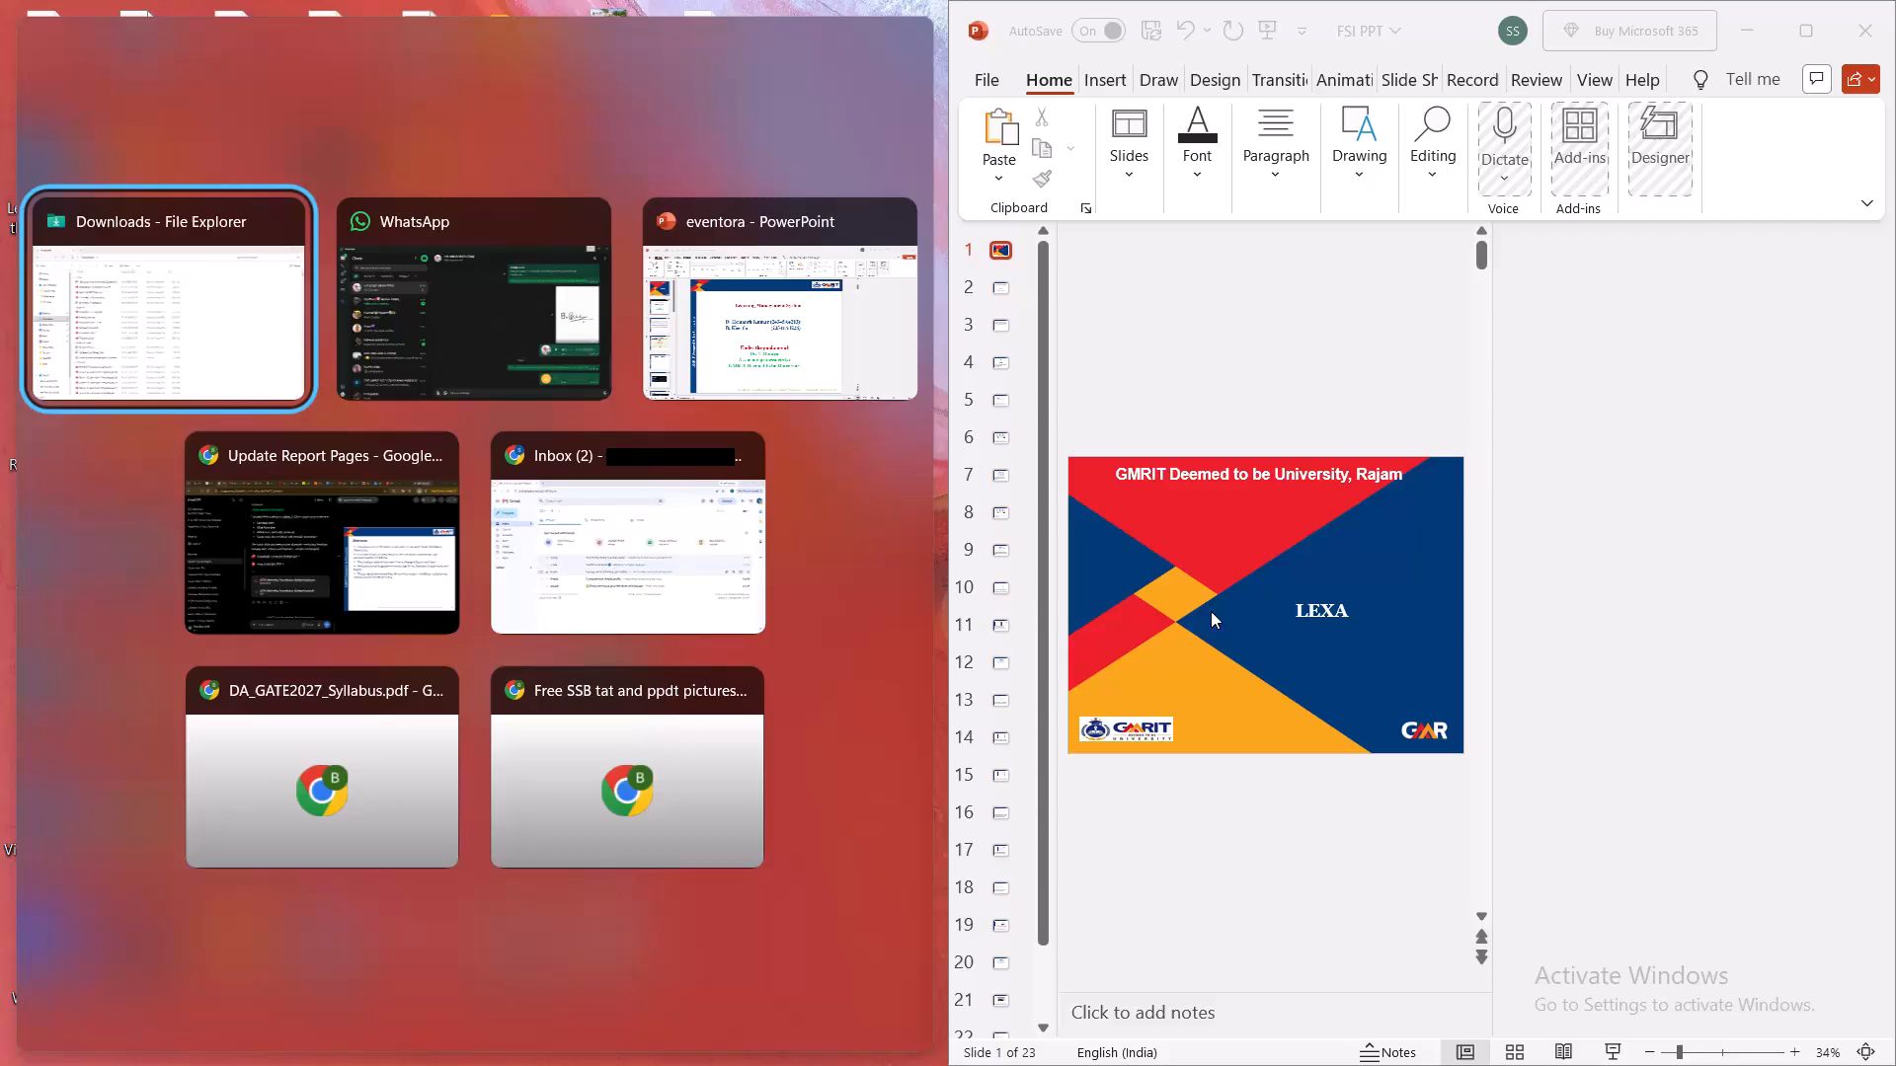
Place the eventora presentation beside FSI PPT and show its slide 2 as the reference.
left_click(805, 359)
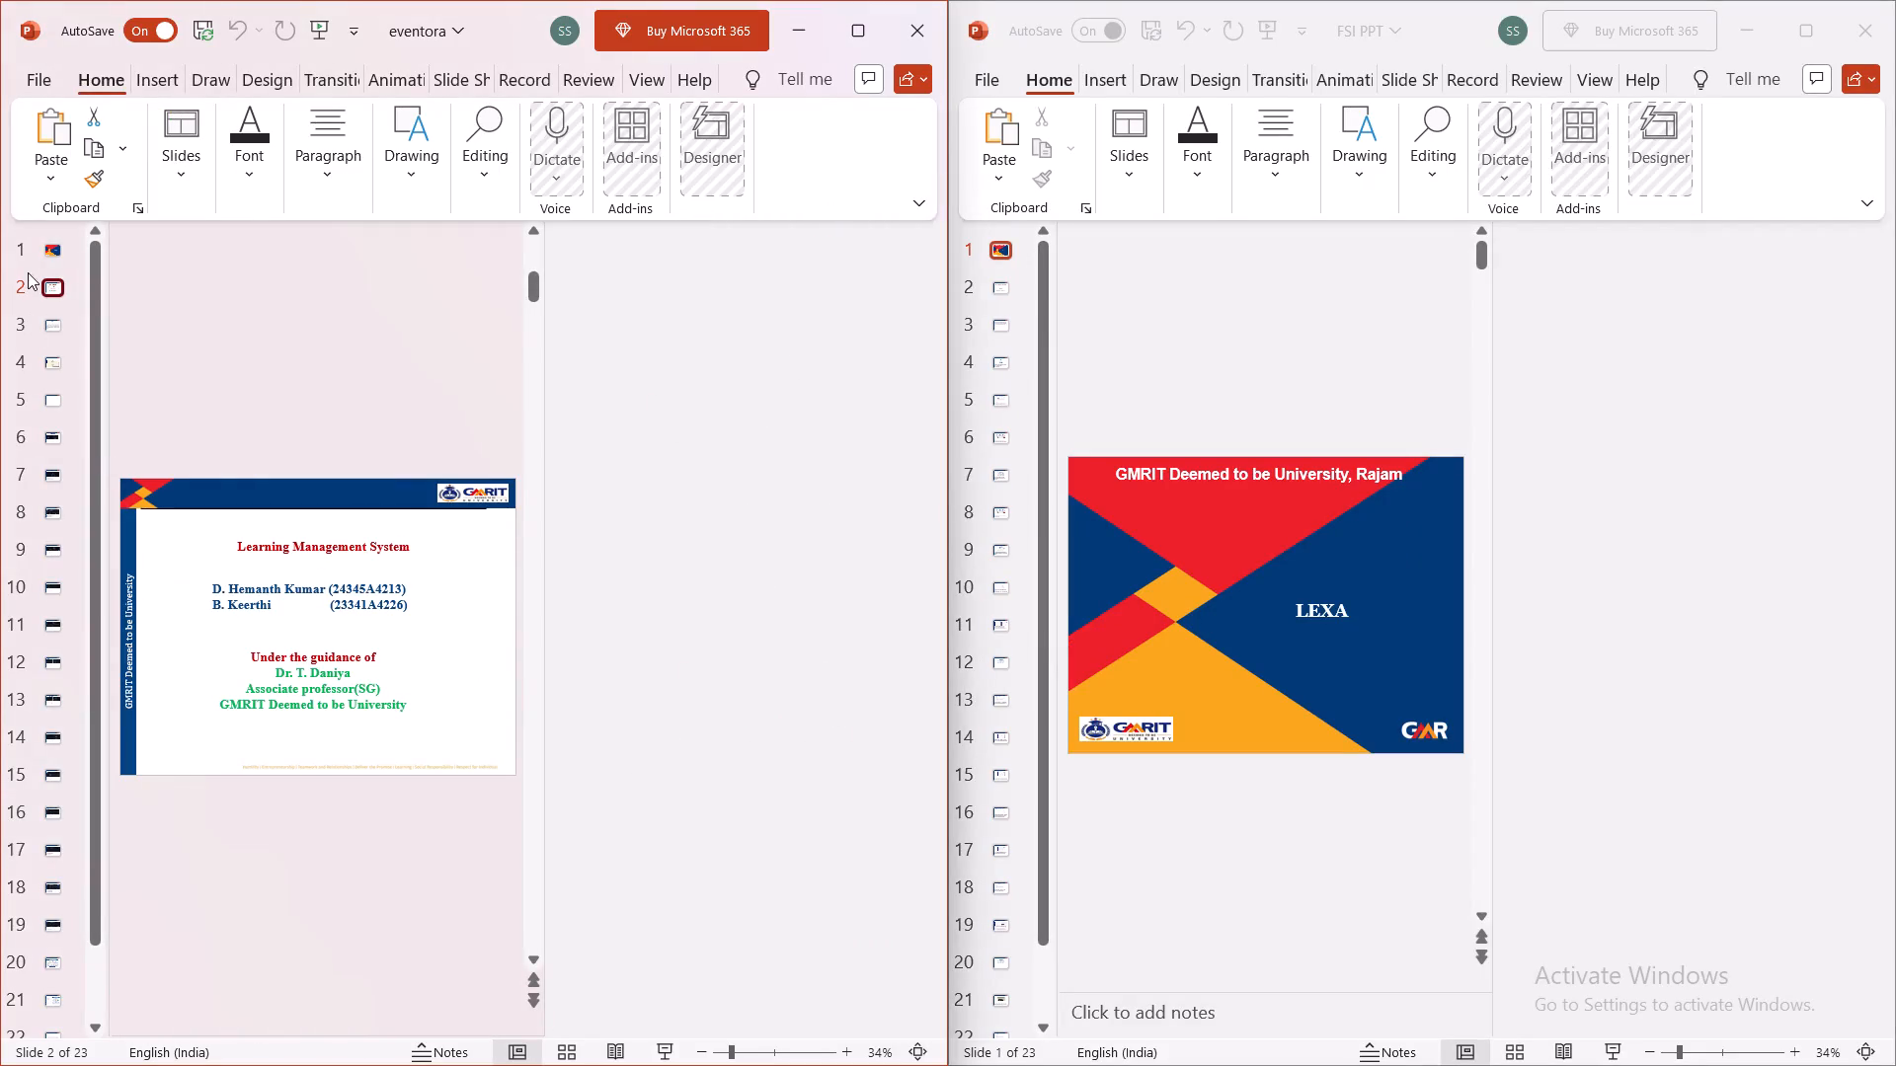
left_click(49, 250)
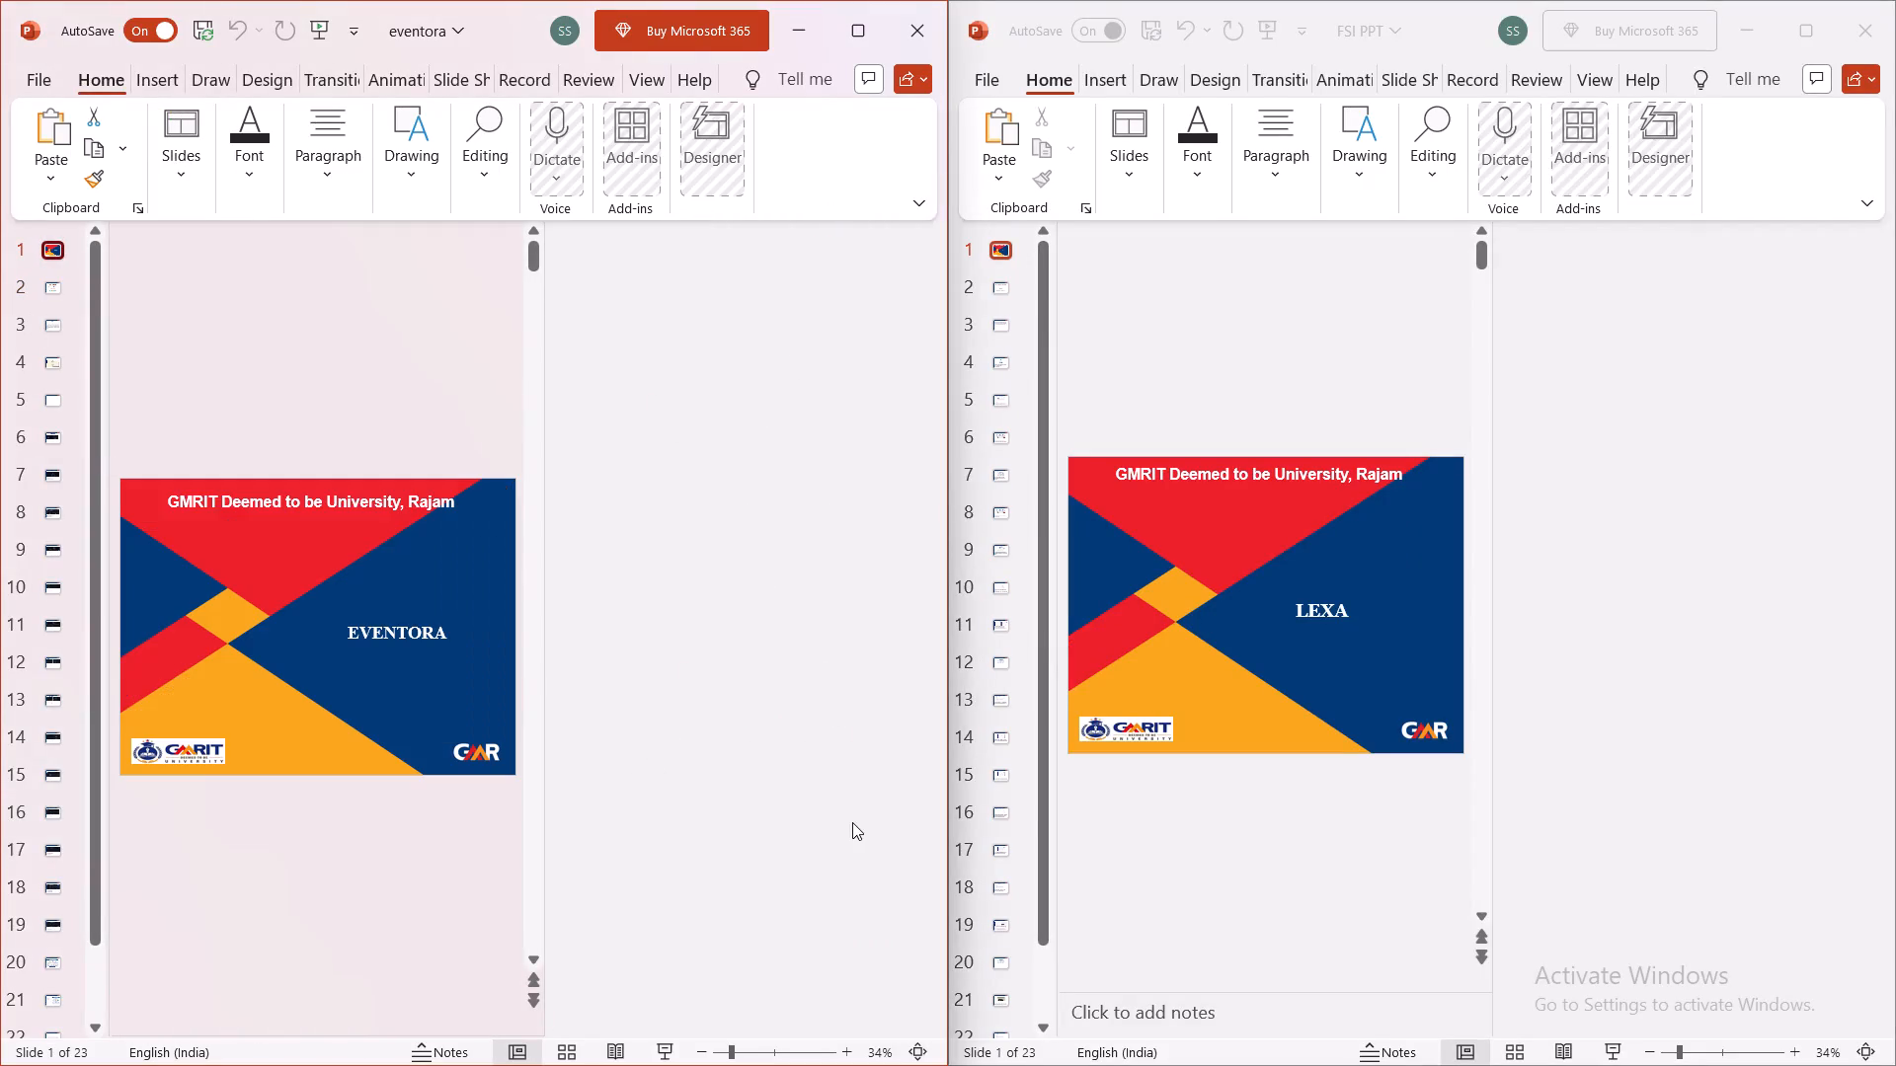
left_click(50, 285)
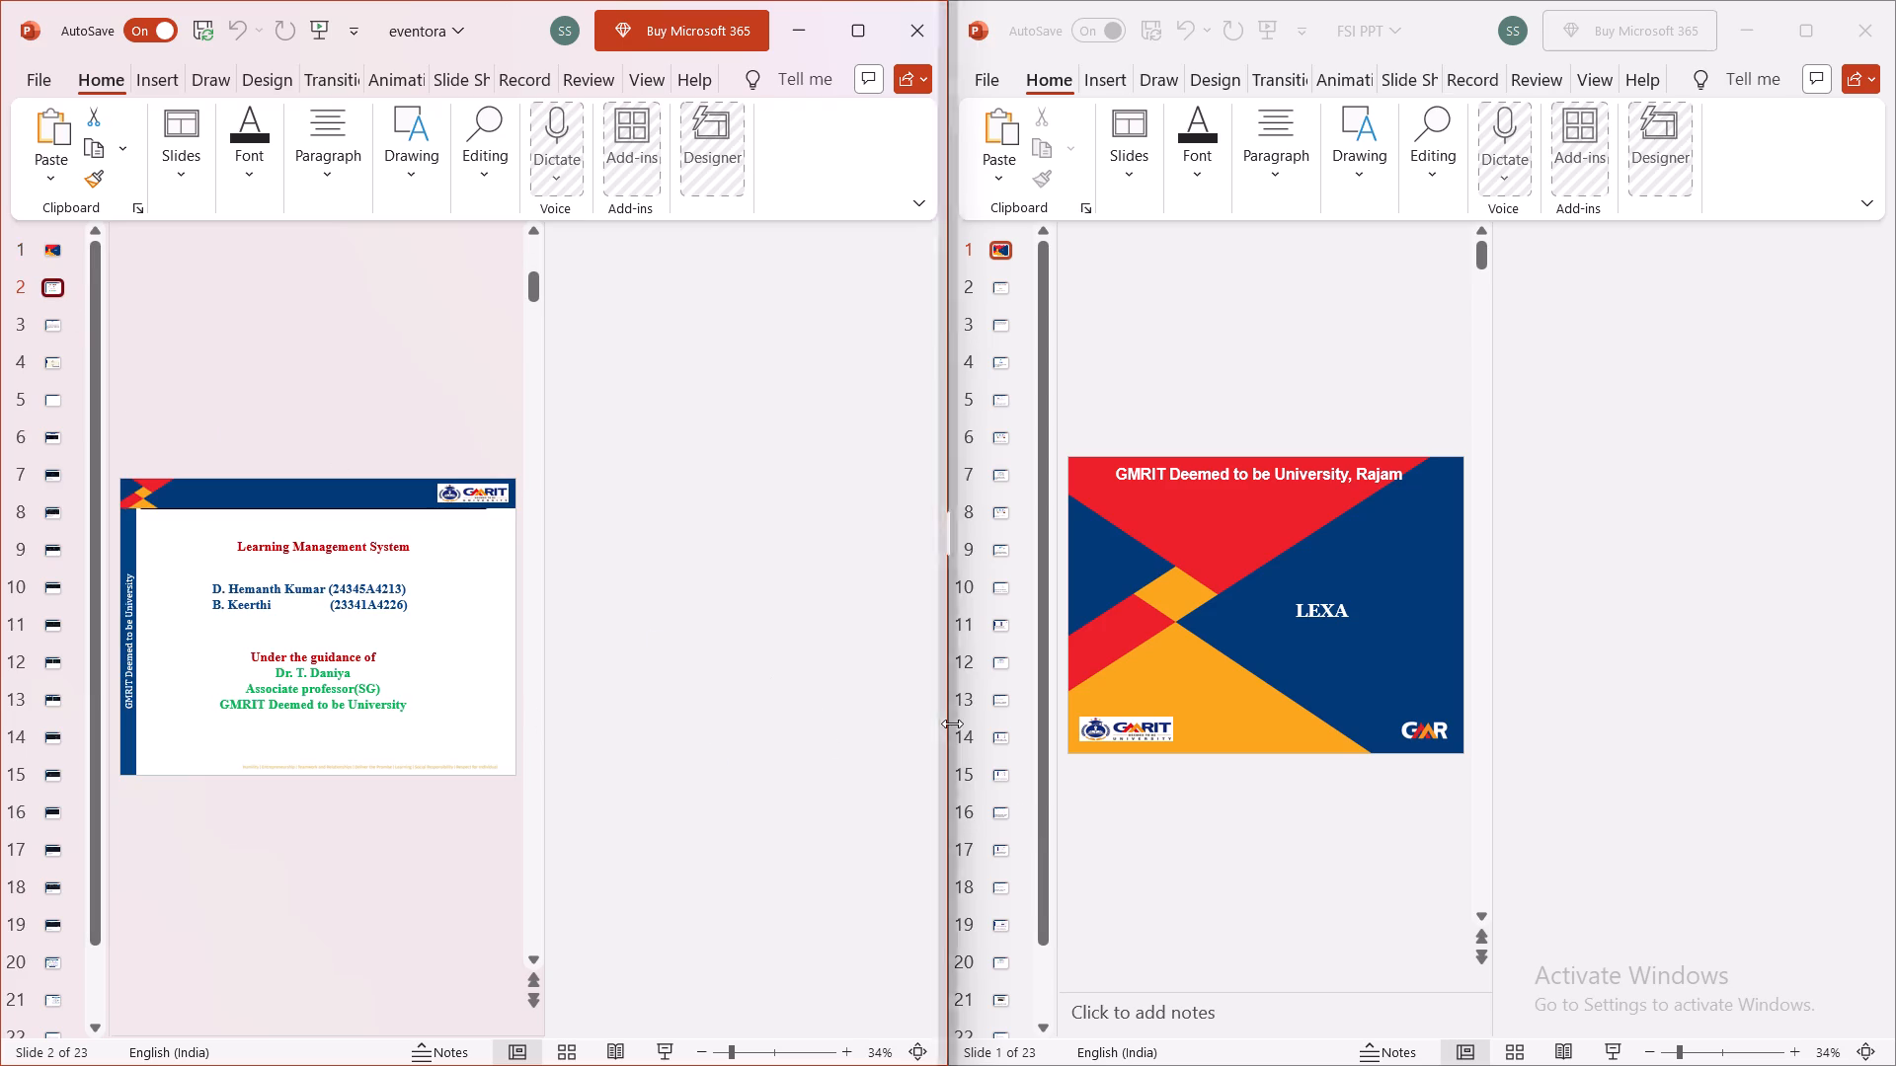
scroll(999, 318, "down", 1)
Delete the "Internship Presentation" heading text box from slide 2 of FSI PPT.
left_click(1006, 286)
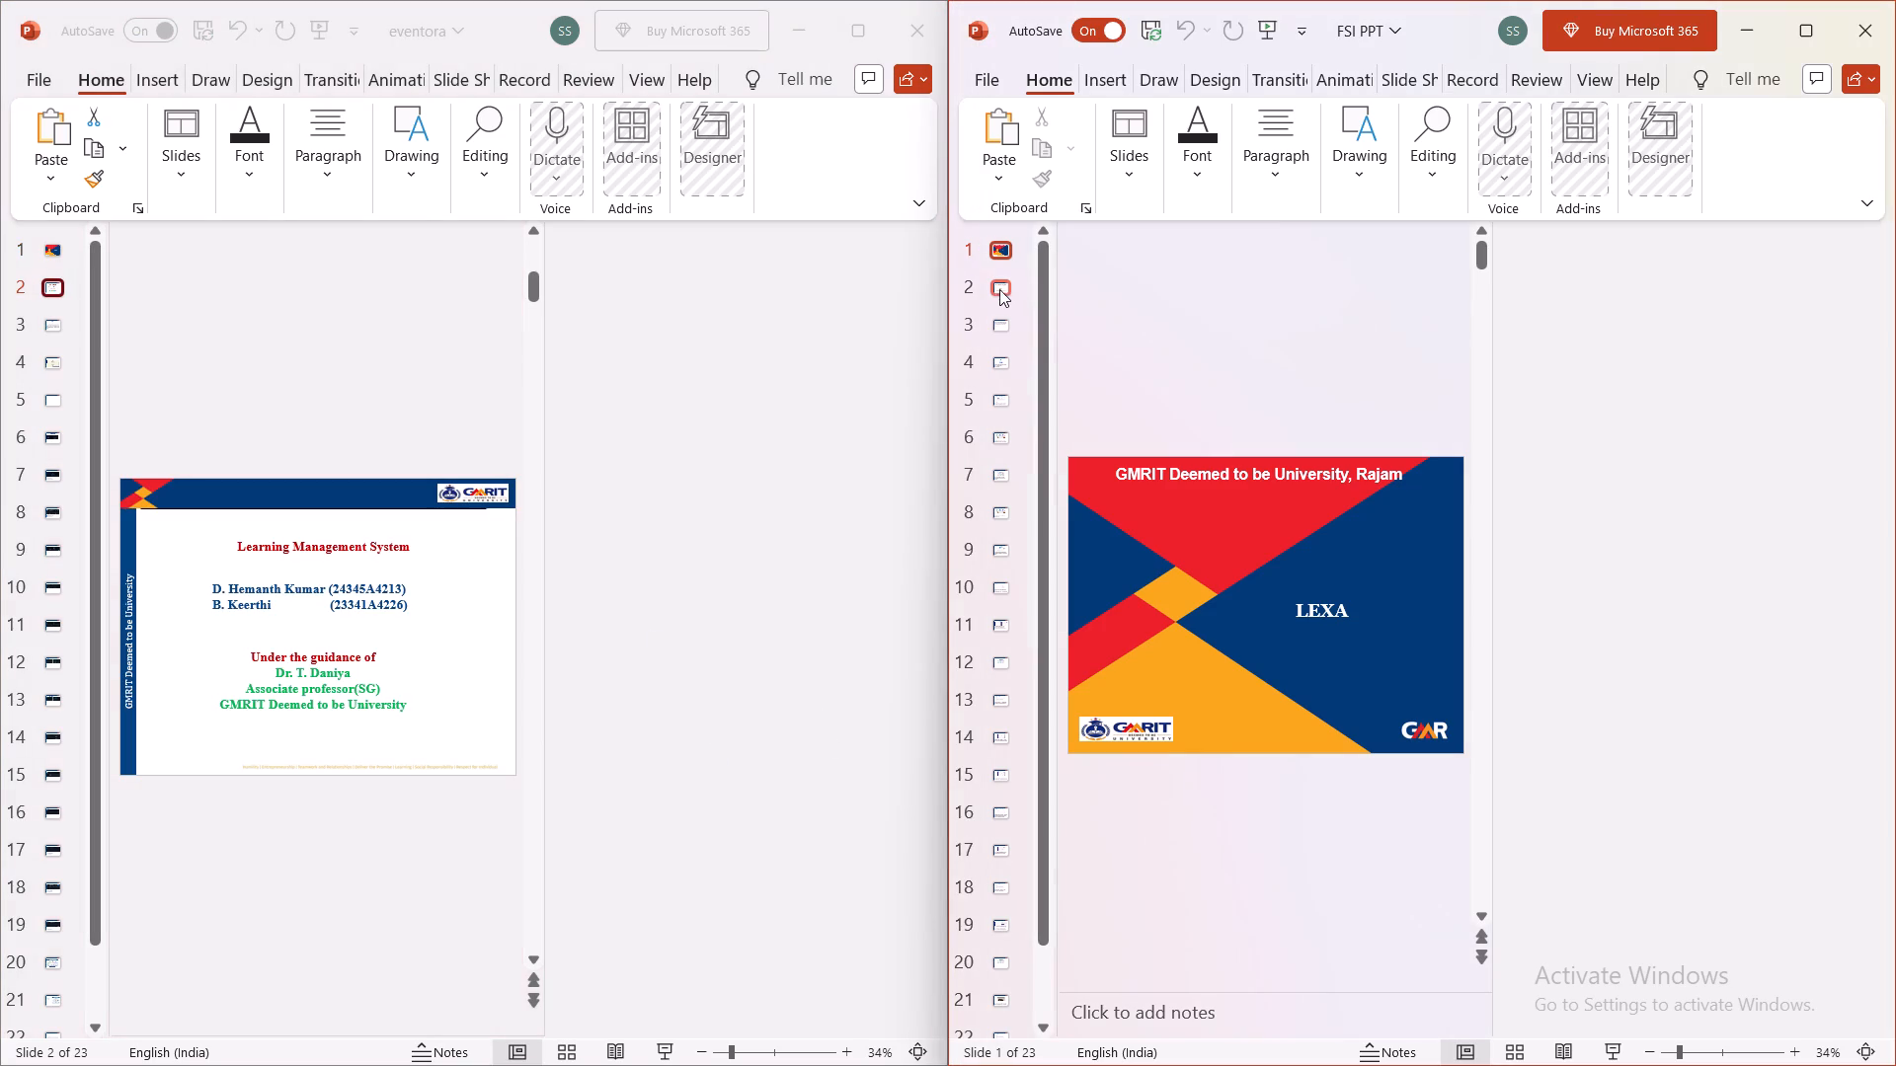
left_click(993, 291)
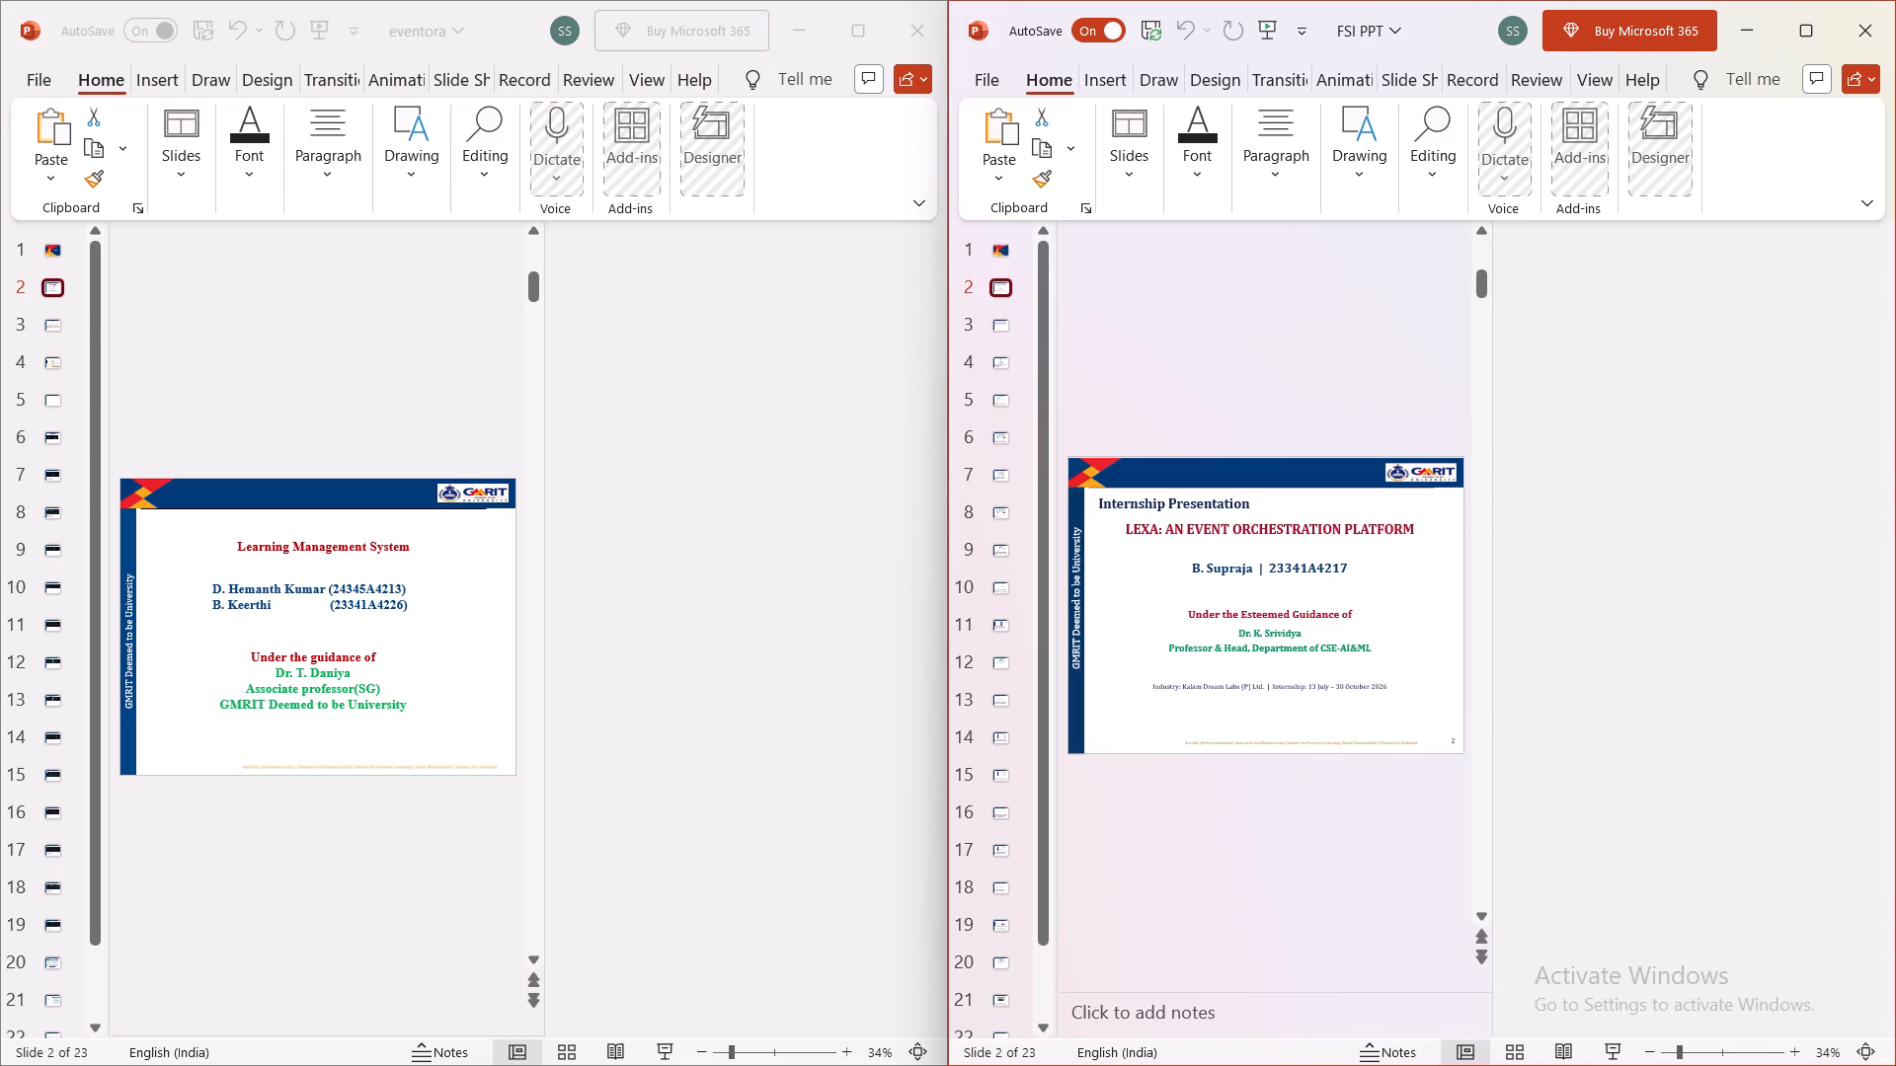
left_click(1256, 500)
double_click(1256, 500)
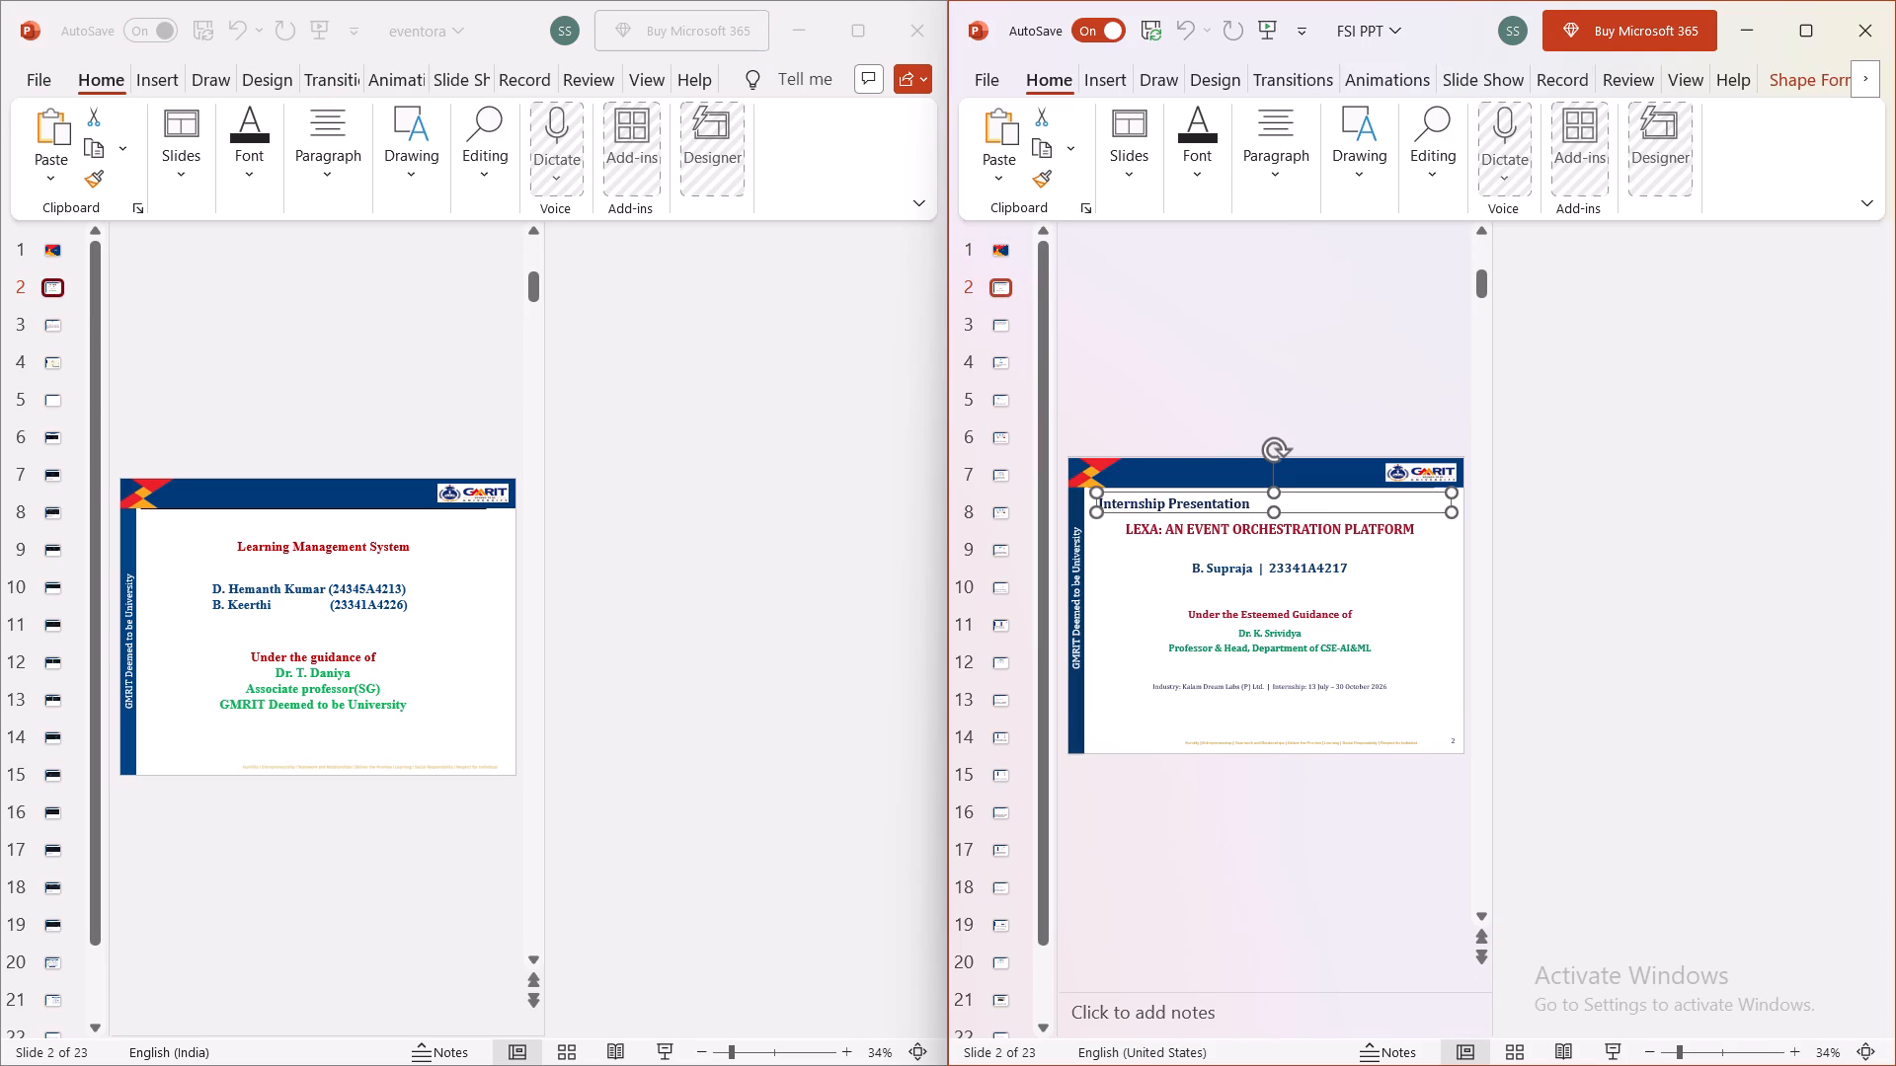
left_click(1256, 500)
key("Delete")
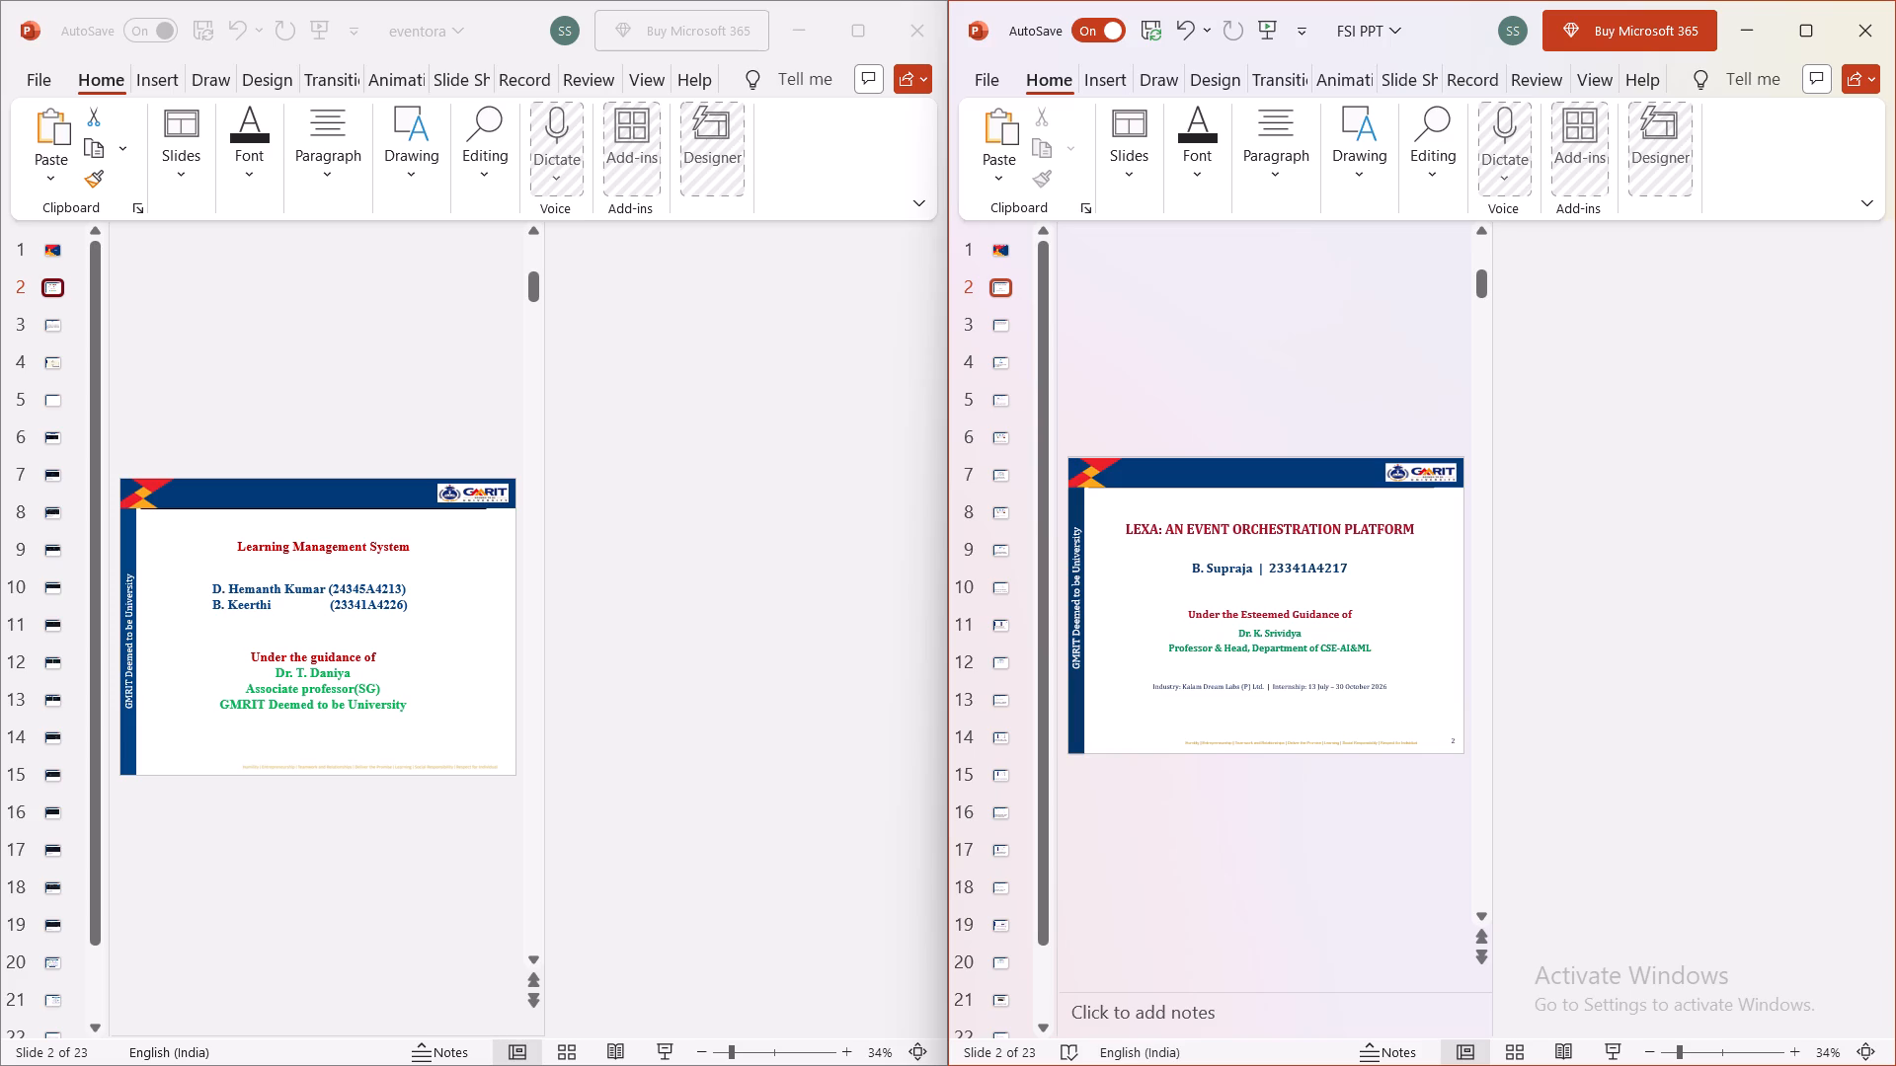
Replace the vertical bar after the student's name on slide 2 with parentheses enclosing the roll number.
left_click(1262, 568)
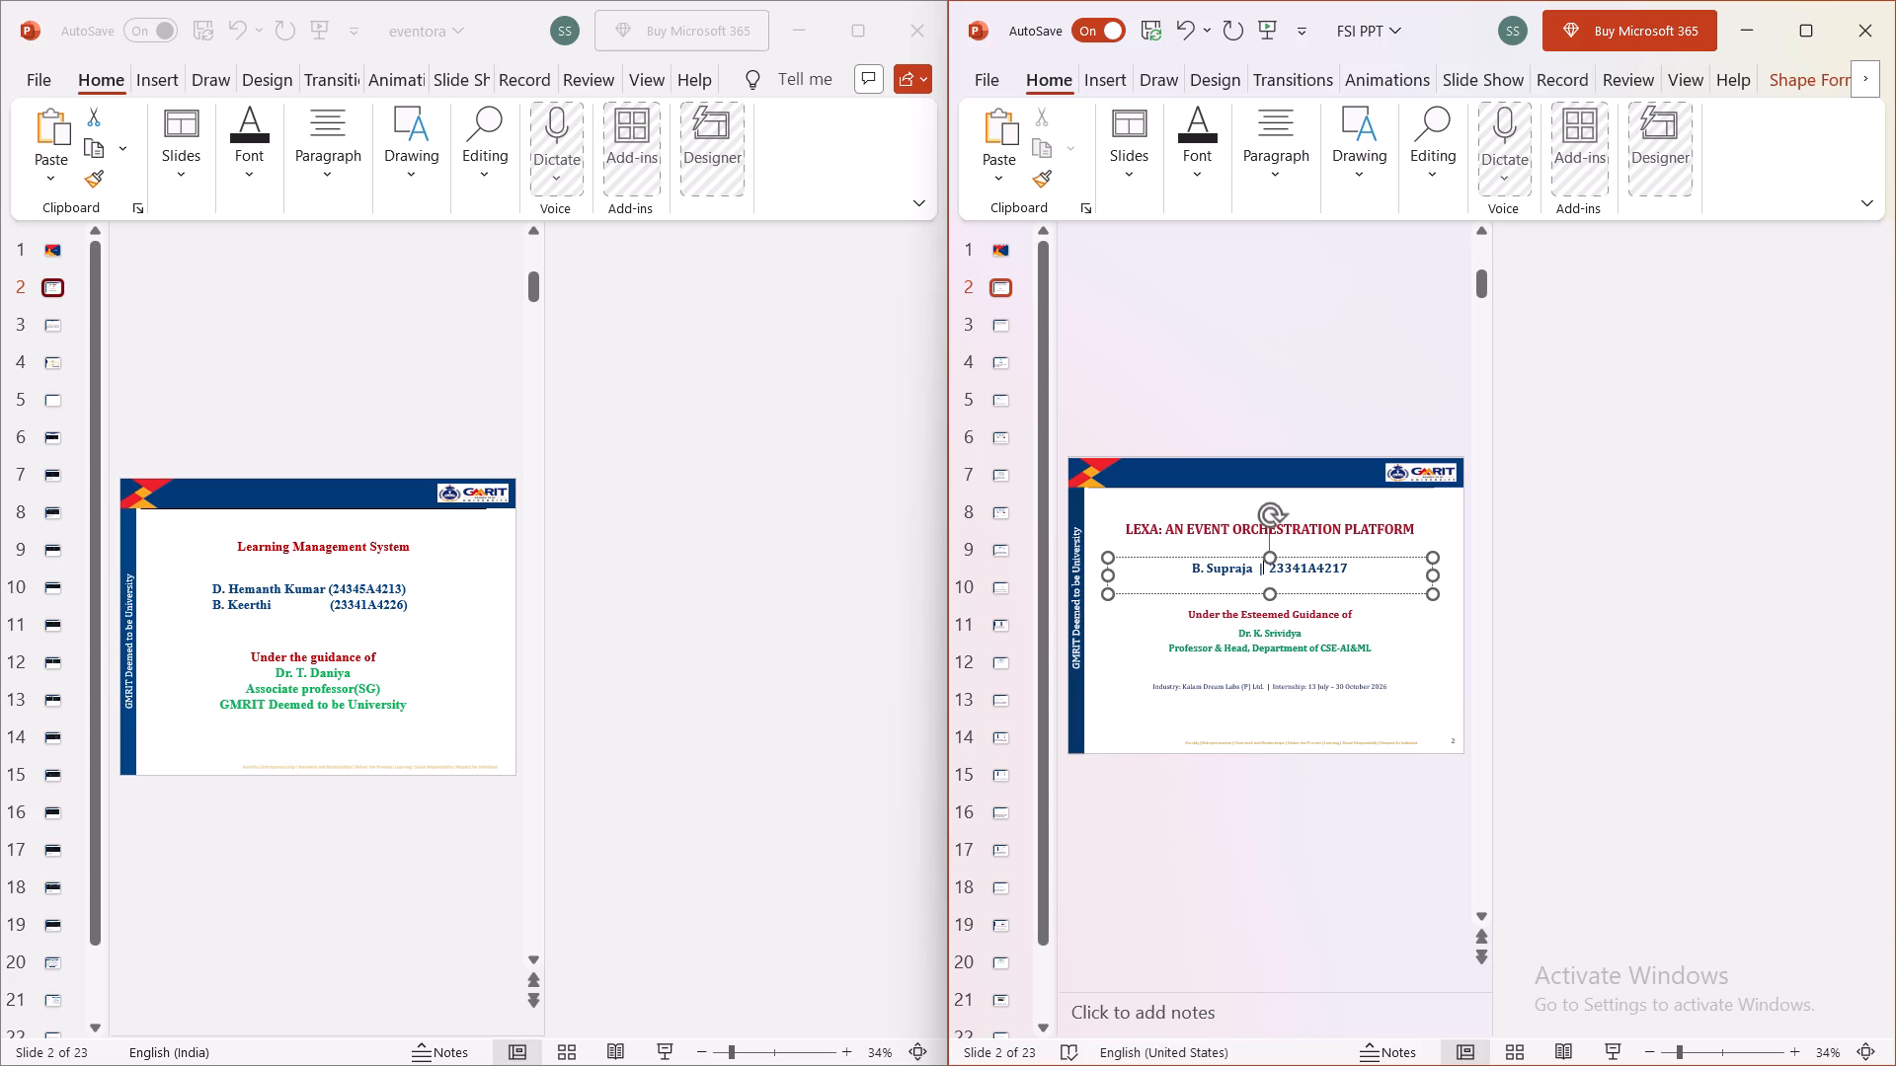
key("BackSpace")
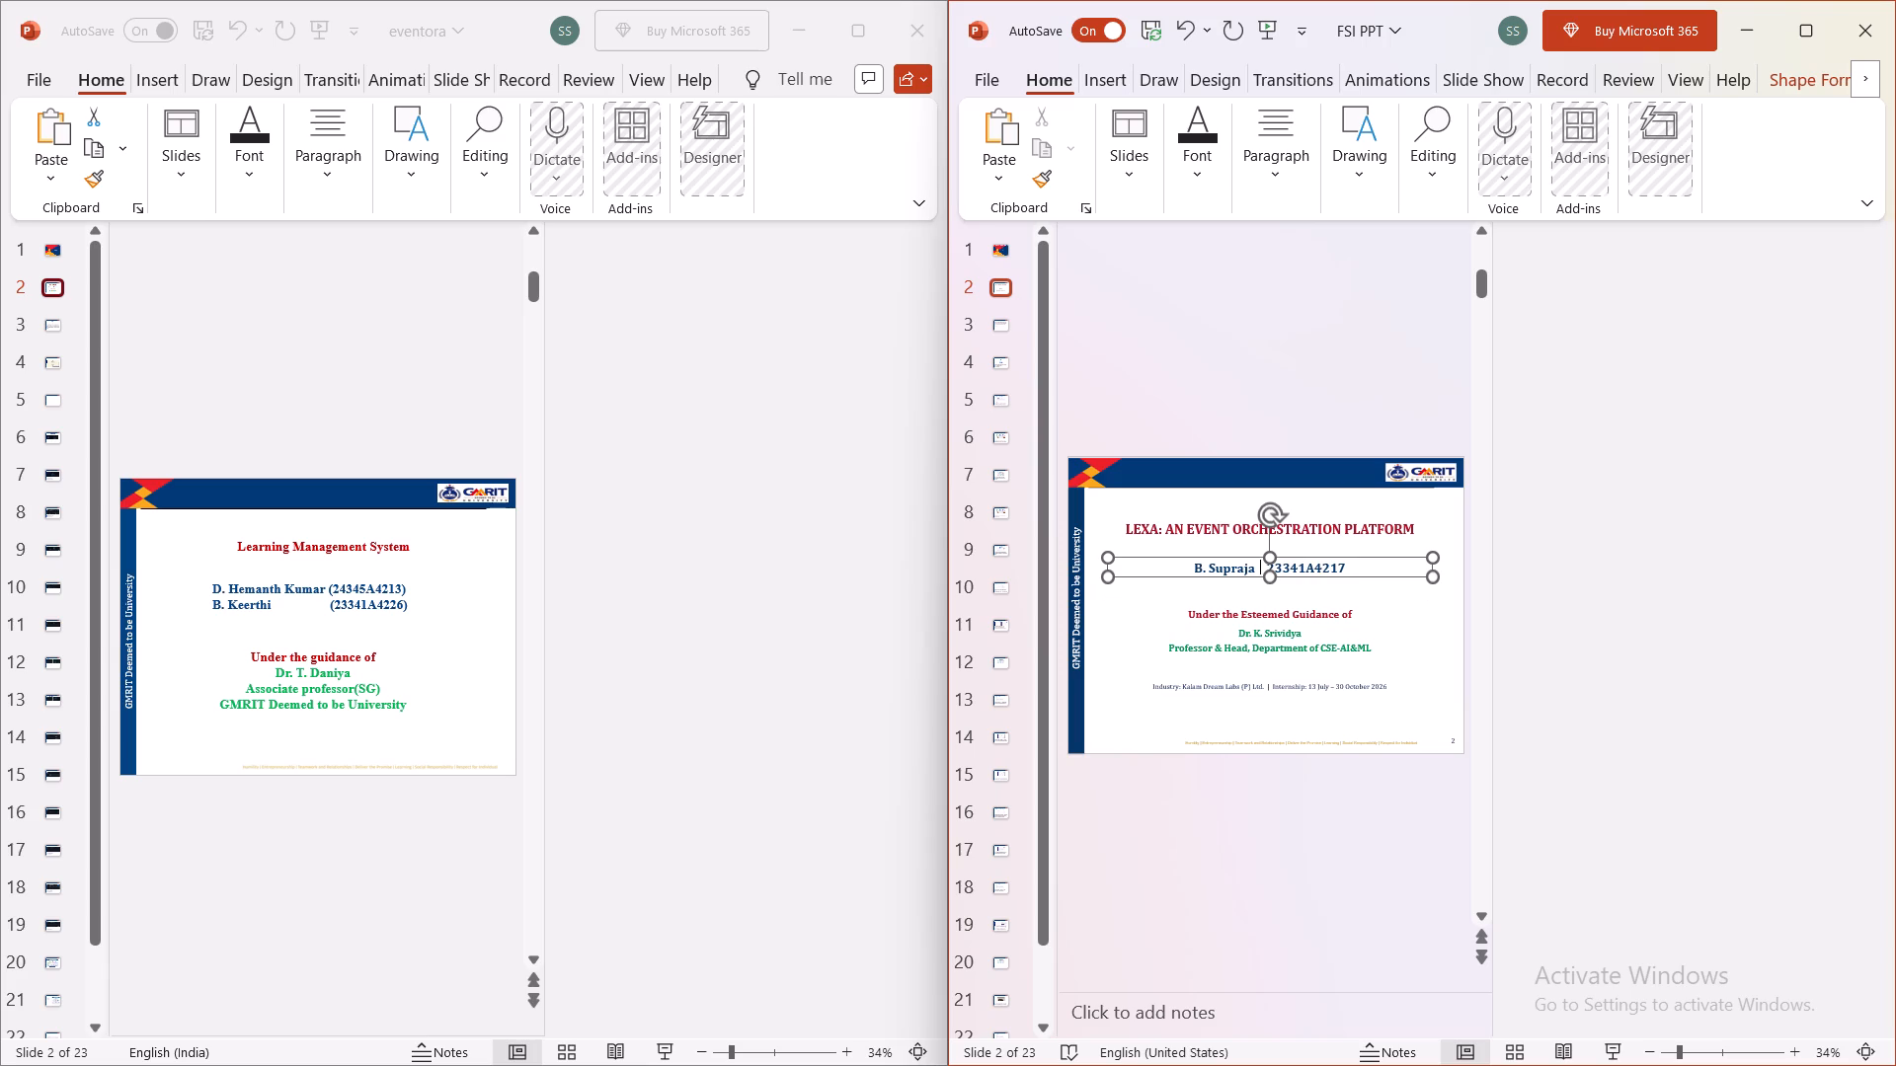
key("Right")
key("BackSpace")
key("BackSpace")
key("BackSpace")
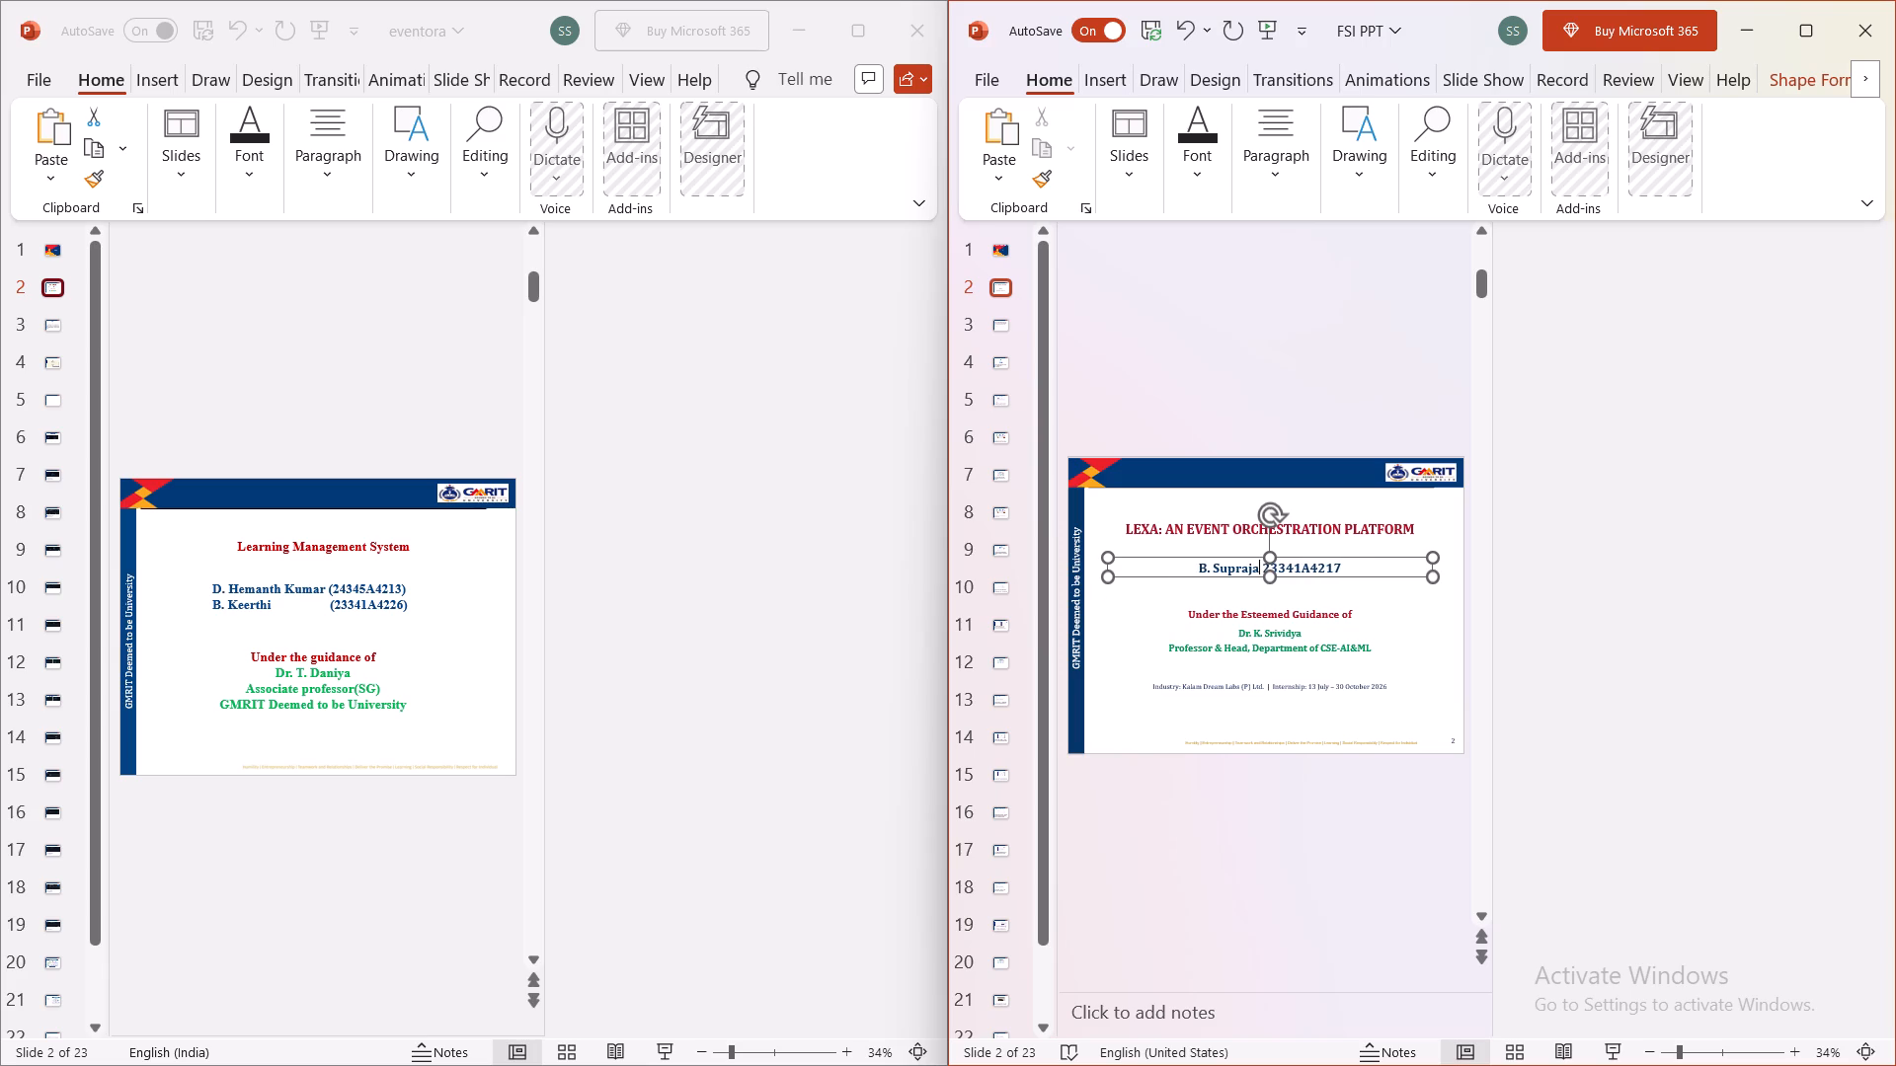
key("shift+parenleft")
key("Right")
key("Right")
key("Right")
key("Right")
key("Right")
key("Right")
key("Right")
key("Right")
key("Right")
key("Right")
key("Right")
key("Right")
key("Right")
key("shift+parenright")
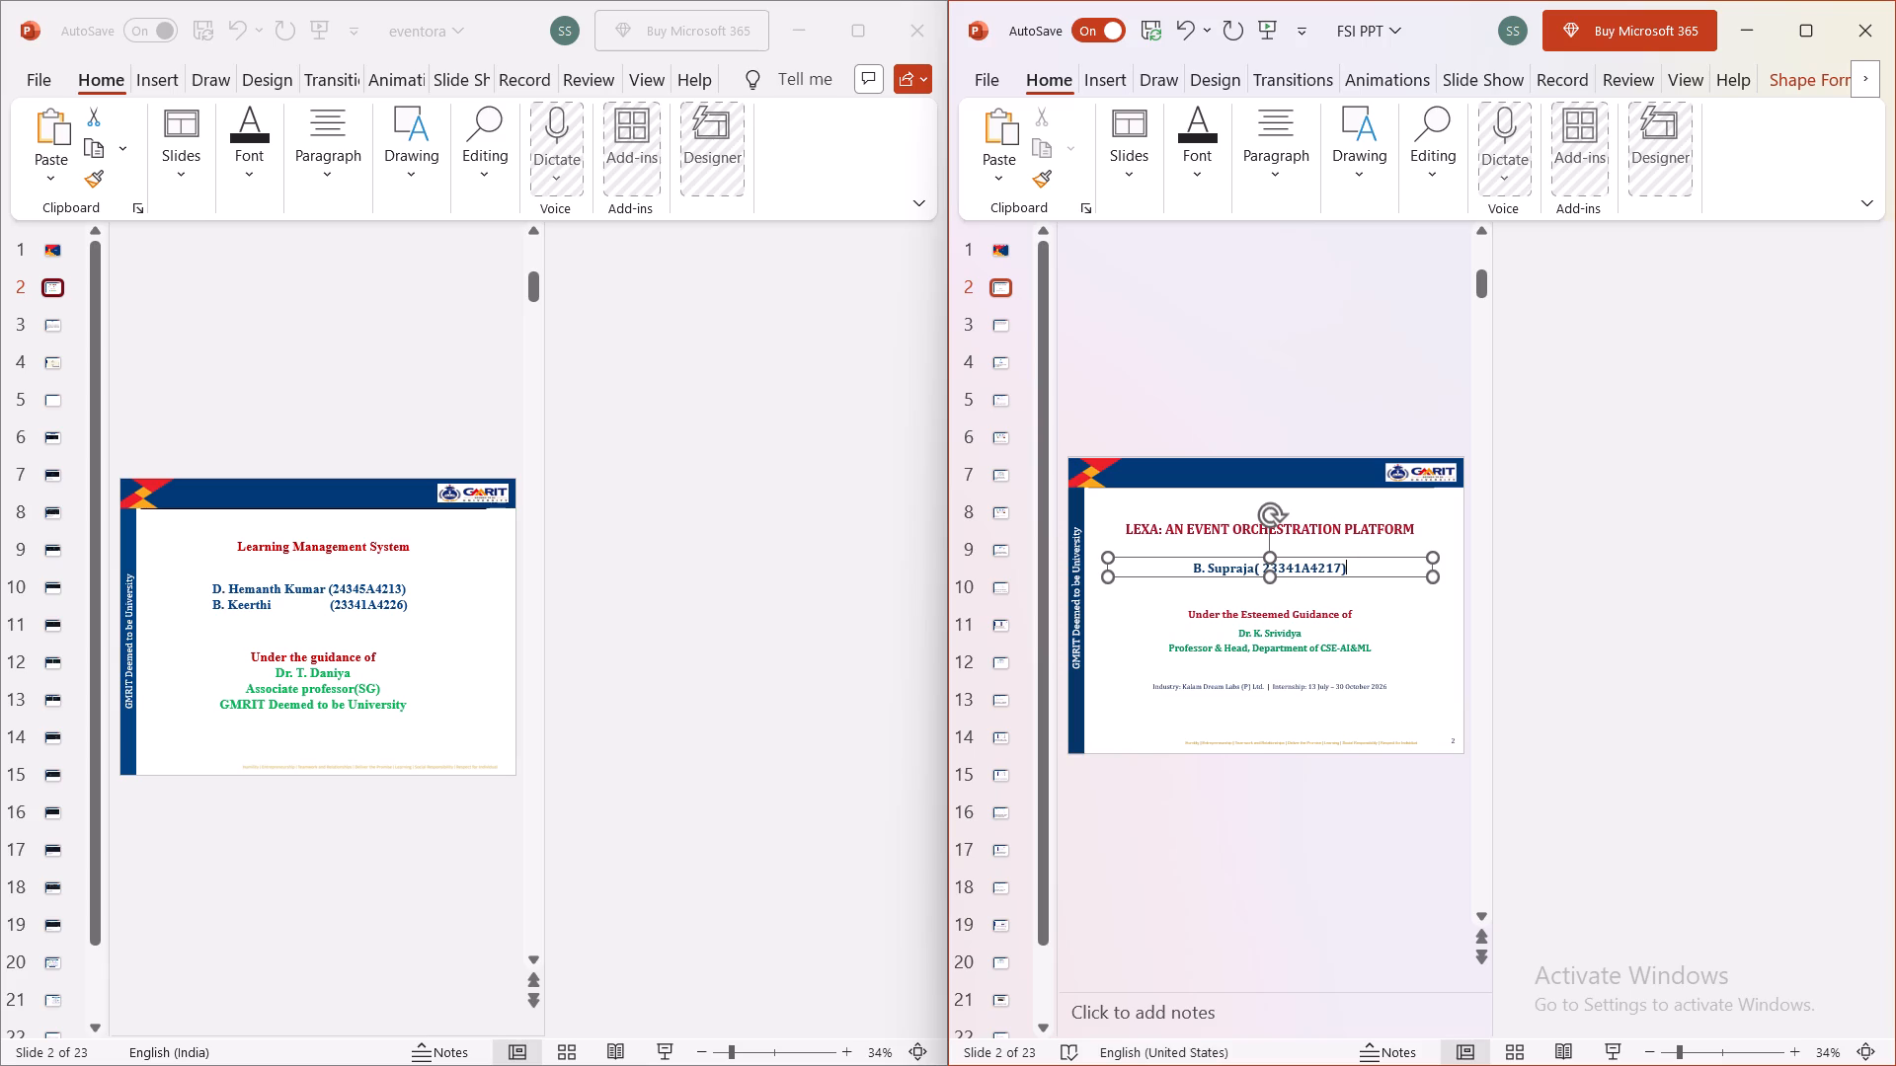
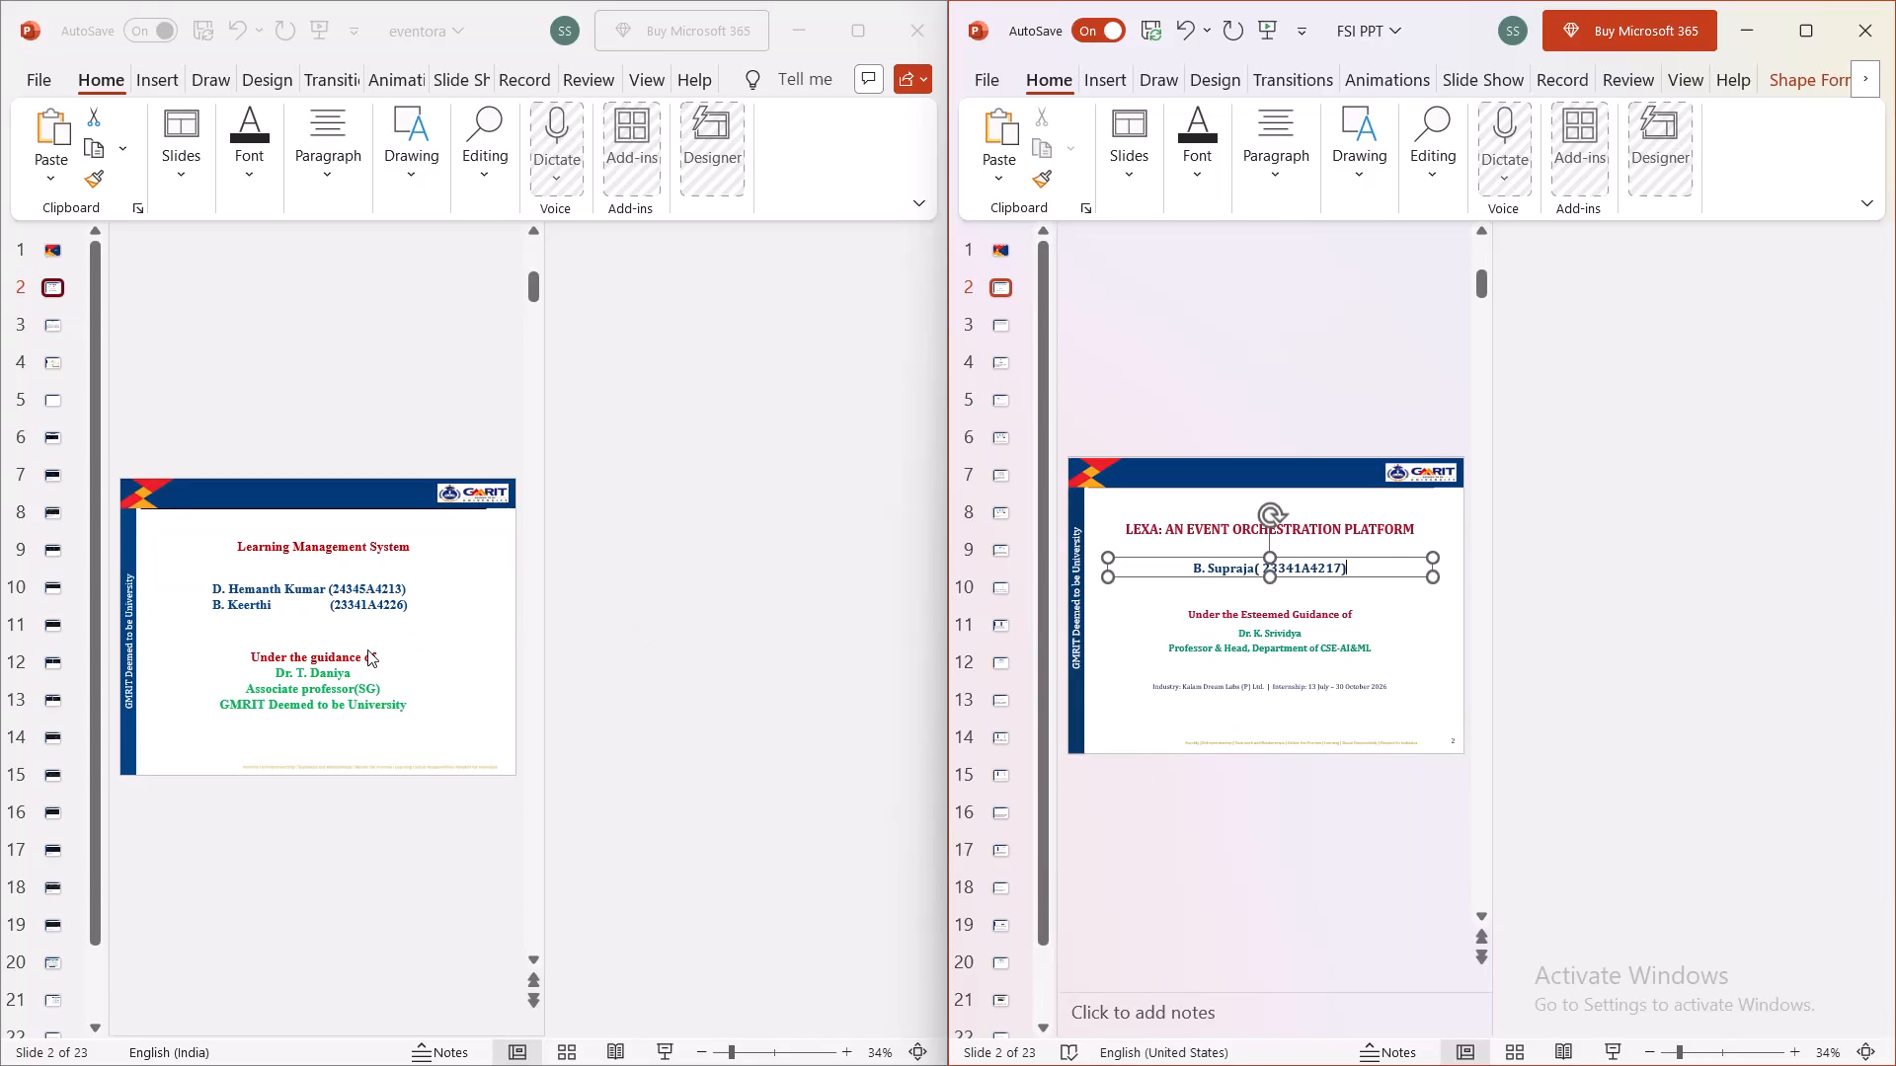
Examine how the student names and roll numbers are laid out and formatted on slide 2 of the eventora presentation.
scroll(367, 649, "up", 2, "ctrl")
scroll(367, 649, "right", 1)
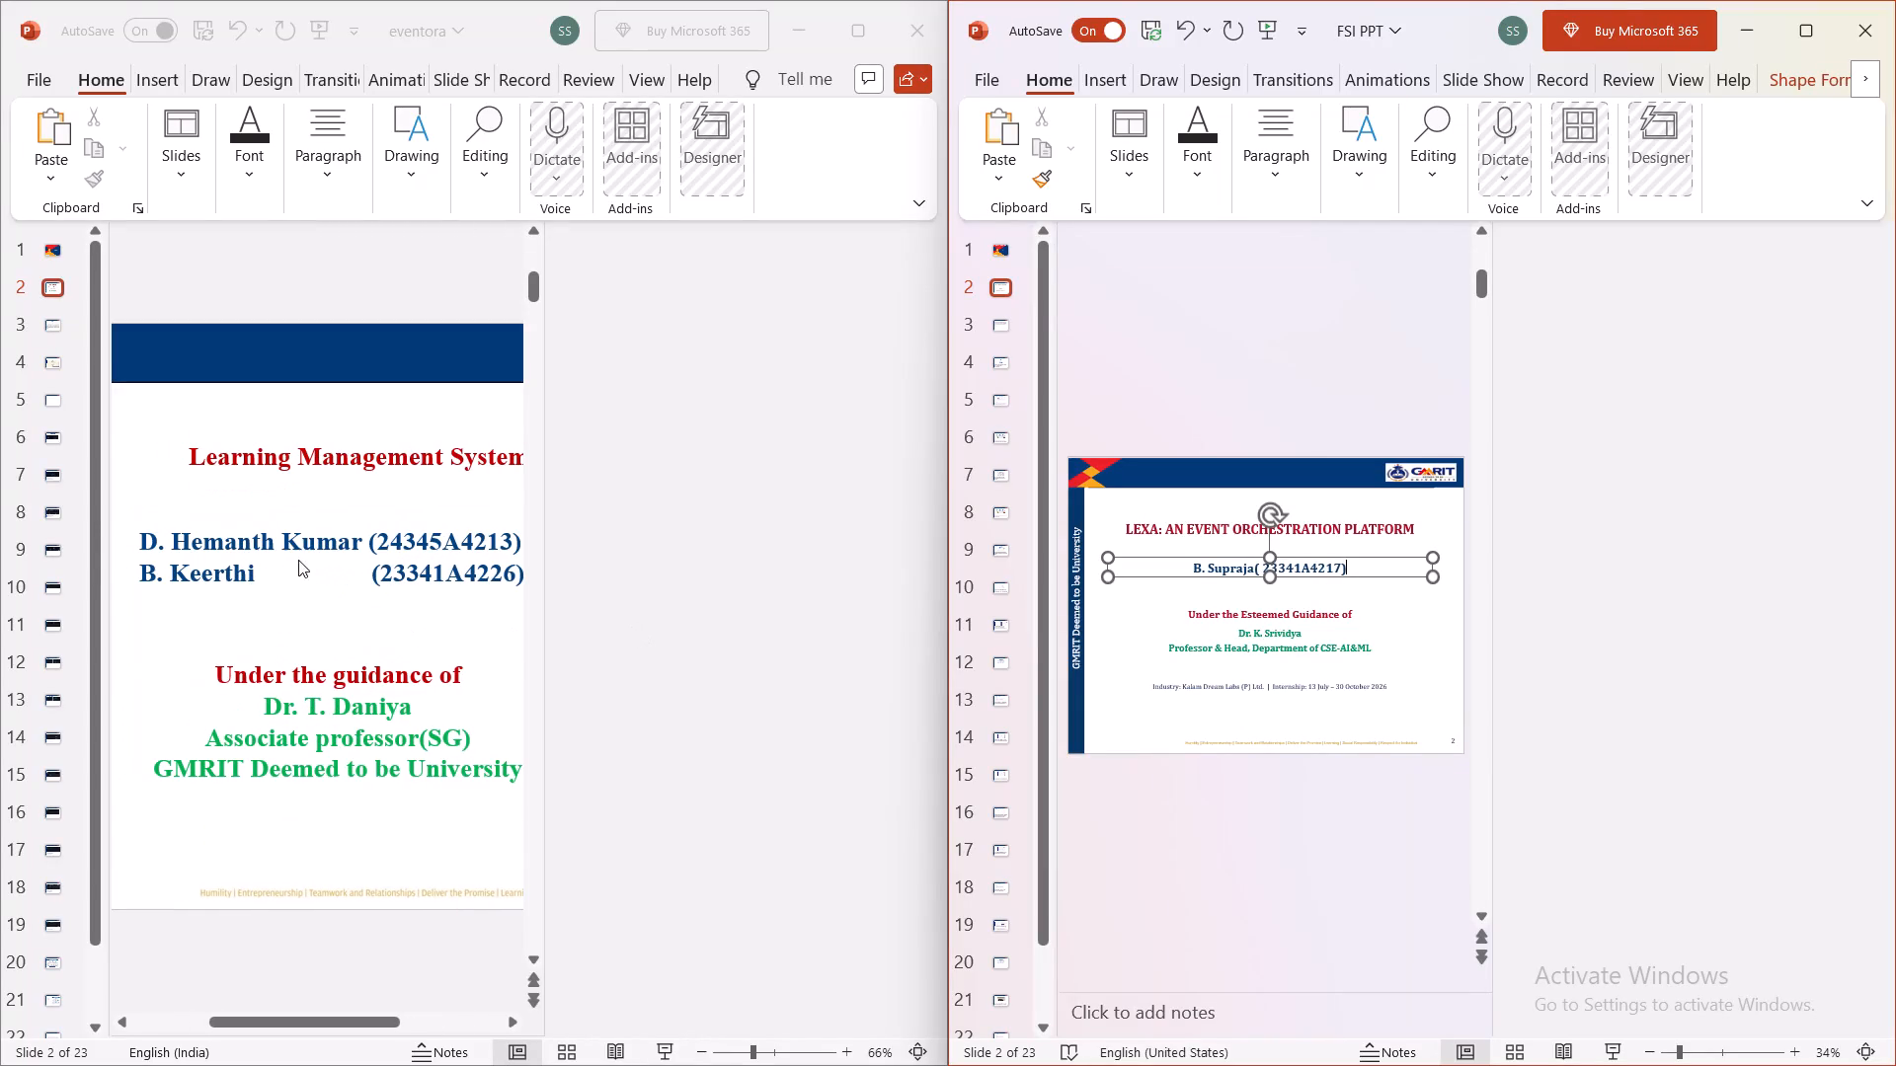
left_click(285, 544)
left_click(285, 544)
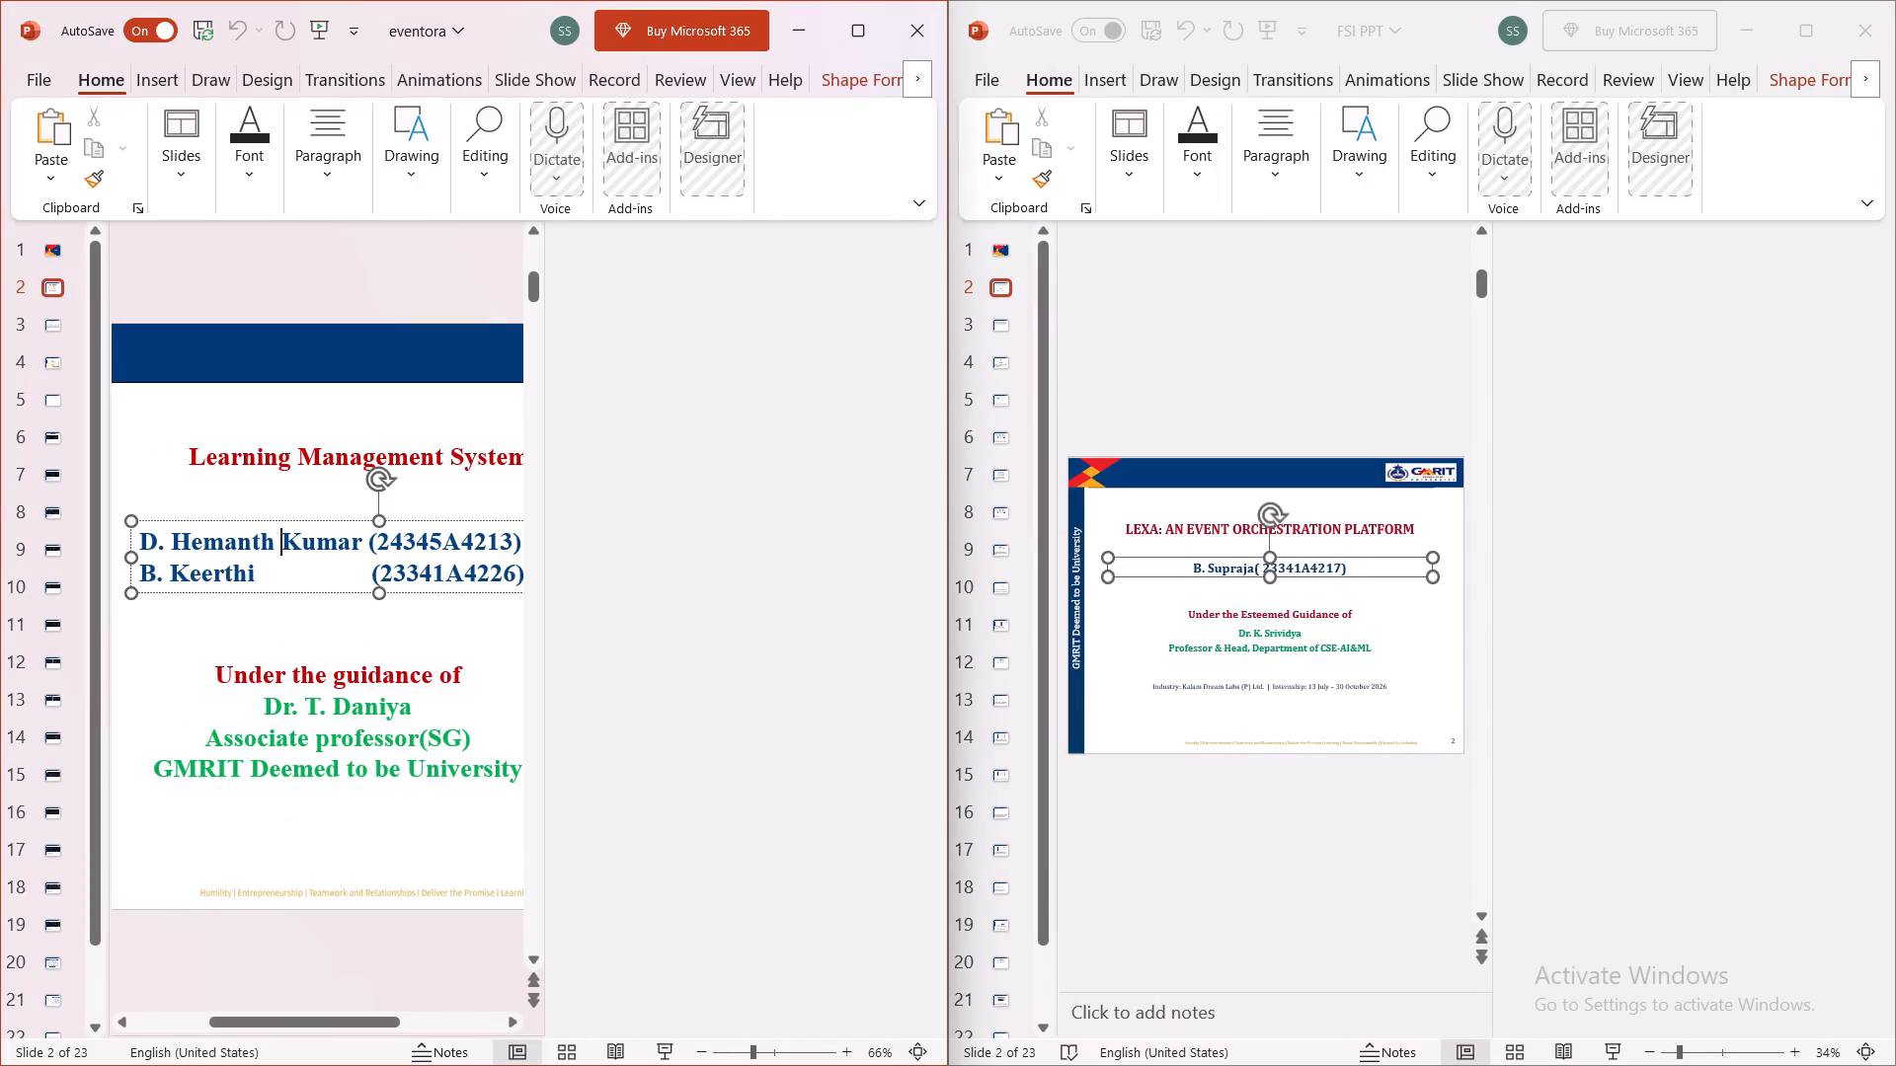
left_click_drag(159, 535, 329, 525)
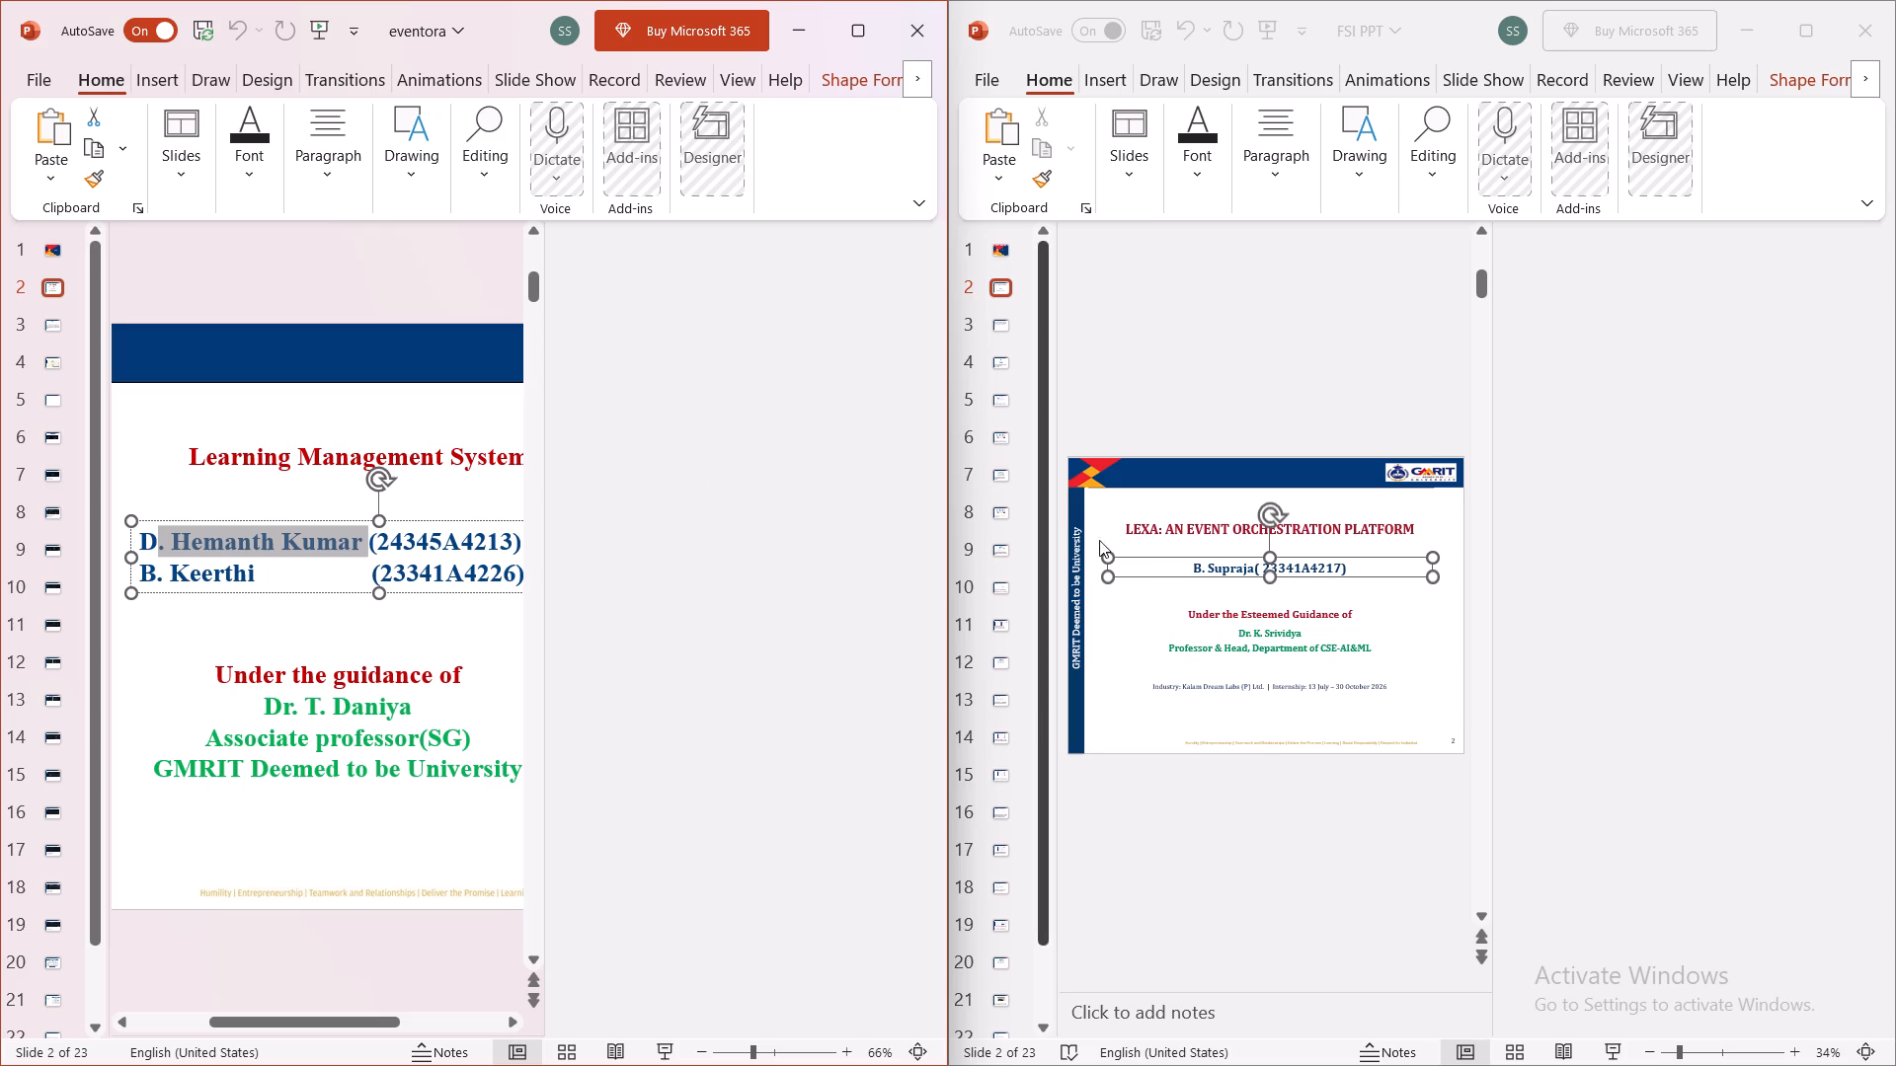
left_click(291, 567)
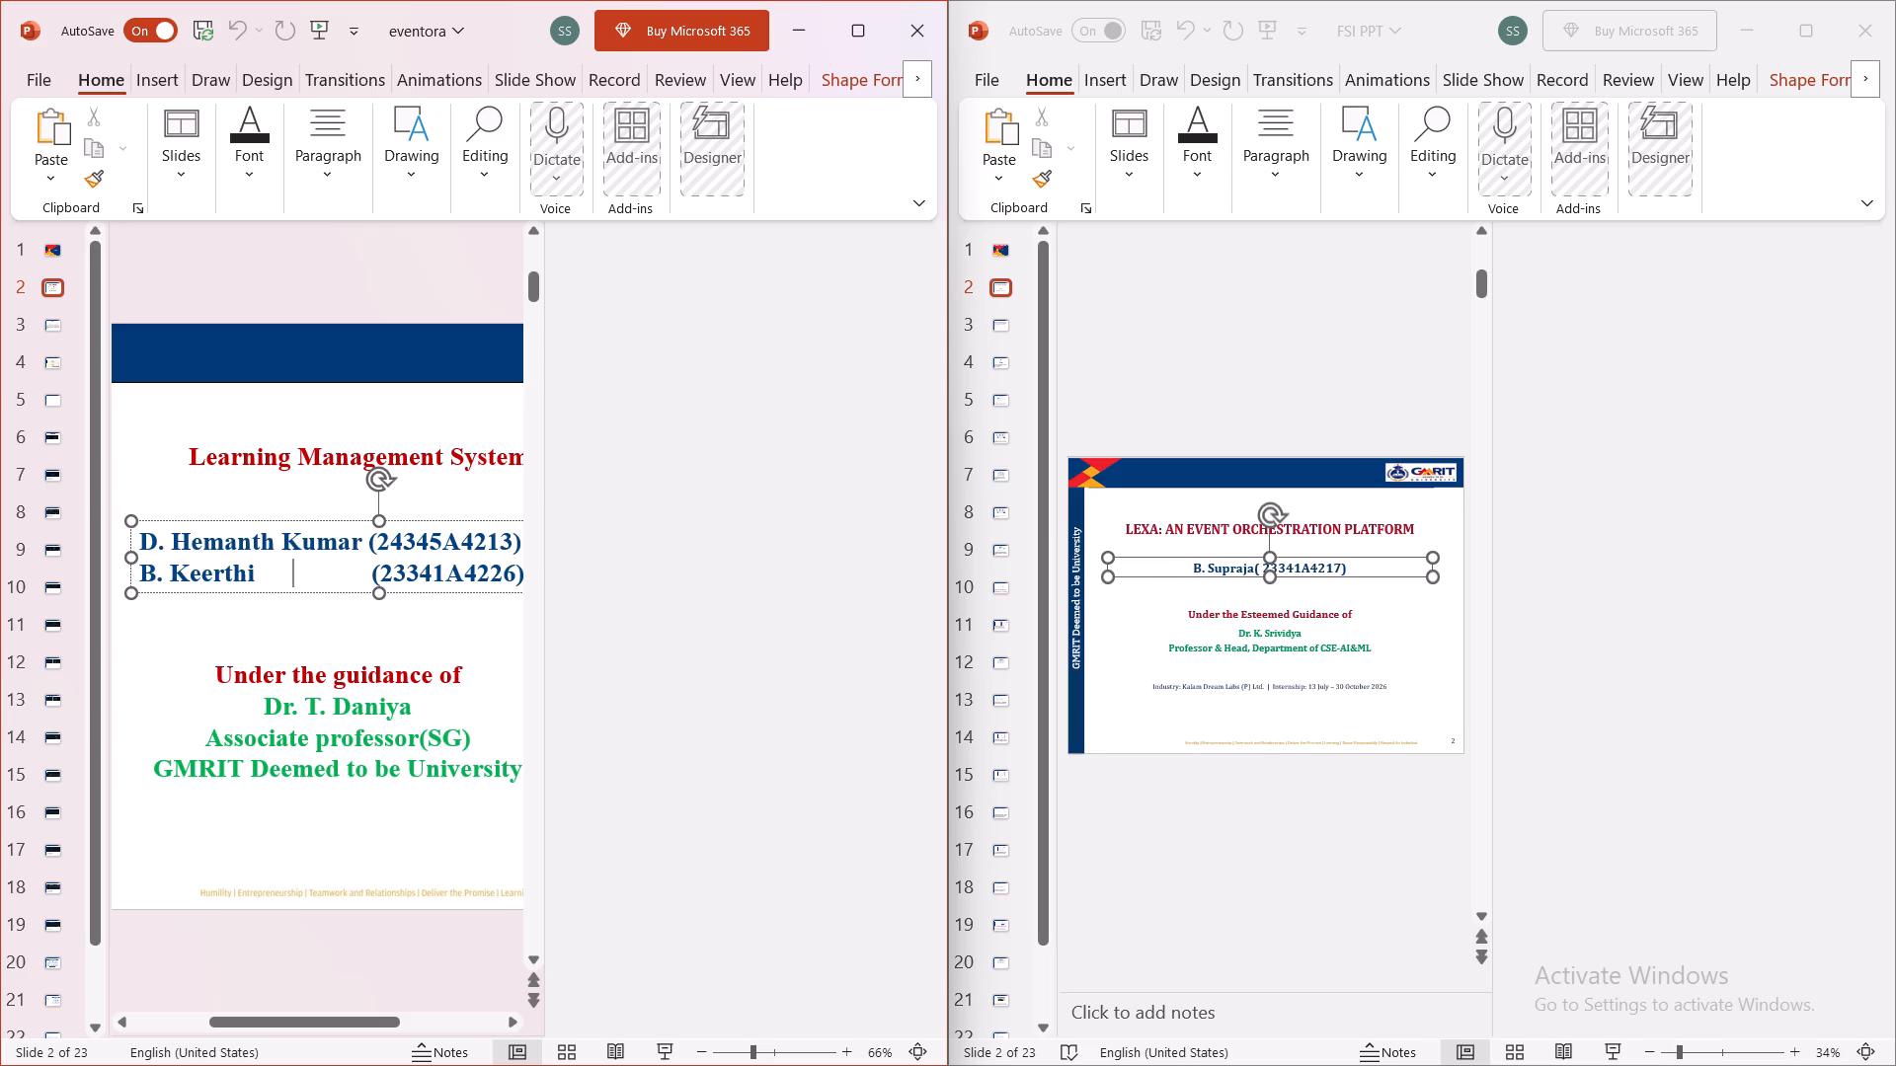
left_click_drag(142, 540, 508, 540)
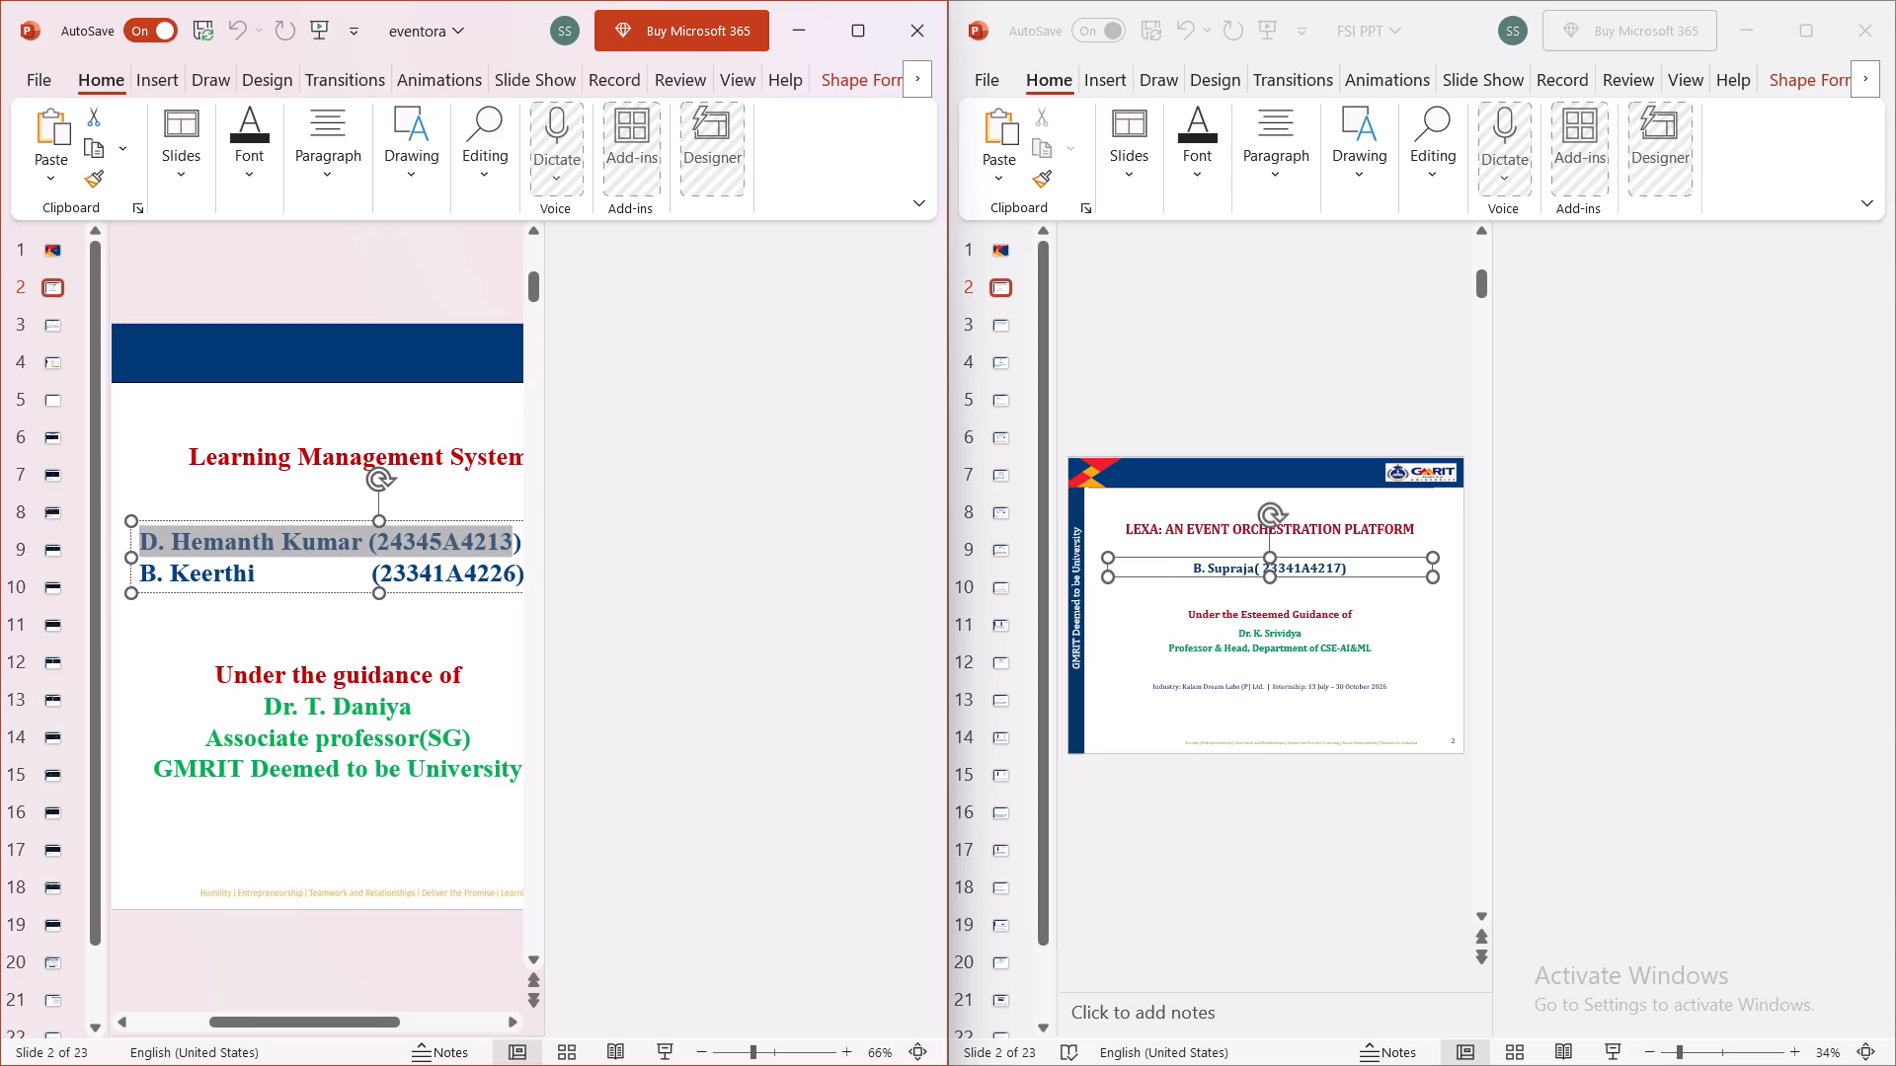
left_click_drag(508, 540, 500, 543)
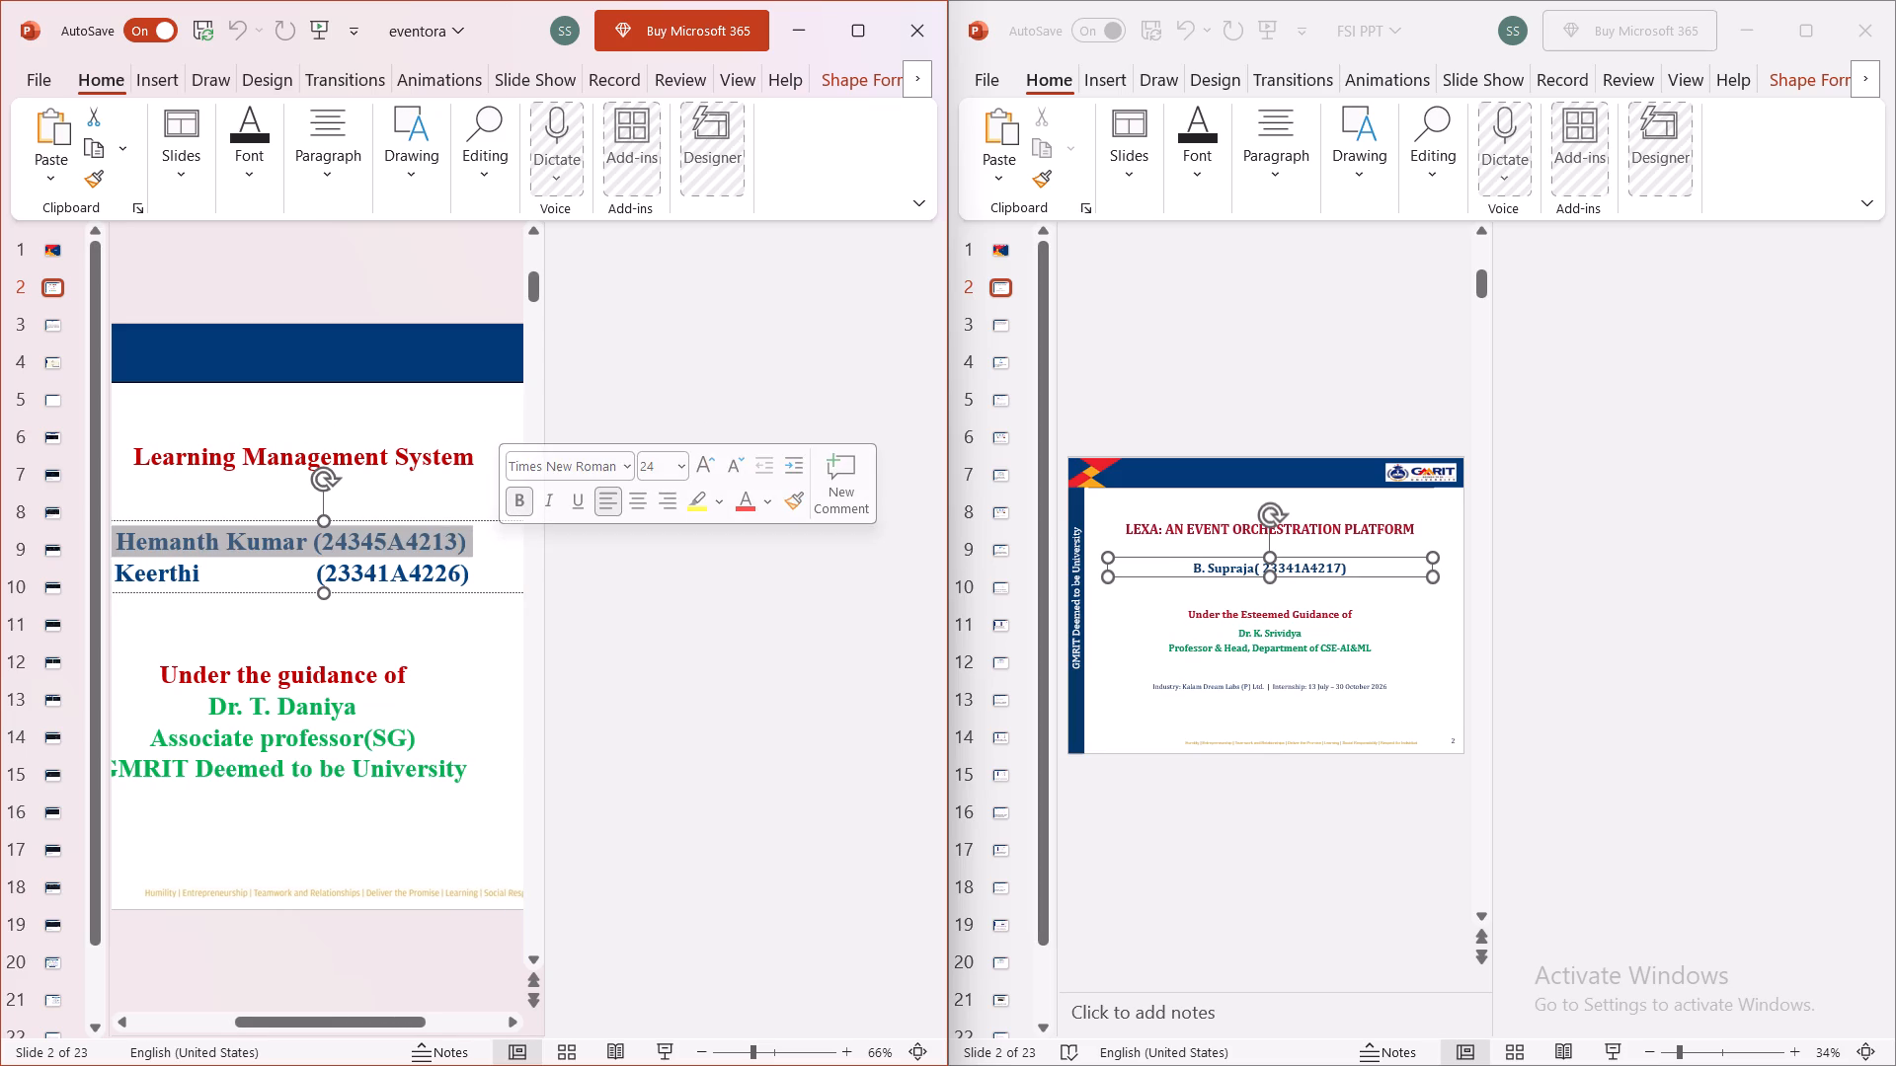
scroll(469, 573, "right", 1)
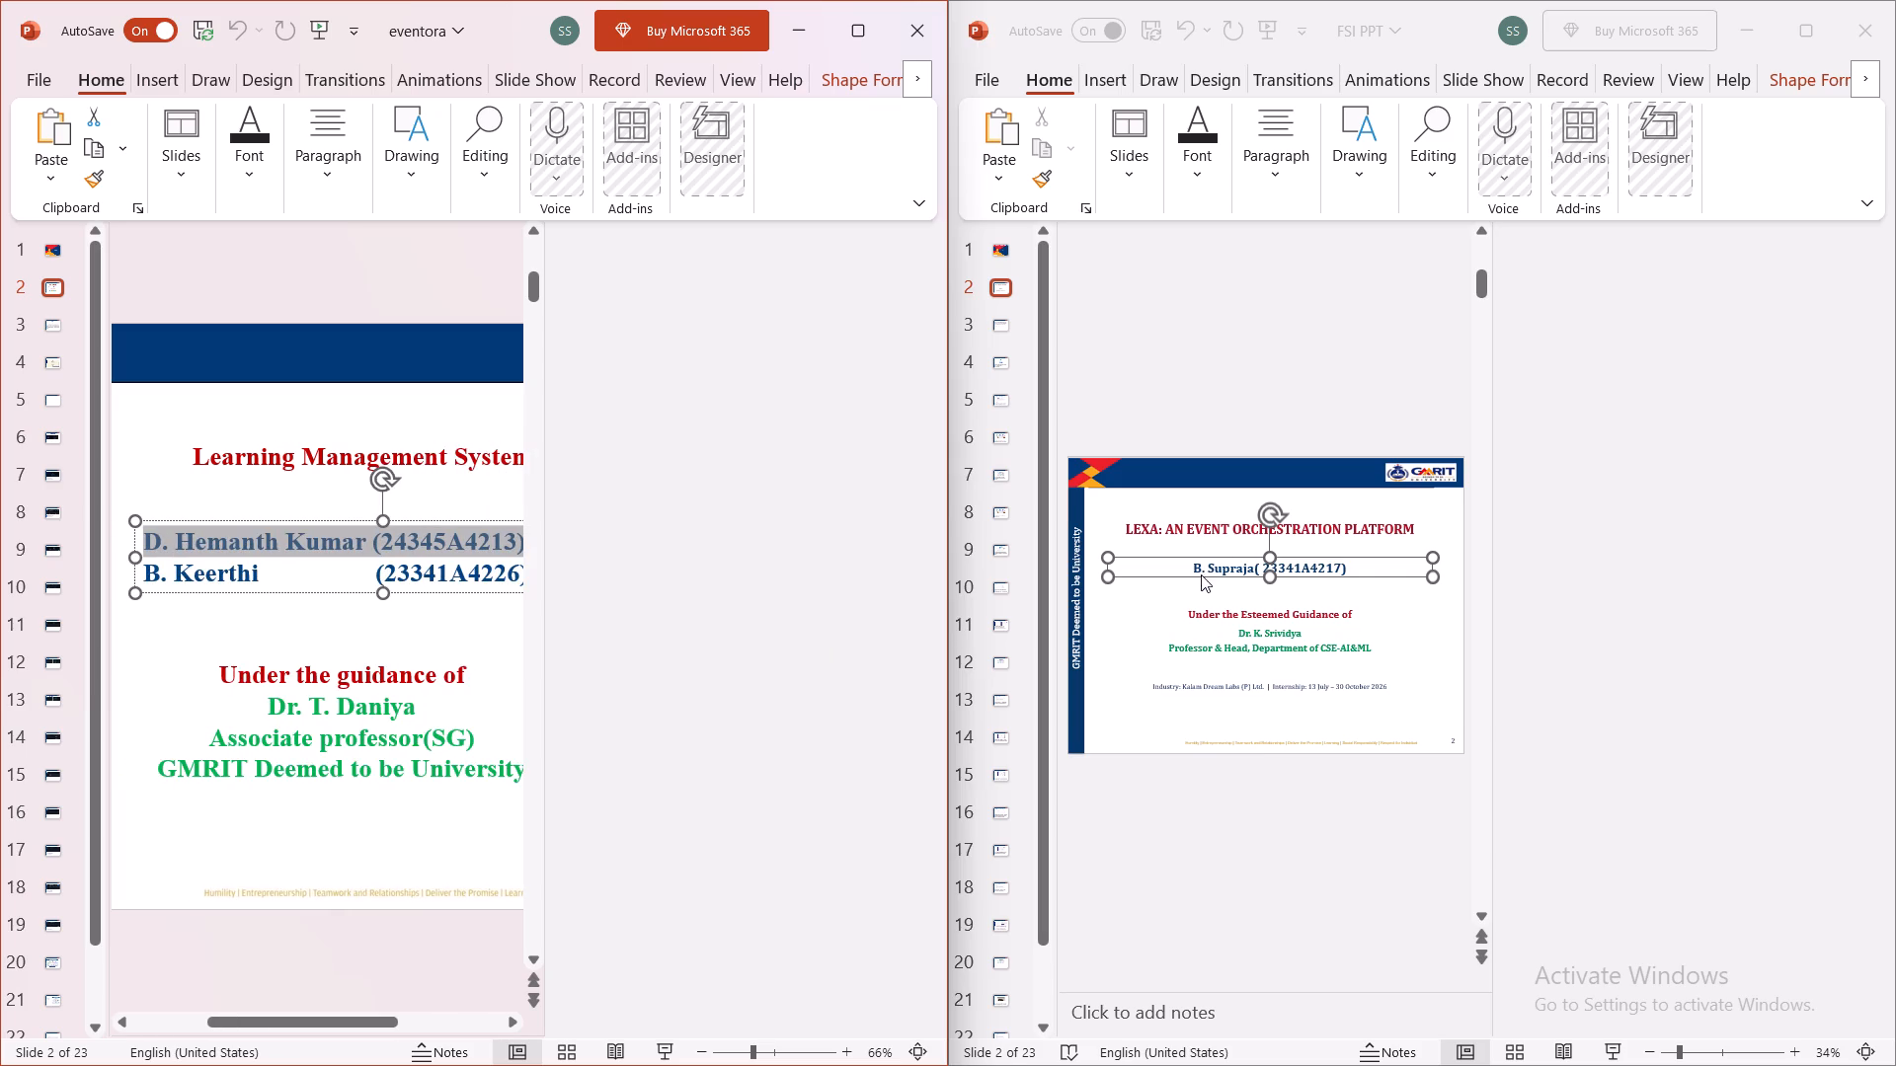
Add the second student's name, with a space after the initial, on a new line below the first student on slide 2 of FSI PPT.
left_click(1186, 571)
left_click(1194, 564)
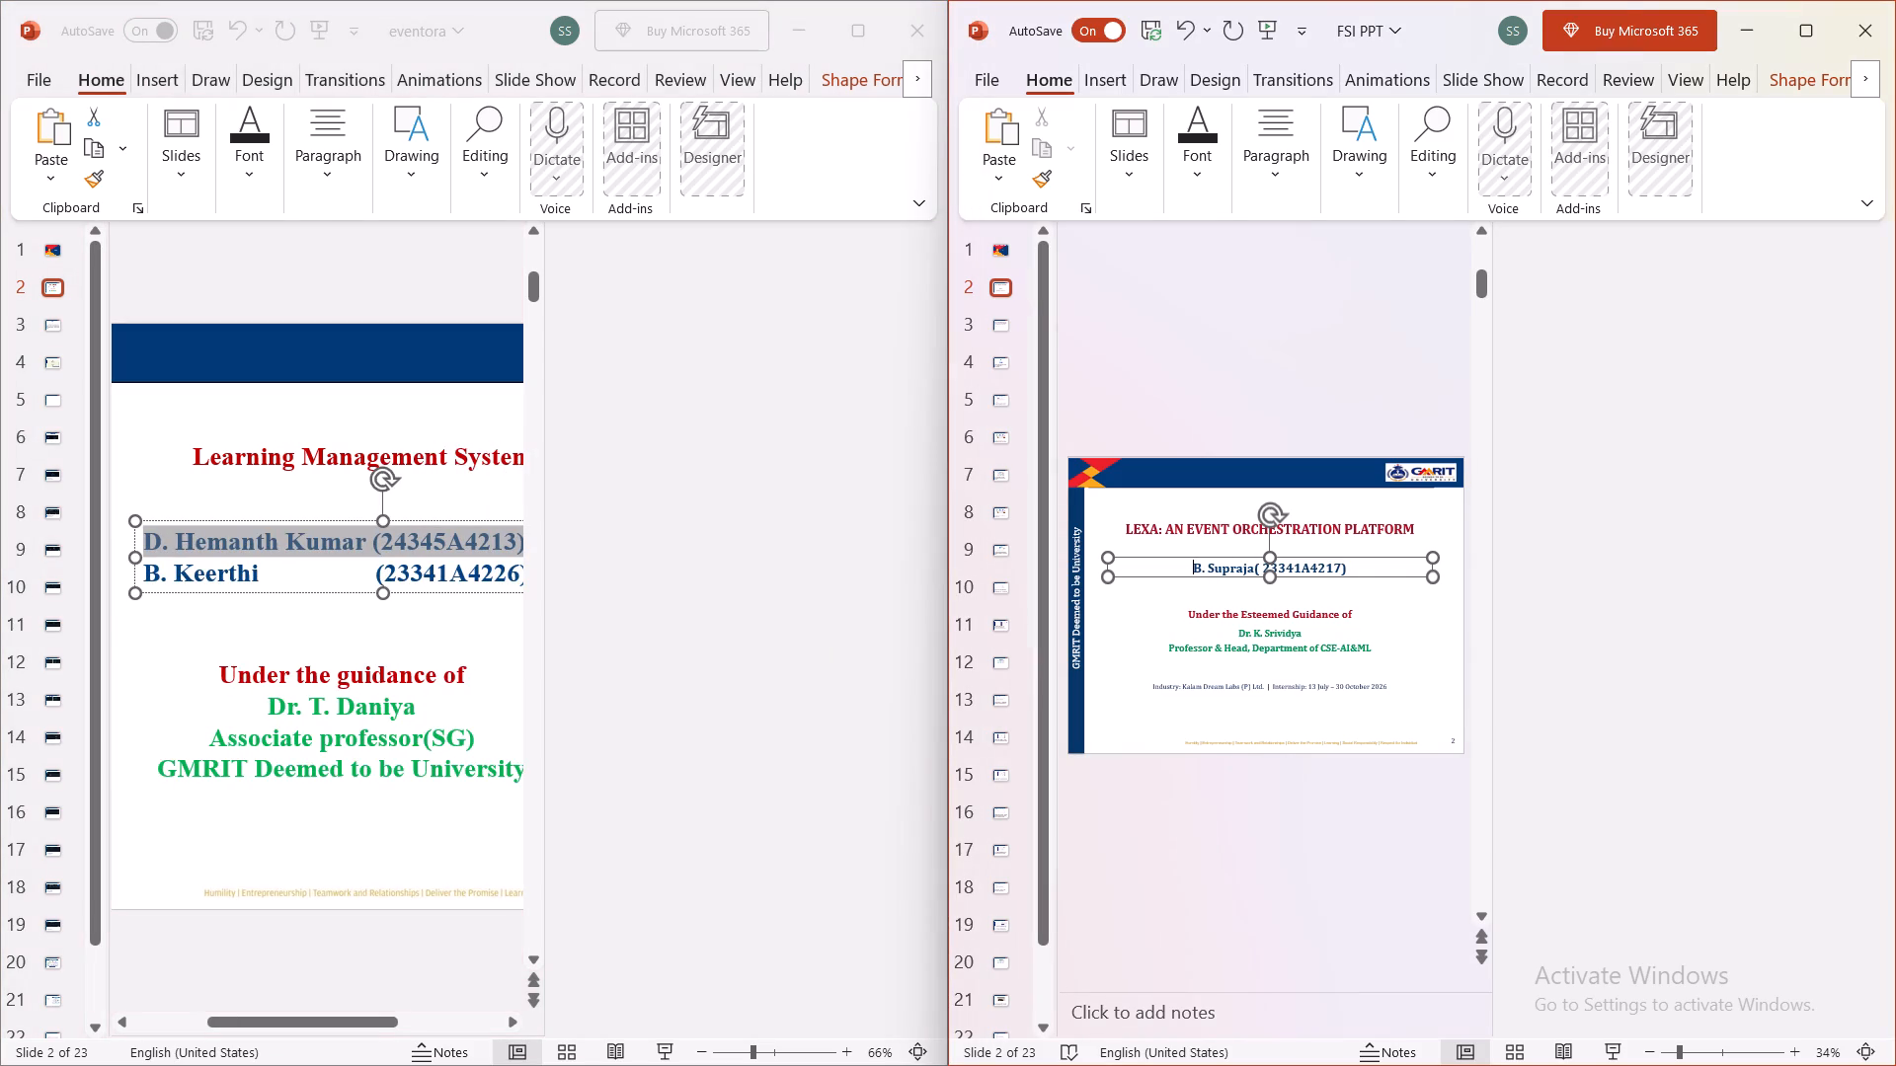
left_click_drag(1194, 564, 1389, 568)
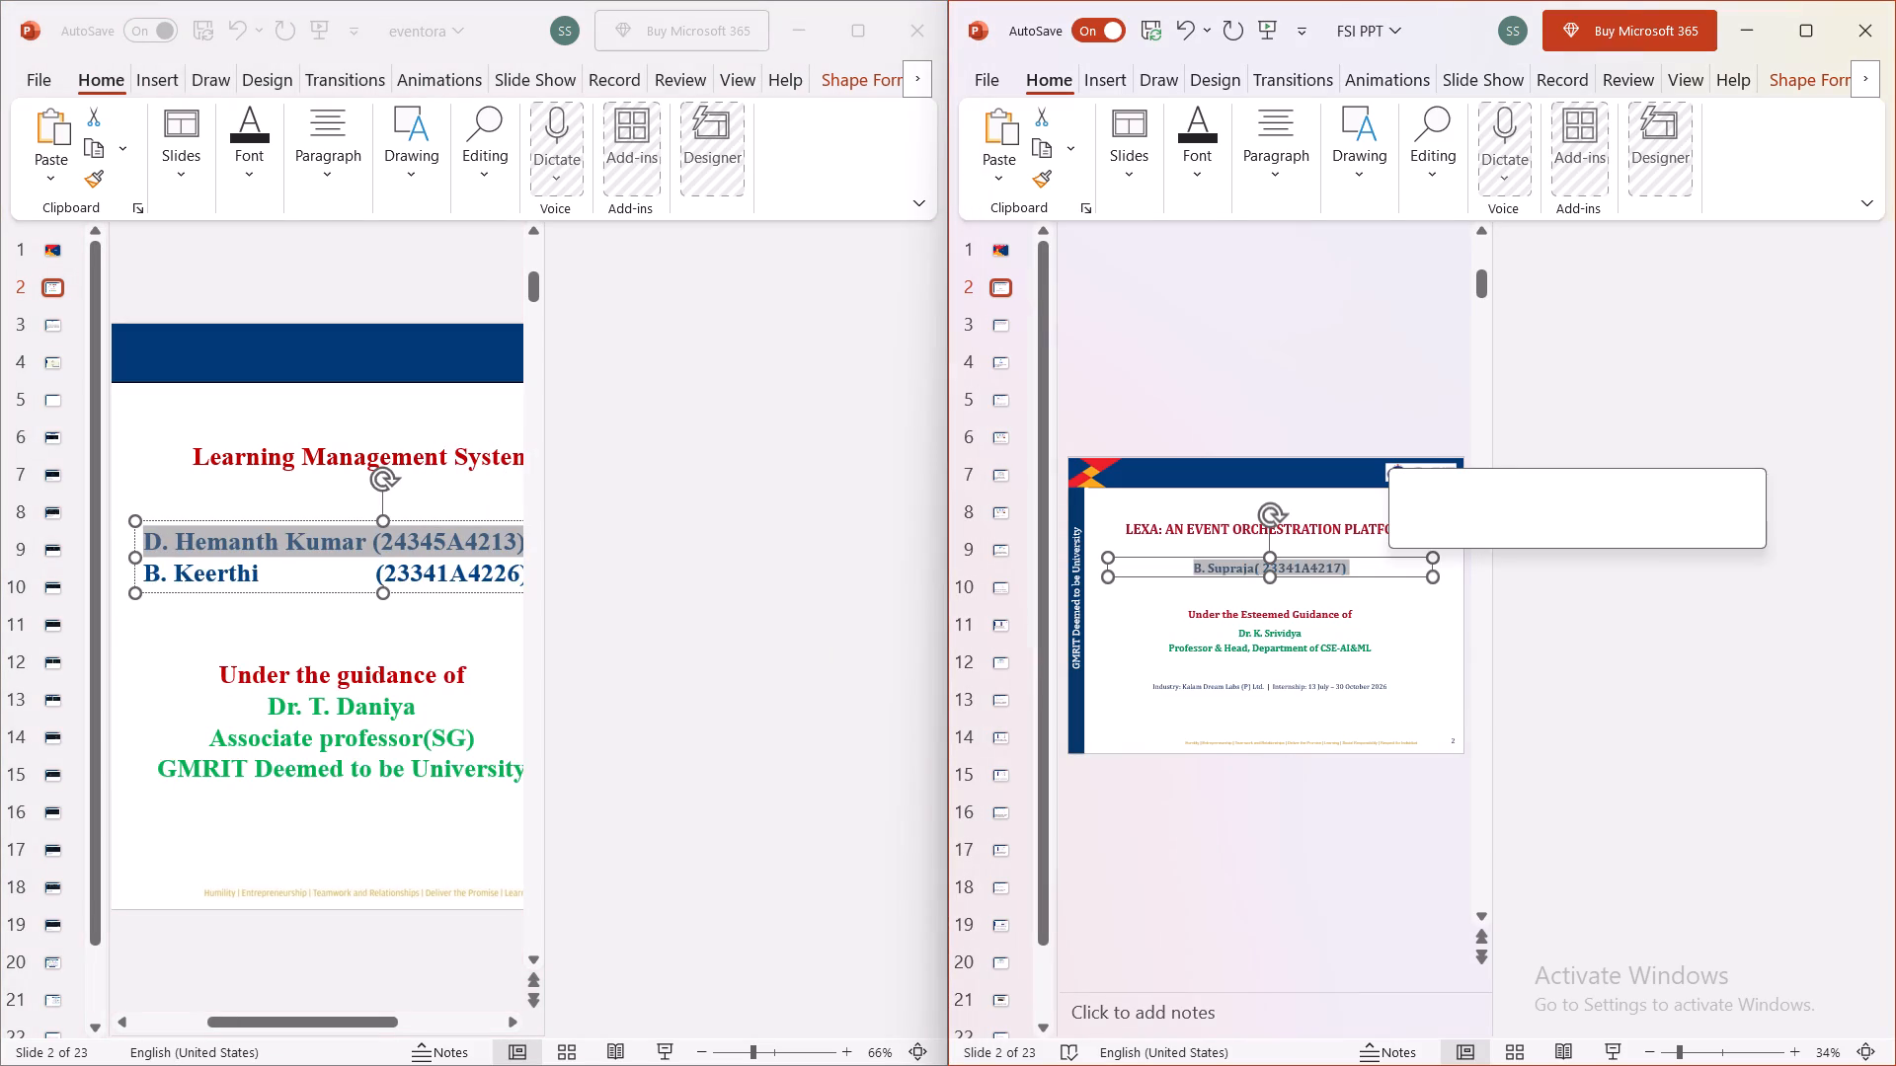
left_click(1356, 564)
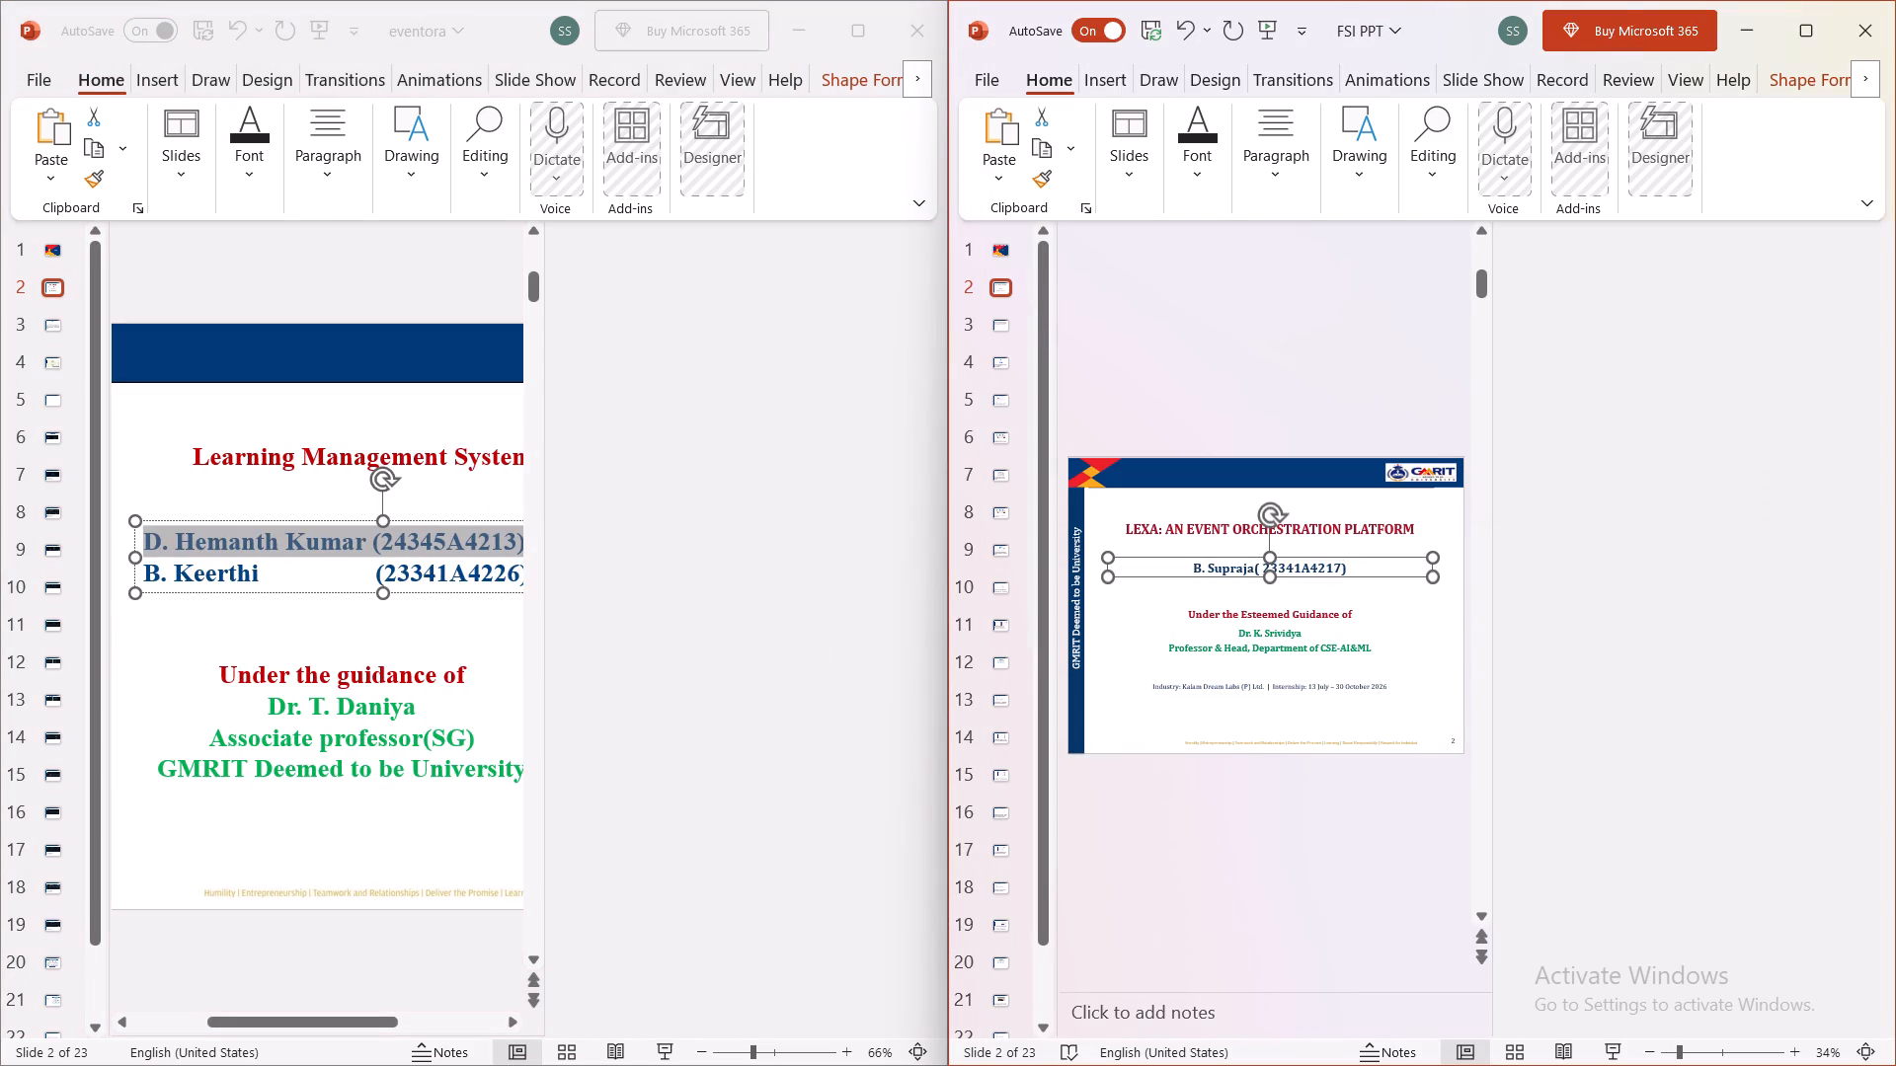
left_click(1353, 570)
left_click(1345, 566)
key("Return")
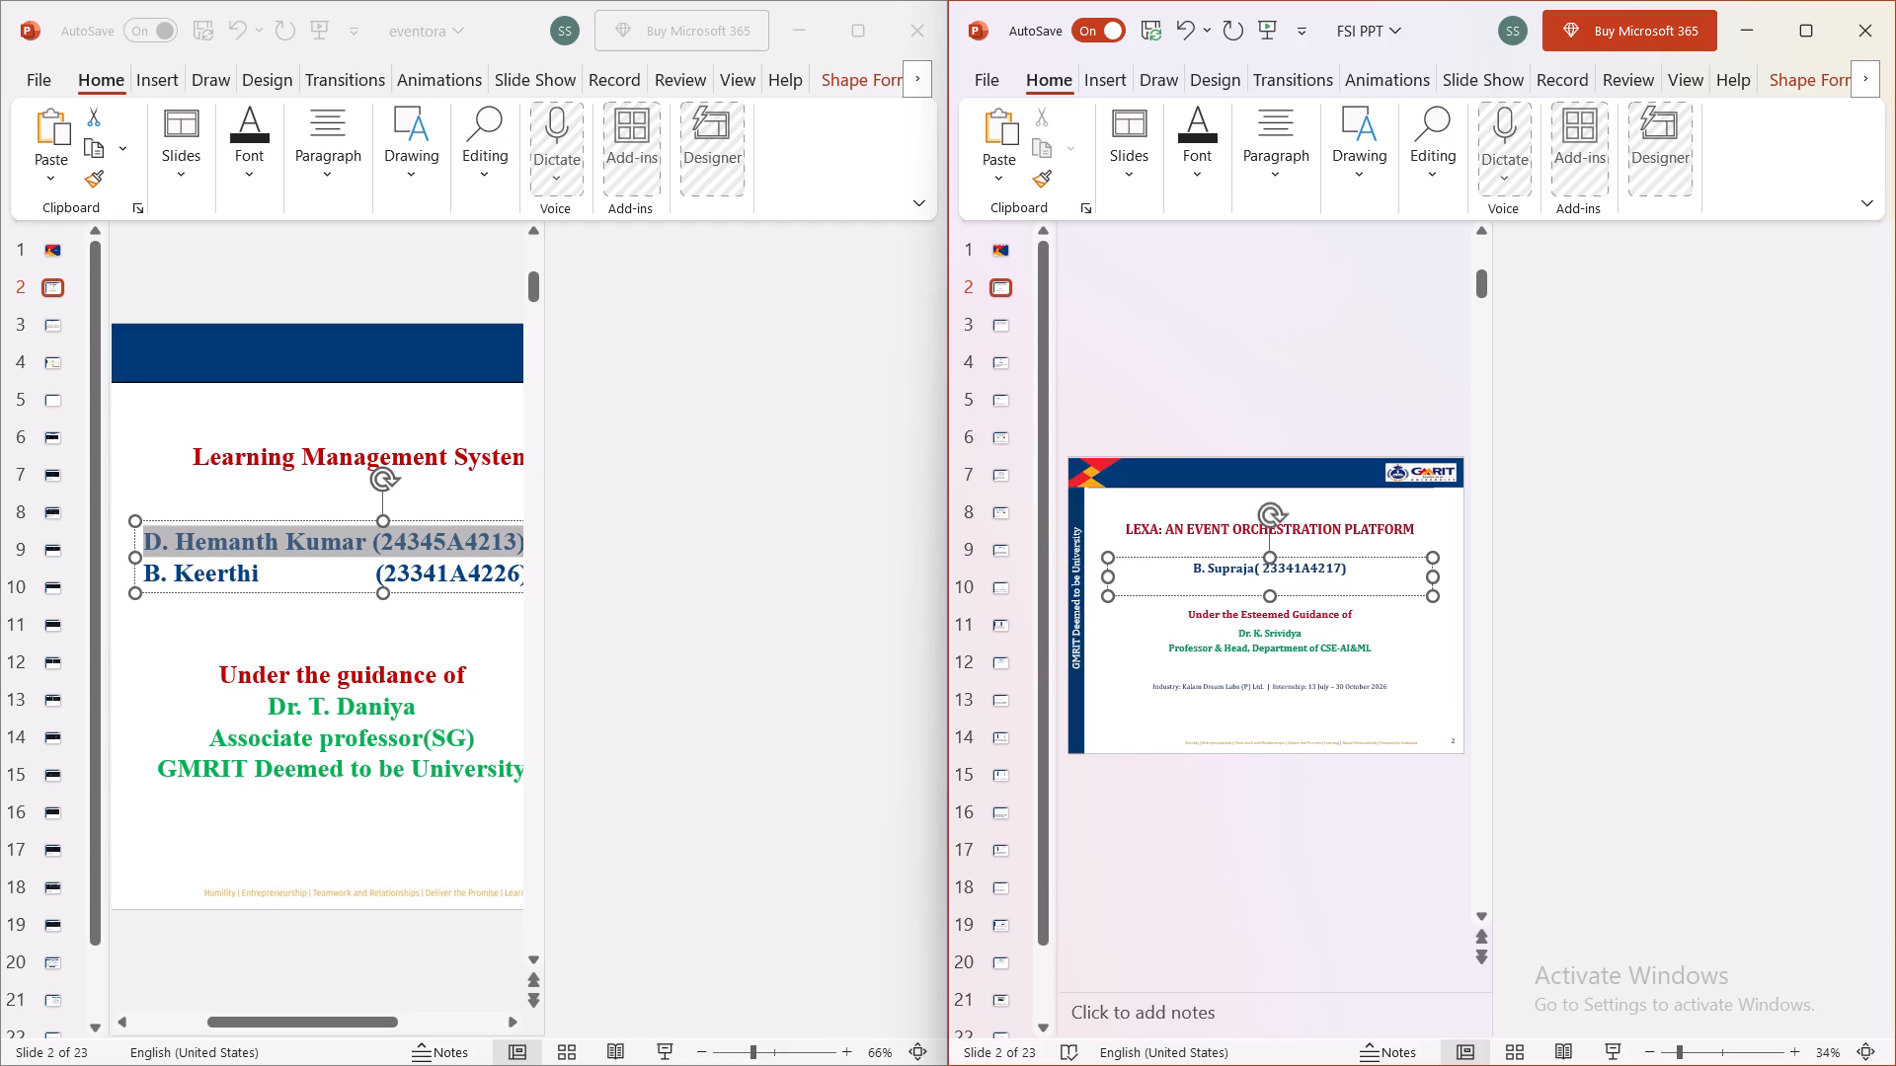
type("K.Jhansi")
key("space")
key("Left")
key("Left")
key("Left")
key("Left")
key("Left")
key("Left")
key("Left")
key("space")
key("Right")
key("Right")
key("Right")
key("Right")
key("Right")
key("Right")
Add the second student's roll number in parentheses directly after the name on slide 2.
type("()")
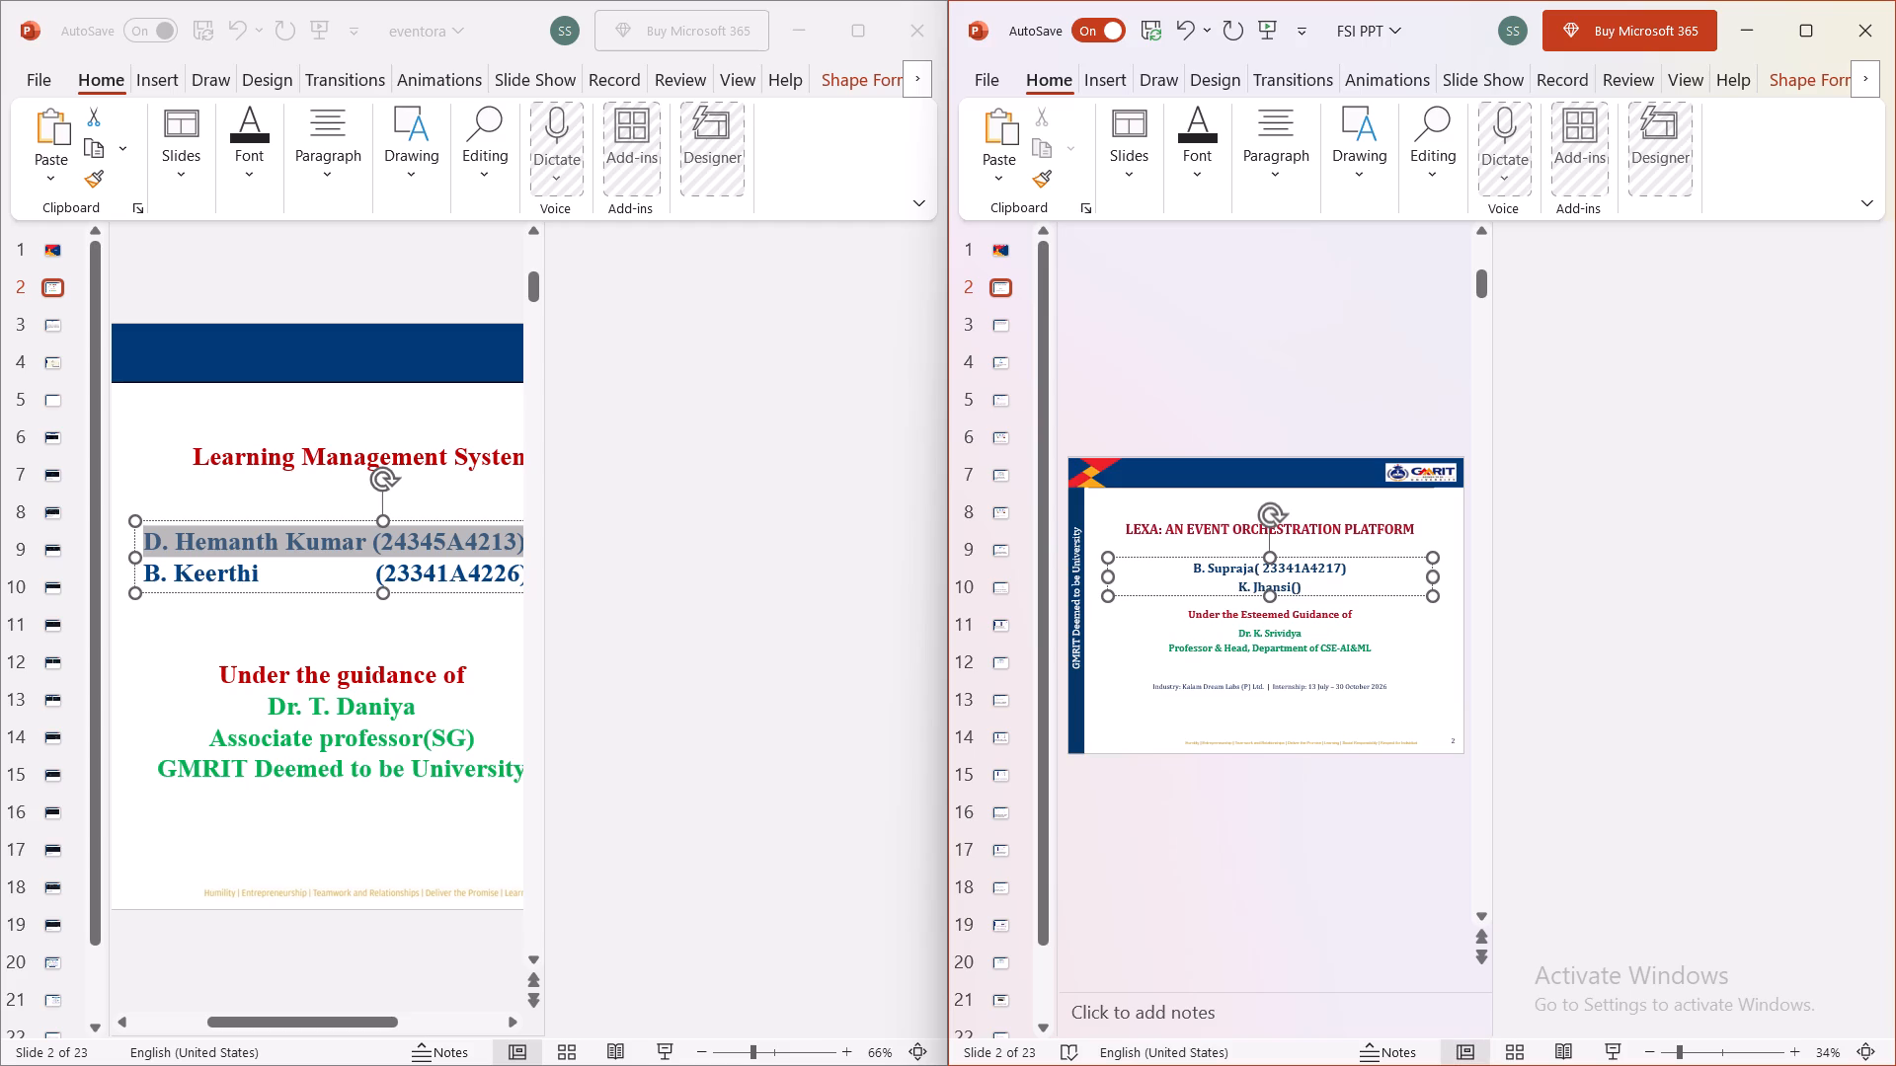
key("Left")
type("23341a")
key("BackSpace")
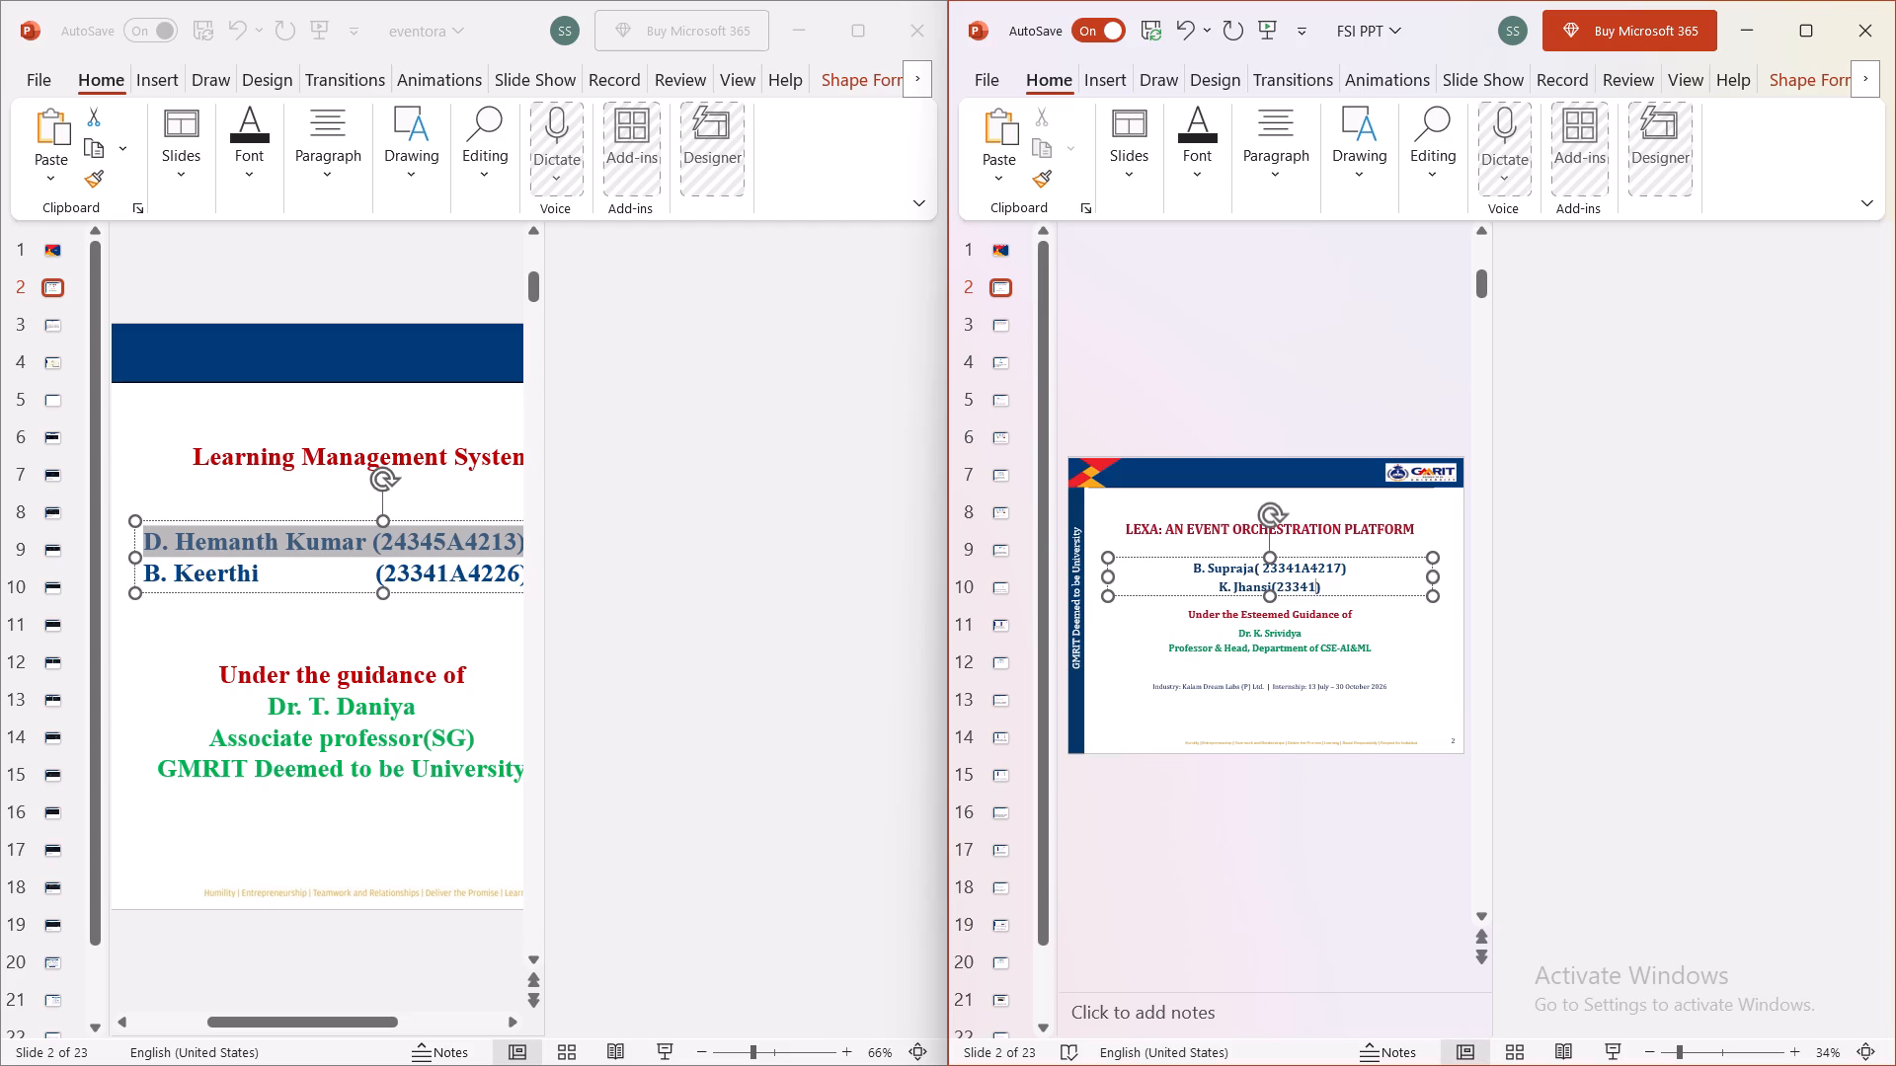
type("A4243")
left_click(1387, 586)
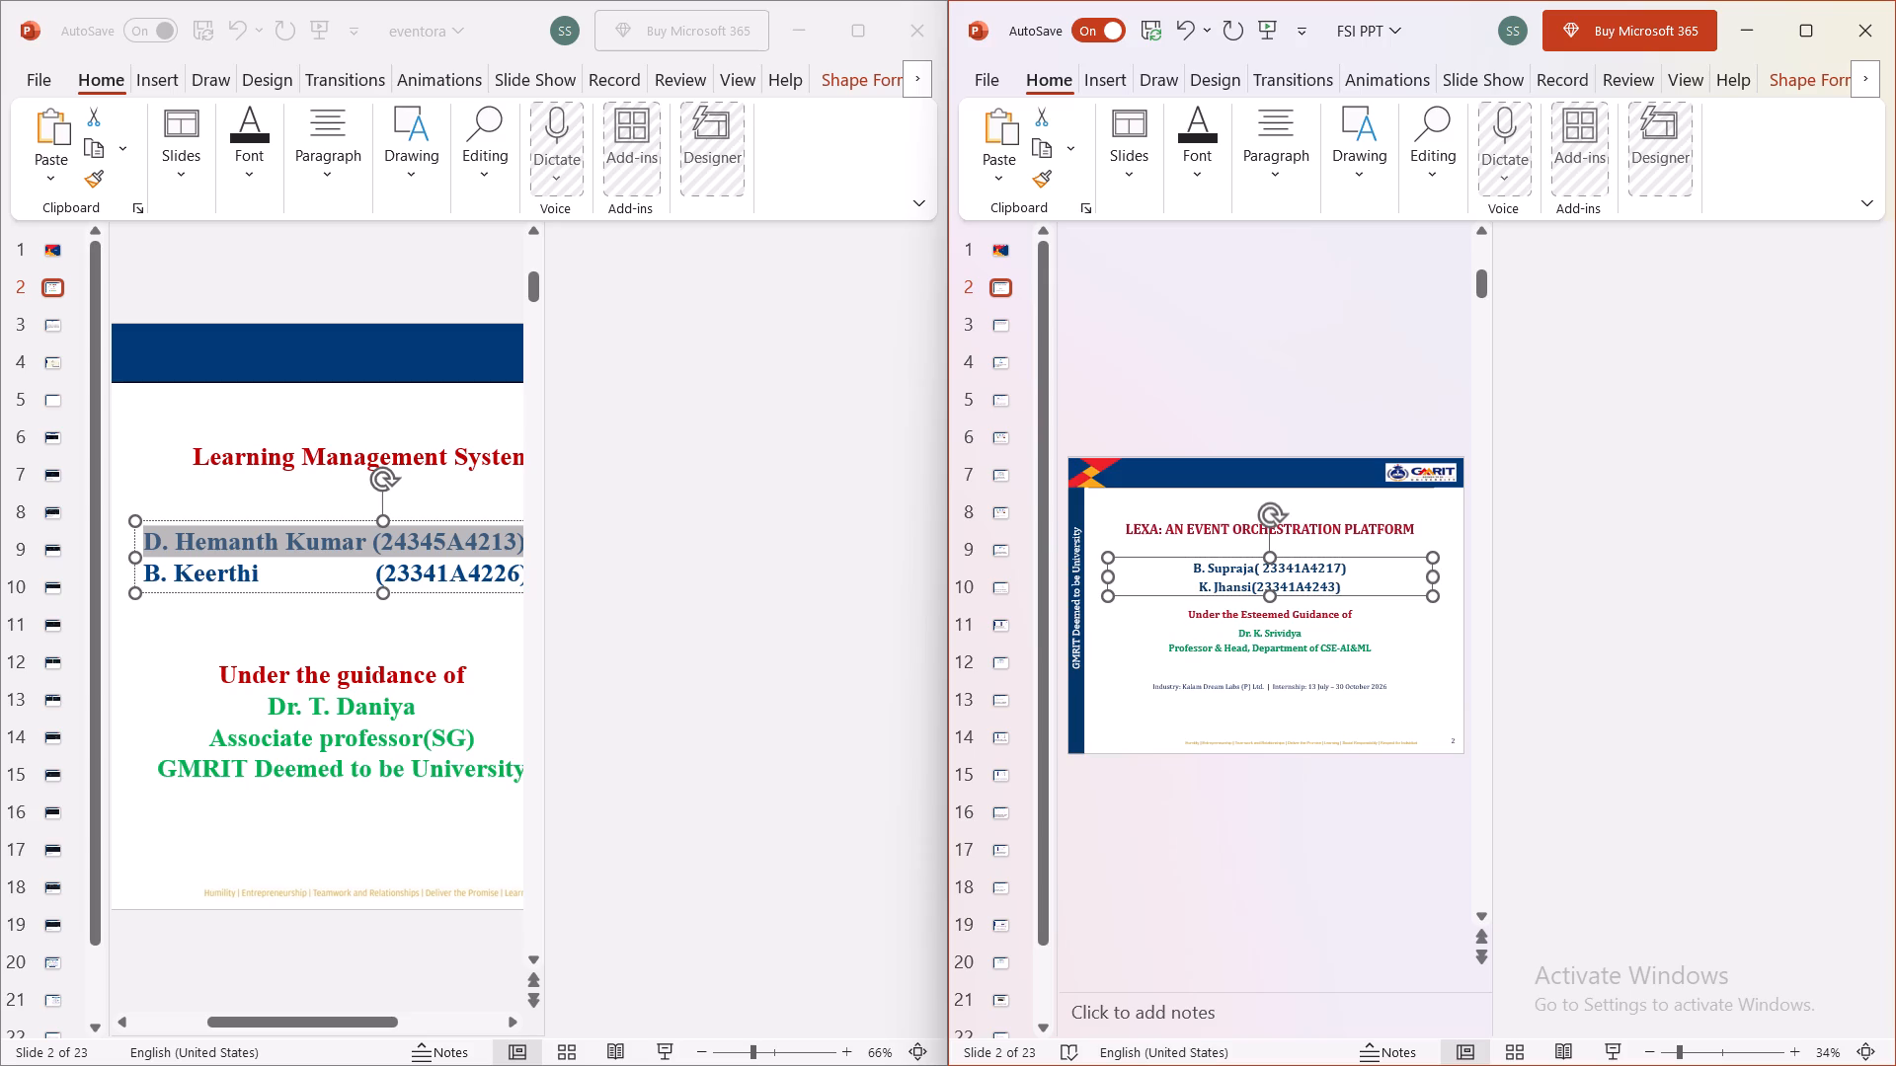
Compare the guidance and industry lines on slide 2 of FSI PPT with the eventora slide, and examine the reference's title.
left_click(1341, 705)
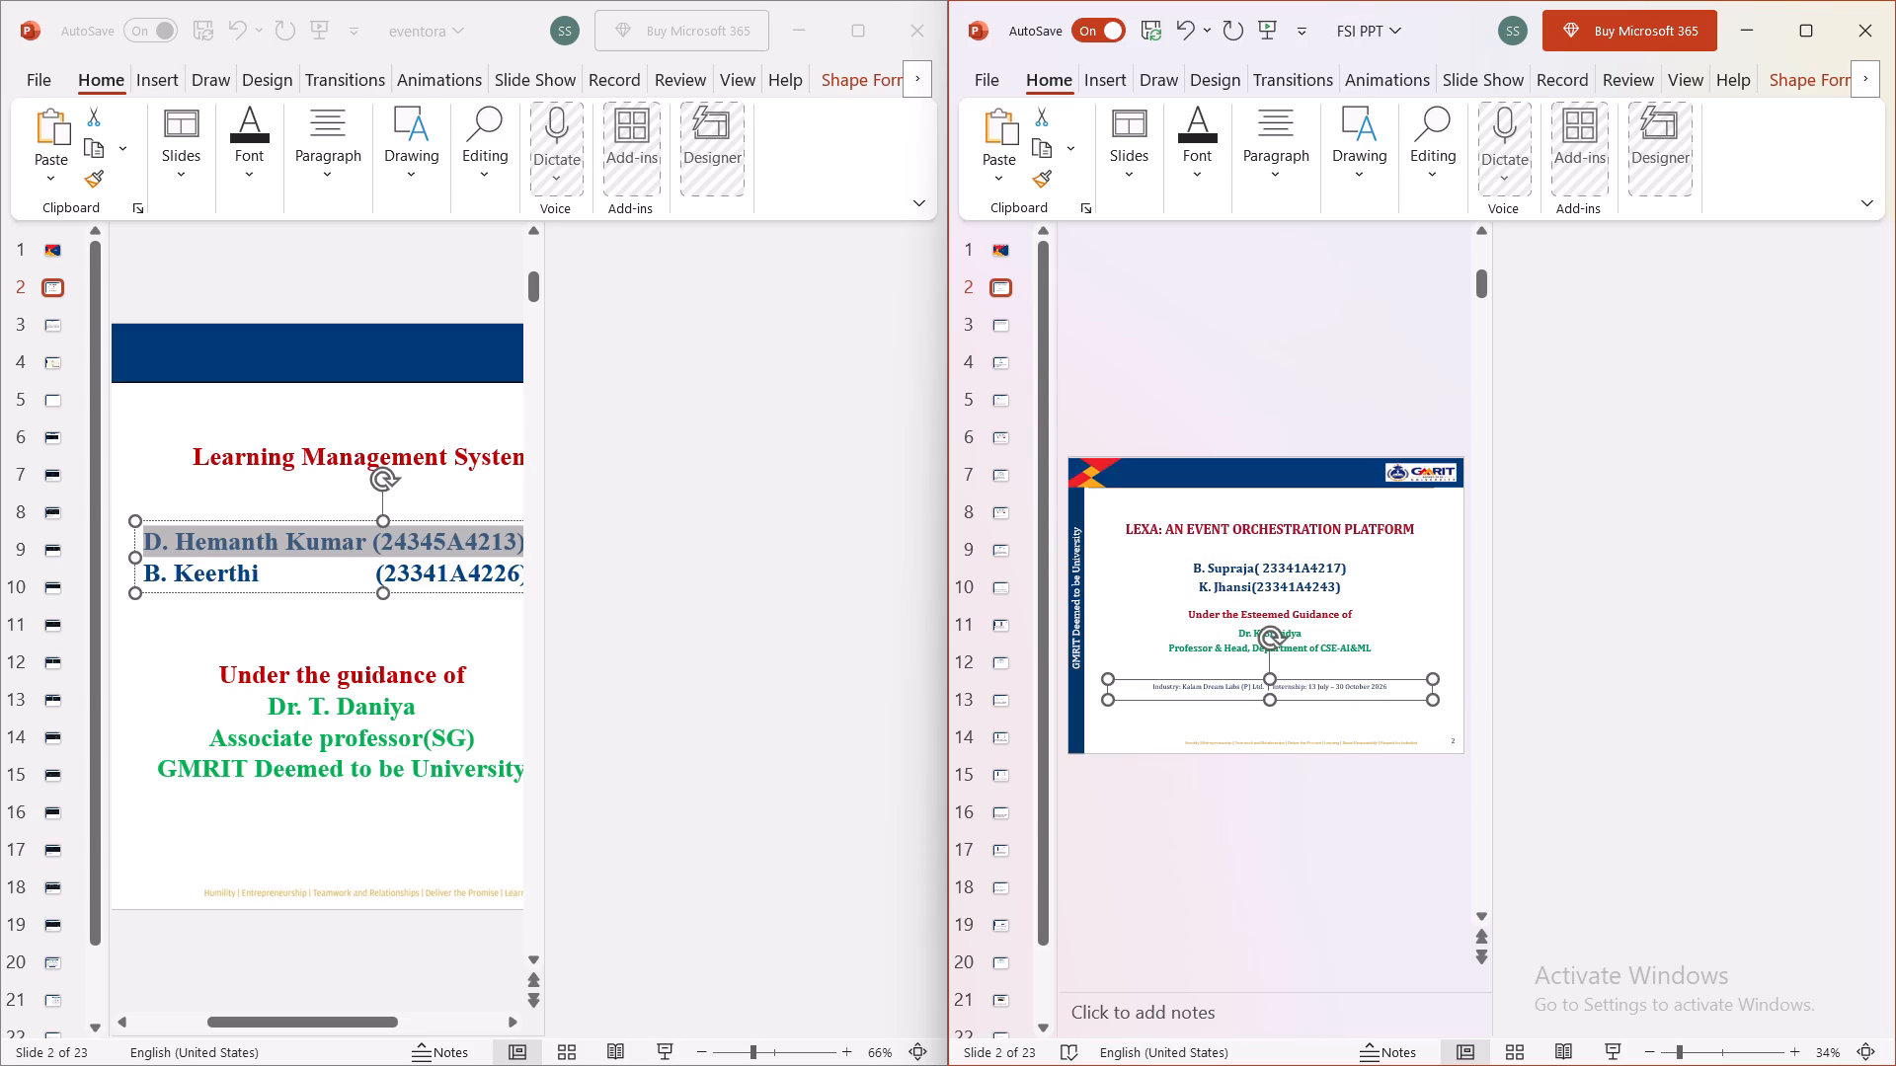
left_click(1364, 601)
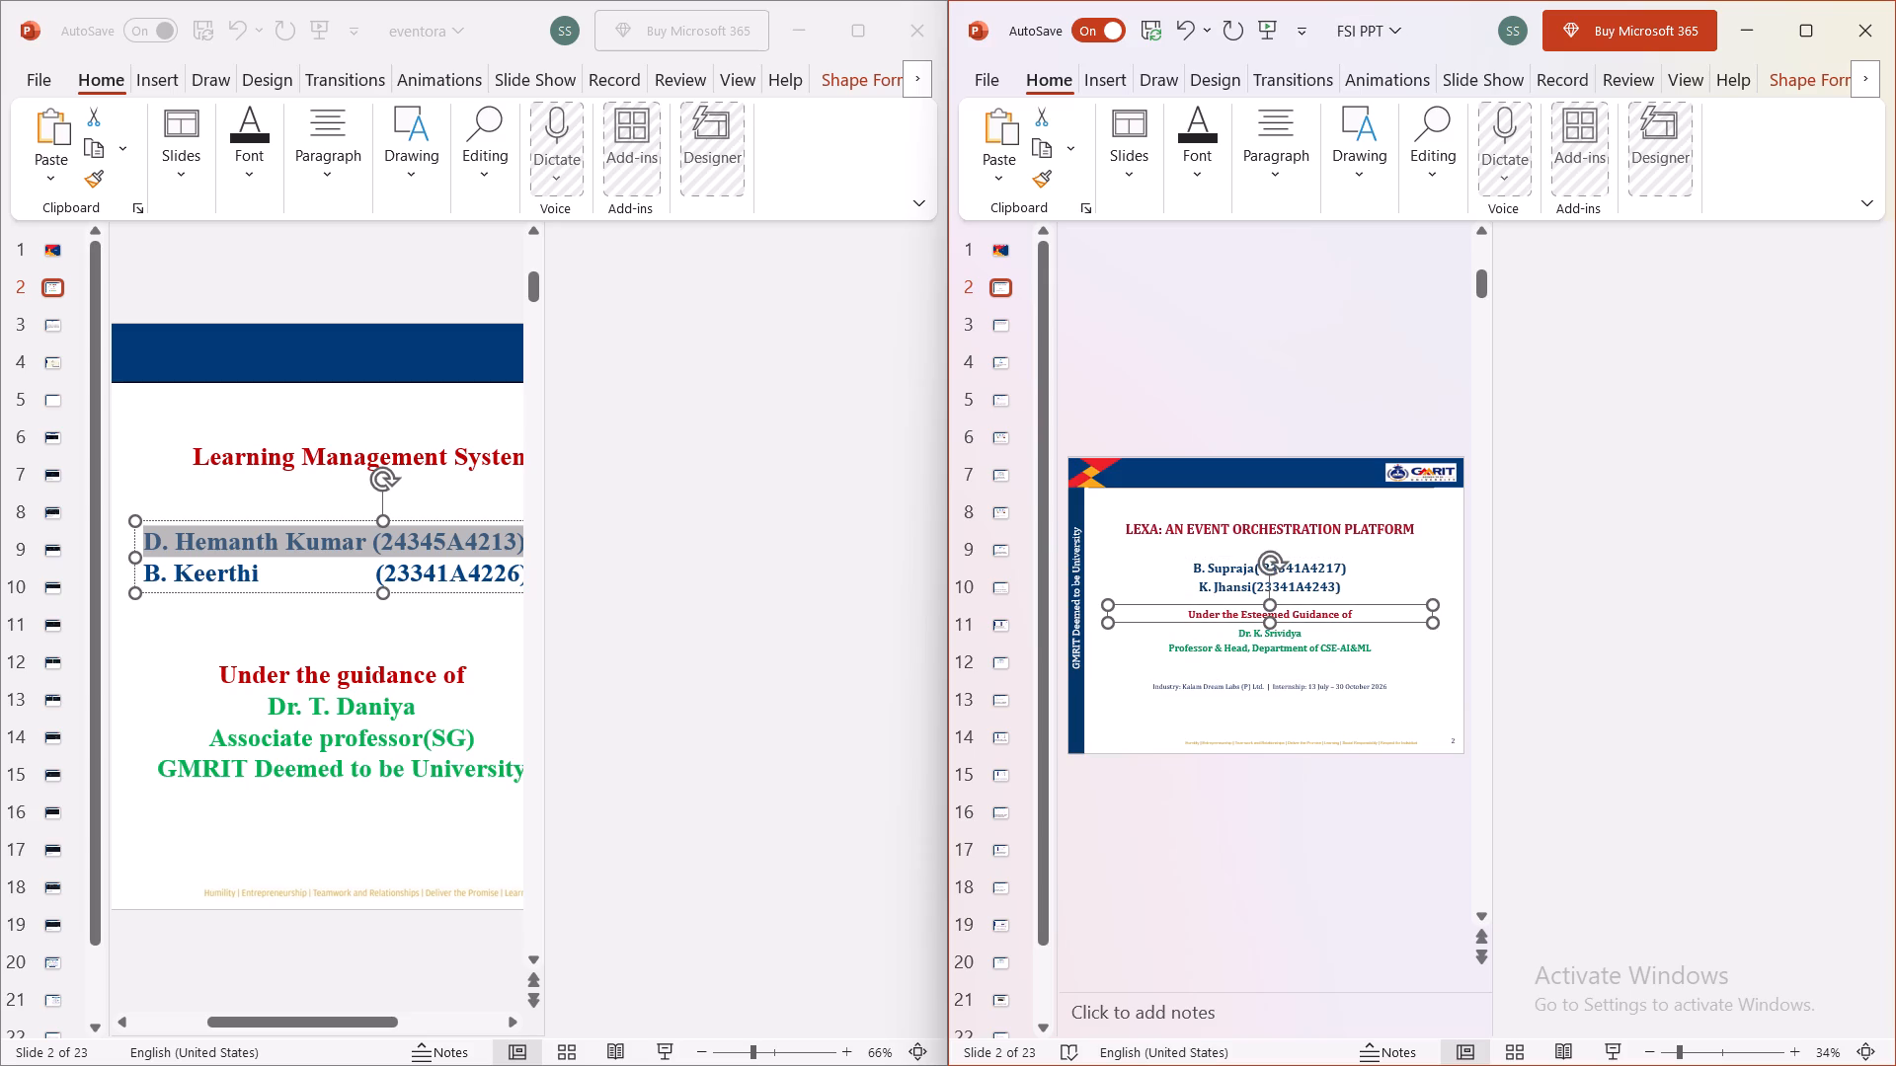
left_click(1304, 688)
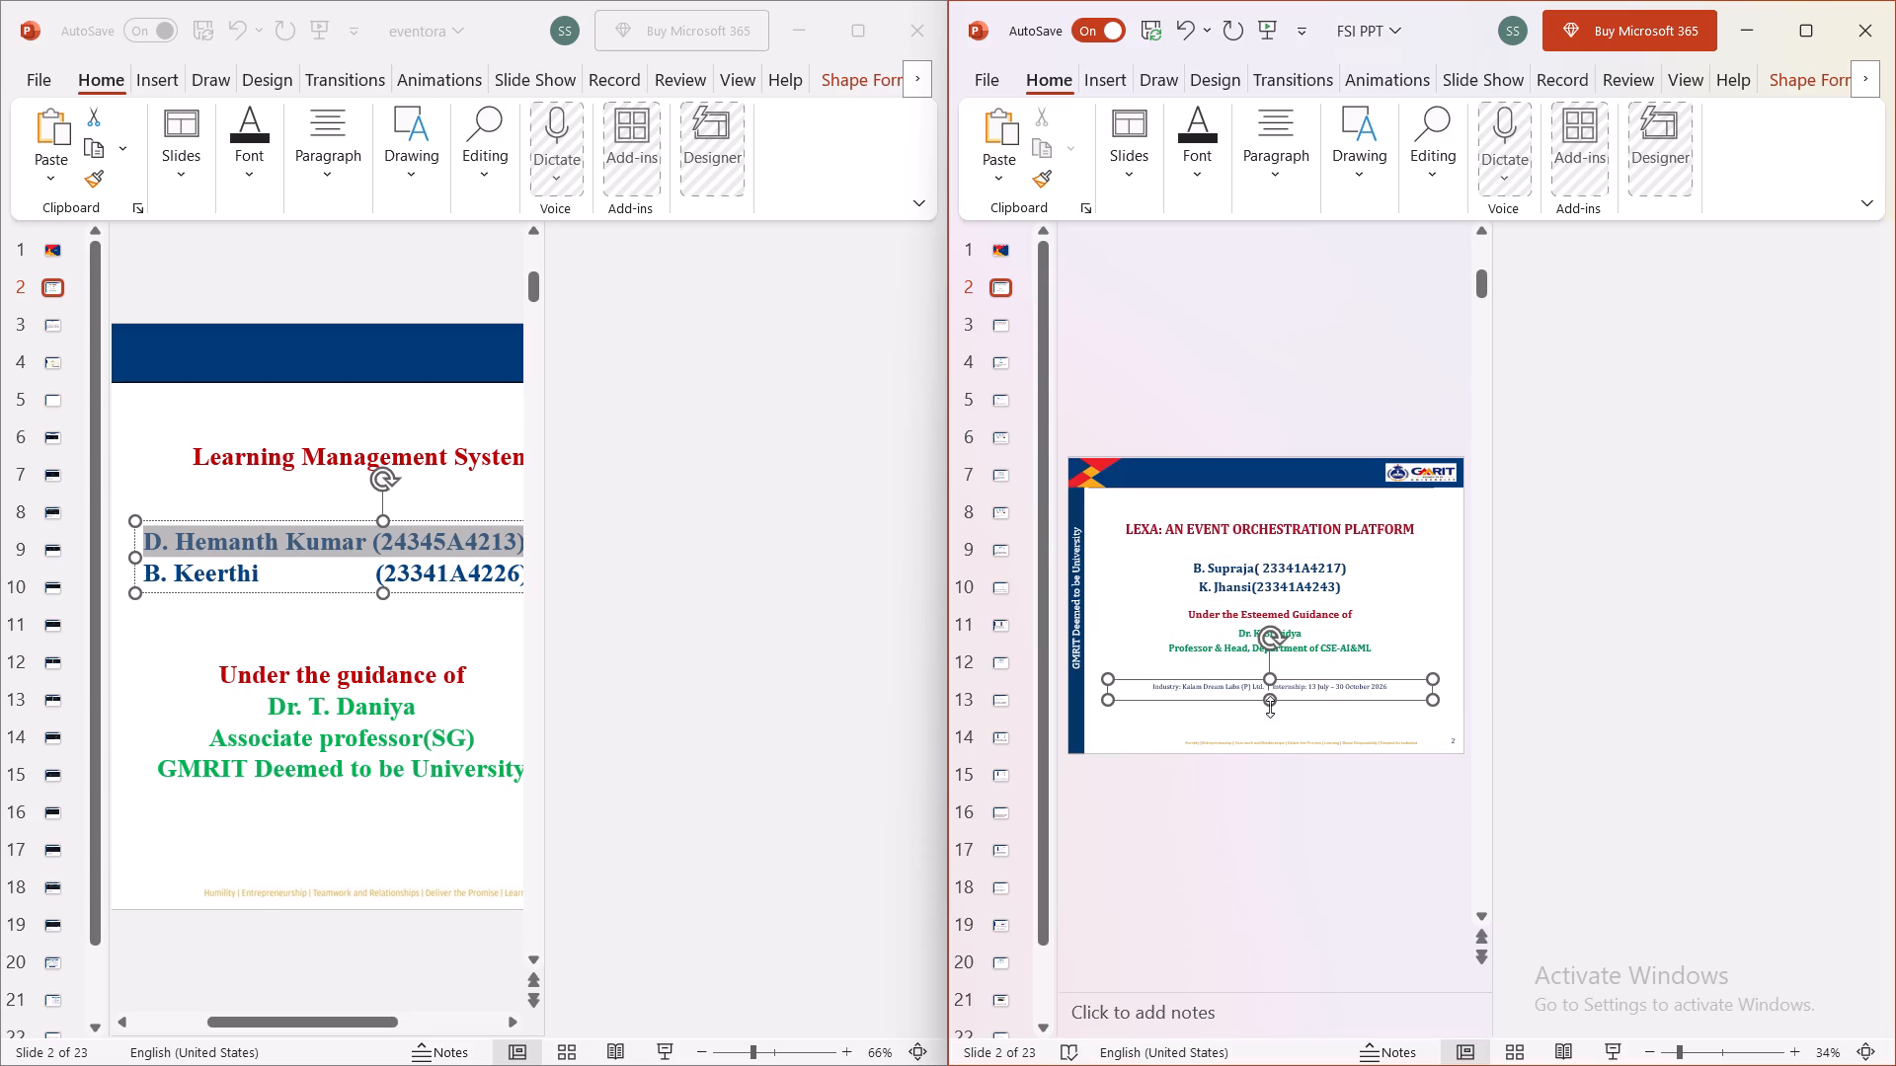
scroll(200, 829, "down", 3, "ctrl")
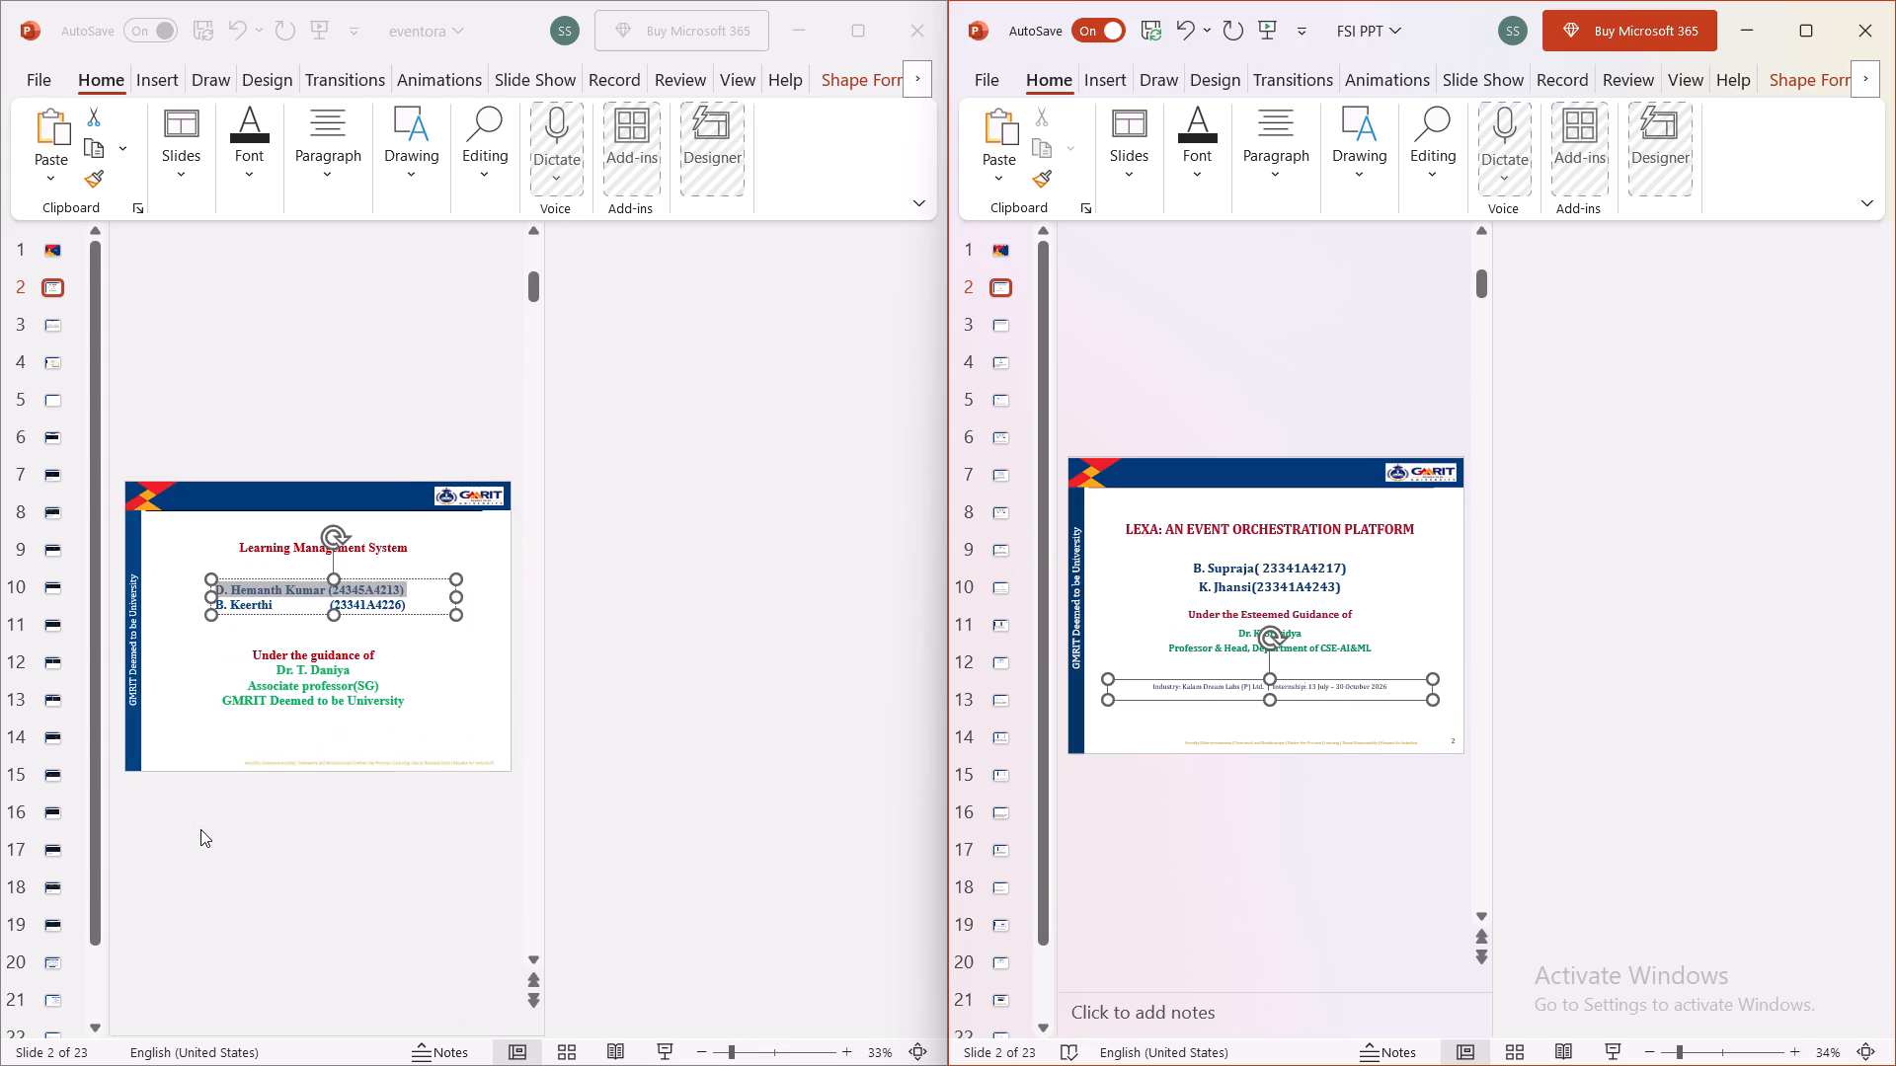
scroll(200, 829, "up", 1, "ctrl")
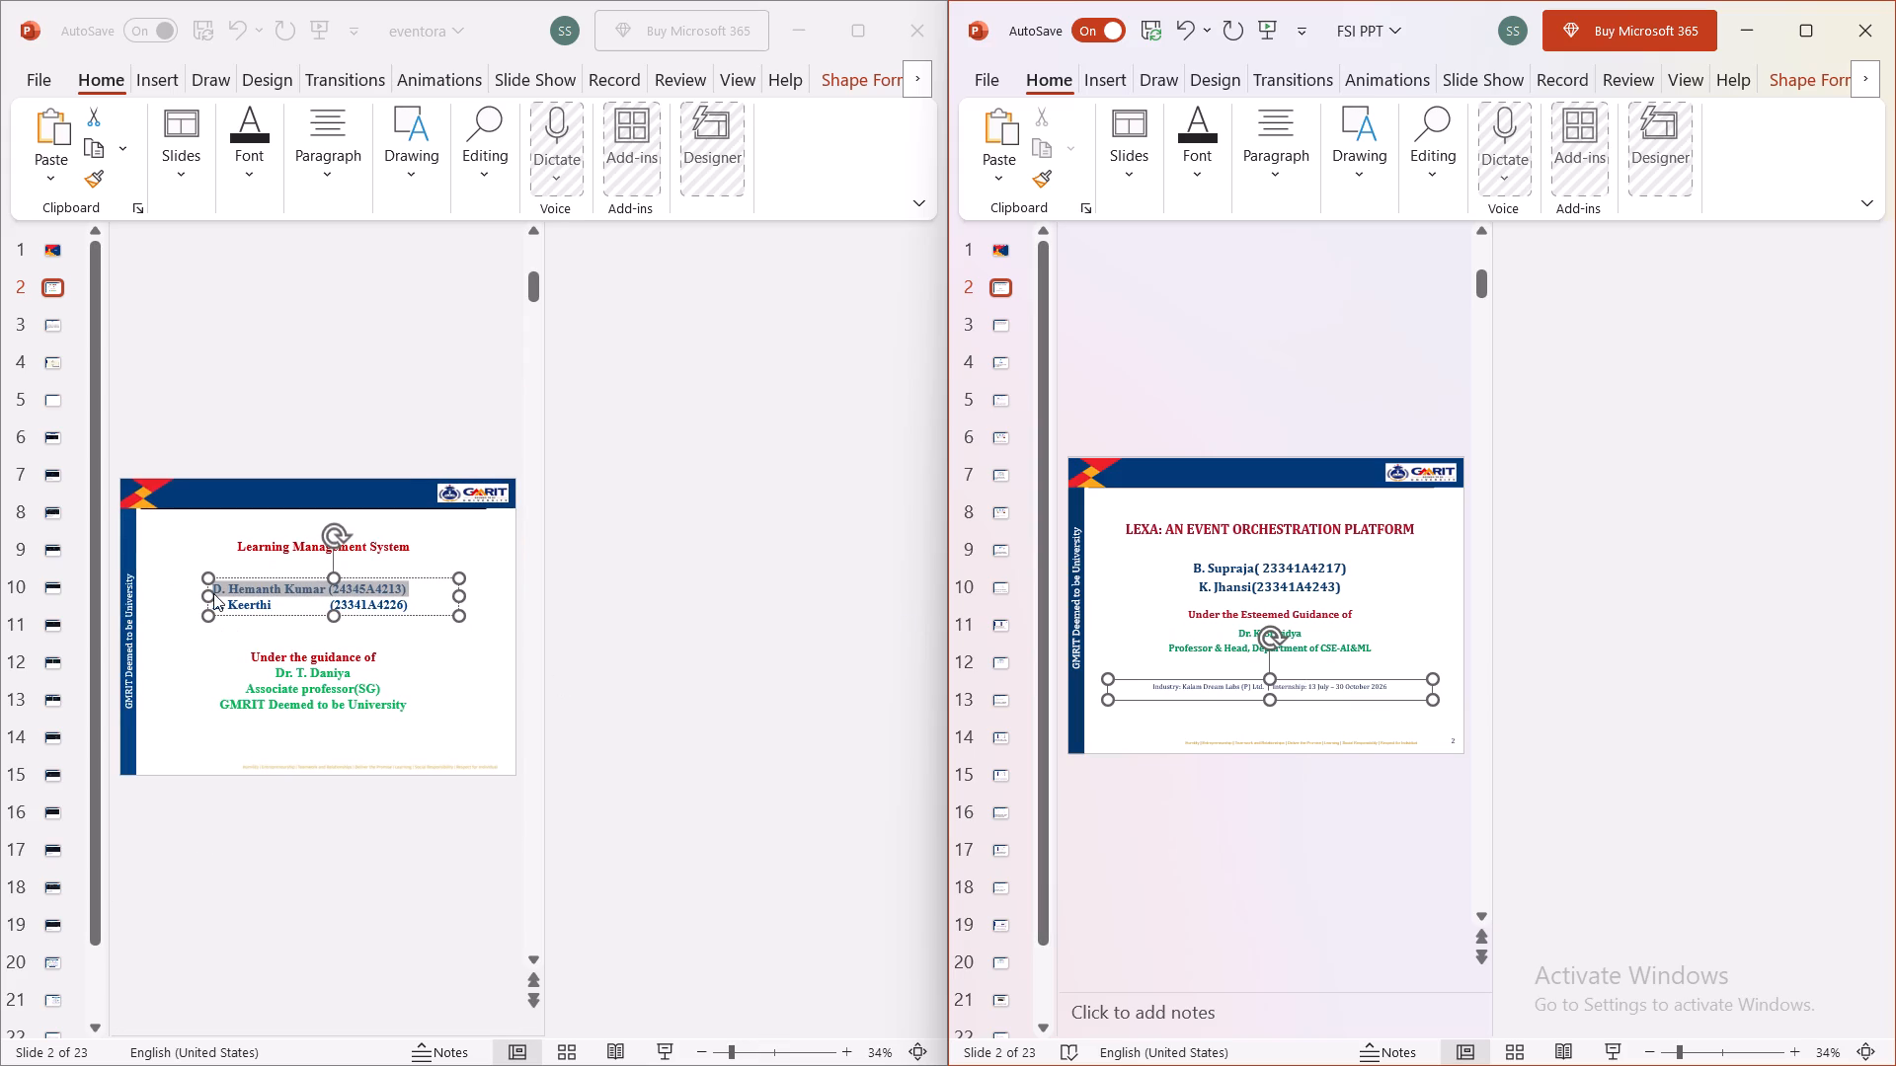
left_click(270, 549)
left_click(270, 549)
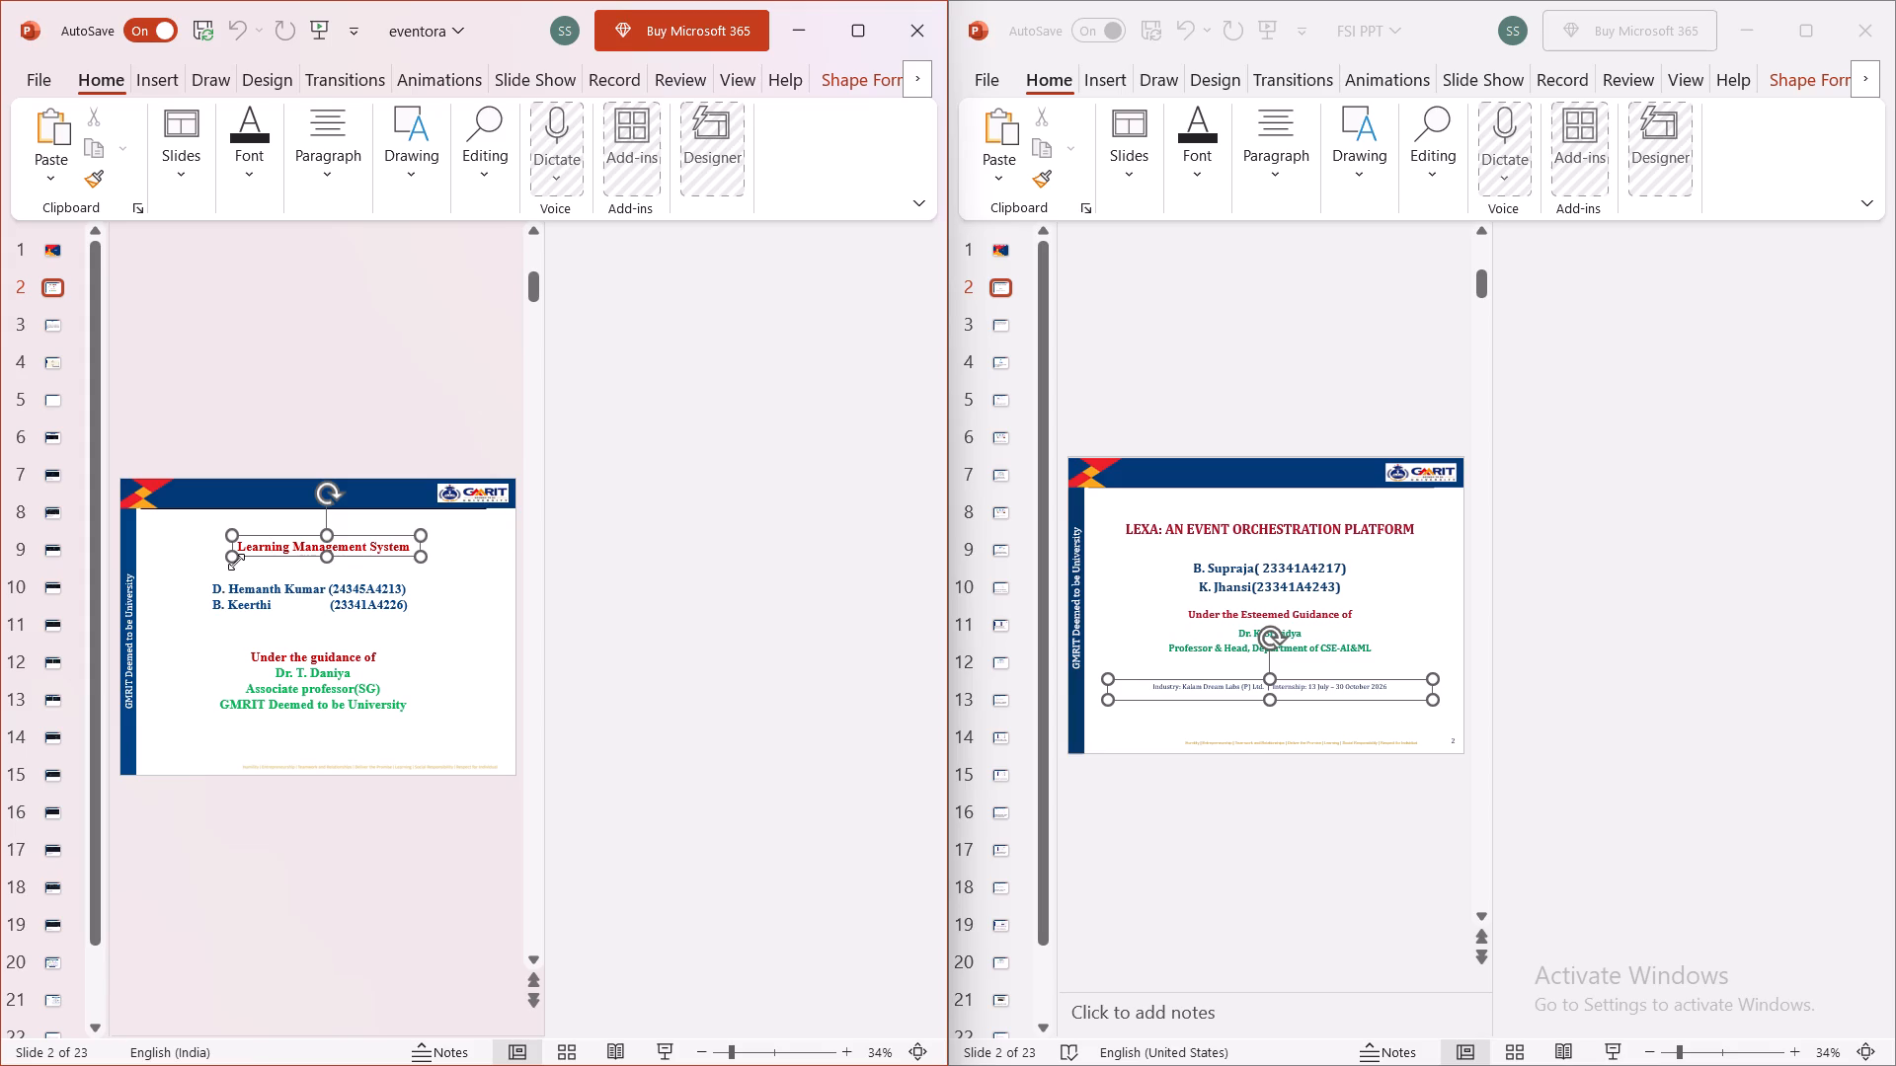
left_click_drag(244, 545, 322, 546)
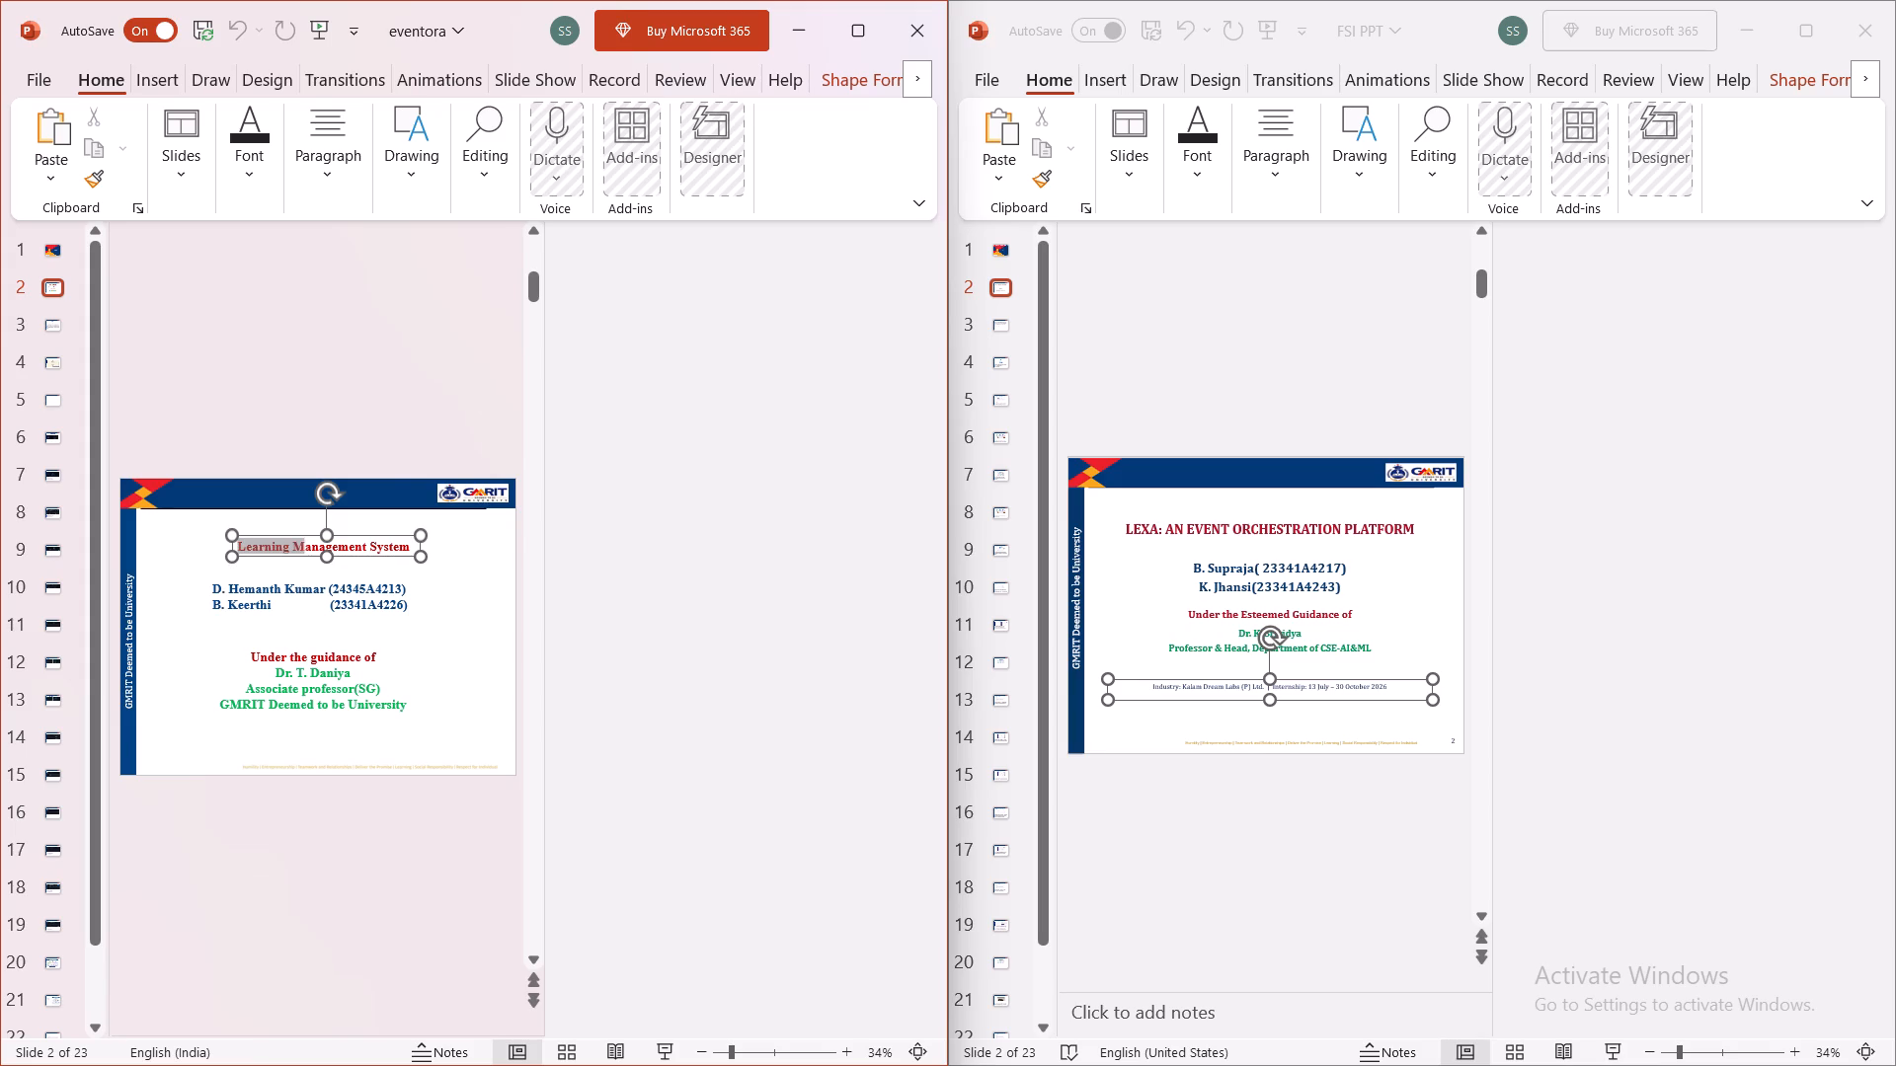
left_click_drag(322, 546, 393, 540)
Move the "LEXA: AN EVENT ORCHESTRATION PLATFORM" title text box slightly to the right and down on slide 2 of FSI PPT.
double_click(1167, 525)
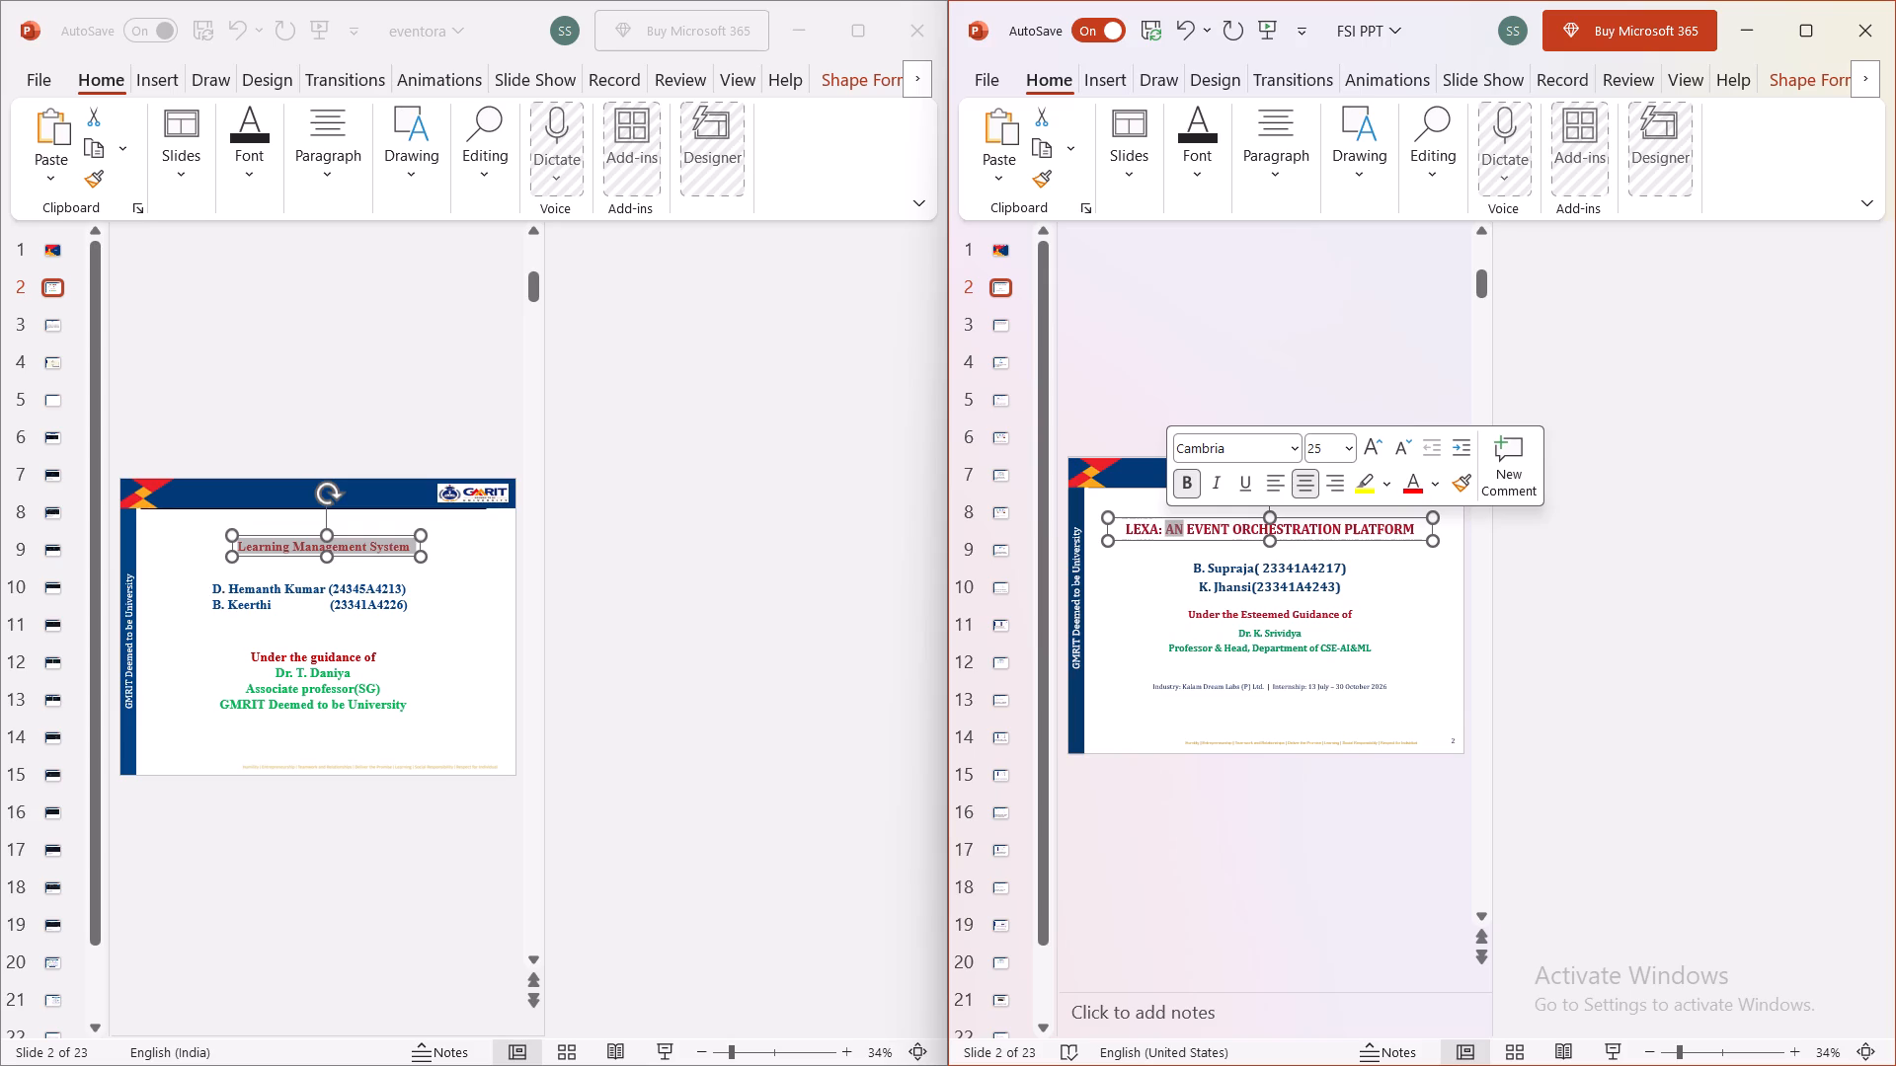
left_click_drag(1146, 541, 1164, 540)
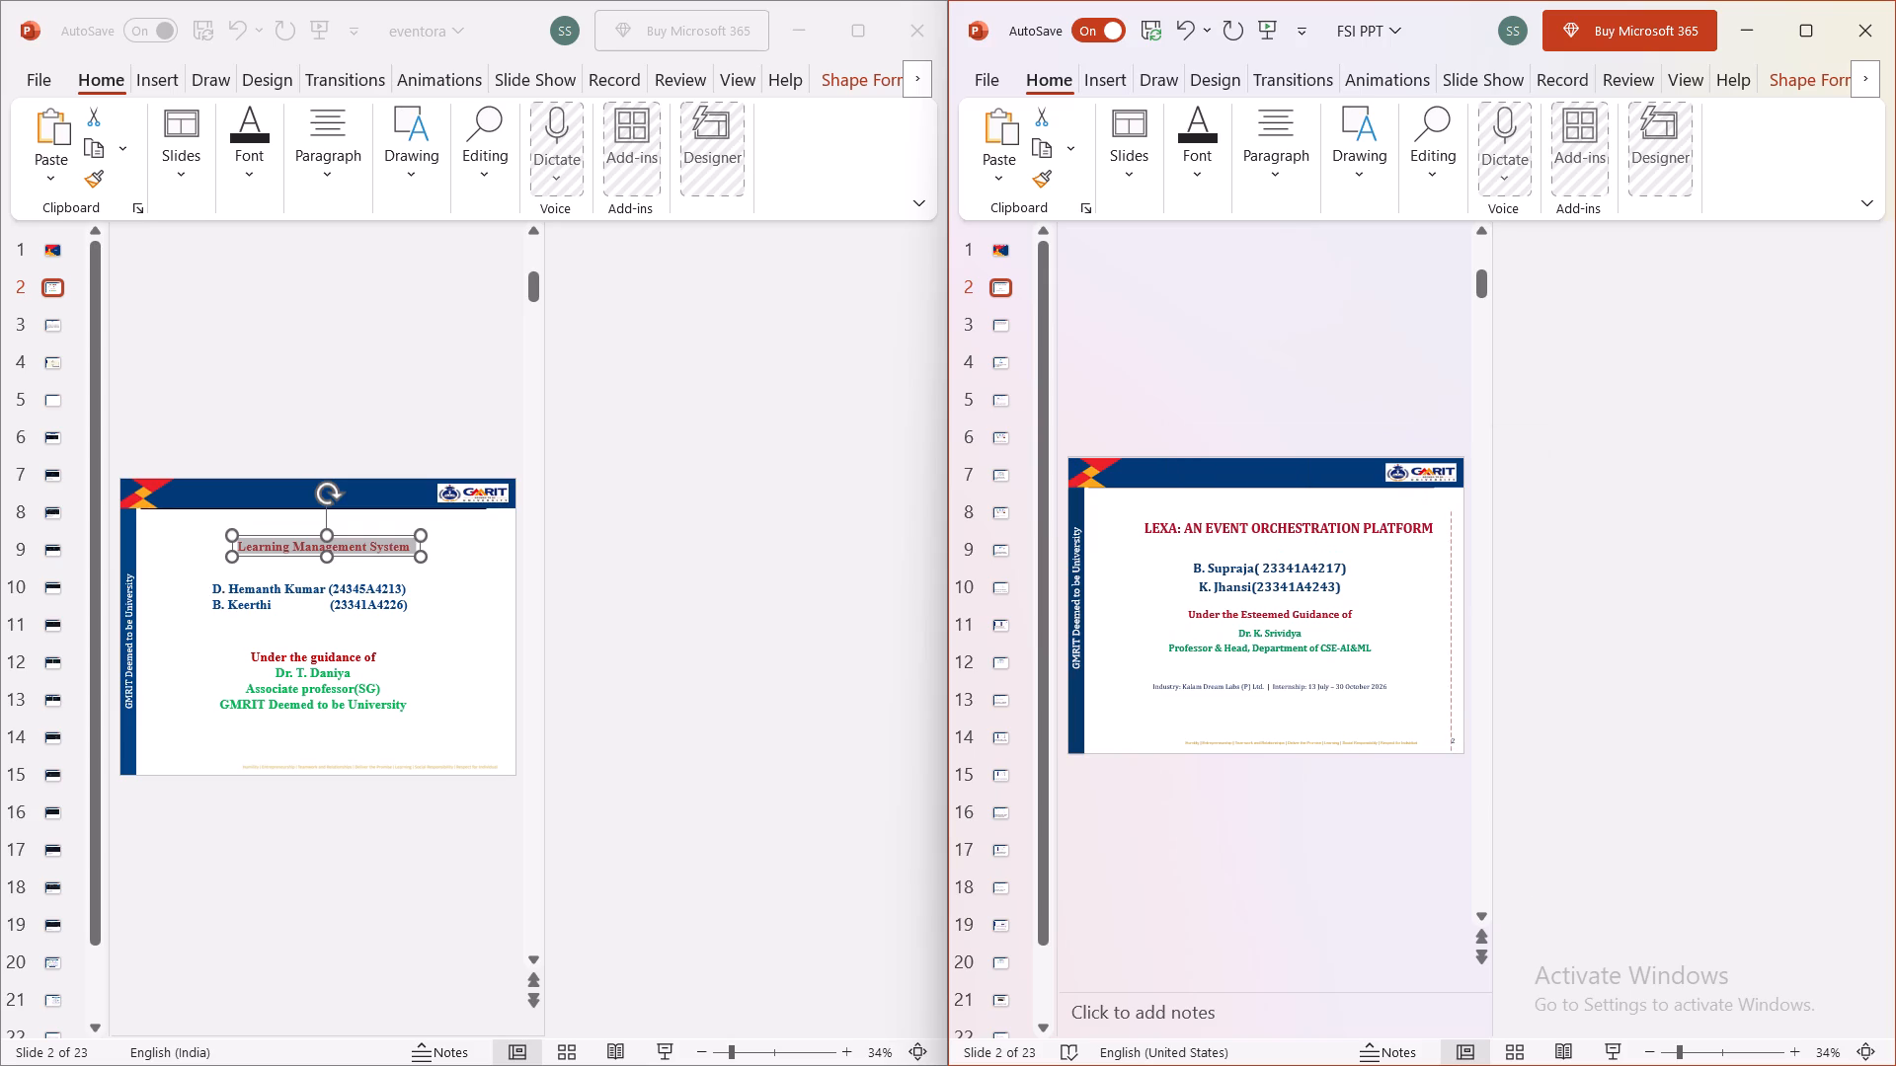
left_click_drag(1164, 540, 1170, 541)
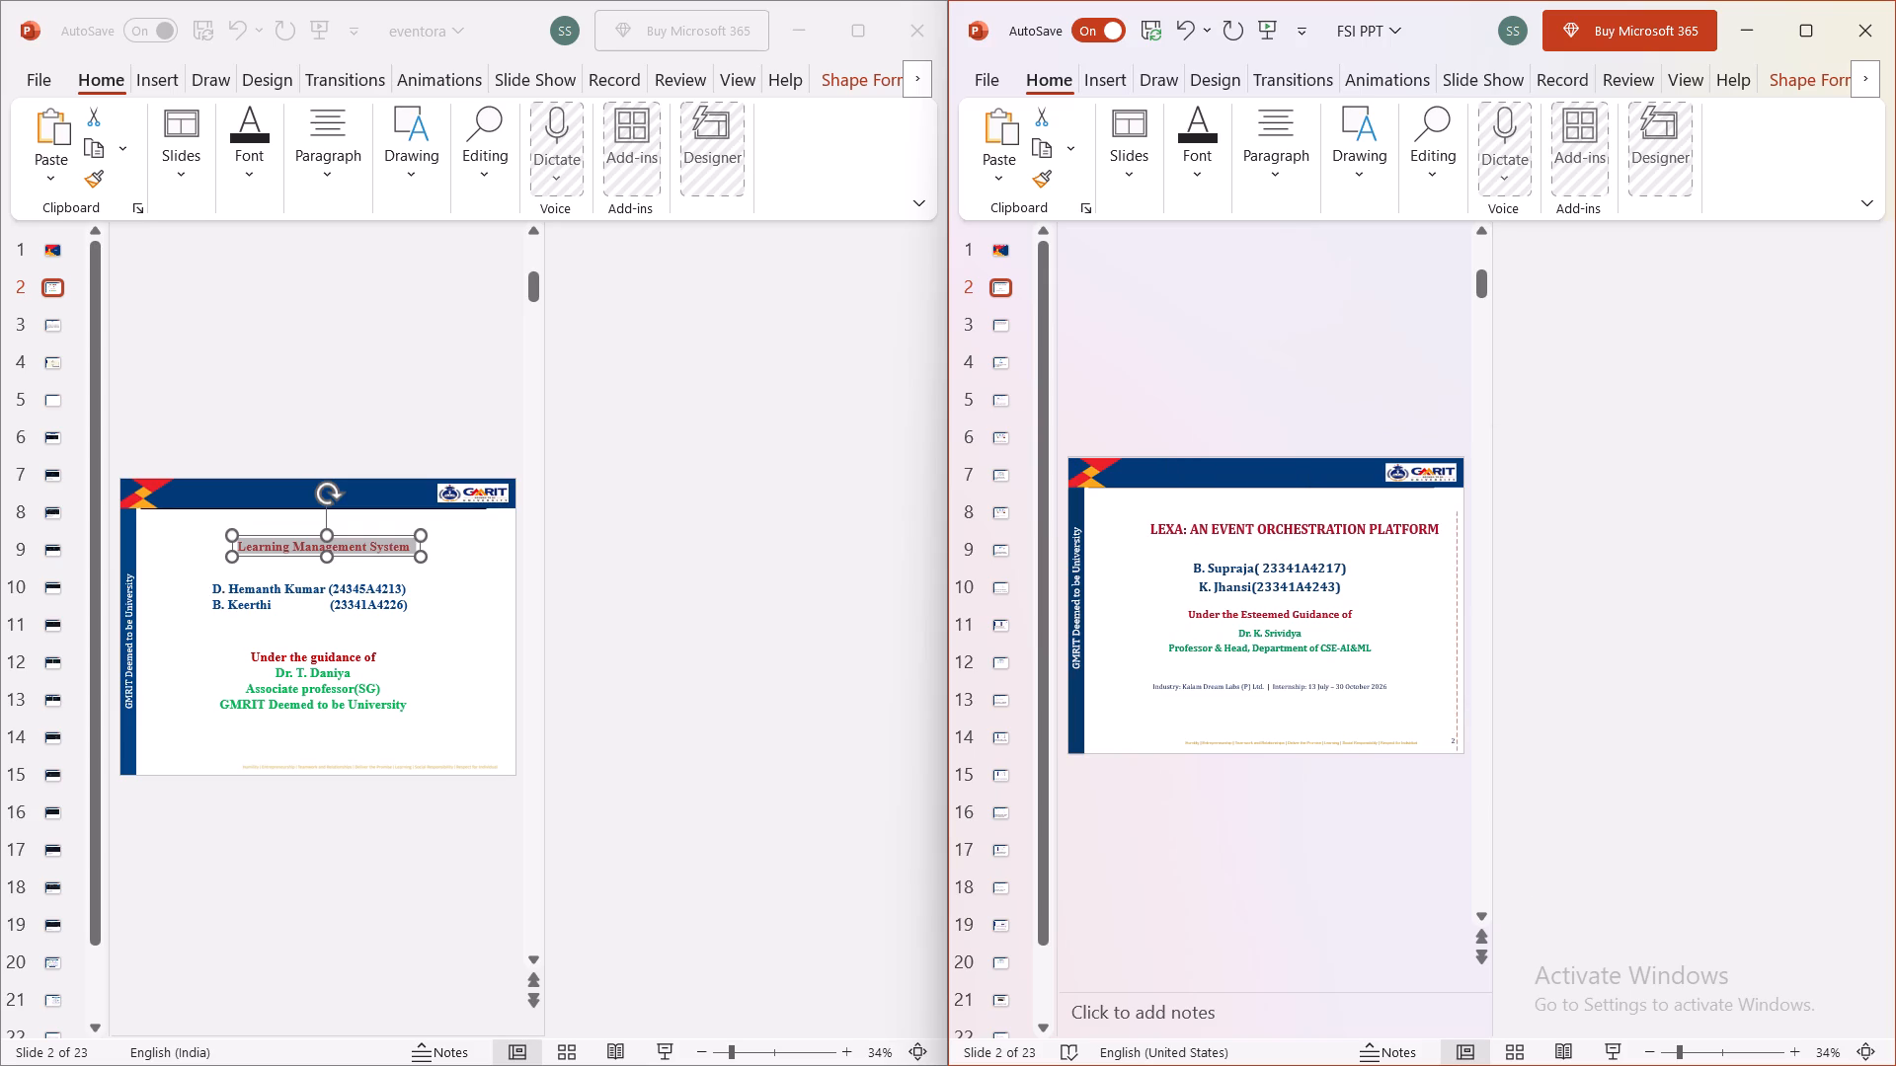
left_click_drag(1170, 541, 1170, 545)
left_click(1167, 545)
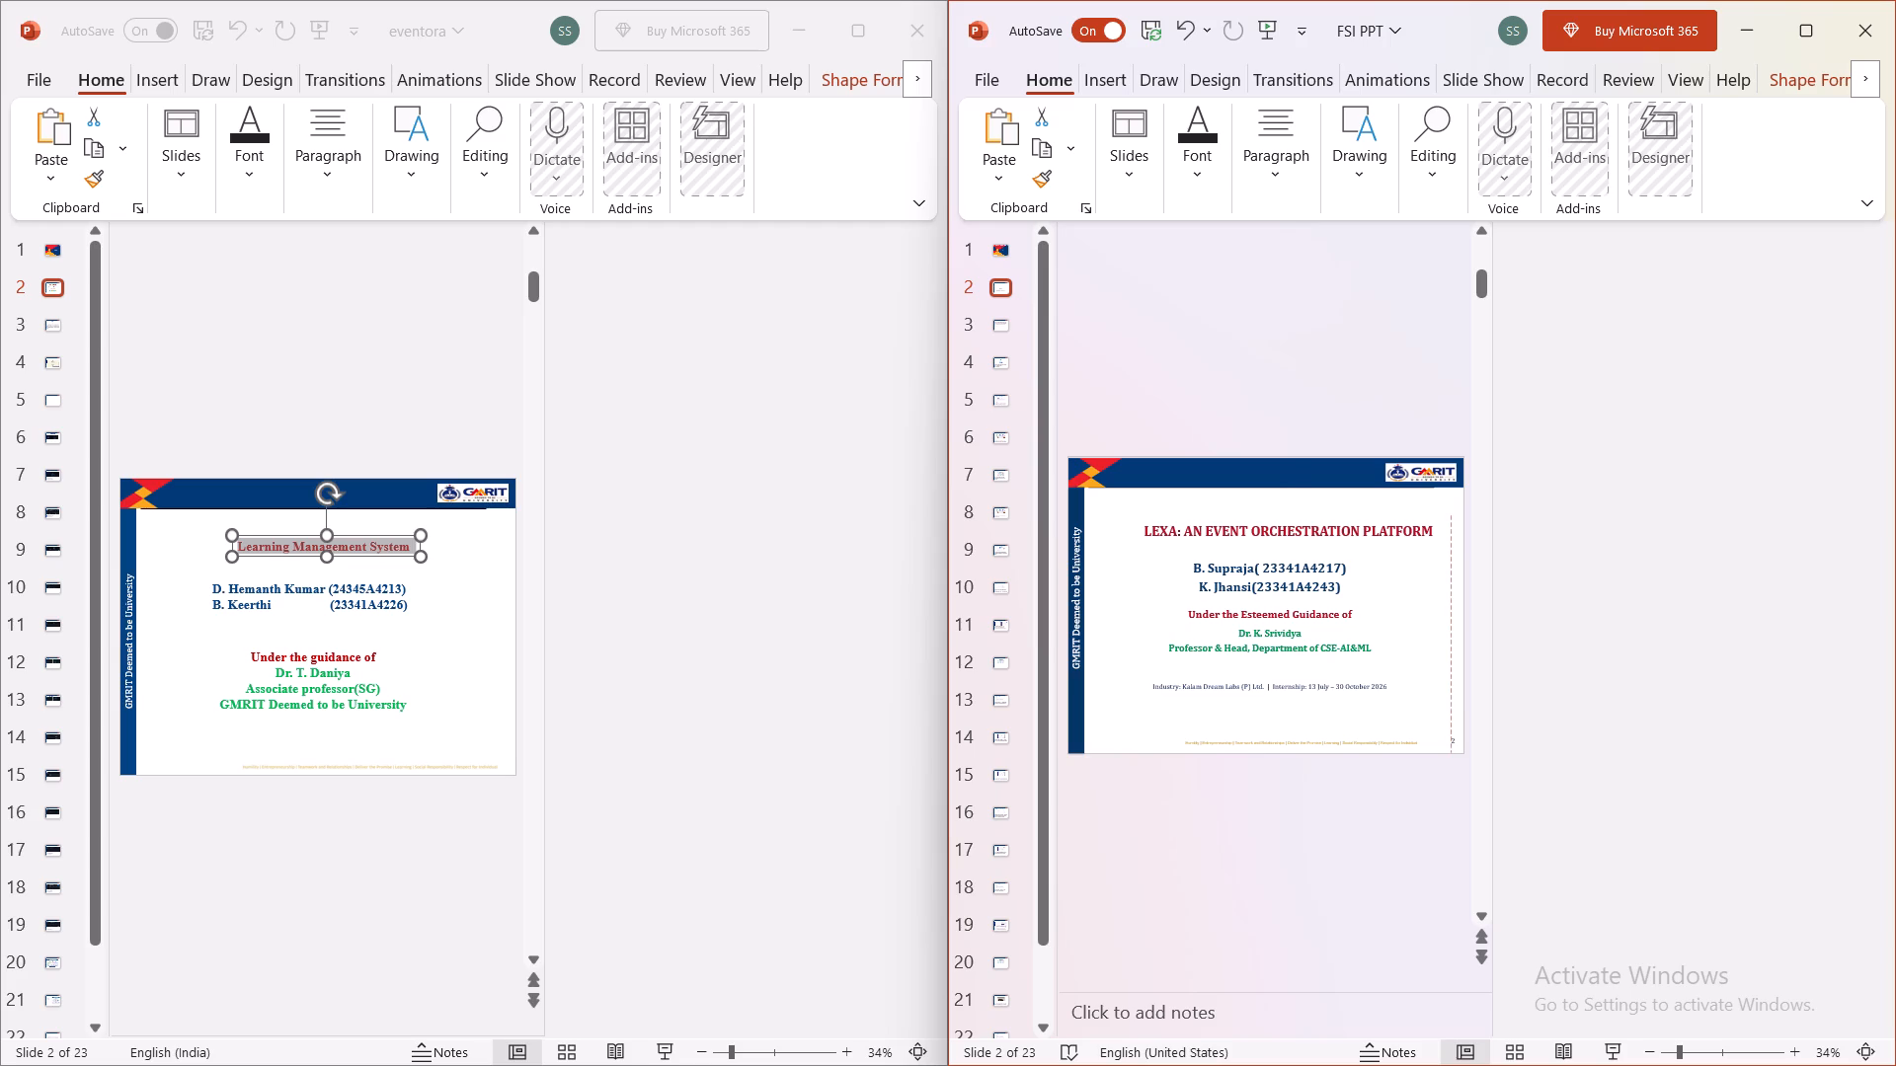
left_click(1225, 821)
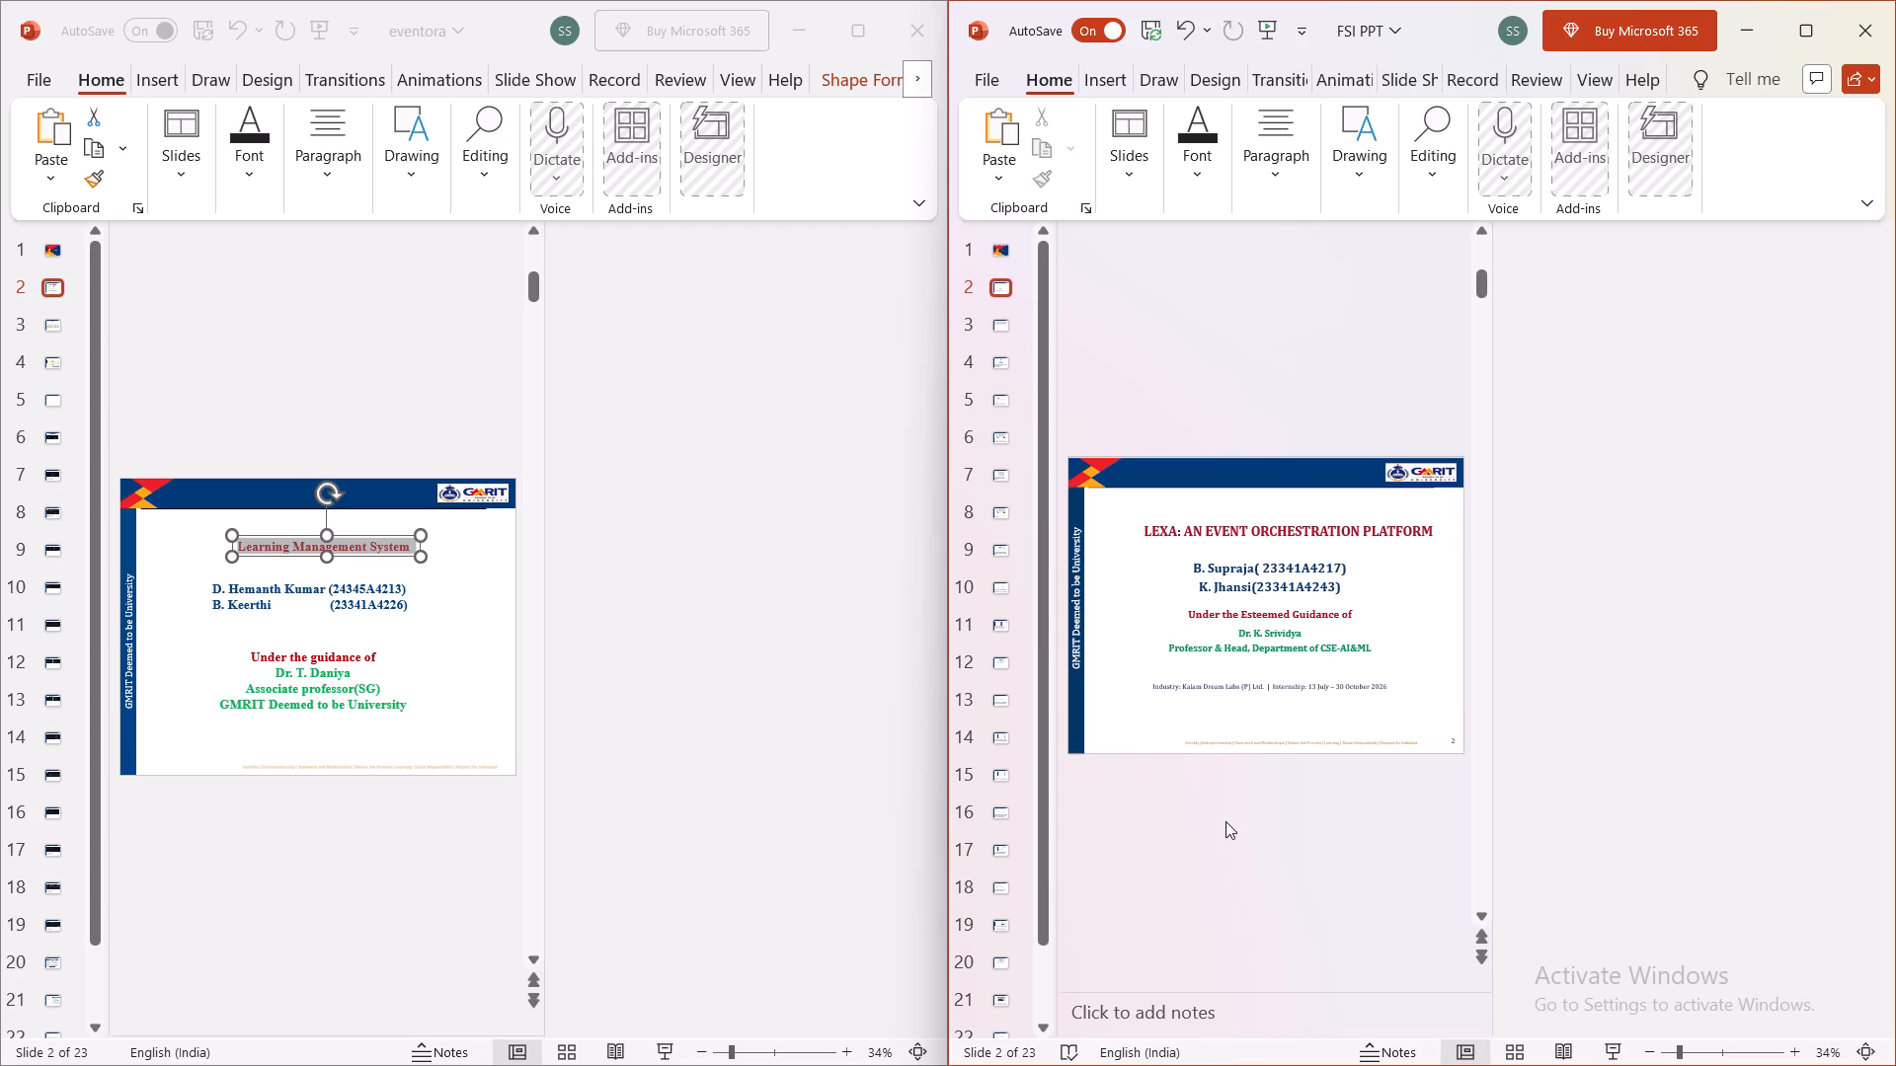
Delete the industry and internship dates text box below the guide's details on slide 2 of FSI PPT.
double_click(1355, 585)
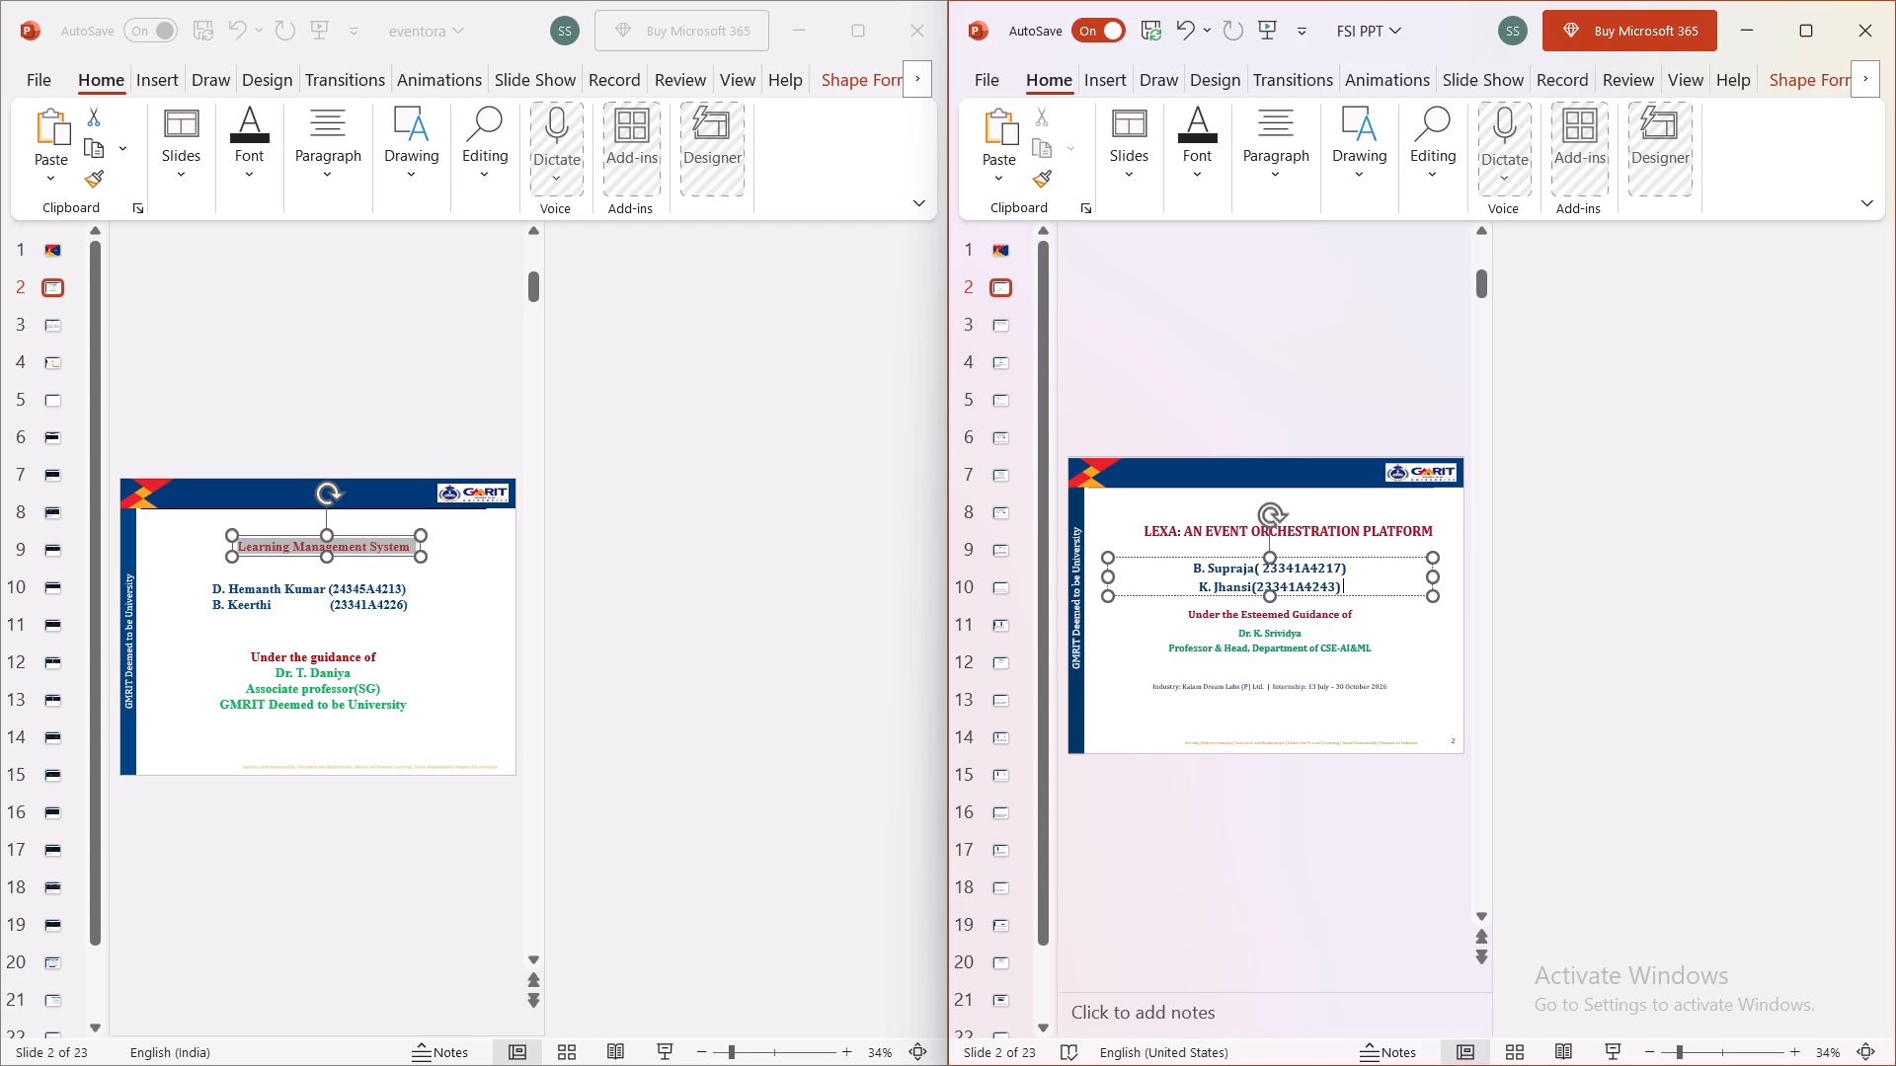
left_click(1297, 625)
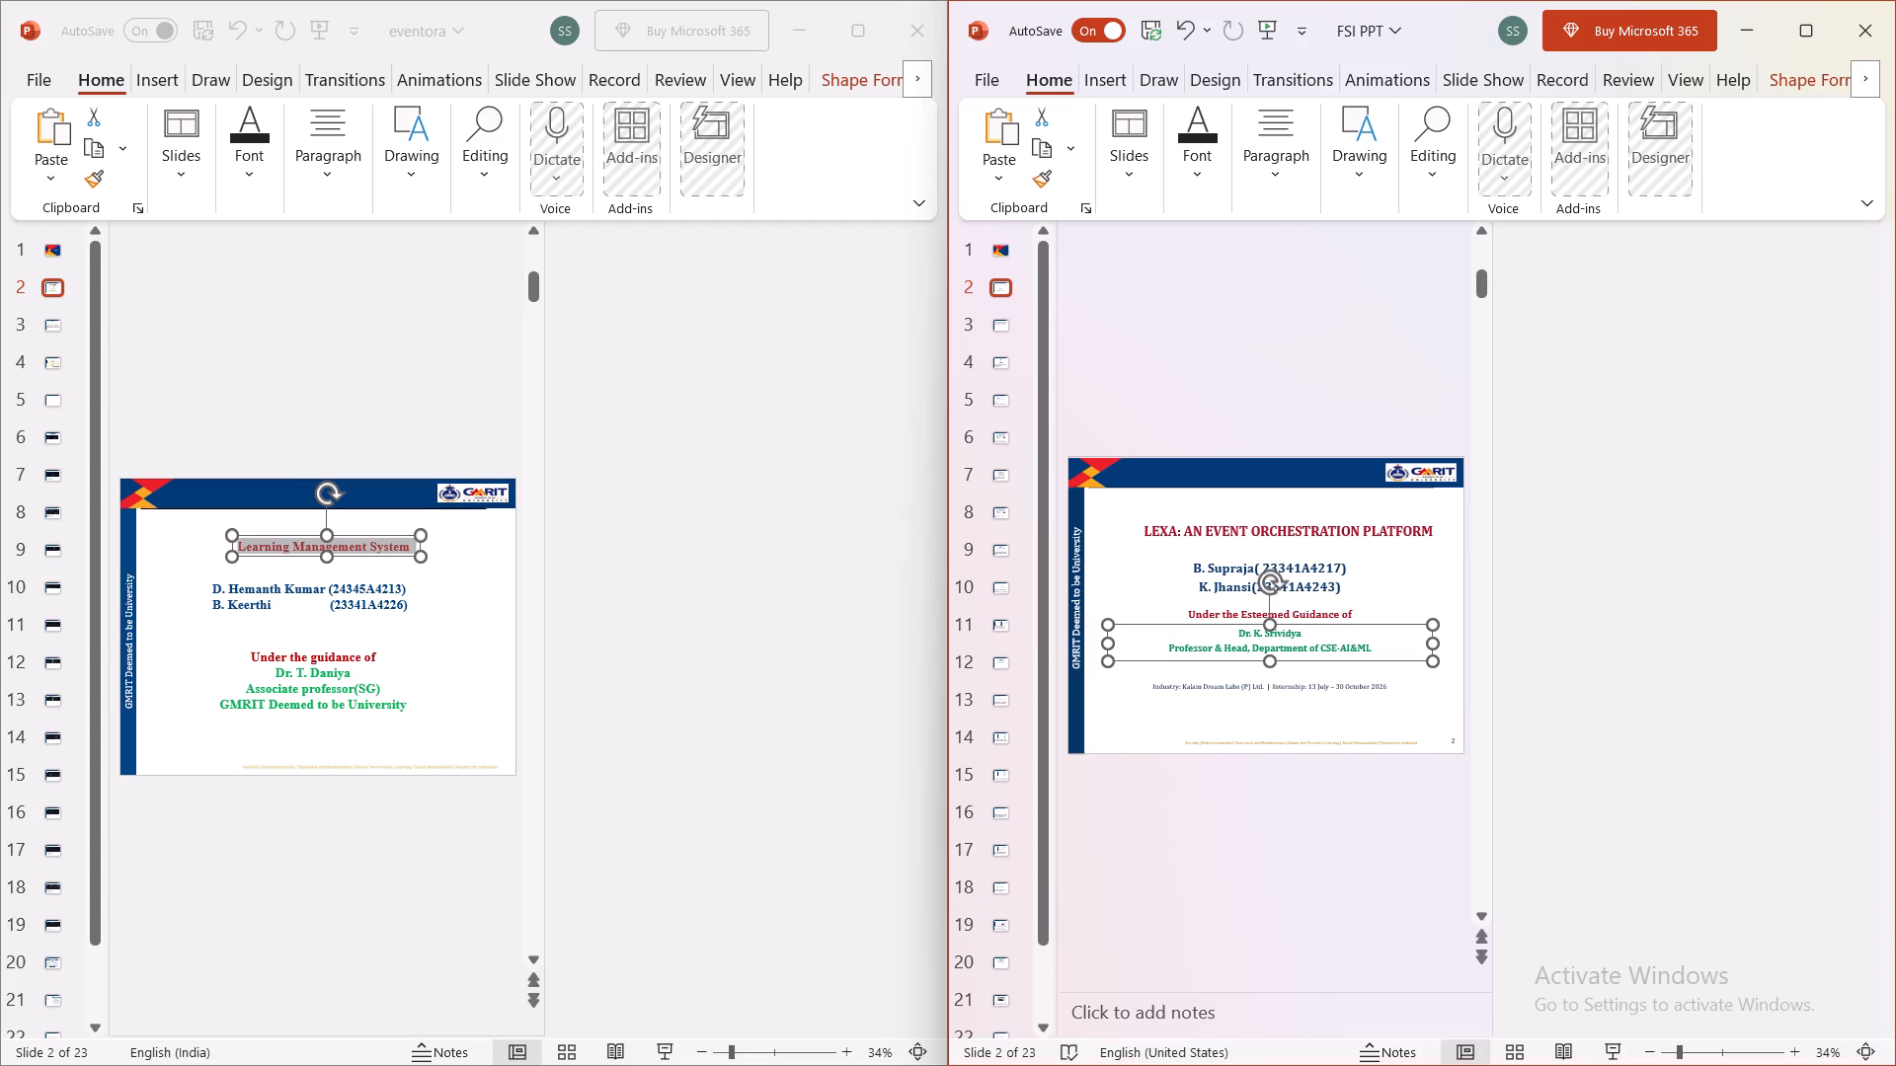
left_click(1208, 616)
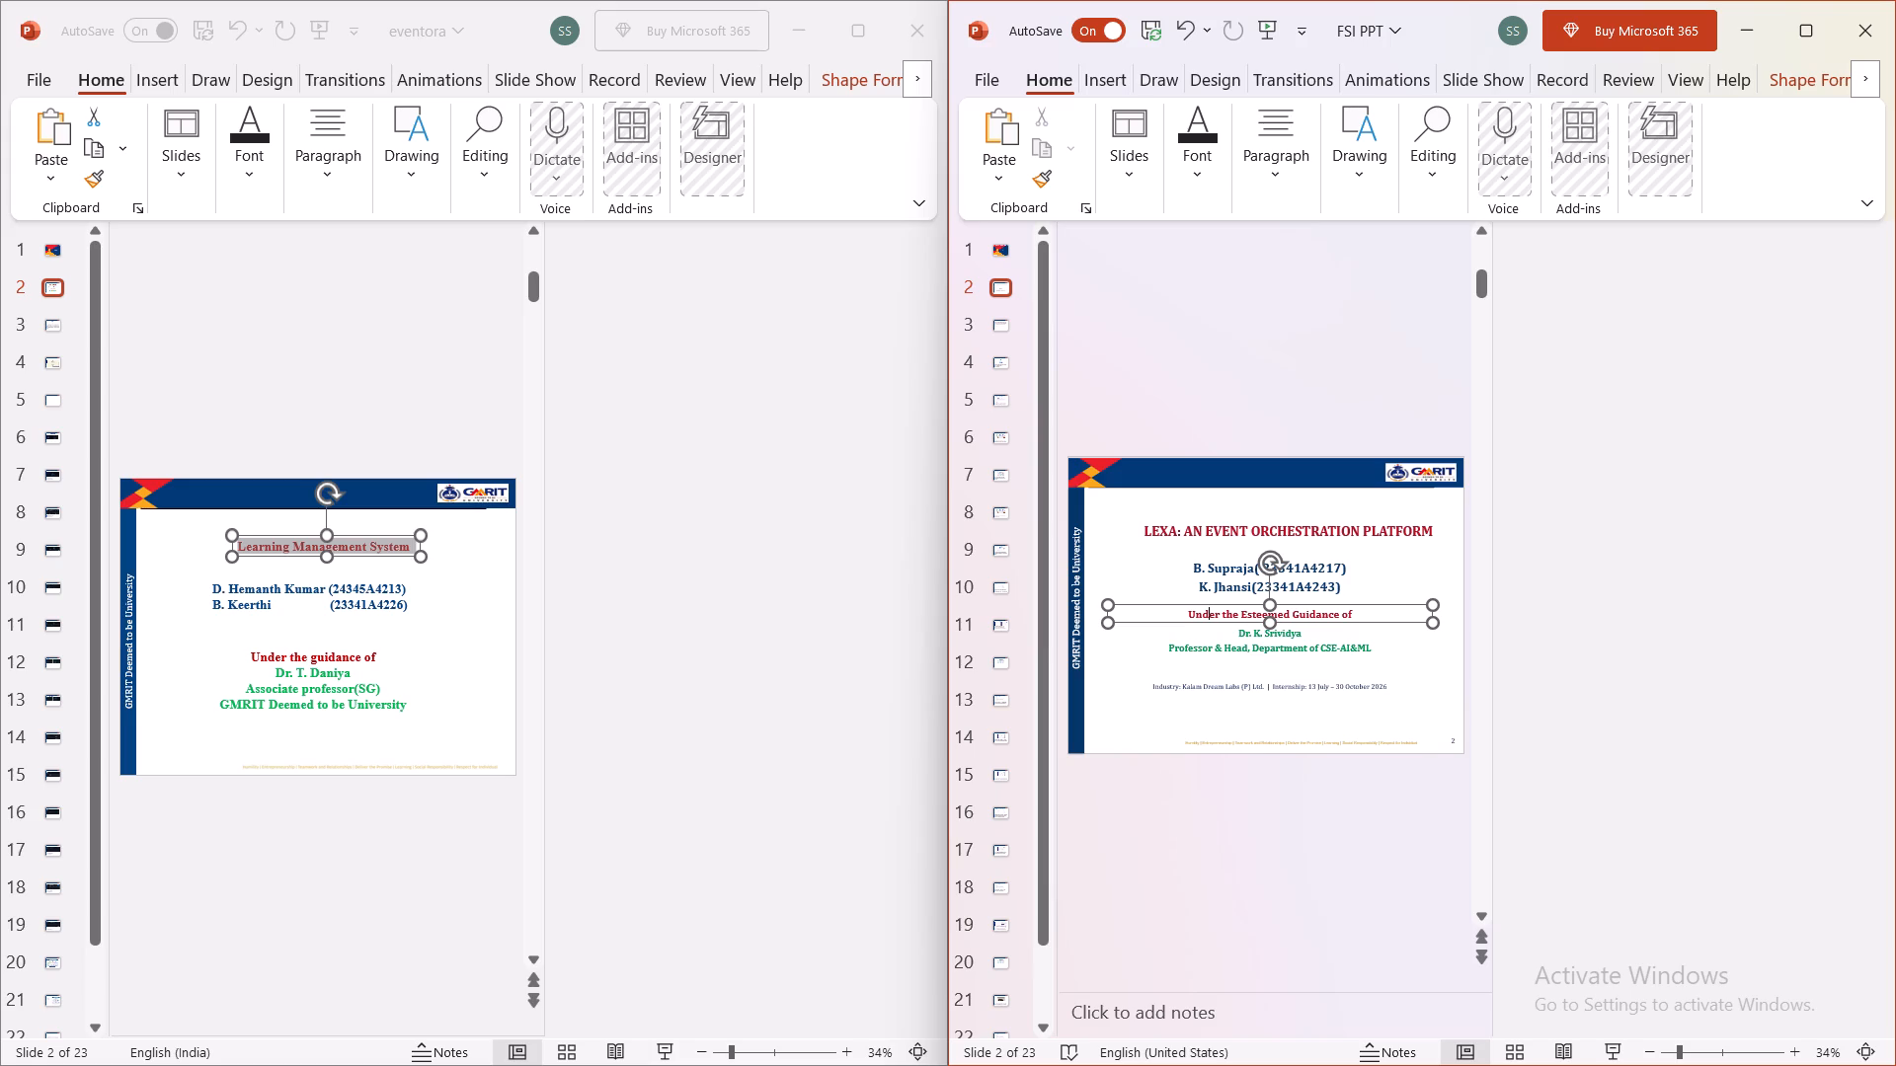
left_click(1208, 647)
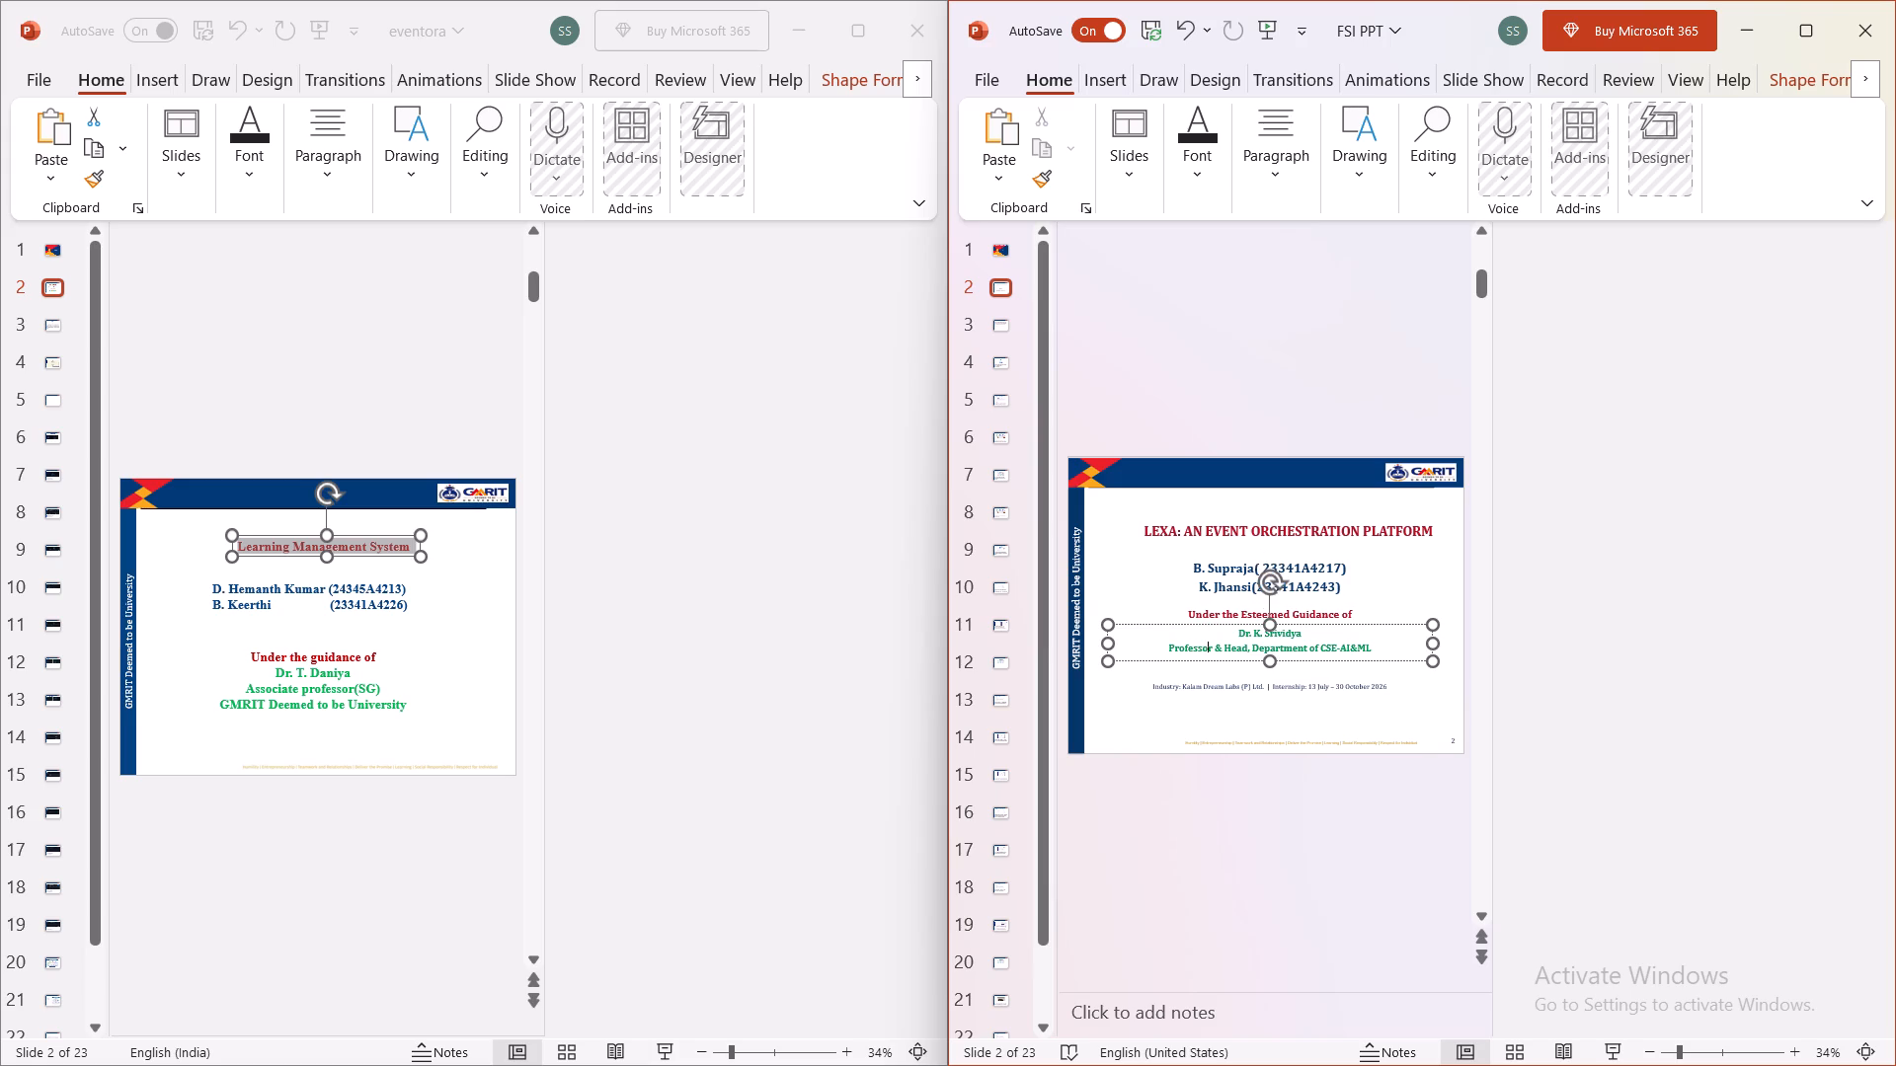
left_click(1206, 695)
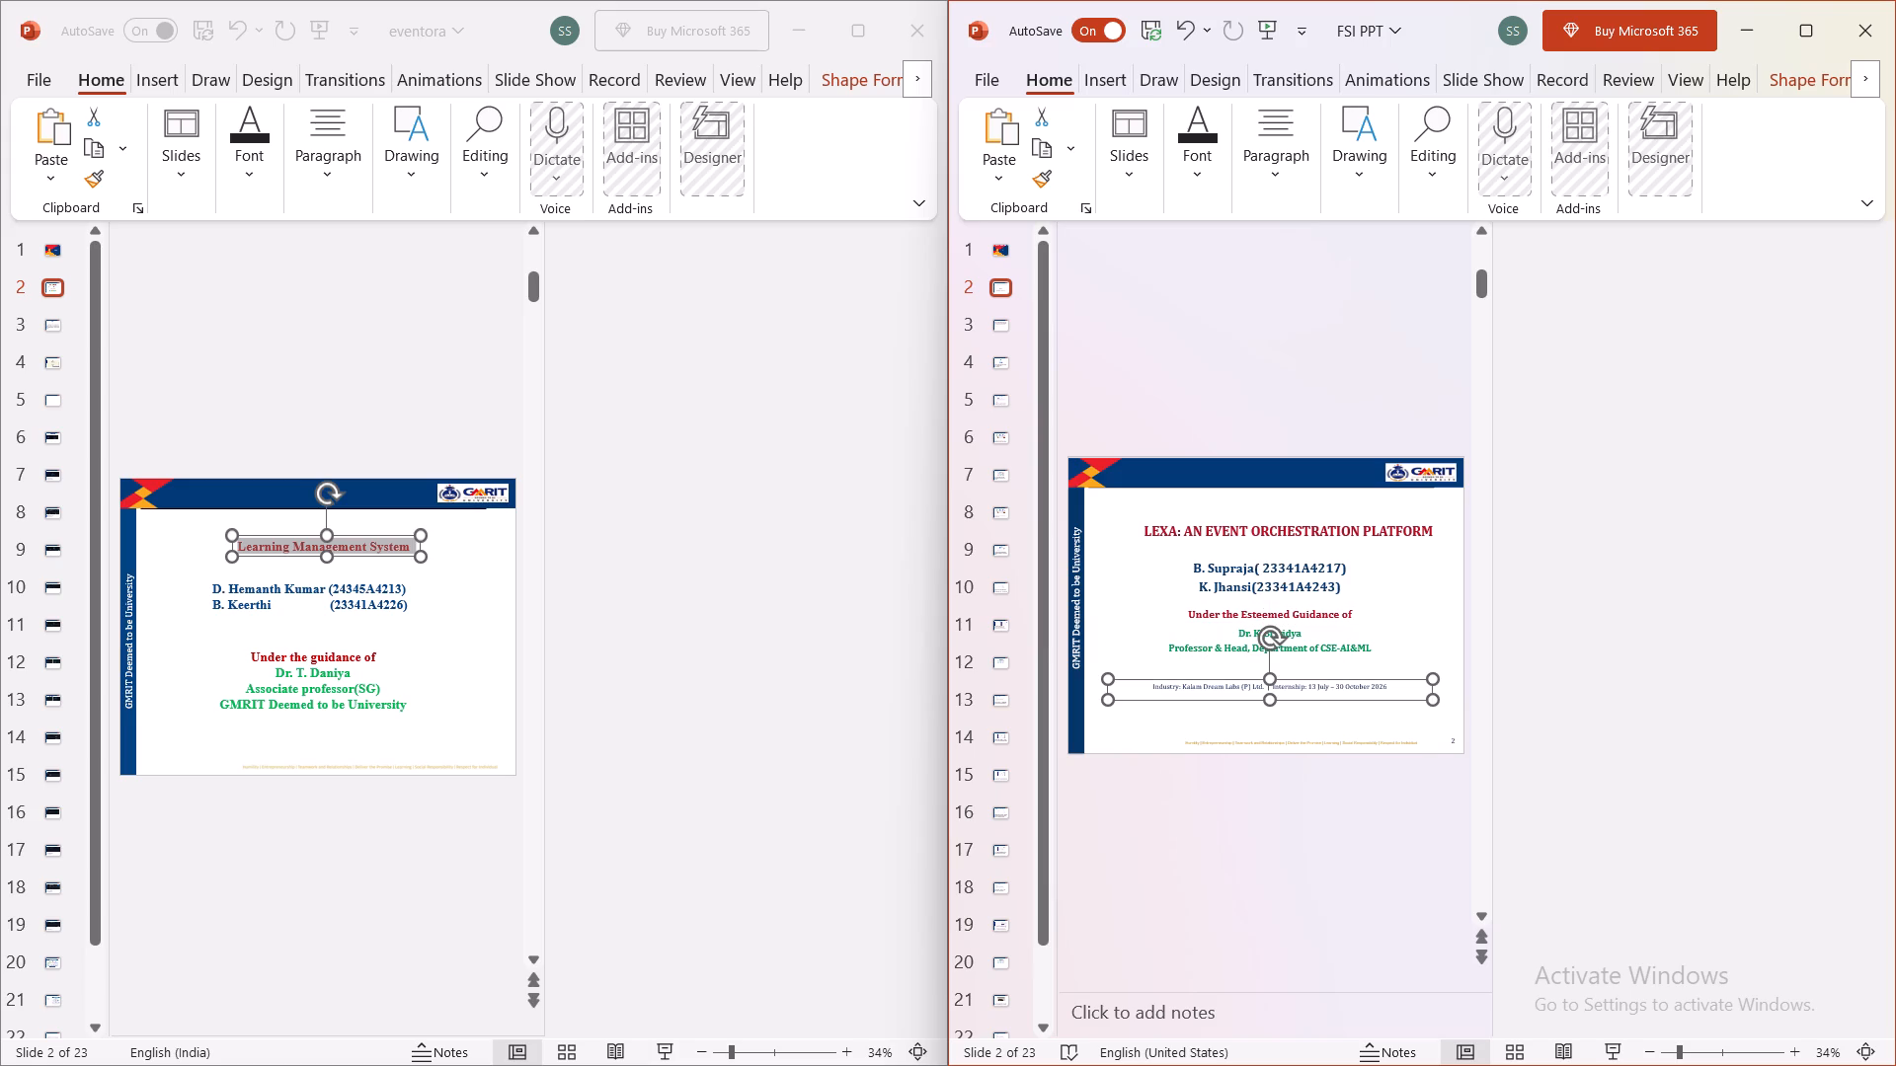
key("Delete")
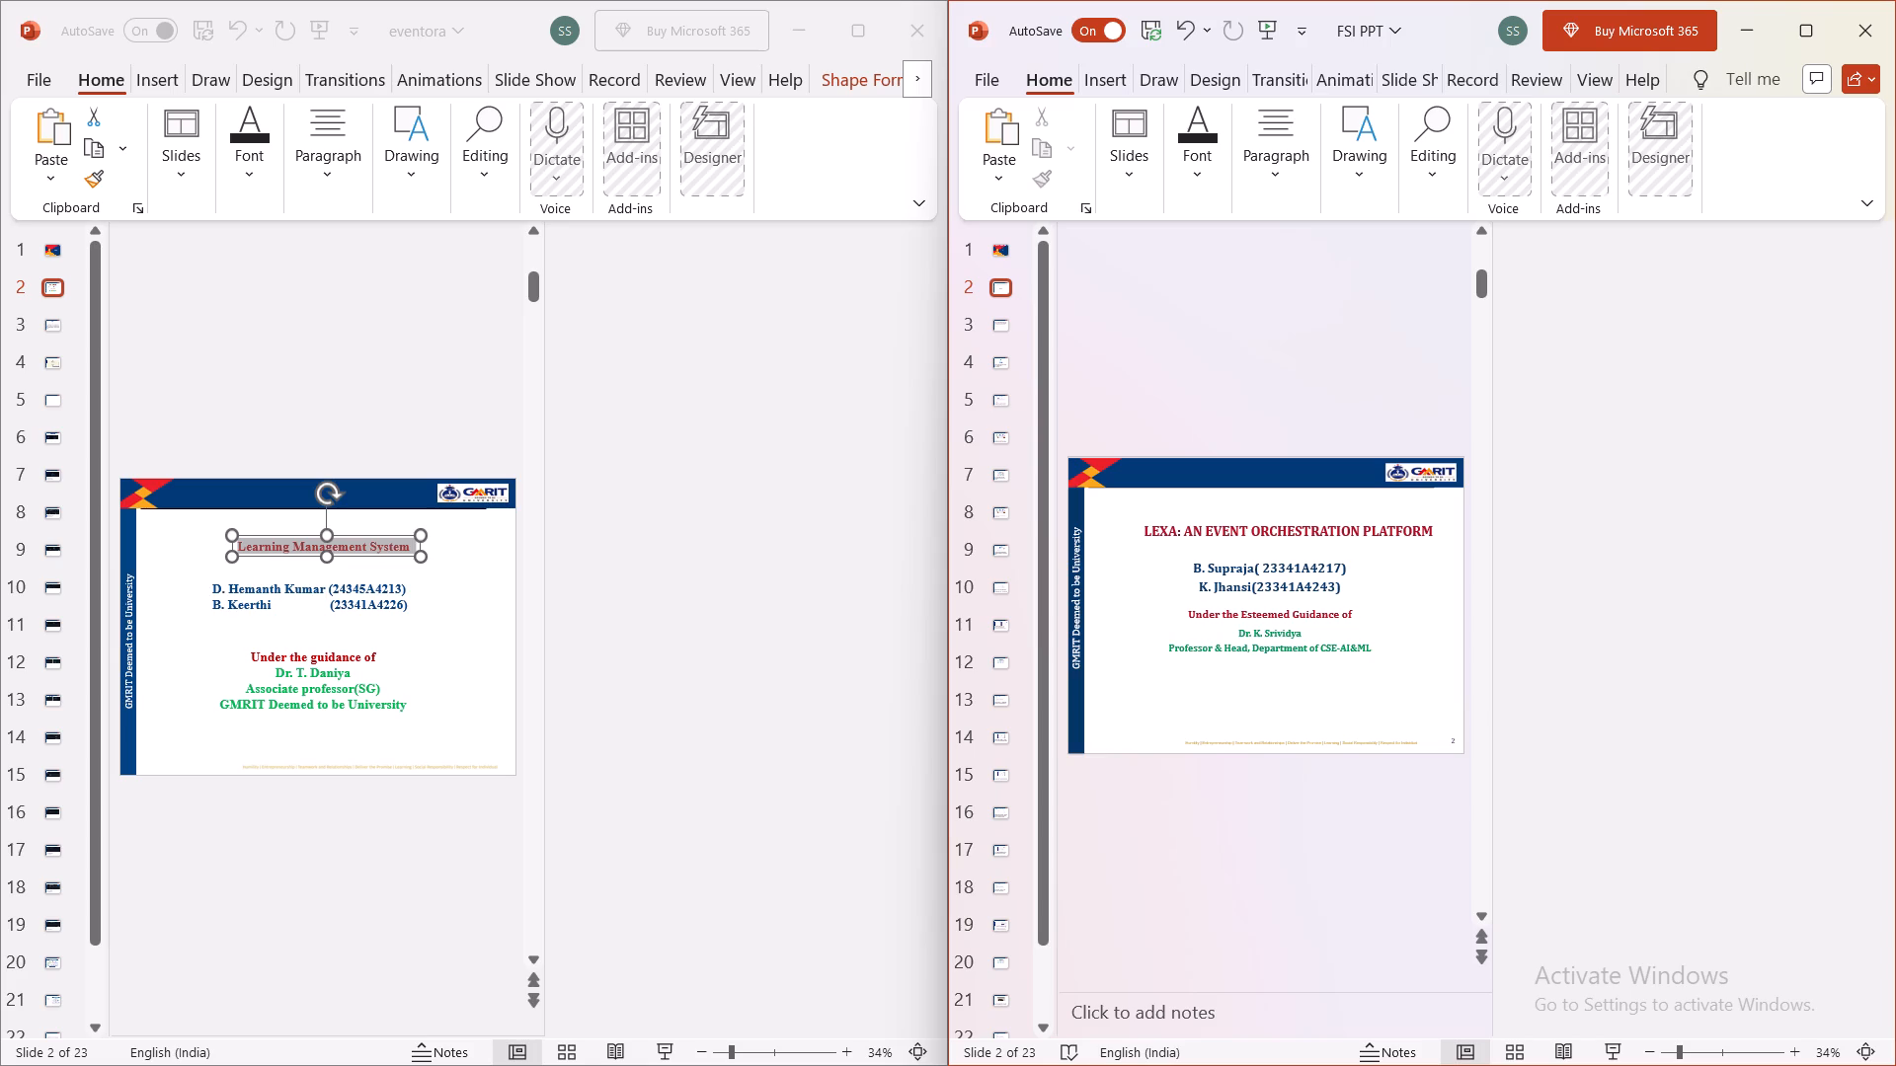
Move the guide's details and the "Under the Esteemed Guidance of" heading lower on slide 2, keeping the heading directly above the details.
left_click_drag(1264, 656, 1265, 686)
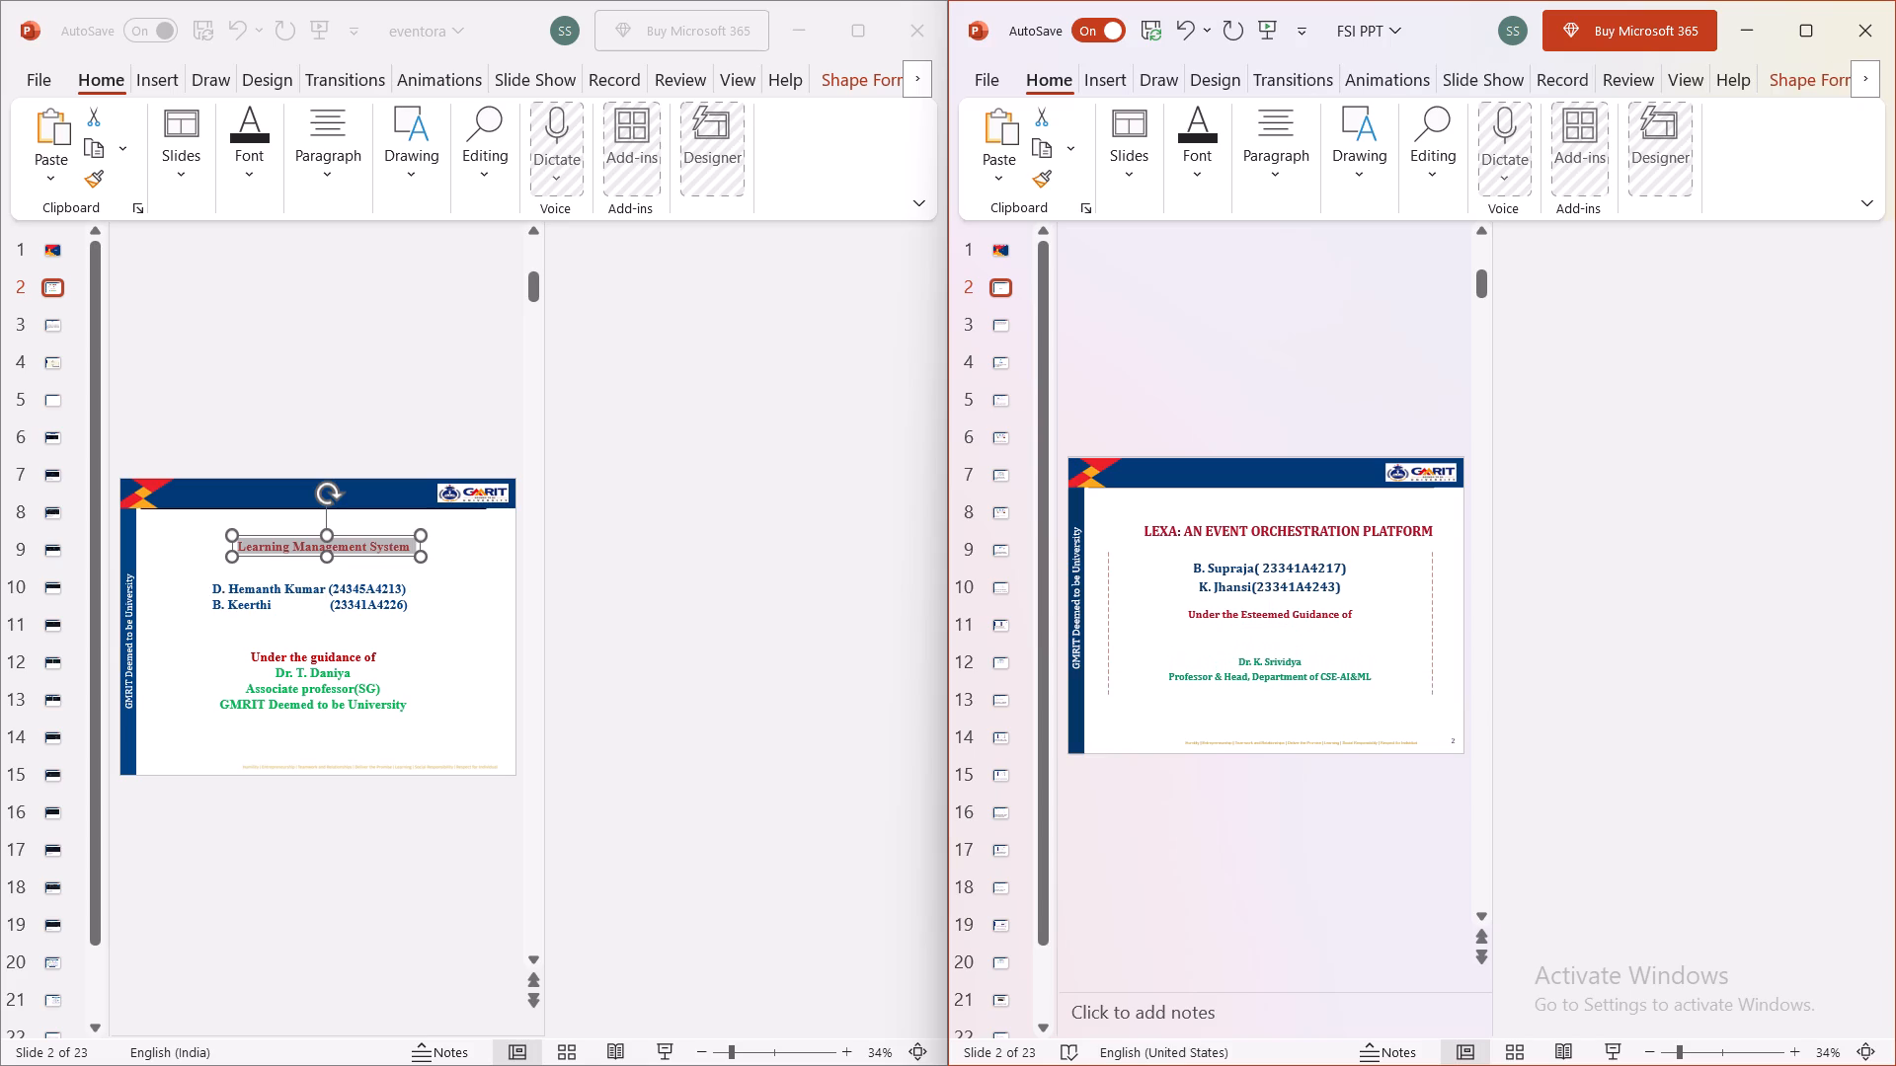
left_click_drag(1265, 686, 1267, 689)
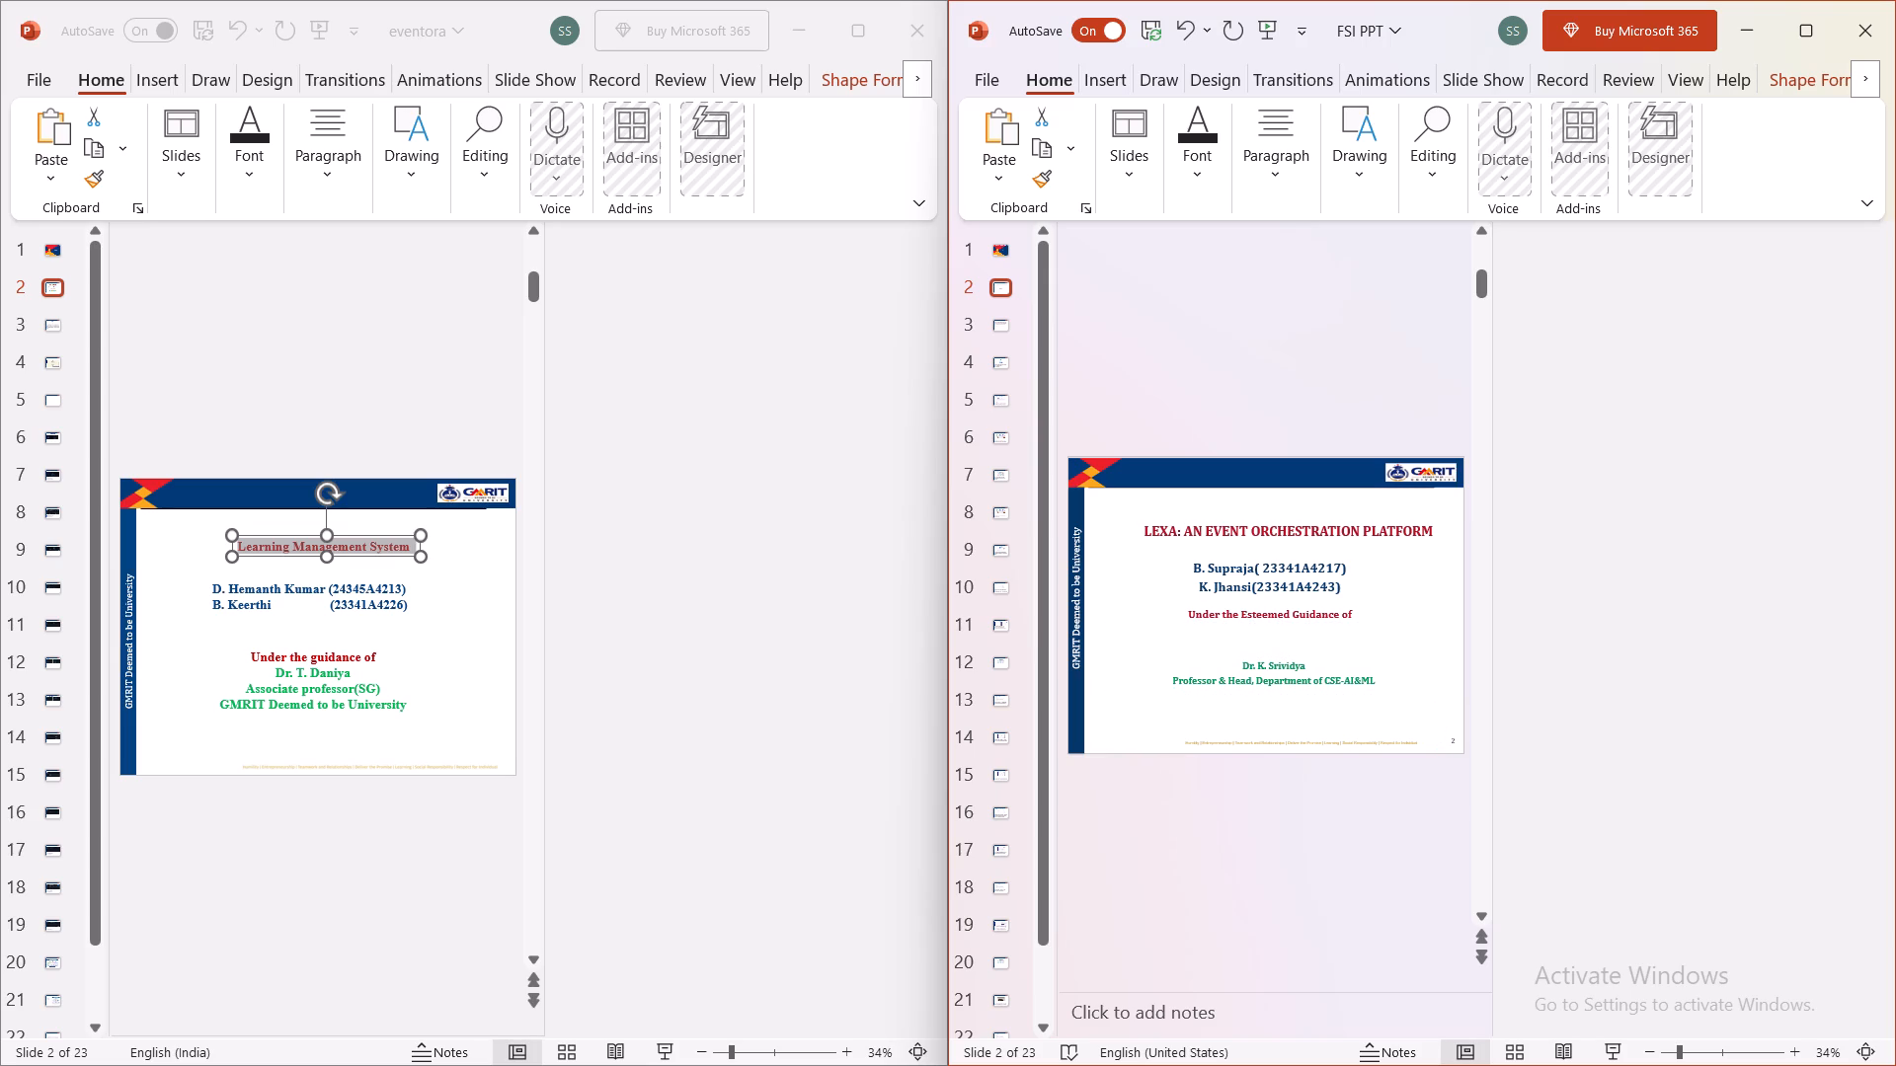
left_click_drag(1267, 689, 1271, 688)
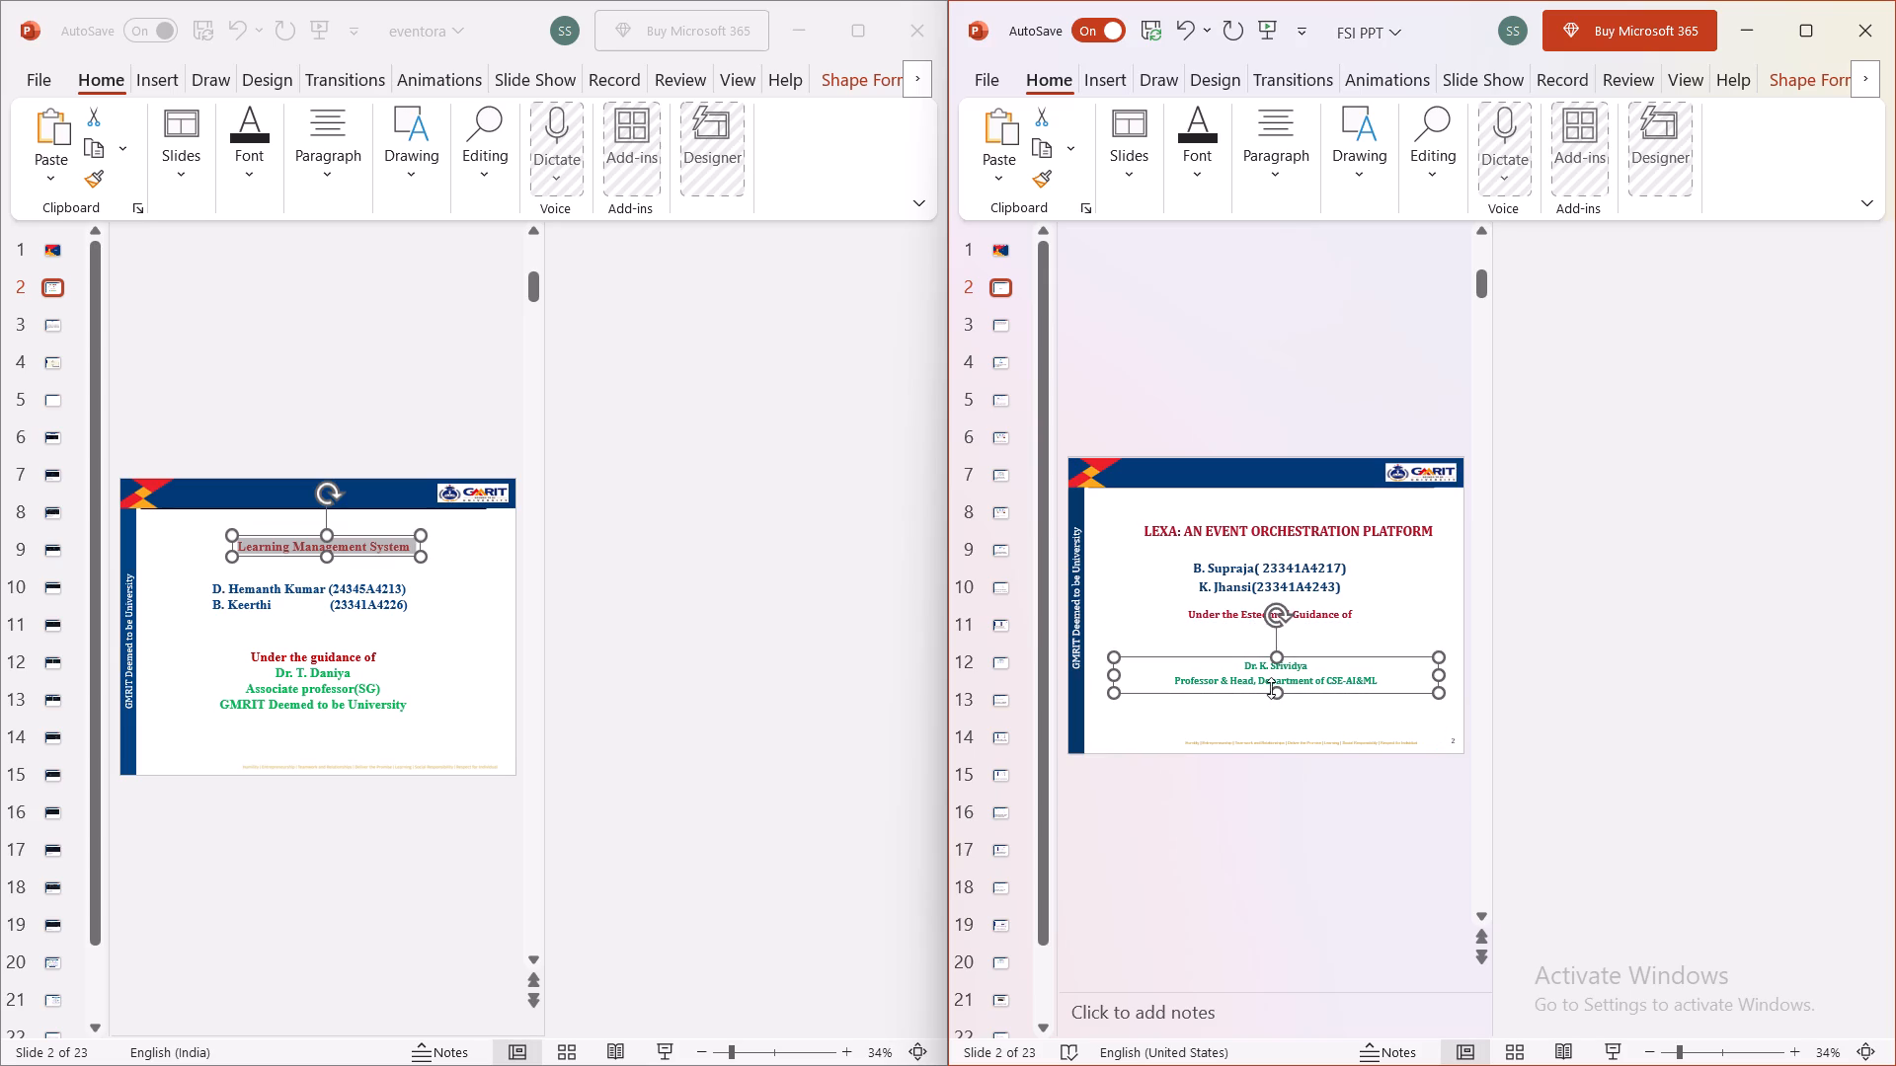
left_click_drag(1228, 620, 1235, 654)
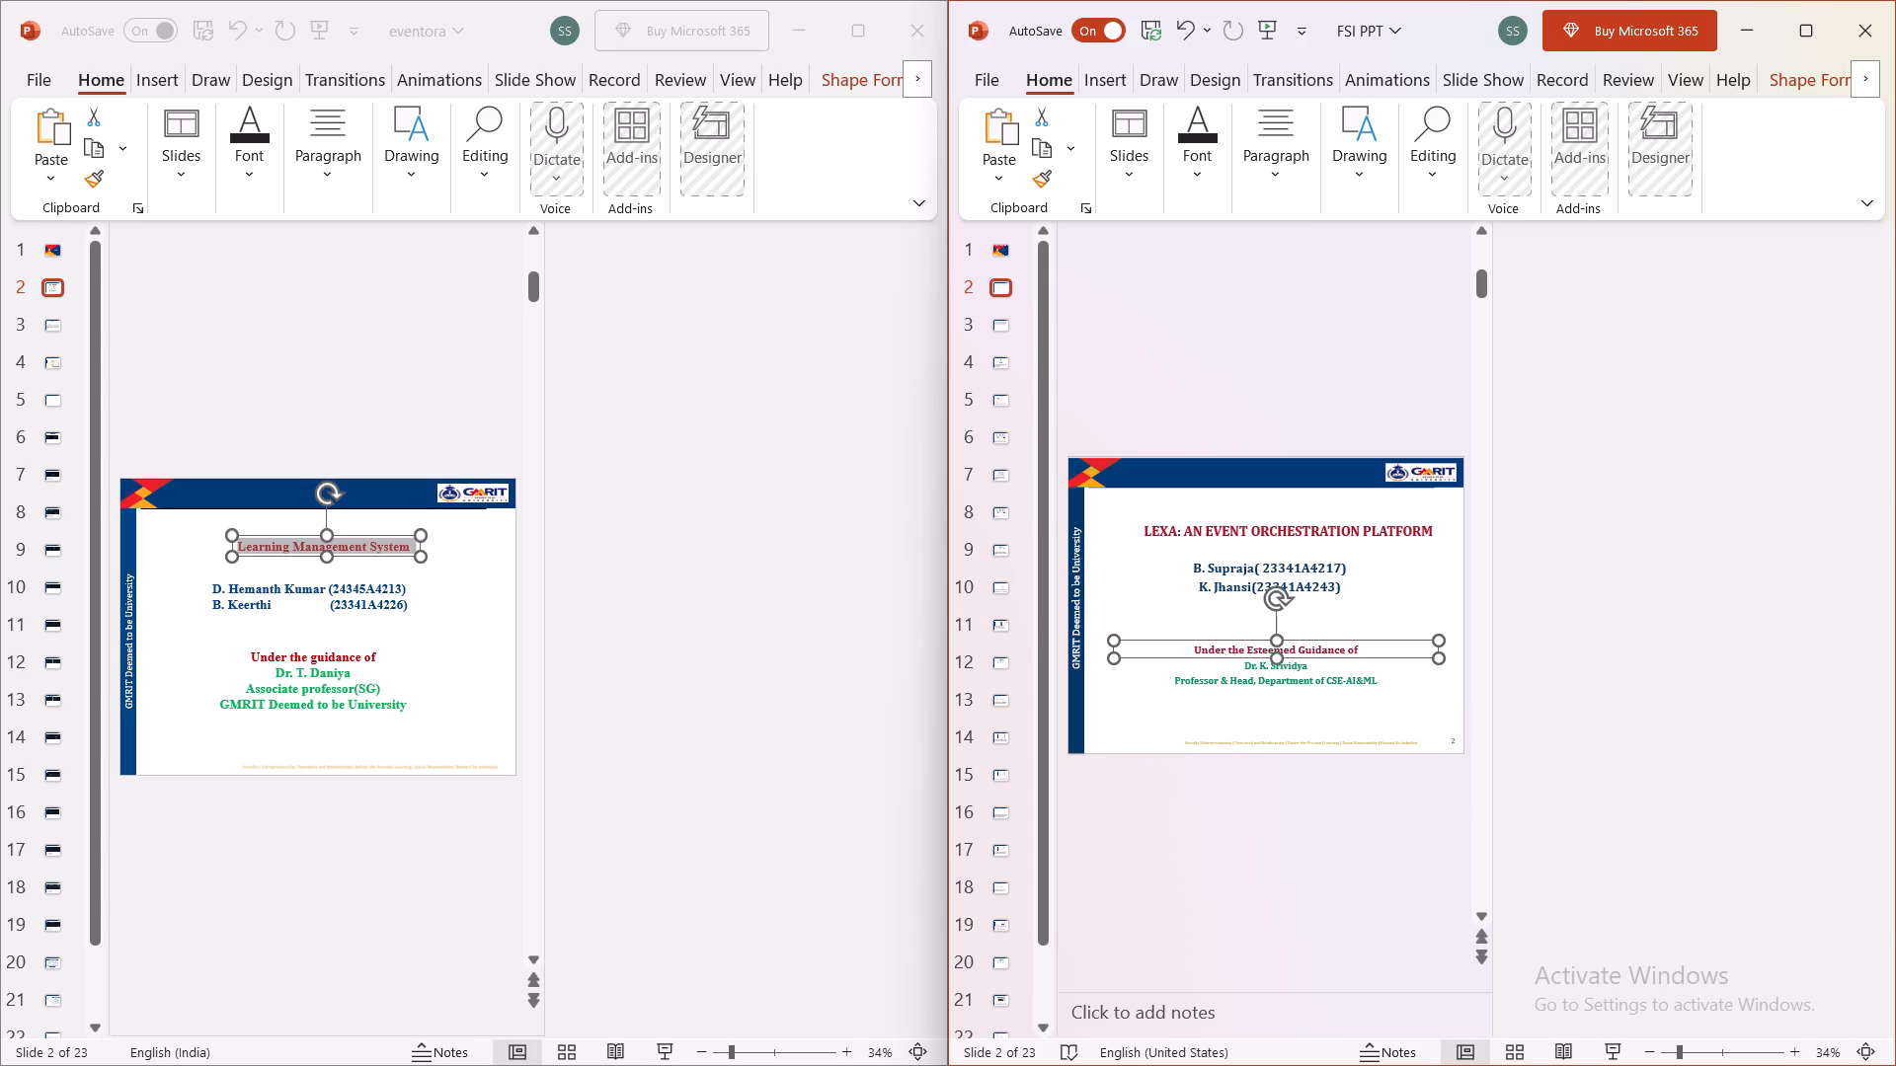
Compare the "Under the Esteemed Guidance of" heading with the eventora slide's guidance heading, and increase its font size.
double_click(1263, 650)
left_click(296, 658)
double_click(296, 658)
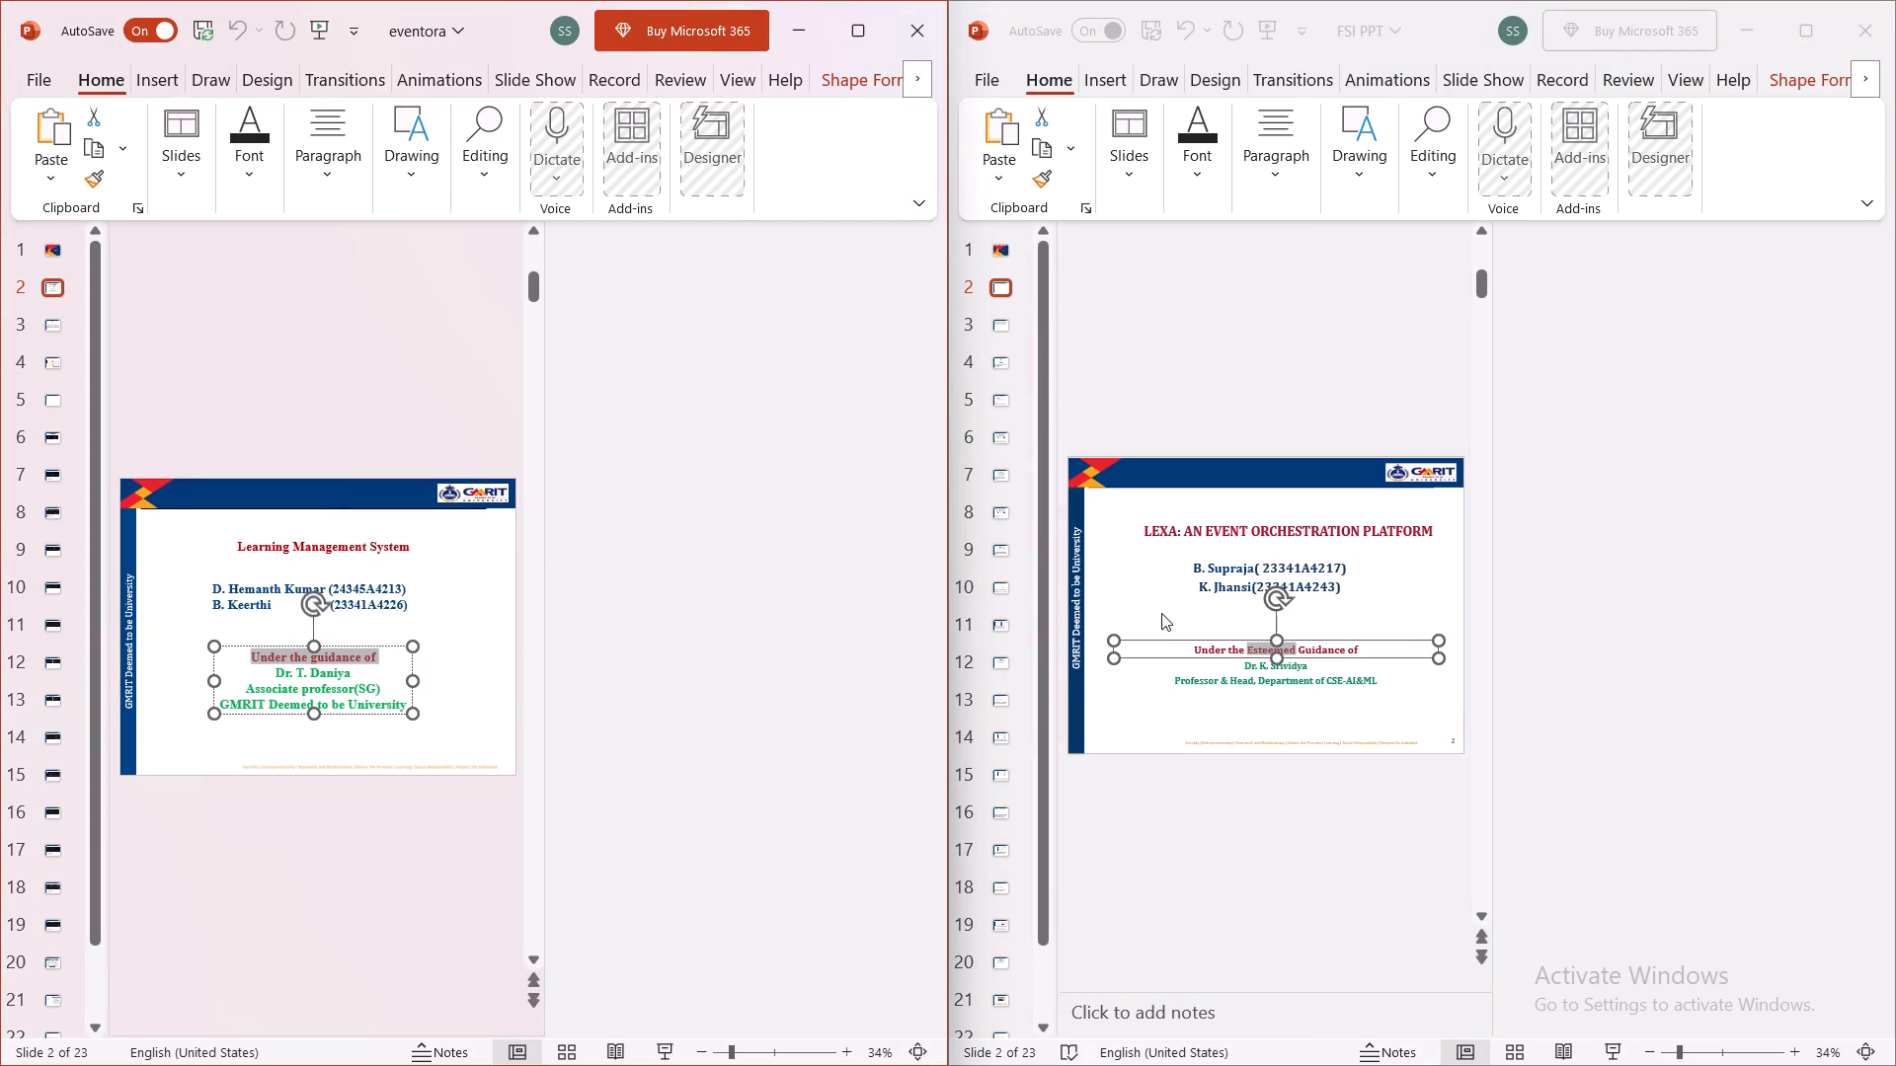
left_click(1198, 647)
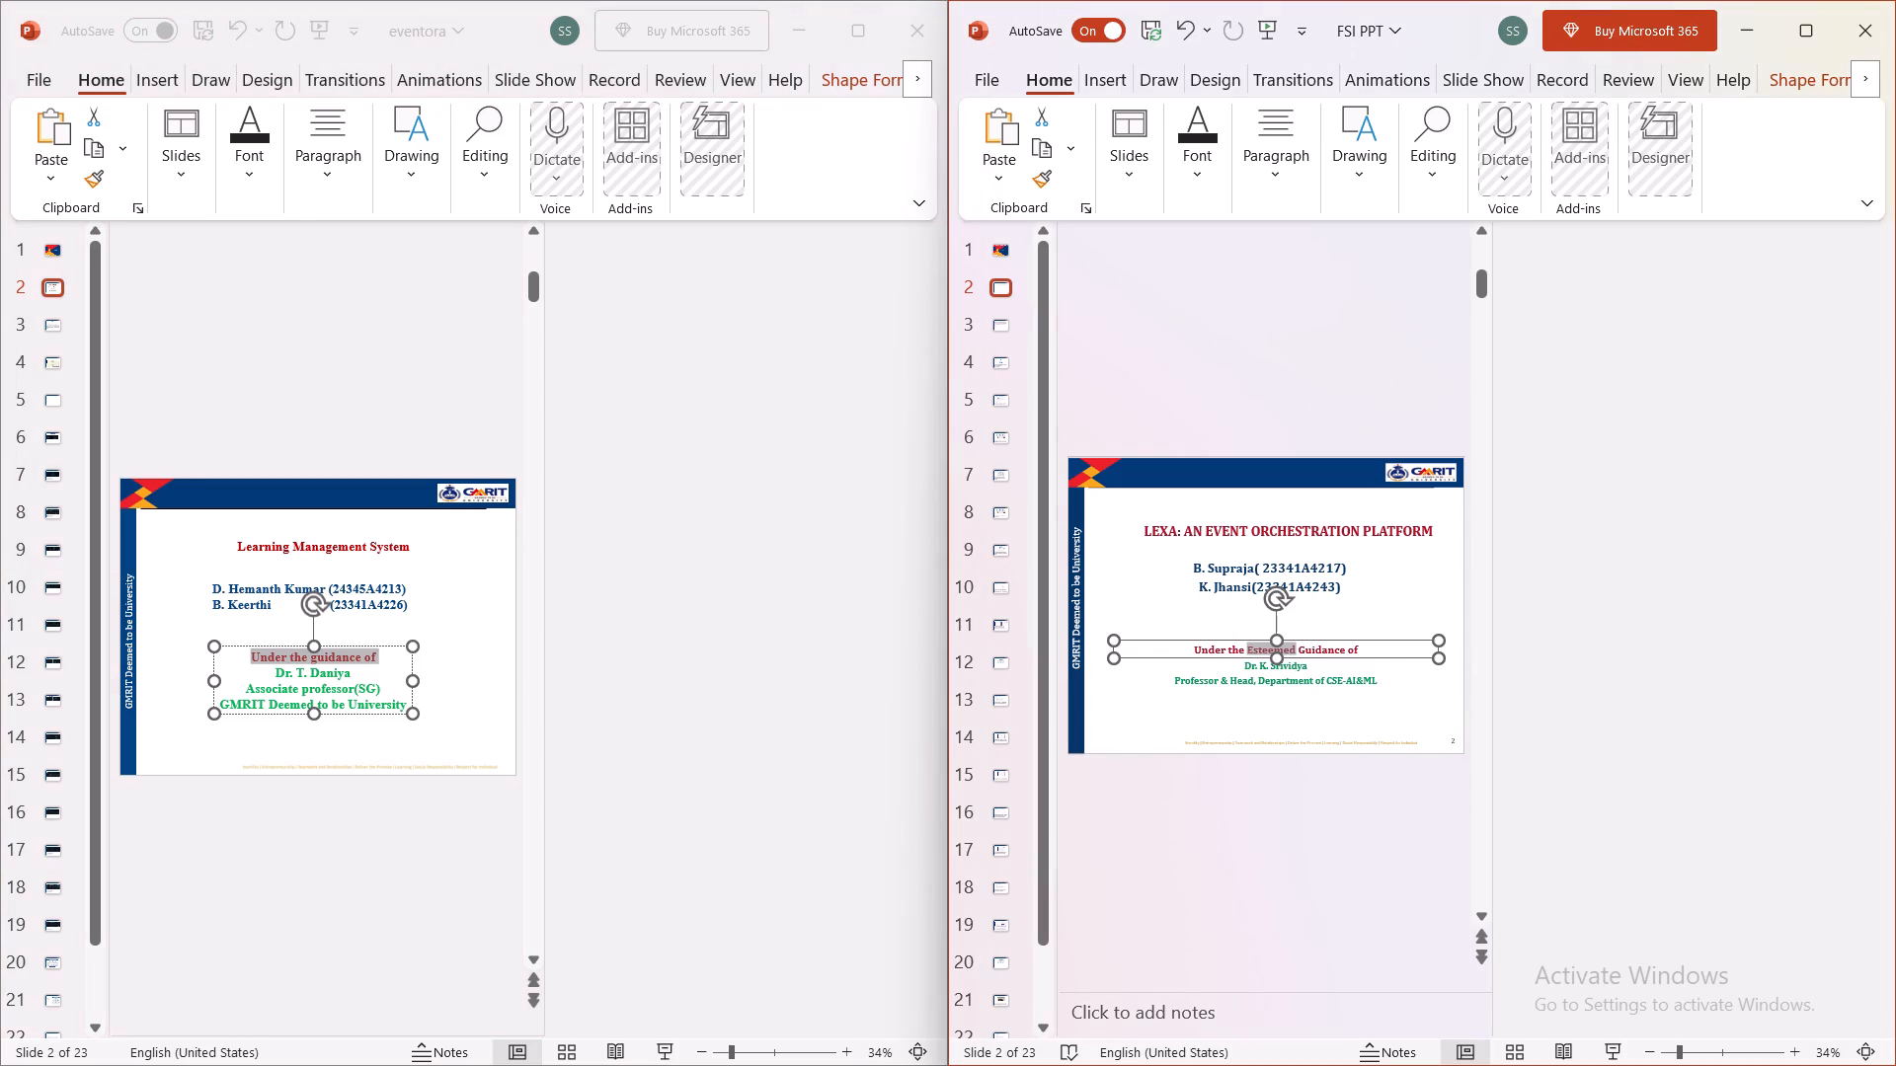
left_click(1193, 647)
left_click(1208, 647)
key("ctrl+a")
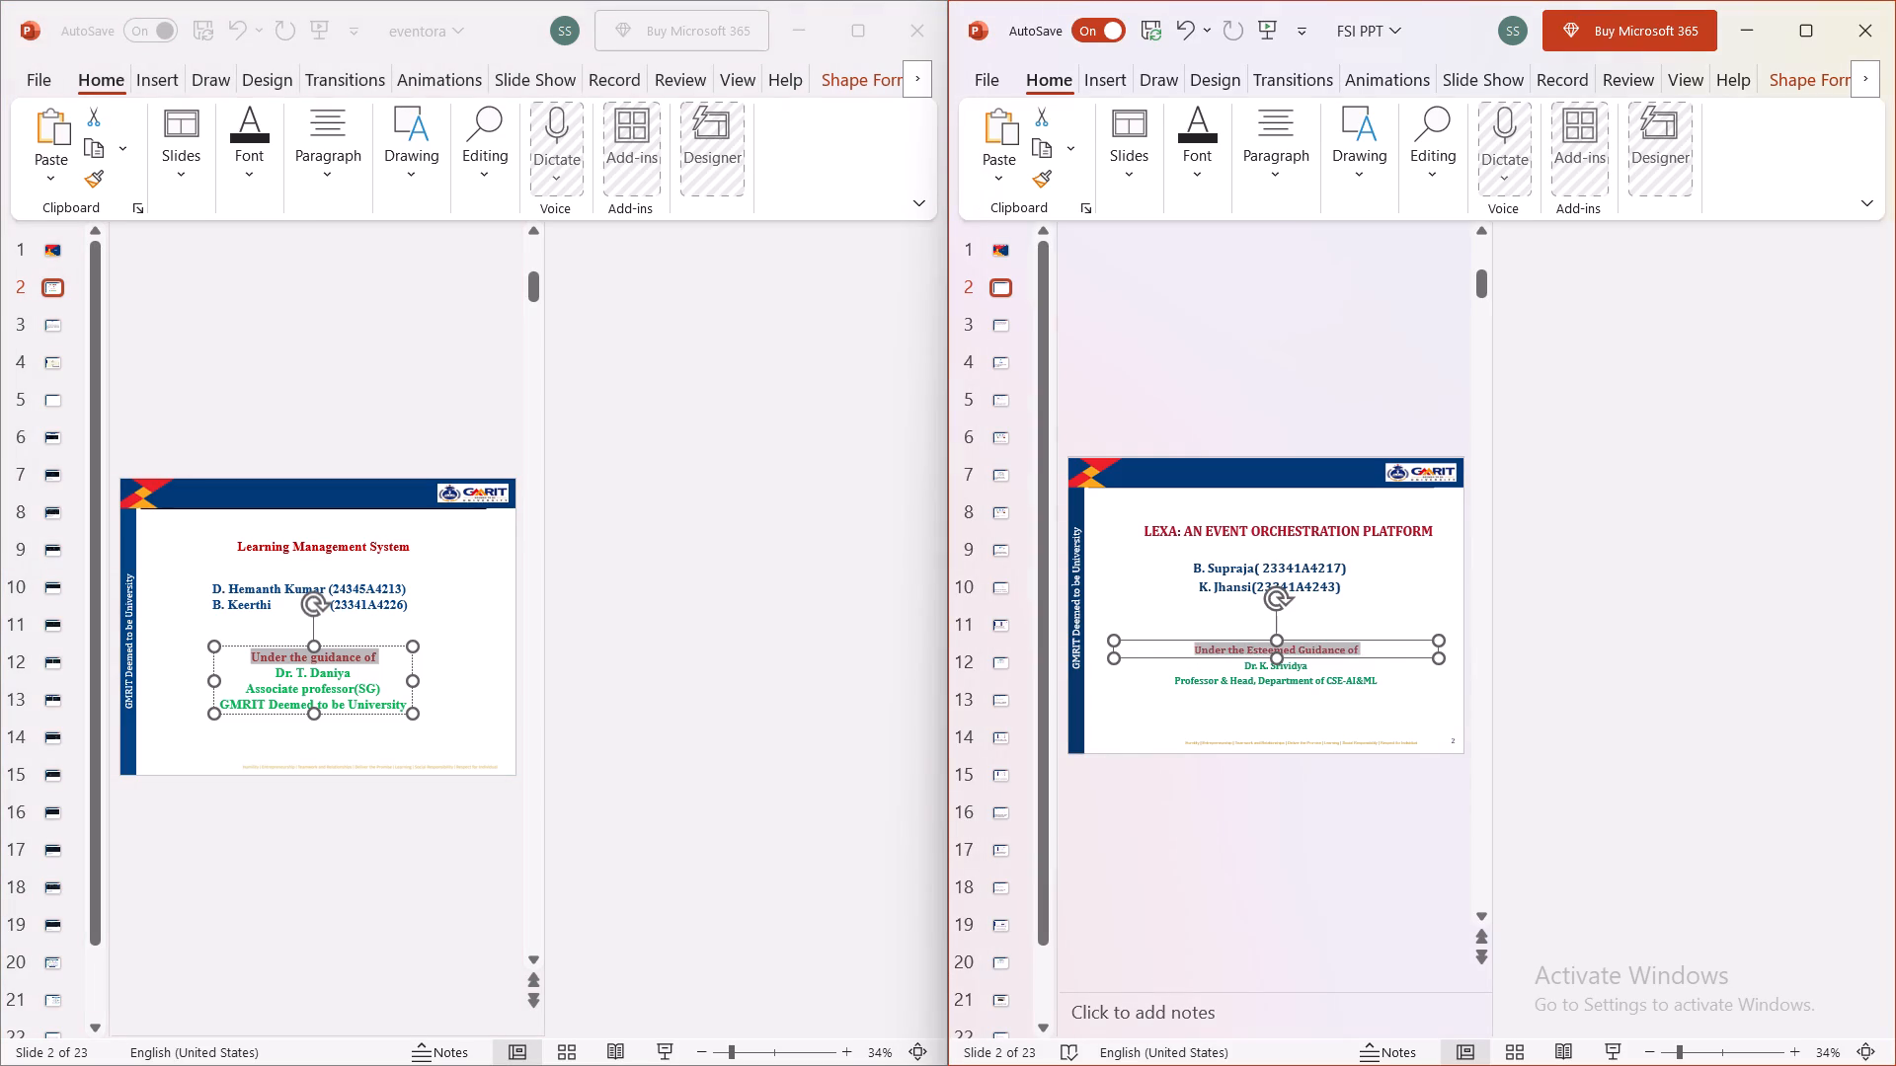
left_click(1382, 641)
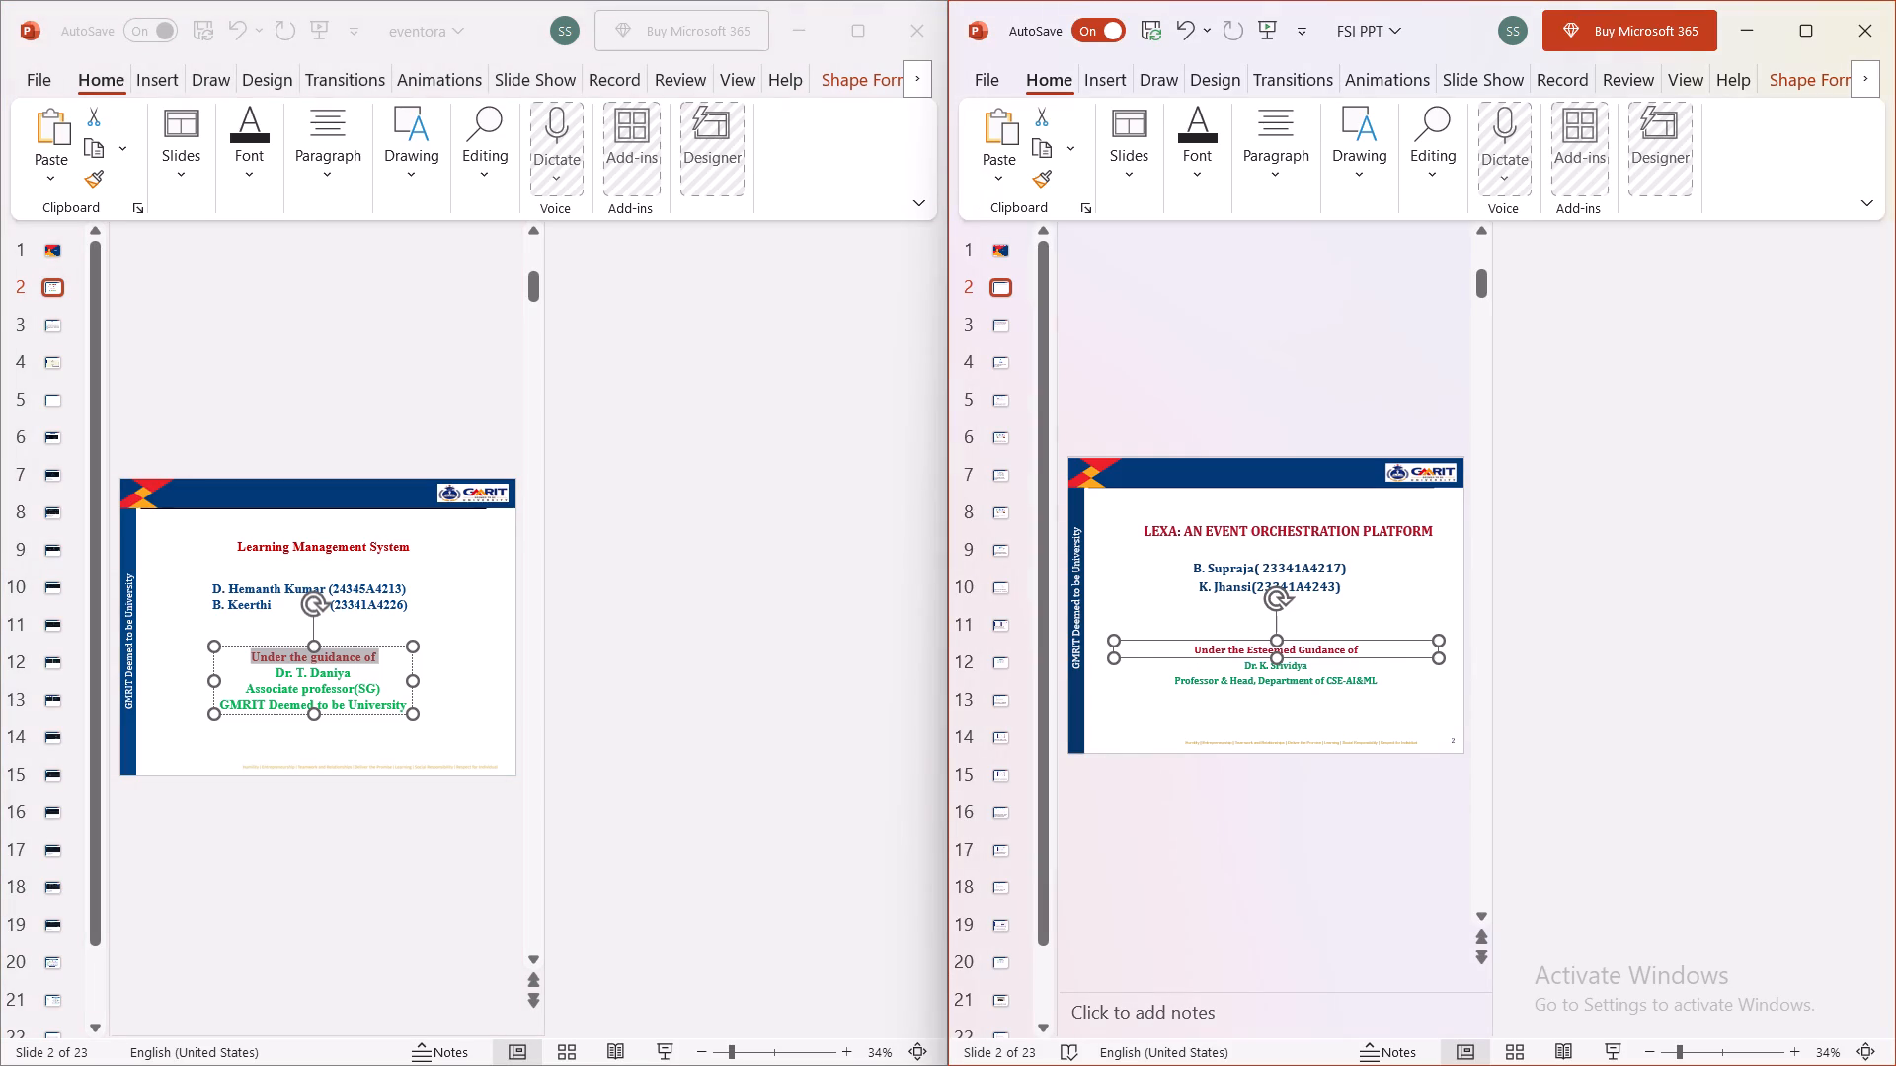
double_click(1366, 656)
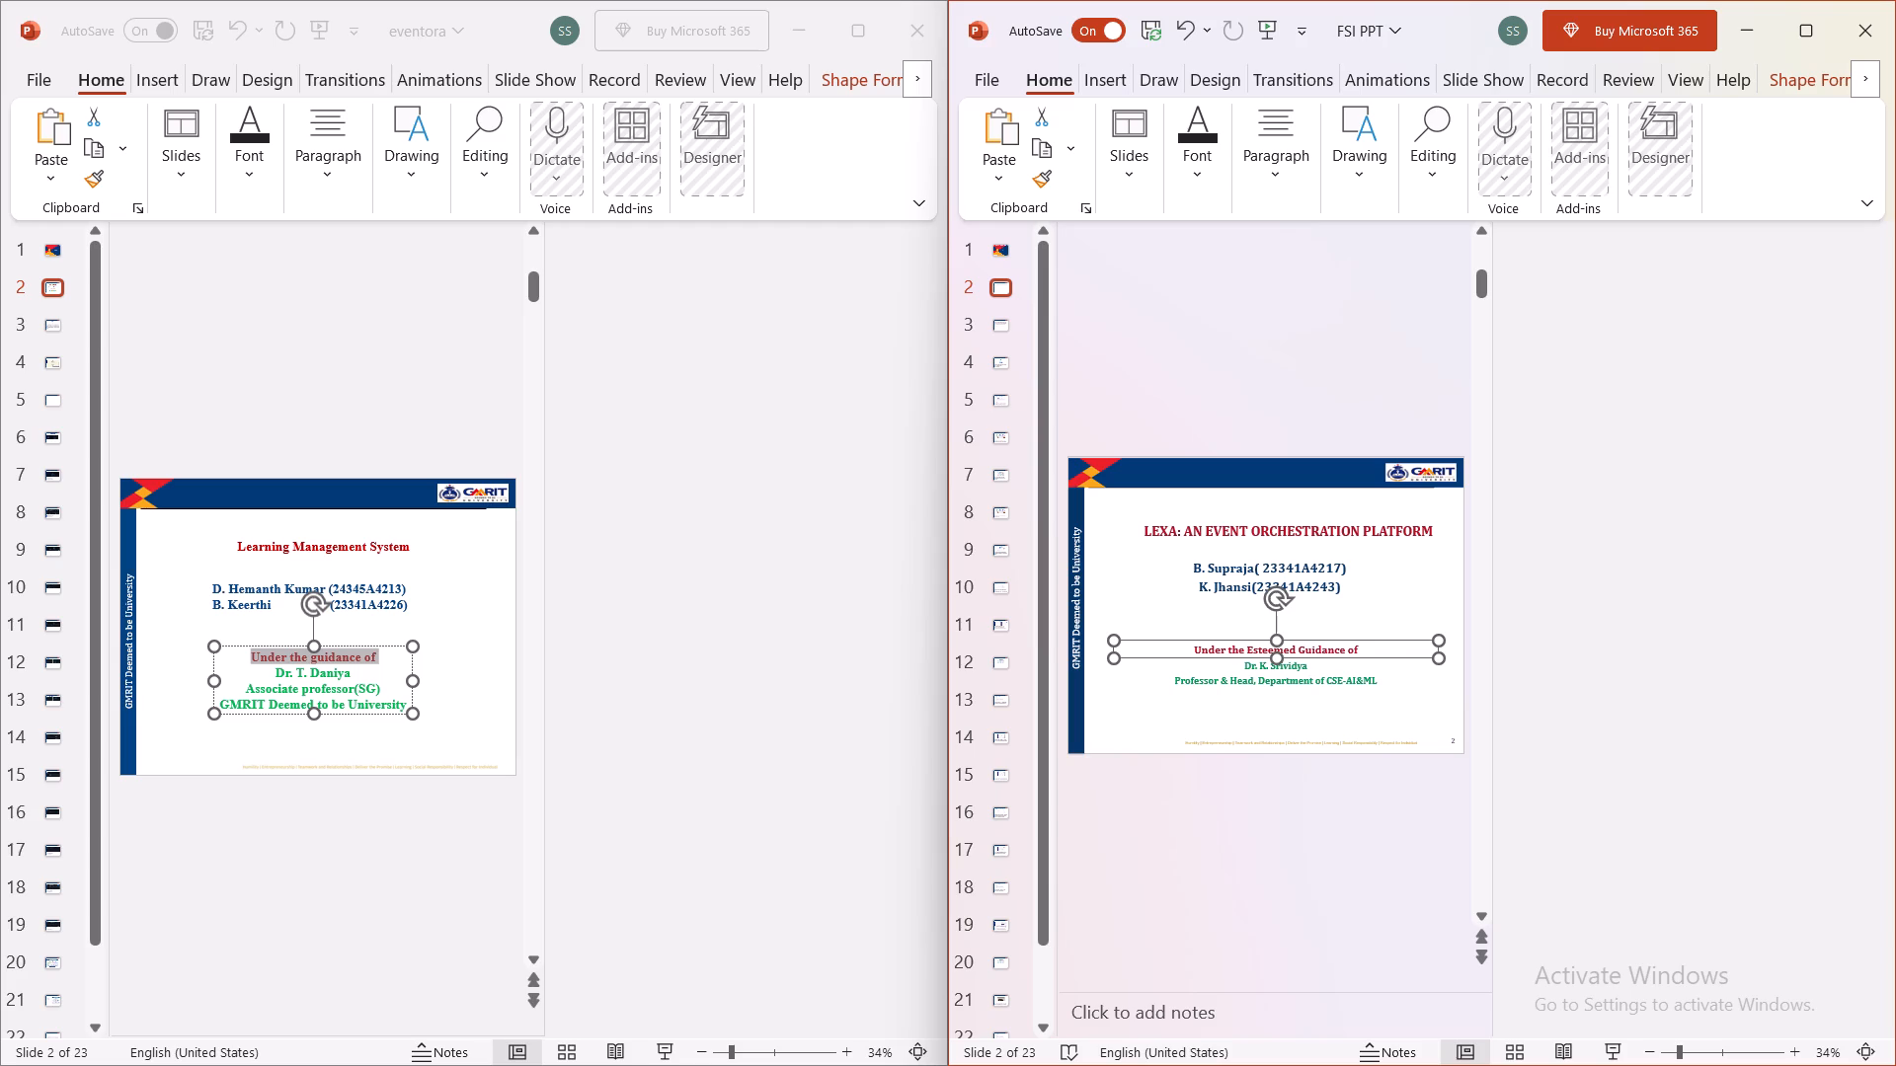
double_click(1365, 648)
double_click(1311, 647)
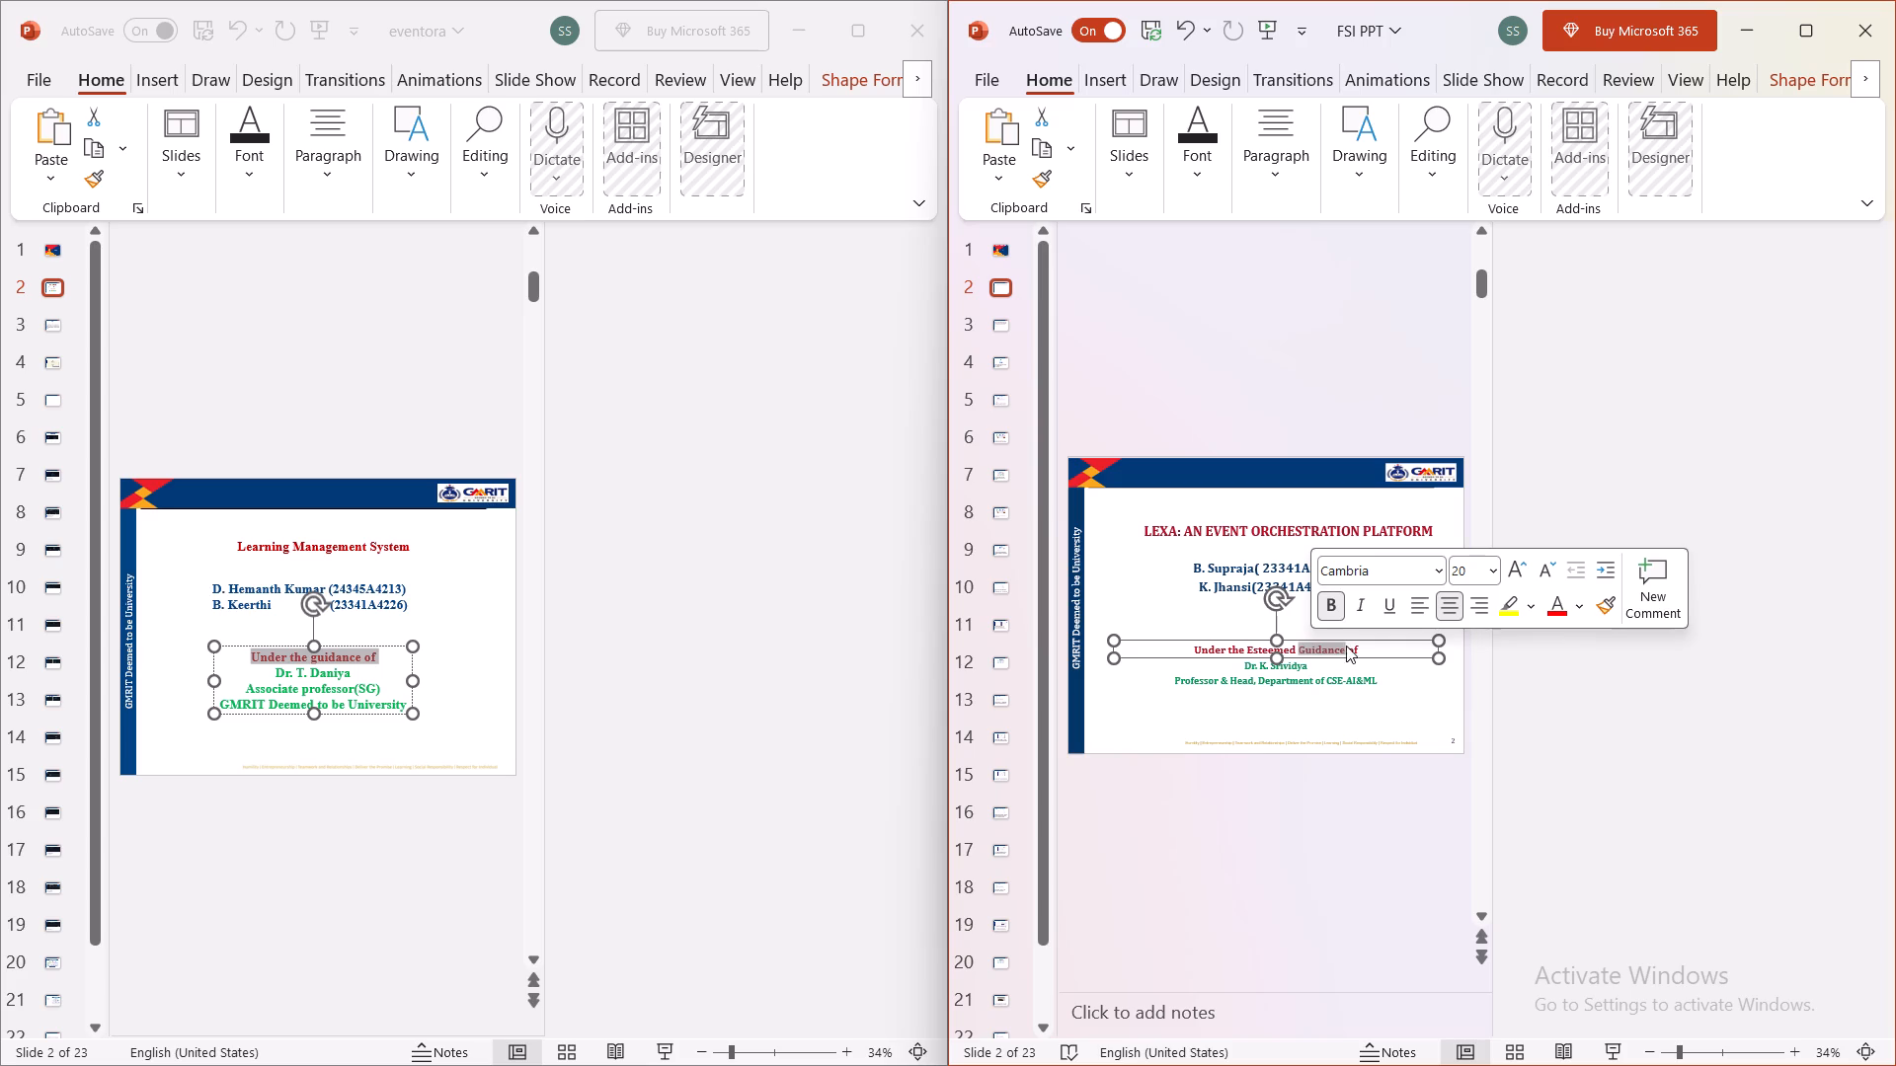
left_click(1192, 651)
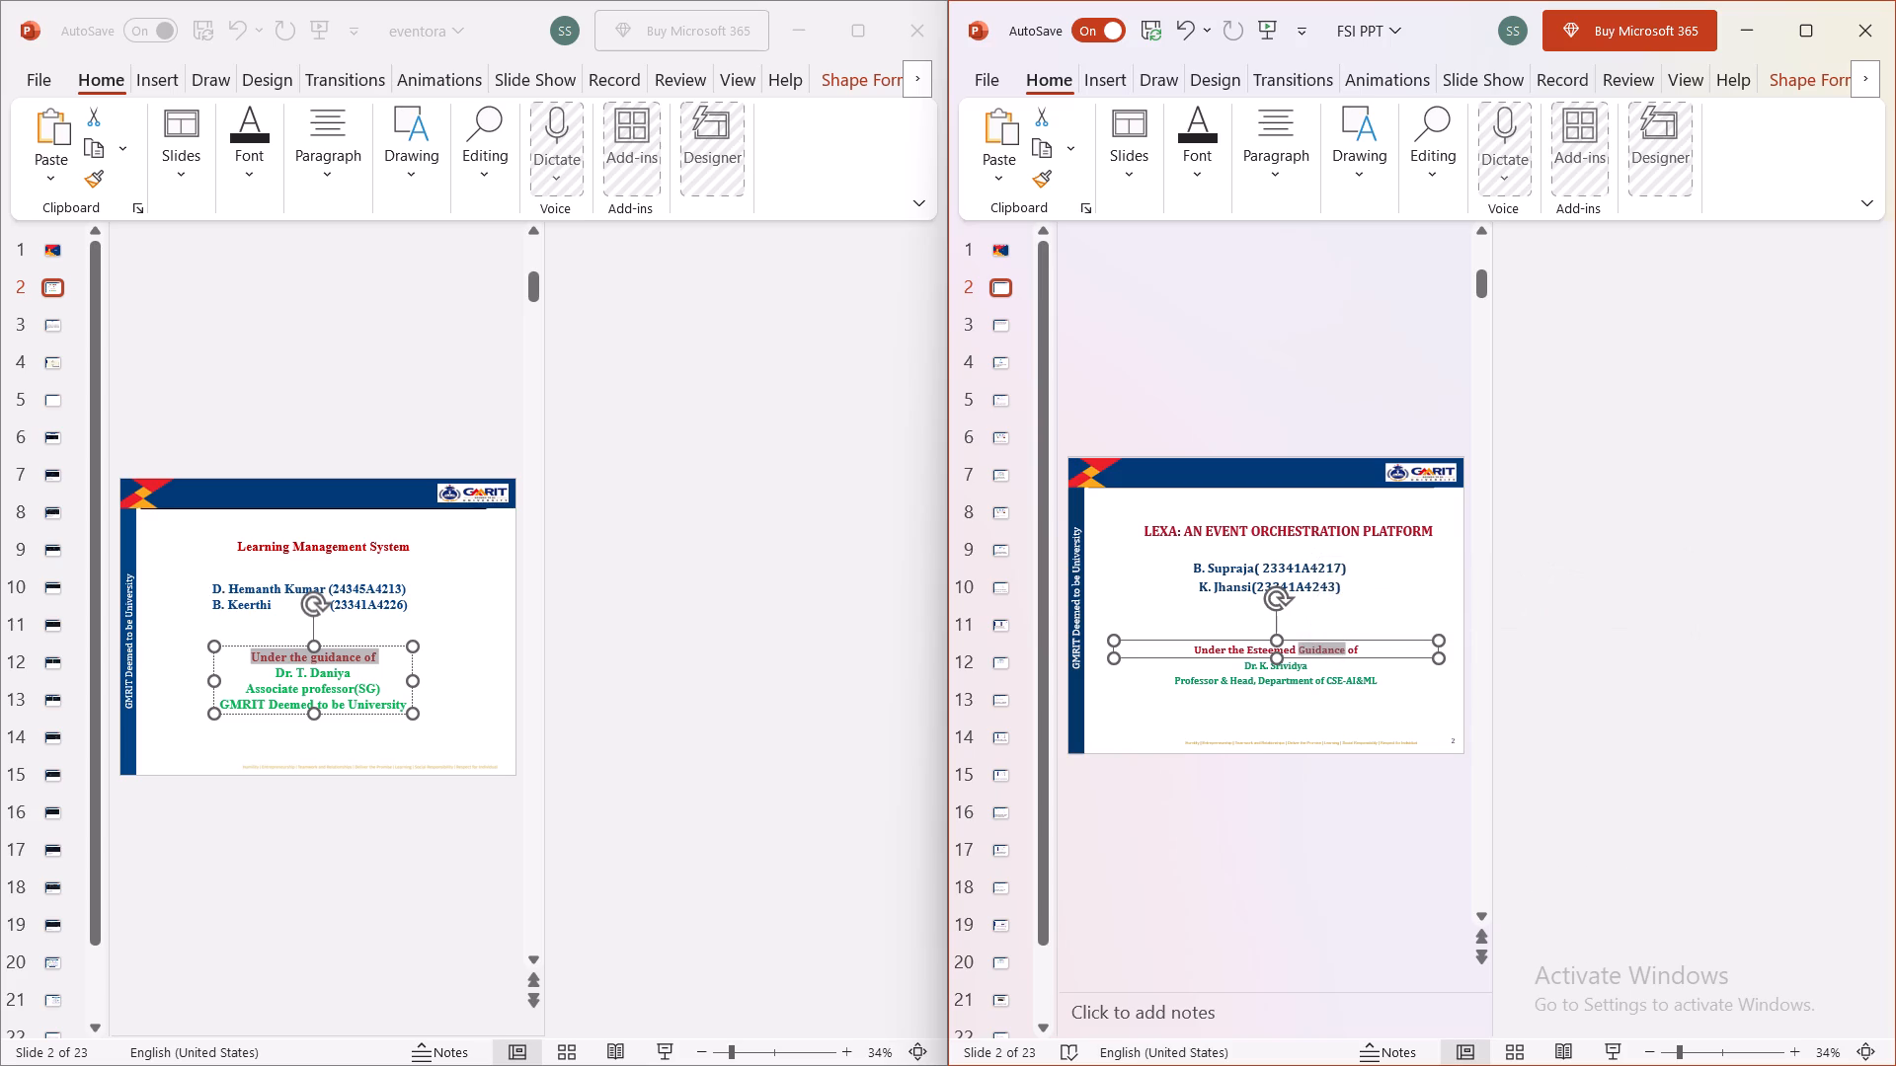
left_click_drag(1195, 651, 1359, 664)
left_click_drag(1359, 664, 1366, 662)
left_click(1521, 586)
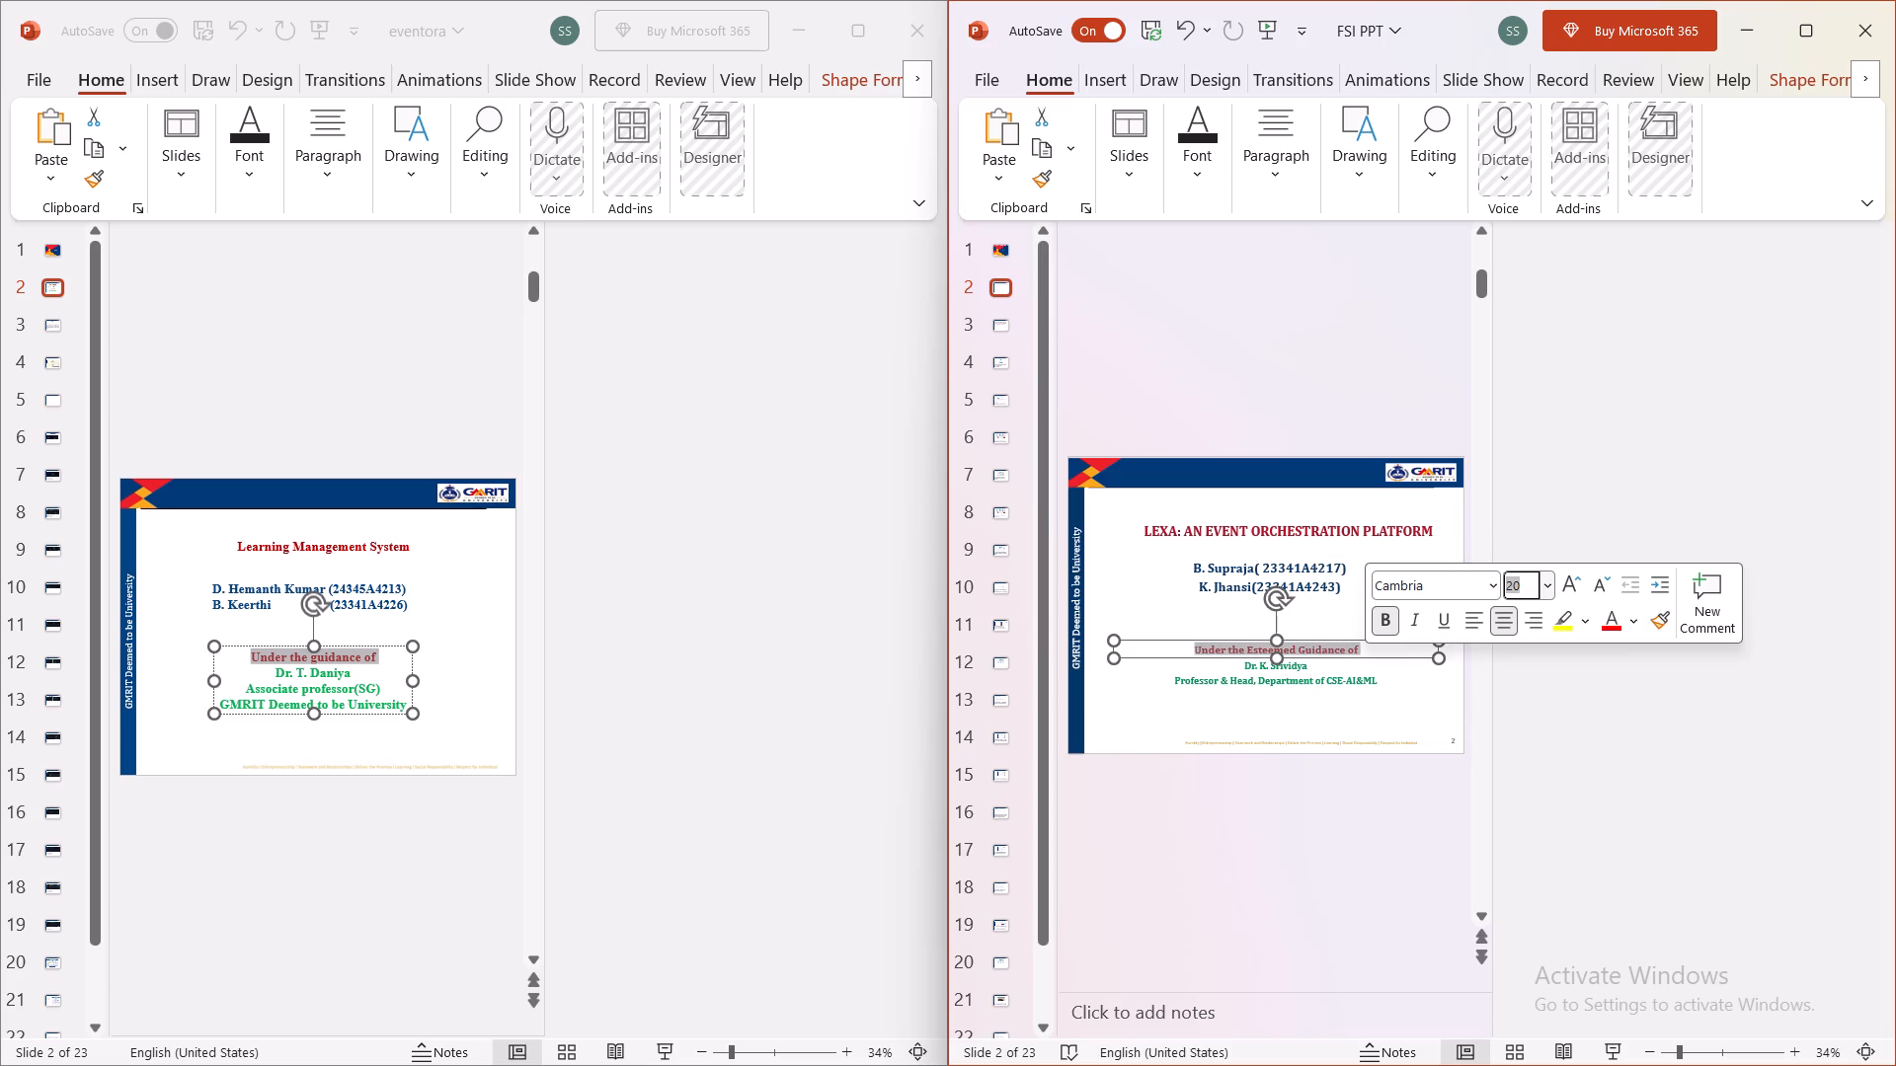
Set the font size of the "Under the Esteemed Guidance of" heading on slide 2 of FSI PPT to 24.
key("BackSpace")
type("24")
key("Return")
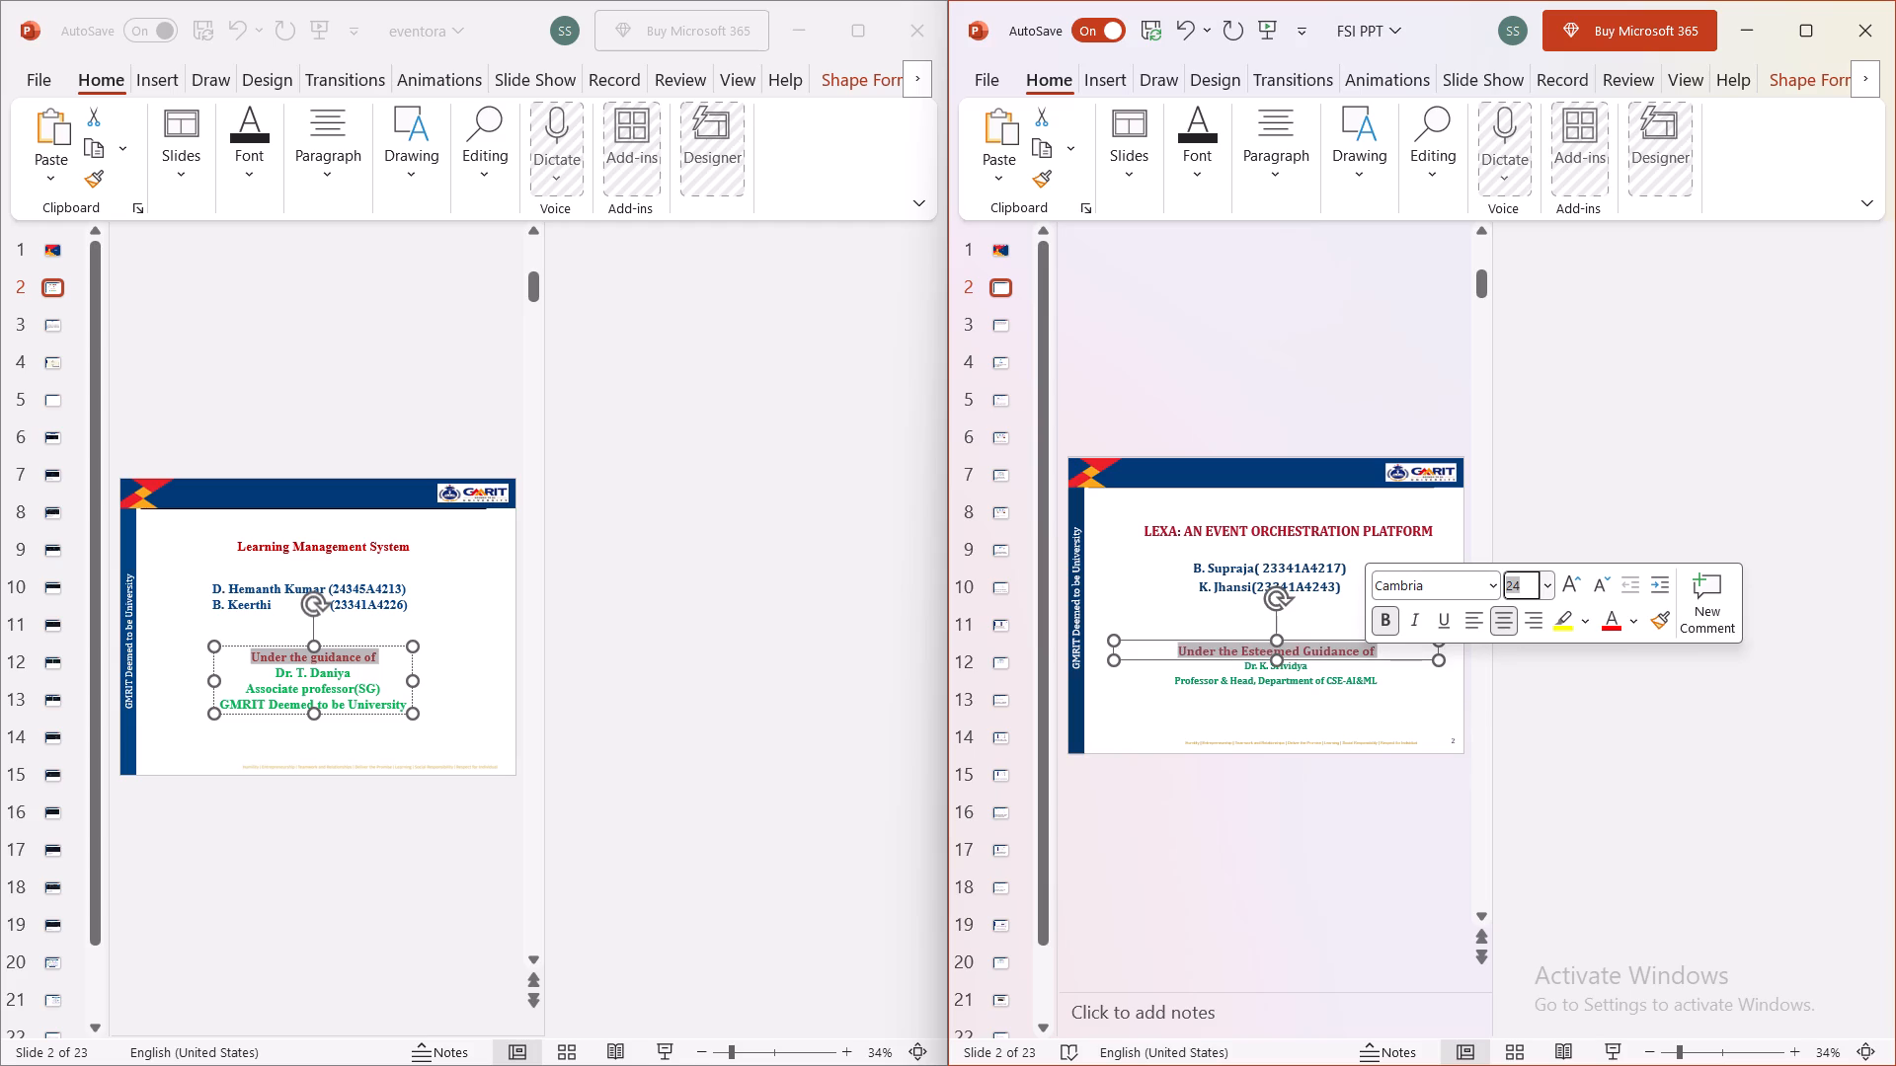
Using eventora's guide details as reference, set the guide's name and designation lines on slide 2 of FSI PPT to font size 24.
left_click(305, 674)
left_click(305, 674)
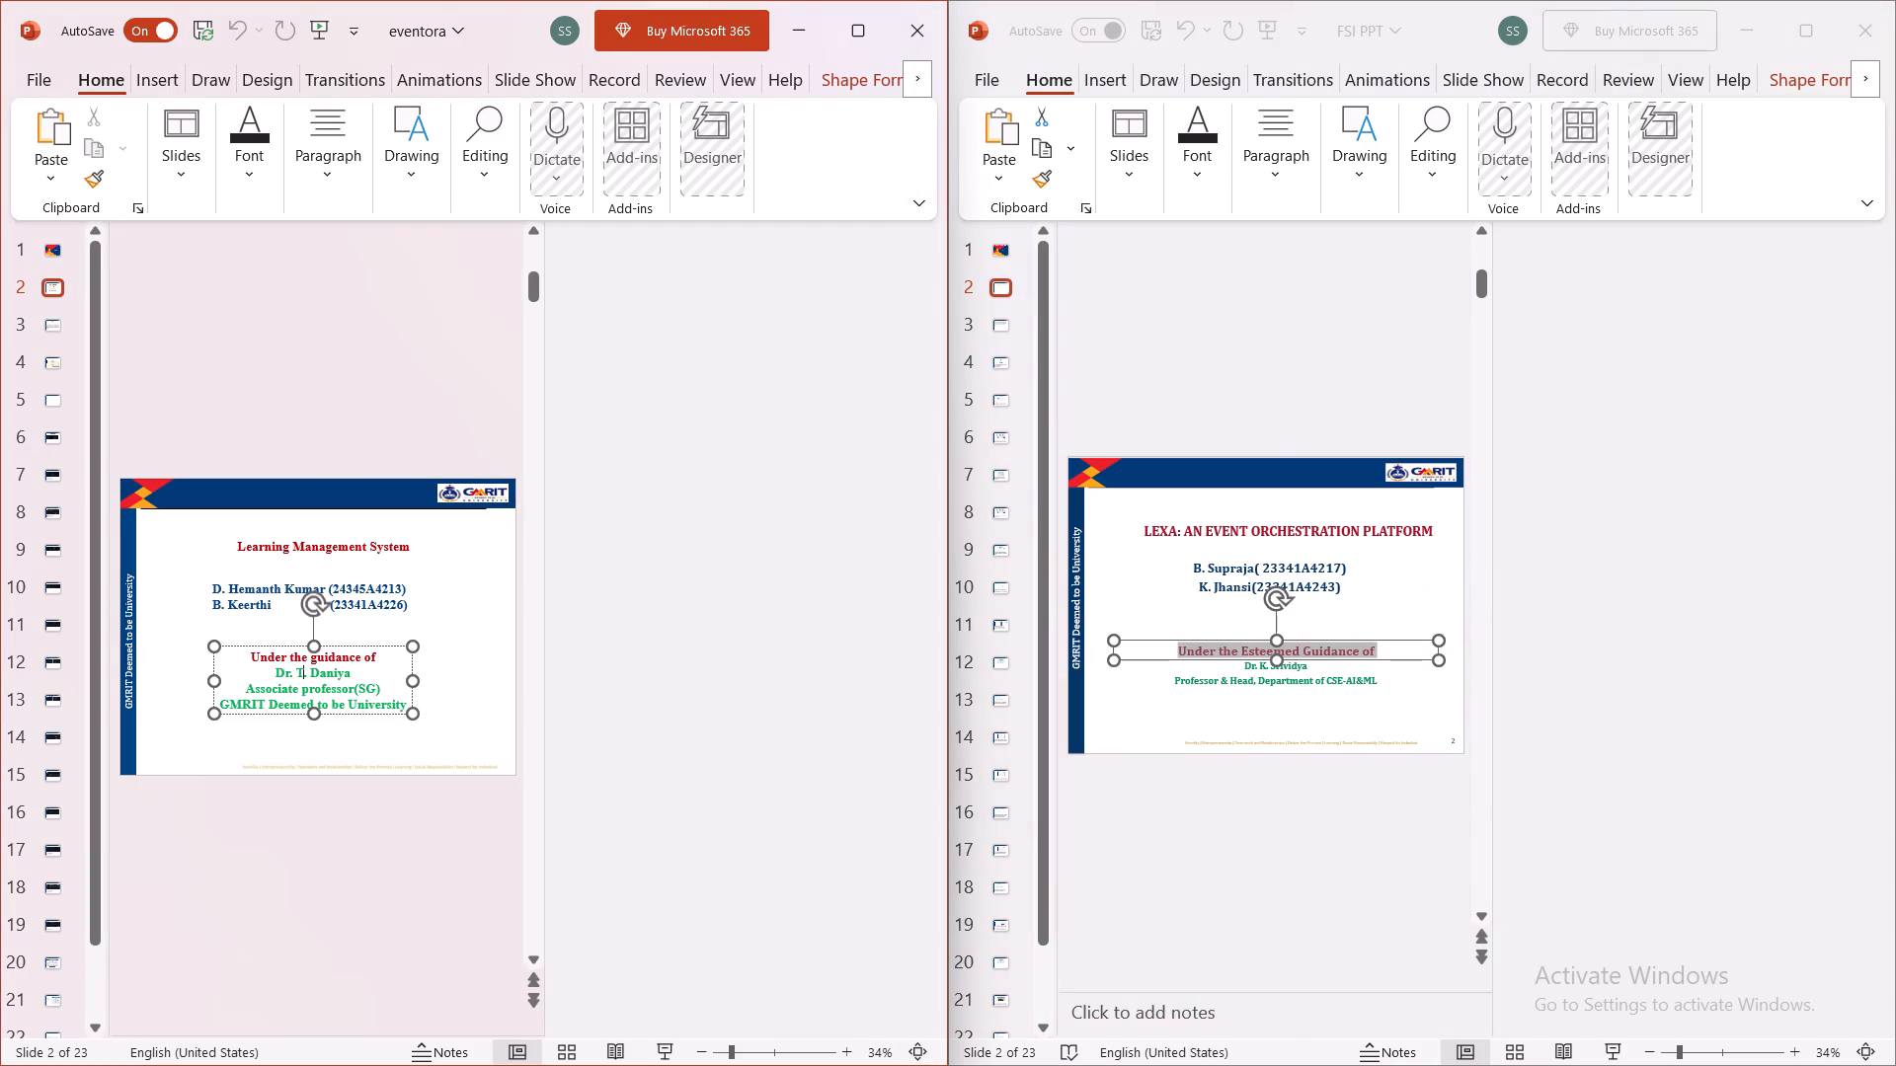
left_click_drag(351, 672, 279, 681)
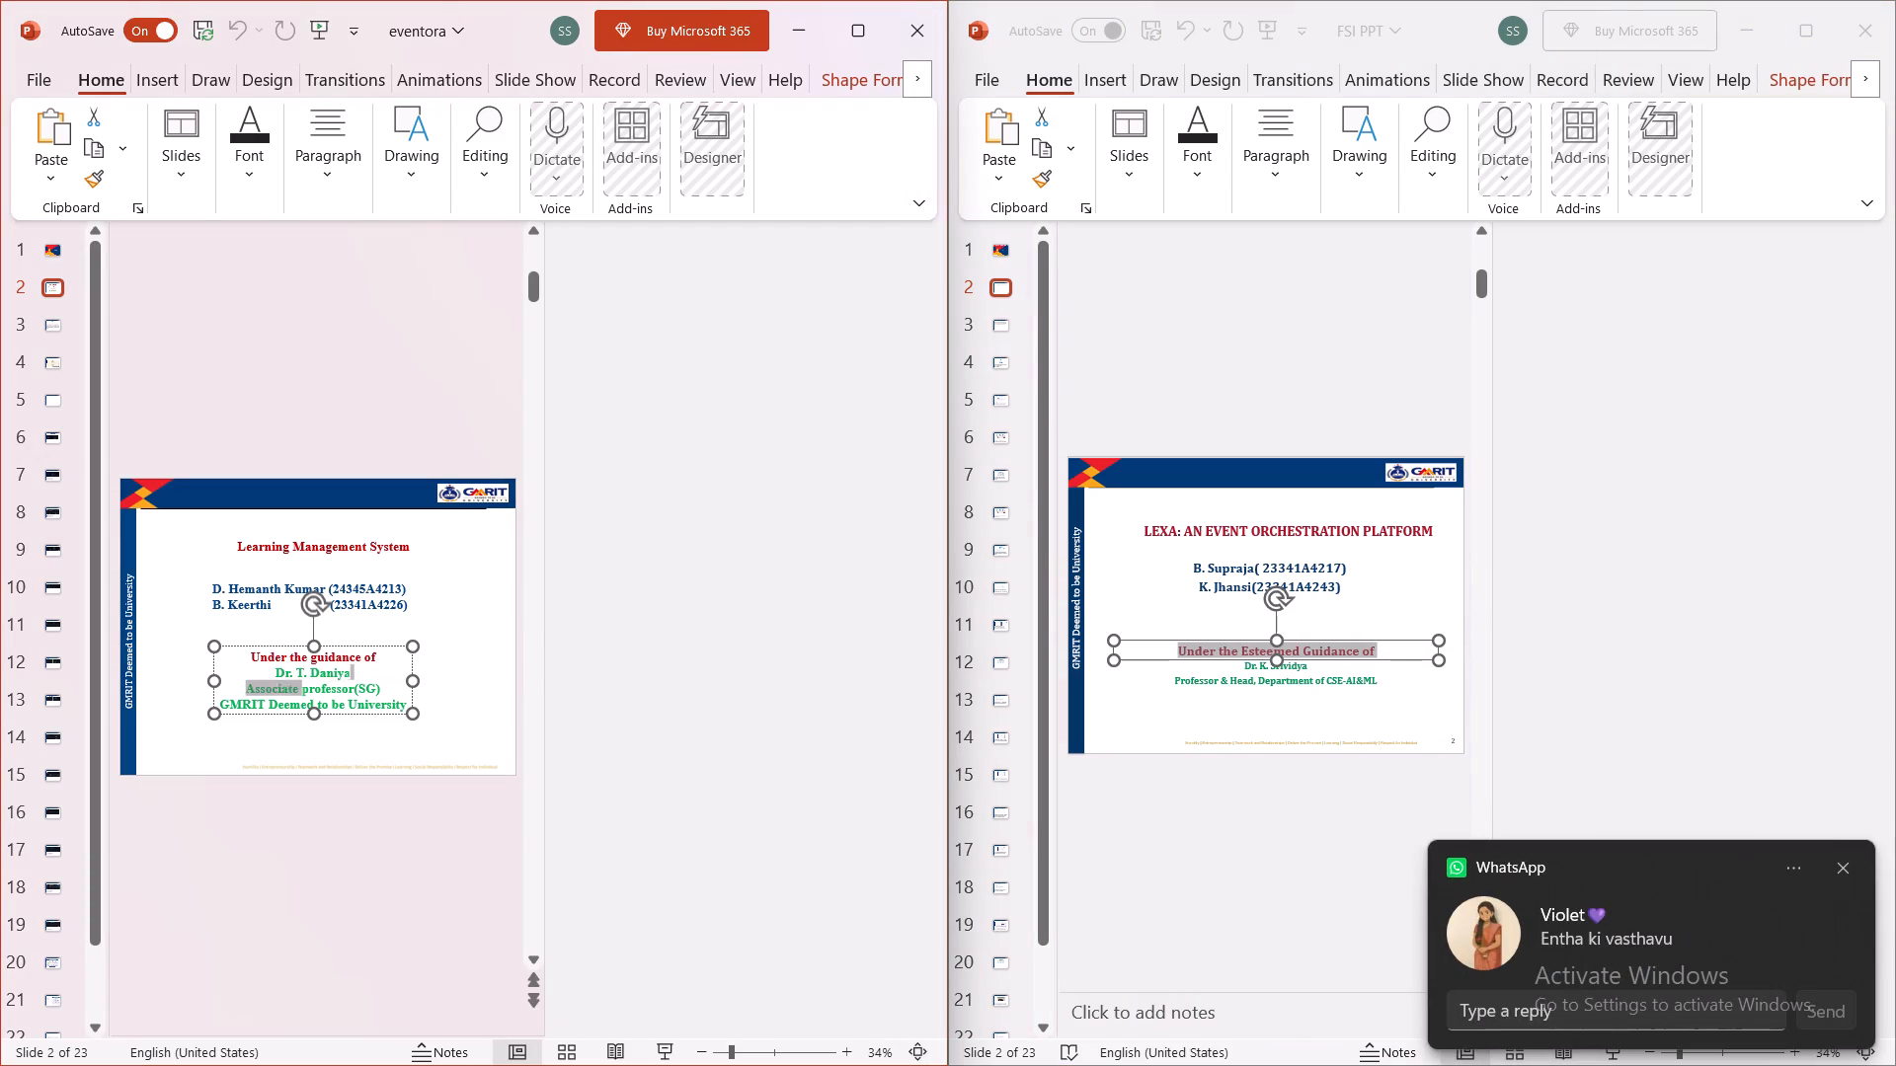
left_click(1259, 665)
left_click(1259, 665)
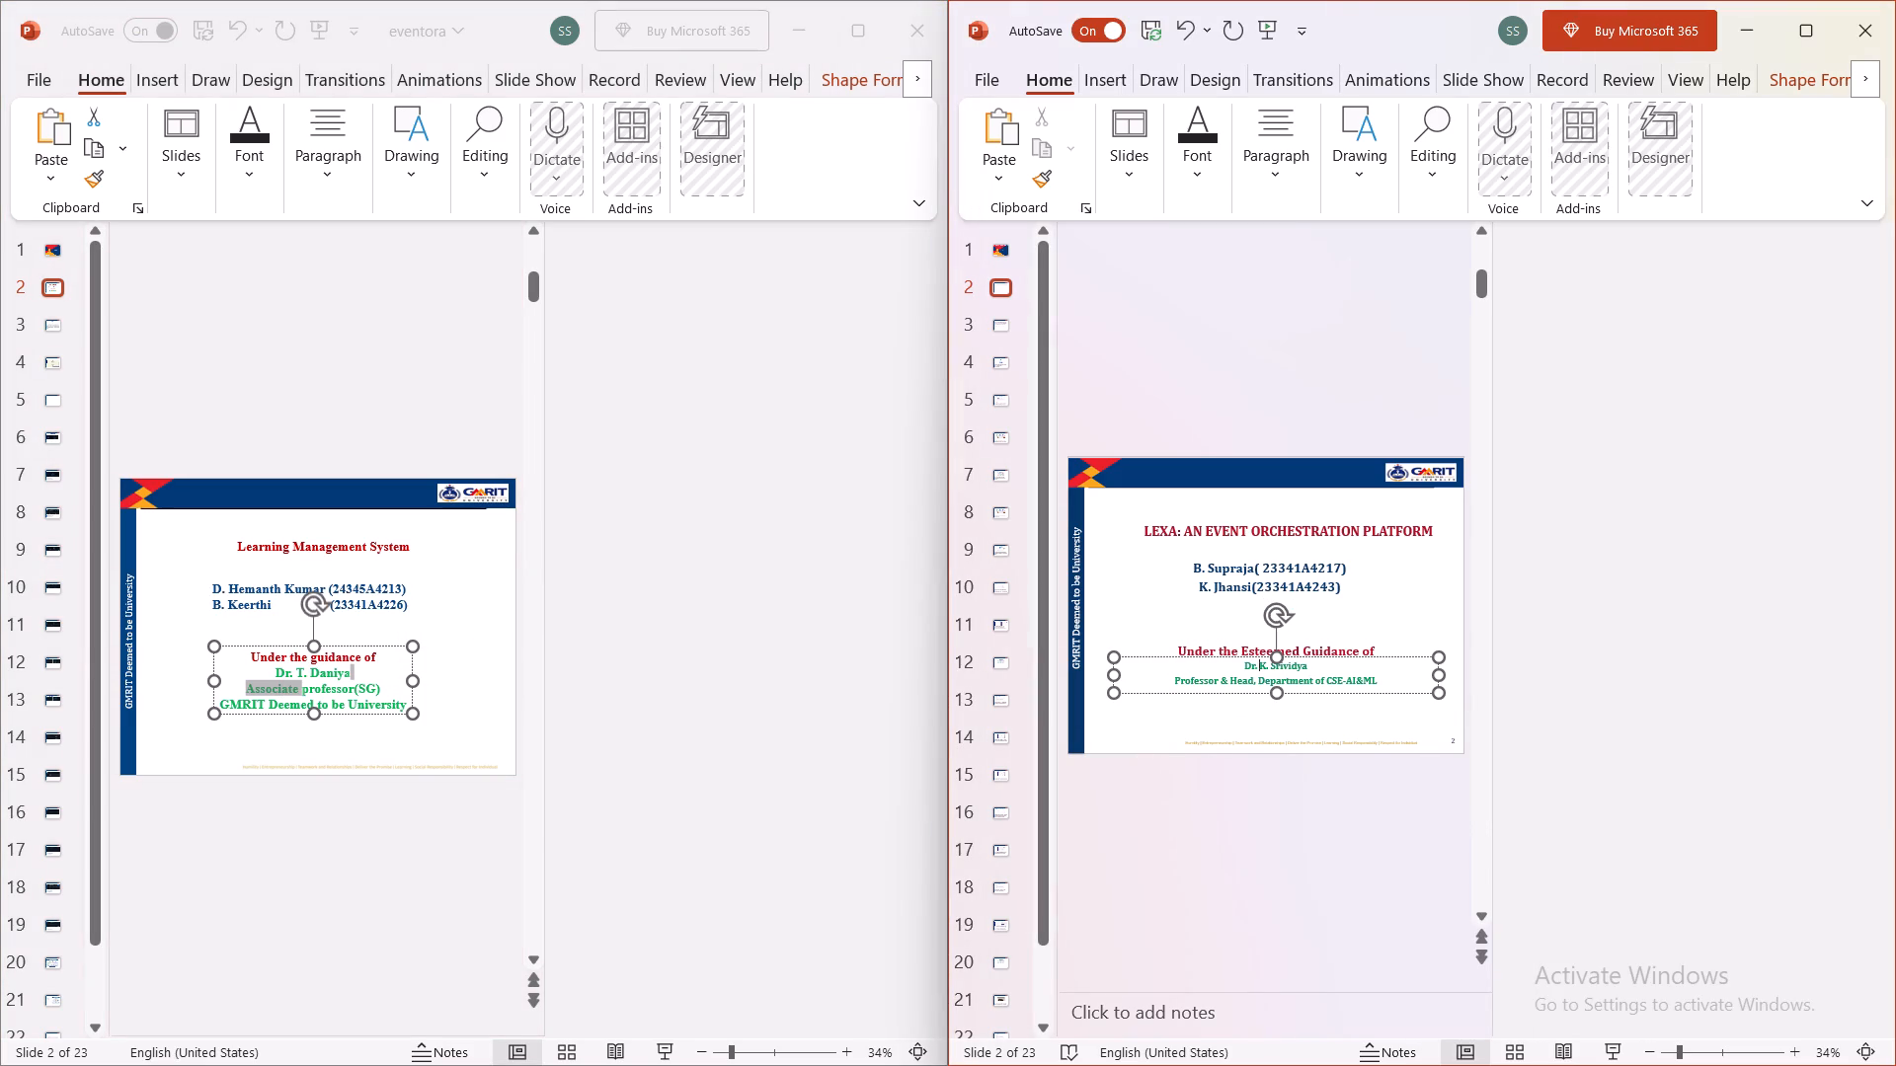
left_click_drag(1242, 666, 1386, 674)
left_click_drag(1386, 674, 1389, 682)
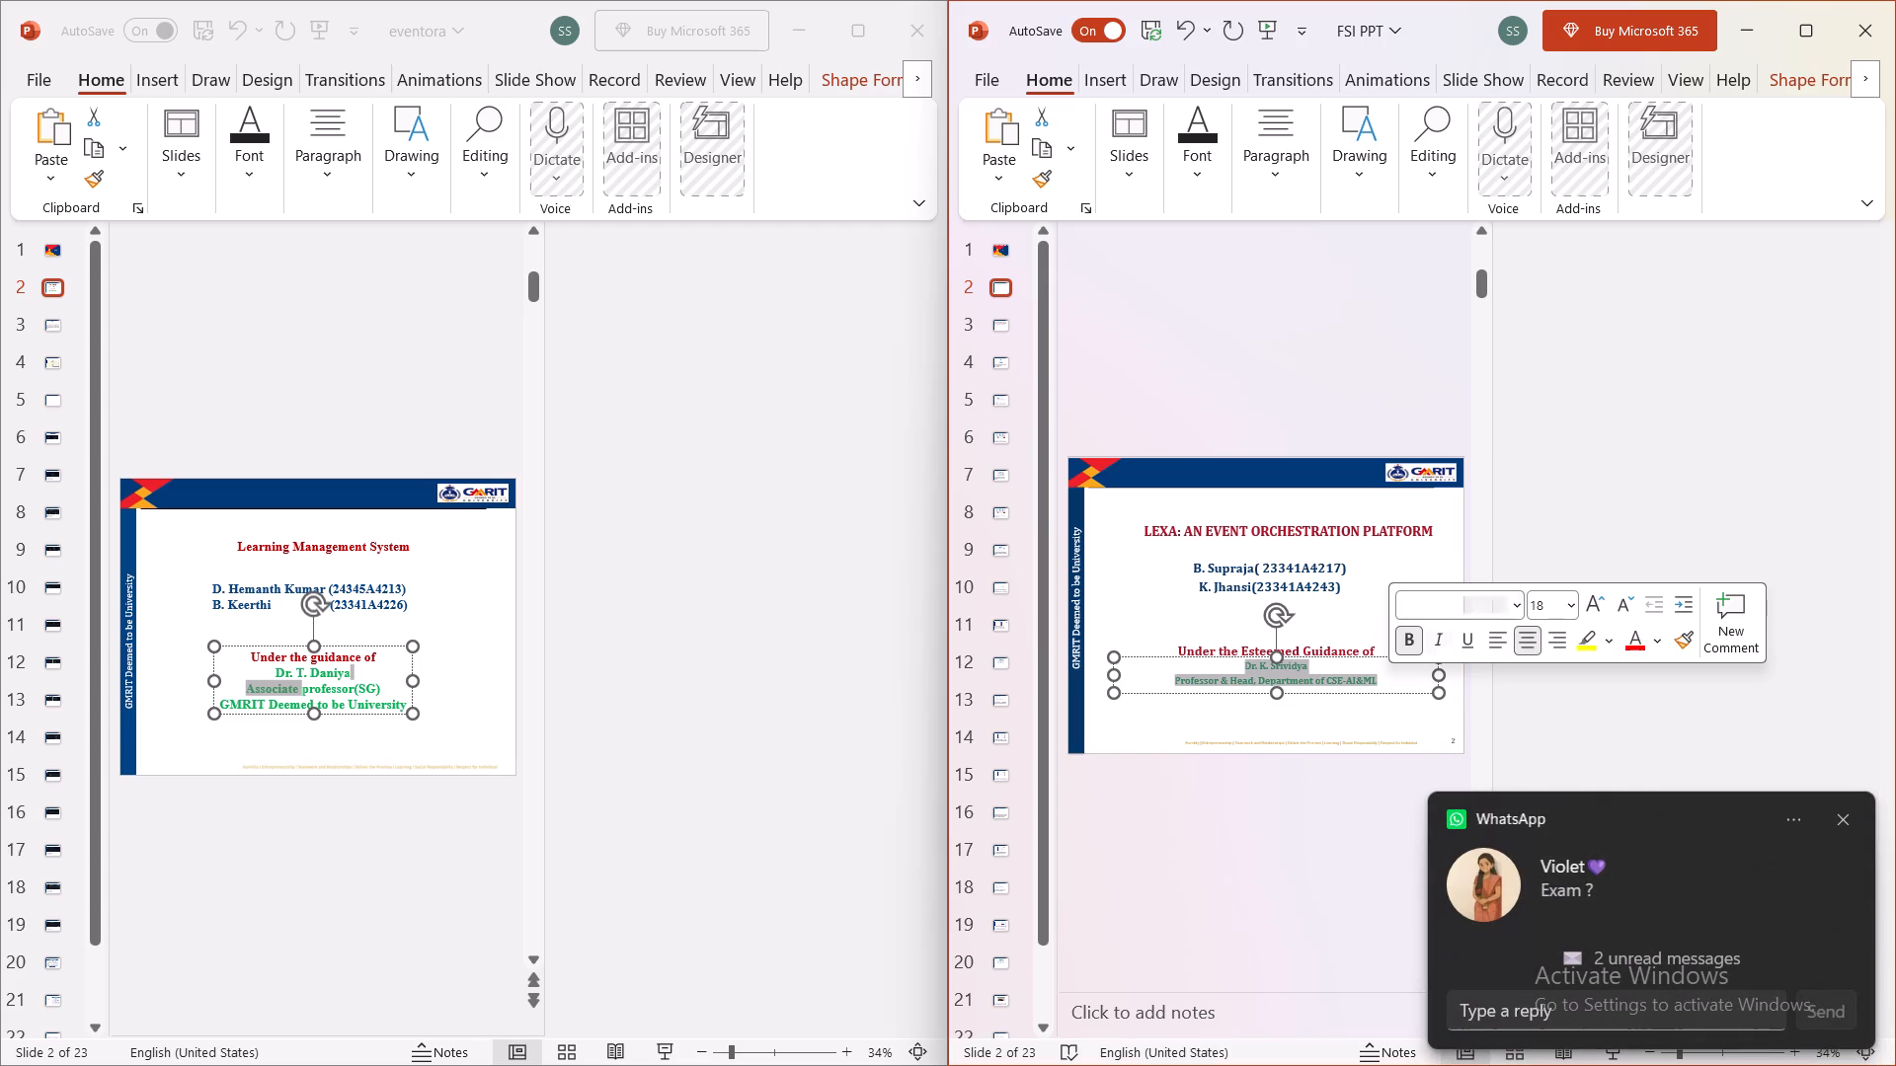
left_click(1546, 602)
key("BackSpace")
Set the font size of the guide's name and designation on slide 2 to 24.
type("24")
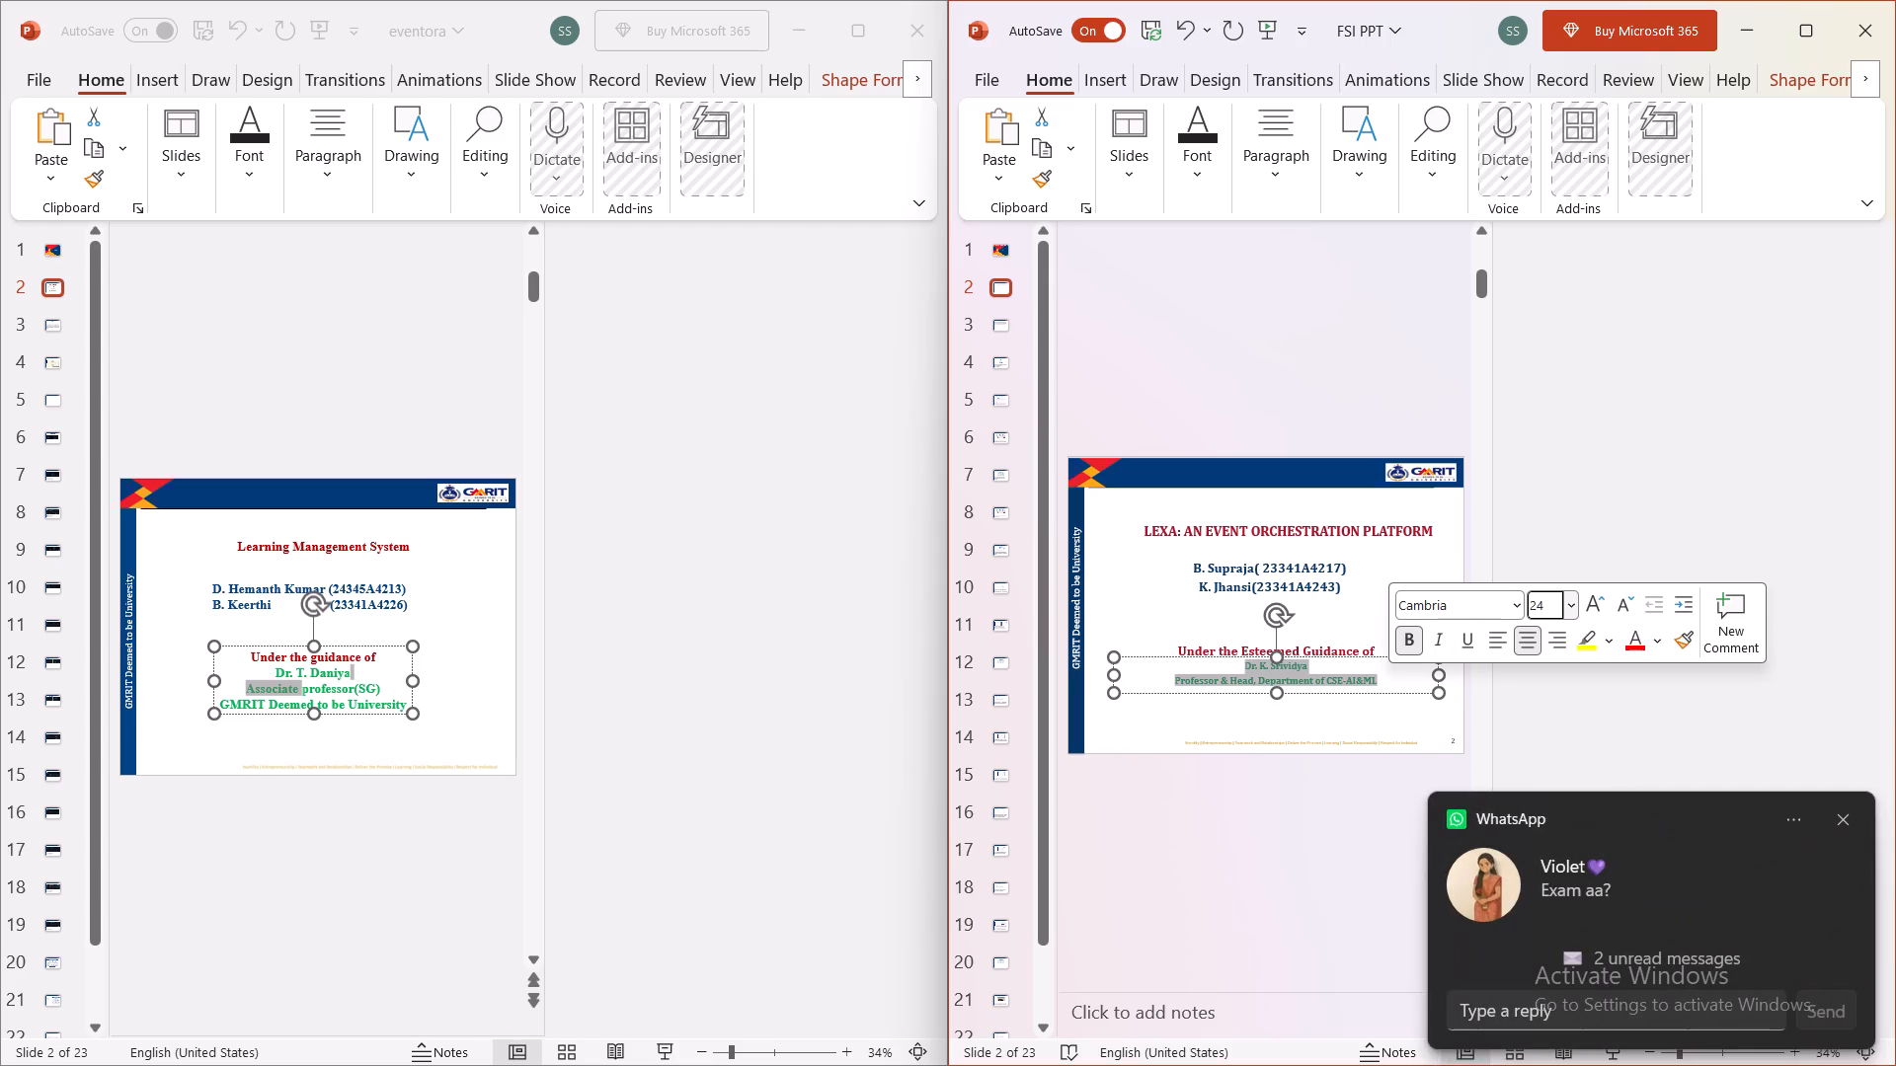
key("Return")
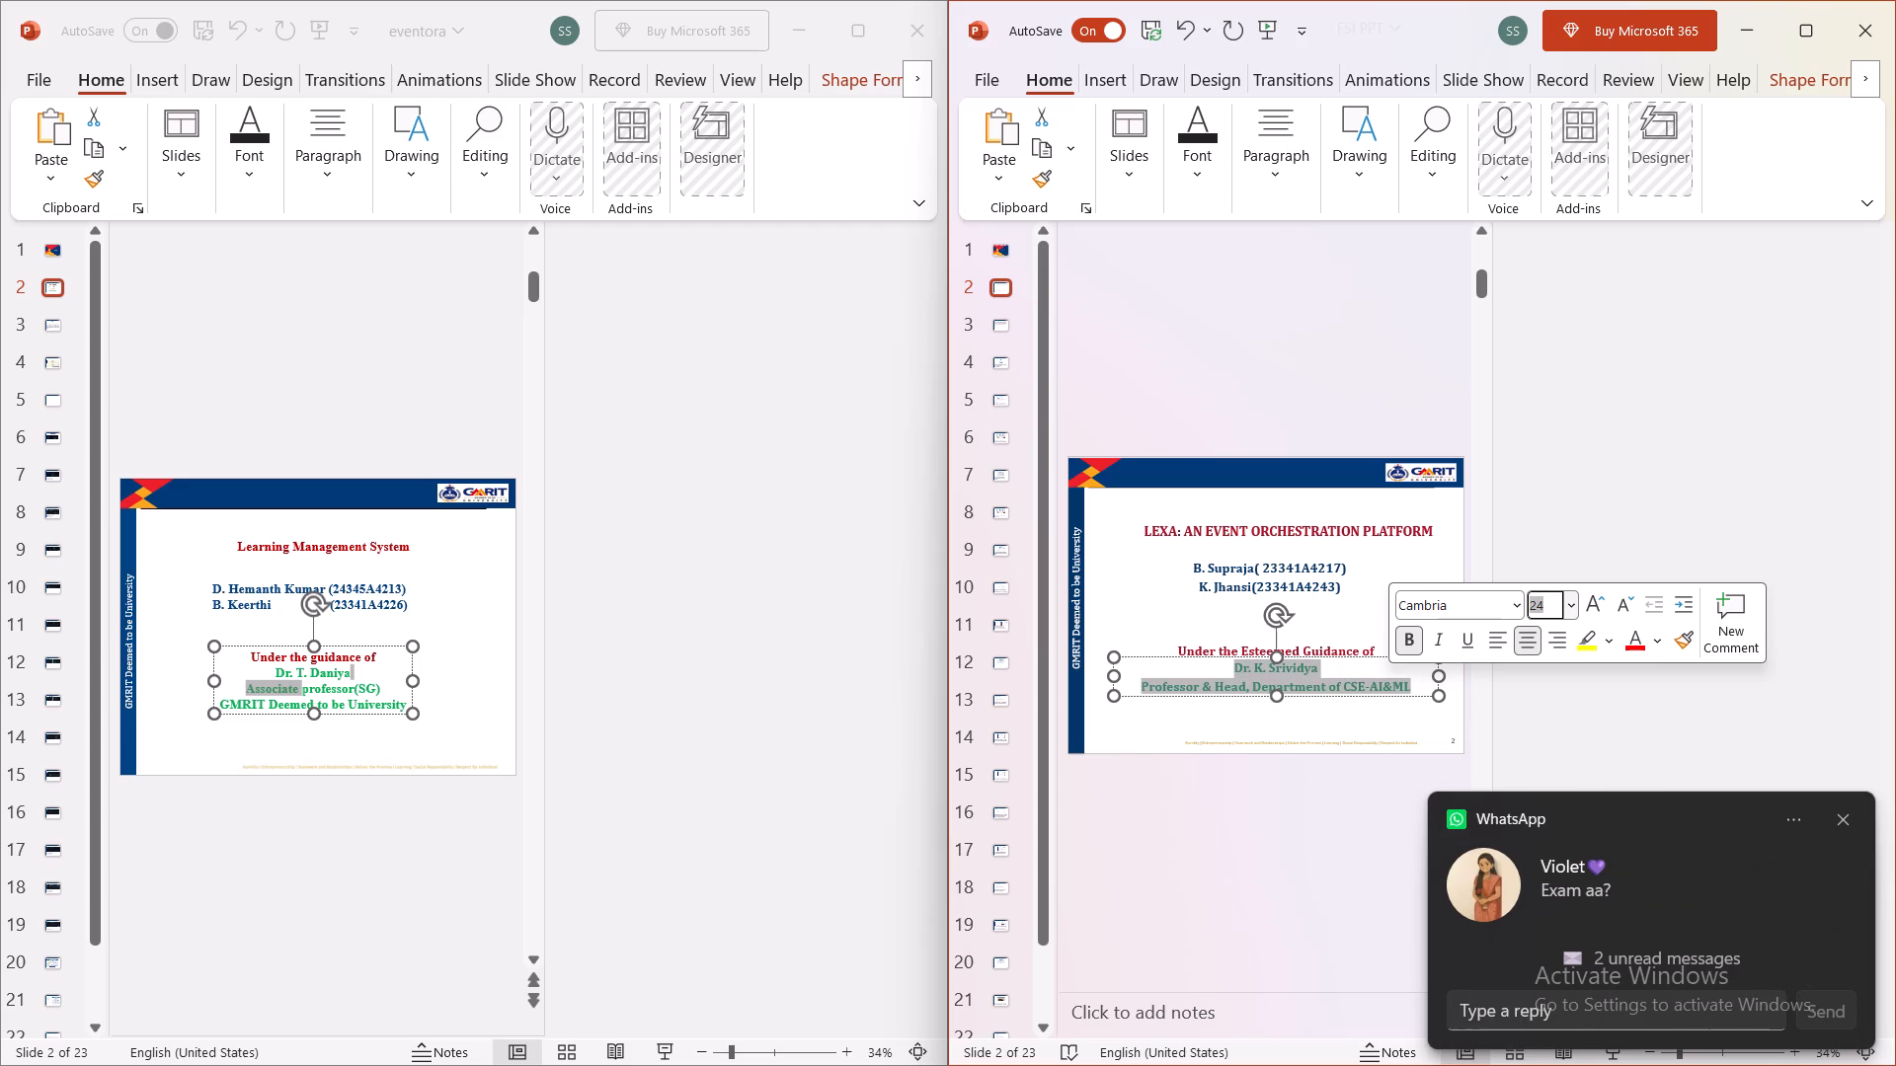
left_click(1356, 673)
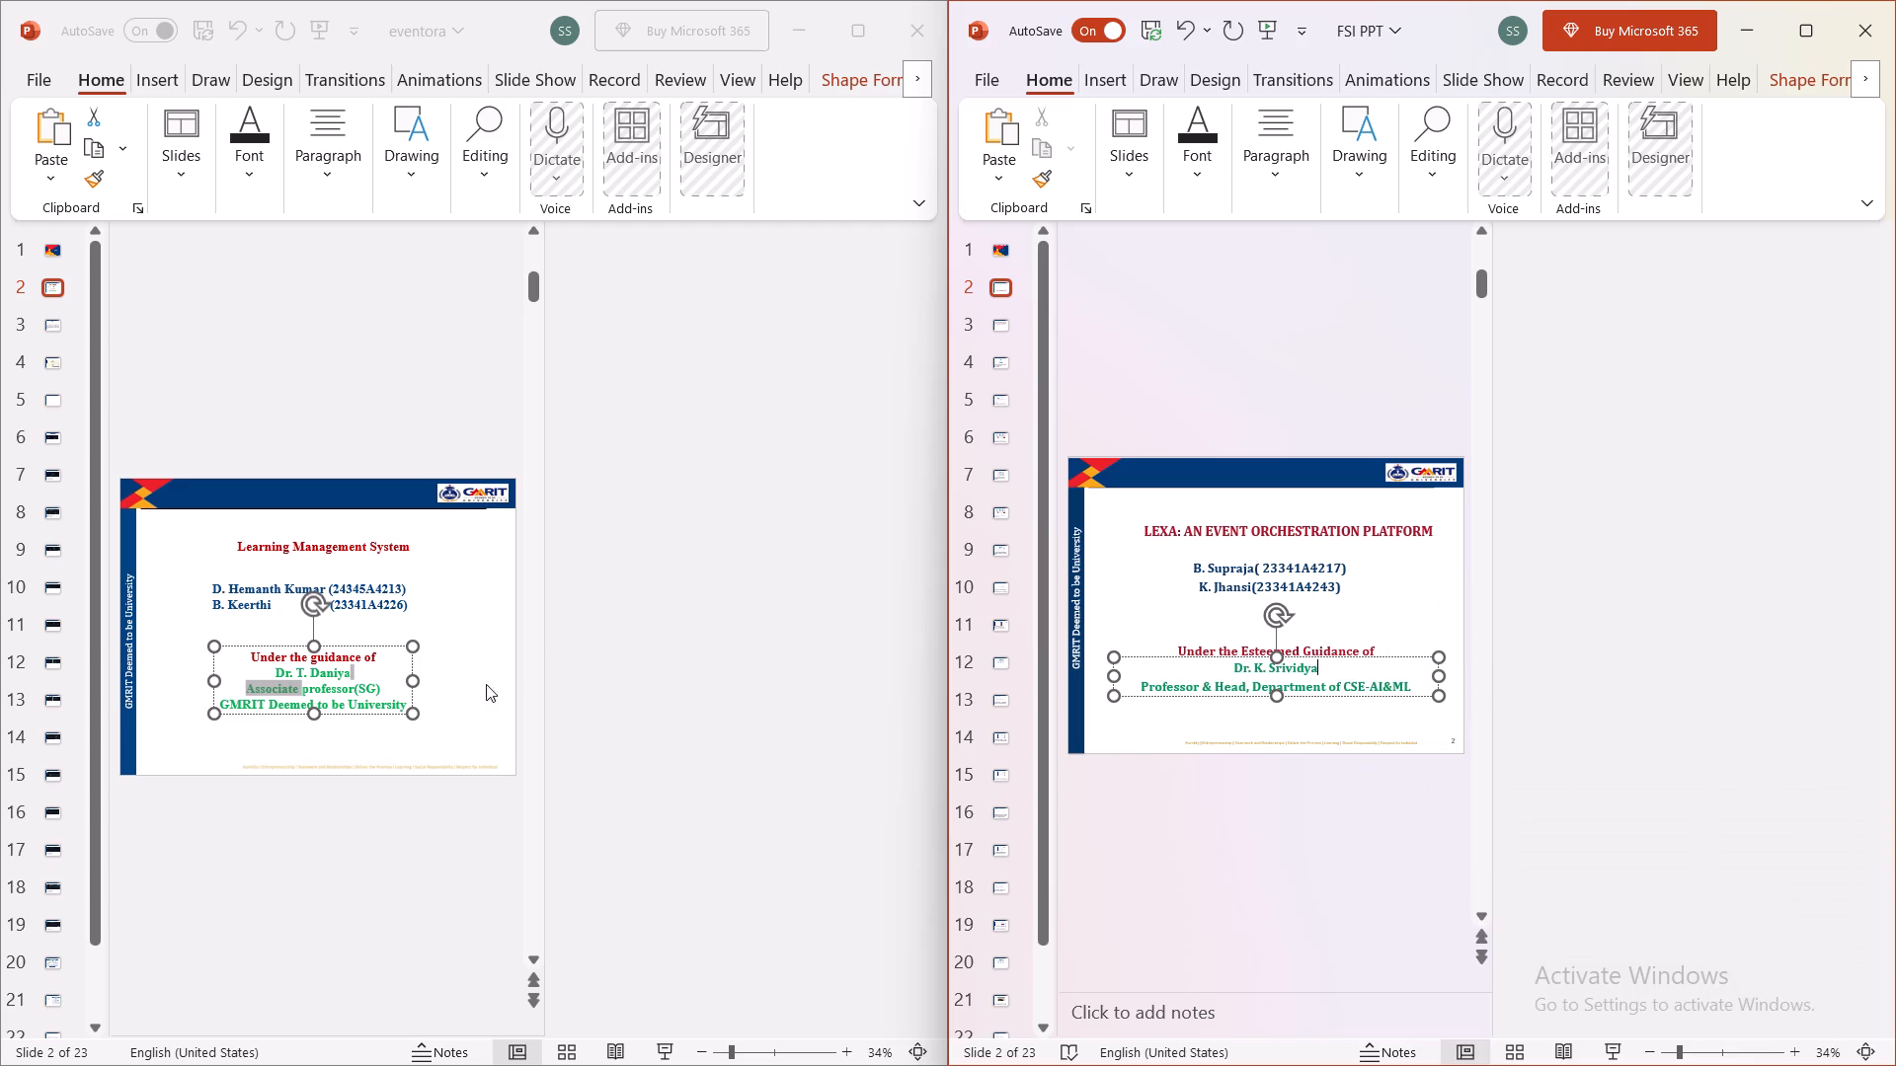
Check the designation line on the eventora slide, and replace the comma after "Professor & Head" with just a space in FSI PPT.
left_click(385, 688)
left_click(439, 690)
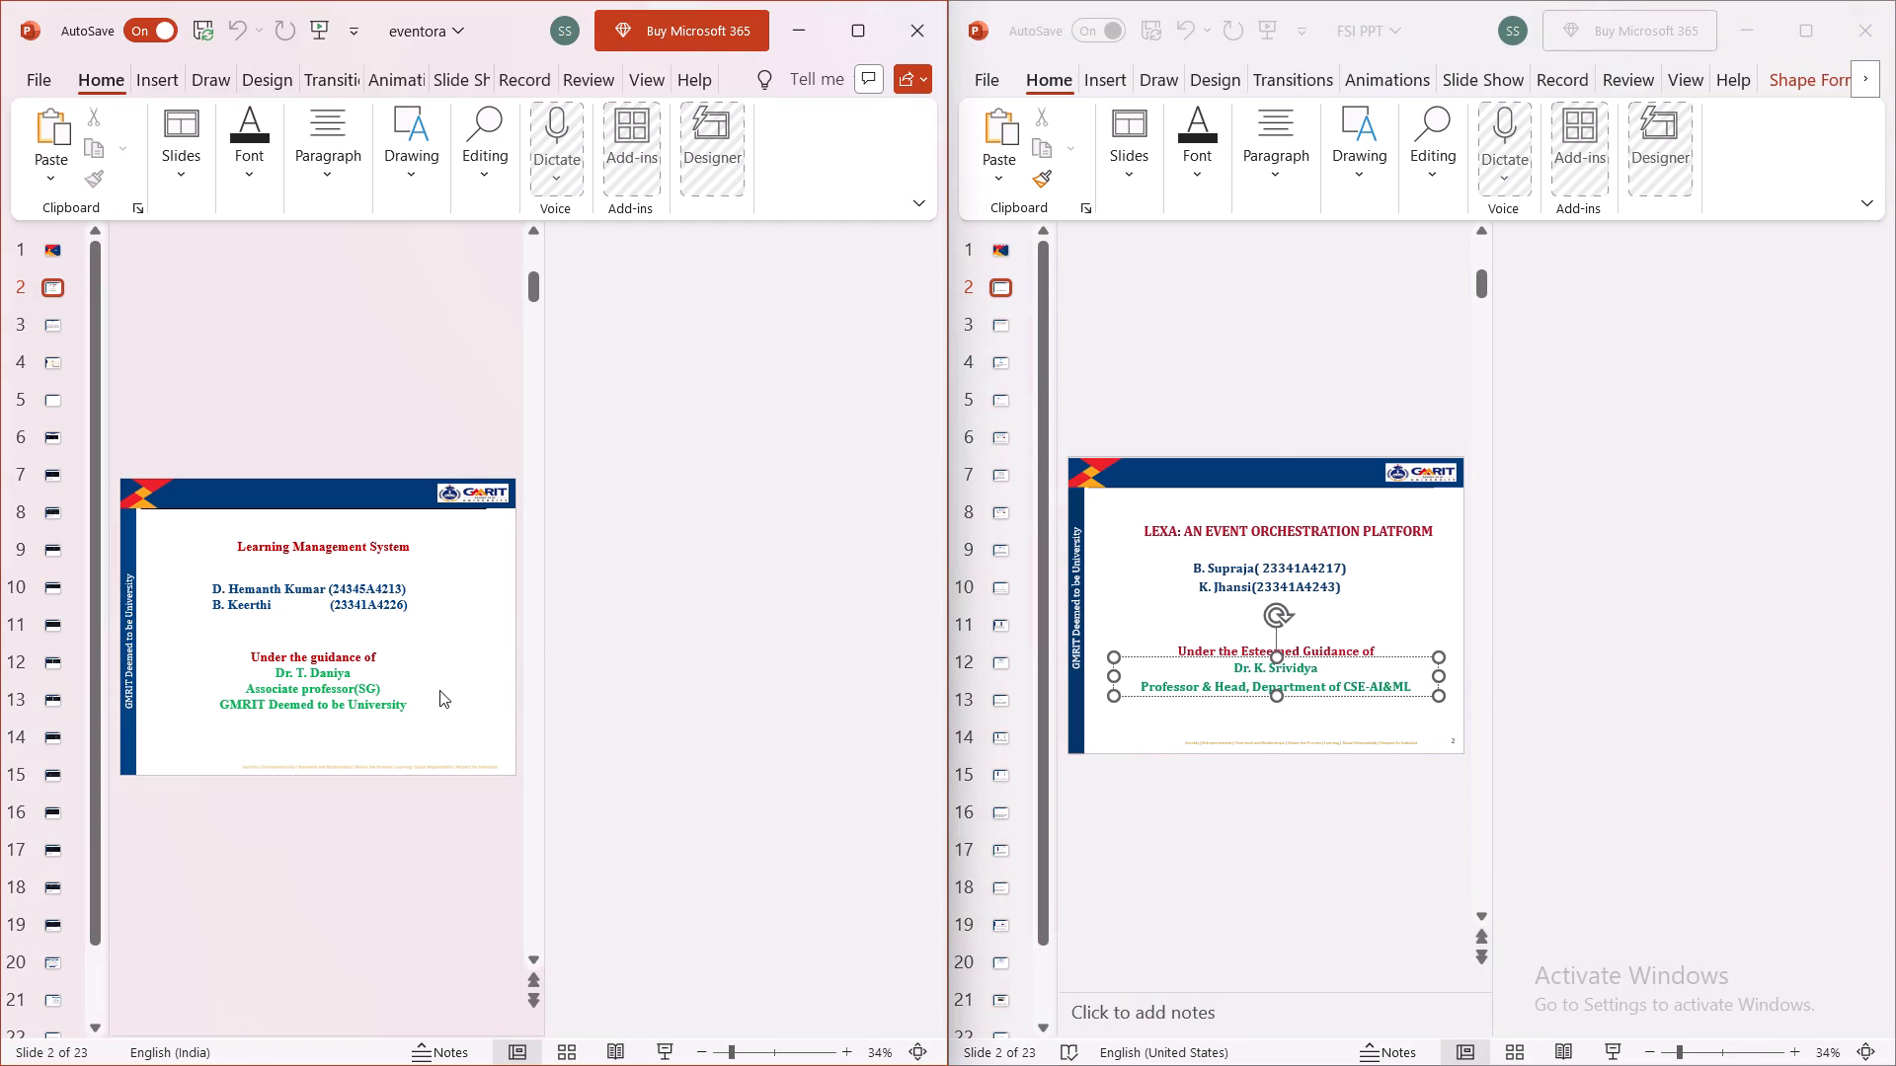
left_click(1253, 688)
left_click(1253, 688)
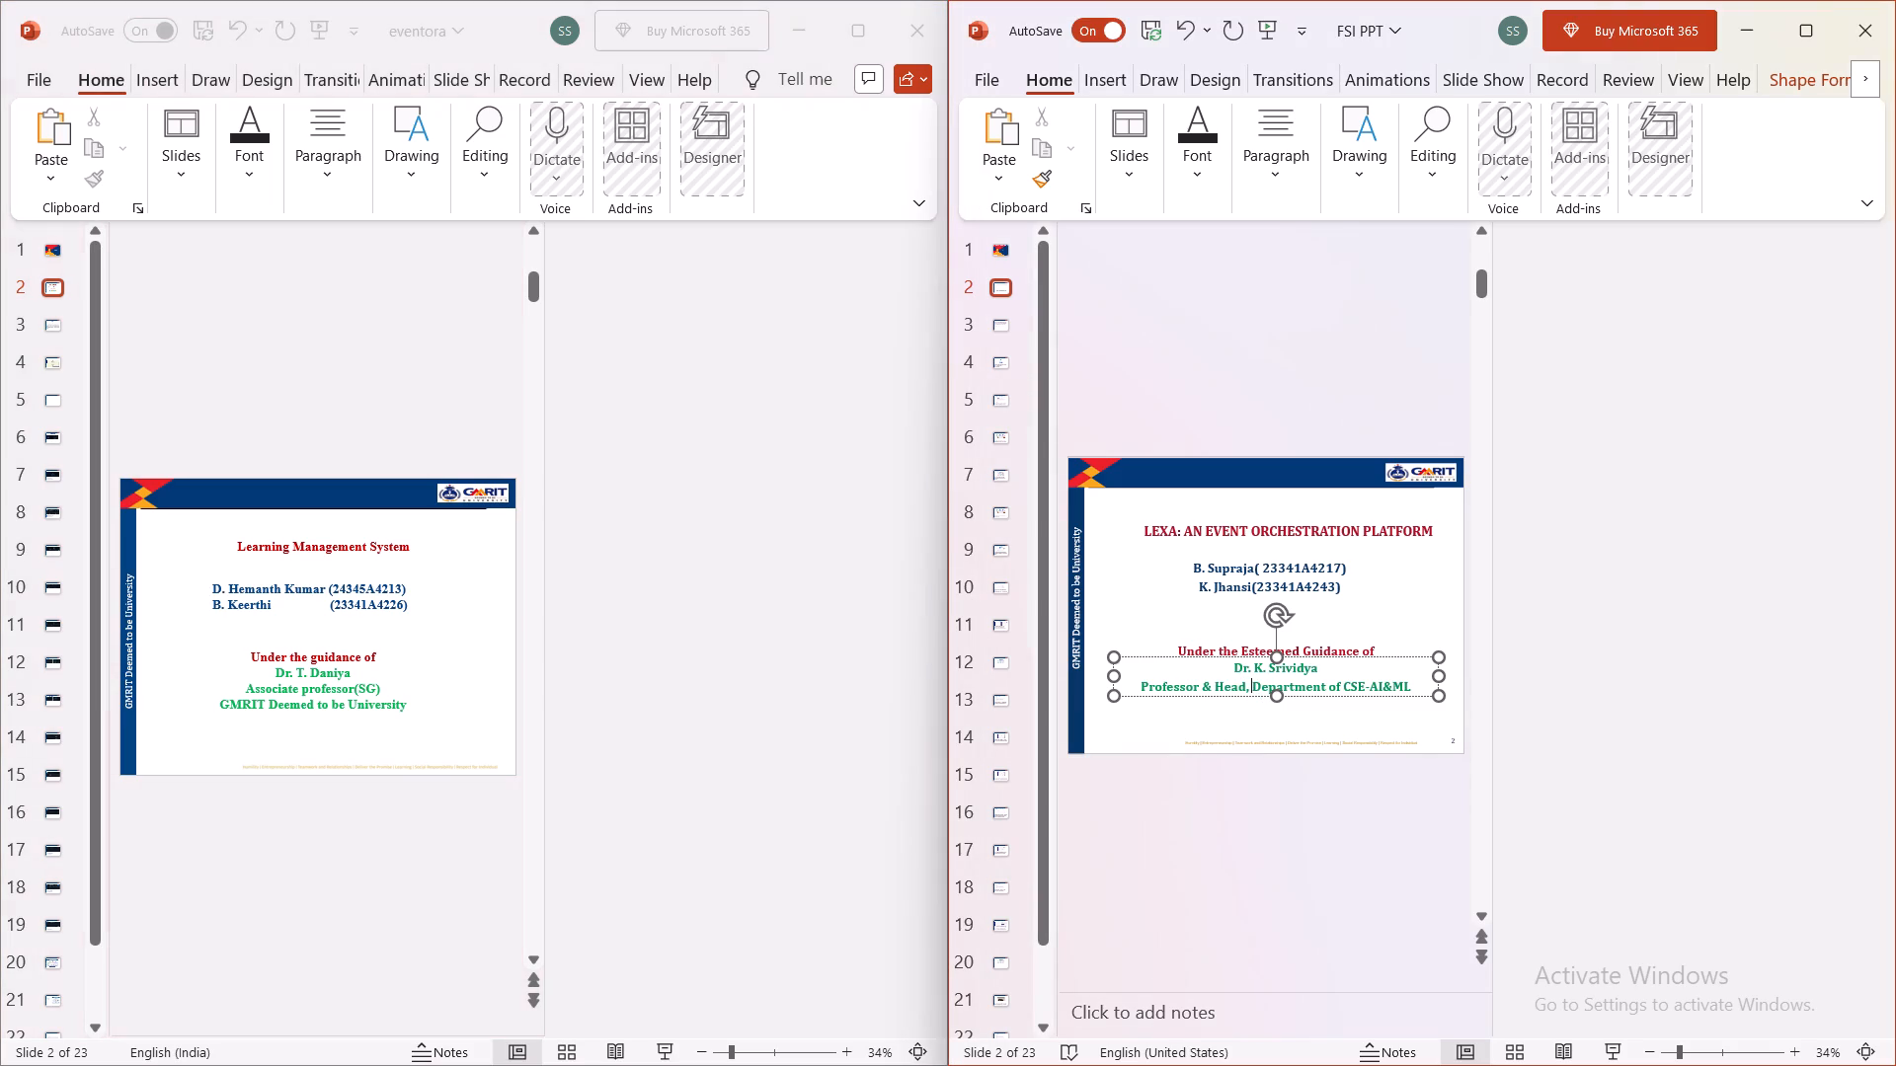
key("BackSpace")
key("BackSpace")
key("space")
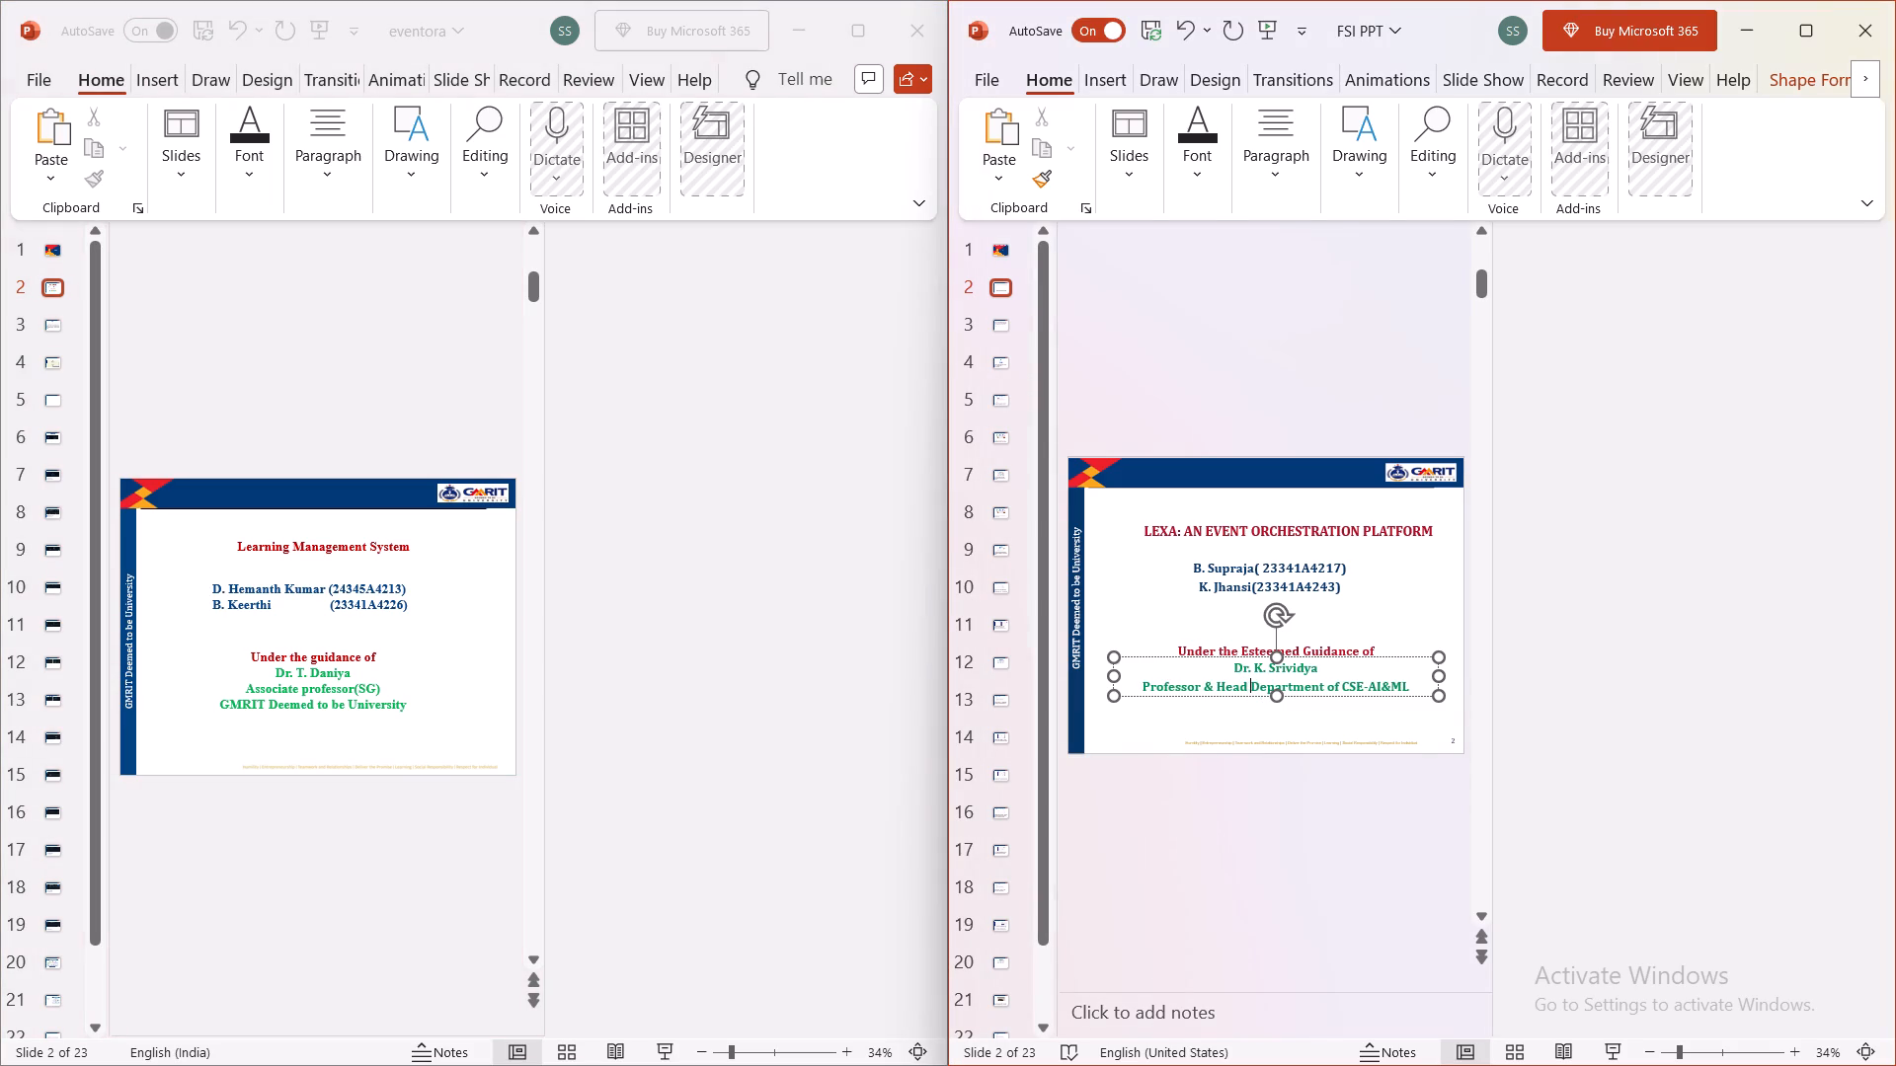
Add a new line after "Department of CSE-AI&ML" in the guide's details on slide 2.
left_click(1414, 683)
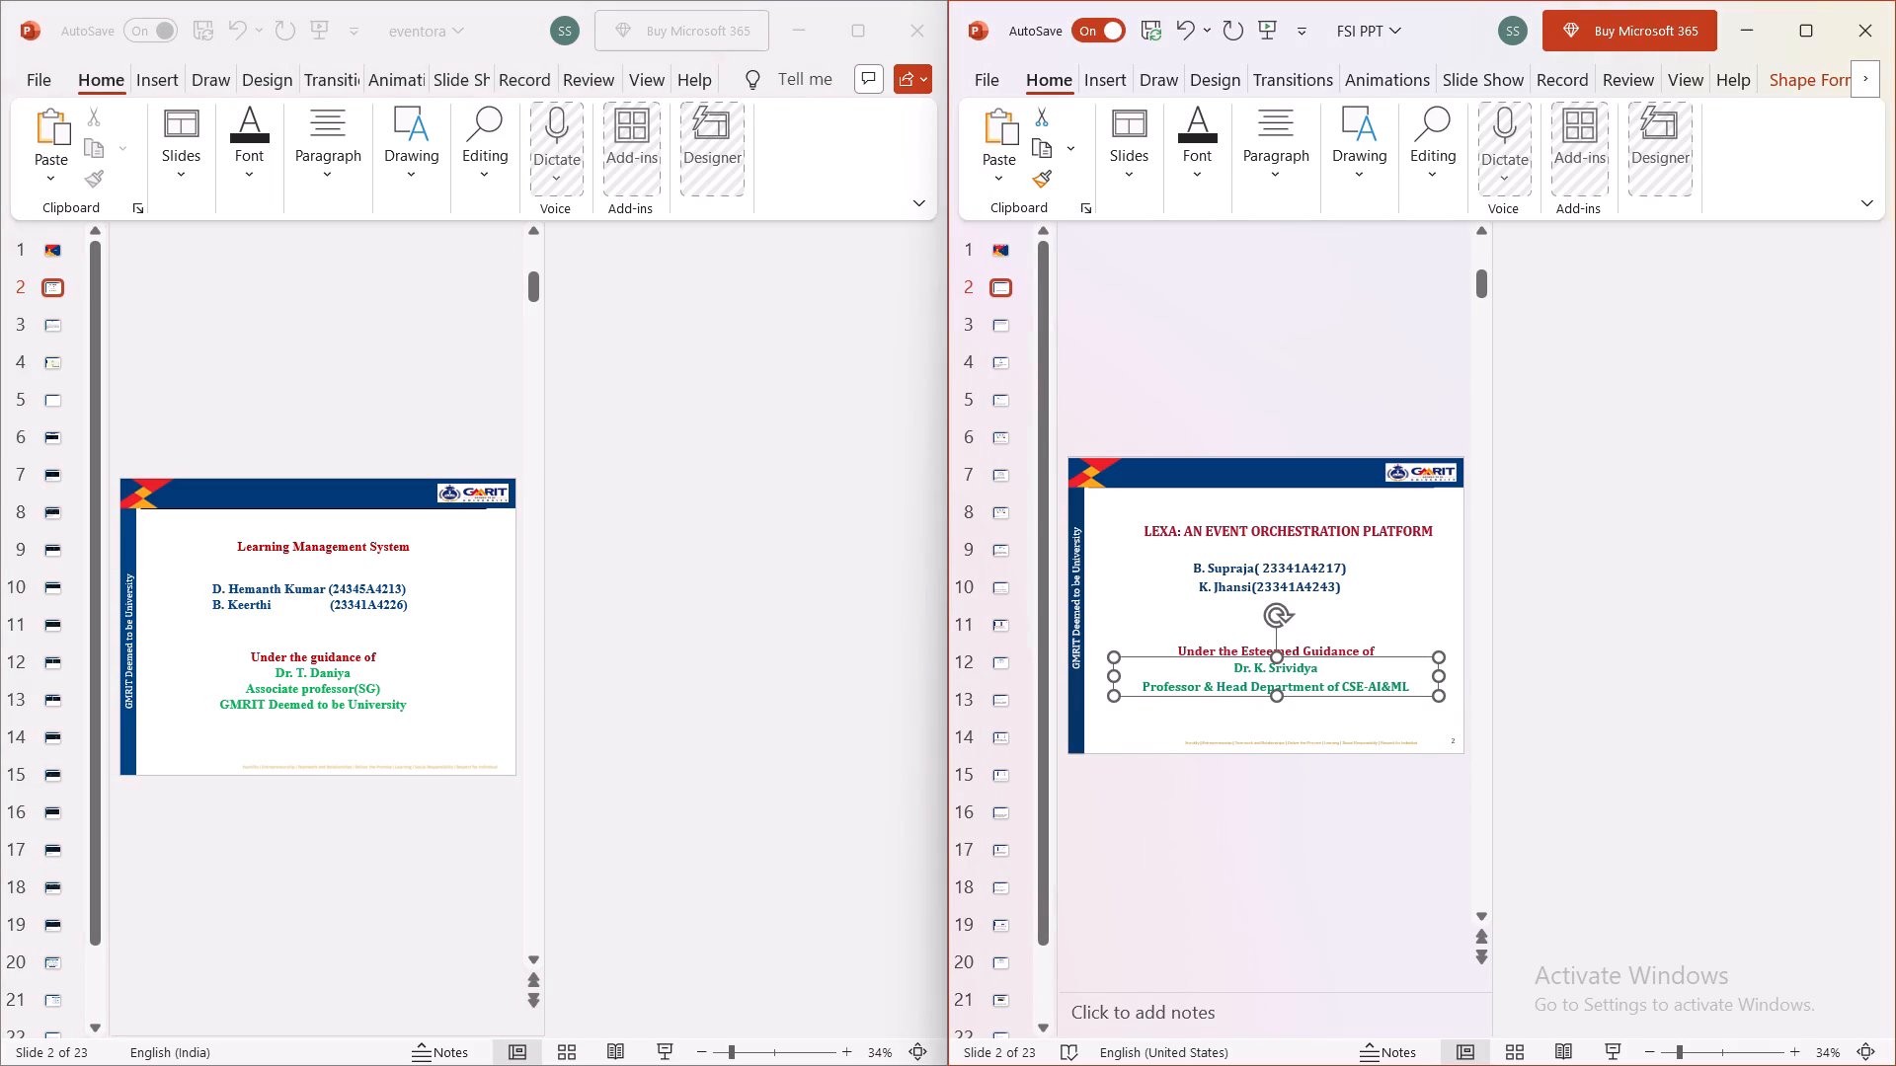
left_click(1405, 688)
key("Right")
key("Return")
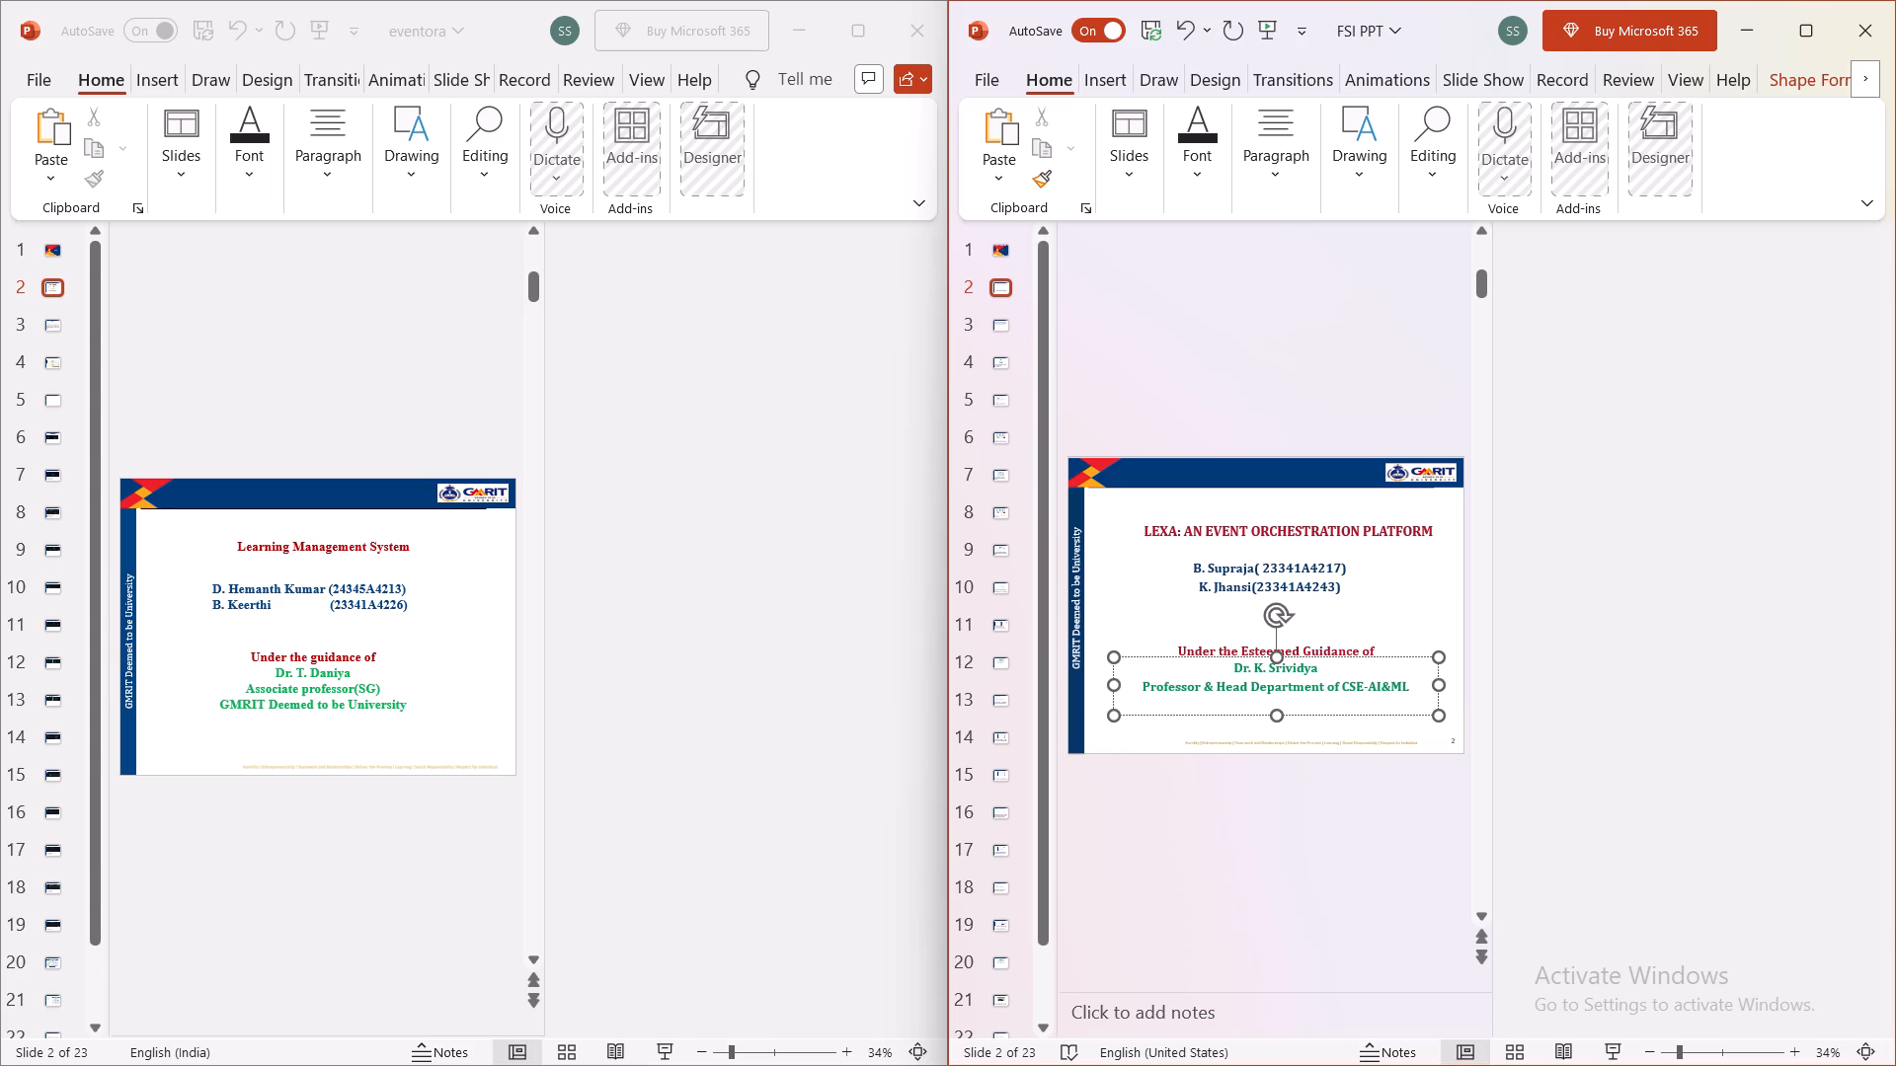
Copy the "GMRIT Deemed to be University" line from the guide's details on slide 2 of eventora.
double_click(340, 701)
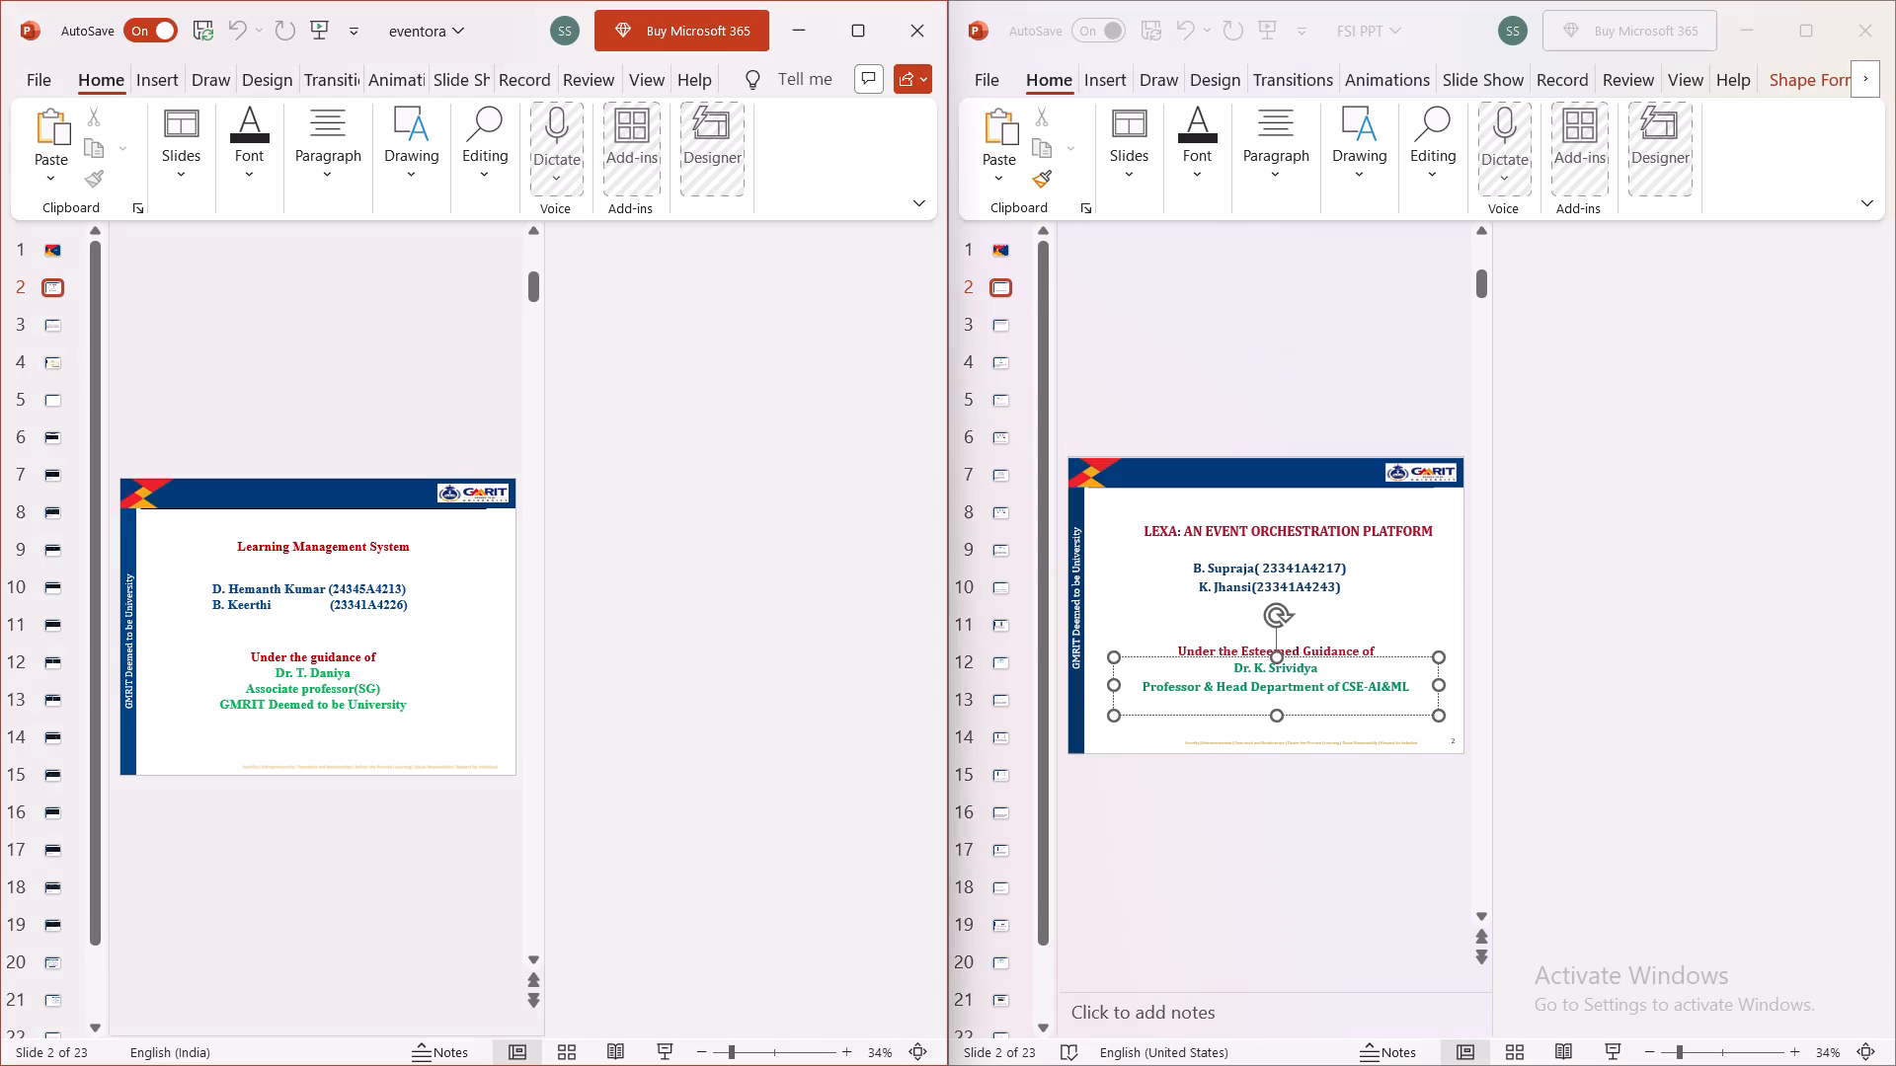
left_click(400, 703)
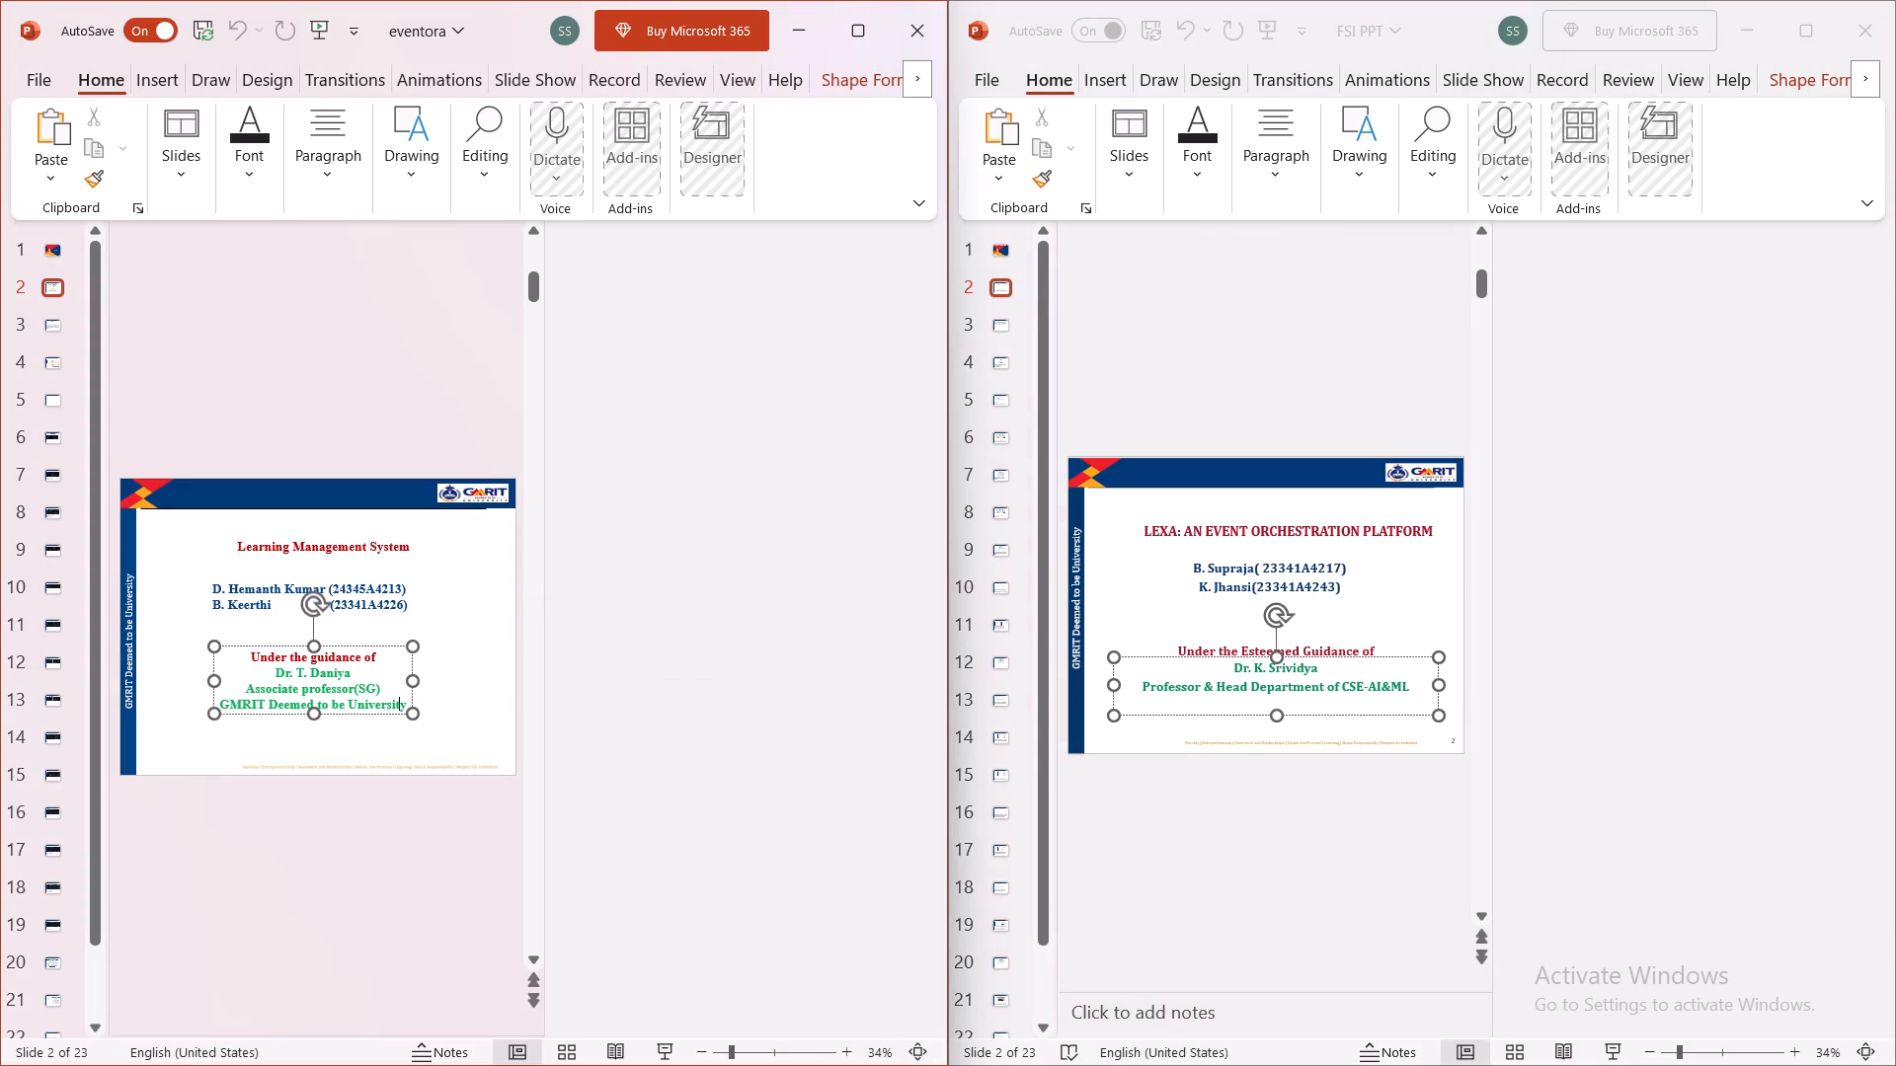
left_click_drag(406, 705, 201, 710)
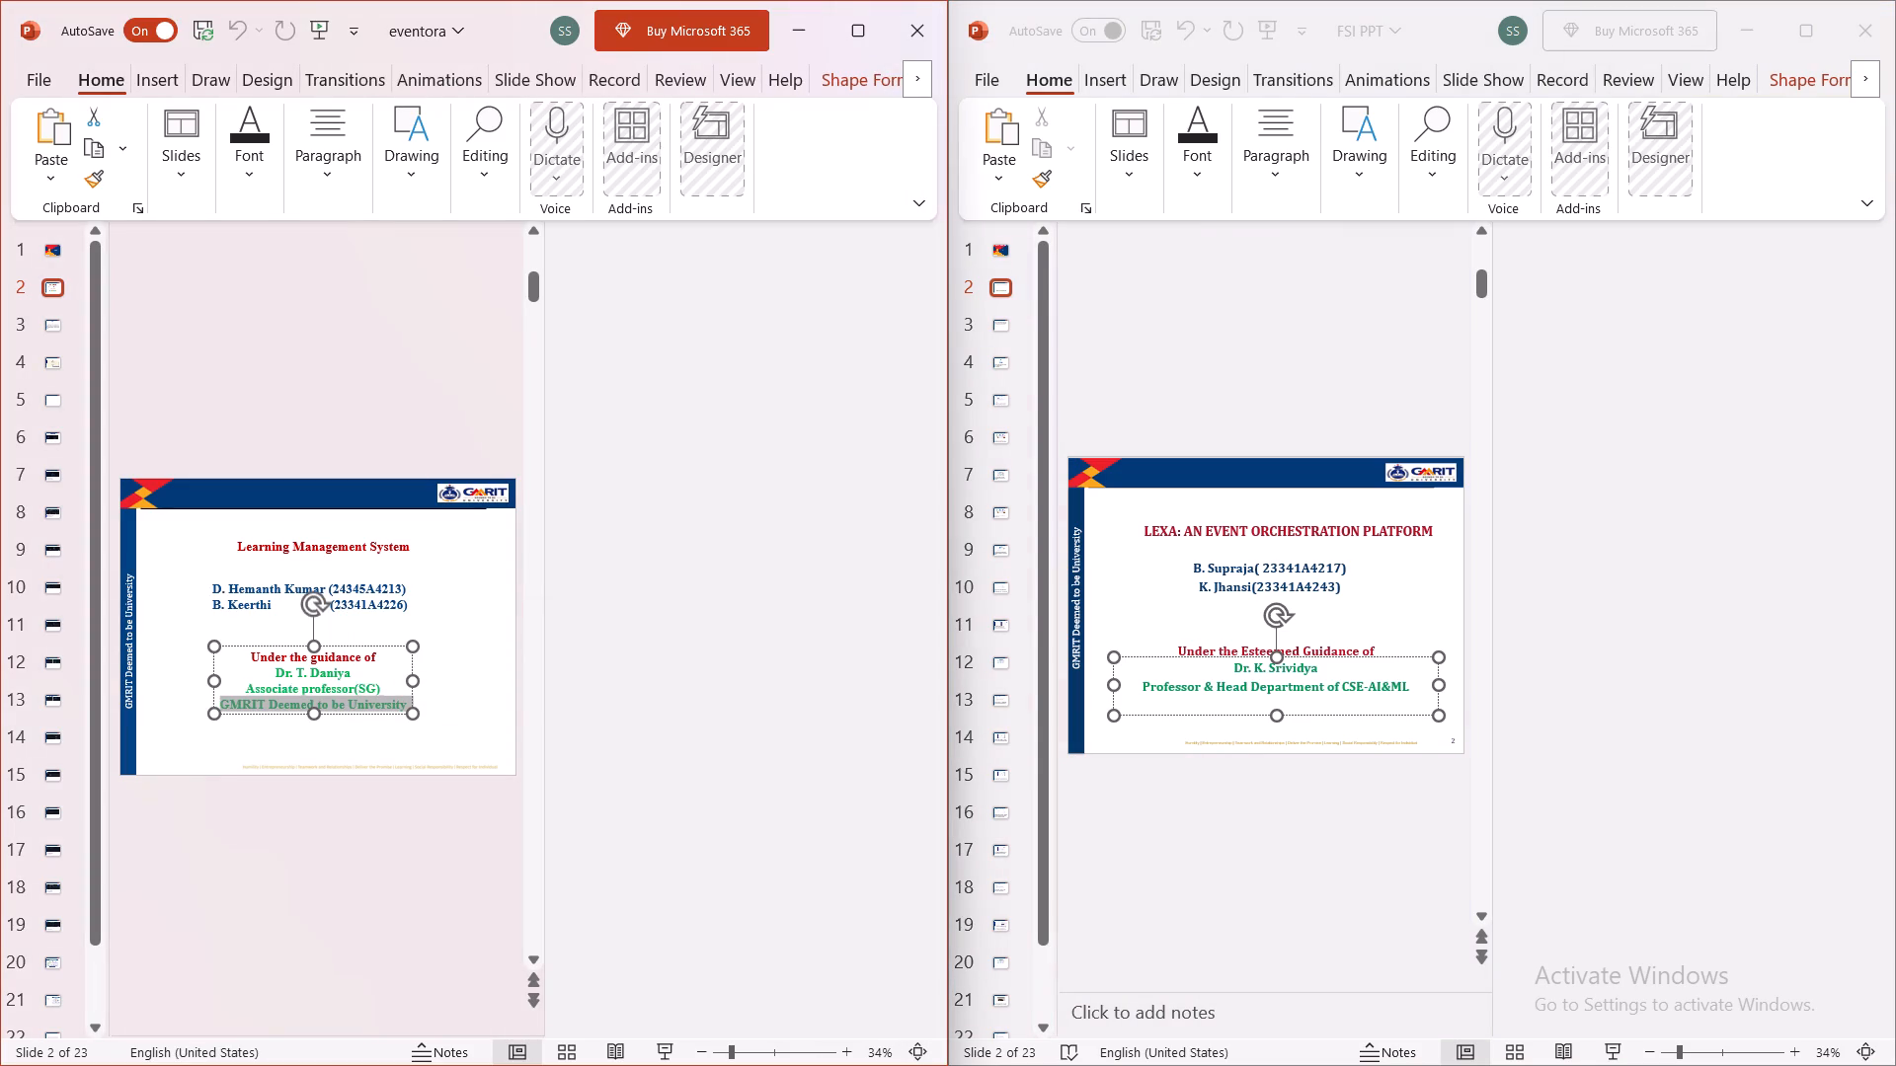
left_click_drag(201, 710, 207, 716)
key("ctrl+c")
Paste the "GMRIT Deemed to be University" line on the empty last line of the guide's details on slide 2 of FSI PPT.
left_click(1254, 692)
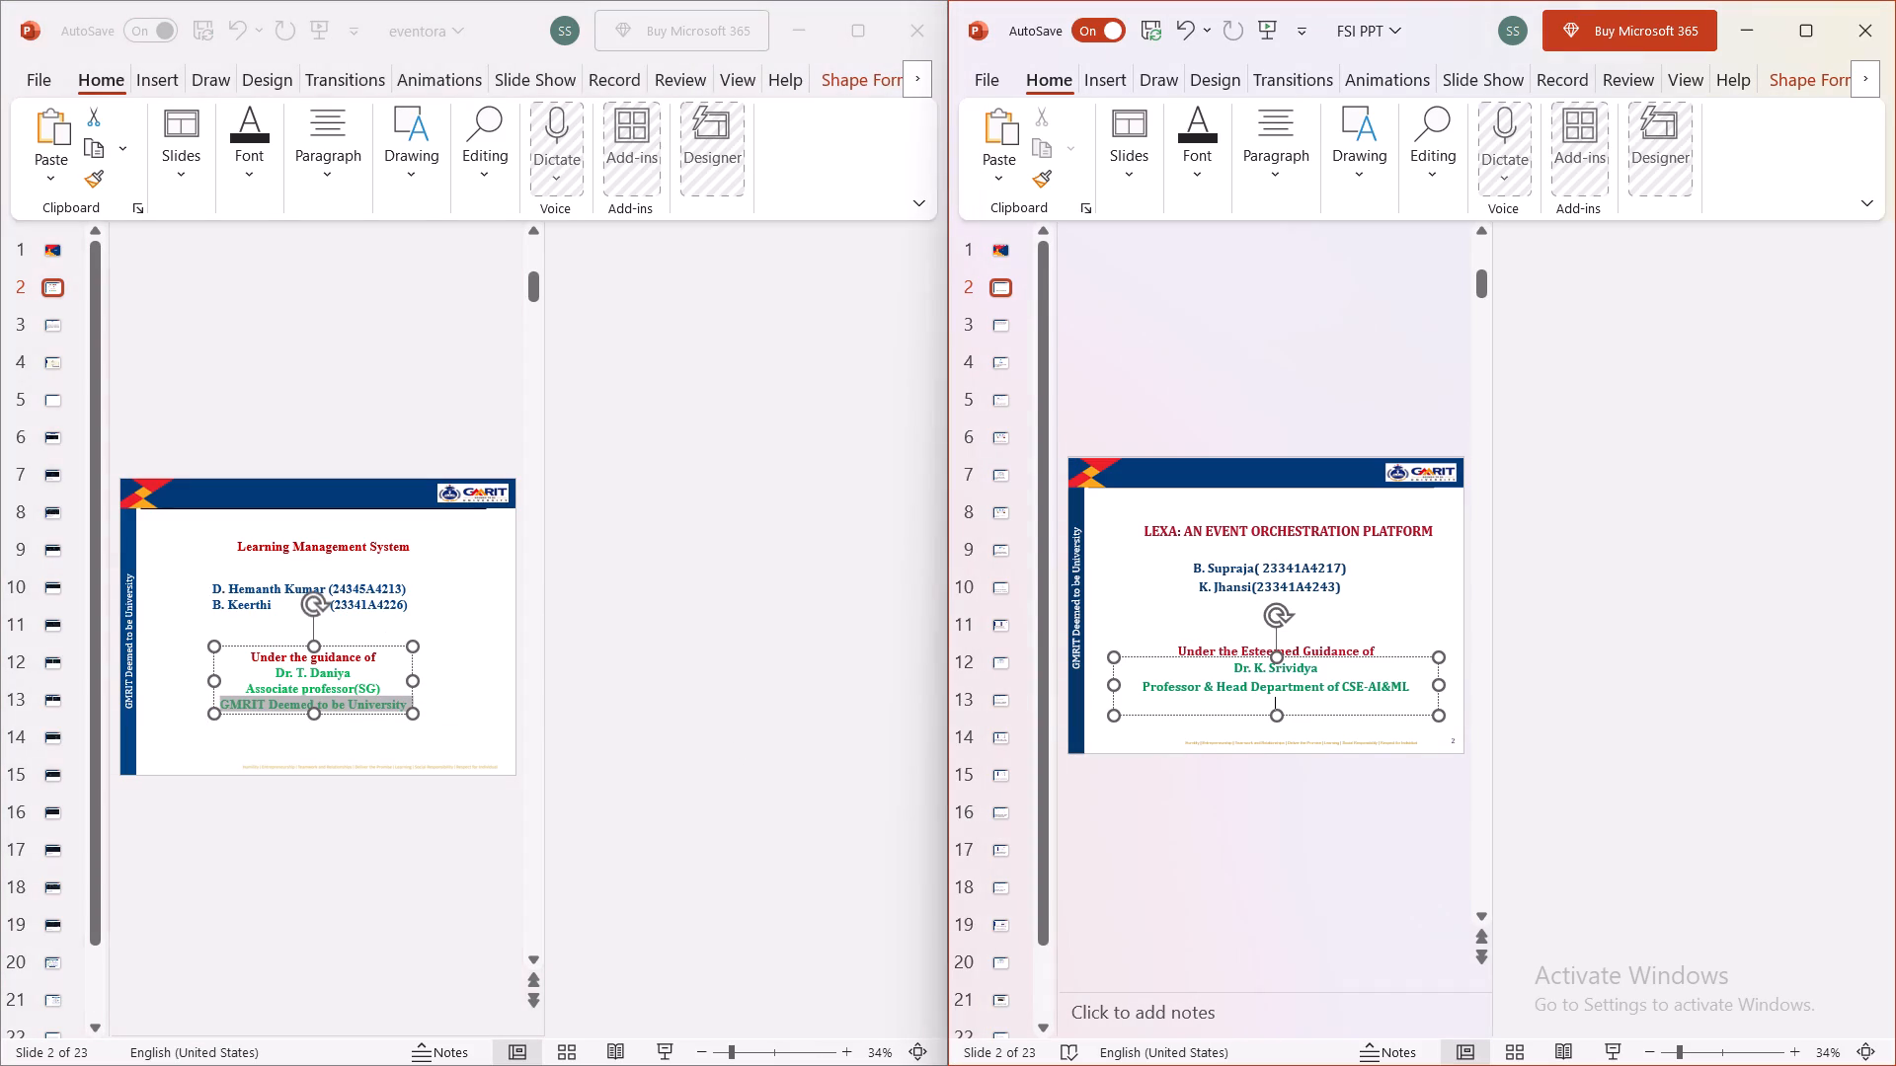
key("ctrl+v")
left_click(1363, 807)
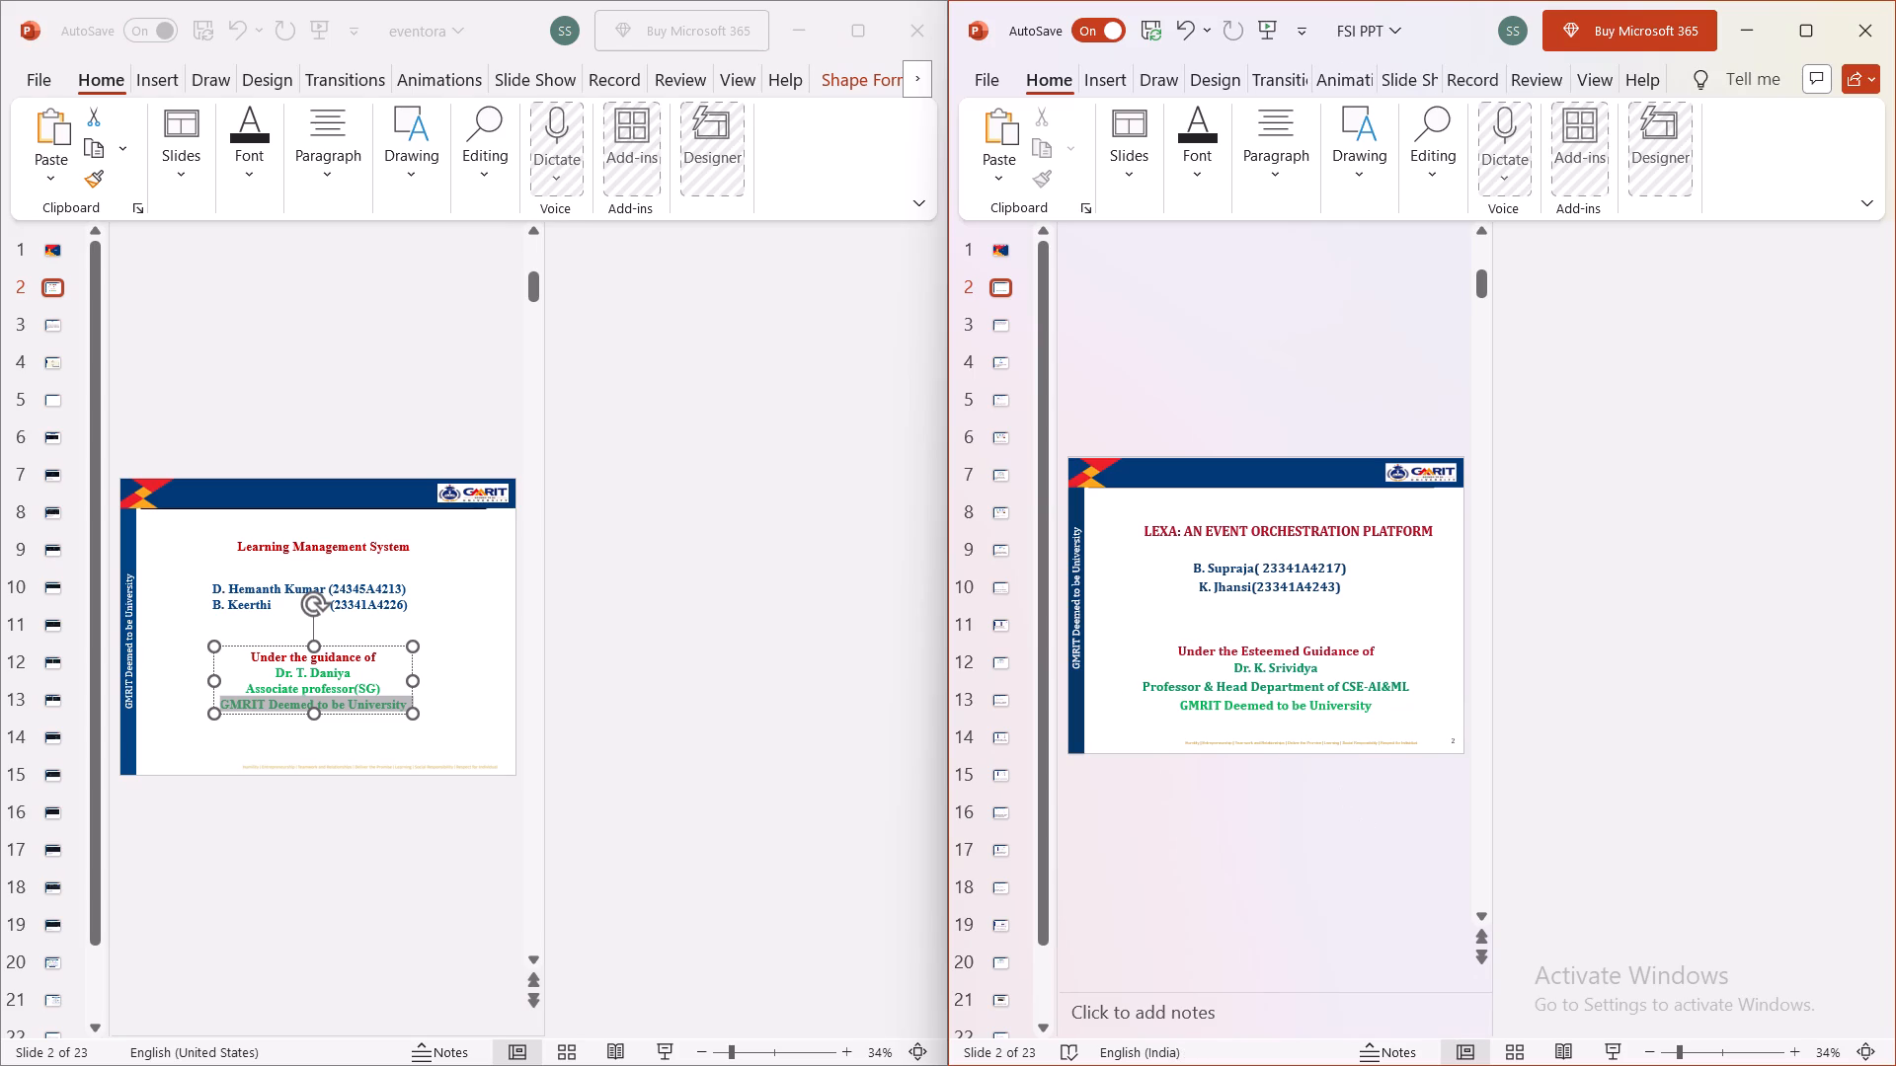
Move the "Under the Esteemed Guidance of" heading up and nudge the guide's details box on slide 2 so the two no longer overlap.
left_click(1191, 657)
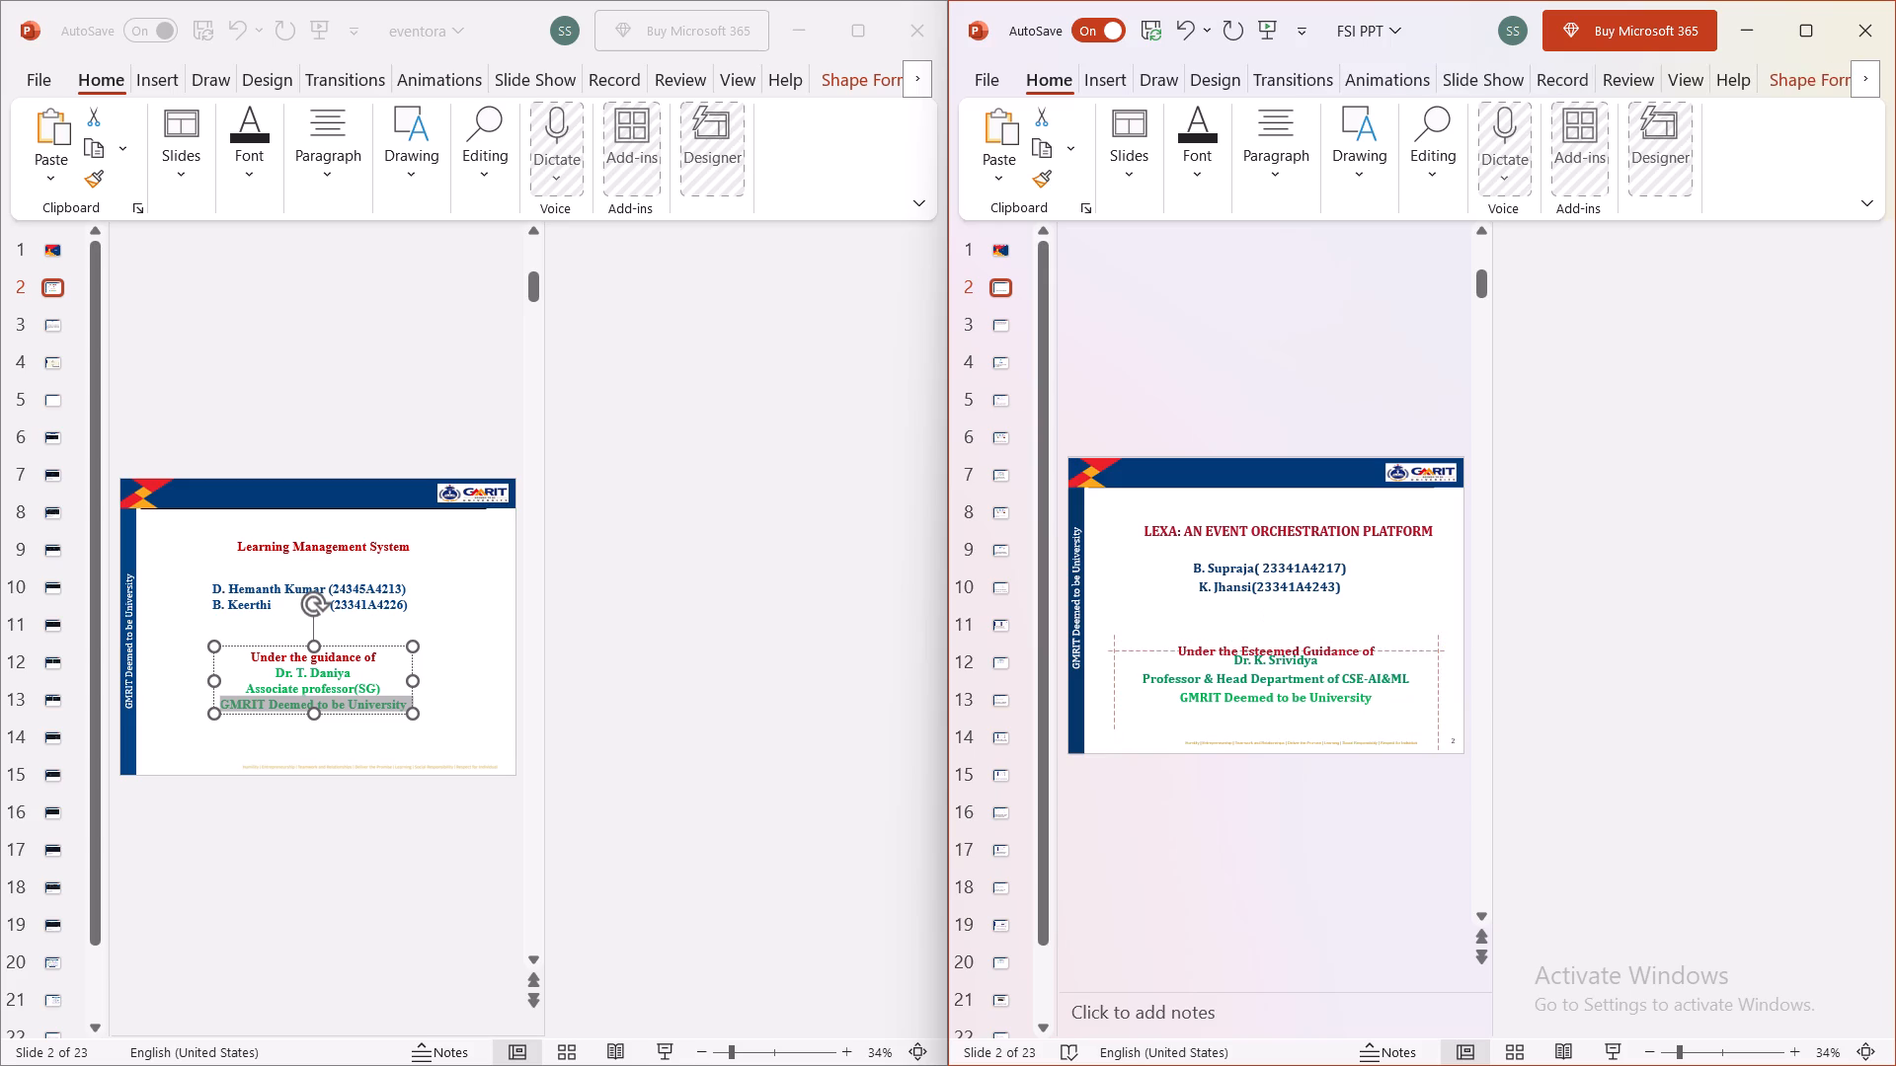
left_click(1191, 653)
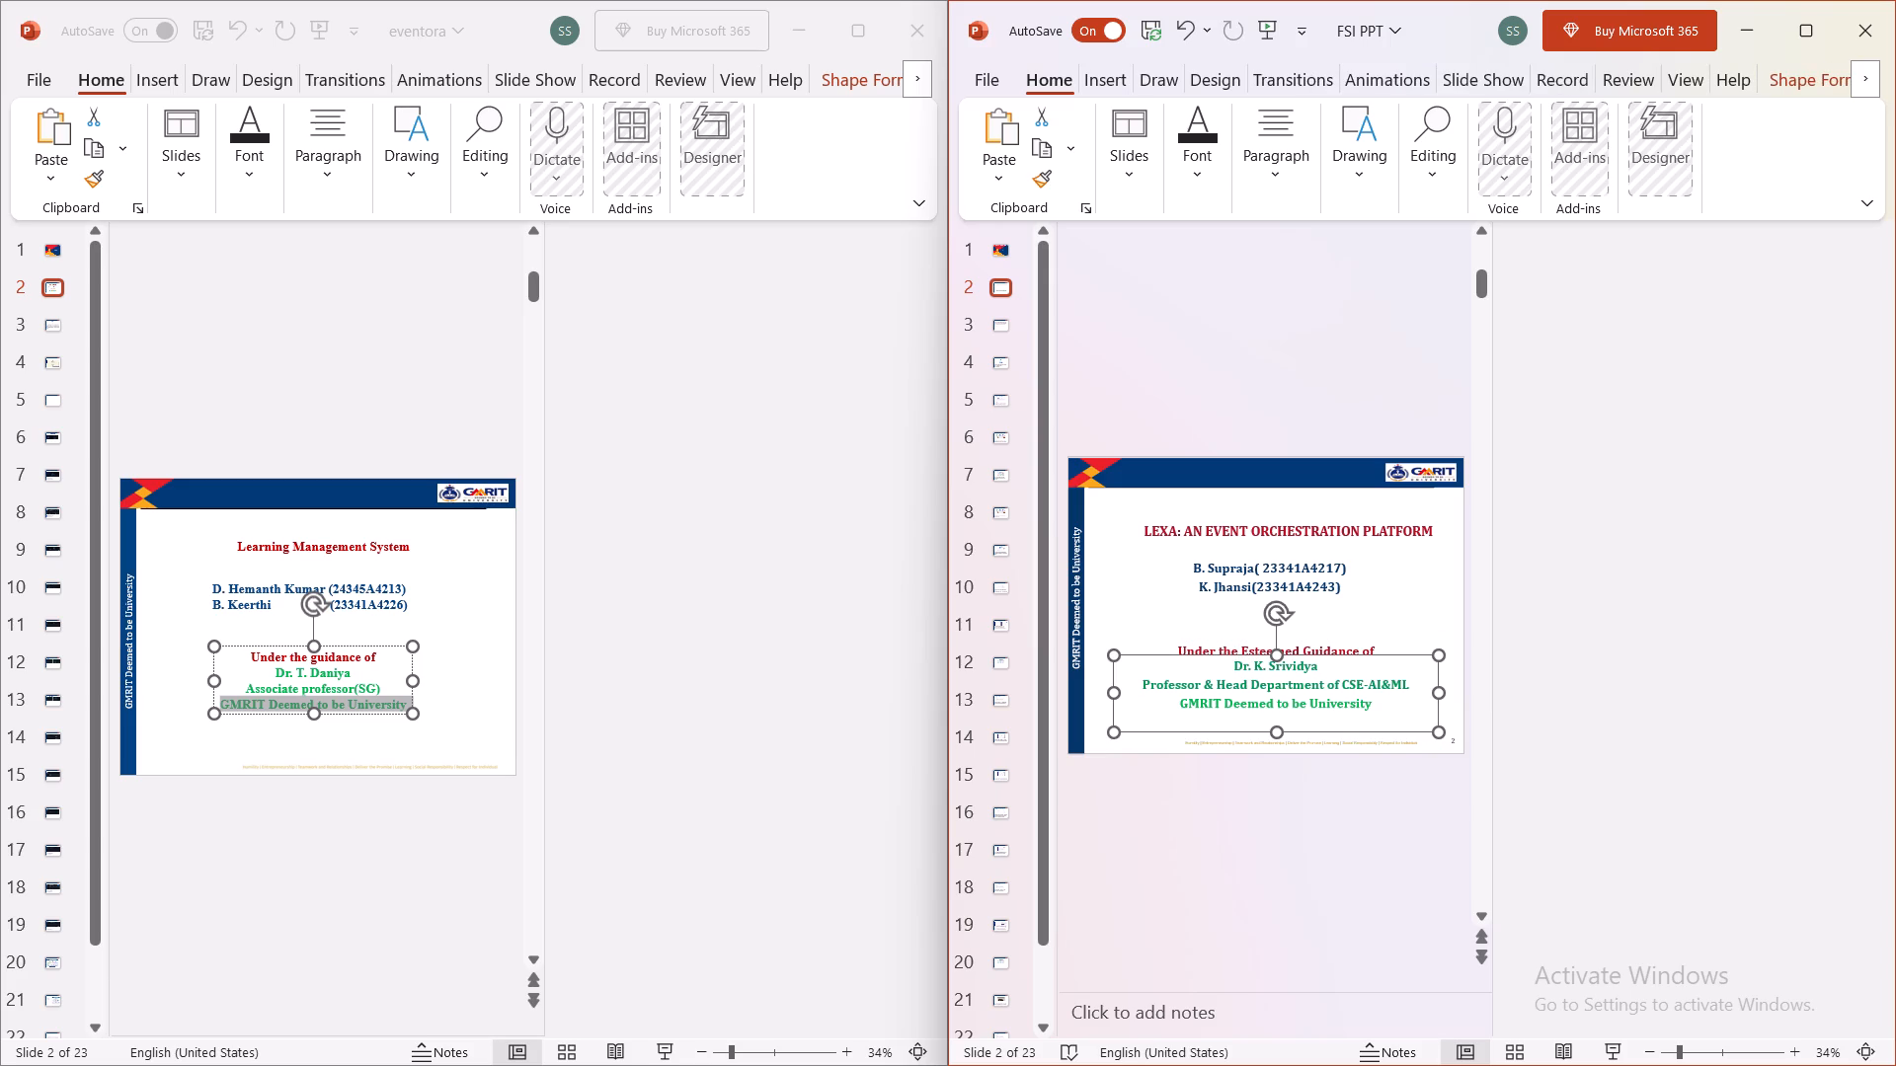
left_click(1168, 632)
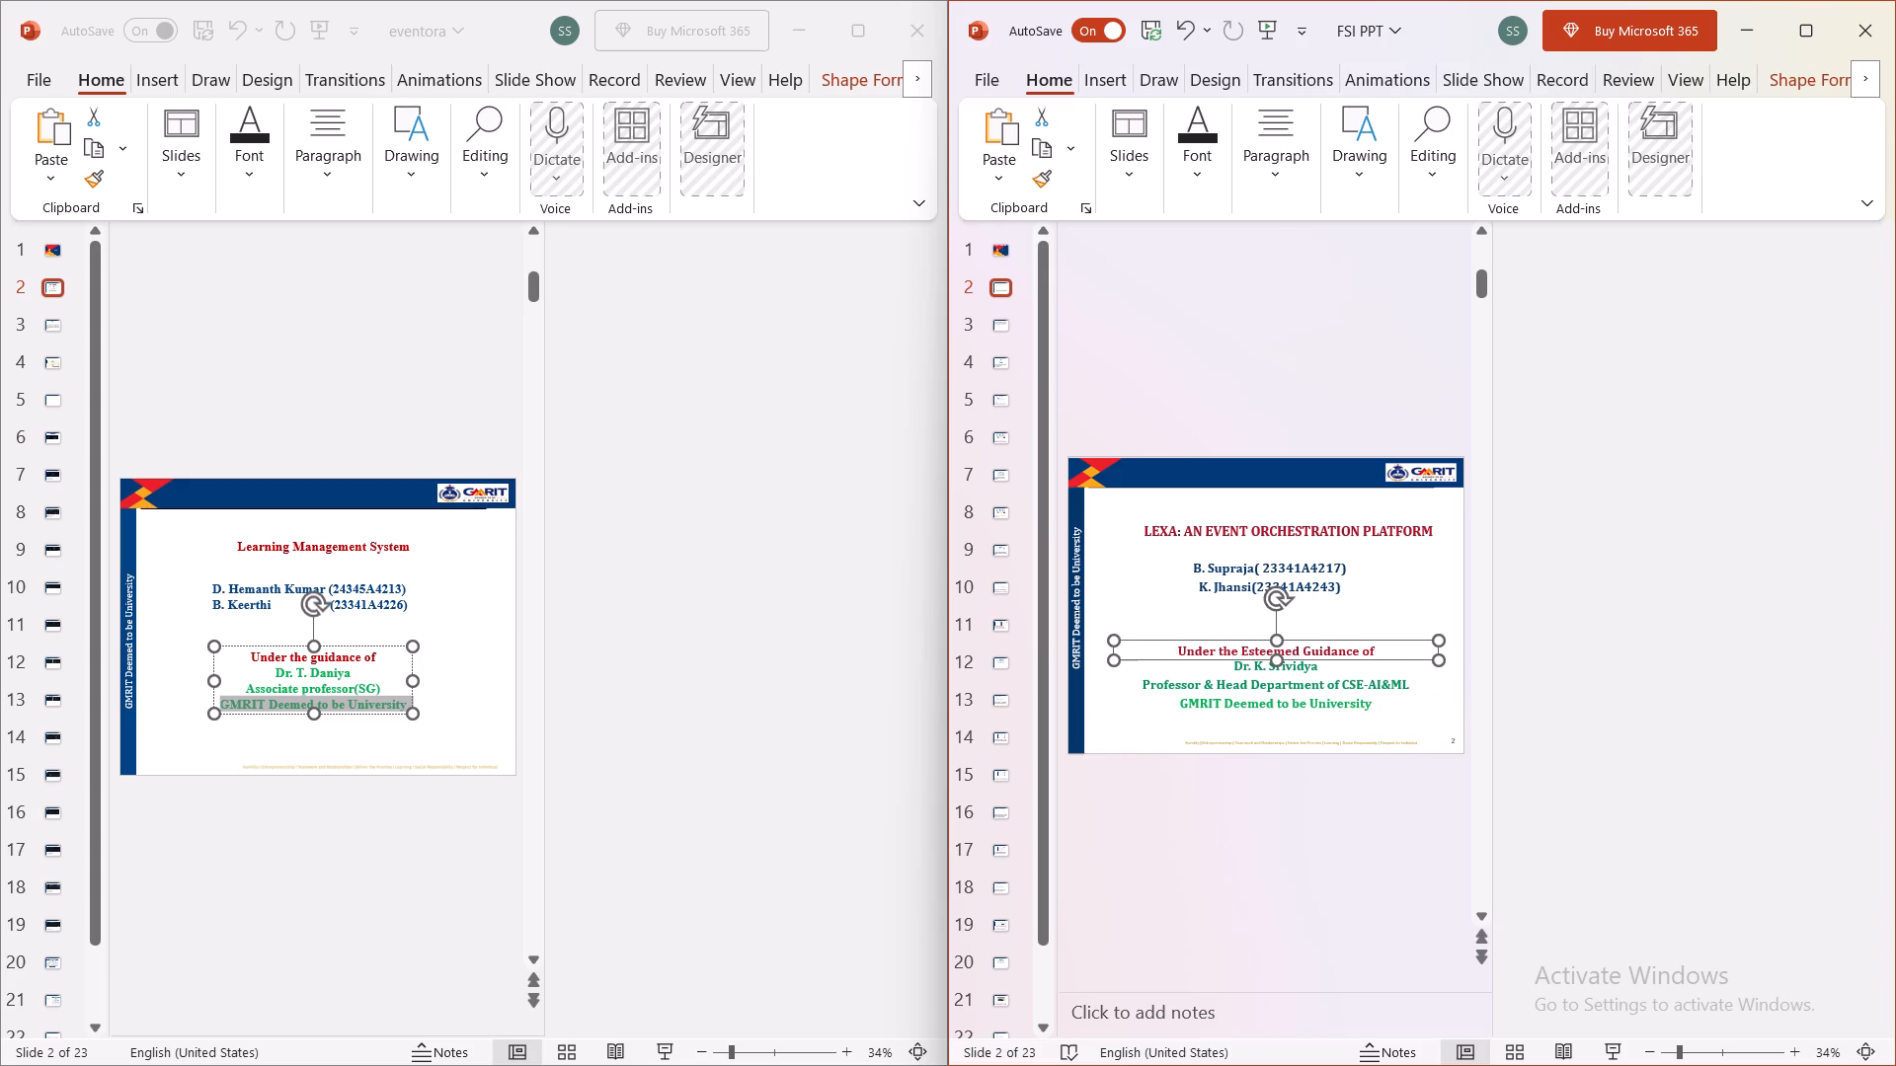
left_click_drag(1212, 658, 1214, 645)
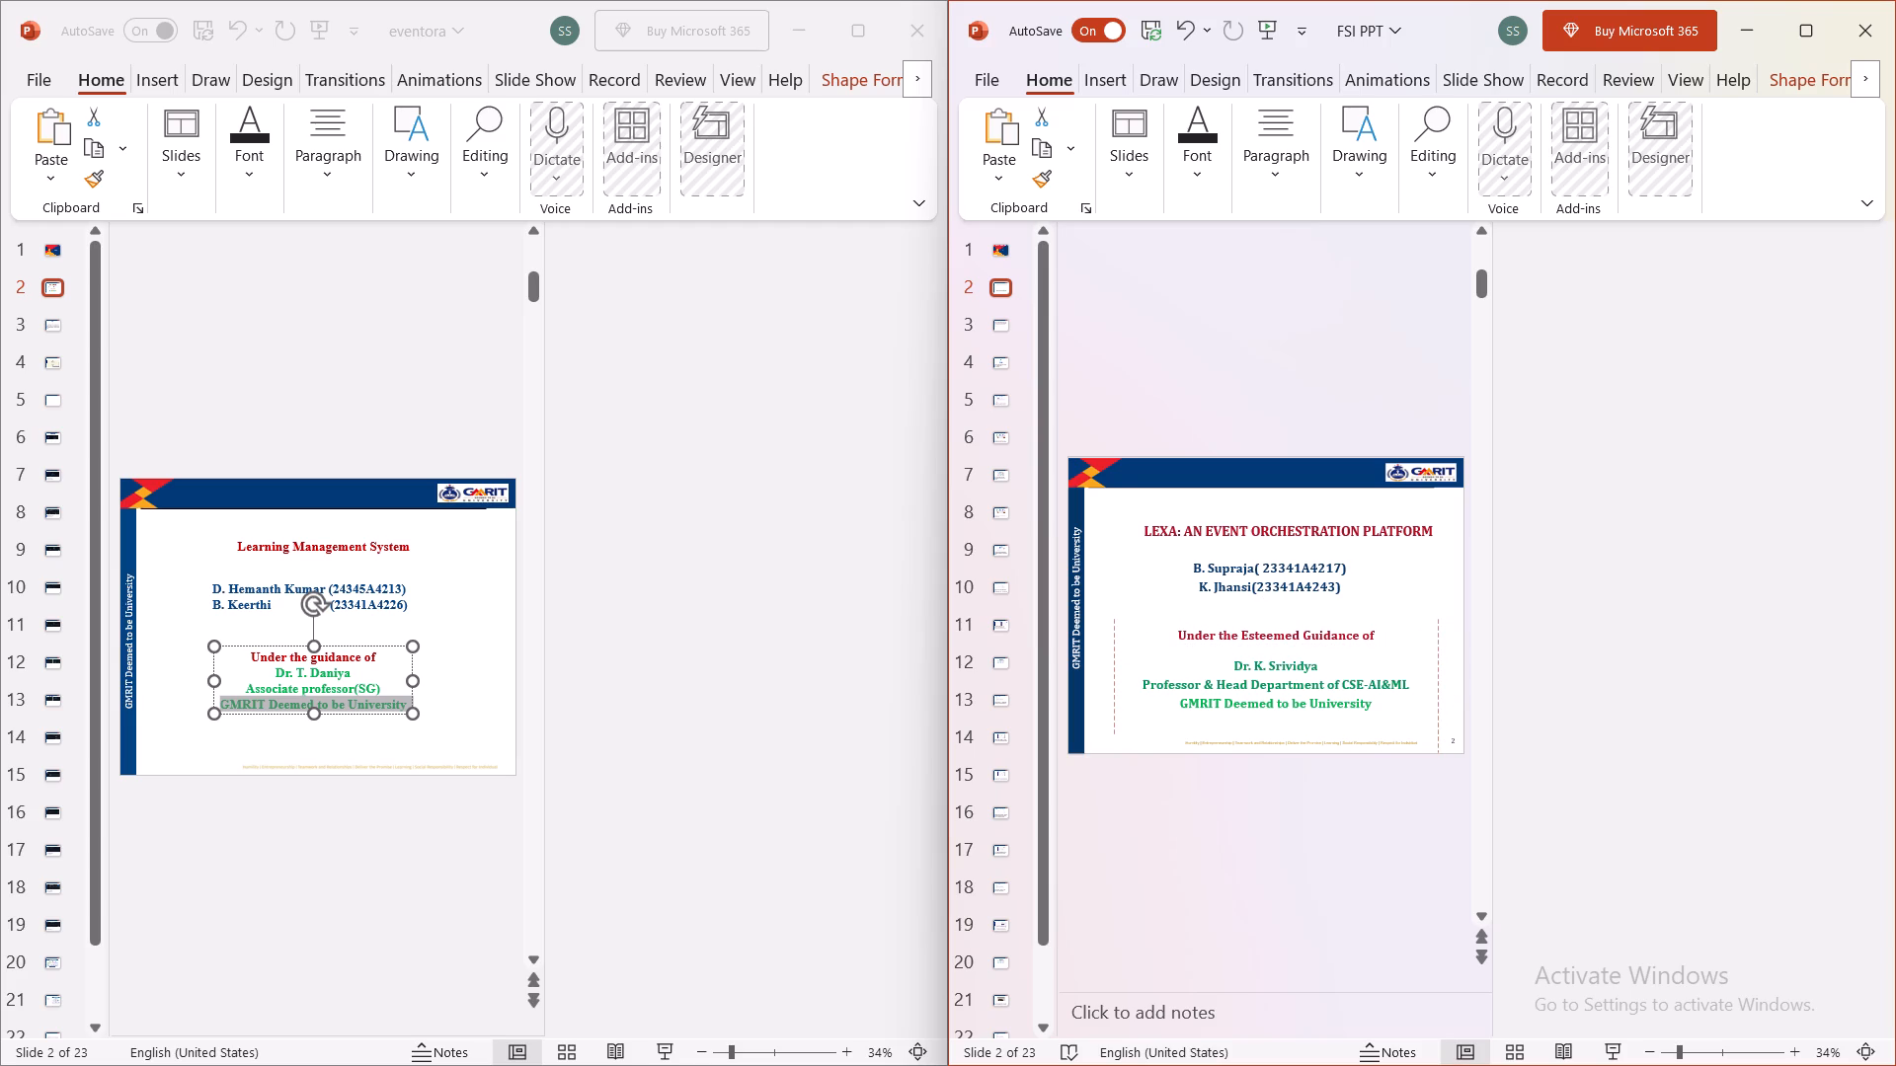
left_click_drag(1214, 645, 1214, 647)
left_click(1260, 696)
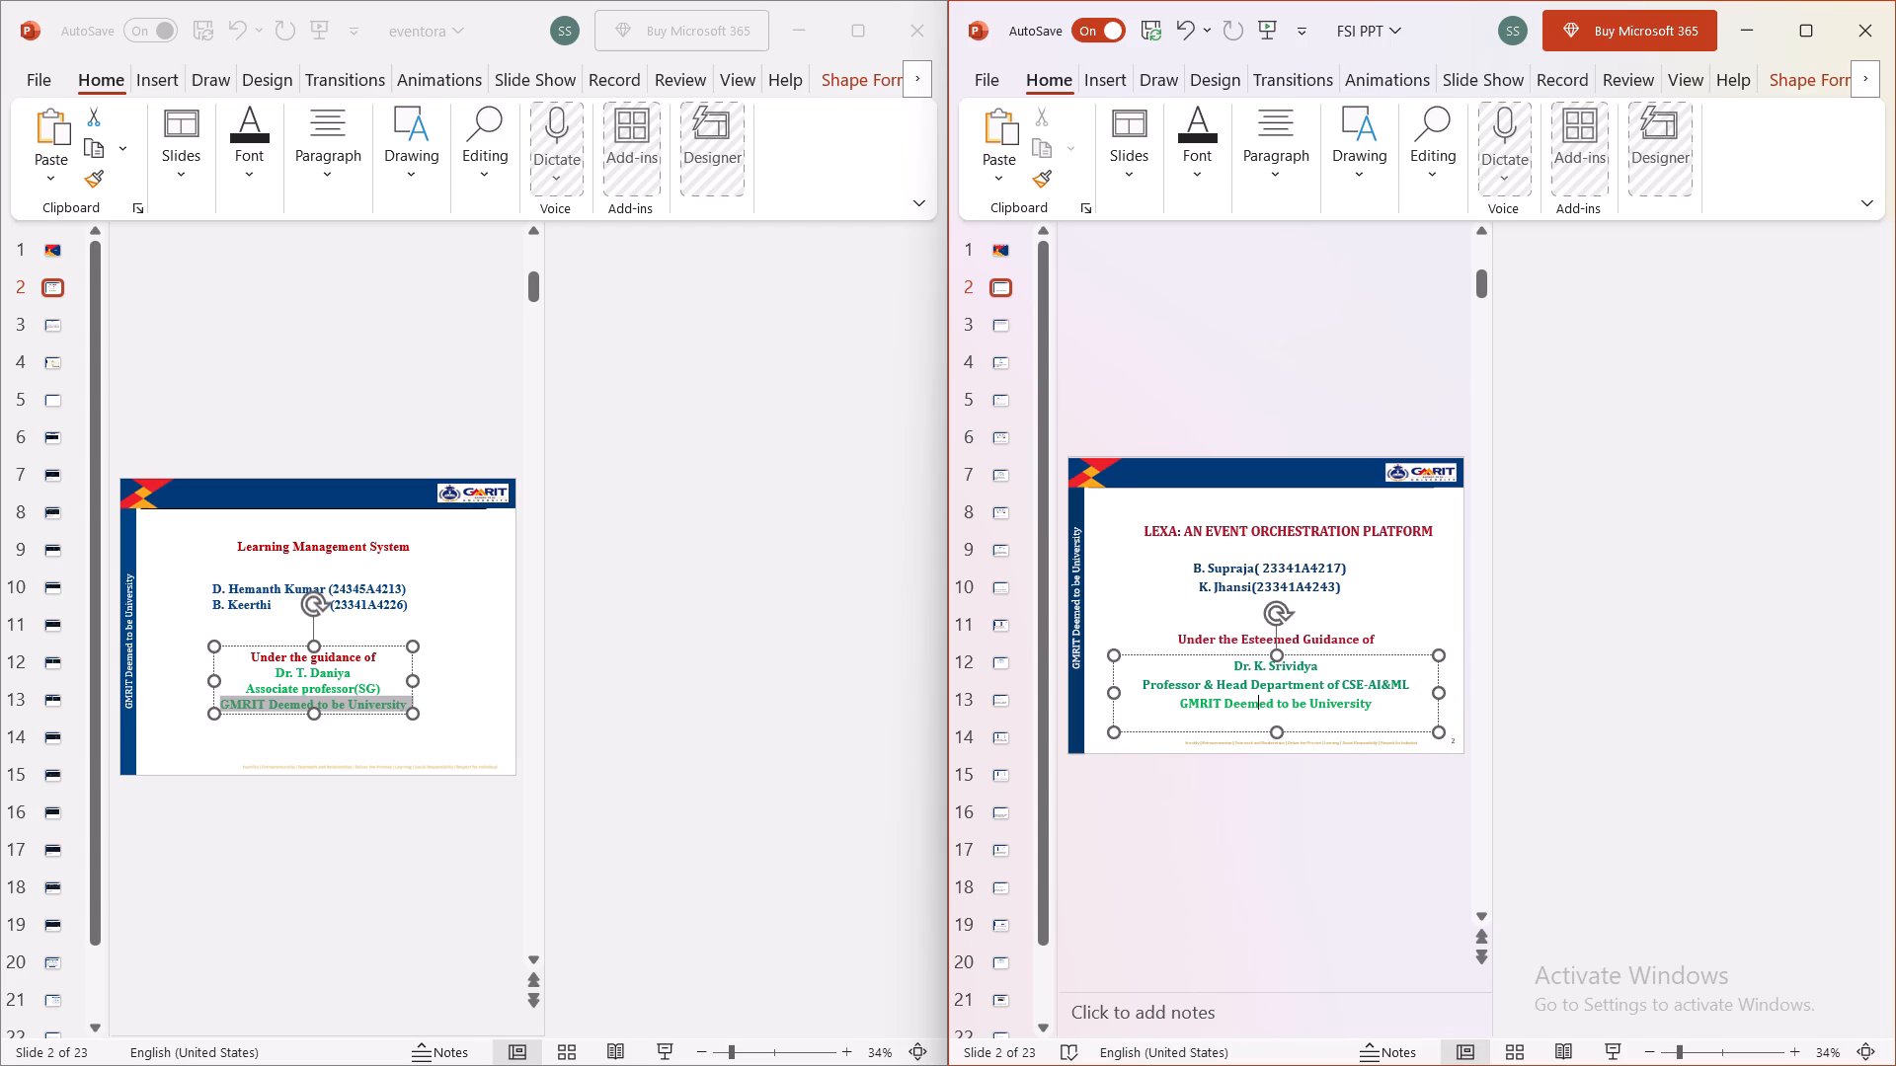
left_click(1232, 654)
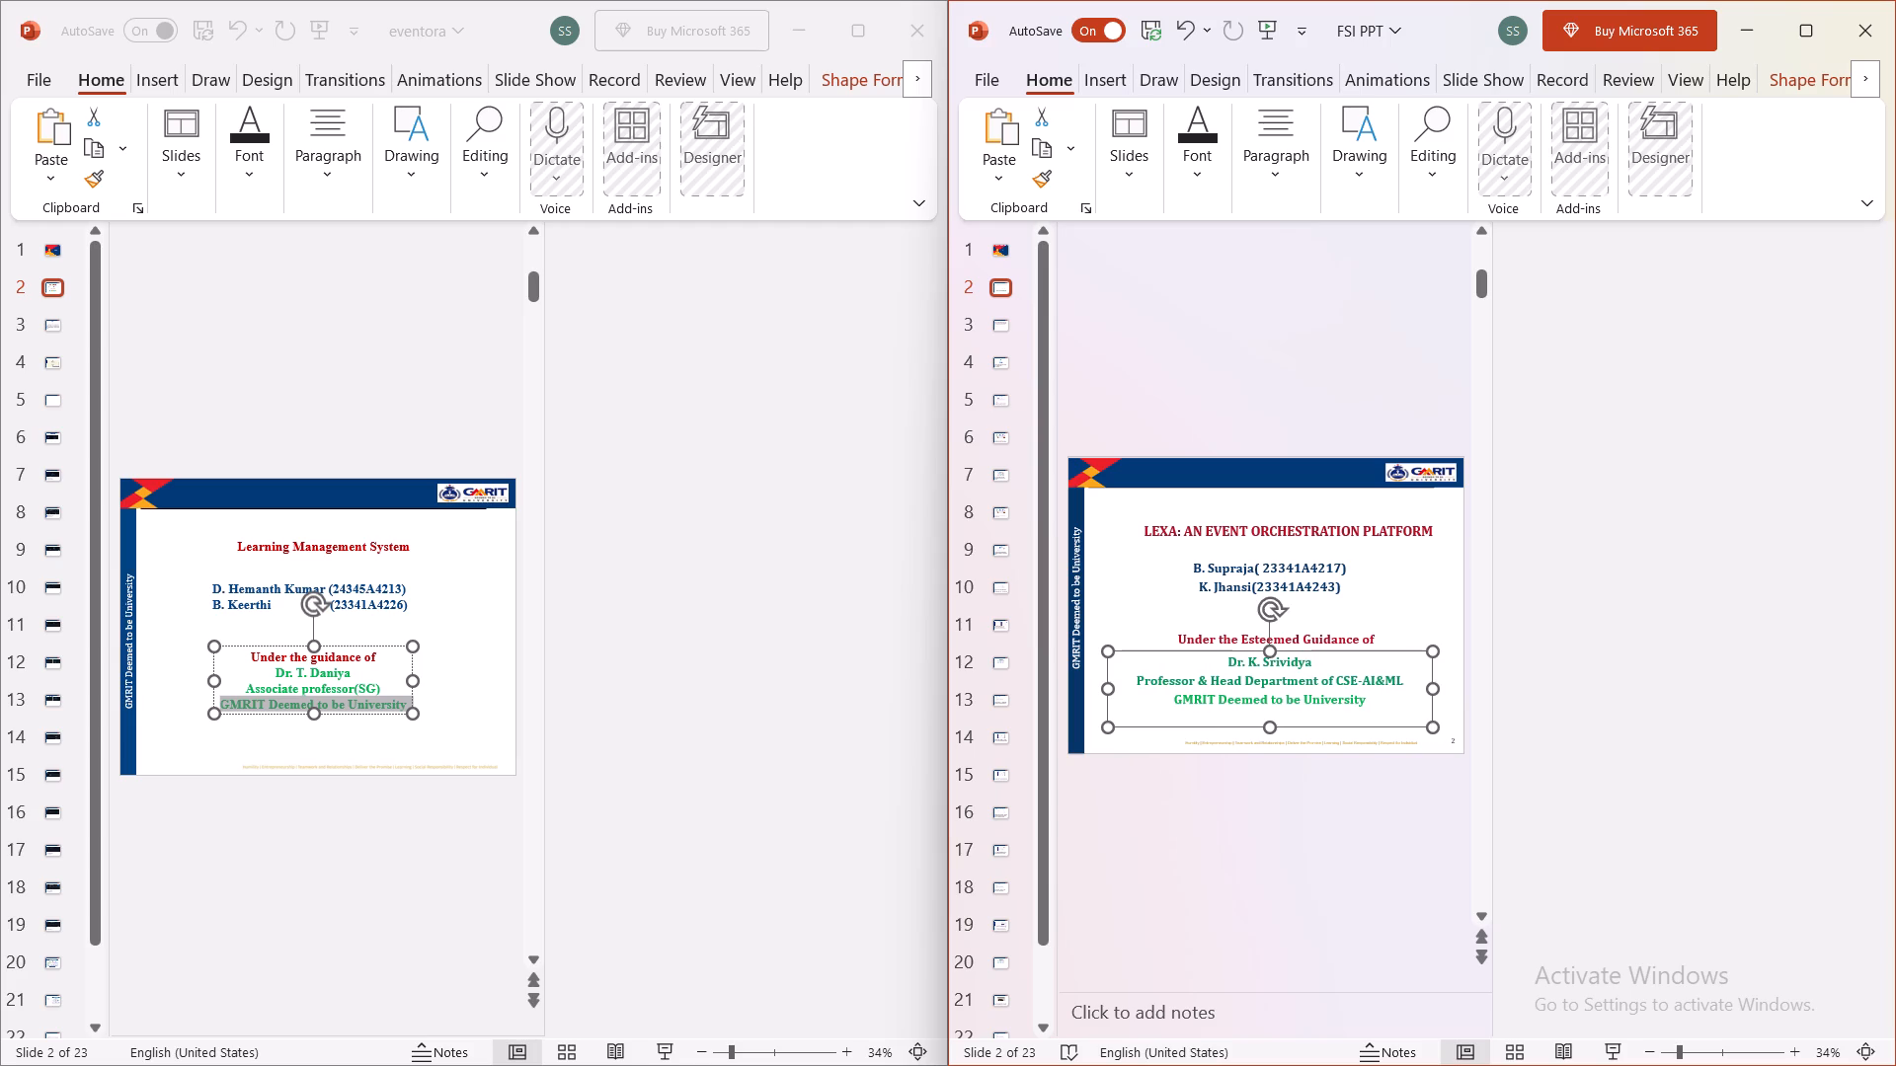
left_click(1196, 813)
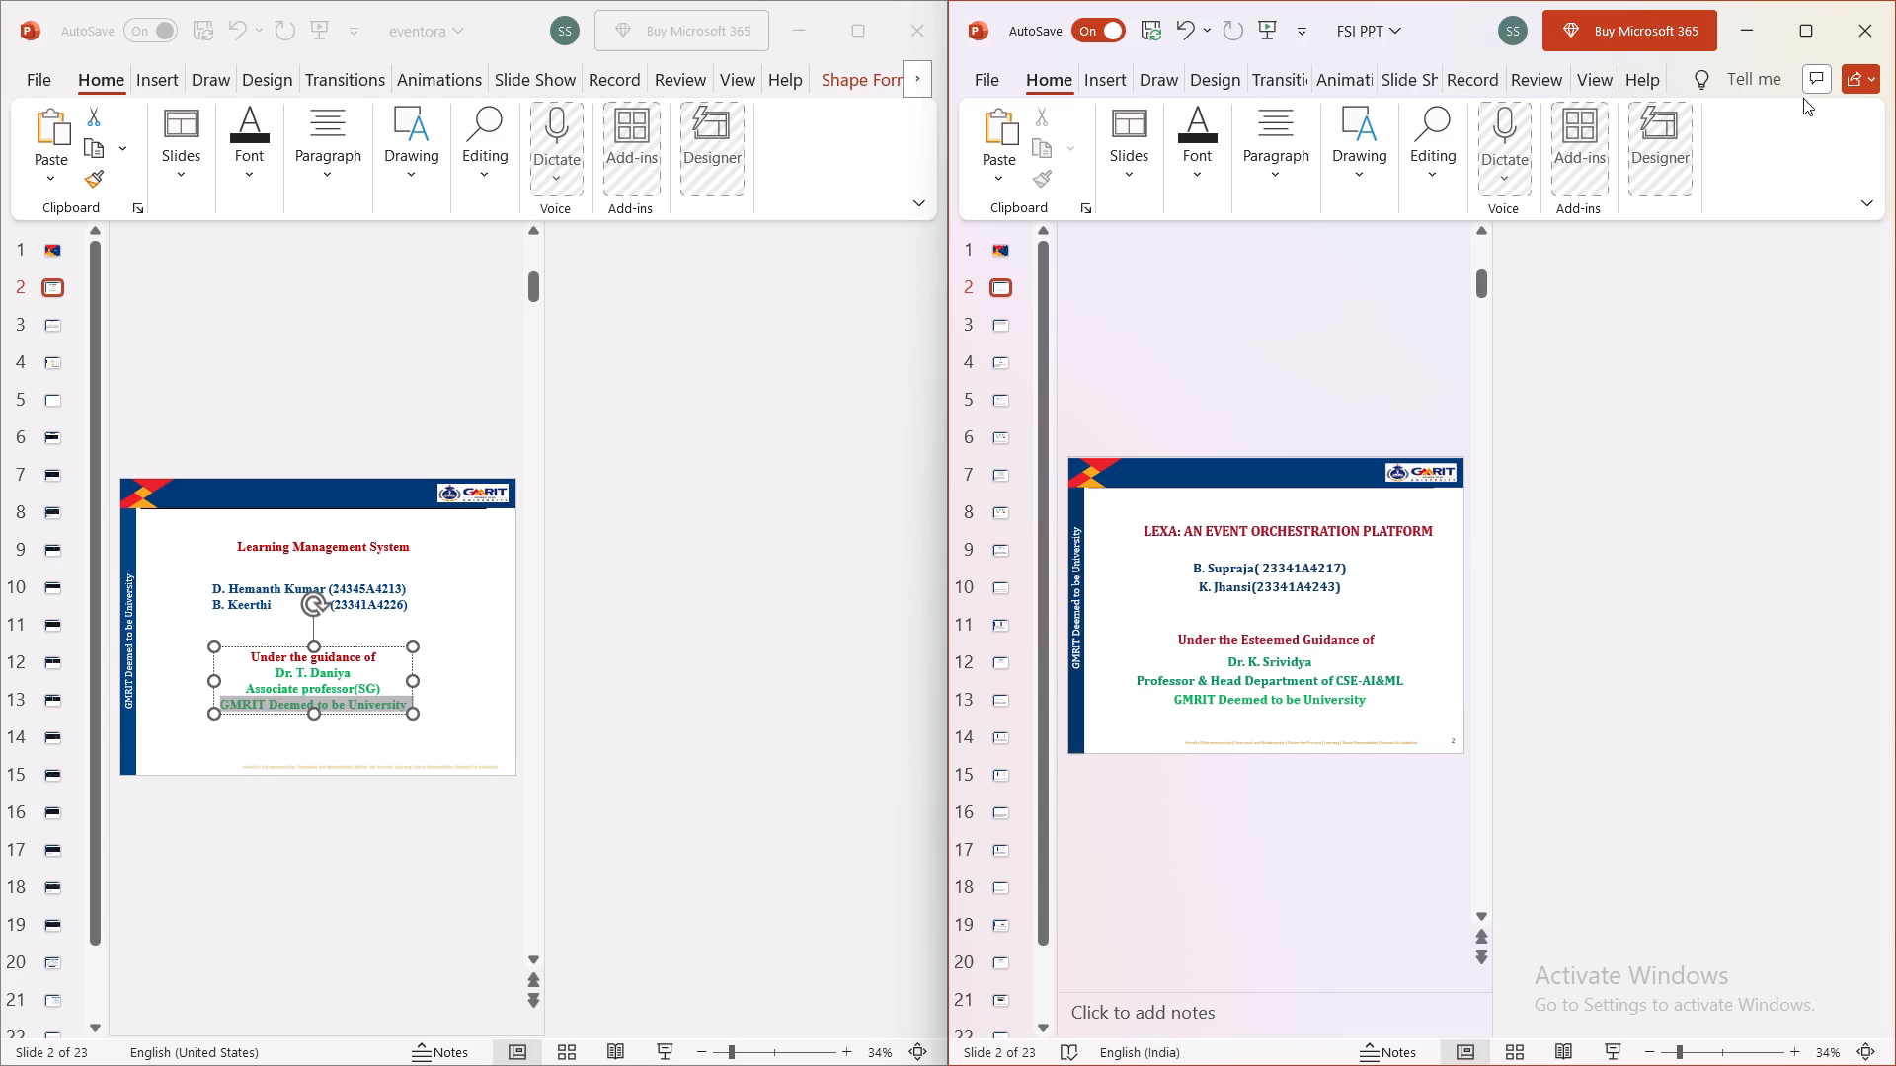
Maximize FSI PPT and recolour the "GMRIT Deemed to be University" line on slide 2 with the Eyedropper, sampling the green of the guide's name.
left_click(1800, 34)
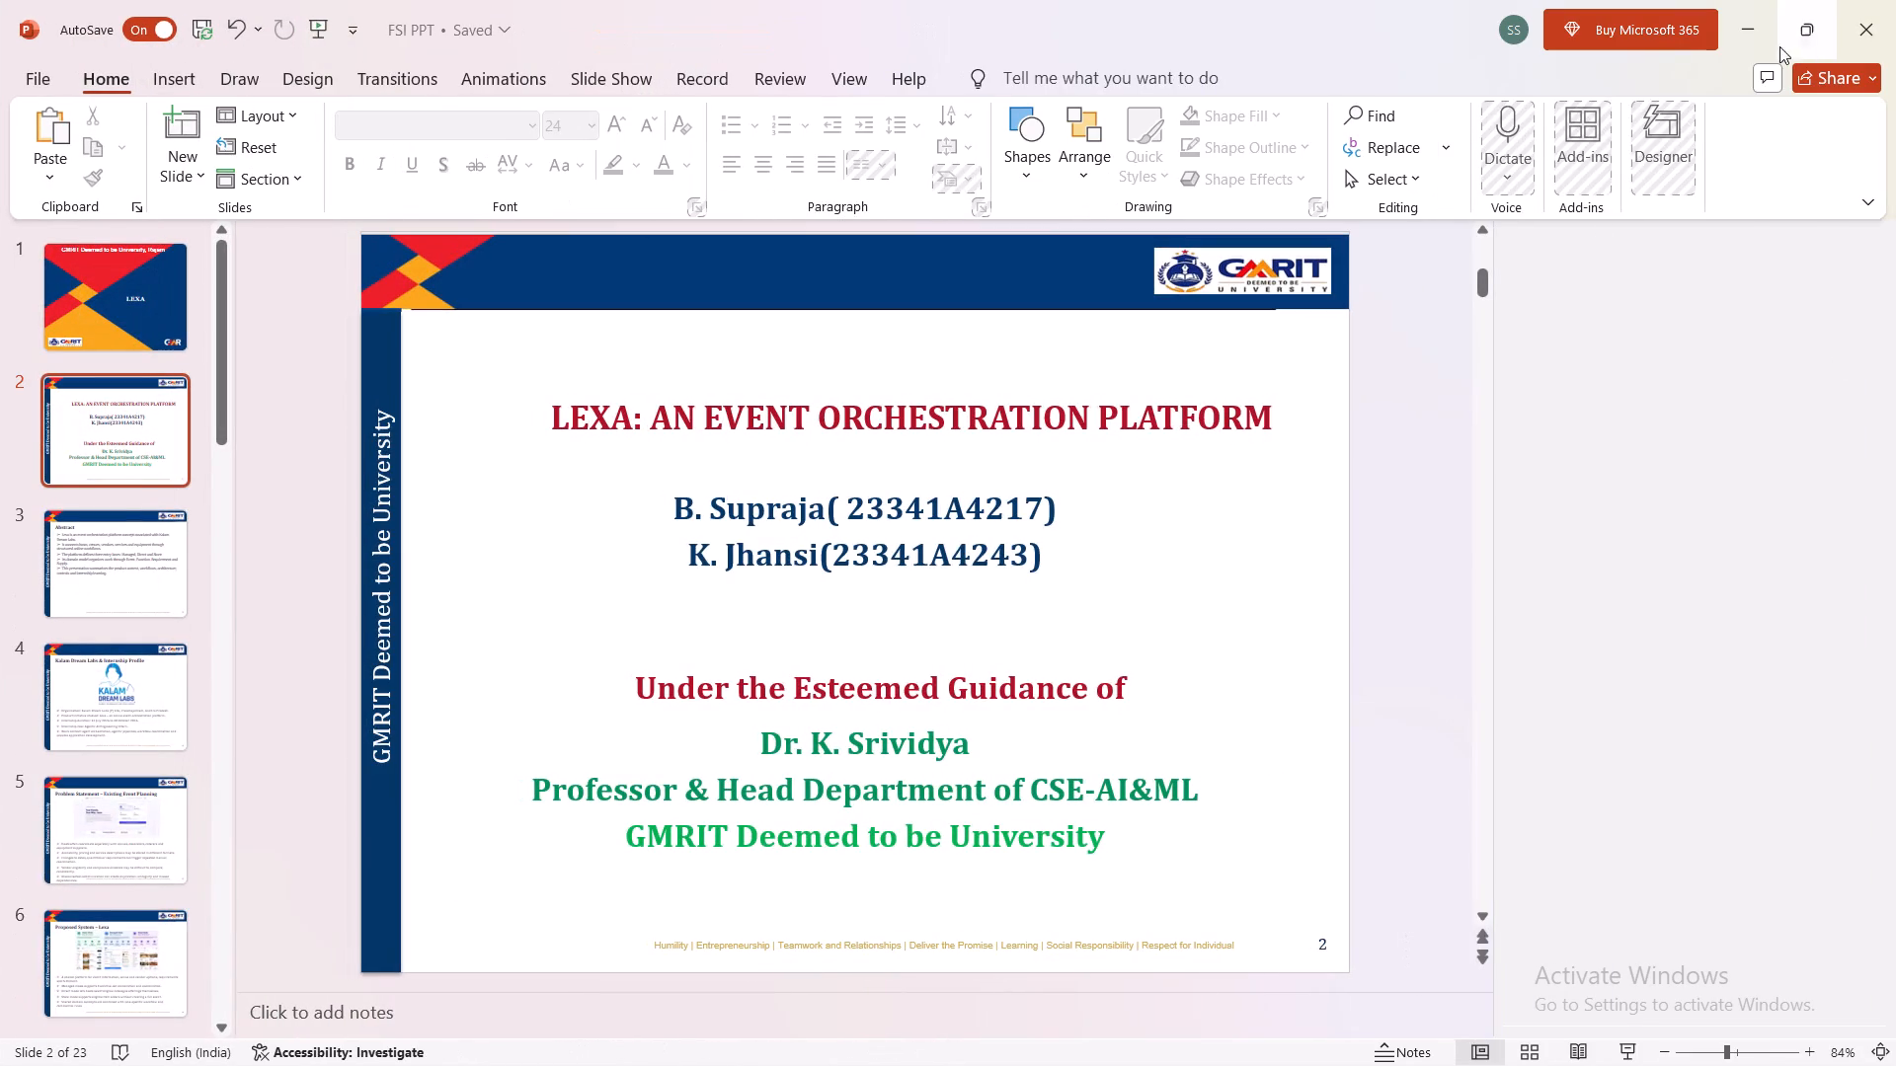
left_click(911, 841)
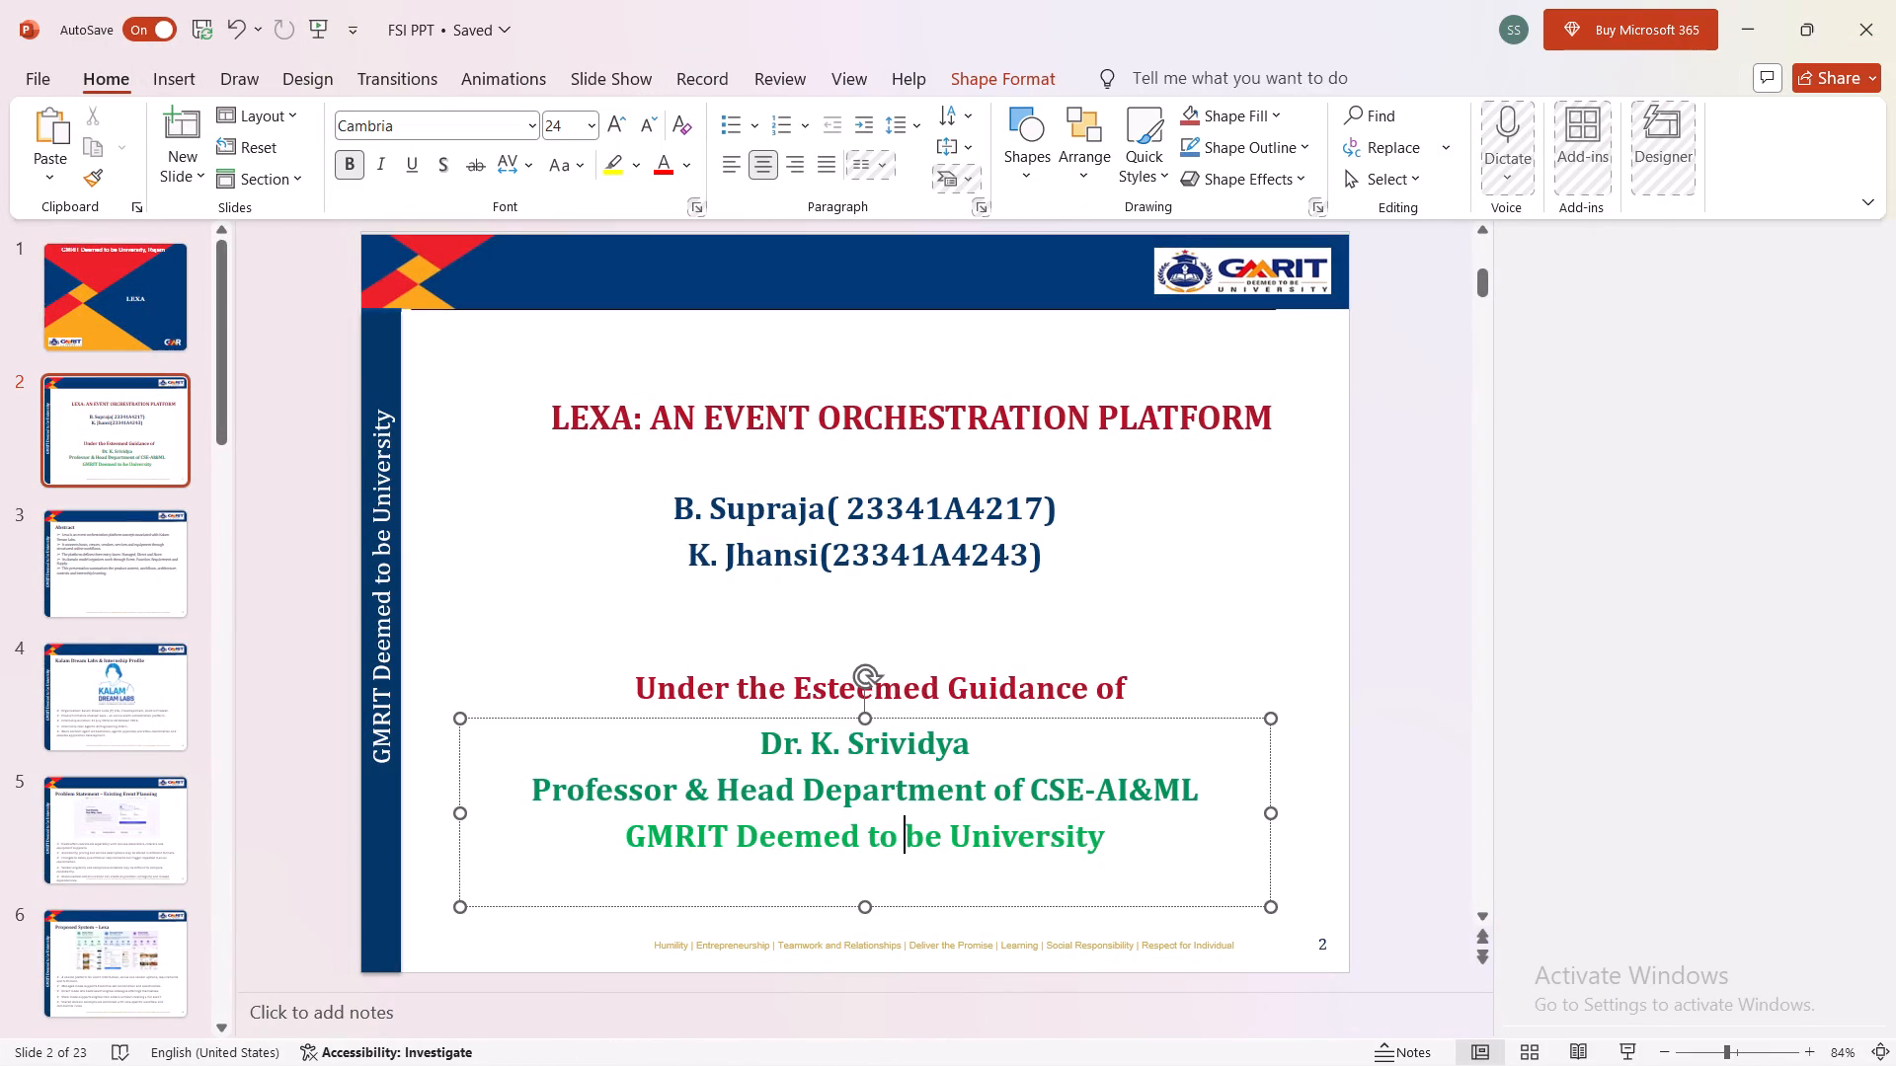
left_click(710, 793)
left_click_drag(628, 829, 707, 830)
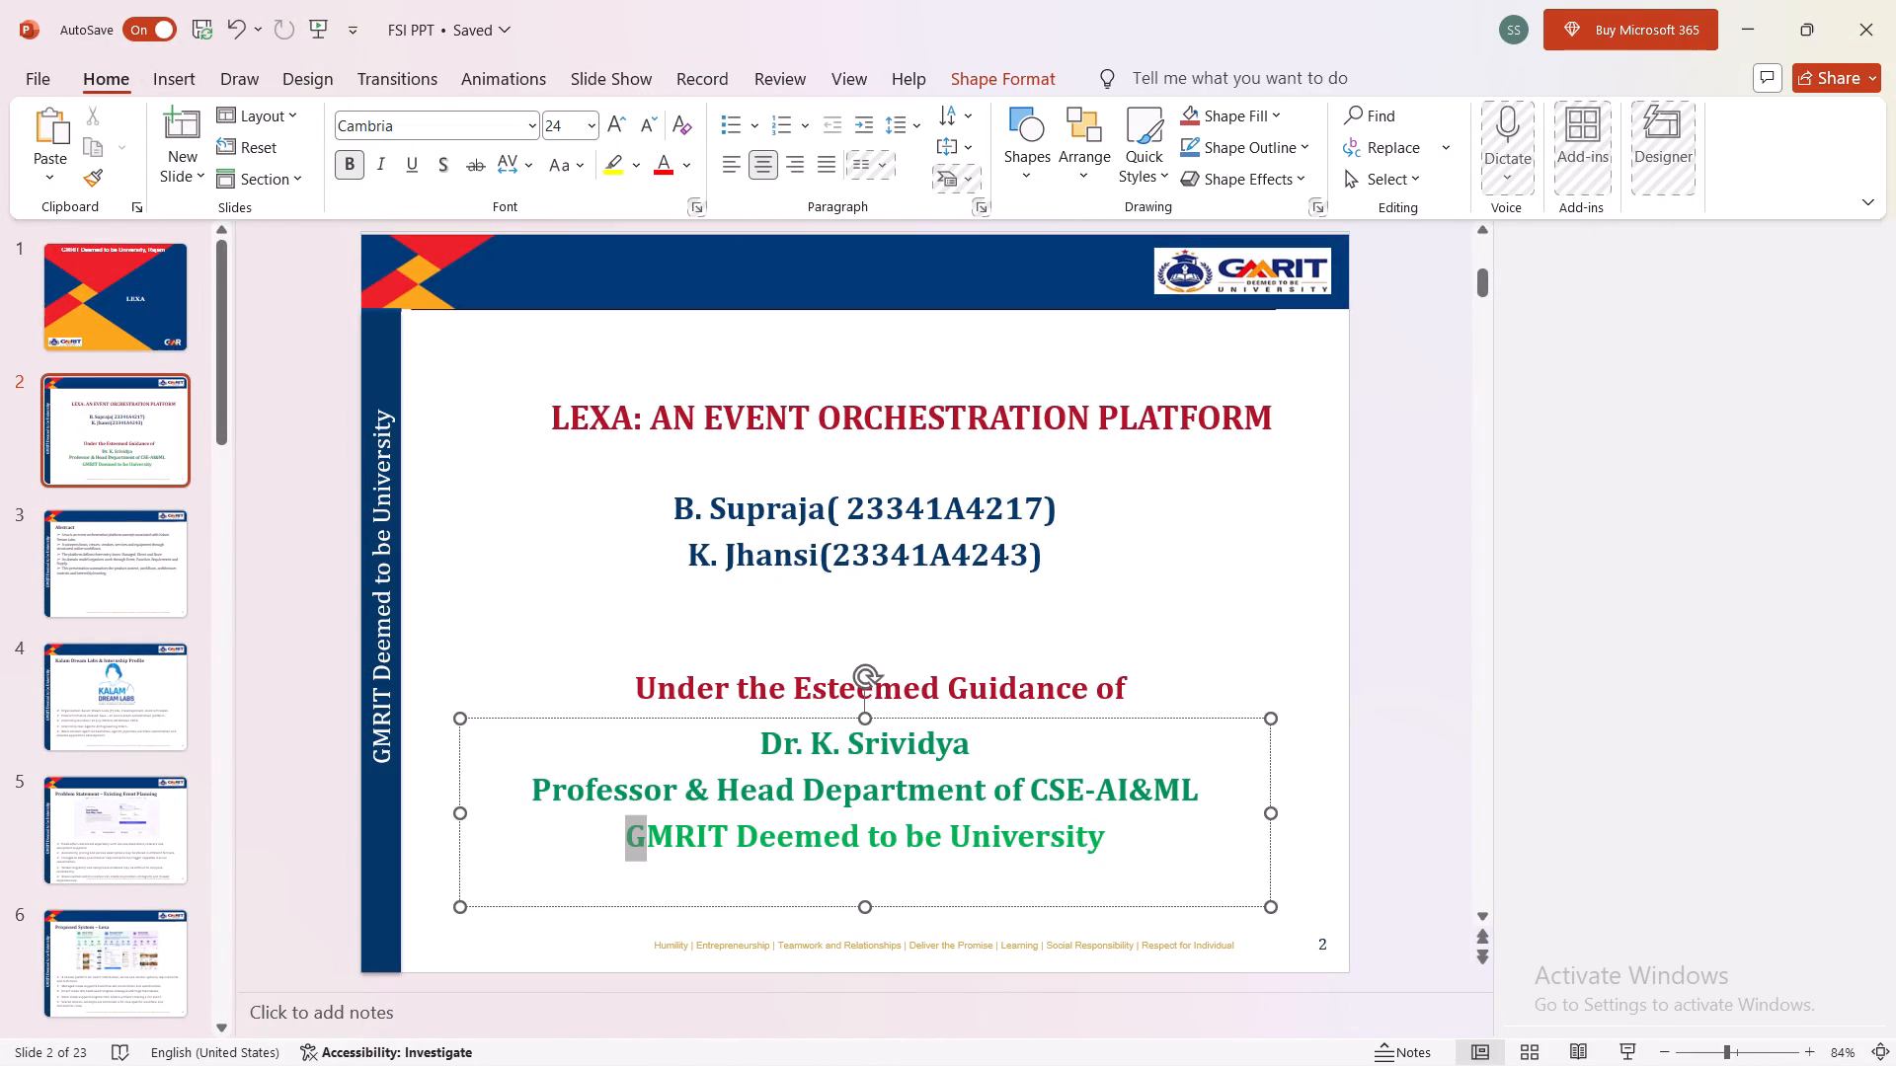
left_click_drag(707, 830, 1083, 816)
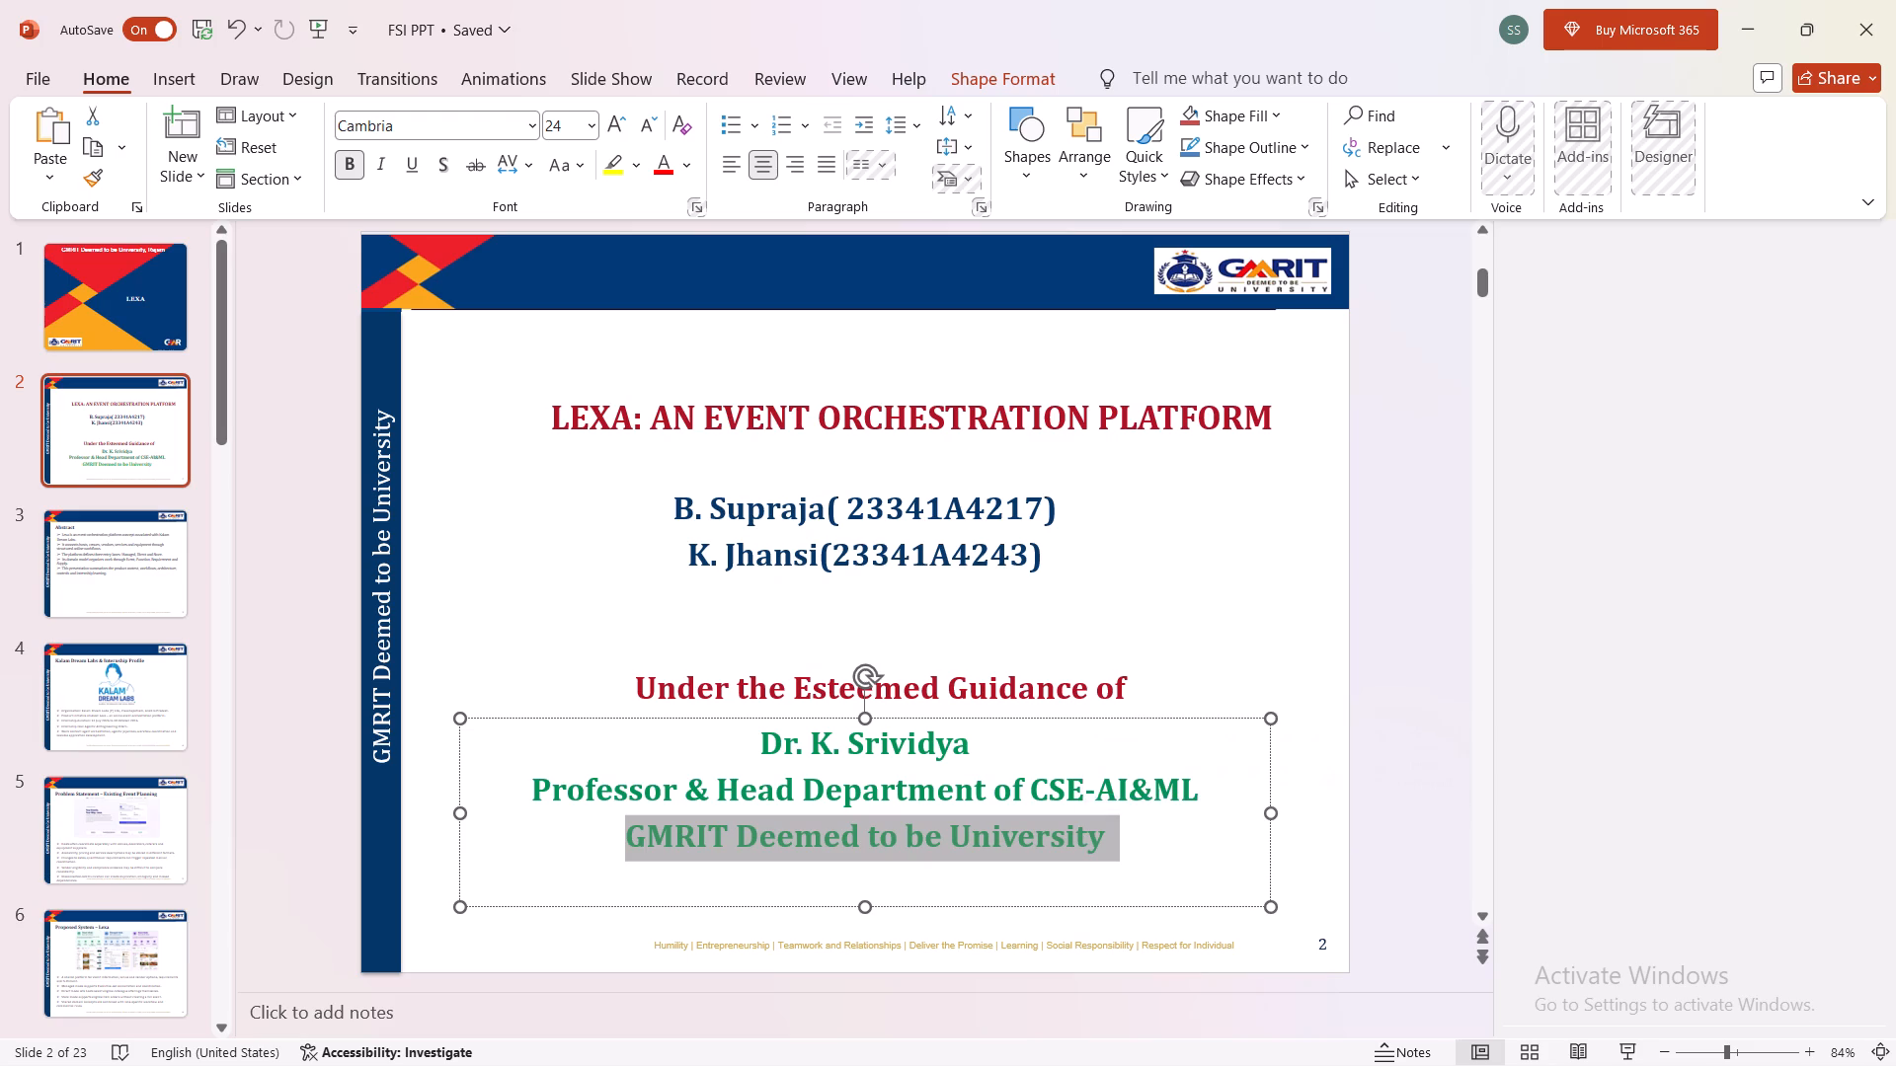
left_click(687, 165)
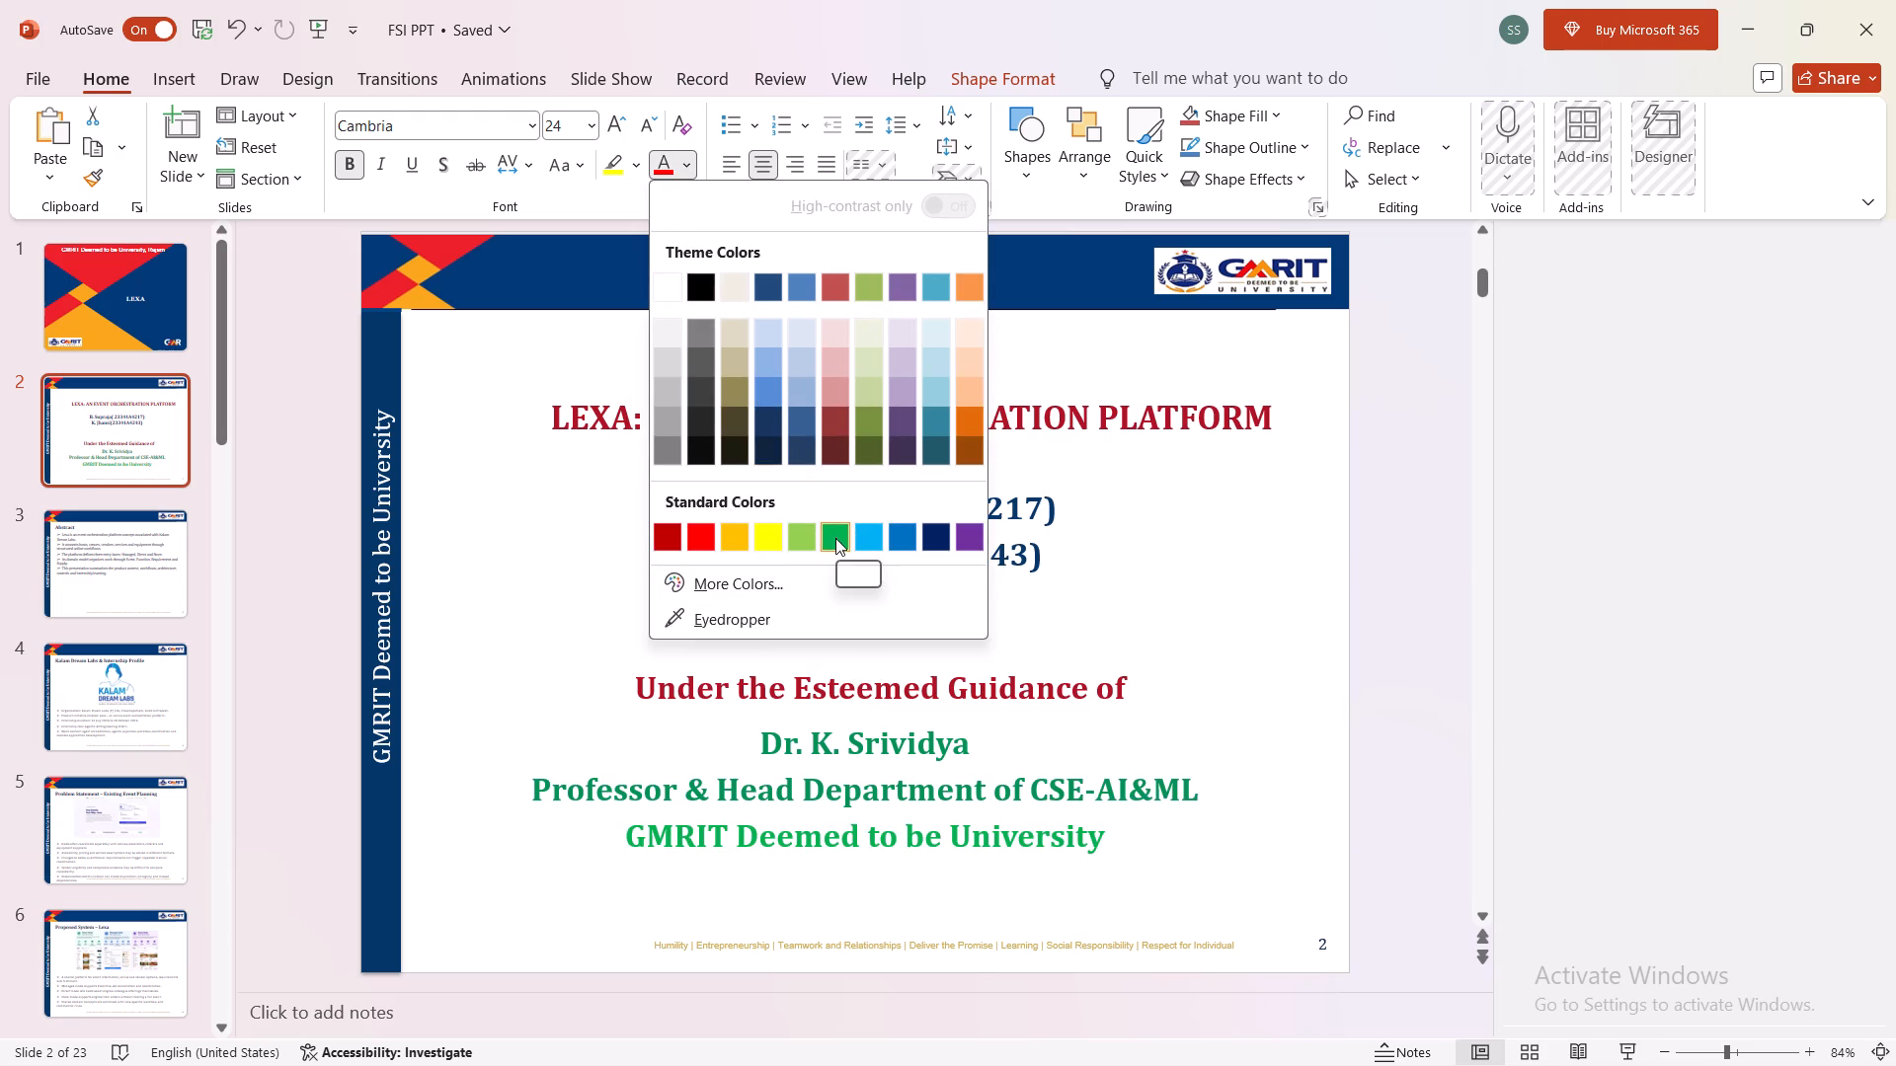
left_click(724, 622)
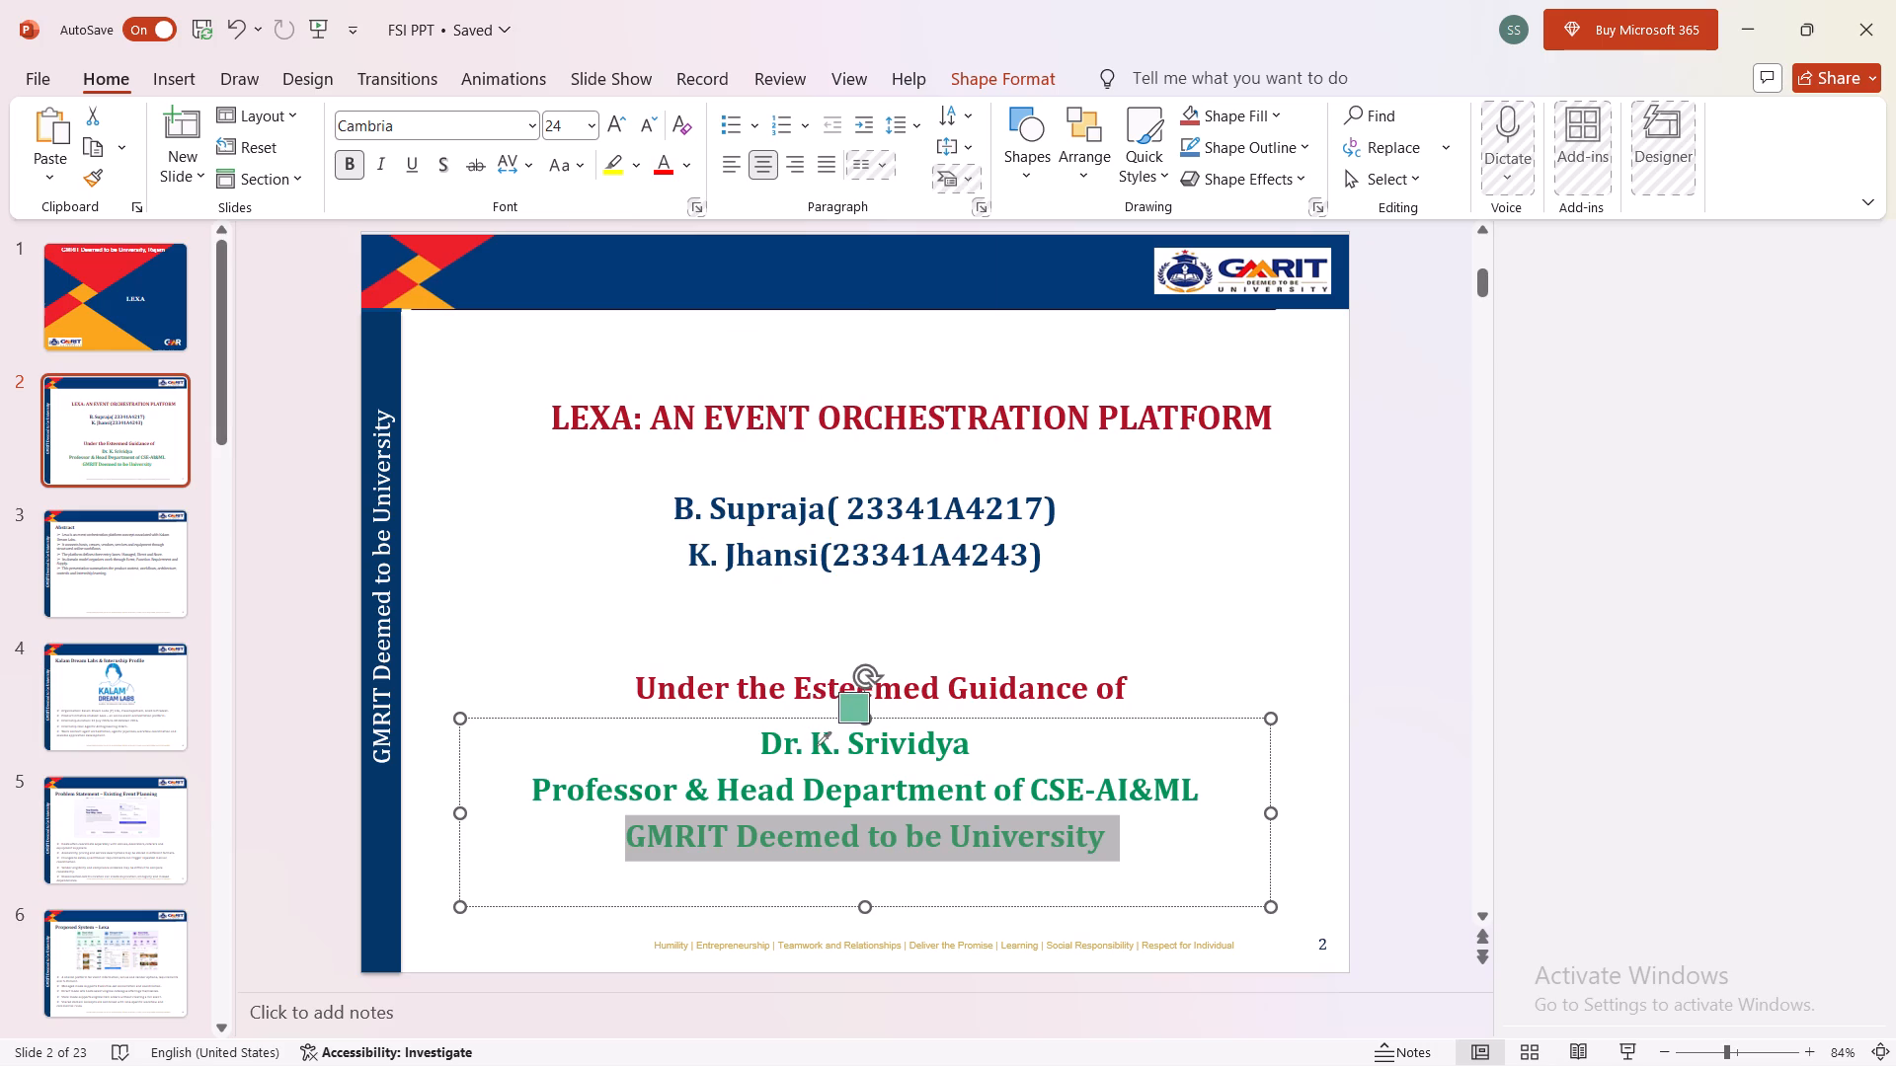
left_click(817, 744)
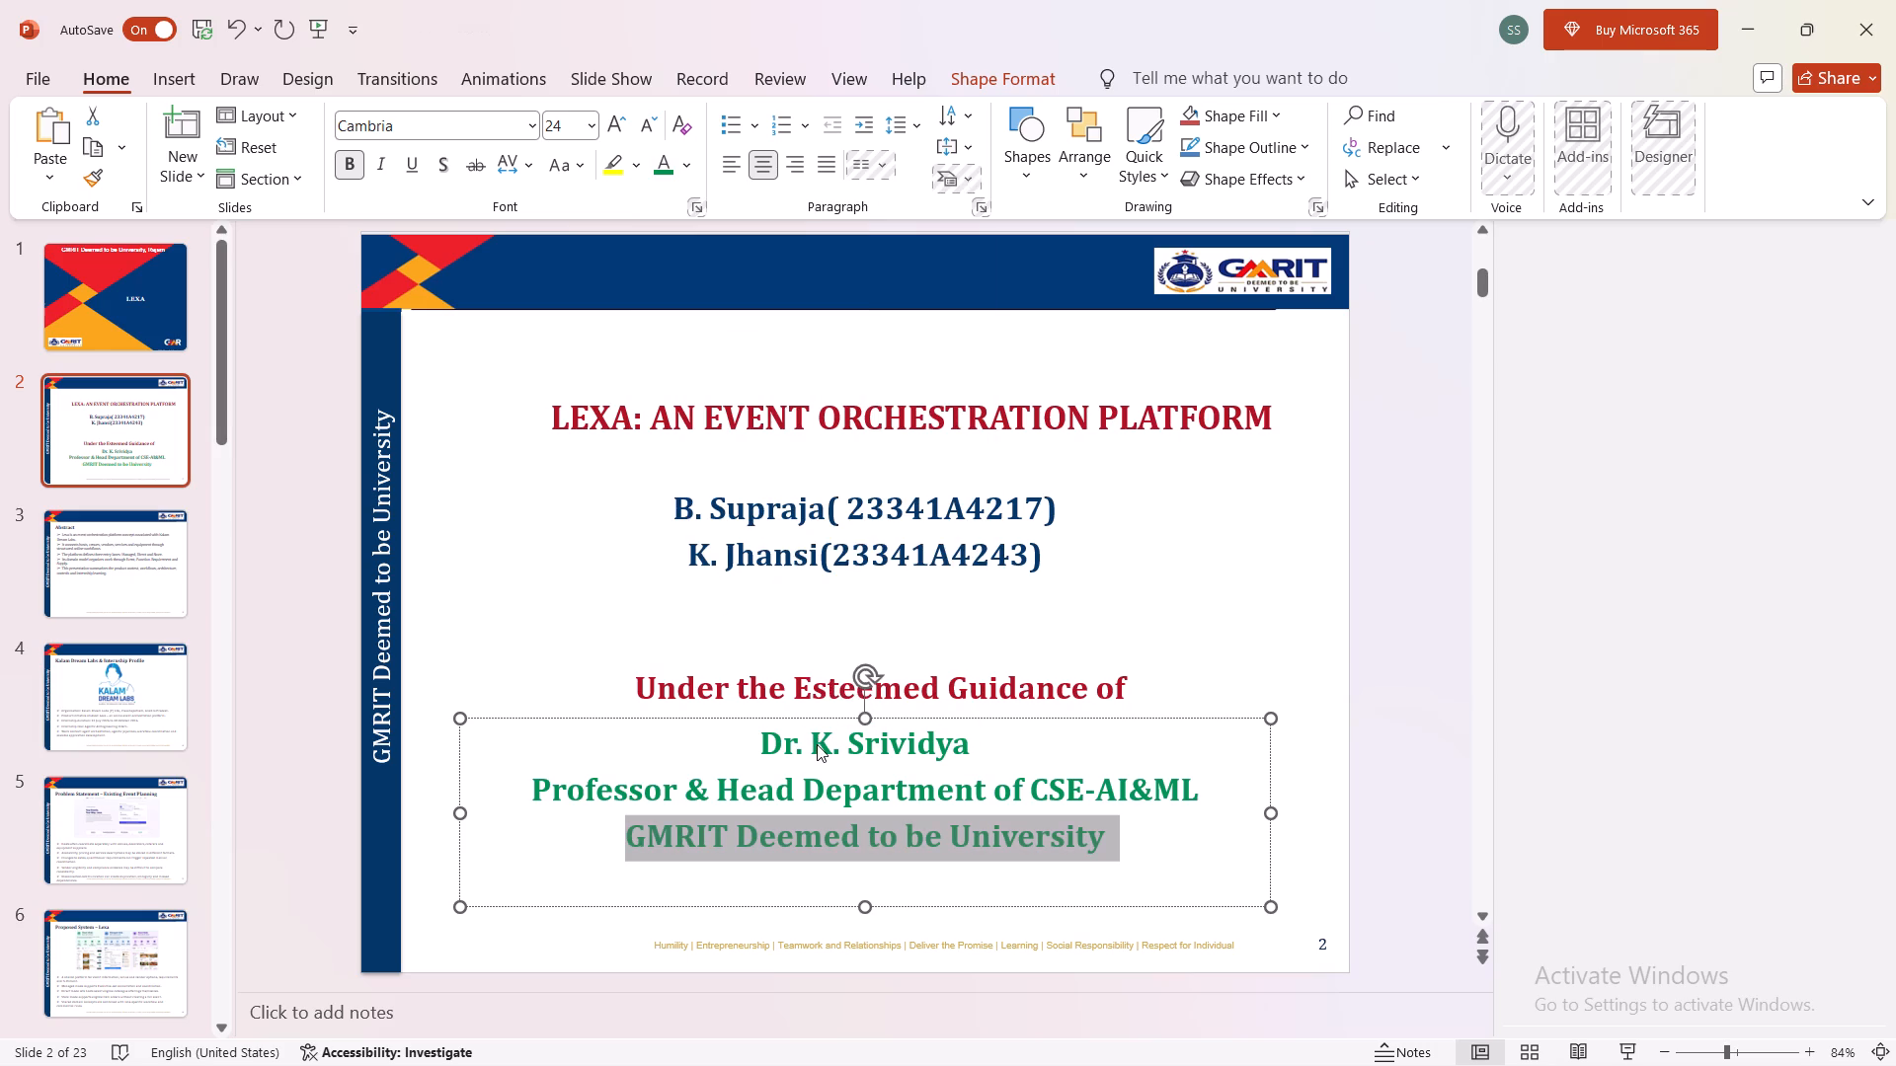
left_click(1131, 638)
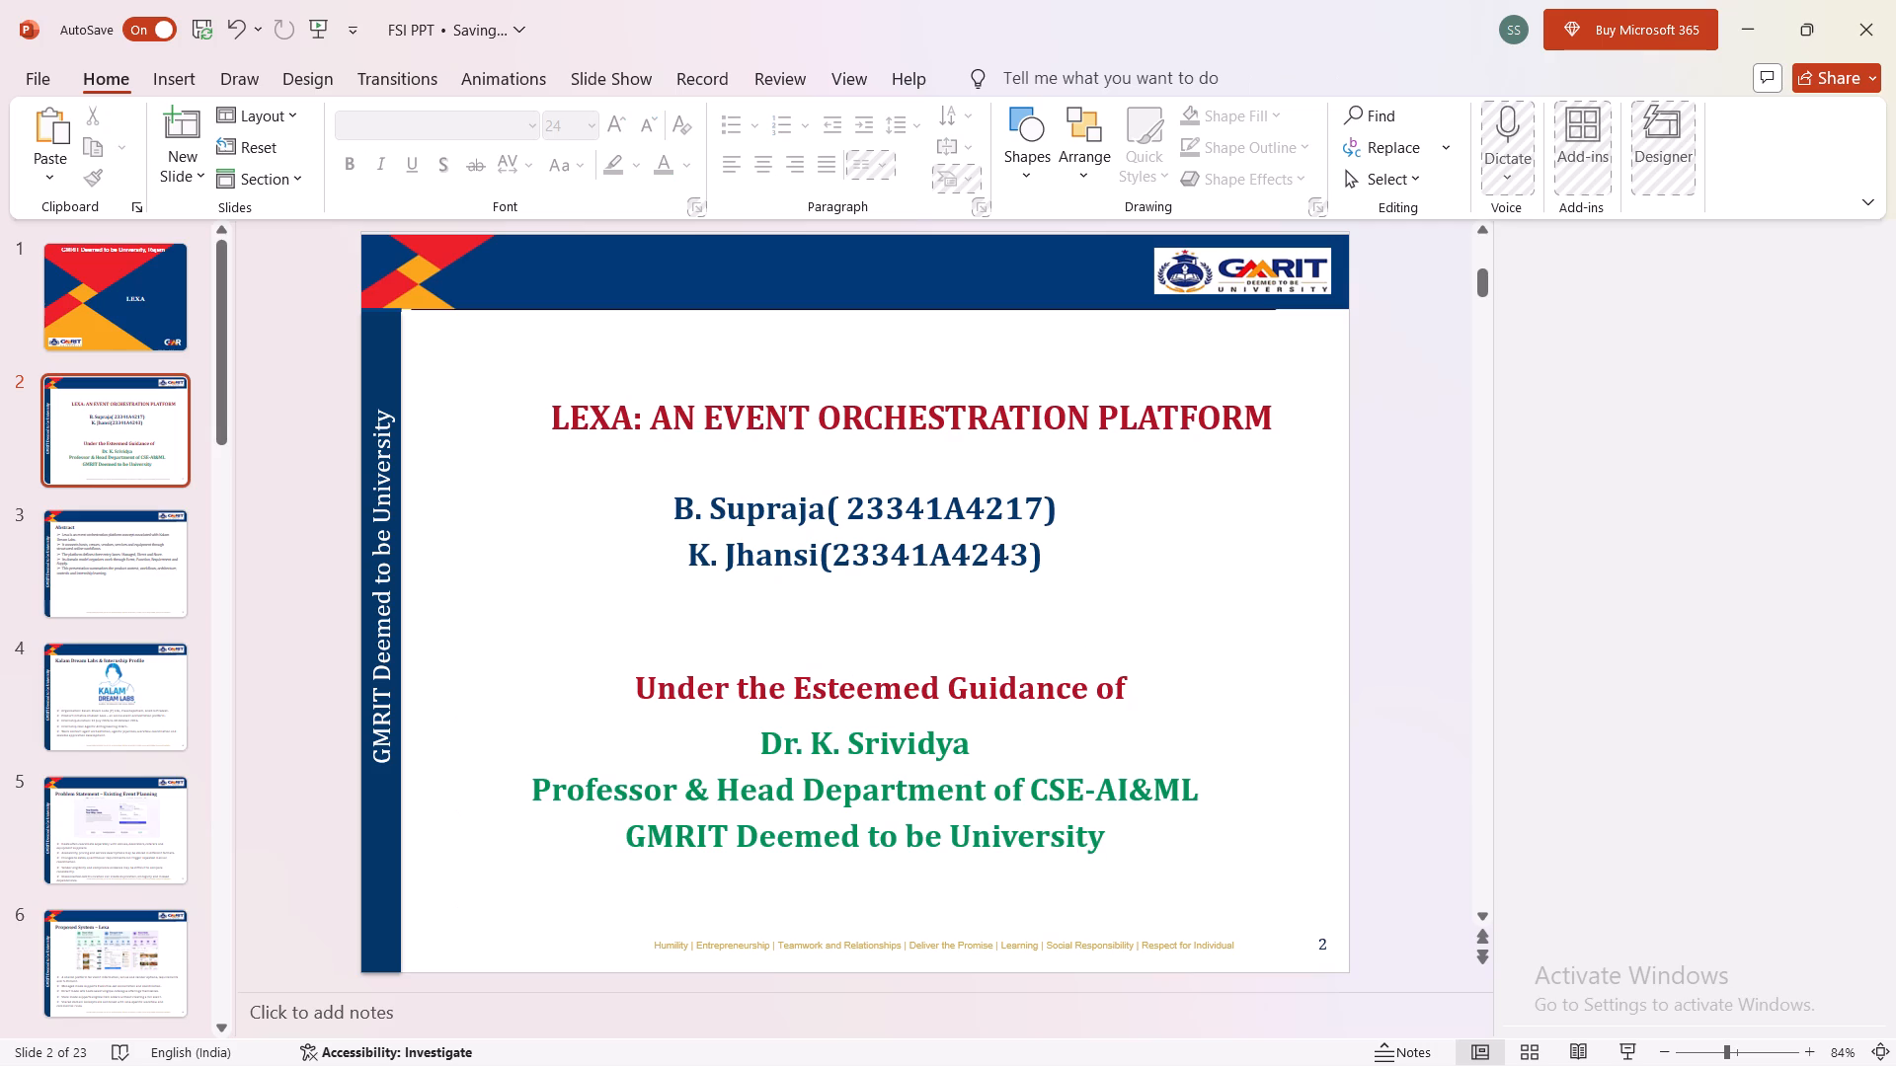
Compare the heading and body text formatting of the Abstract on slide 3 in FSI PPT with slide 3 in eventora.
left_click(136, 594)
left_click(578, 412)
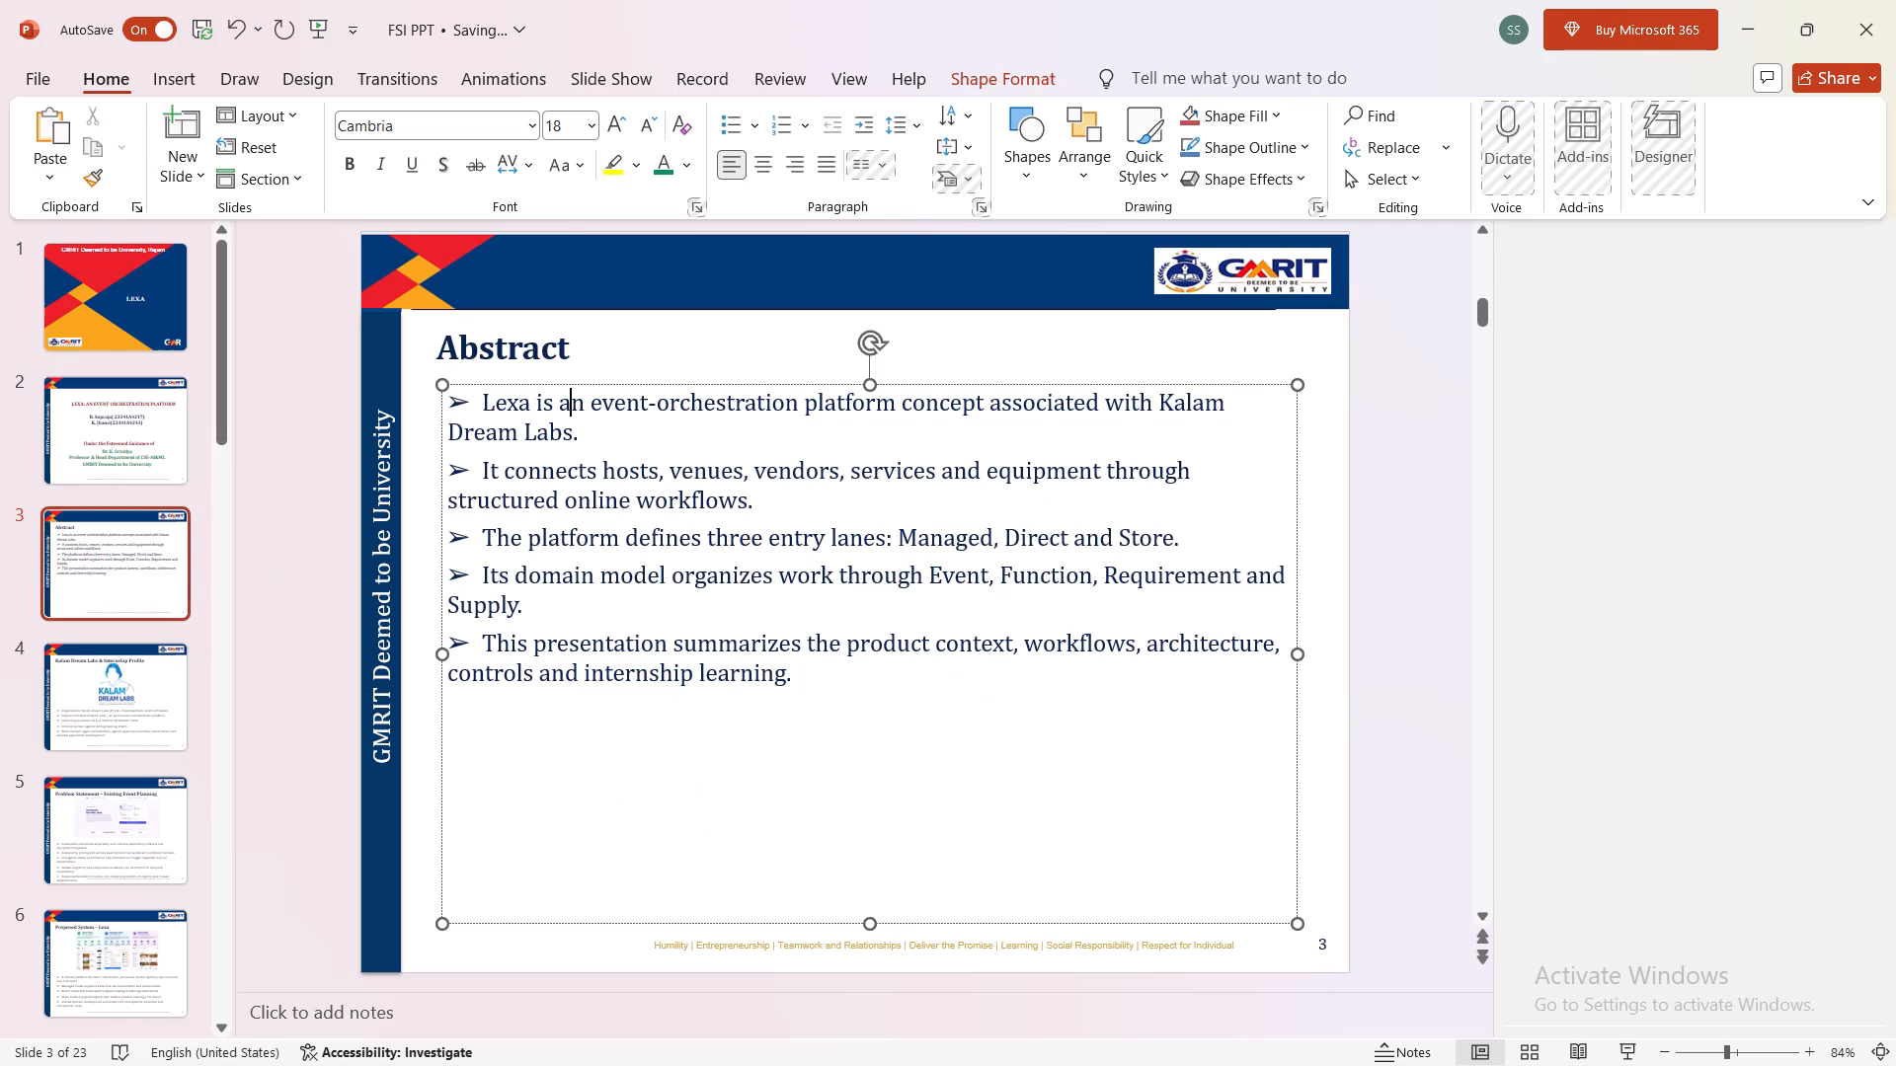
left_click(532, 357)
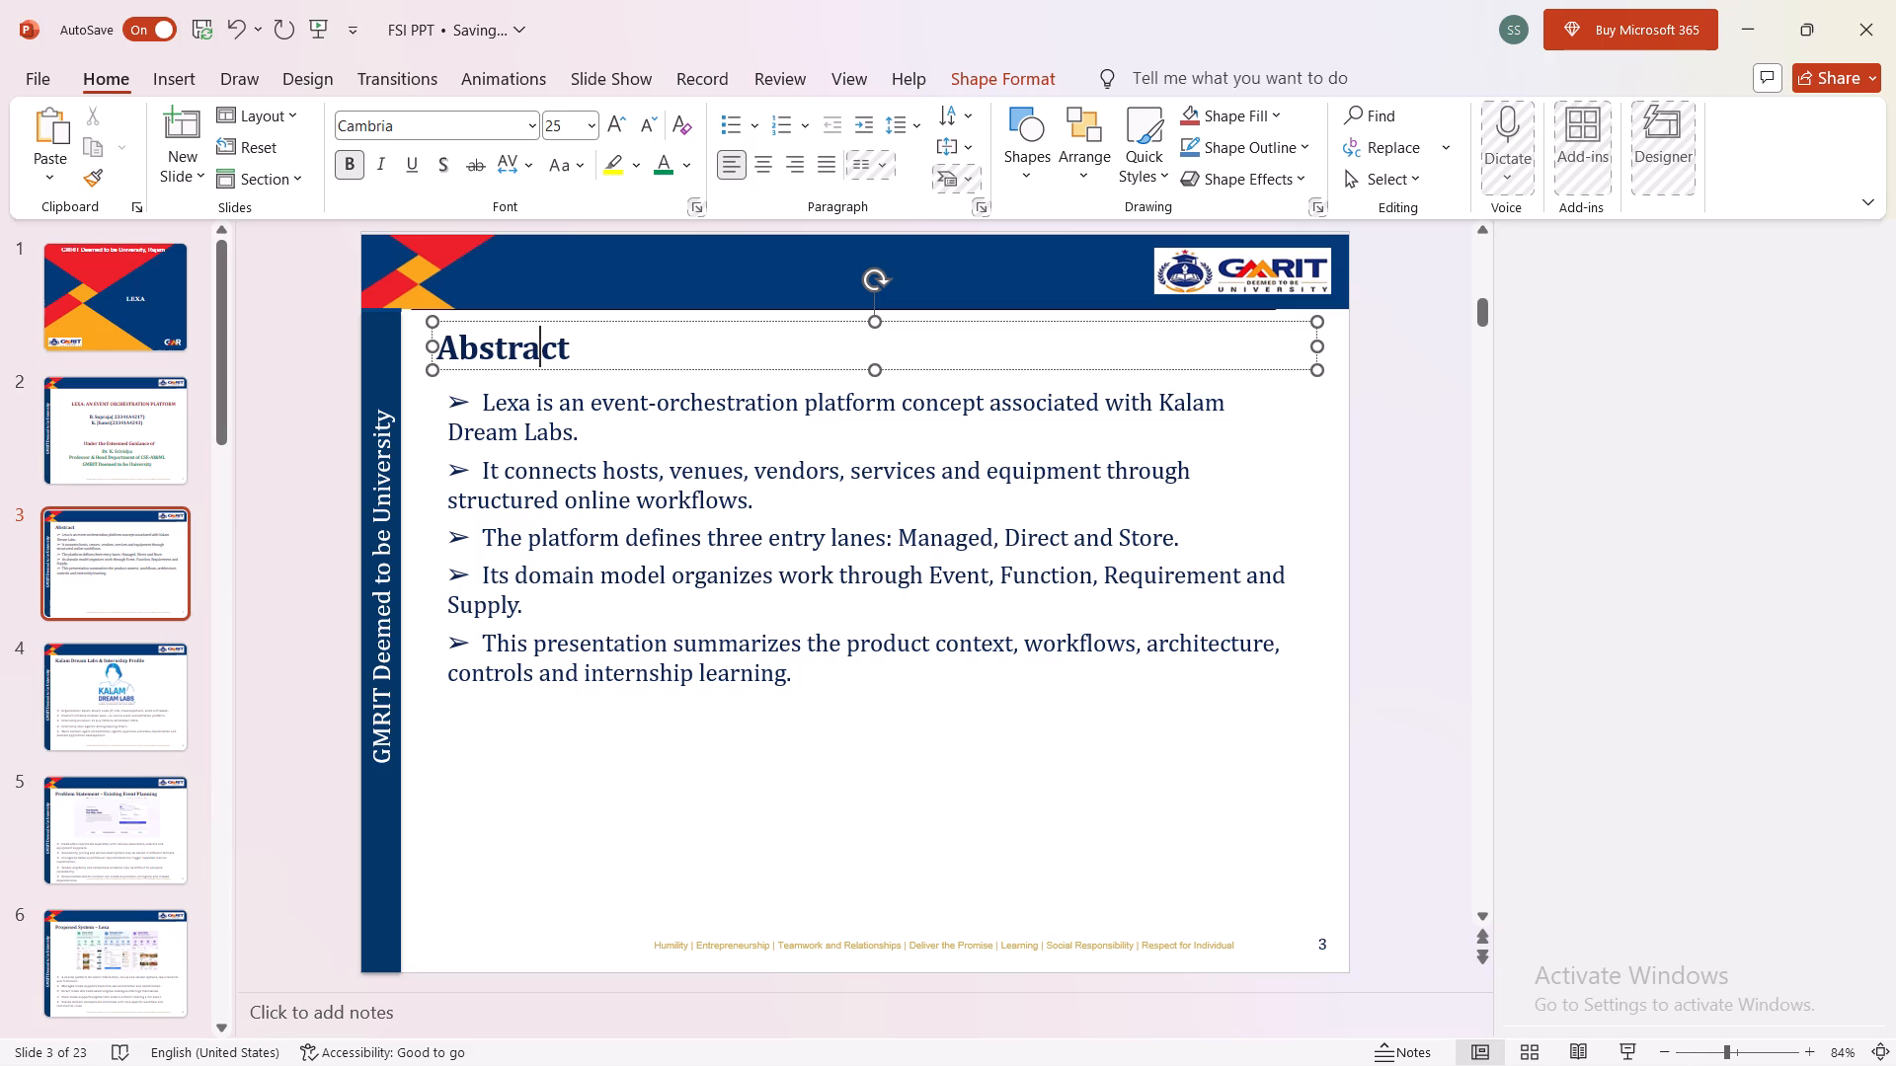
key("alt+Tab")
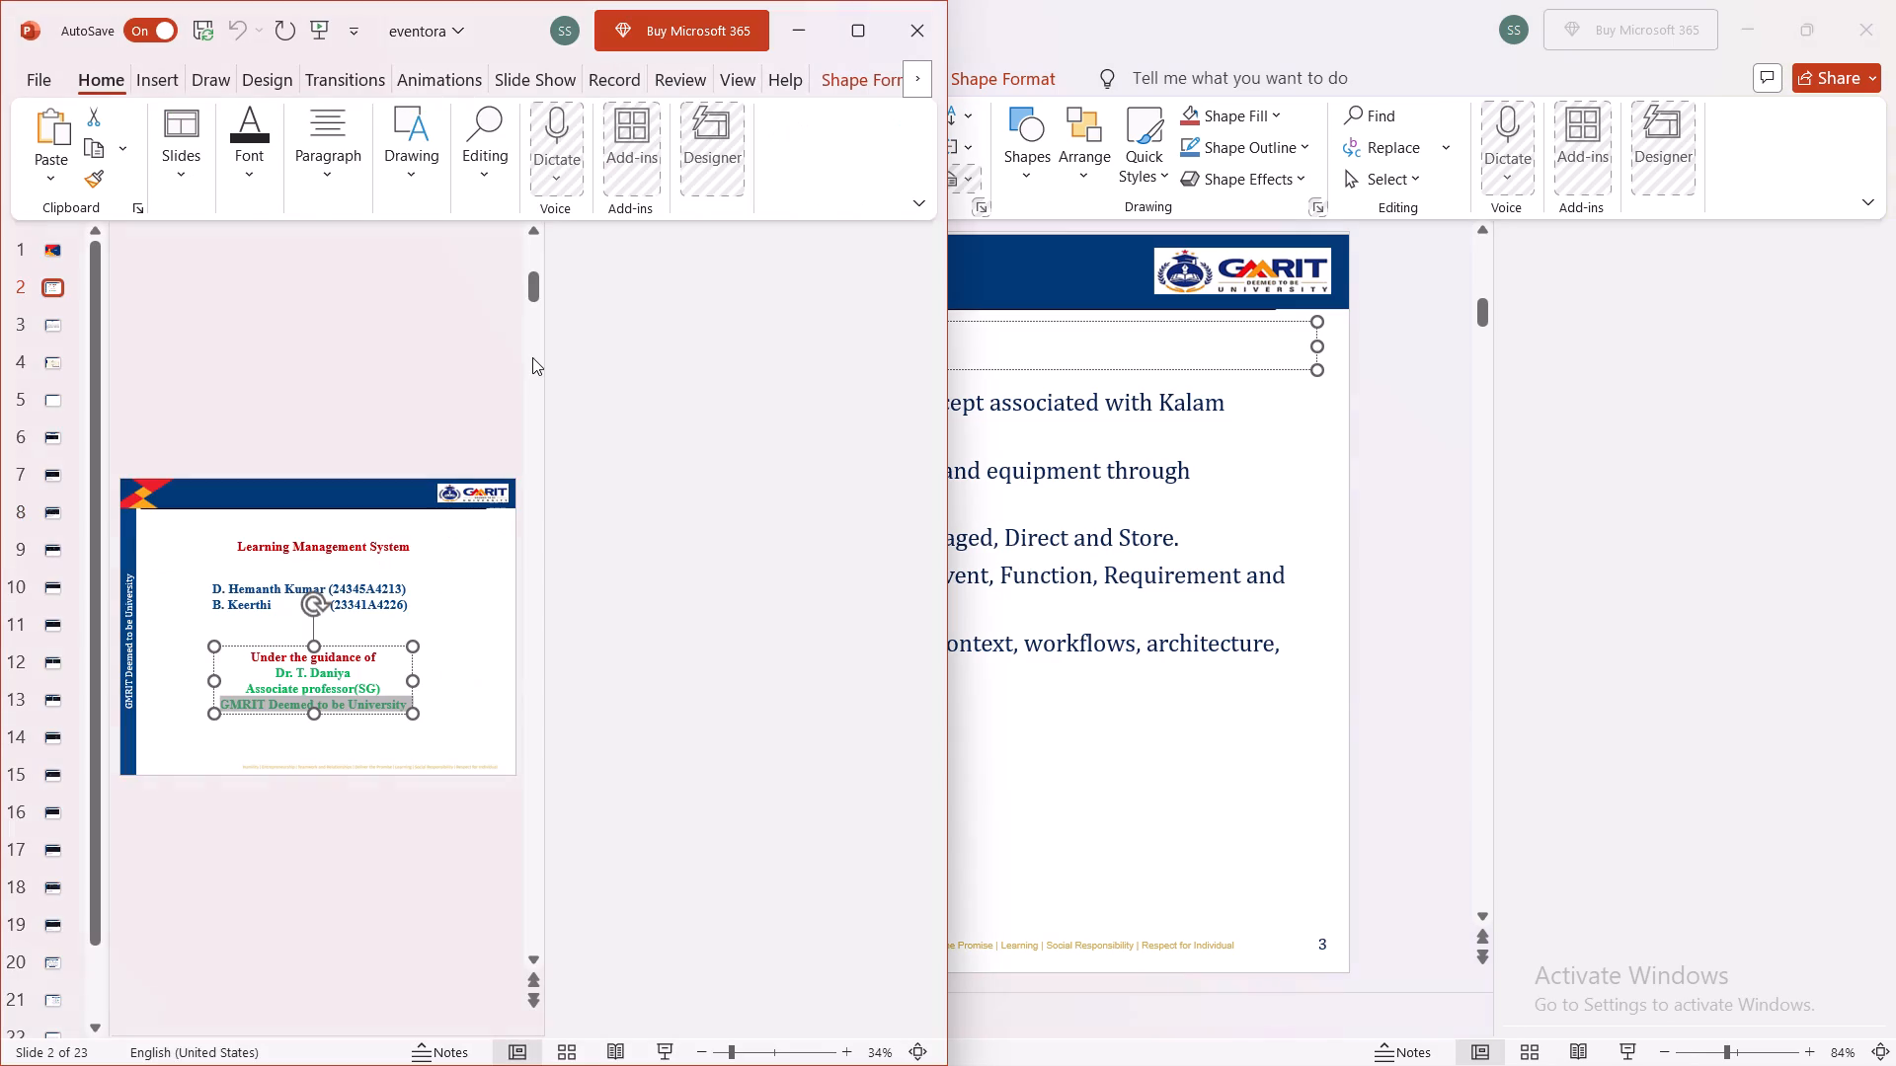
left_click(865, 32)
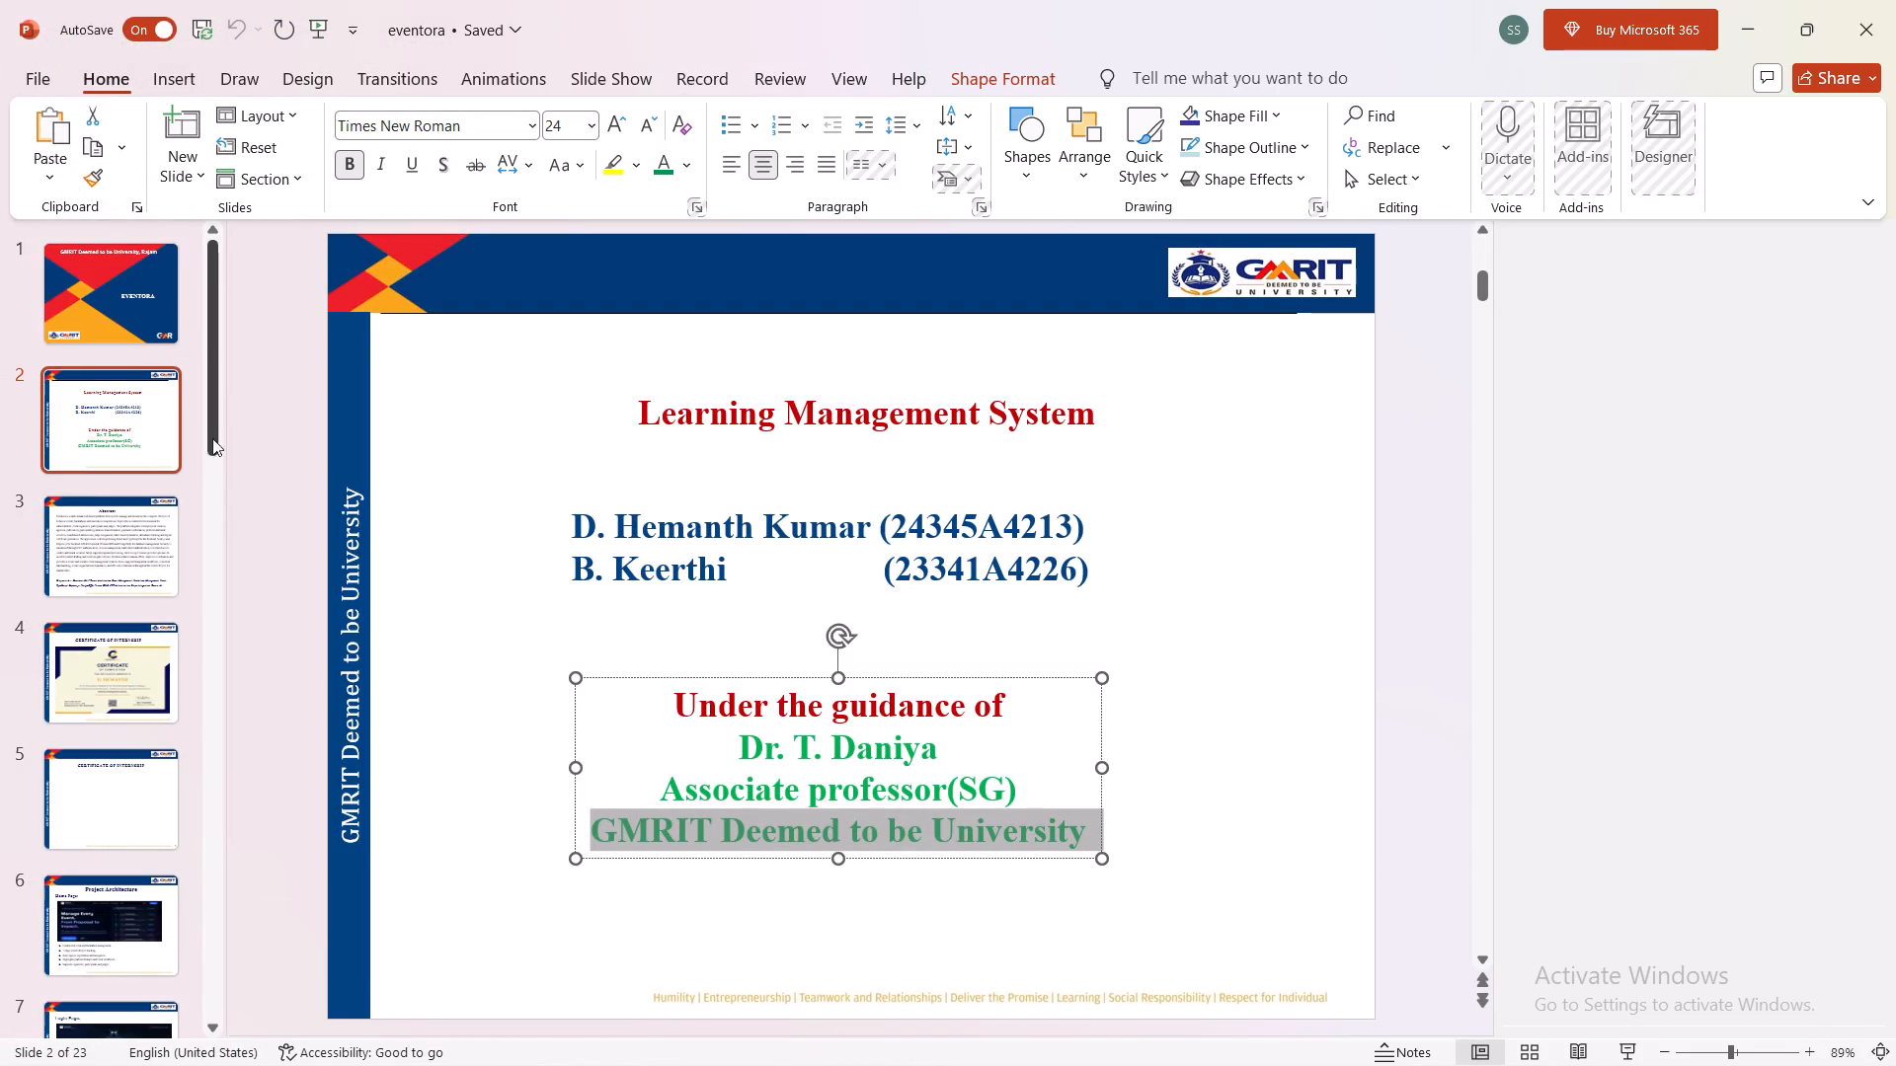
left_click(240, 505)
scroll(159, 568, "down", 1)
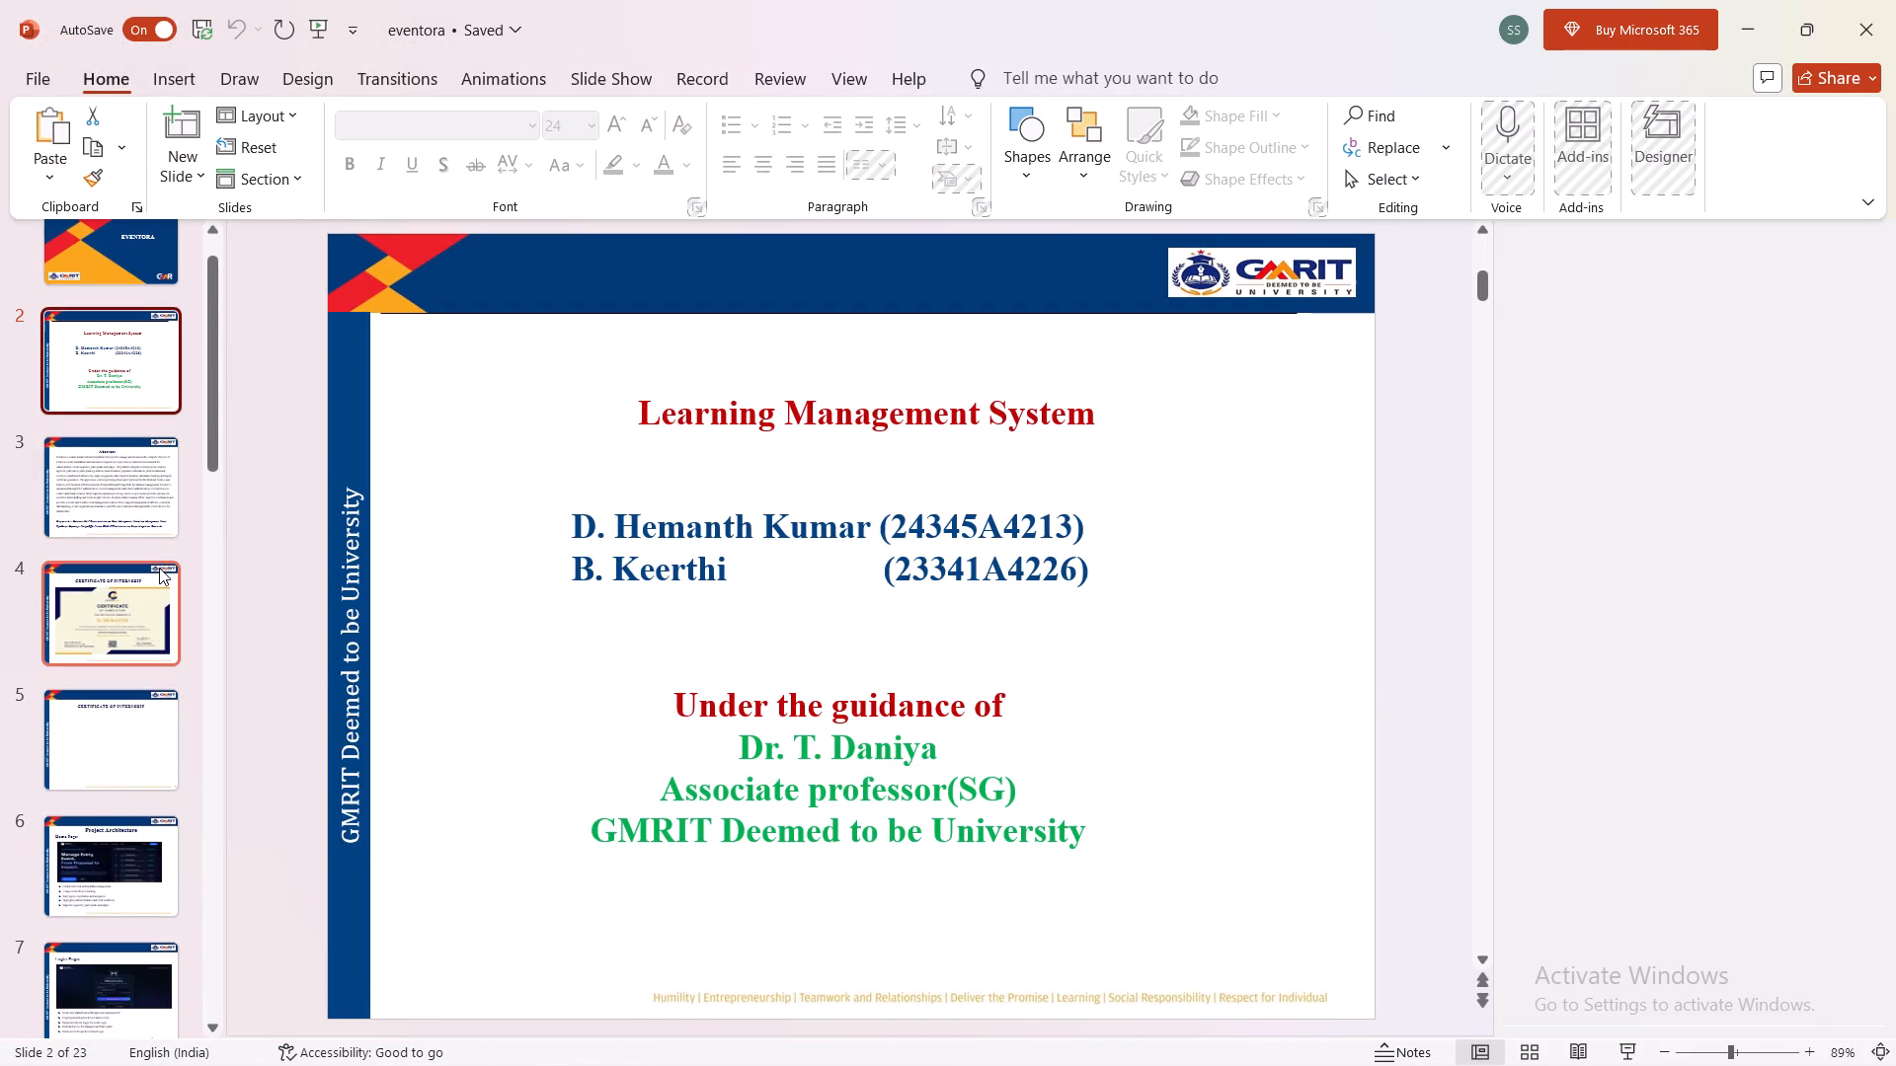
scroll(159, 568, "down", 1)
left_click(117, 475)
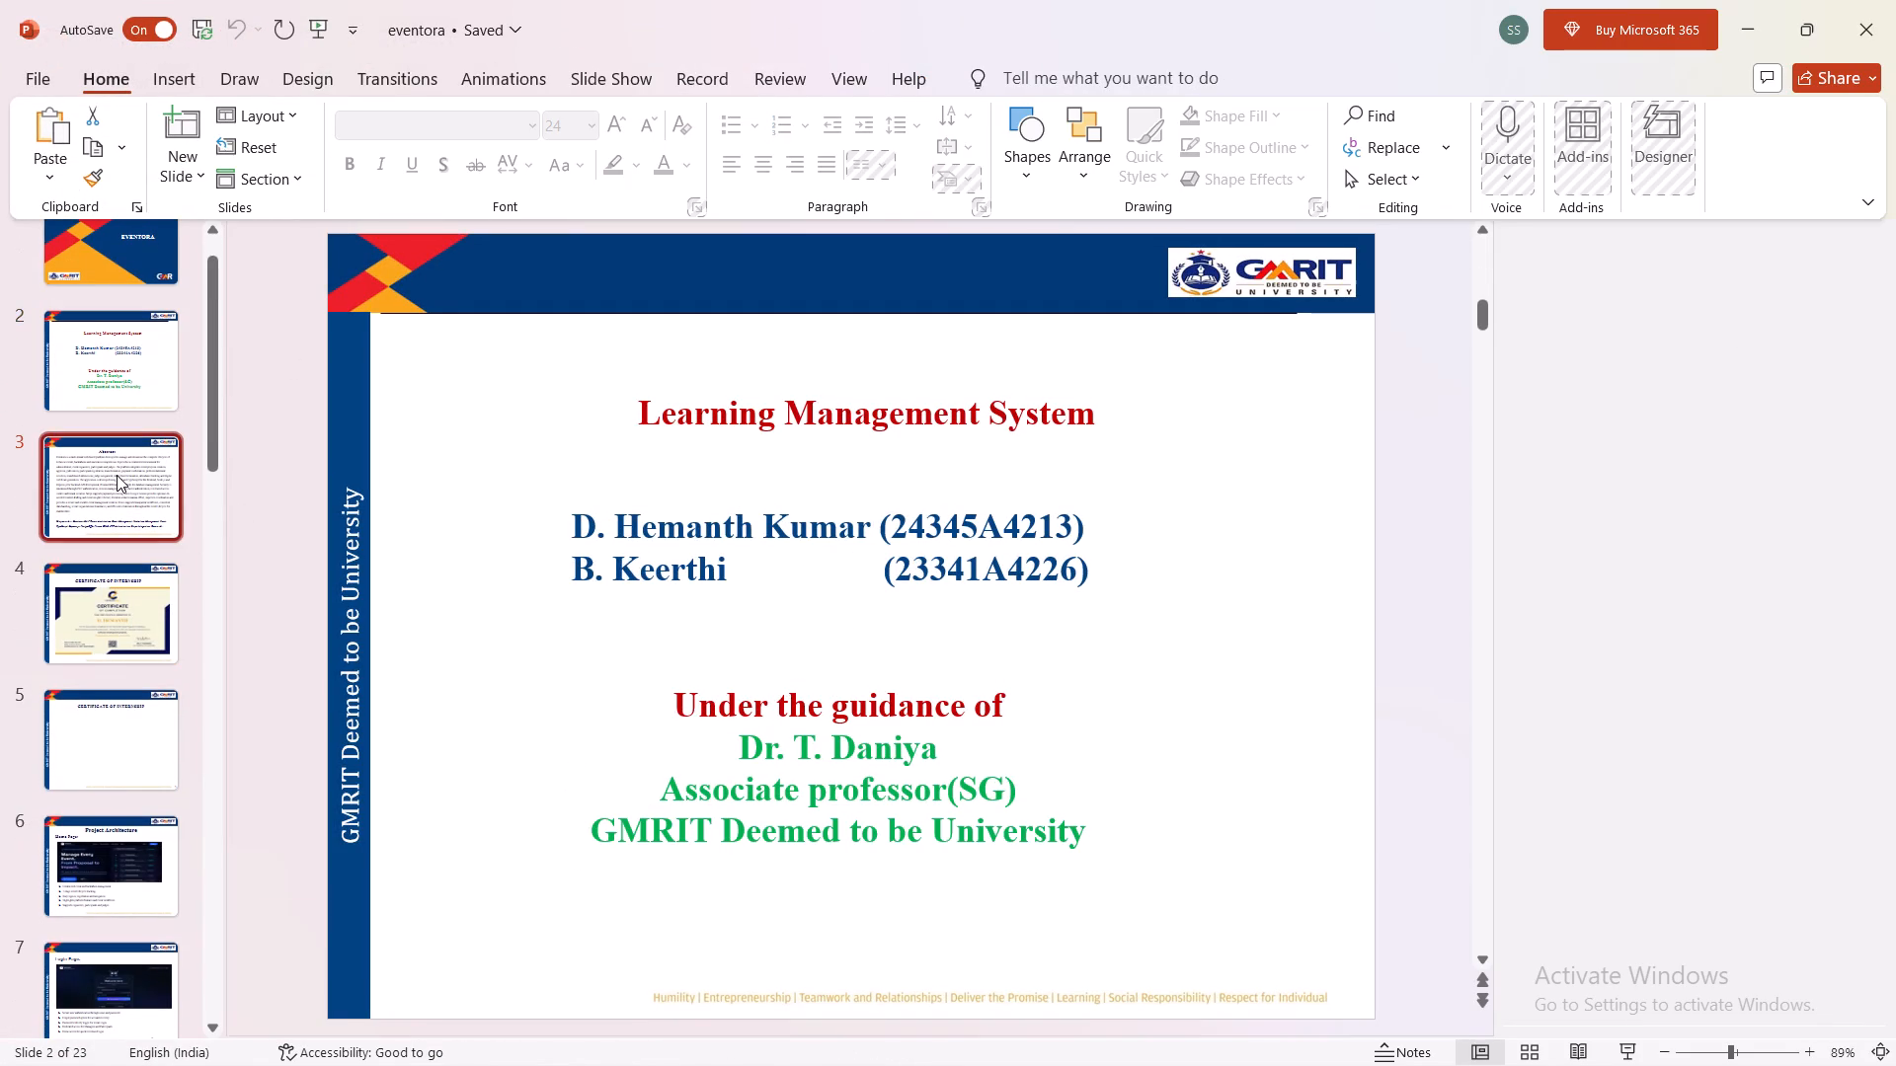
left_click(798, 363)
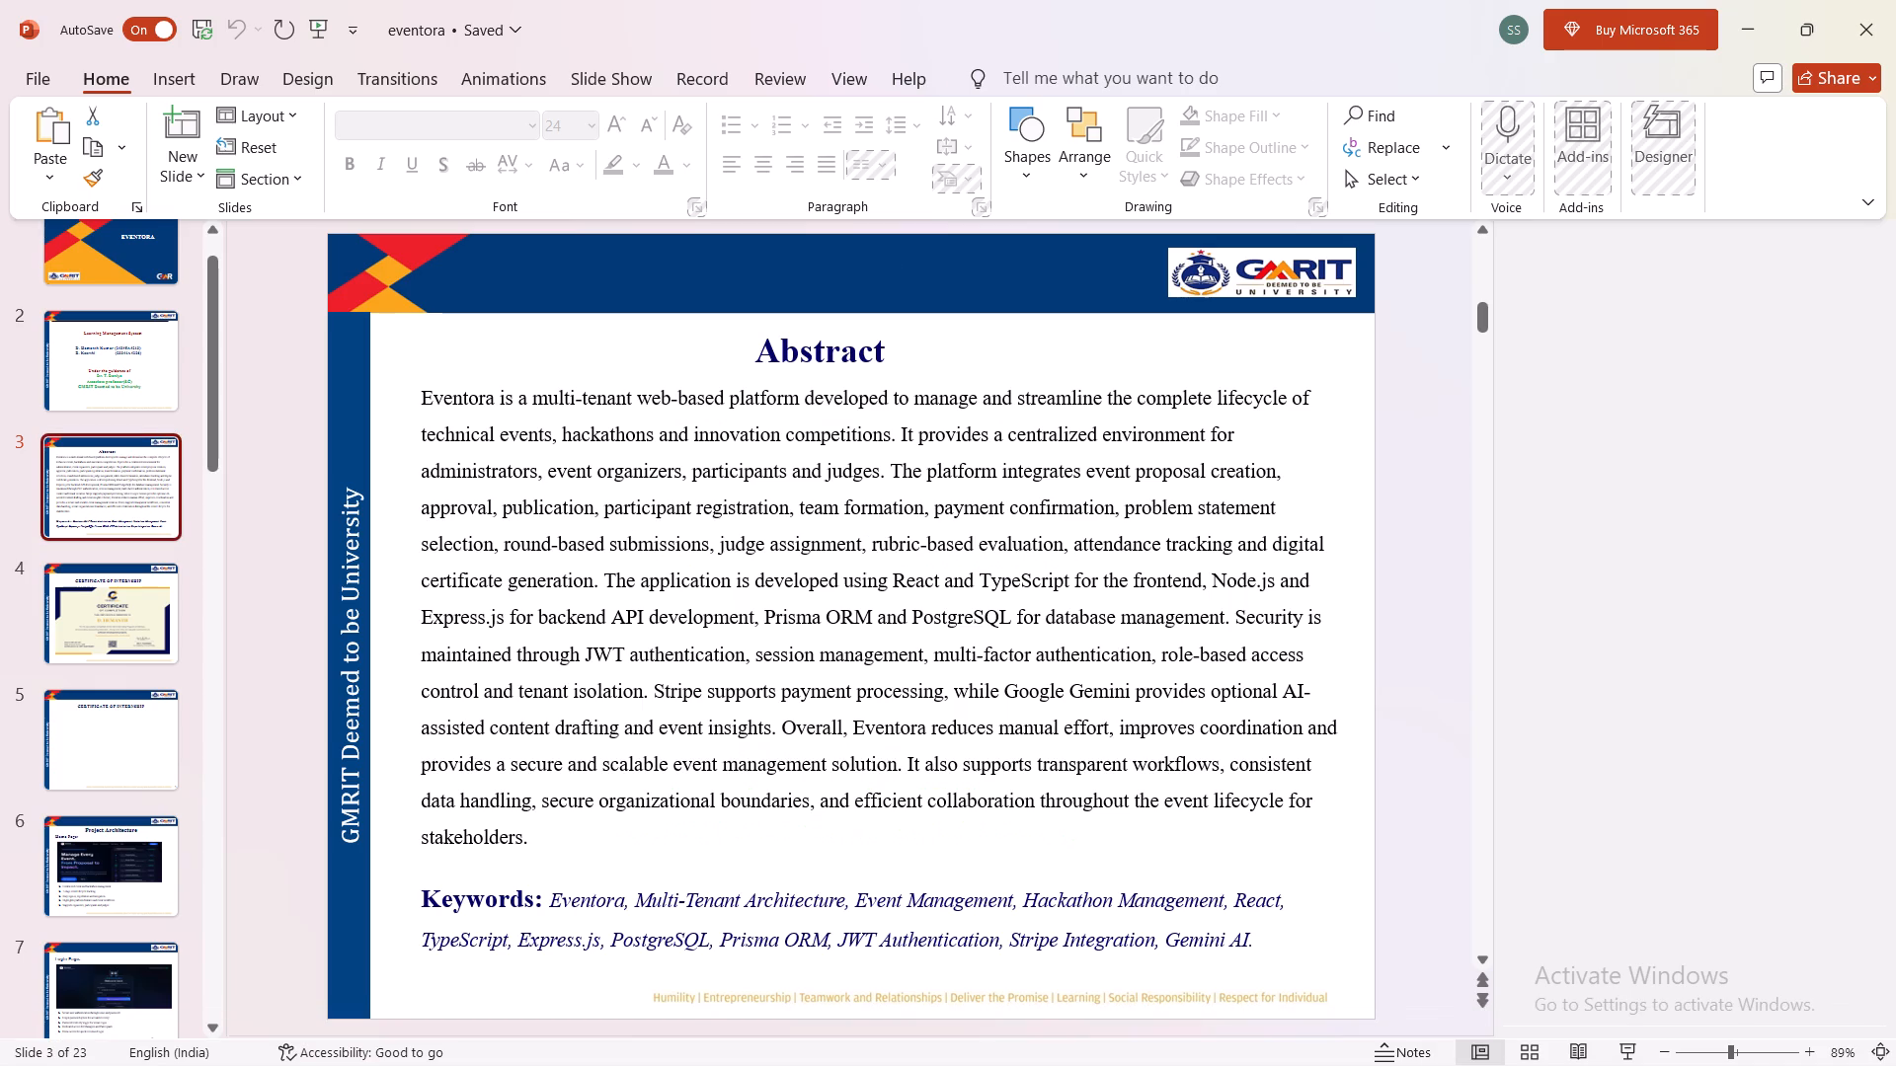
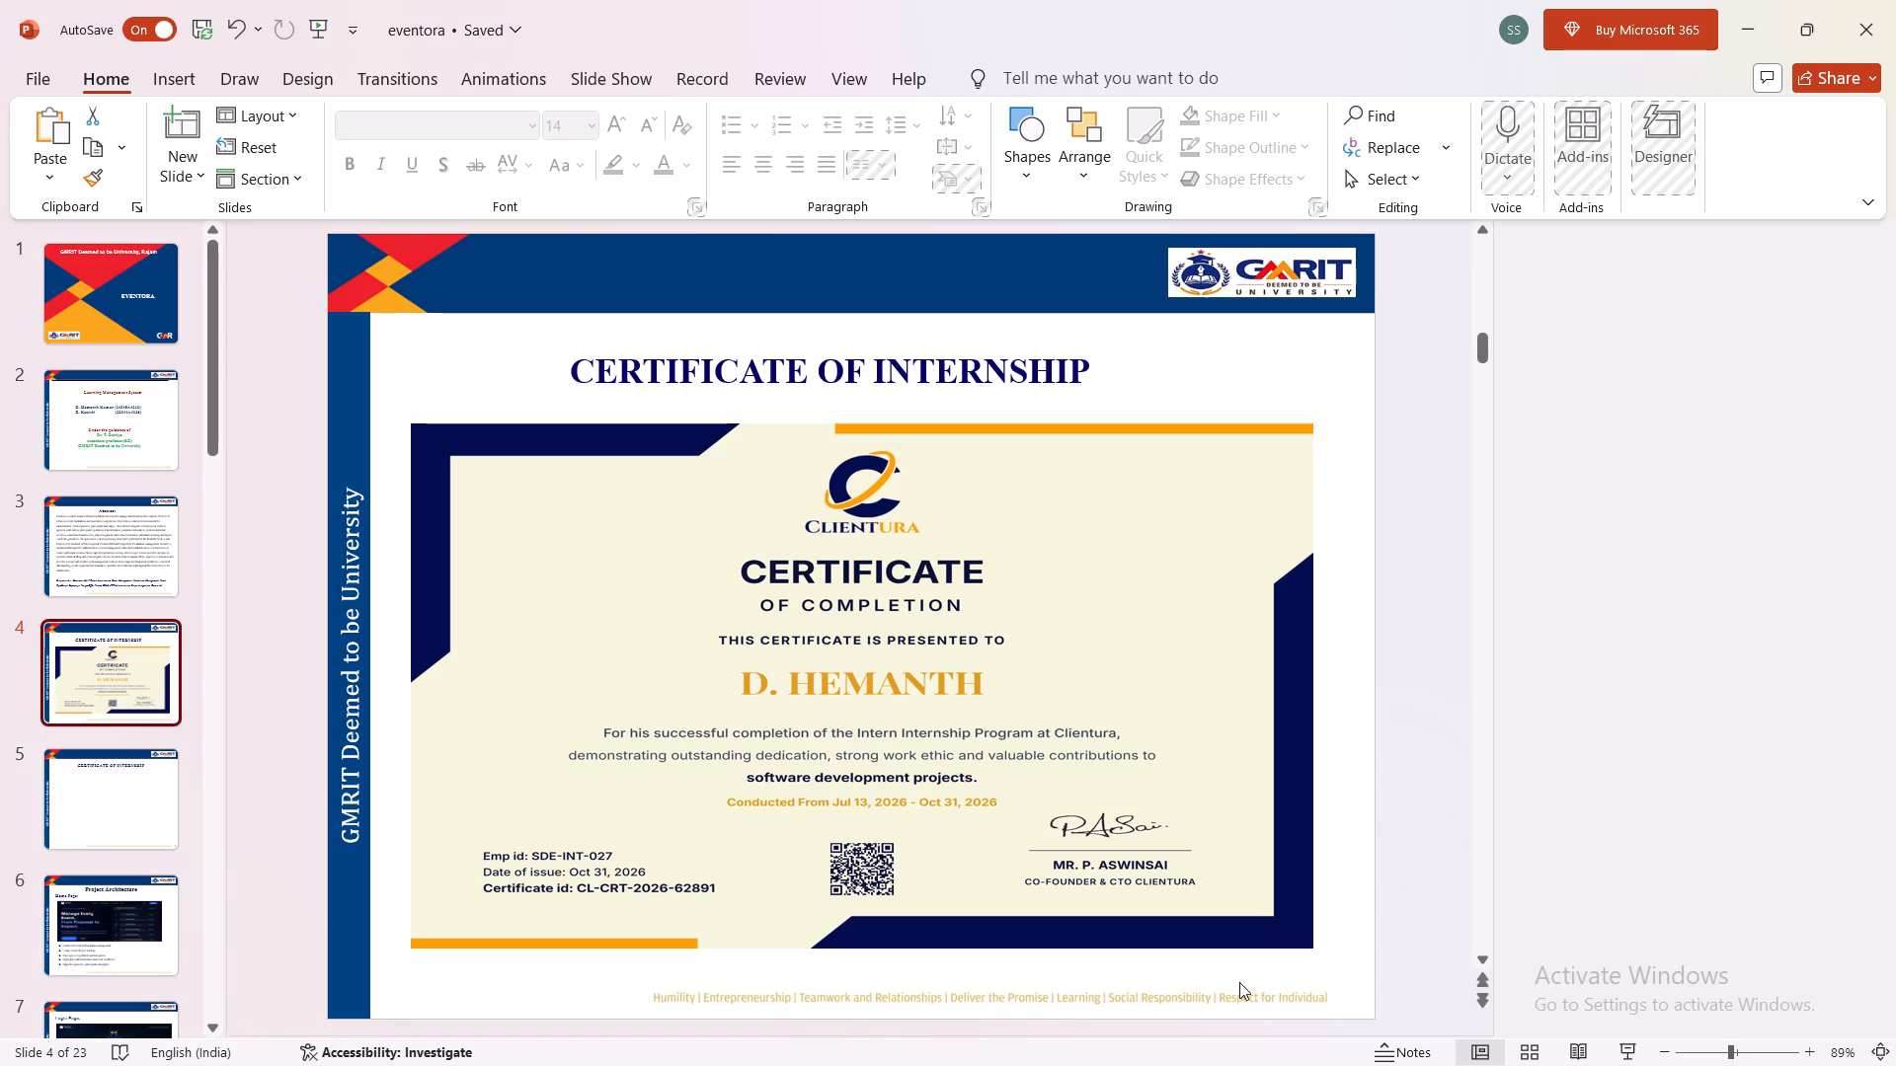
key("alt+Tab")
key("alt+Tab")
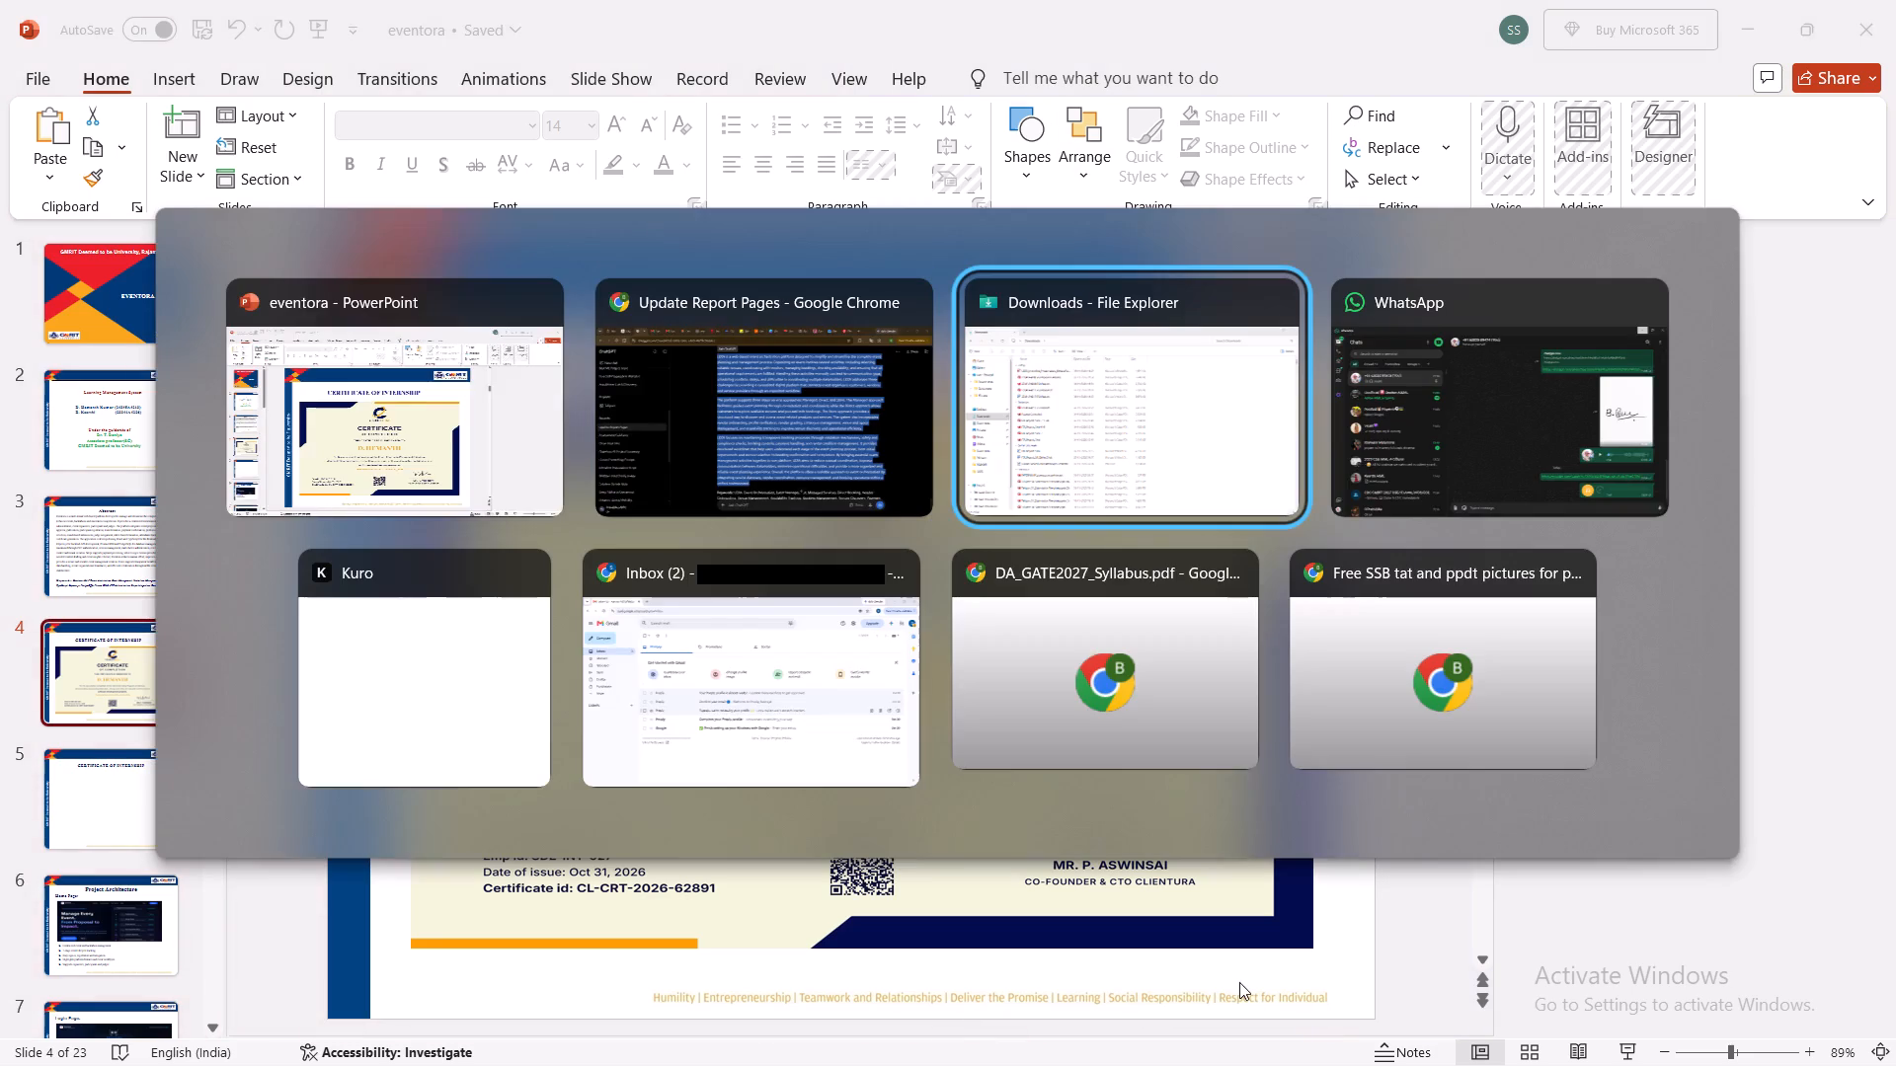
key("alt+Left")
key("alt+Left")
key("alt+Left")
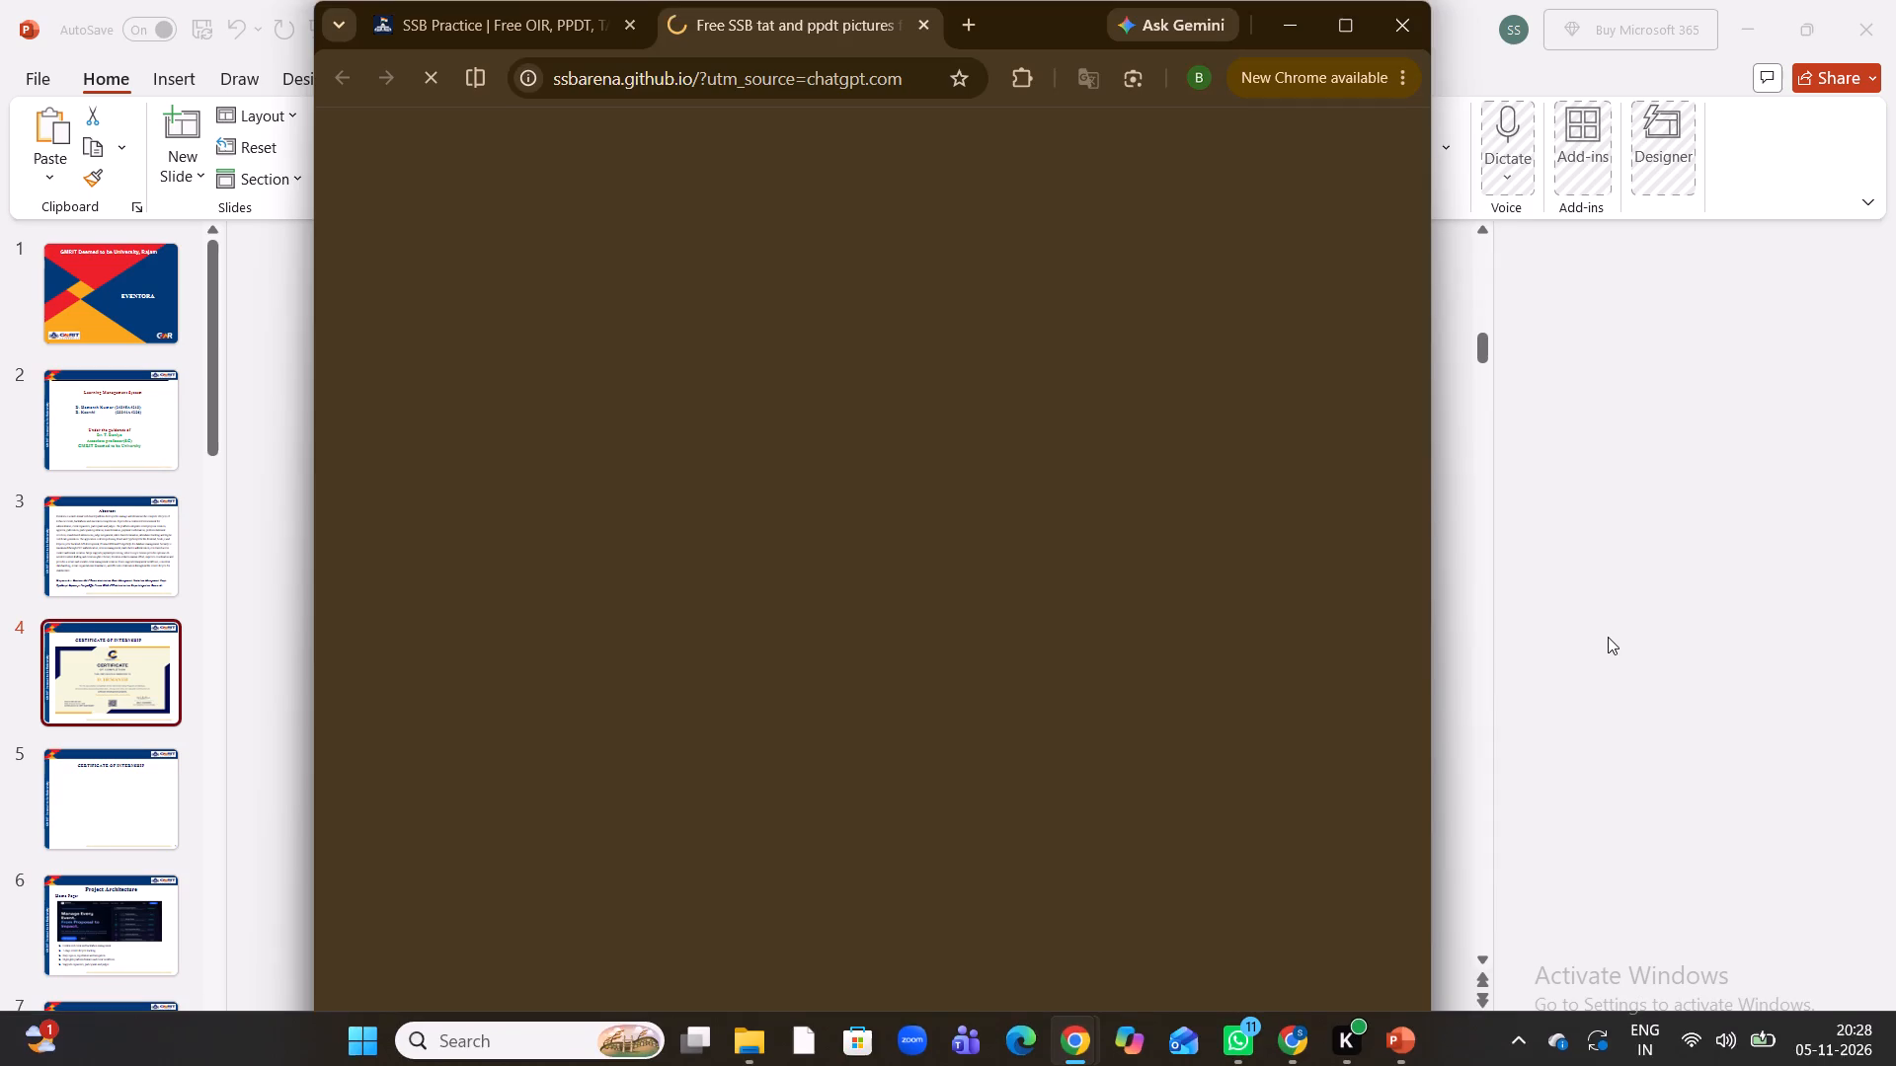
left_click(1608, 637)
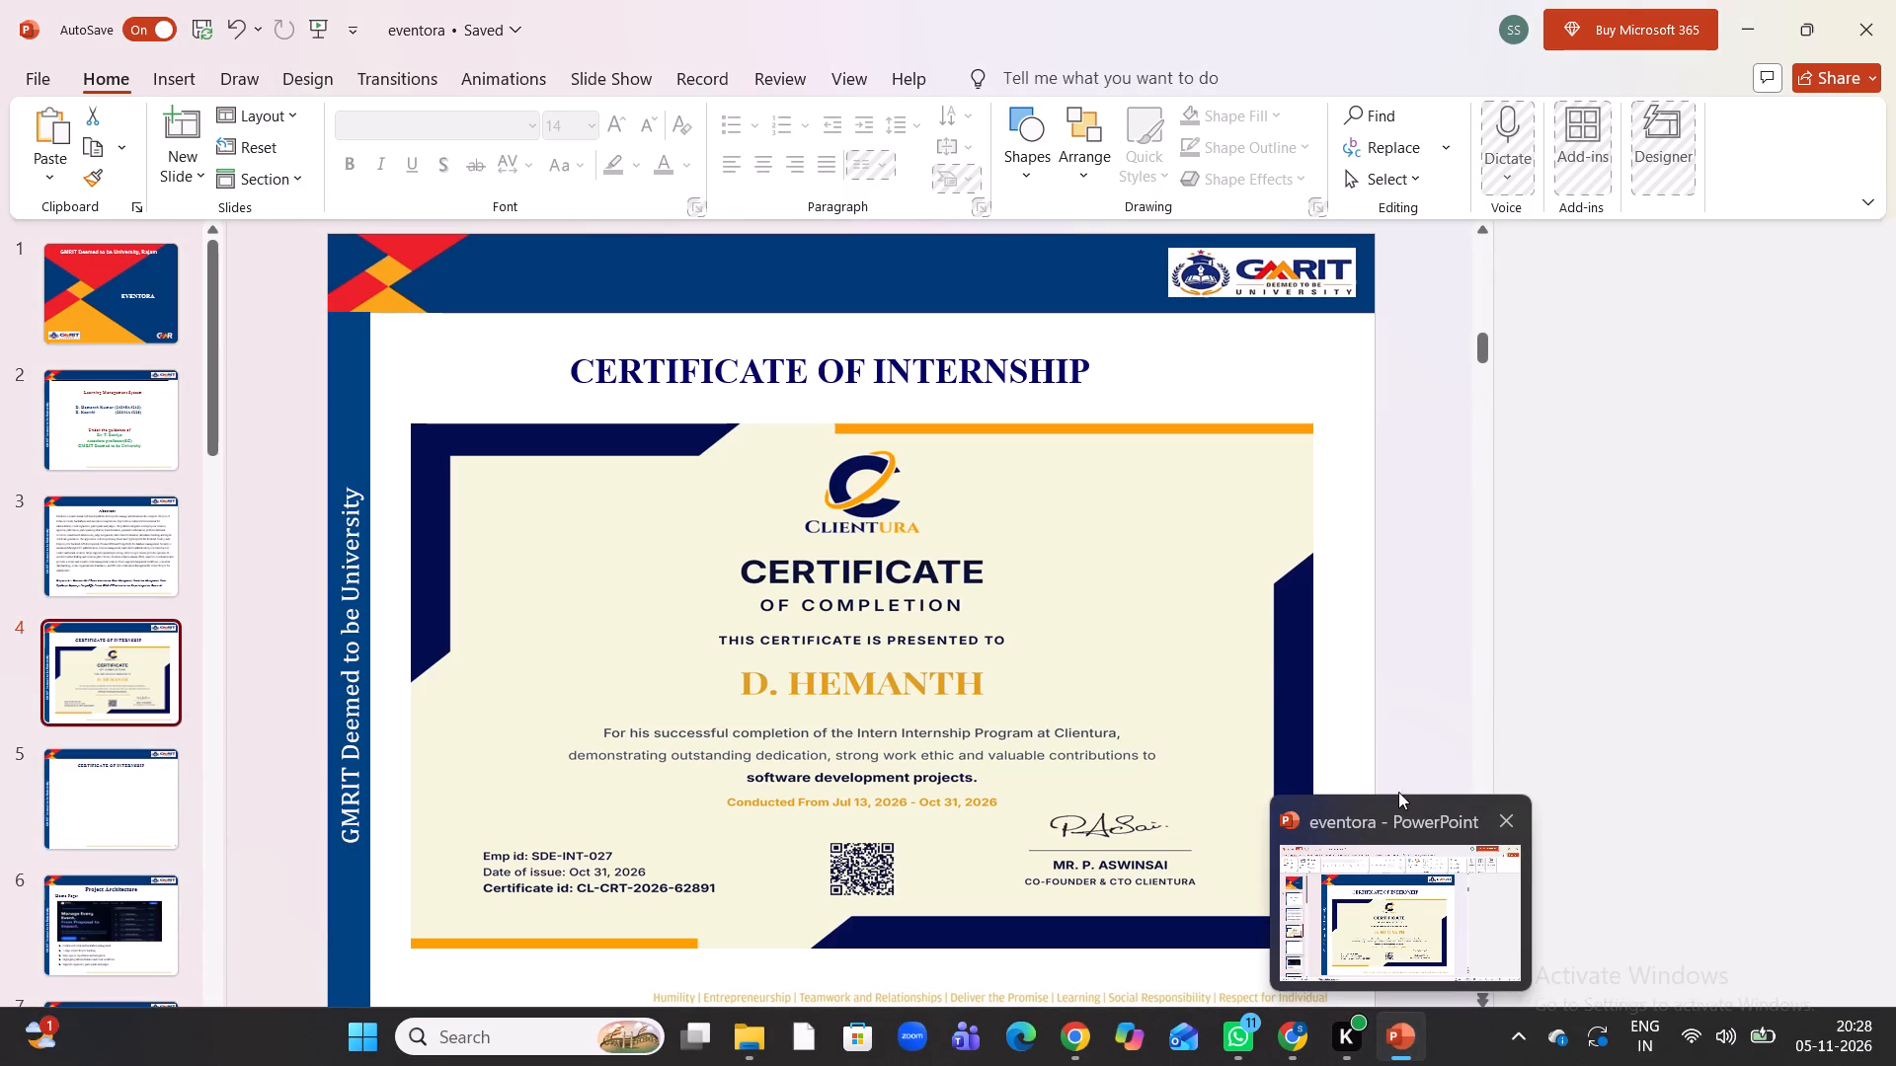
Switch to File Explorer and open the FSI PPT presentation from the OneDrive Documents folder.
left_click(750, 1039)
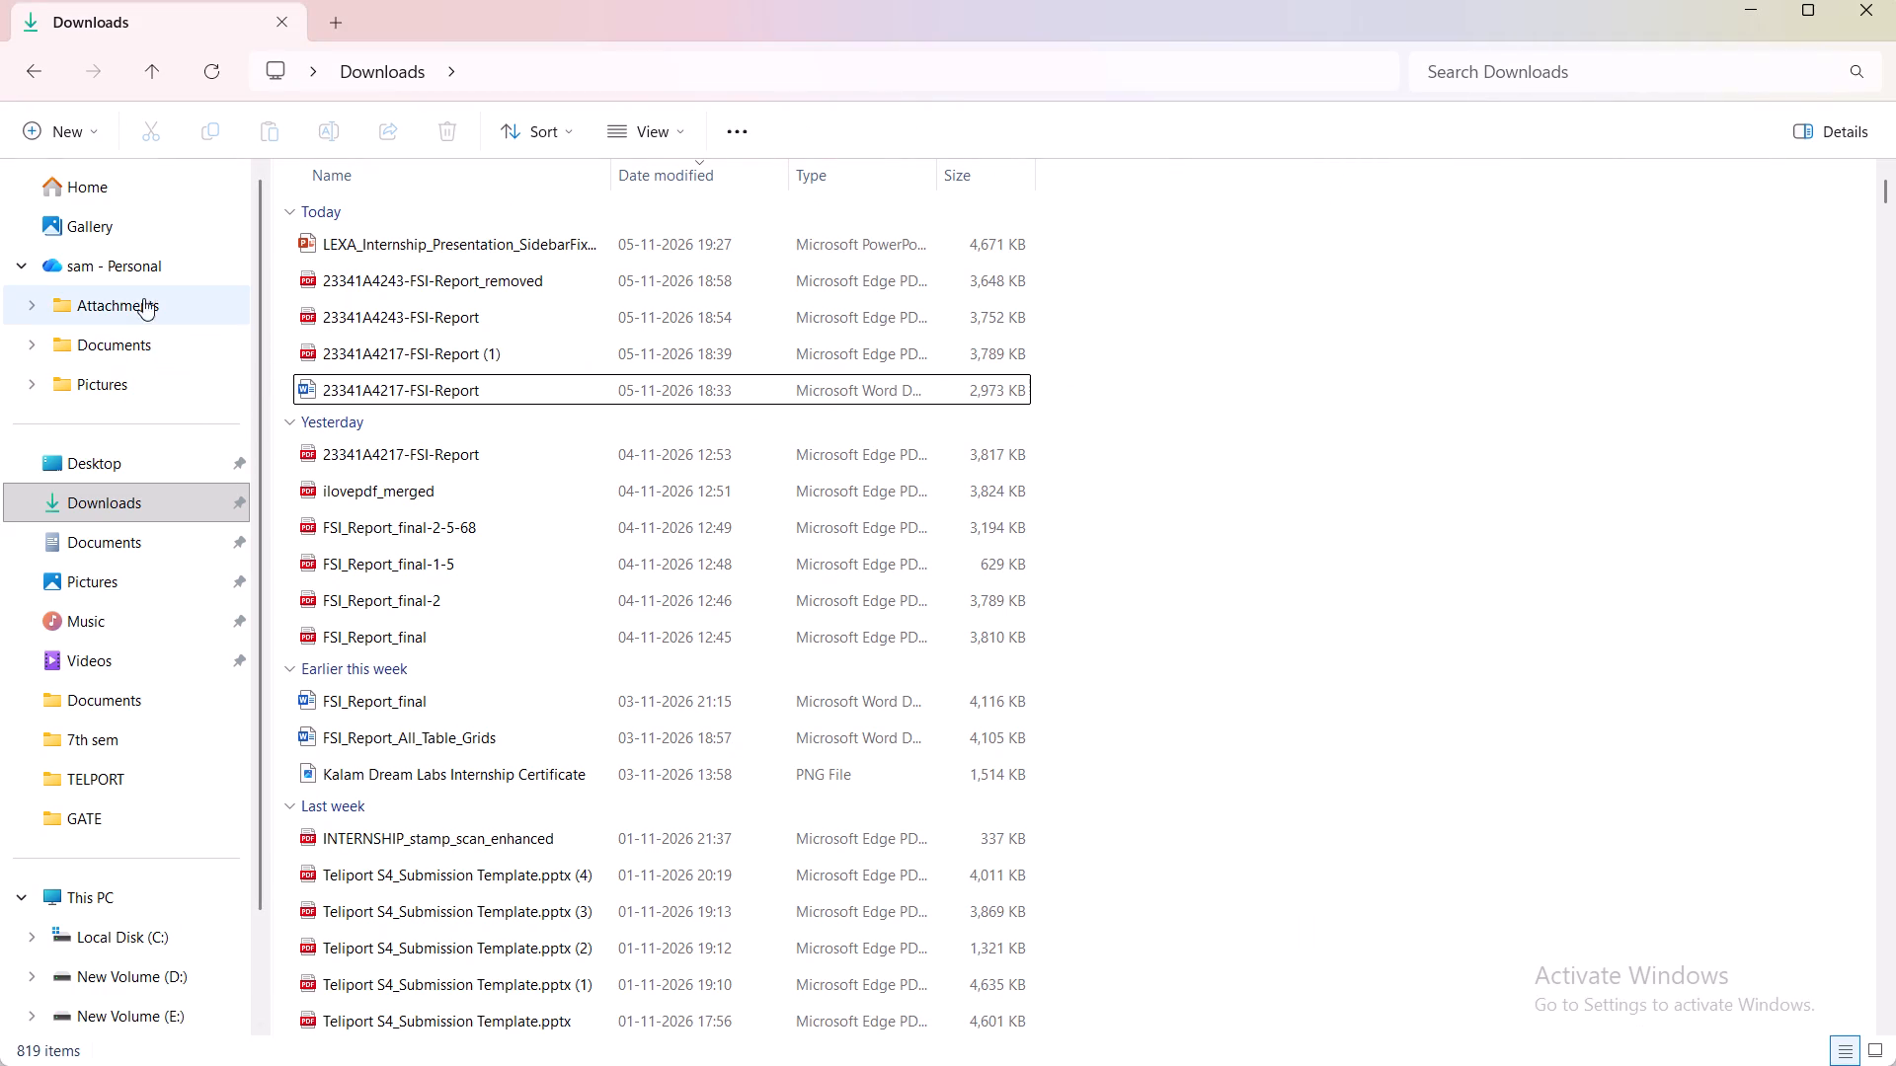
left_click(139, 339)
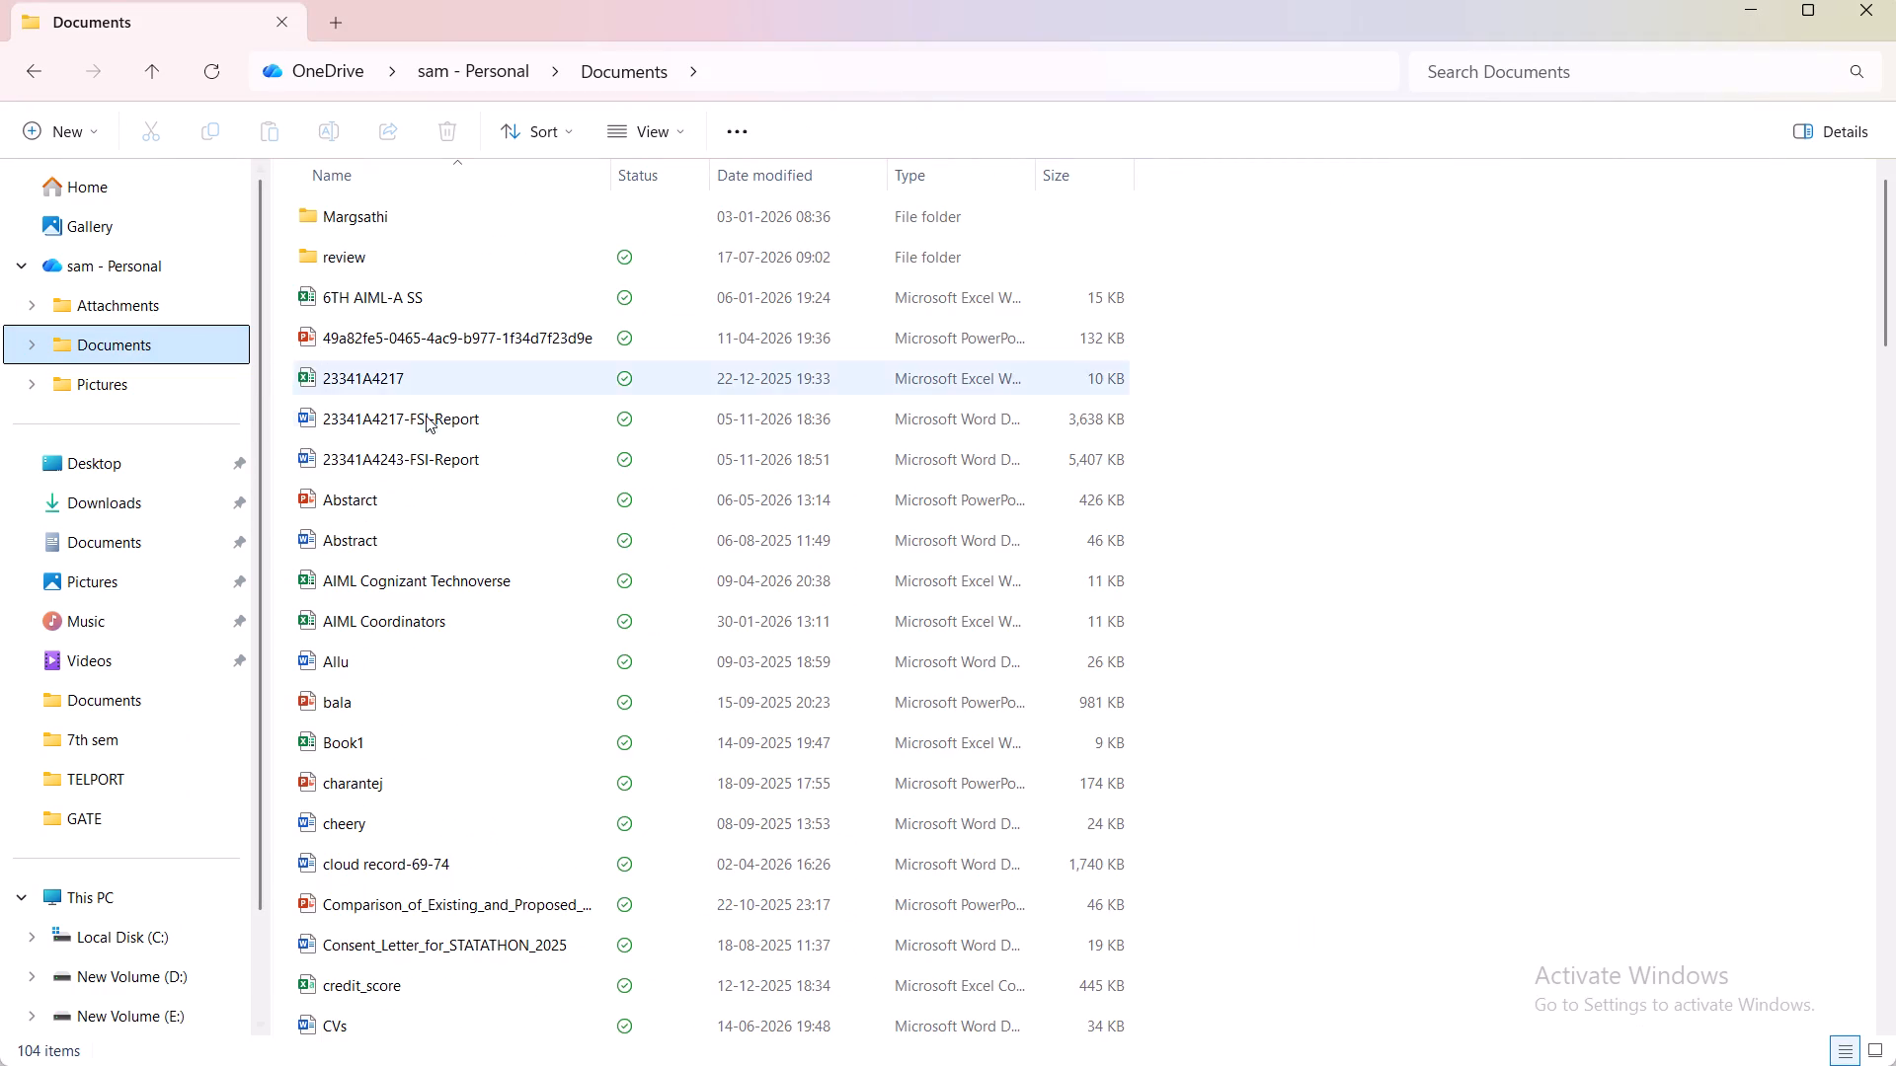
scroll(426, 416, "down", 2)
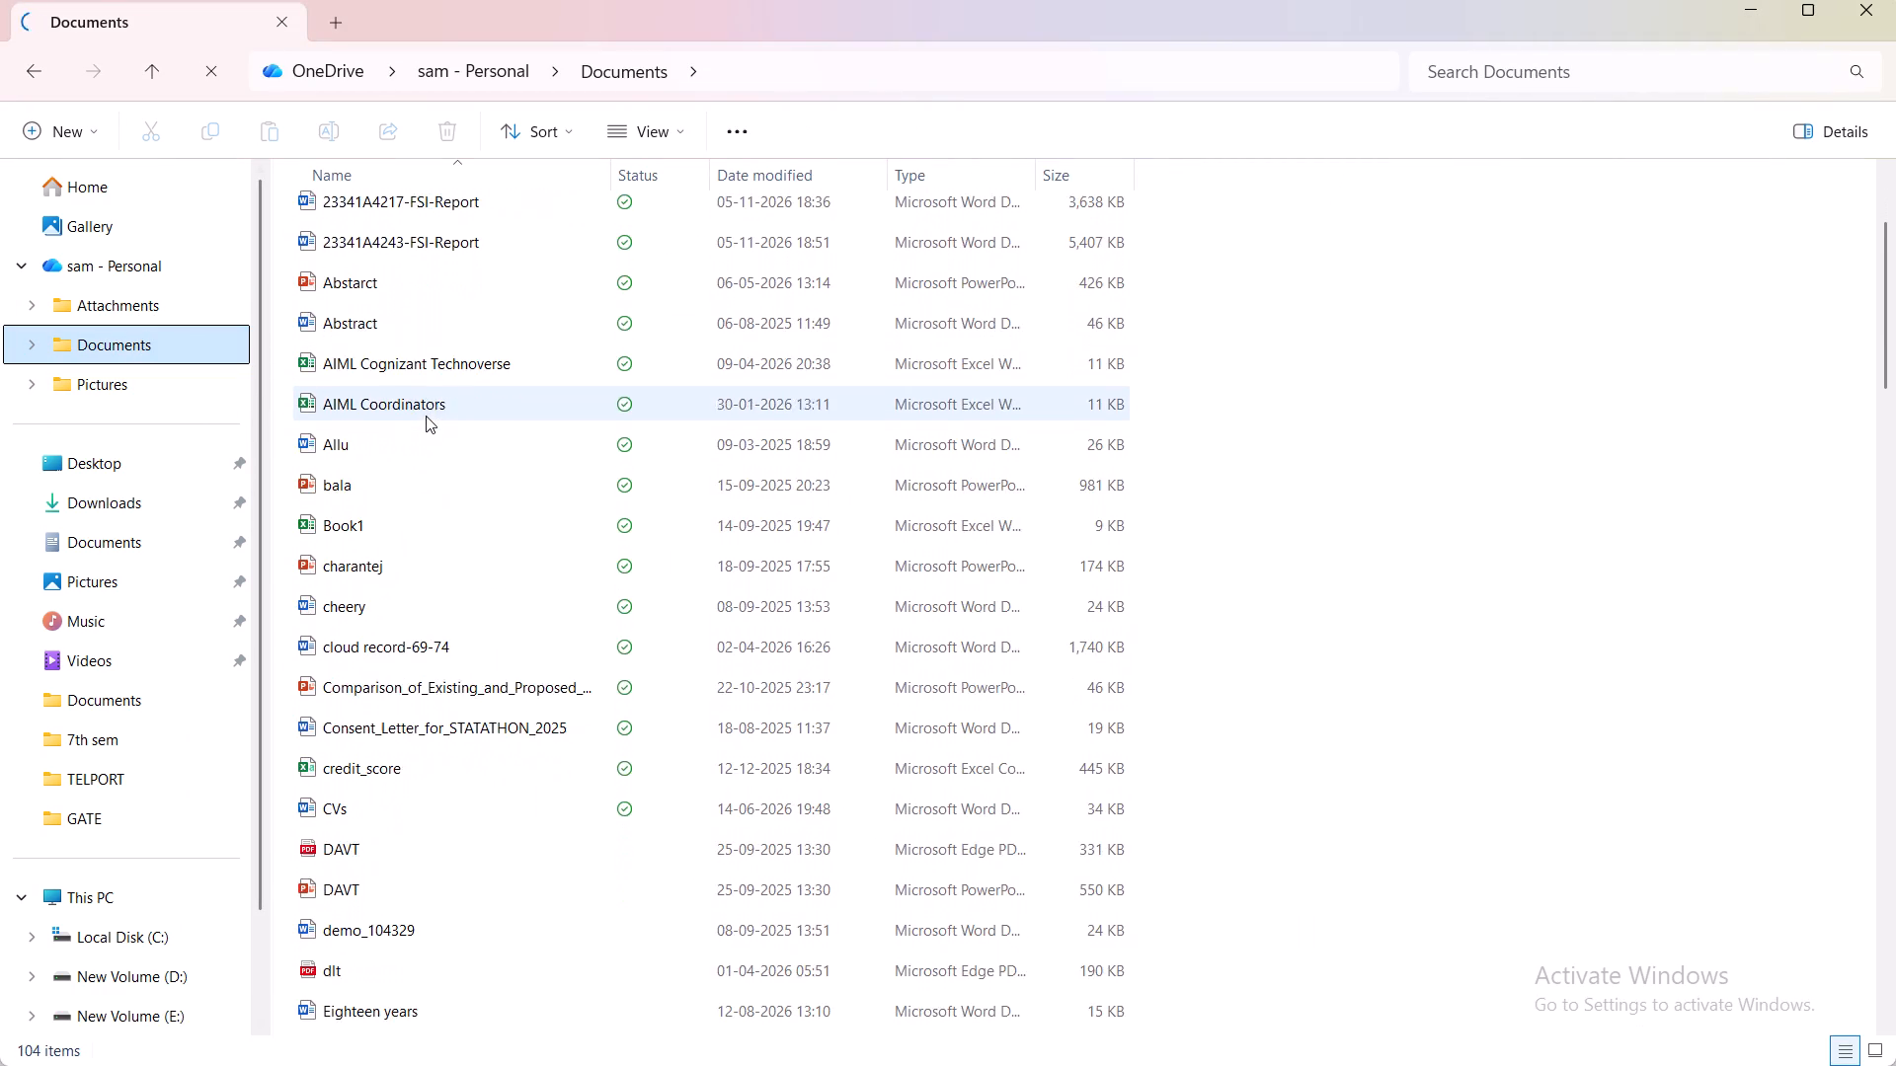
scroll(426, 416, "down", 3)
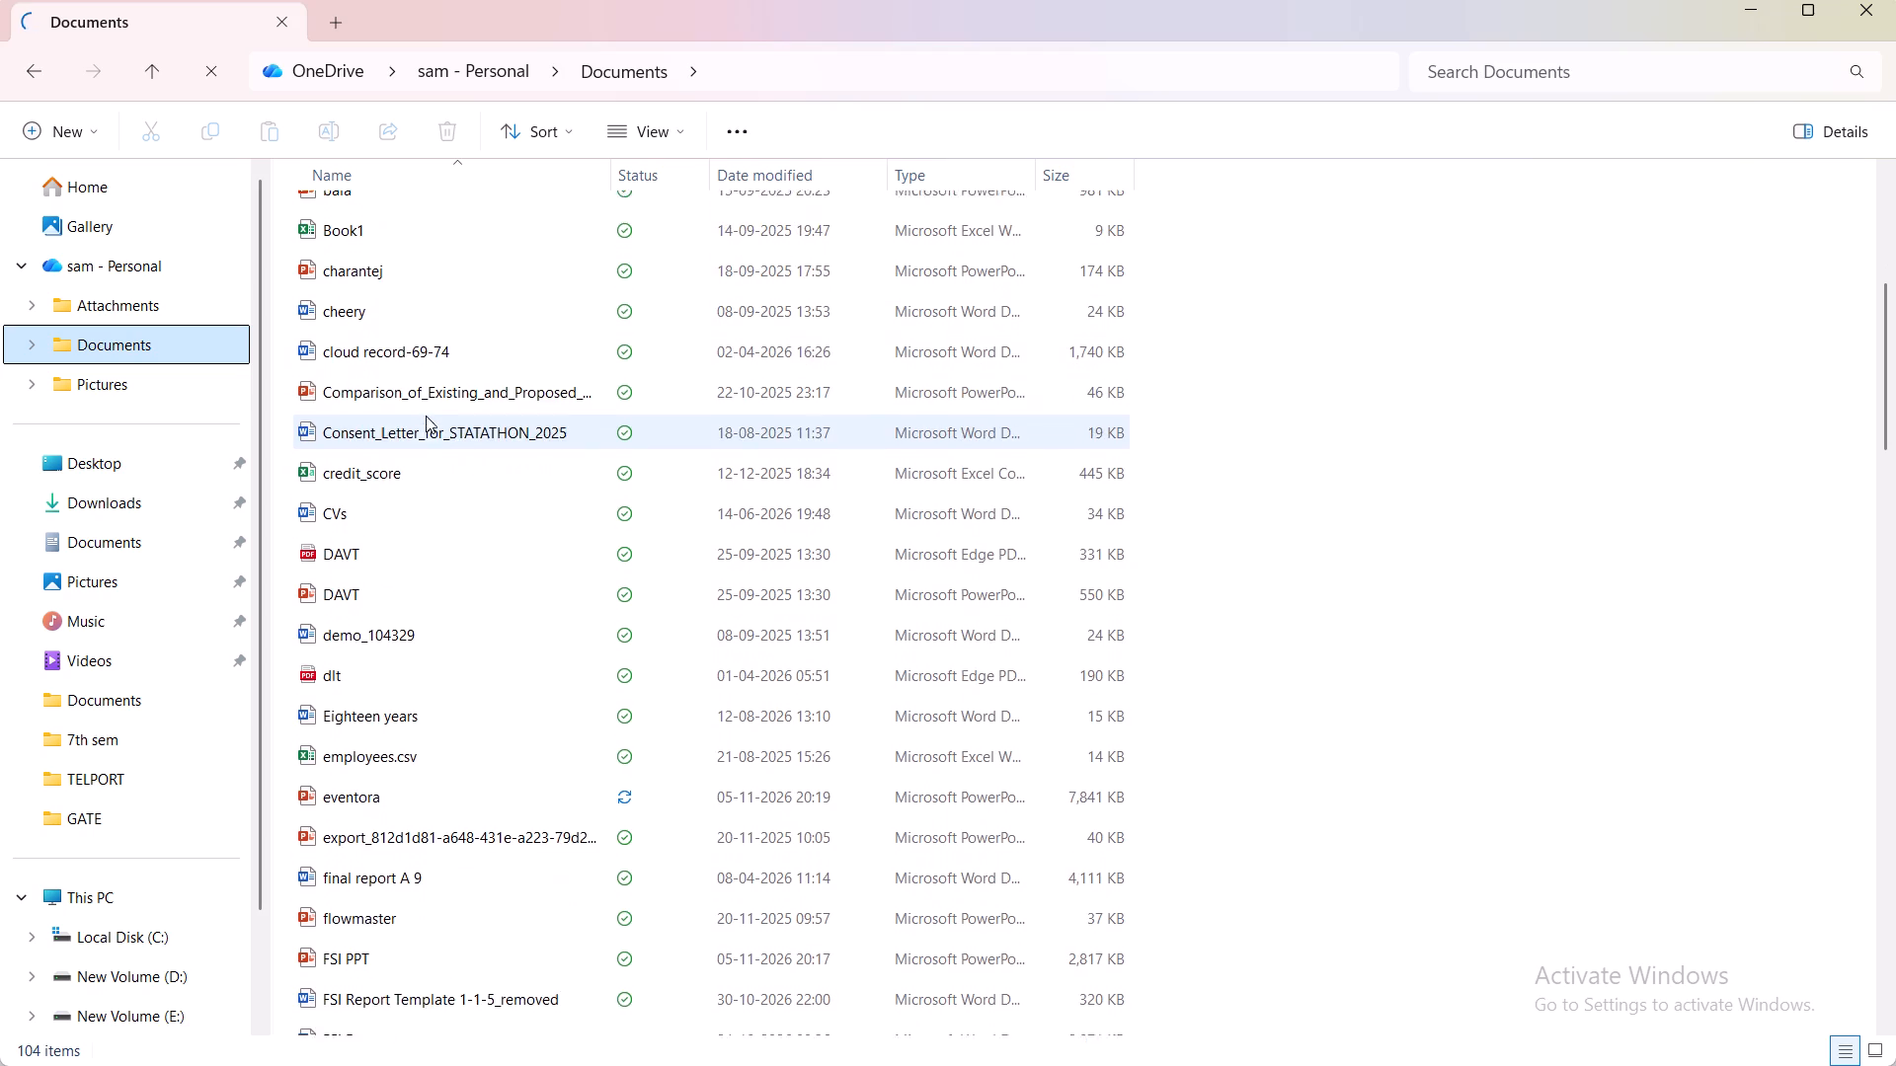
scroll(426, 416, "down", 3)
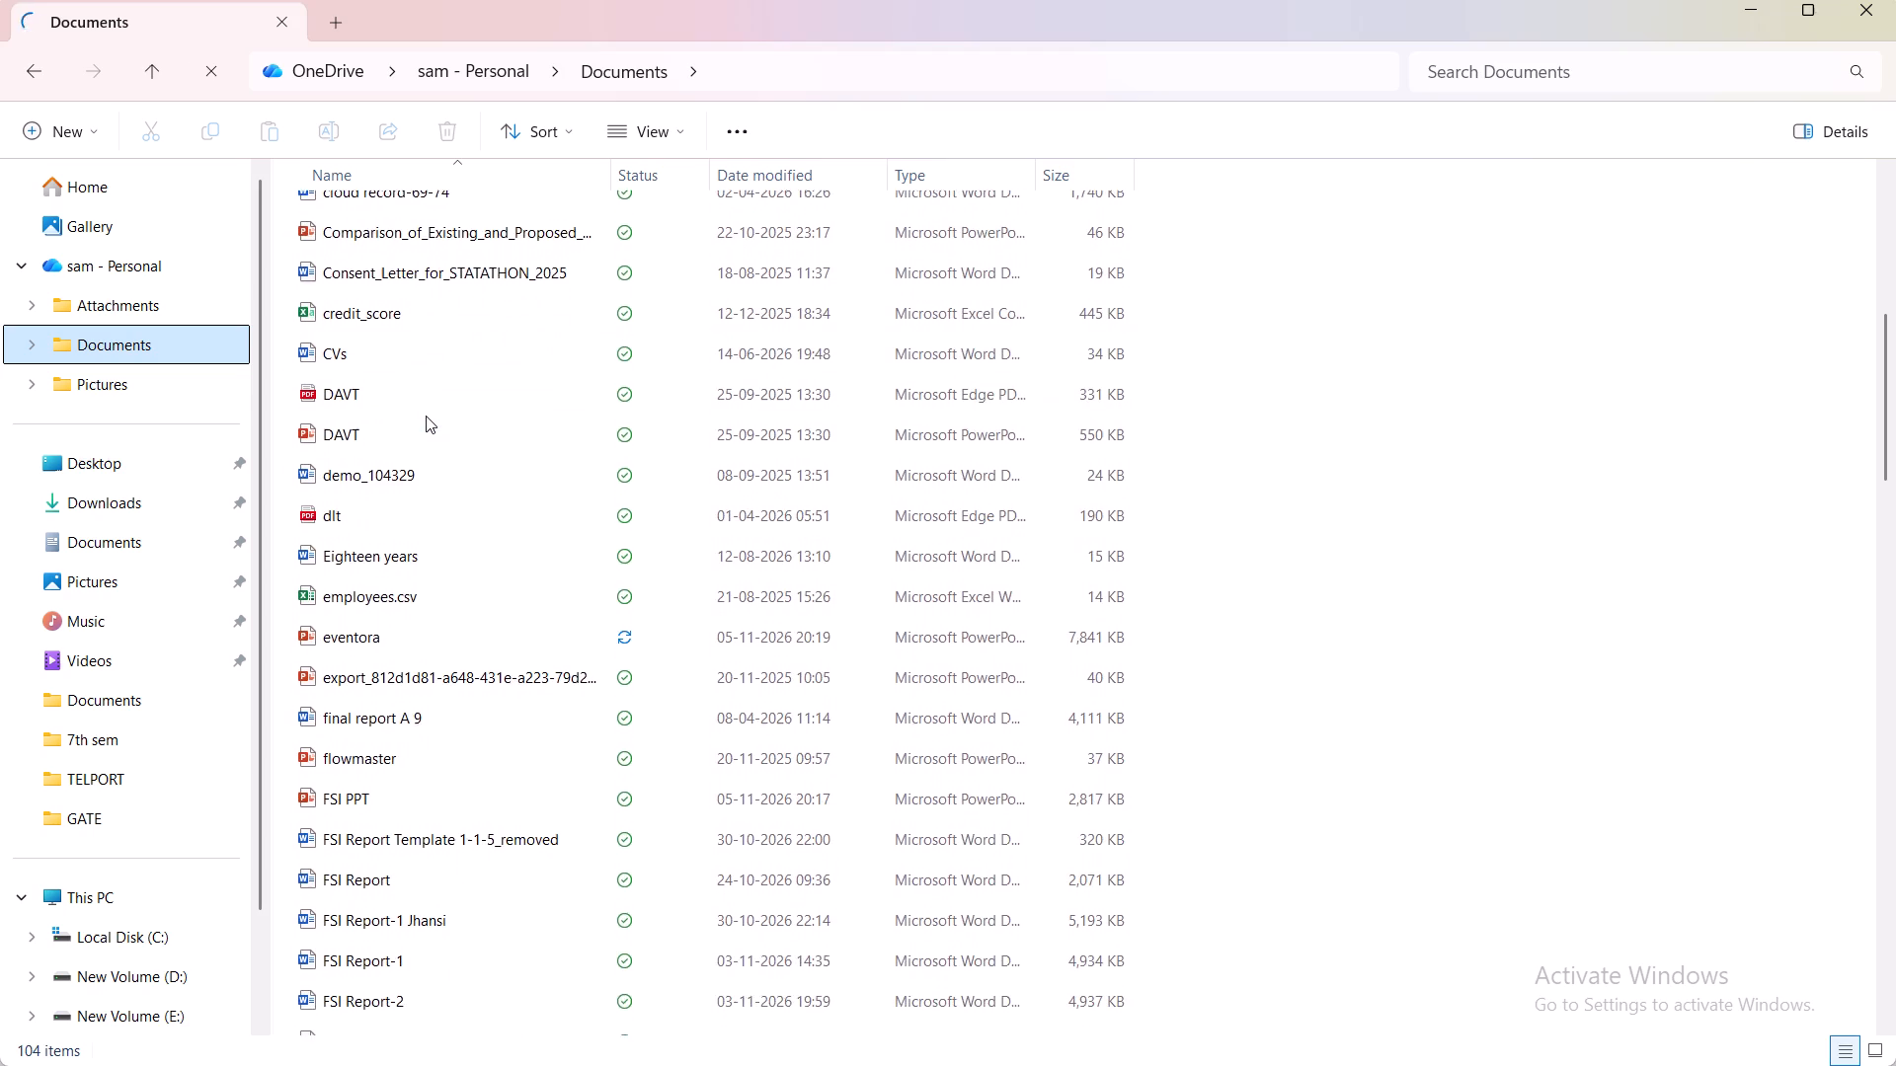
scroll(426, 416, "down", 2)
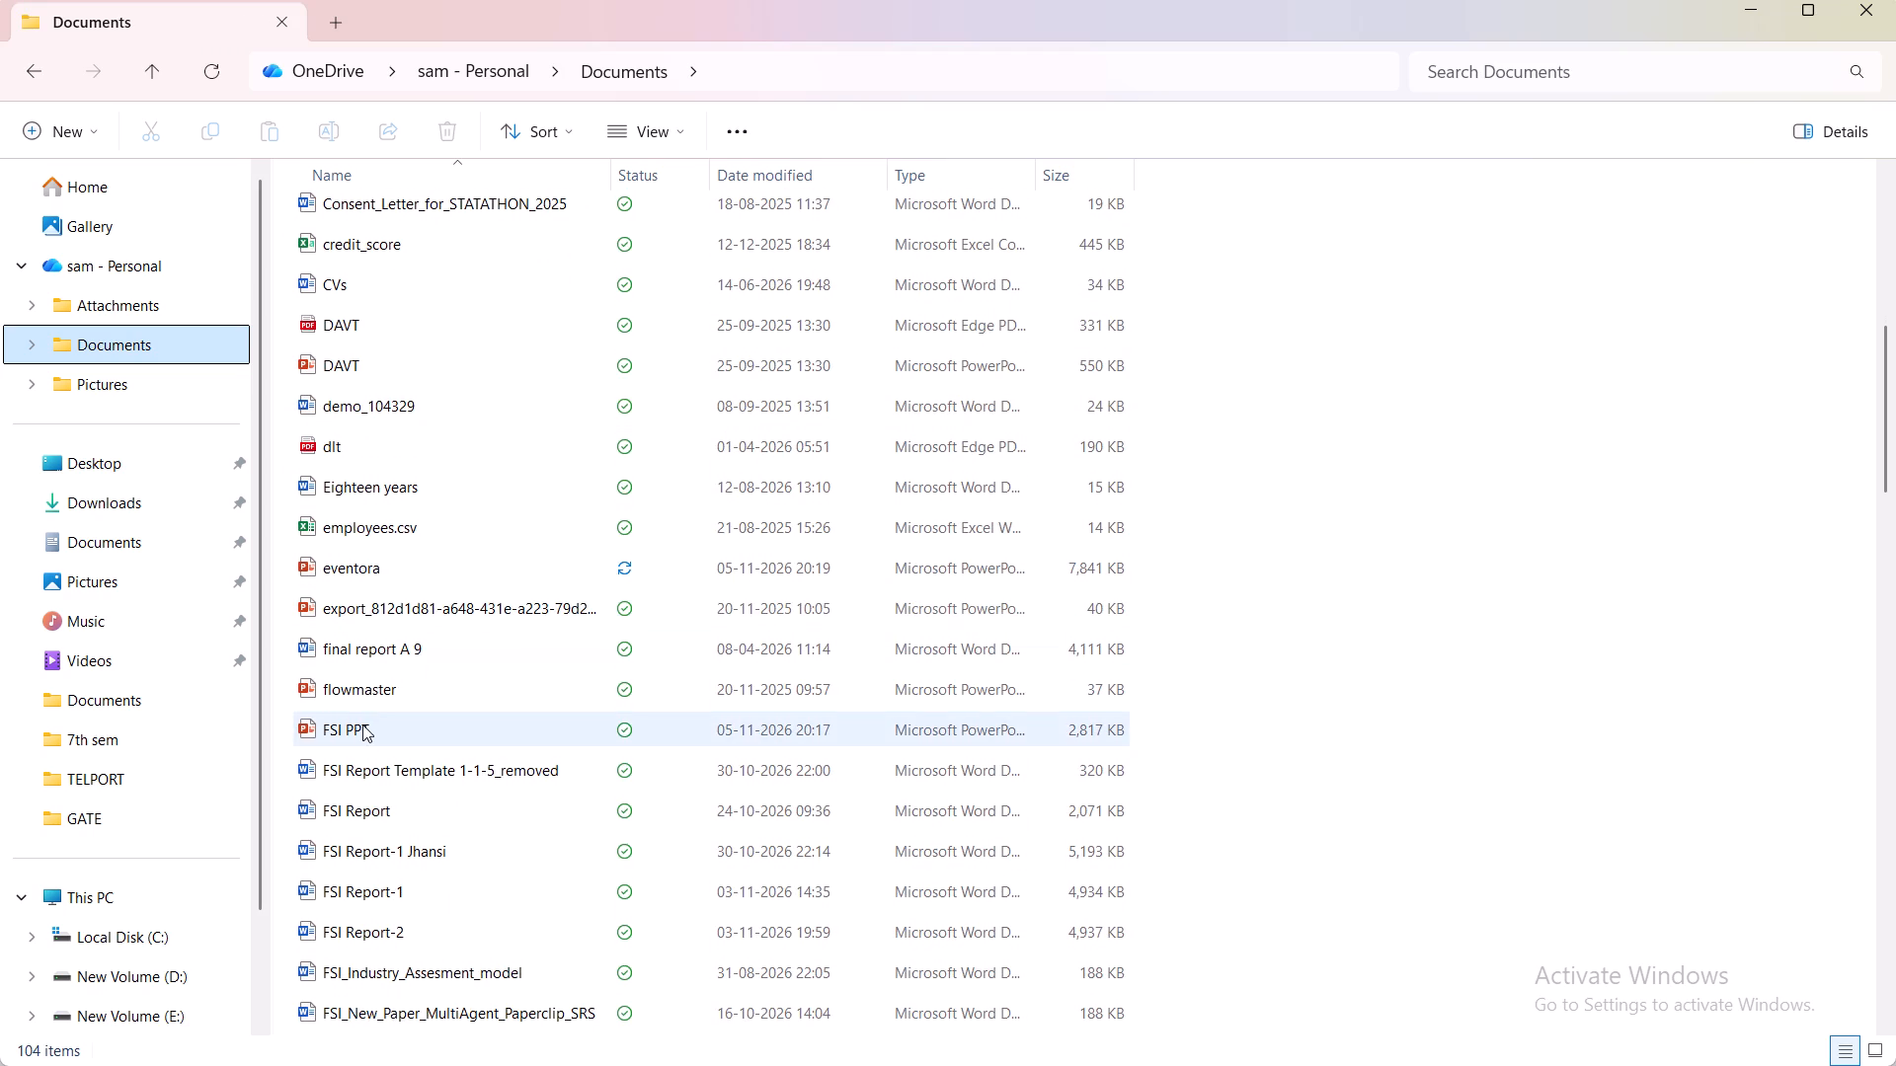
double_click(362, 724)
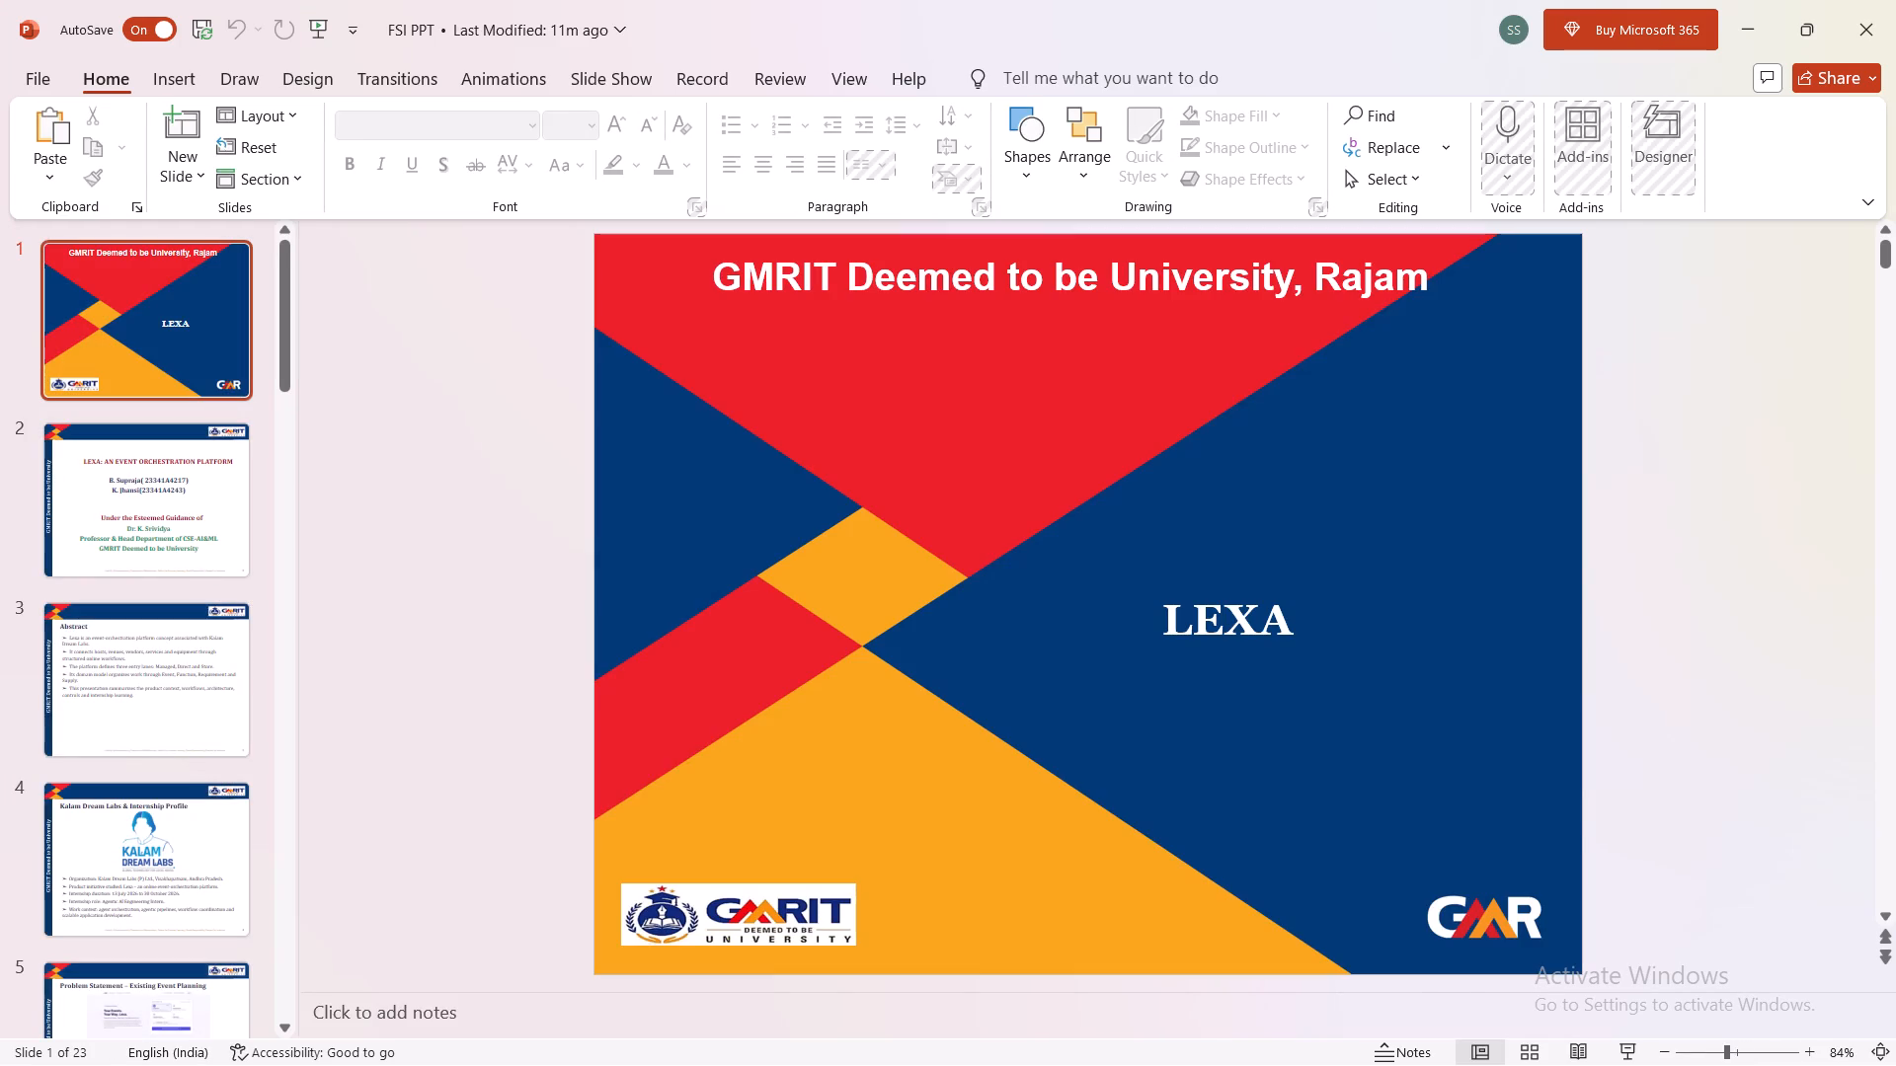
Replace the bullet text on the Abstract slide (slide 3) with the copied LEXA abstract paragraphs.
left_click(192, 510)
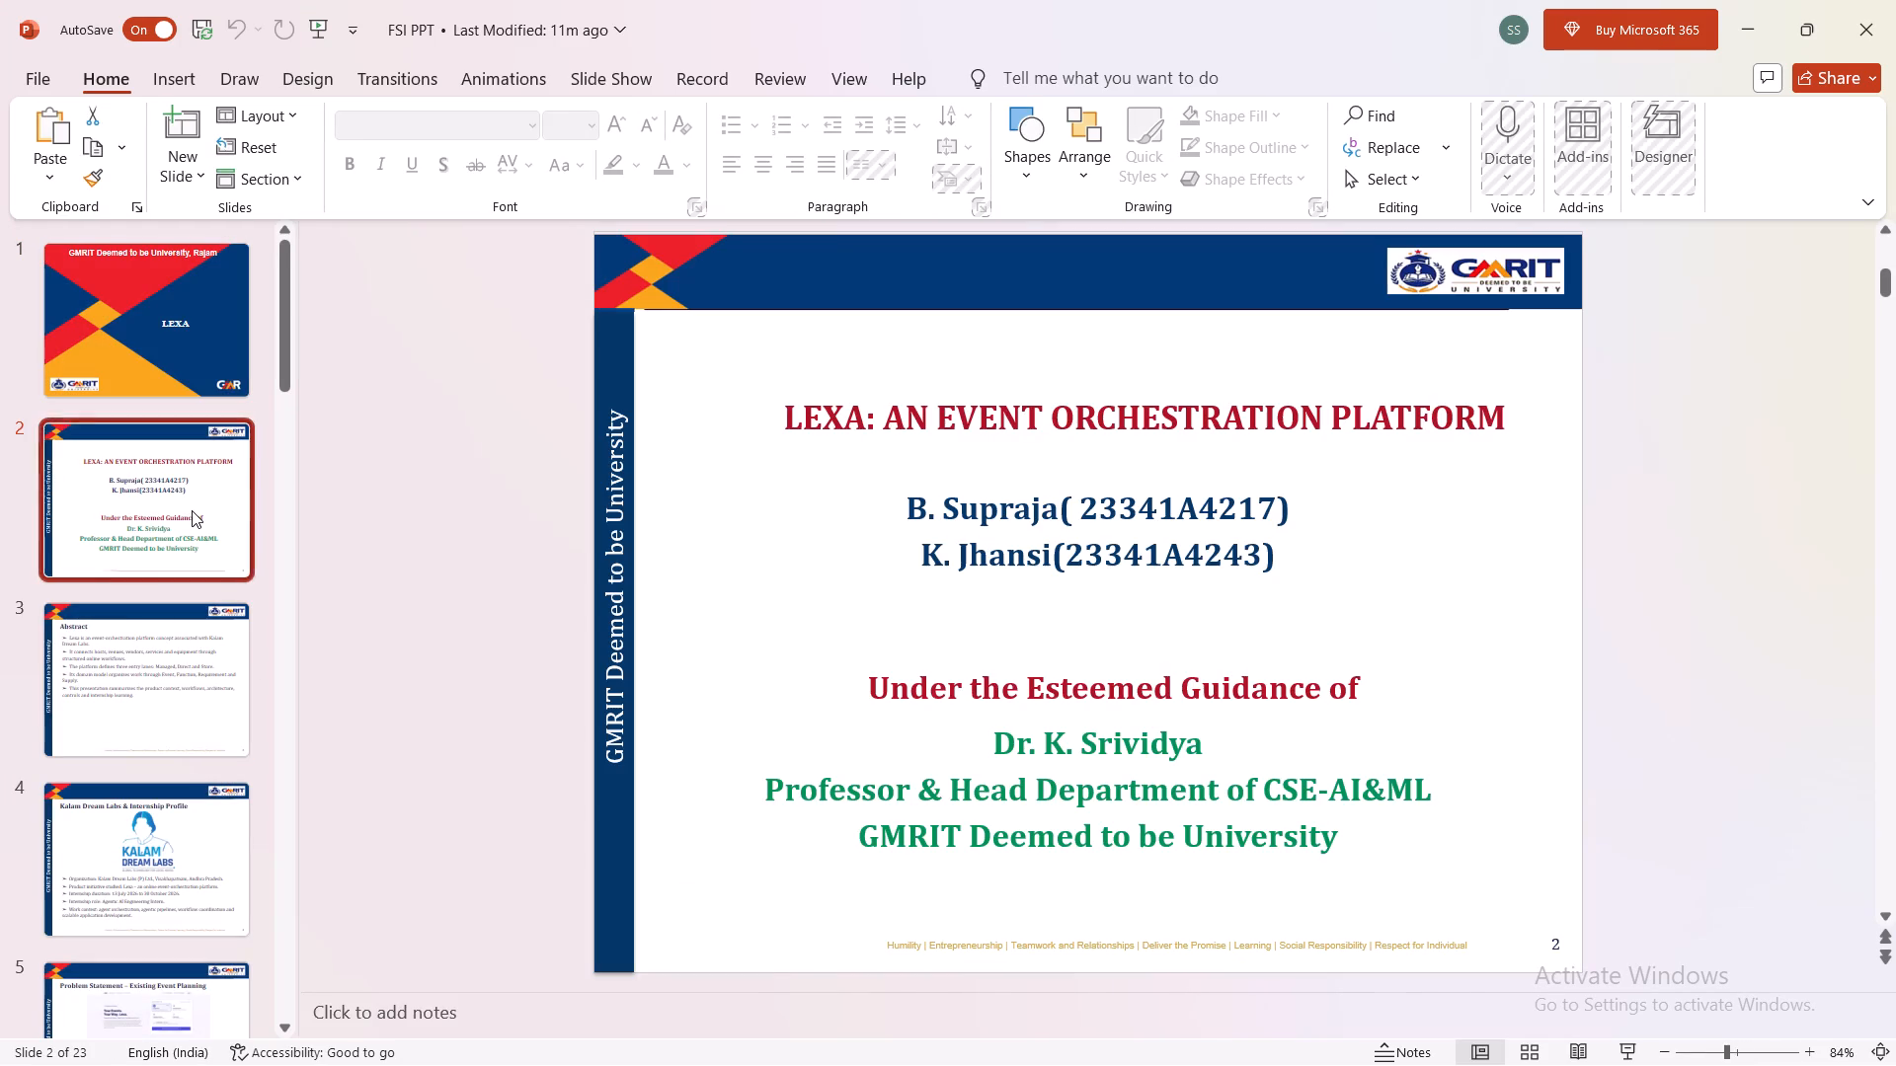
left_click(168, 706)
left_click(872, 438)
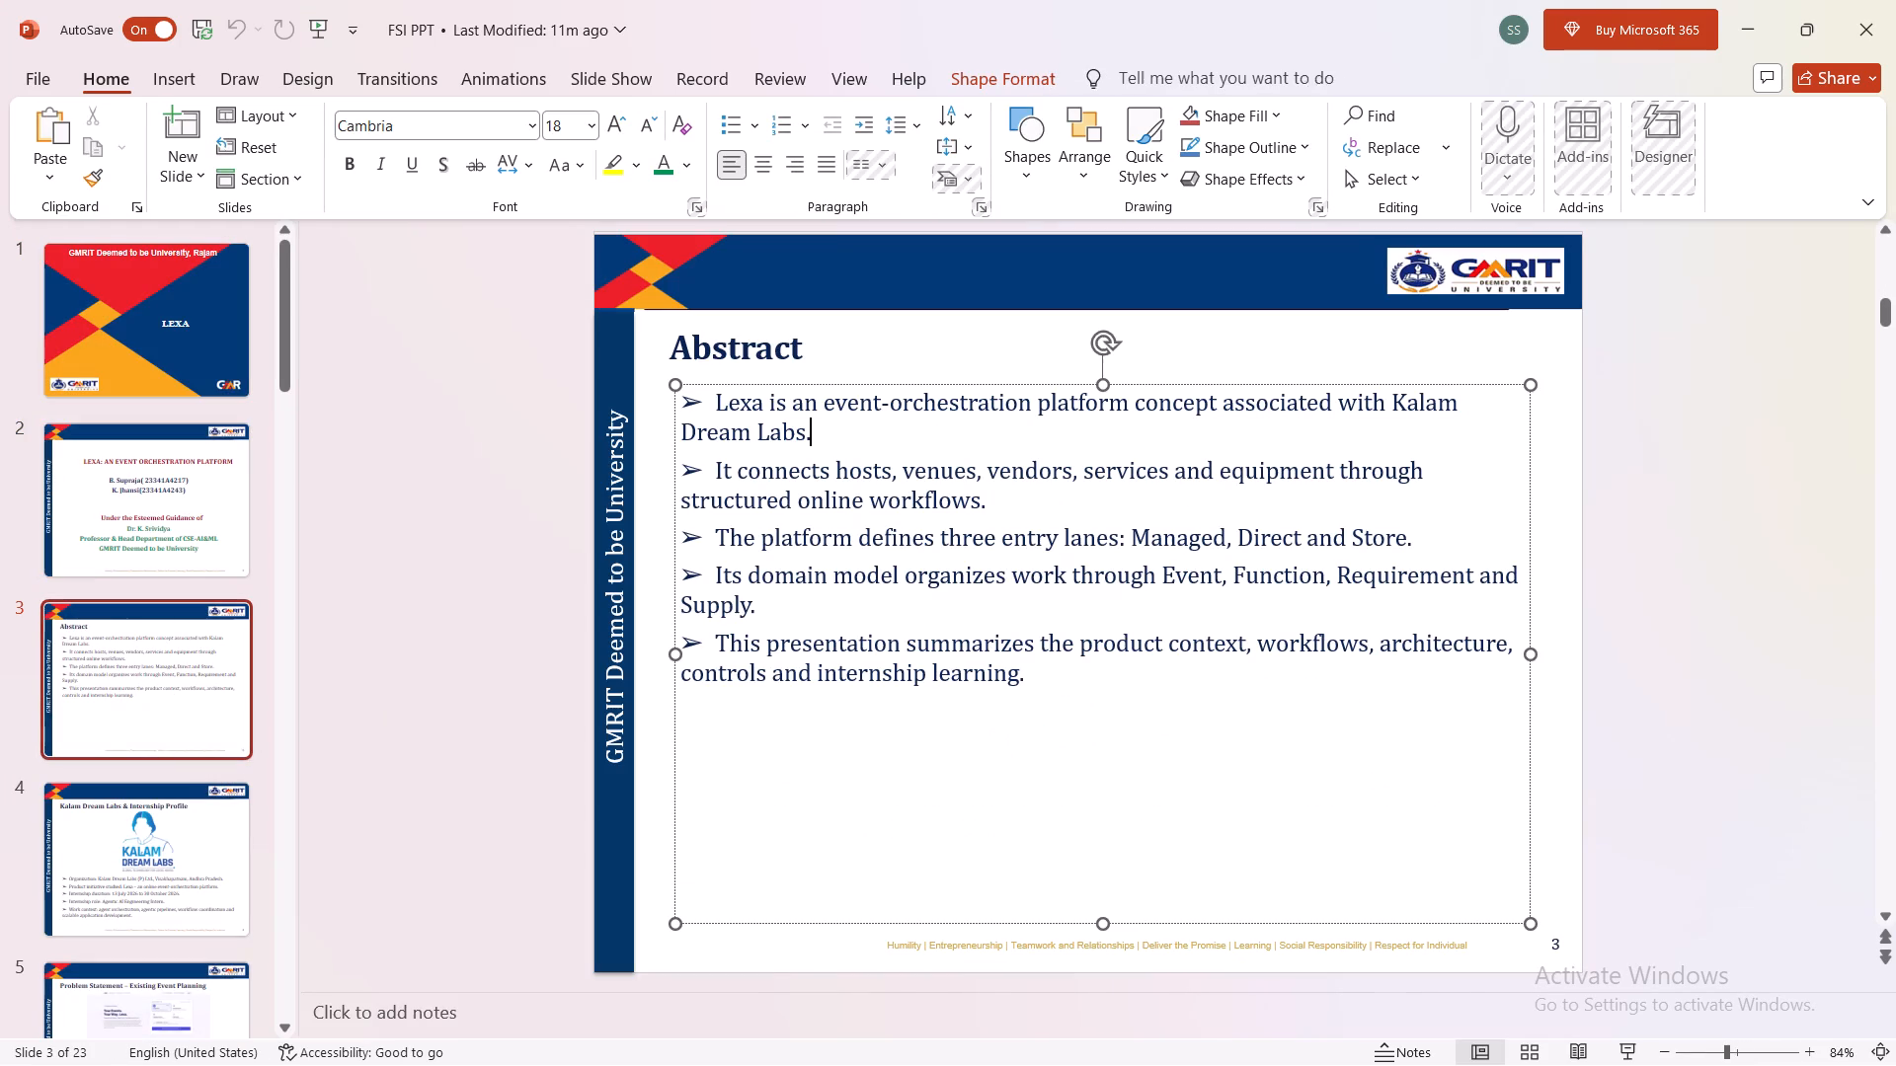
key("Delete")
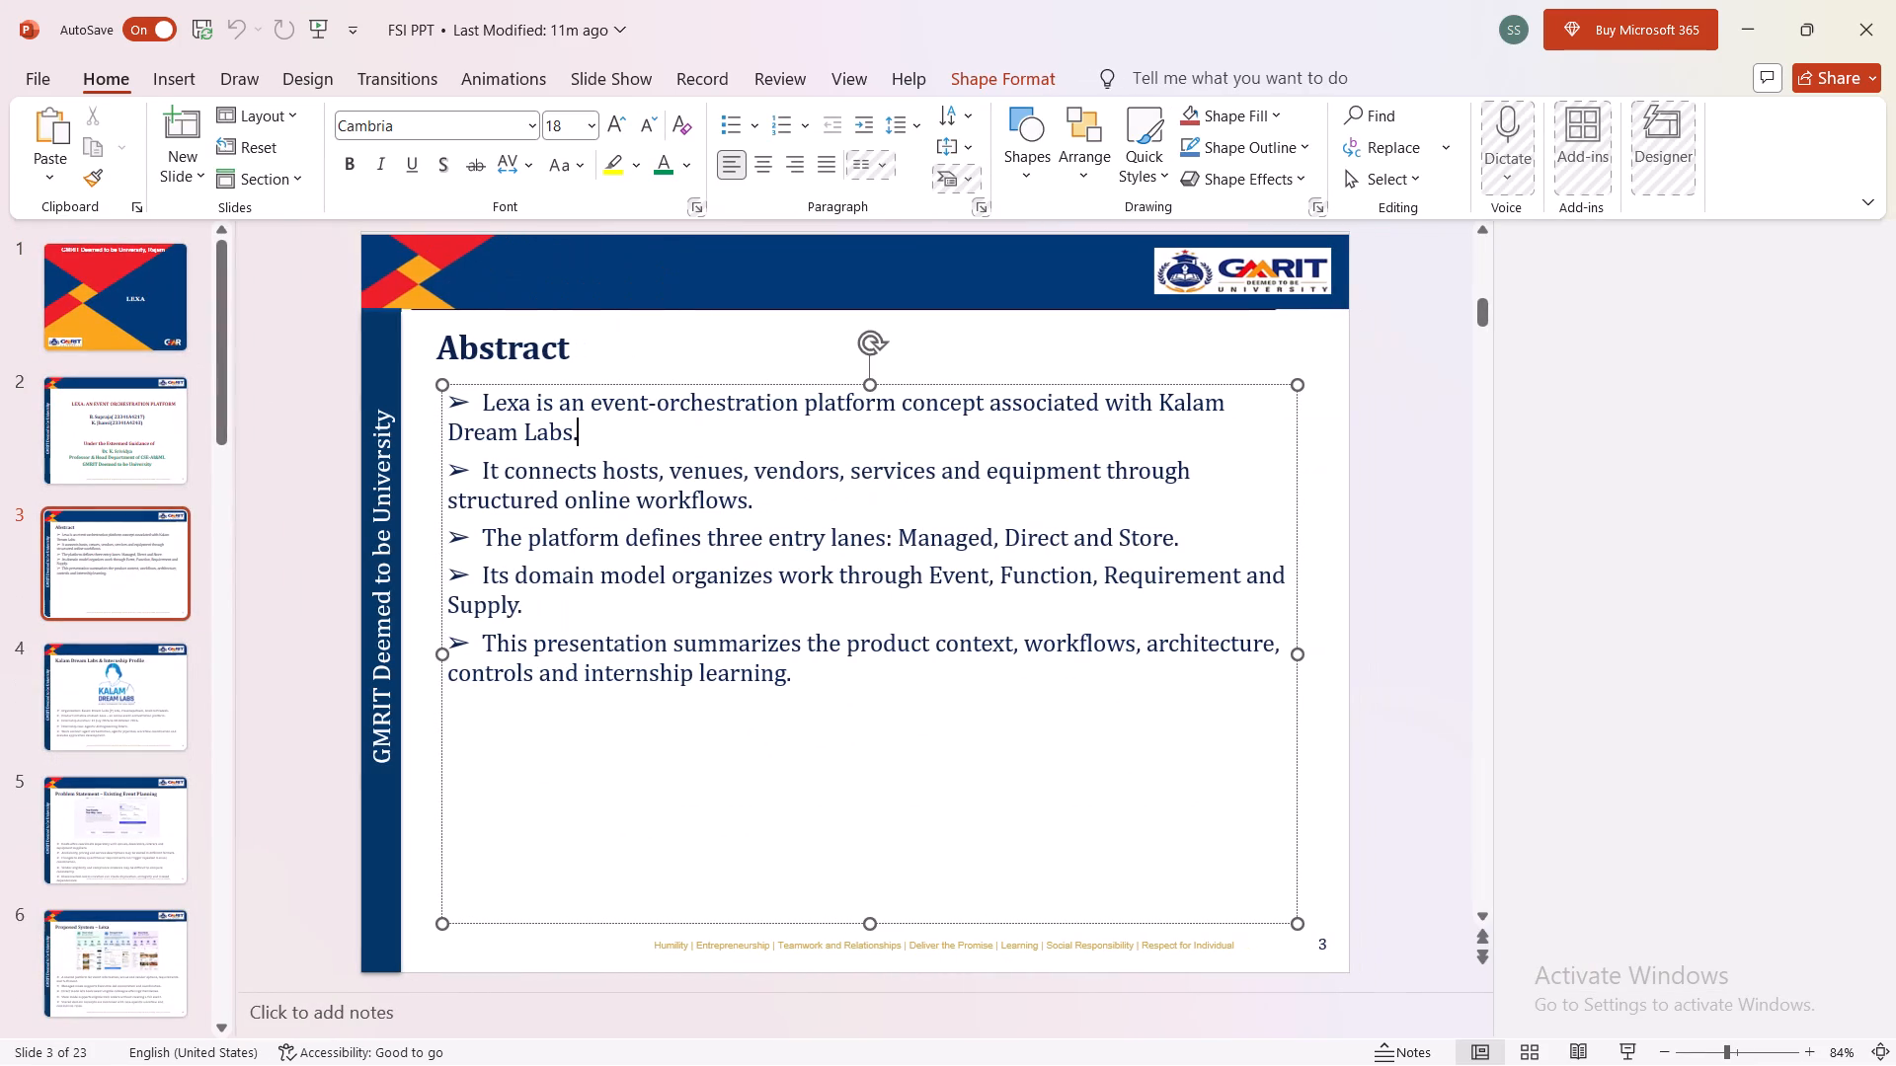
left_click_drag(804, 687, 788, 681)
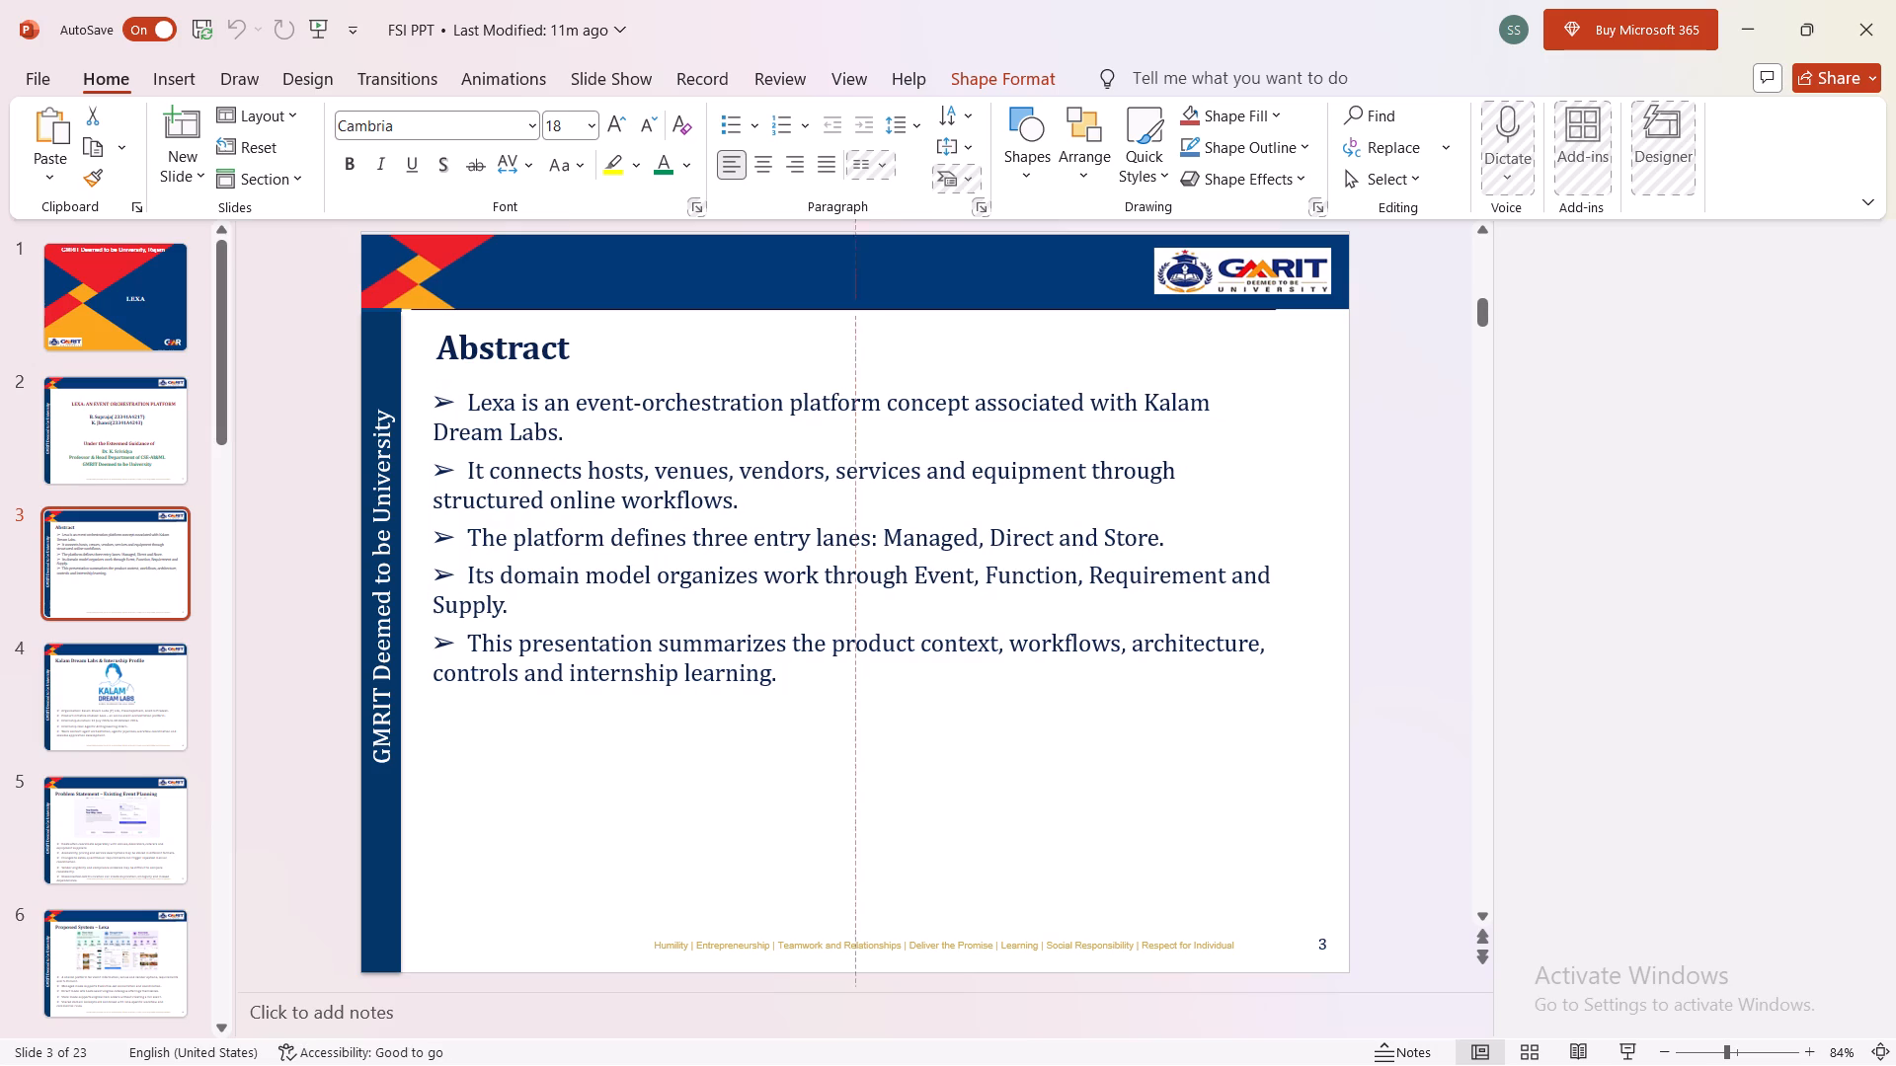
left_click_drag(788, 681, 787, 680)
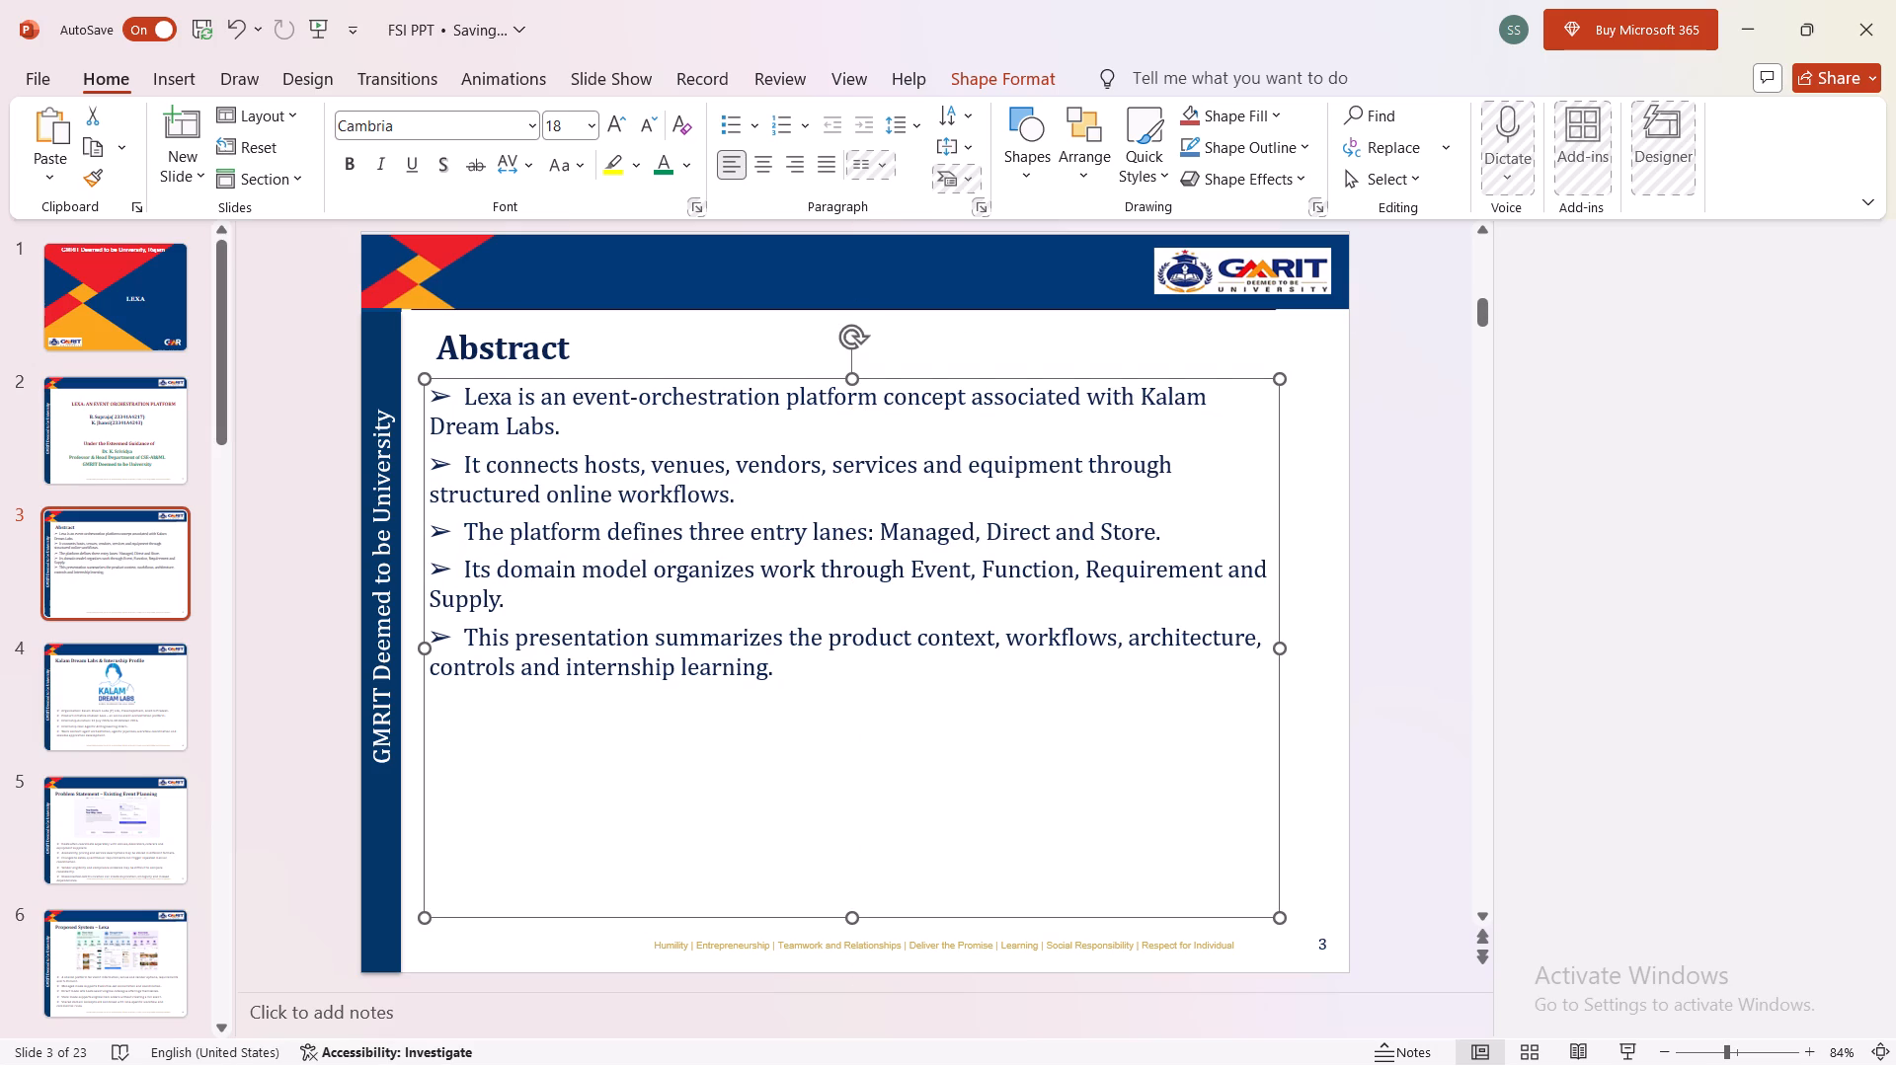
left_click(777, 667)
left_click_drag(777, 667, 460, 417)
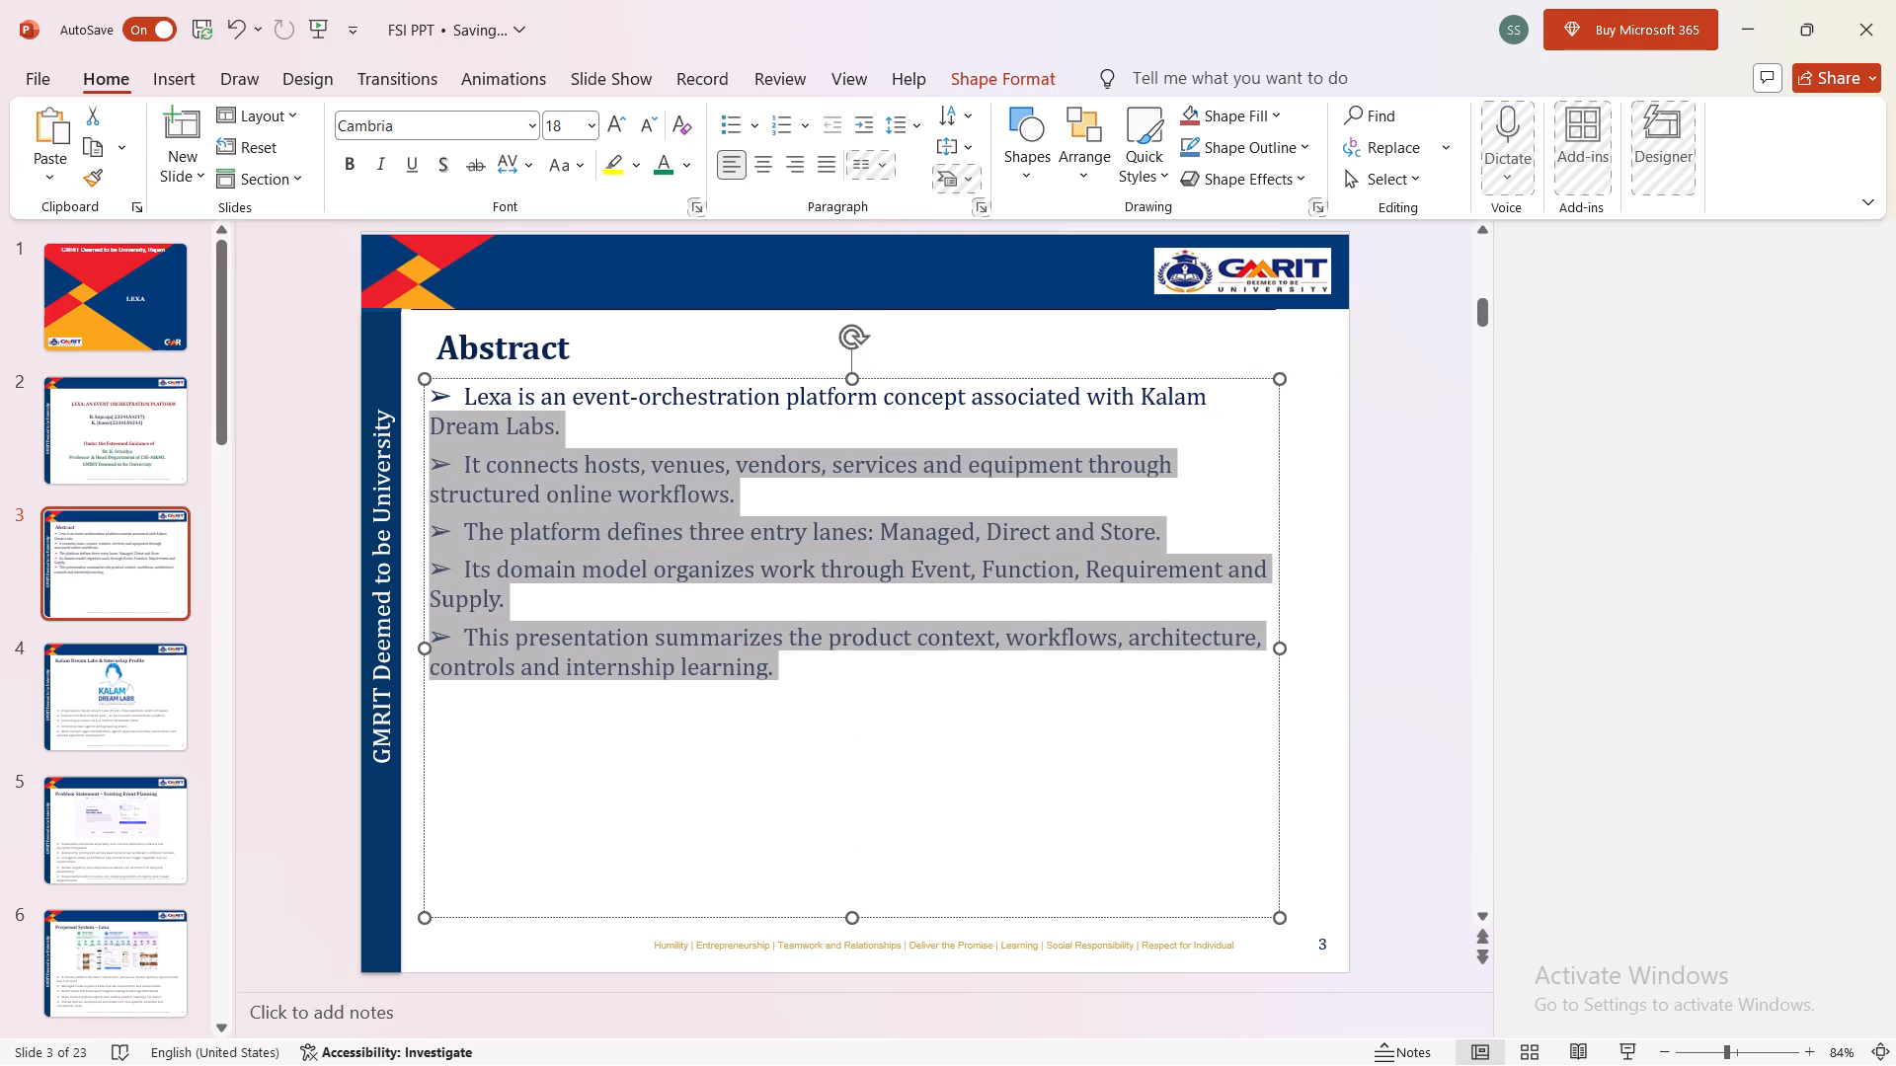
left_click_drag(460, 417, 427, 390)
key("BackSpace")
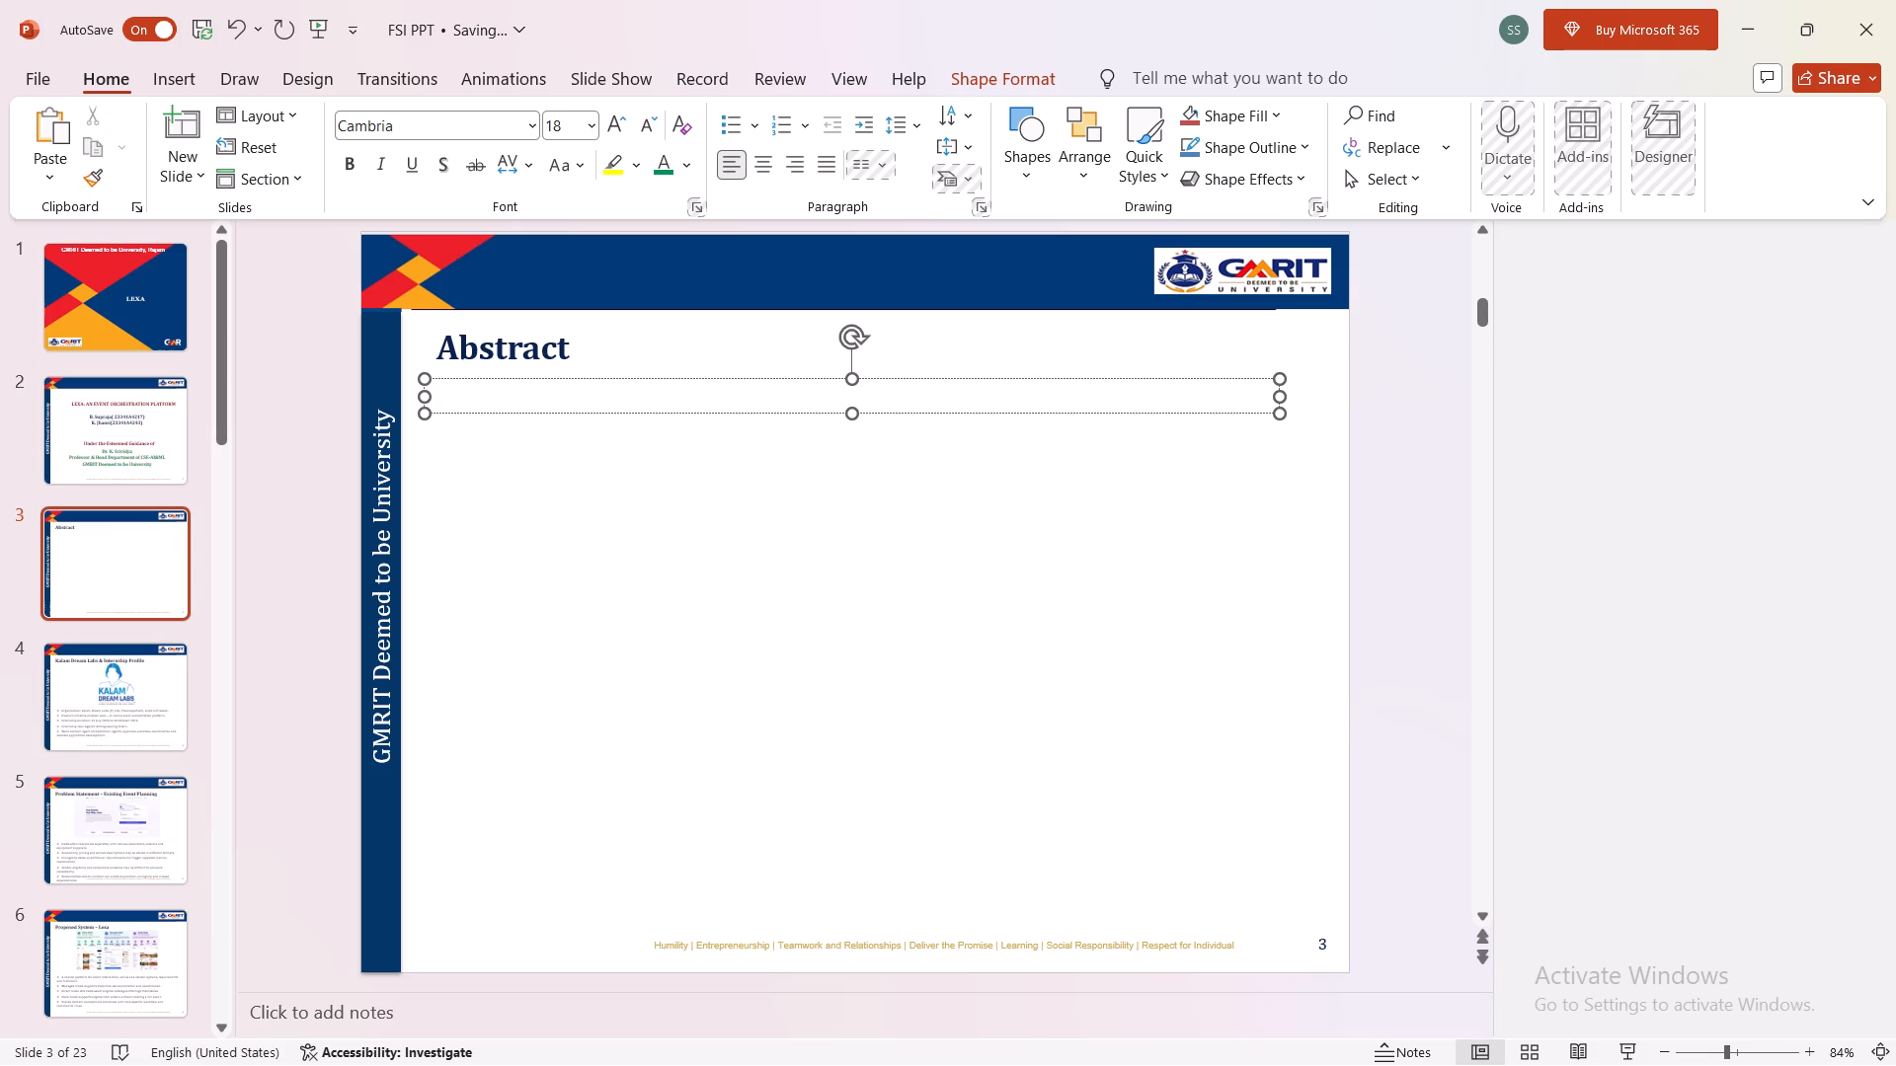
key("ctrl+v")
Format all the pasted abstract text on slide 3 at font size 14 with justified alignment.
scroll(661, 723, "up", 3)
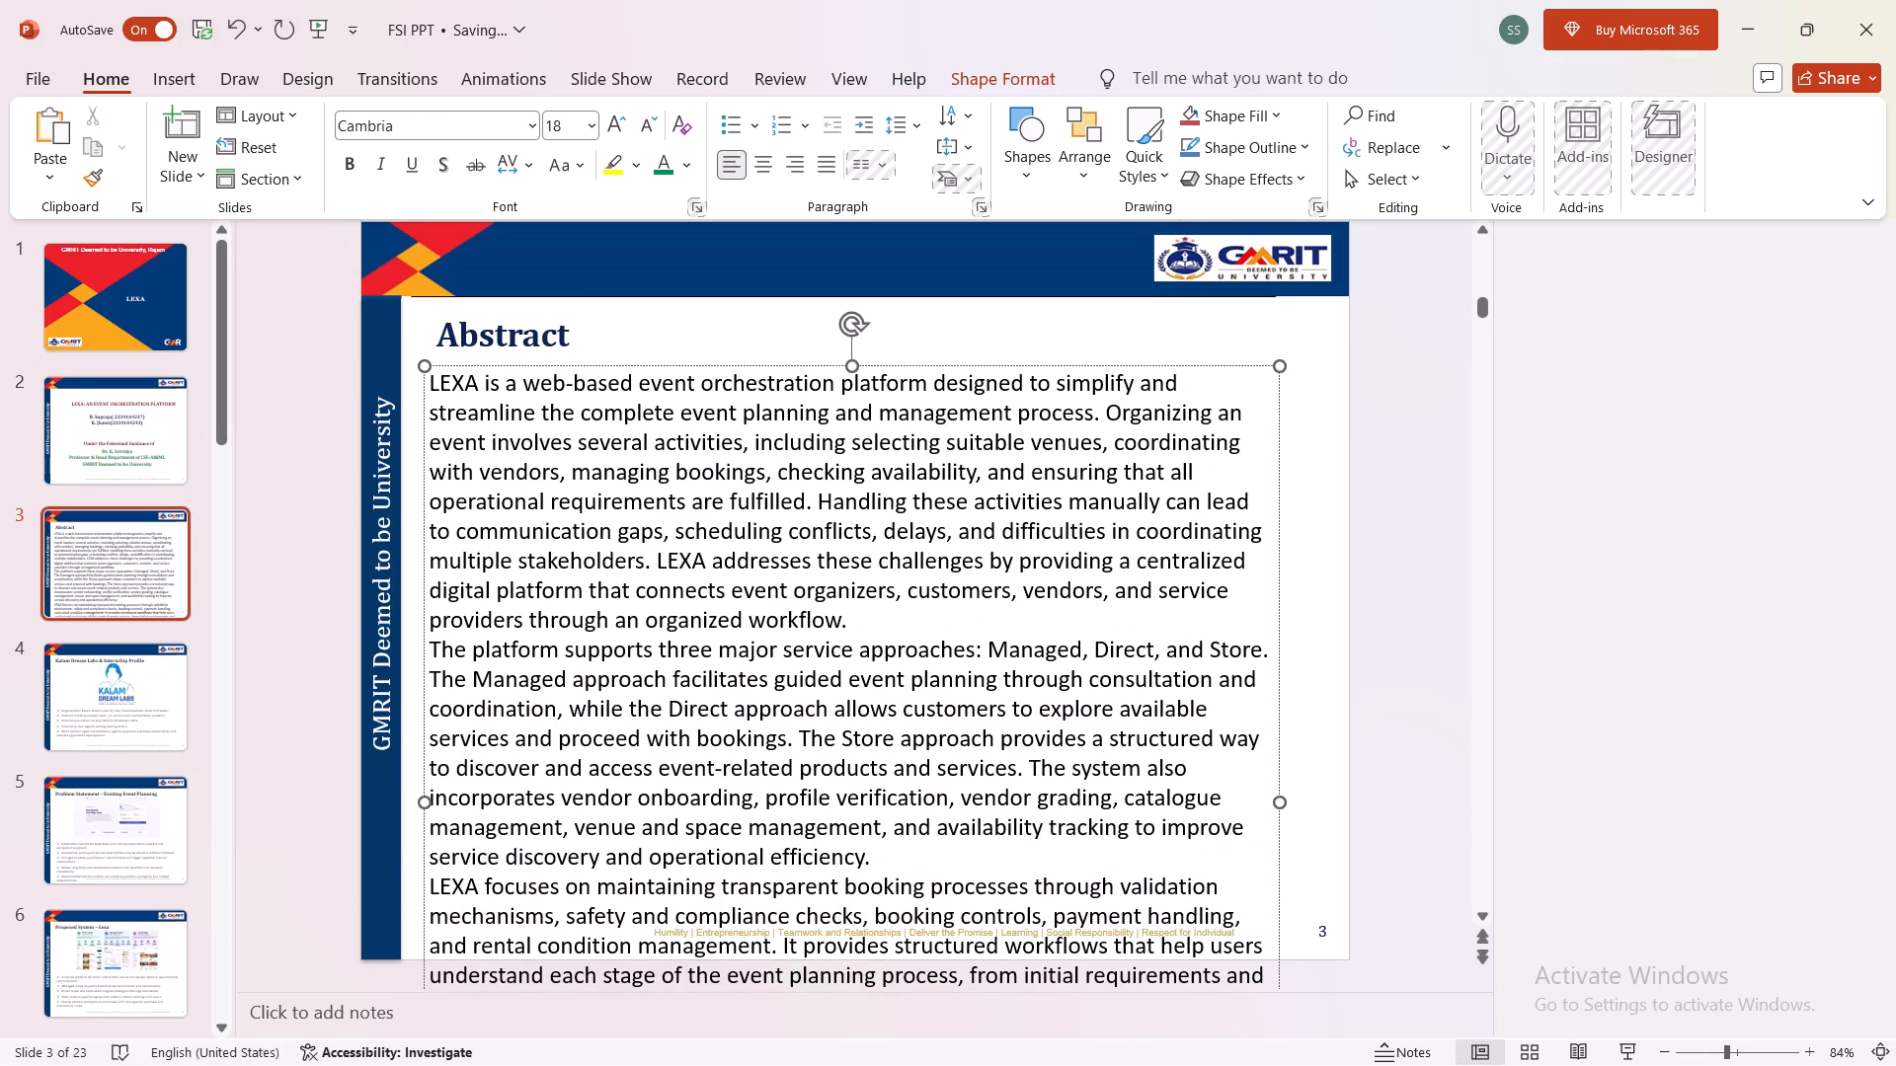
left_click(612, 639)
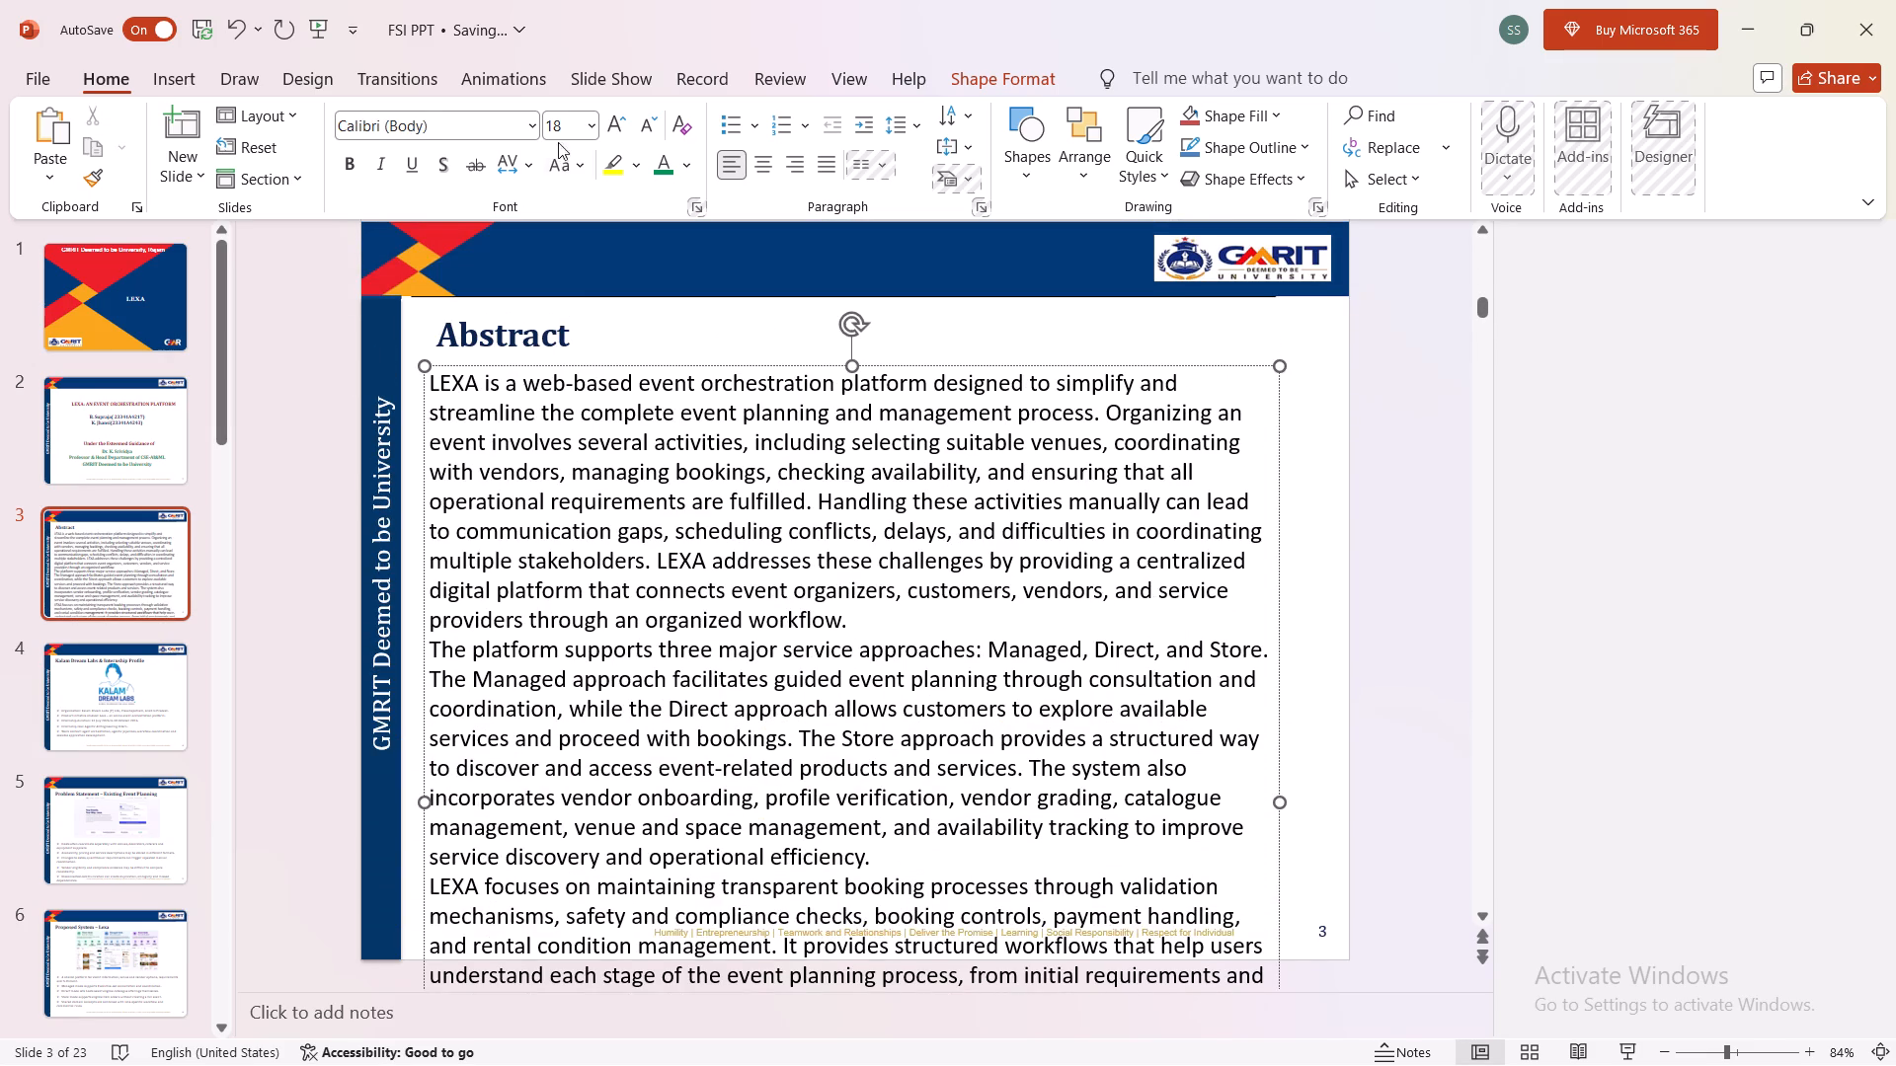
key("ctrl+a")
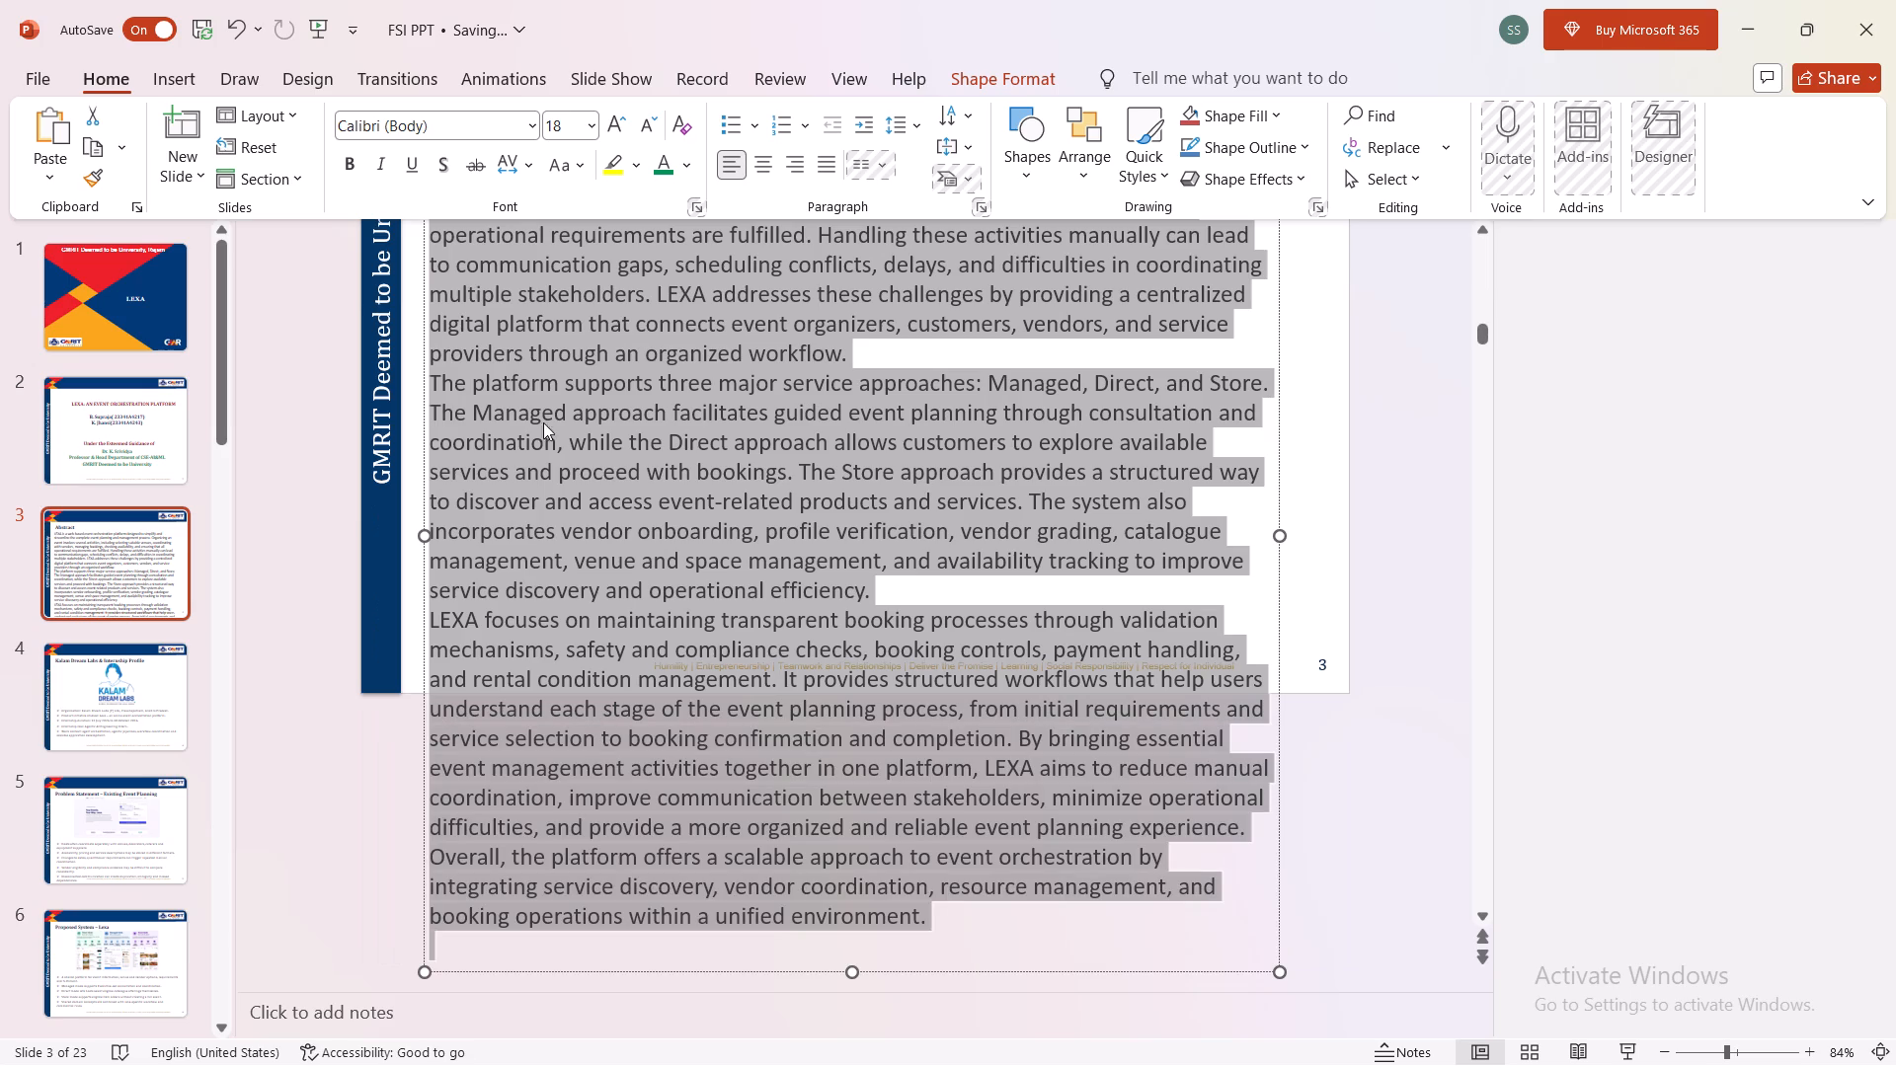
left_click(563, 129)
type("14")
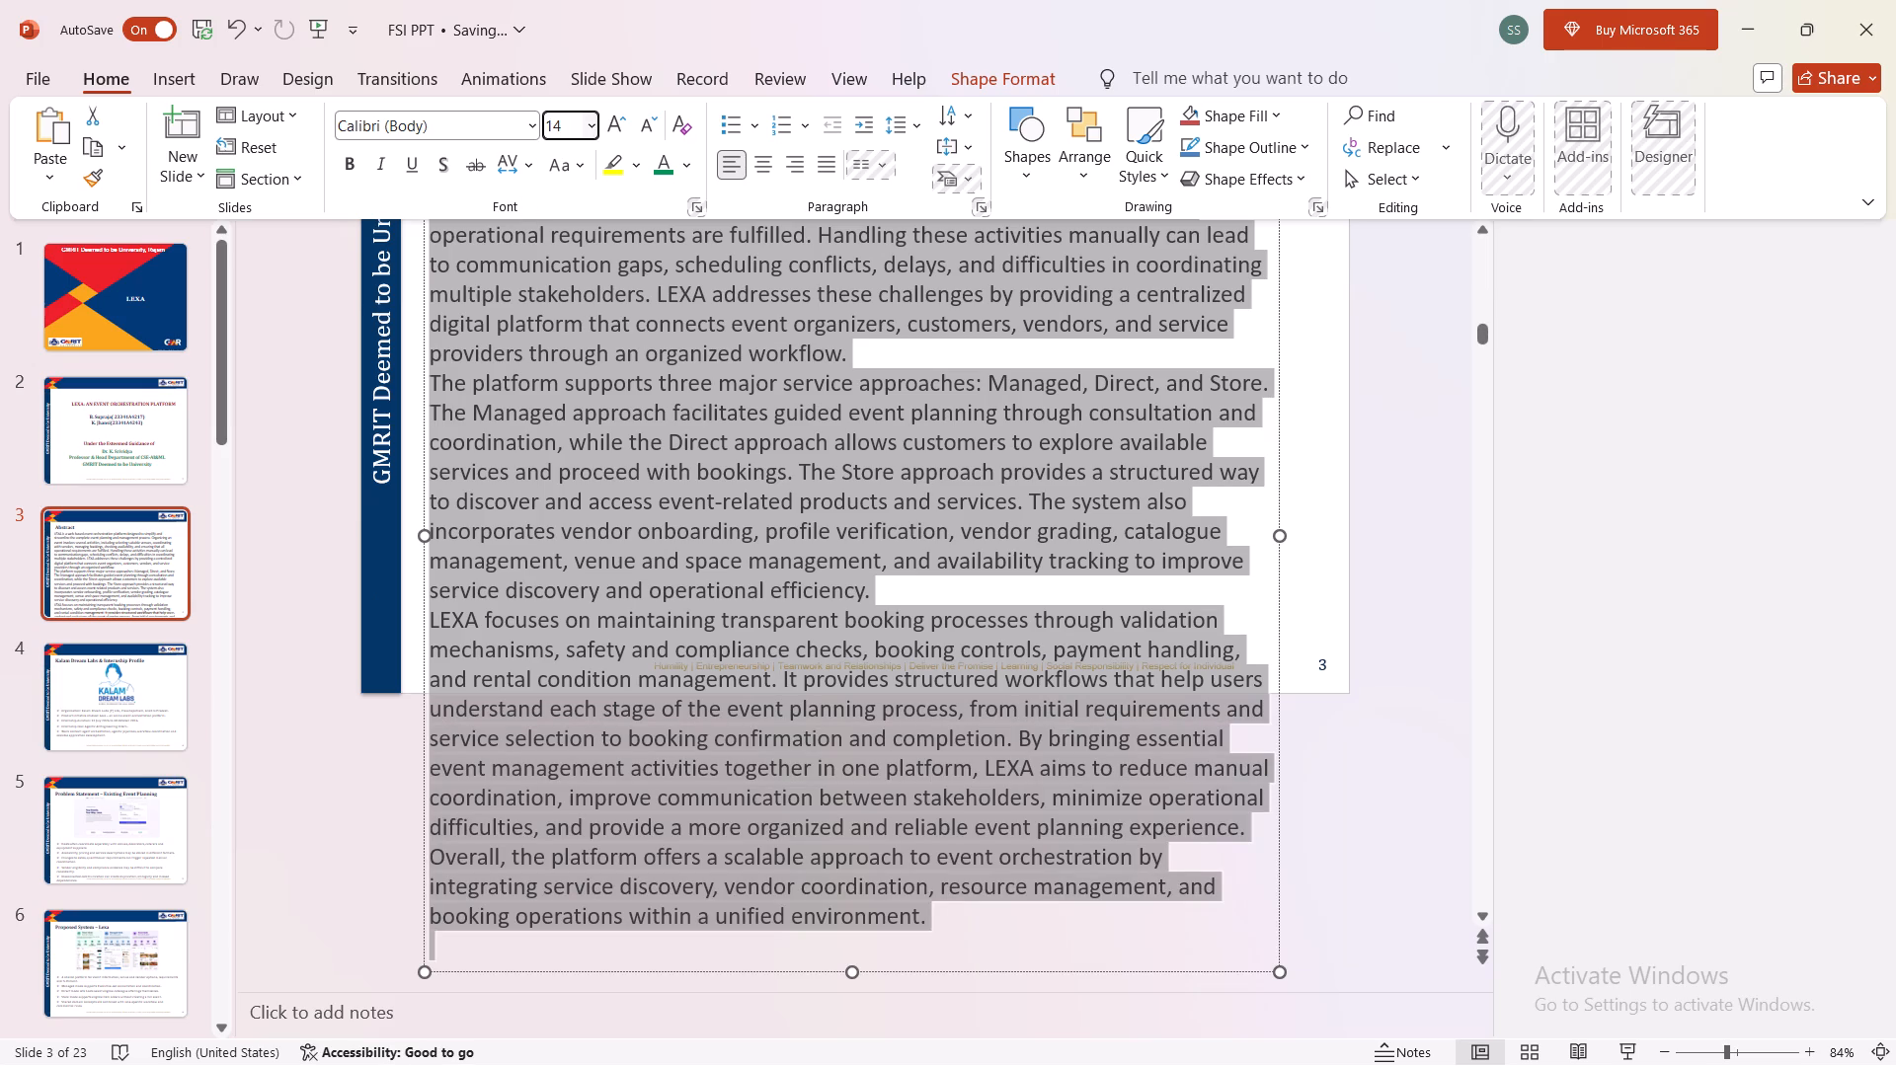
key("Return")
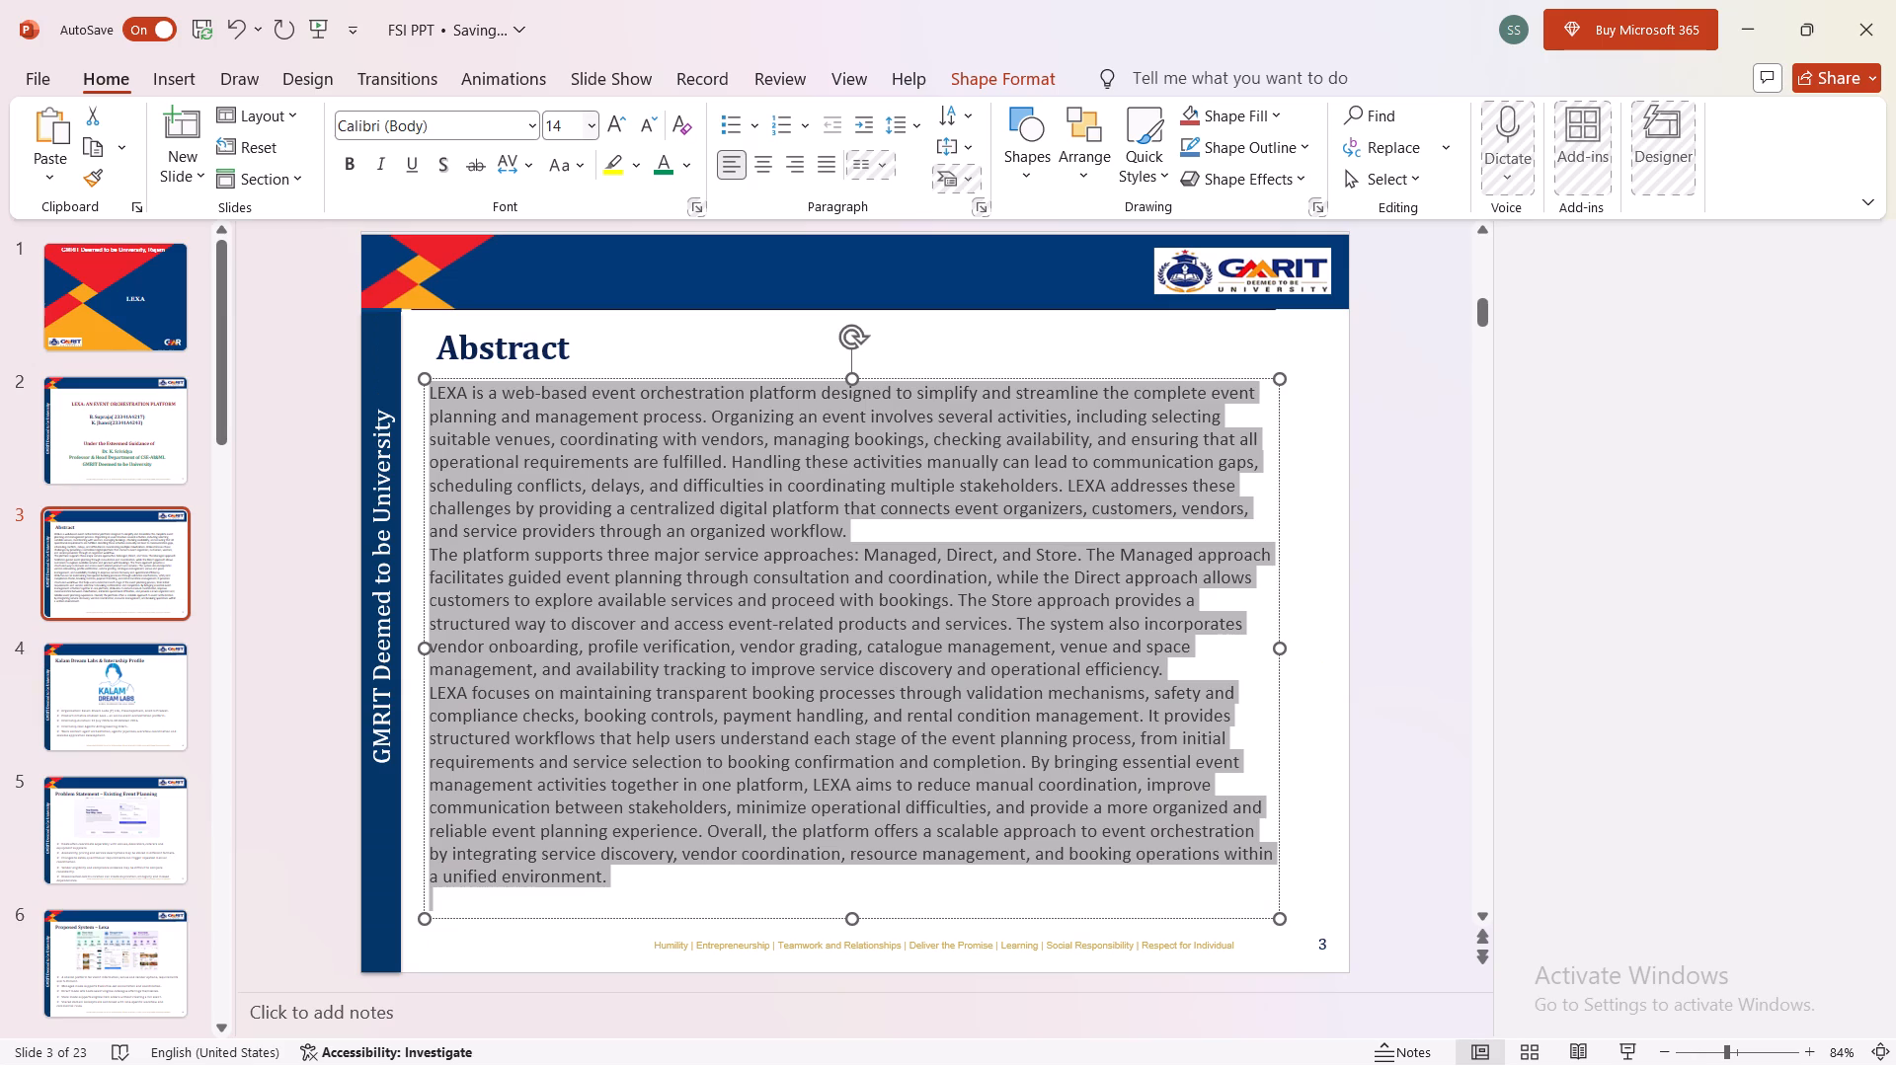
left_click(823, 177)
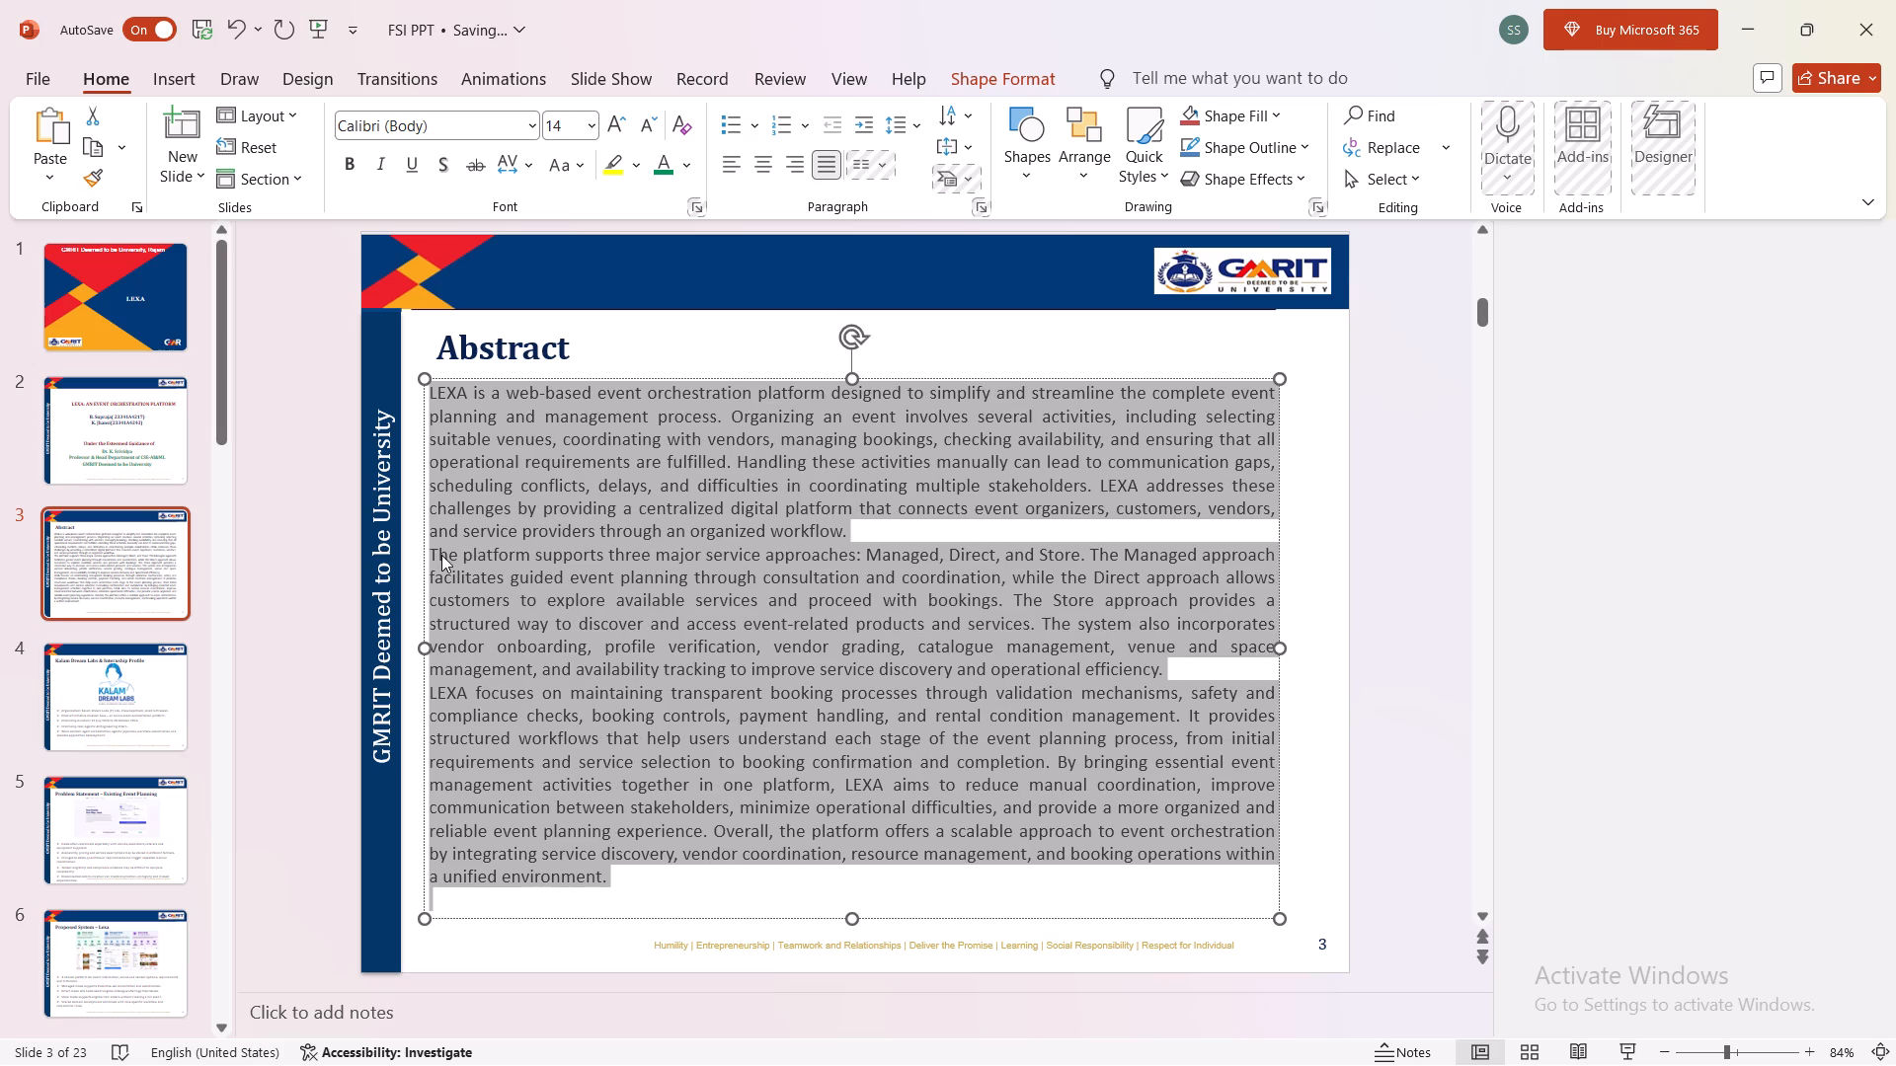
left_click(441, 555)
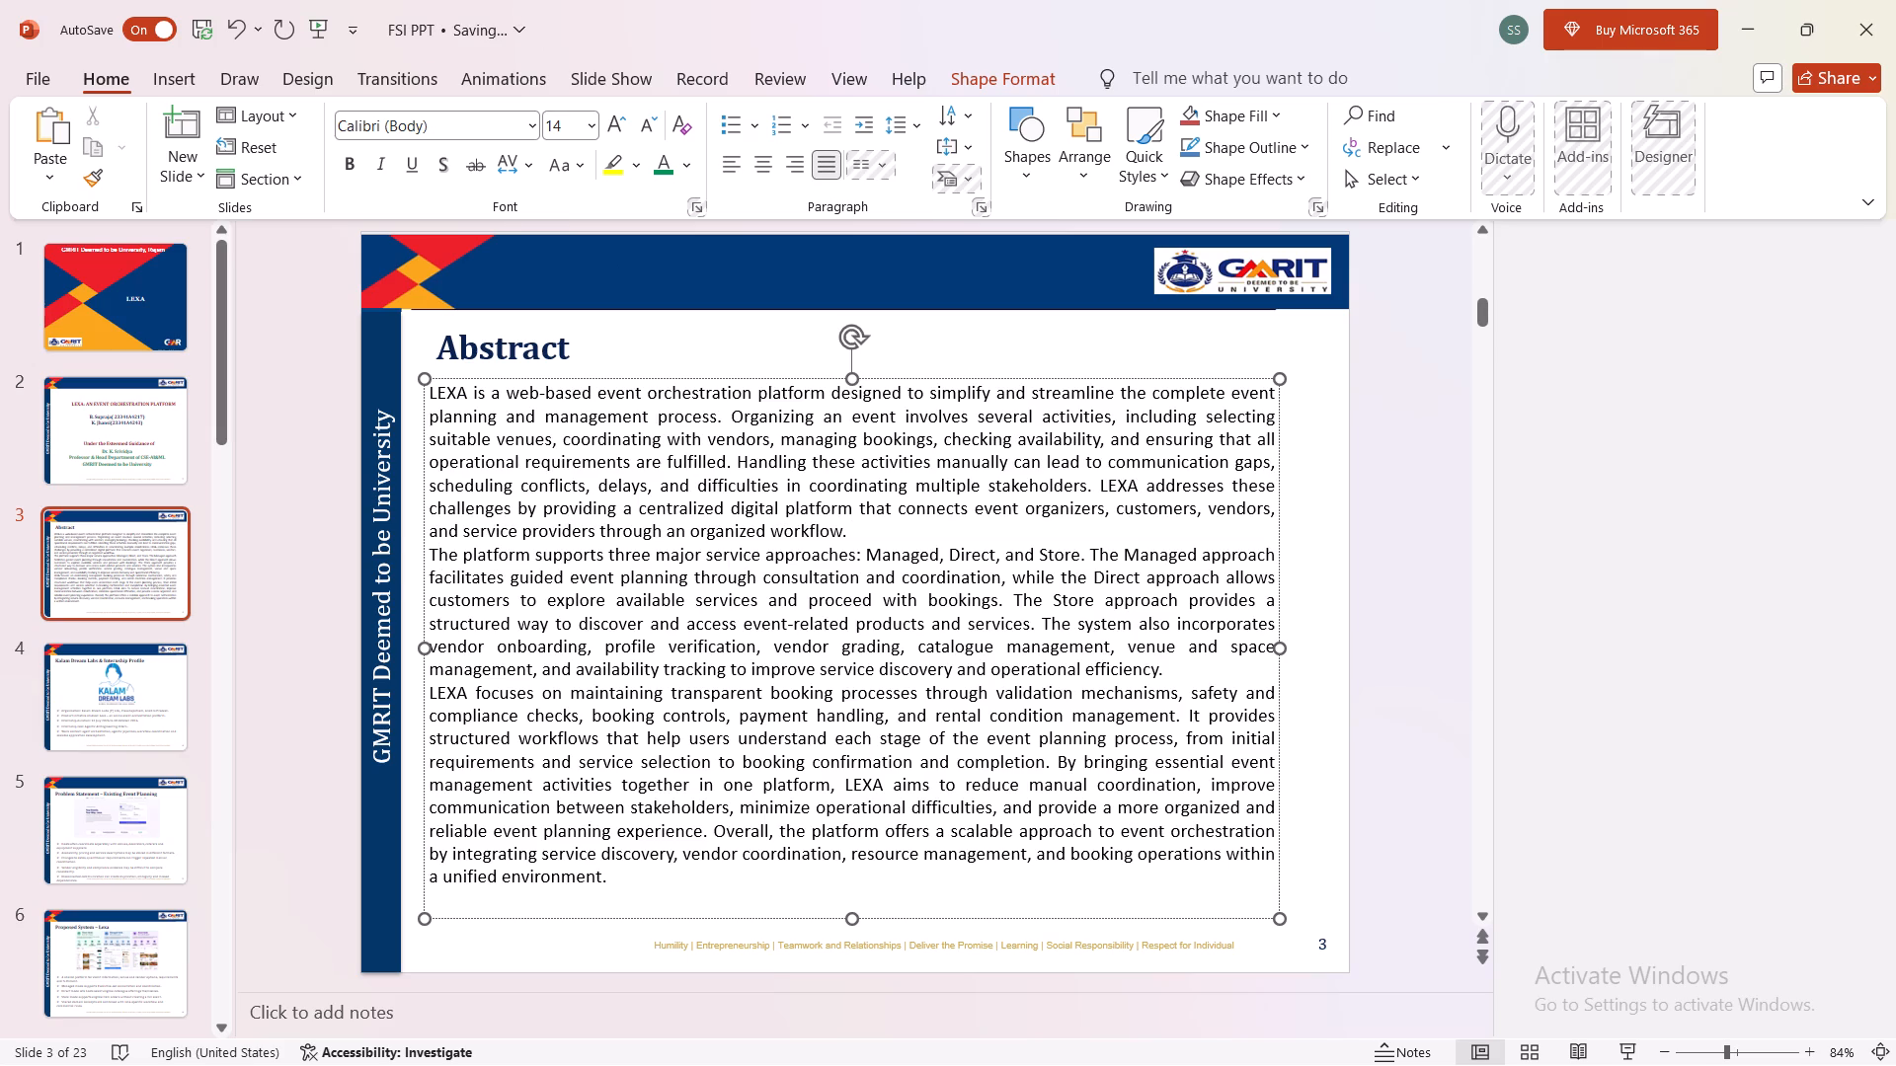
Merge the three abstract paragraphs on slide 3 into one continuous paragraph by removing the two paragraph breaks.
left_click(433, 555)
key("BackSpace")
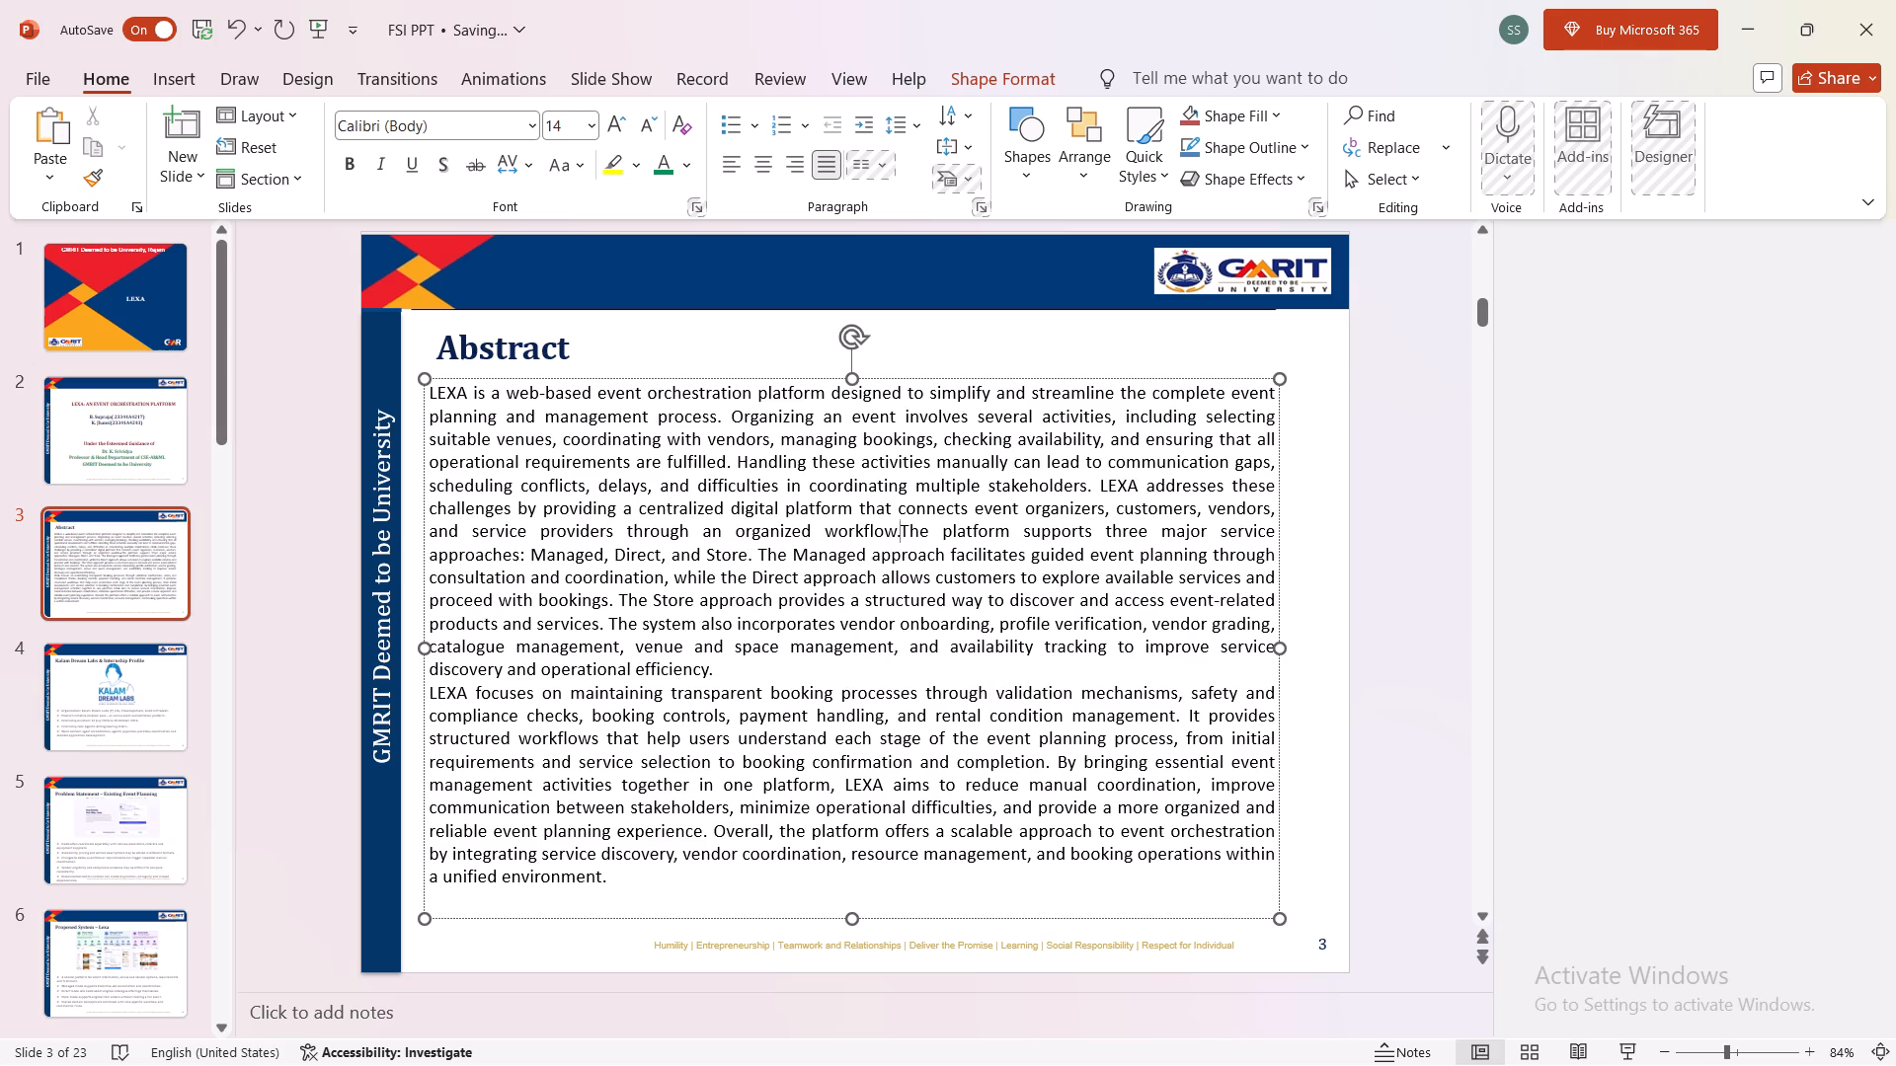
left_click(430, 693)
key("BackSpace")
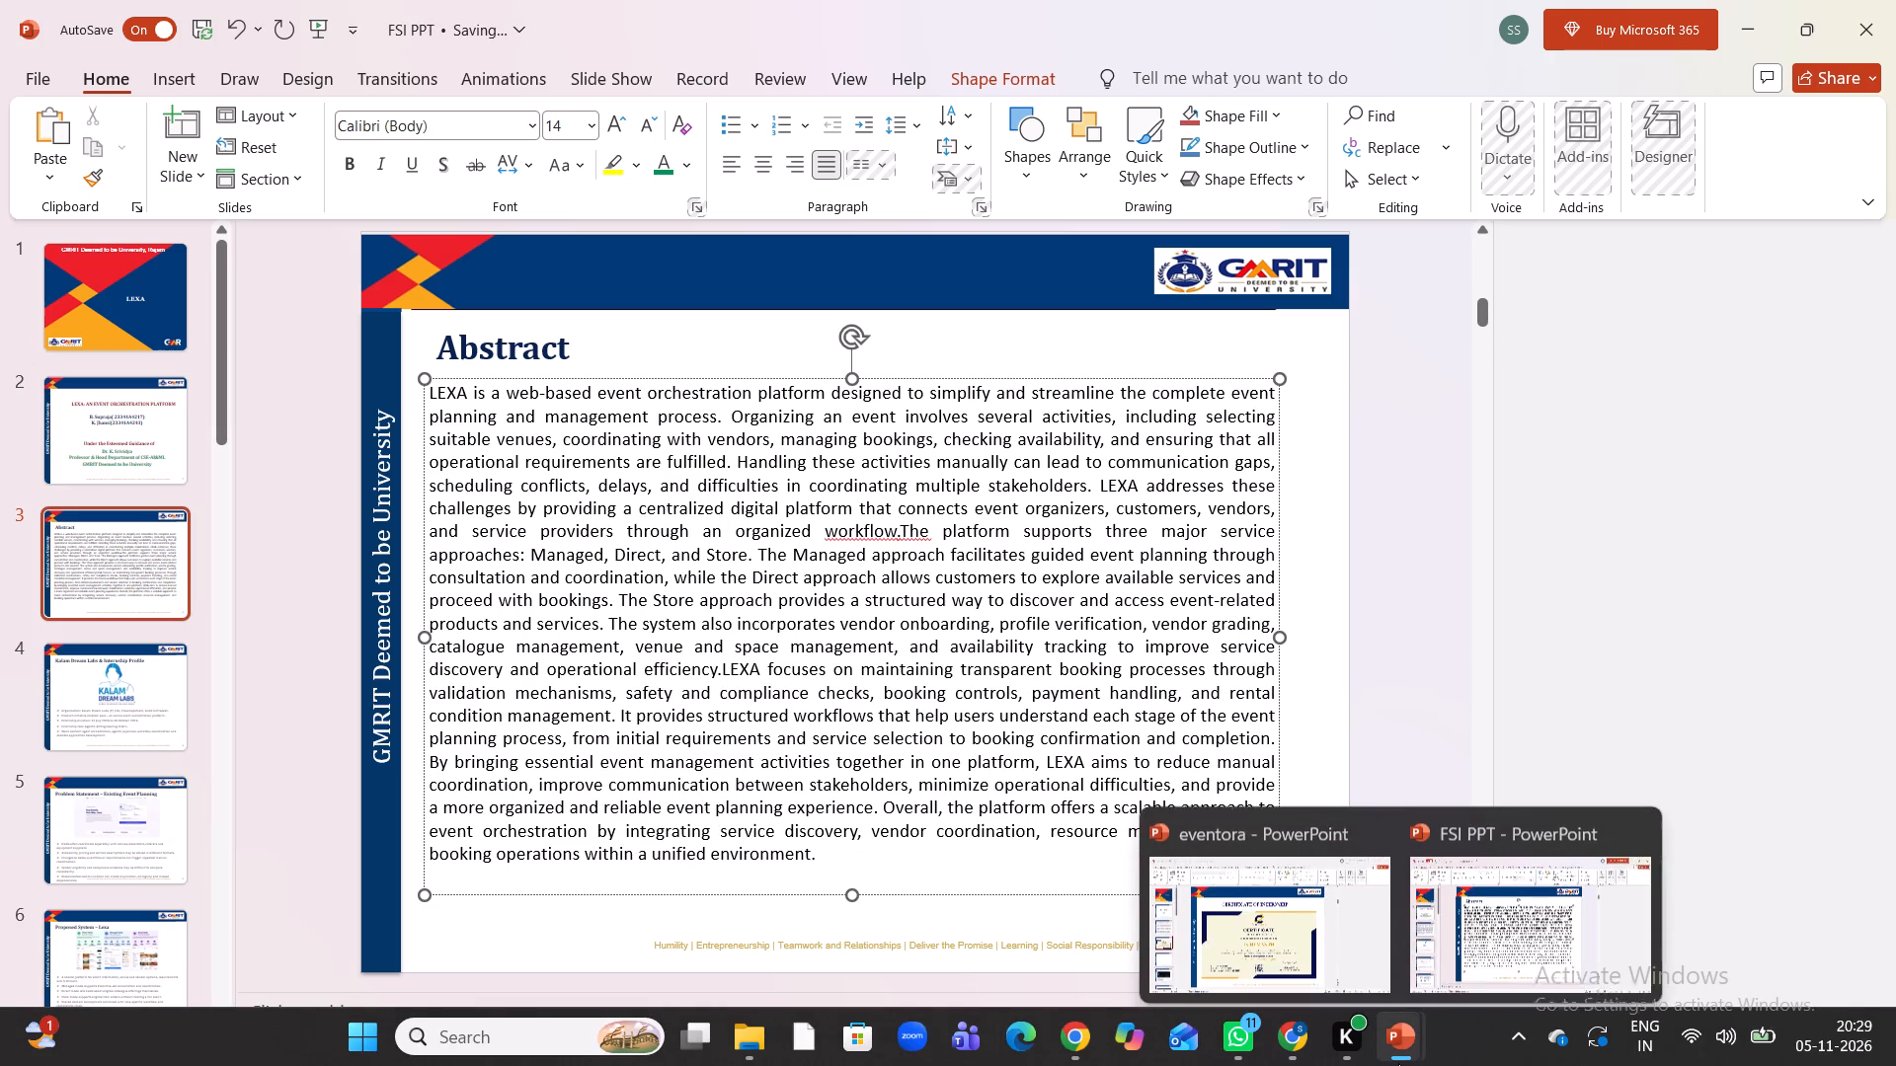
Switch to the eventora presentation to examine its Abstract slide (slide 3), and return to FSI PPT.
left_click(1307, 956)
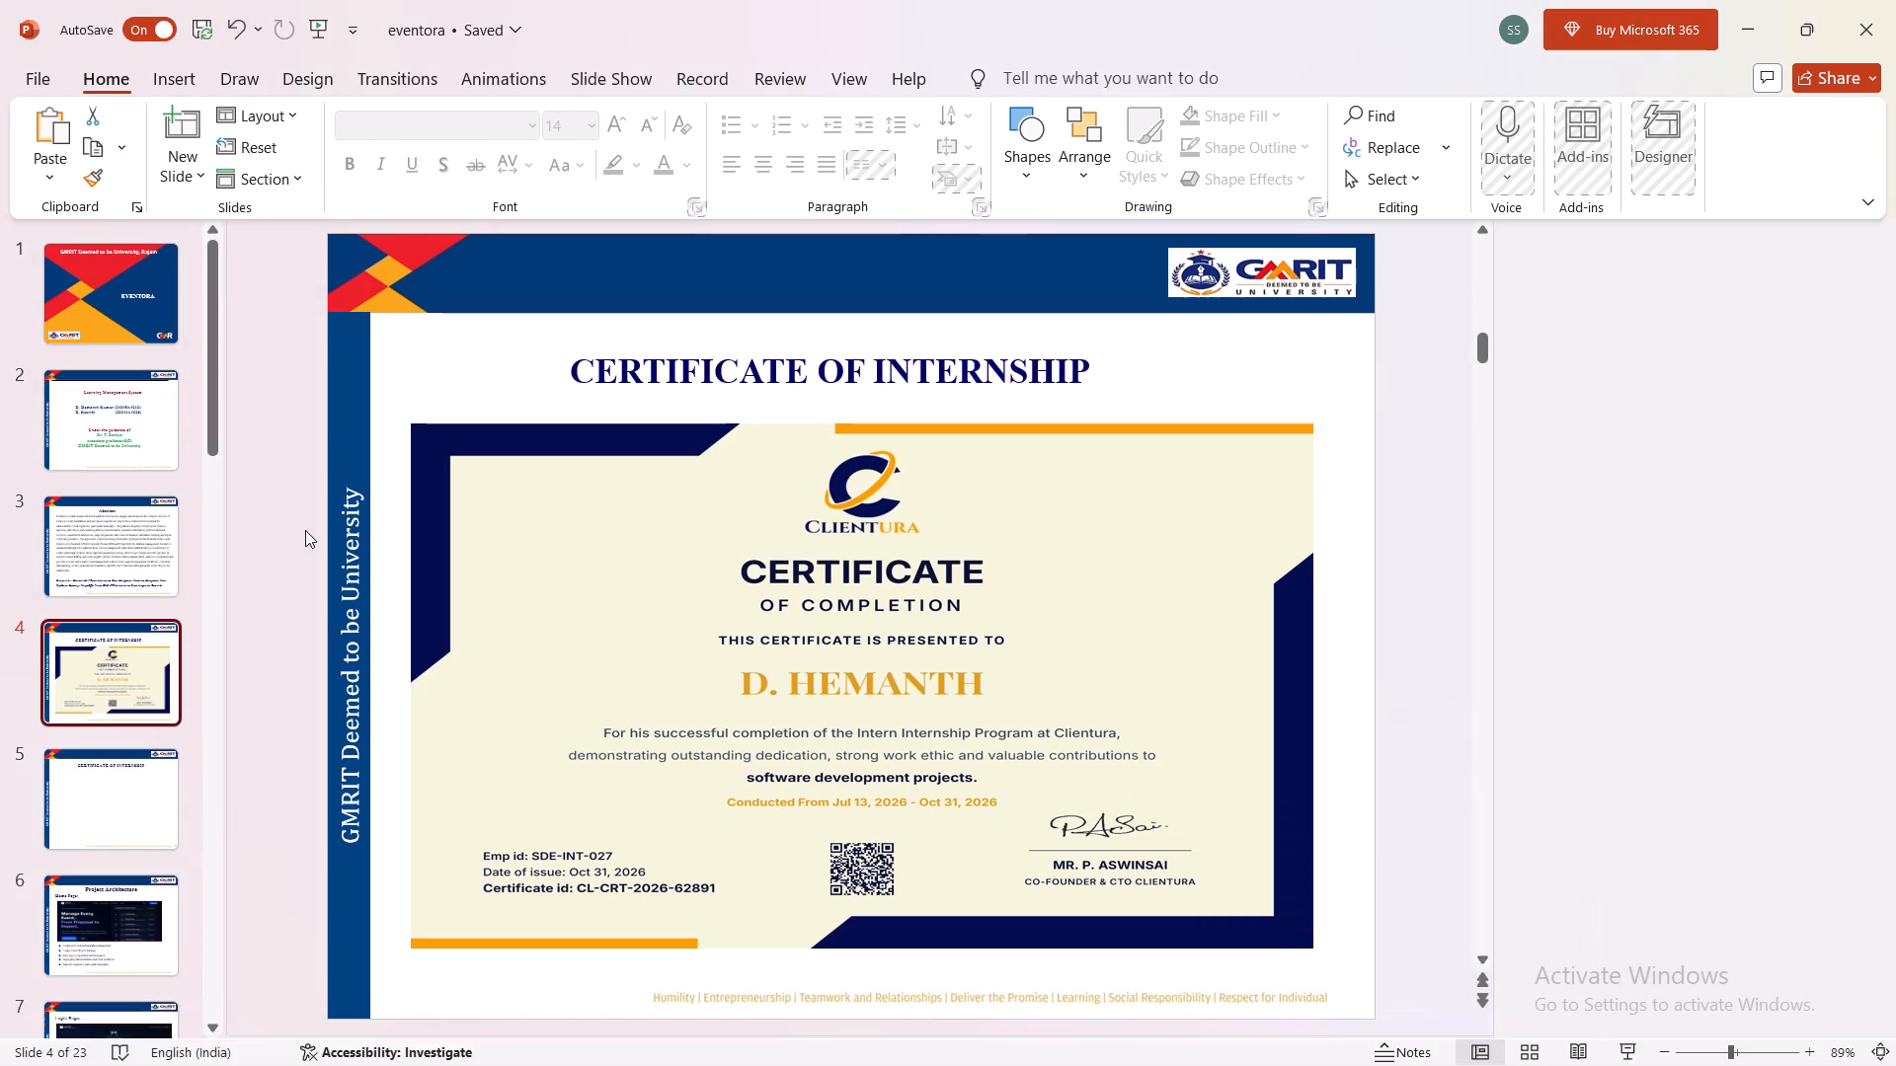
left_click(60, 532)
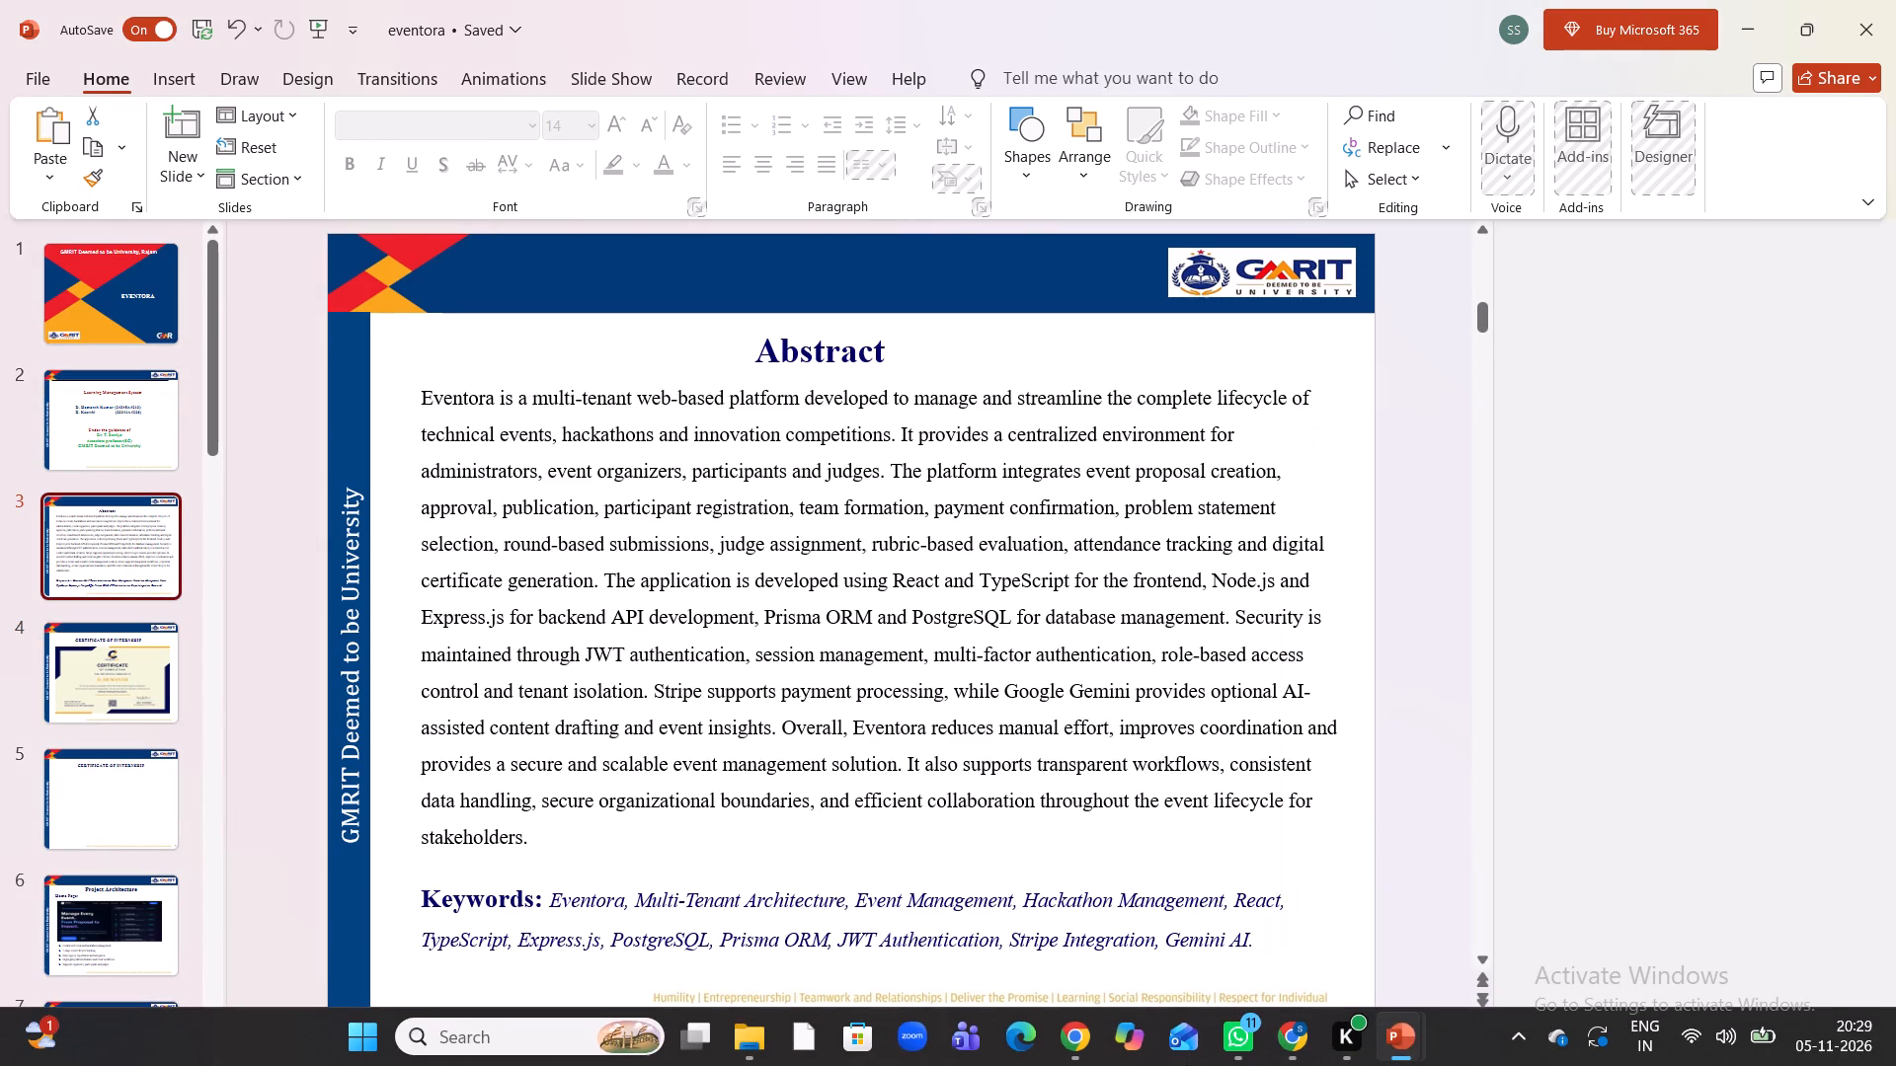
left_click(1432, 941)
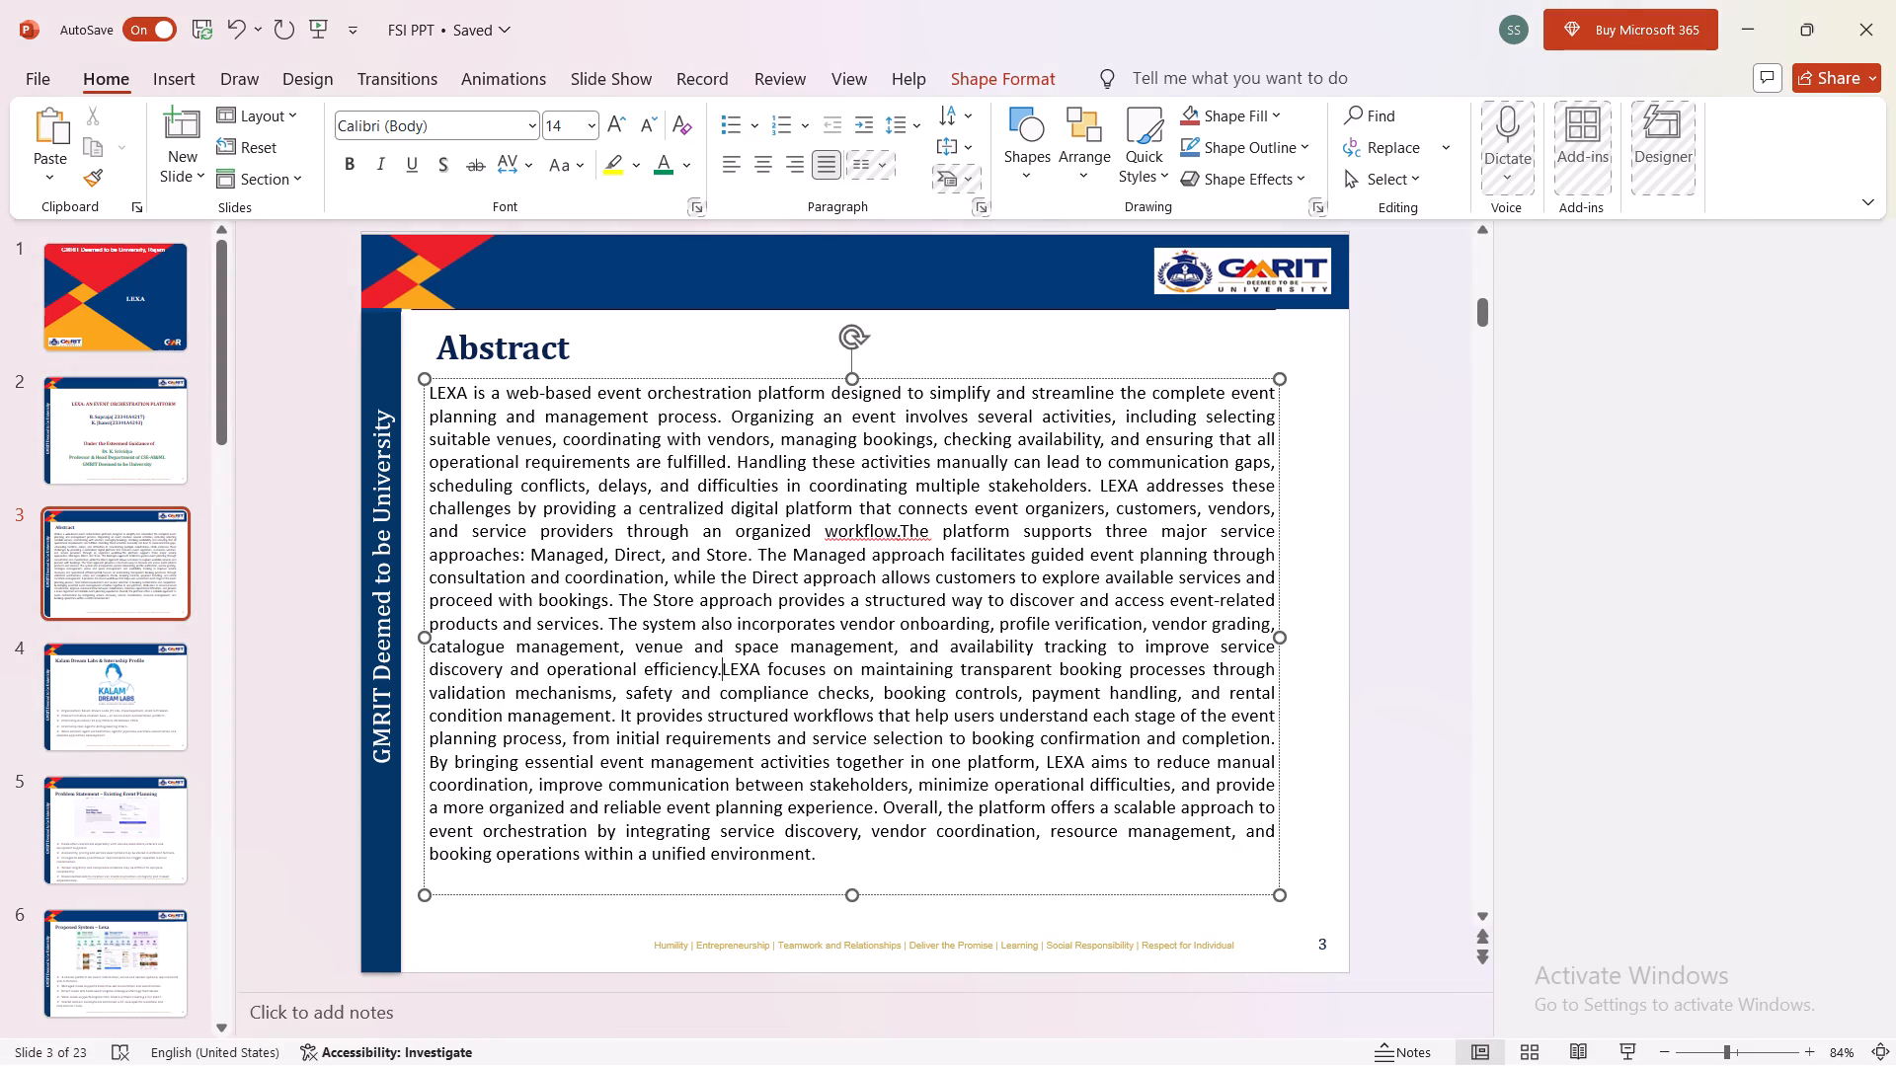
Insert a space after "workflow." and after "efficiency." where the abstract paragraphs on slide 3 were joined.
left_click(906, 533)
left_click(905, 530)
key("space")
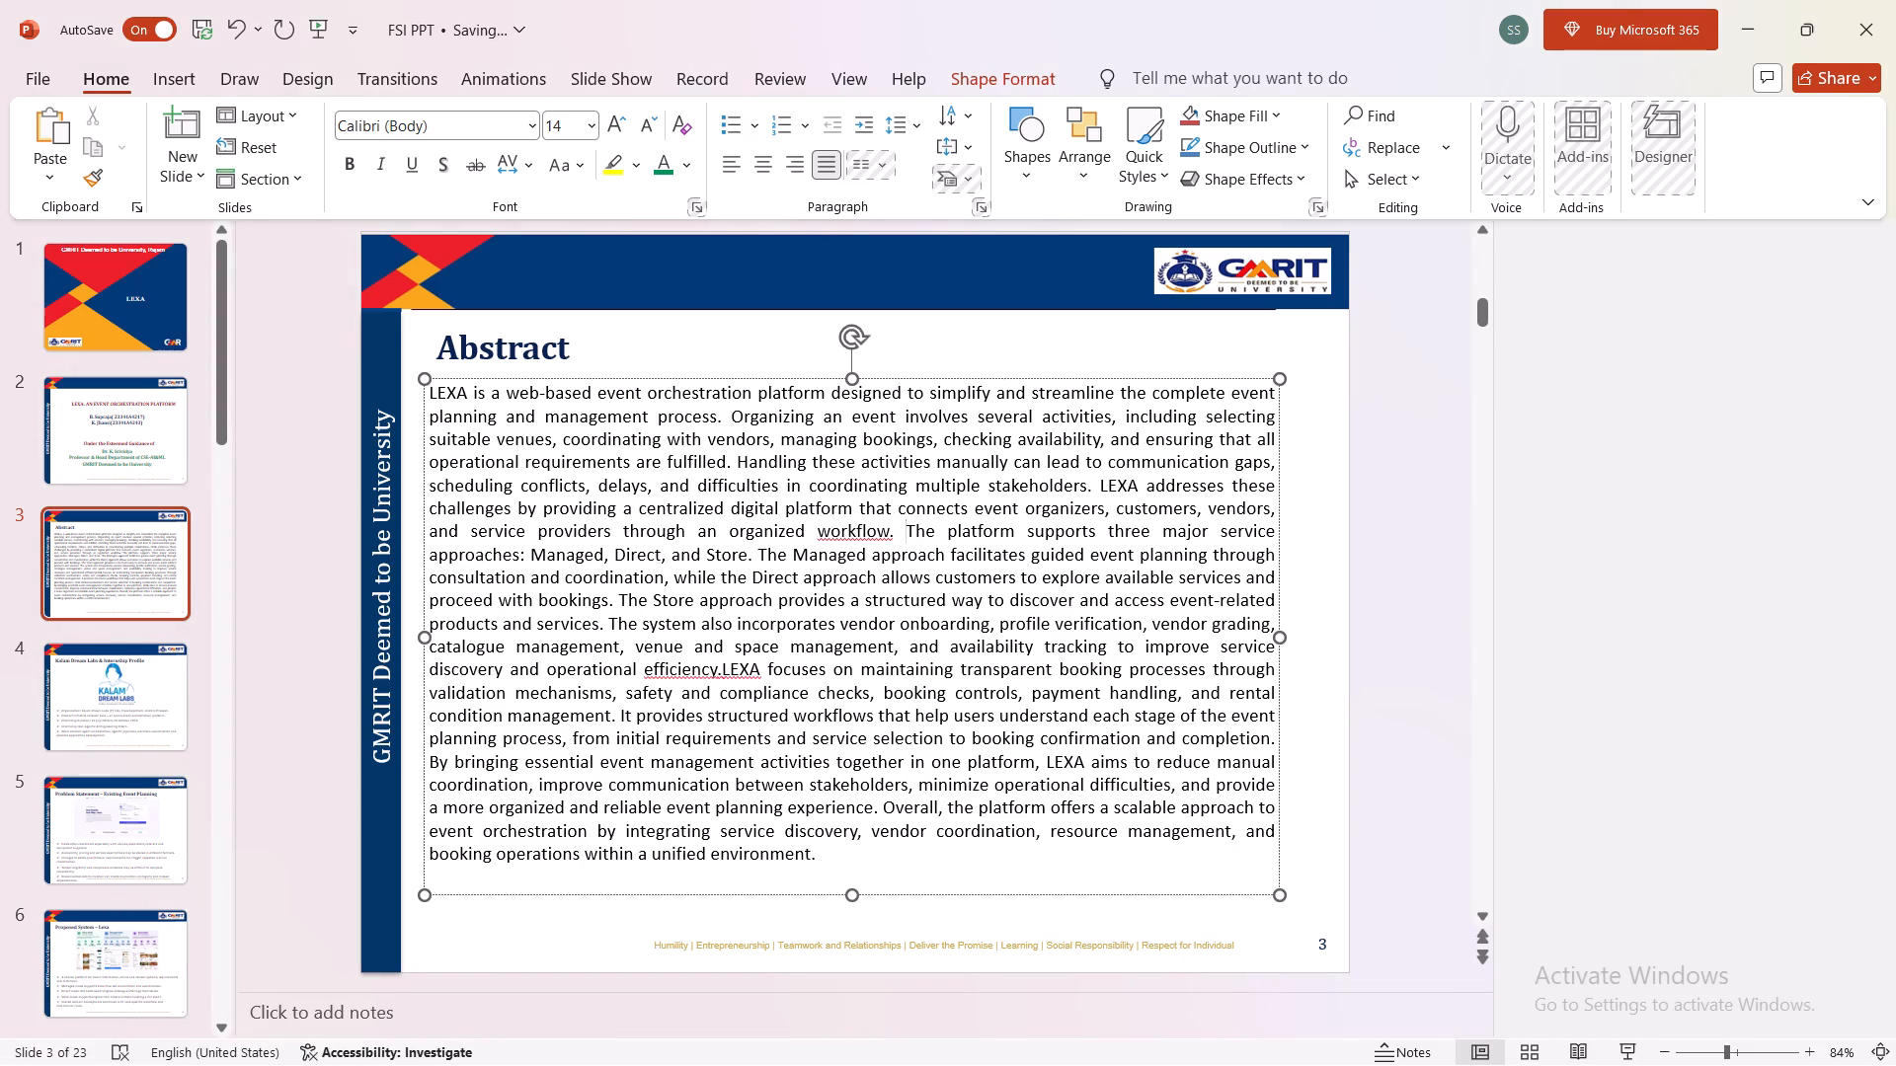
key("space")
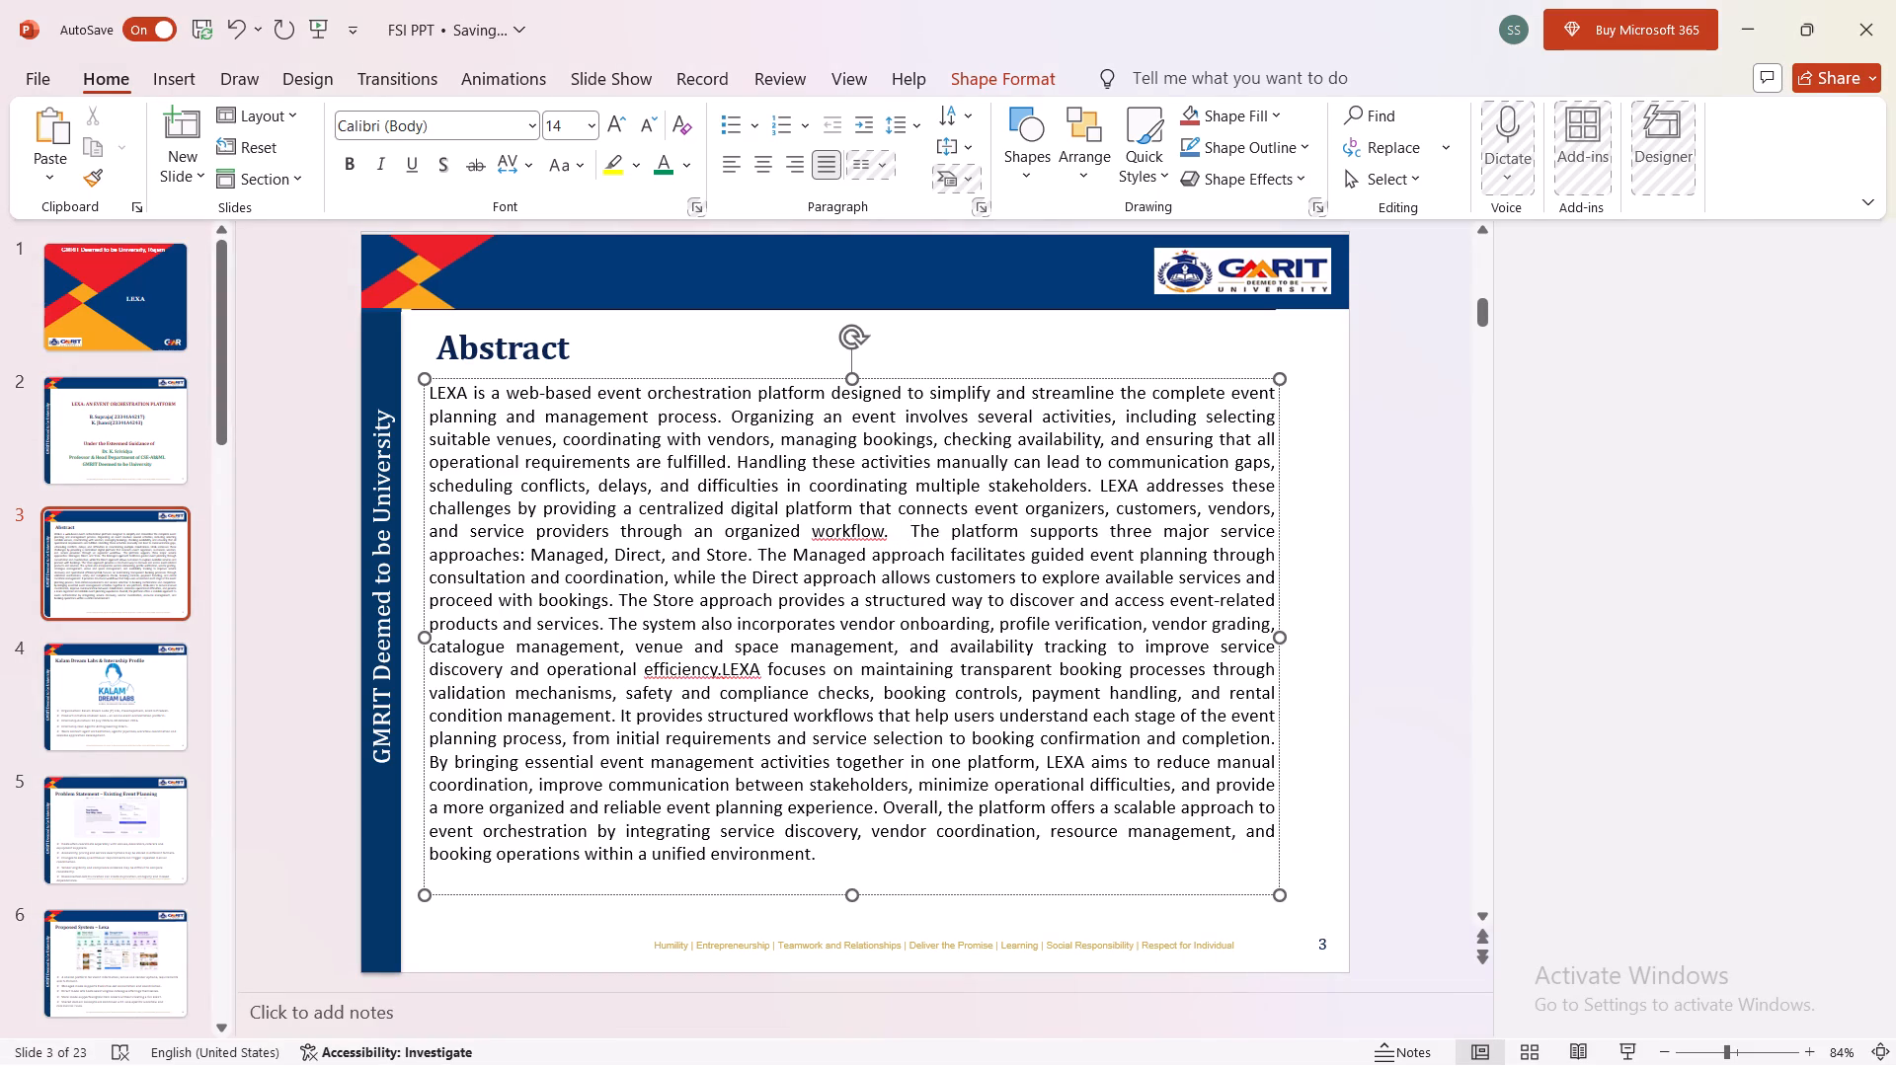
key("BackSpace")
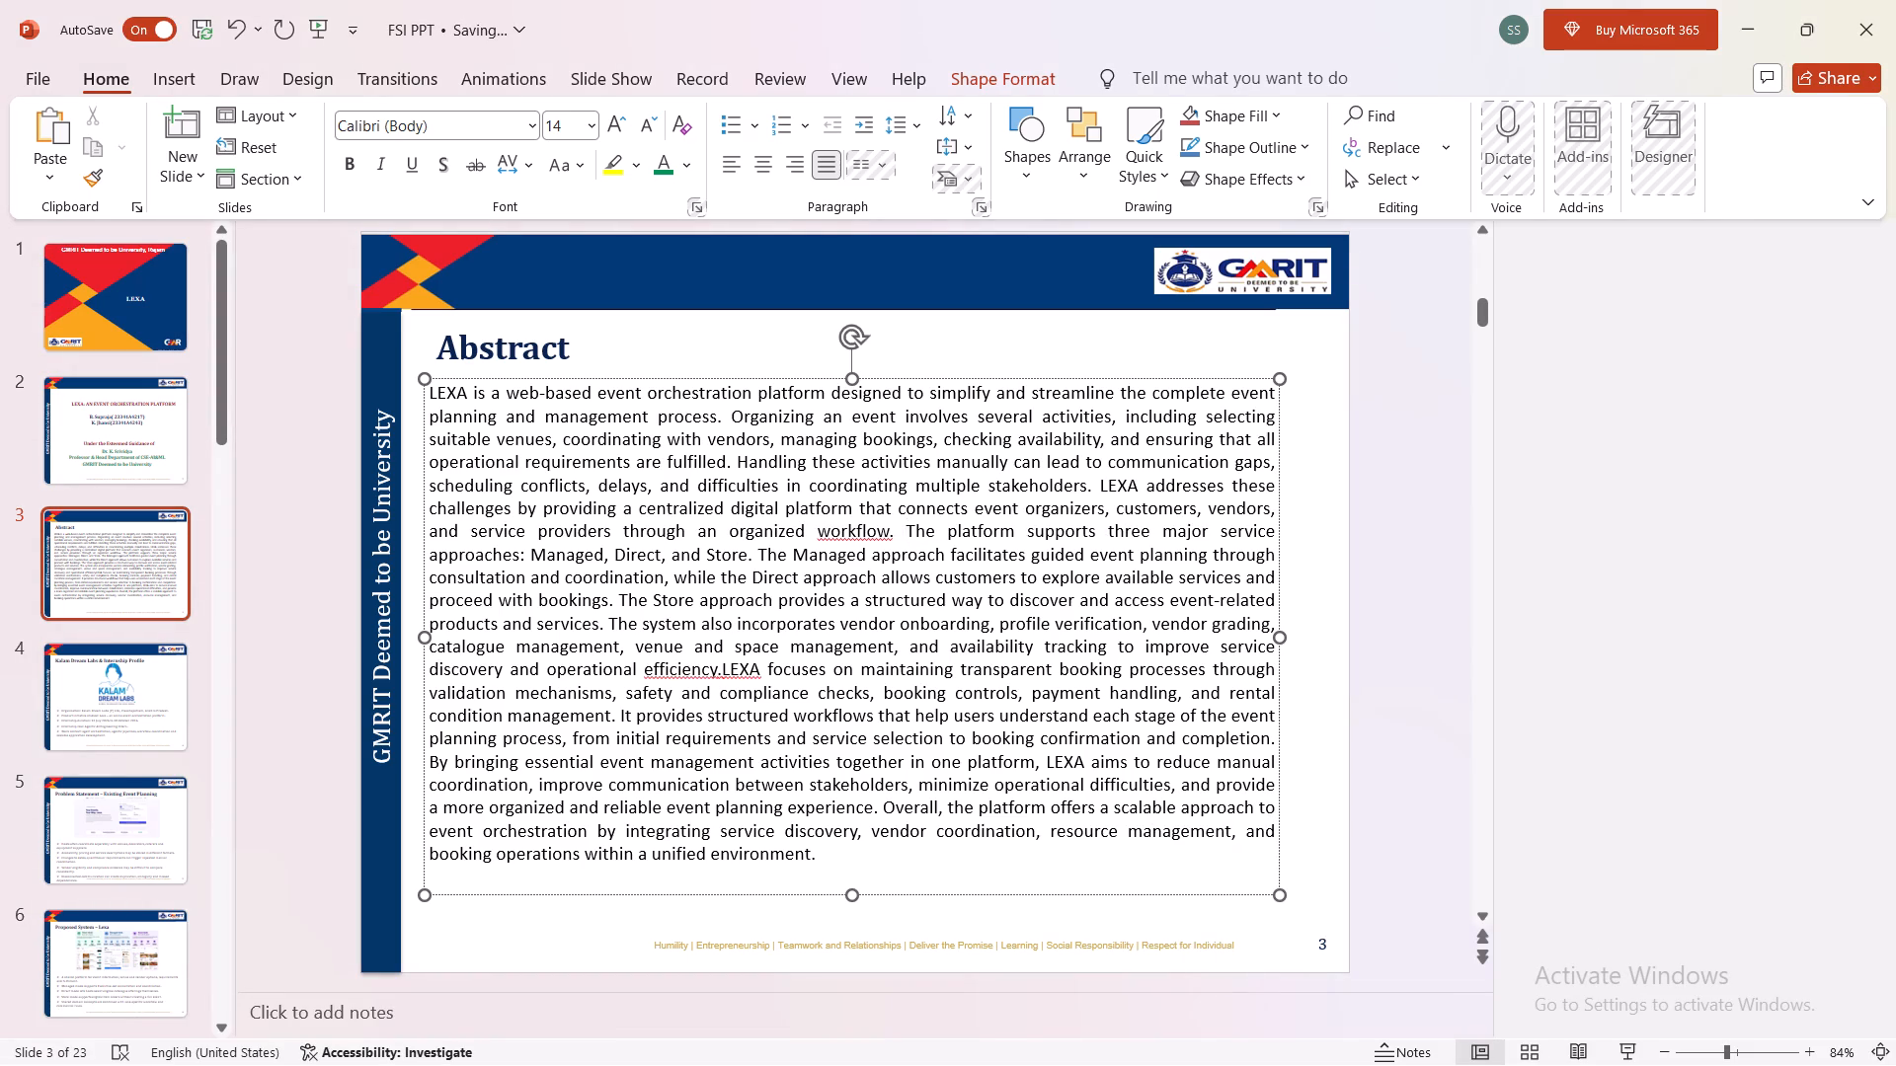
right_click(870, 532)
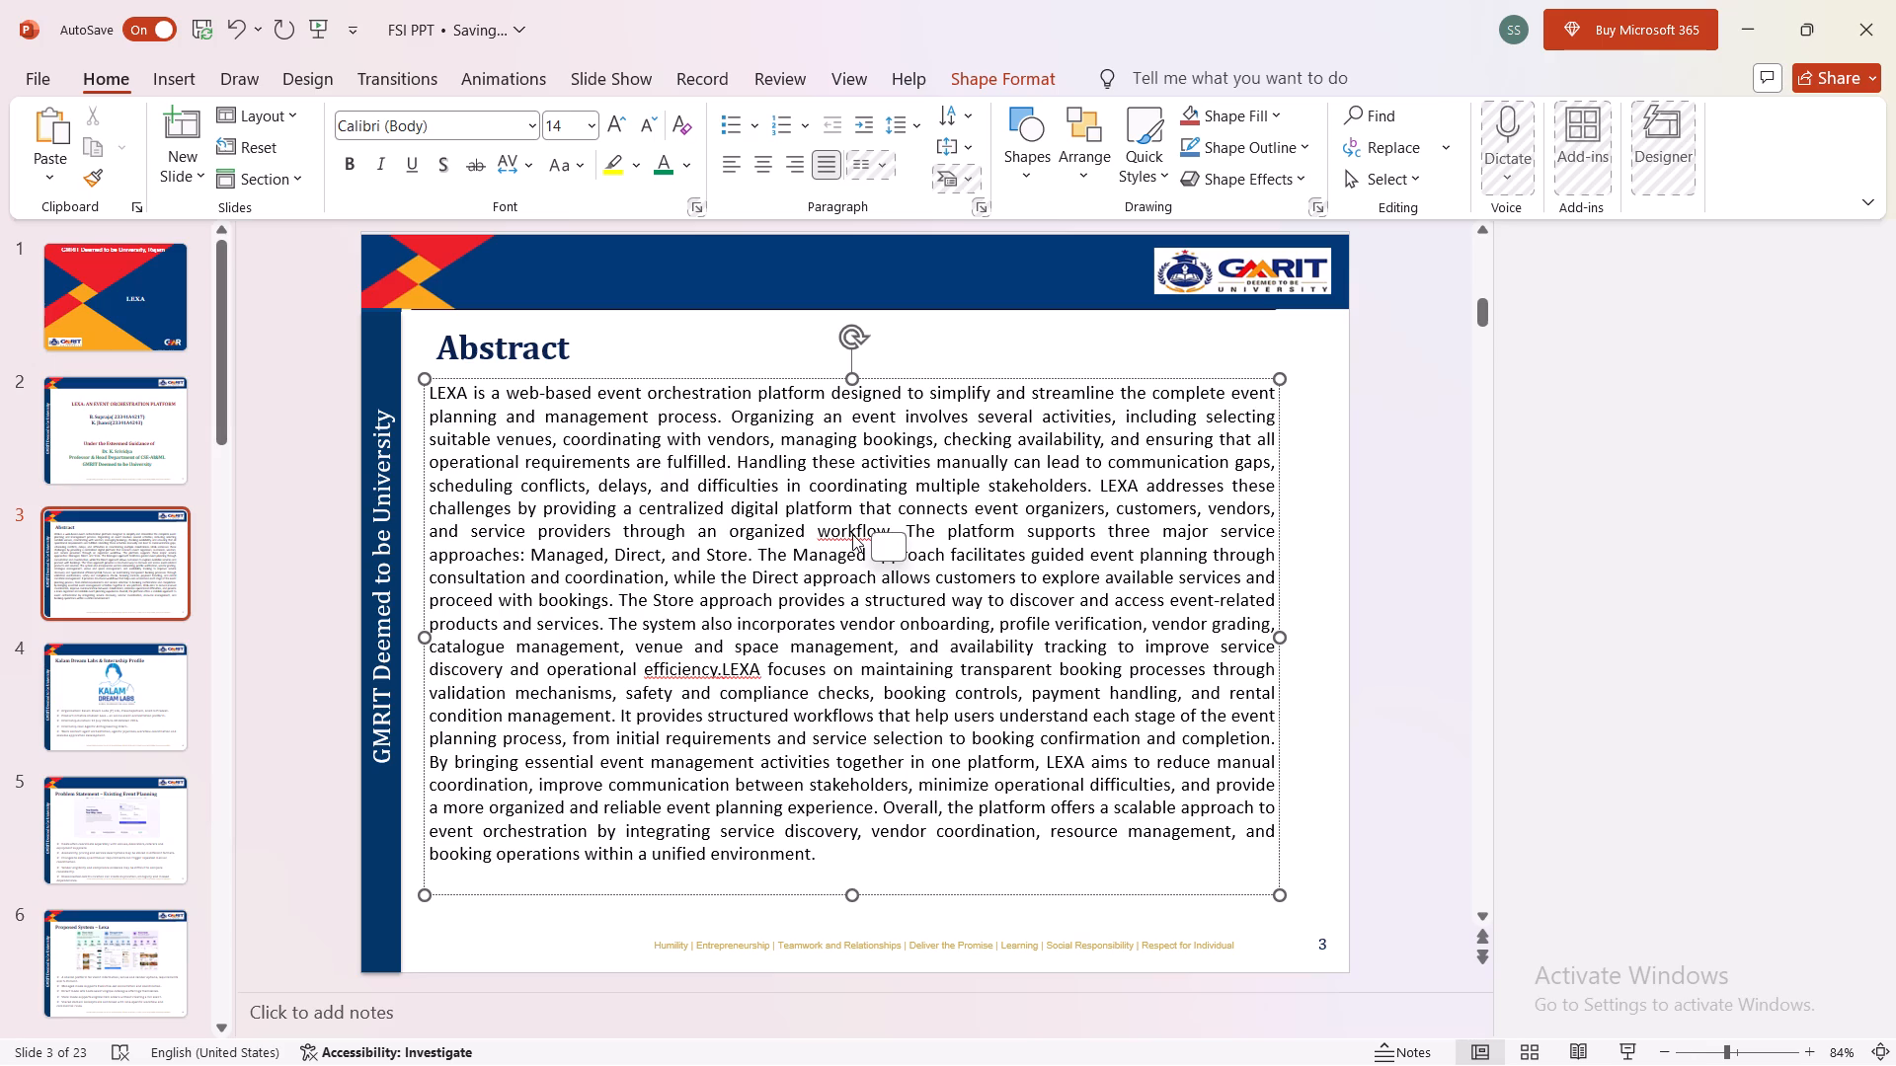
left_click(852, 534)
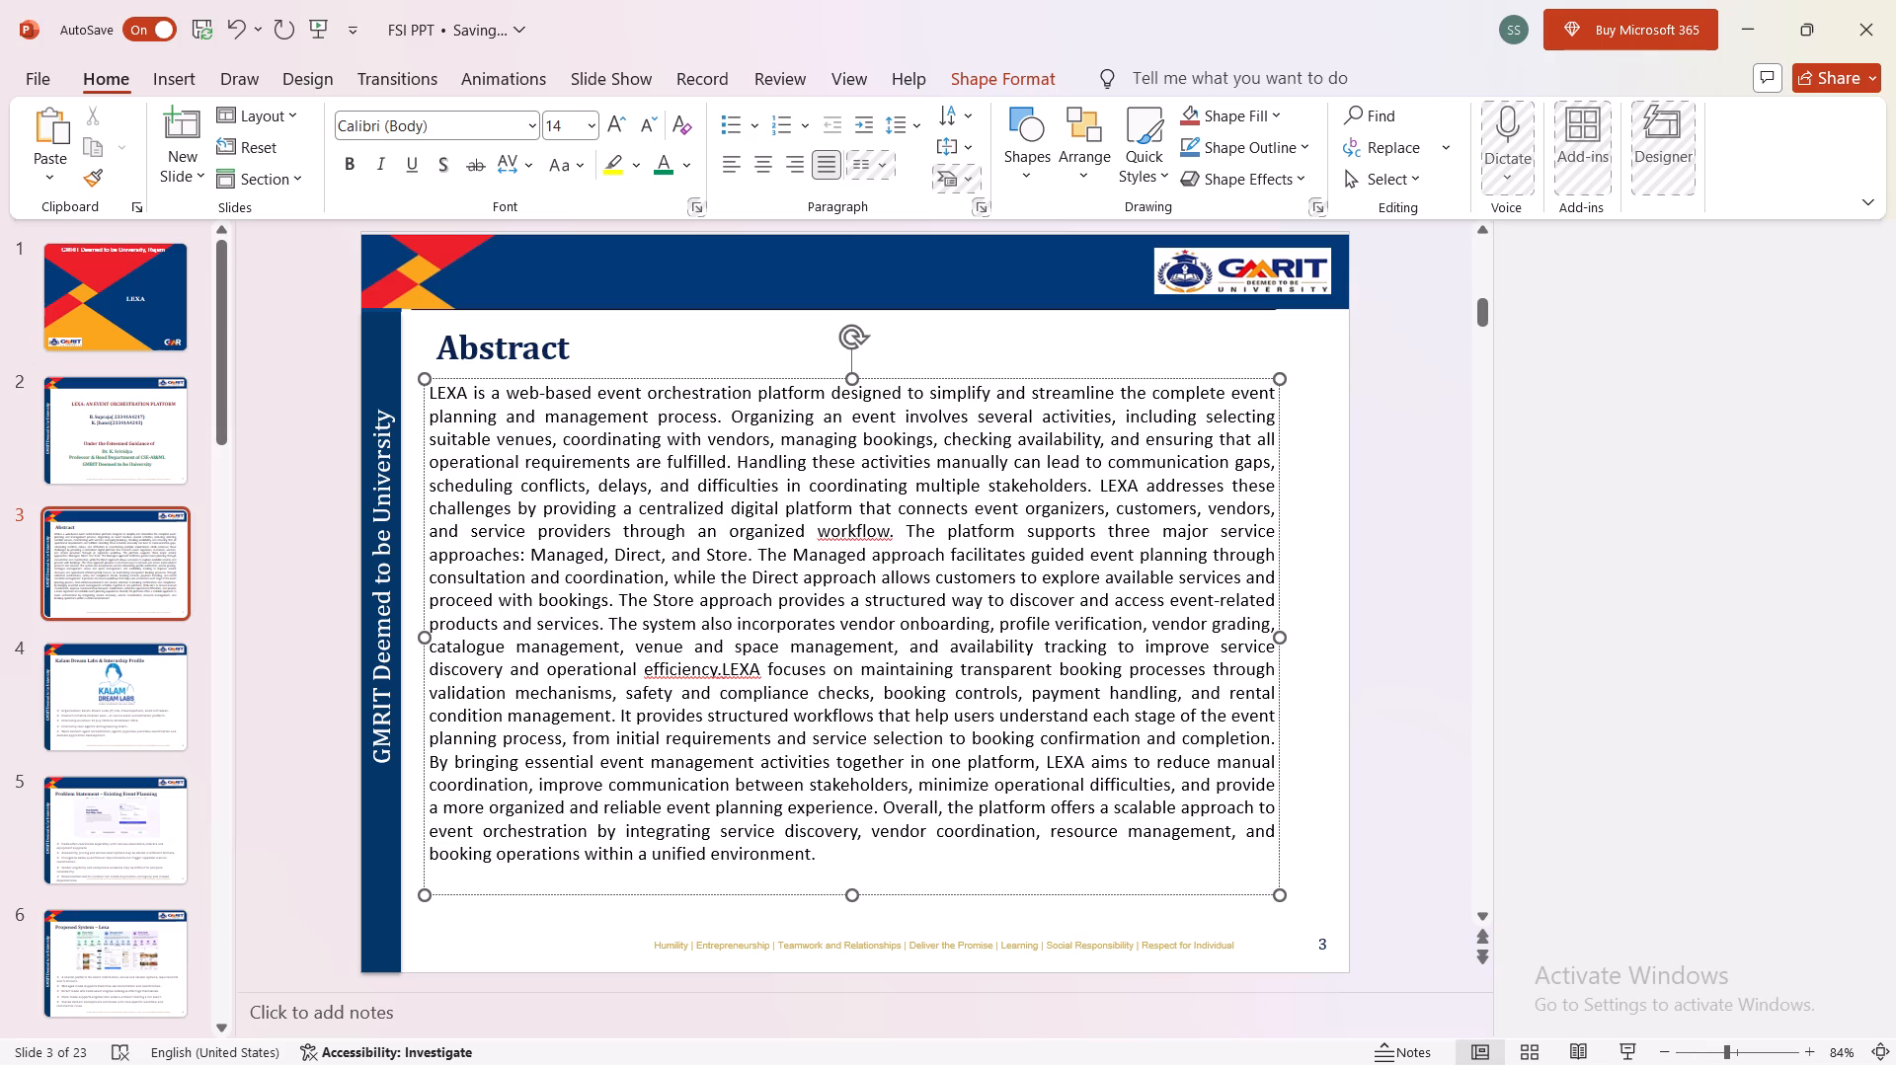
right_click(883, 532)
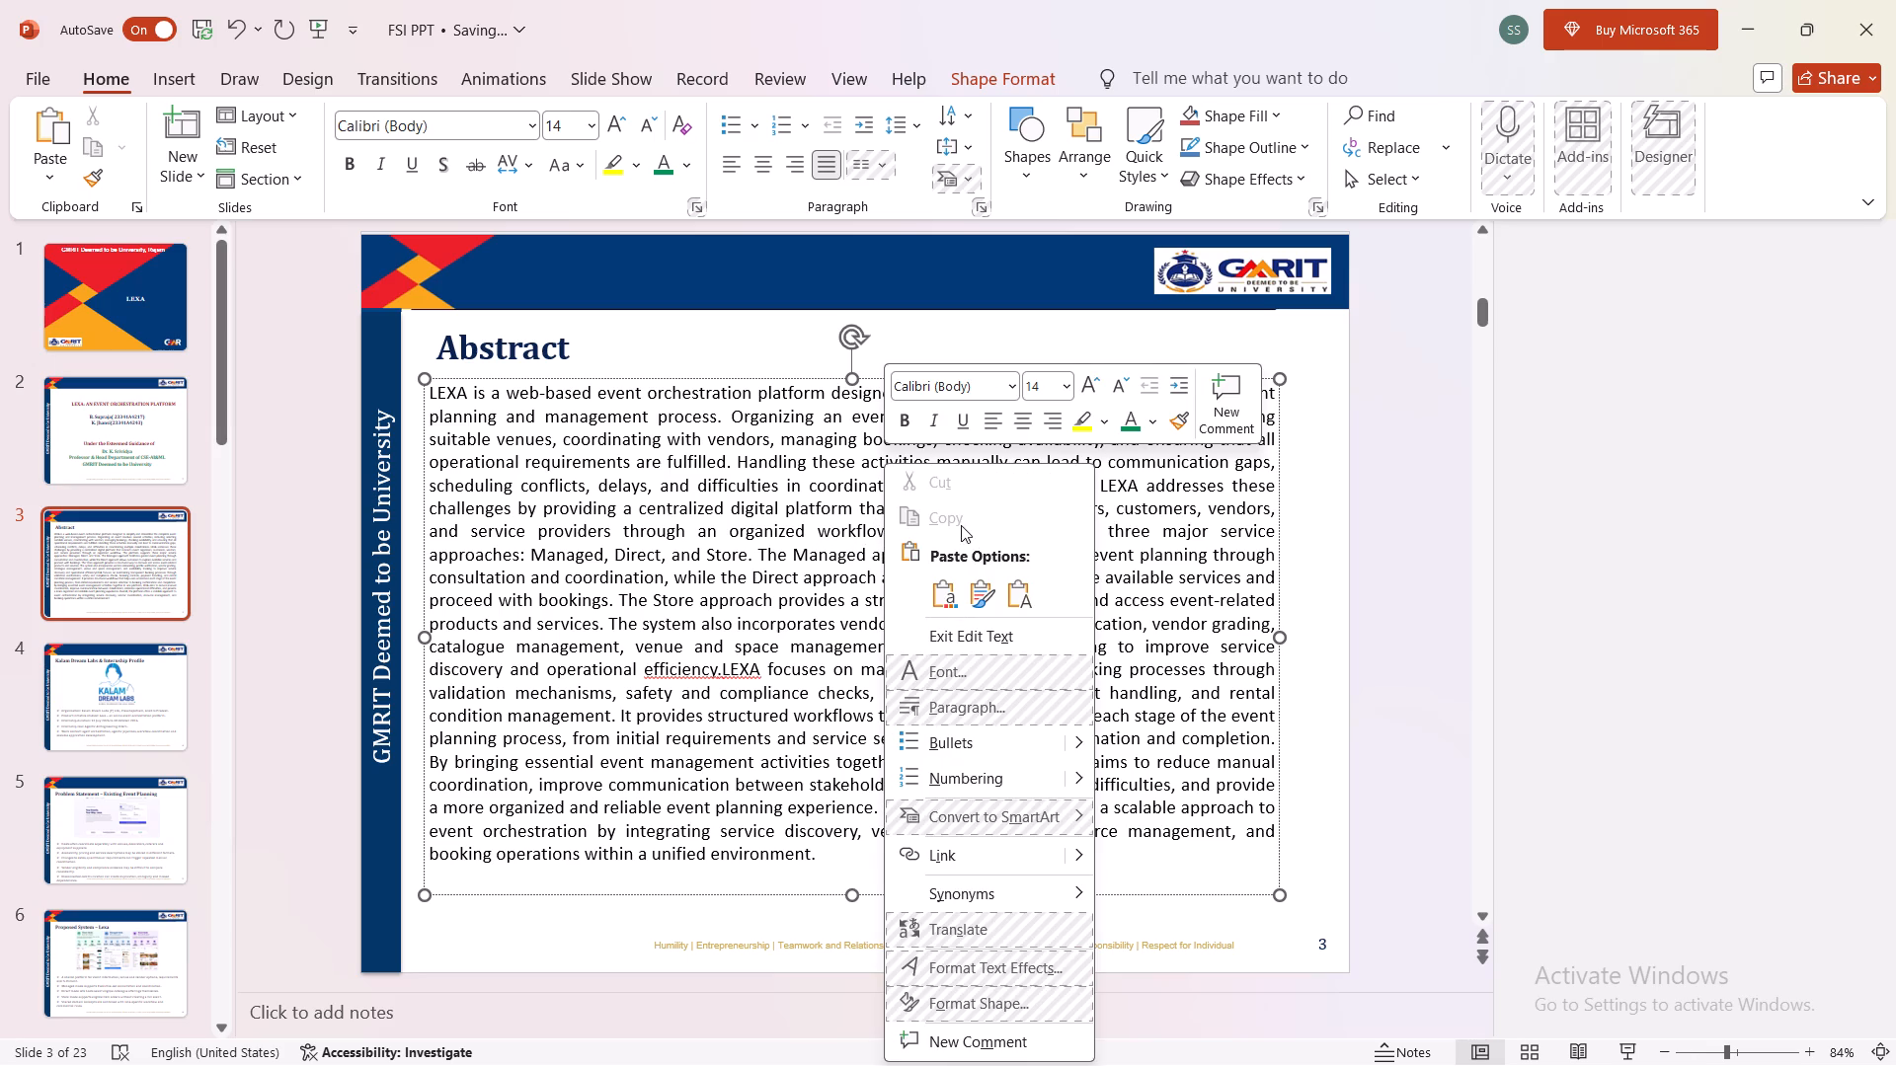
left_click(710, 642)
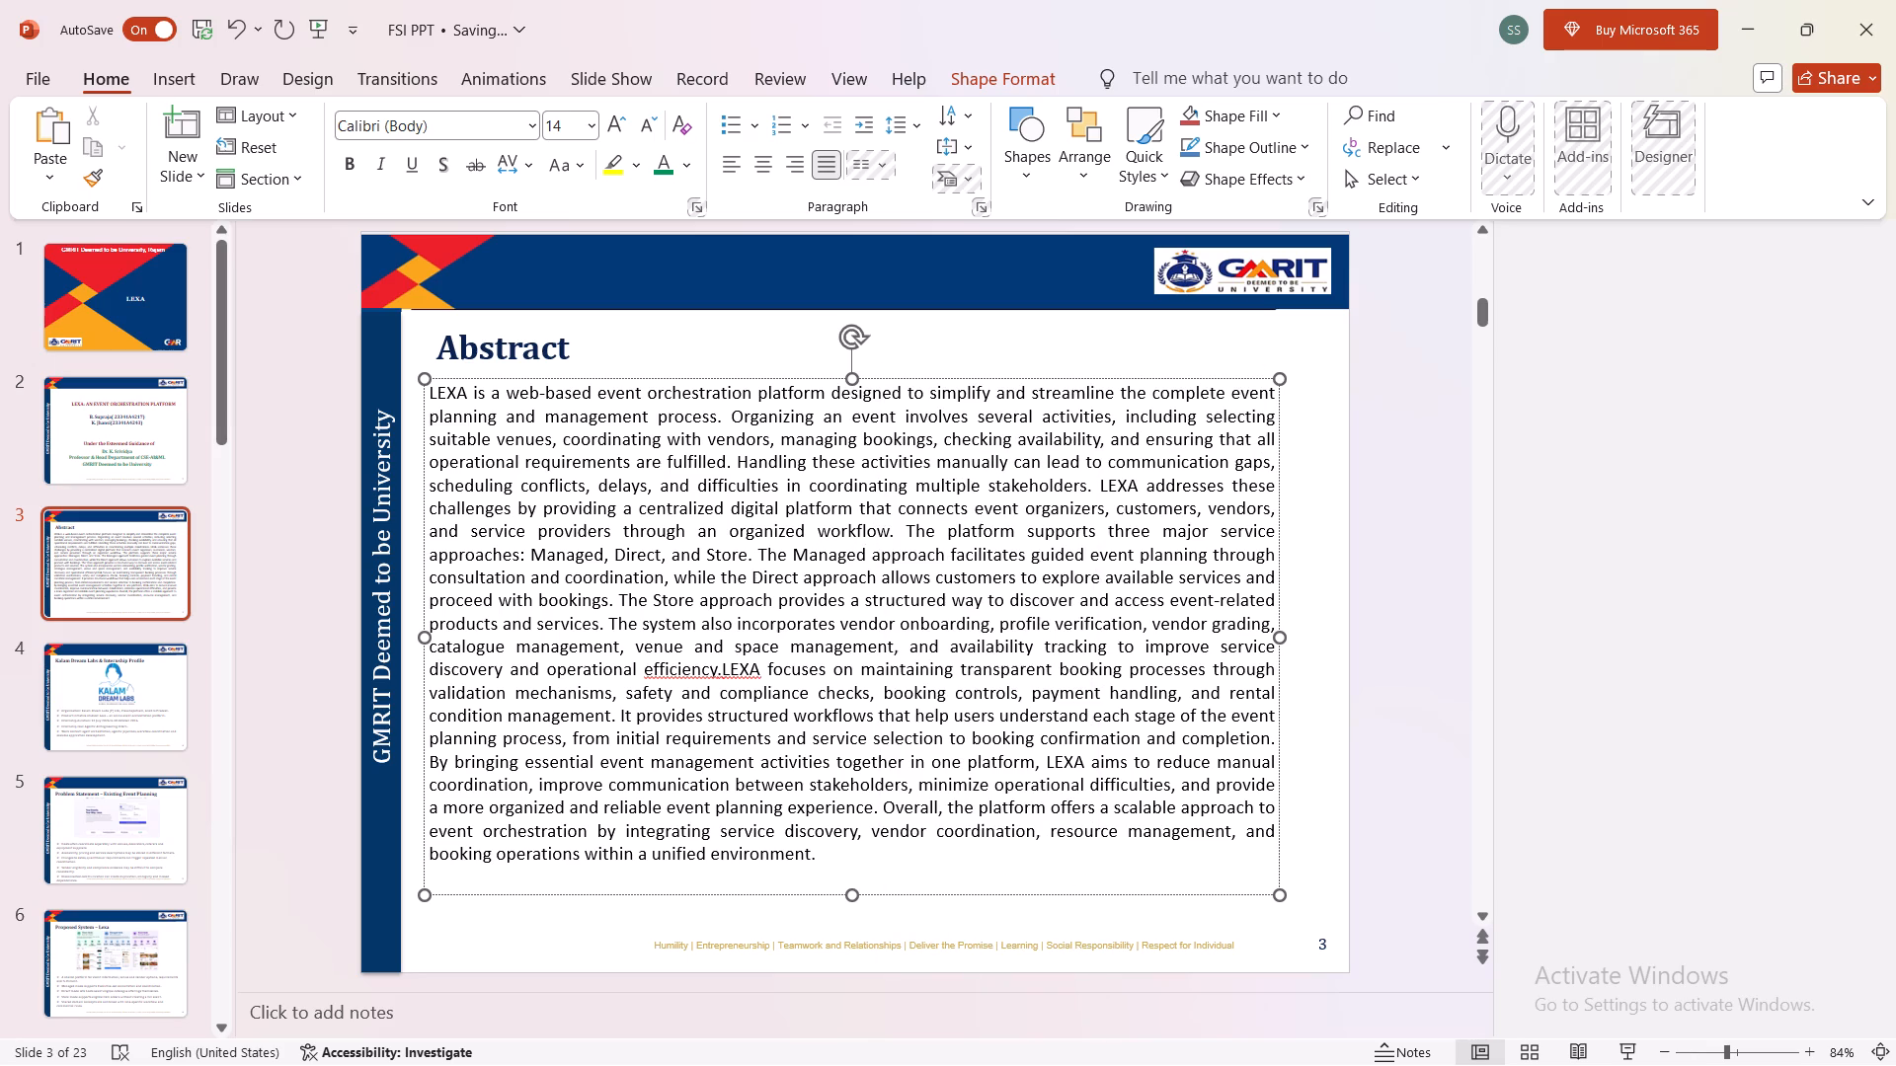
left_click(722, 668)
key("space")
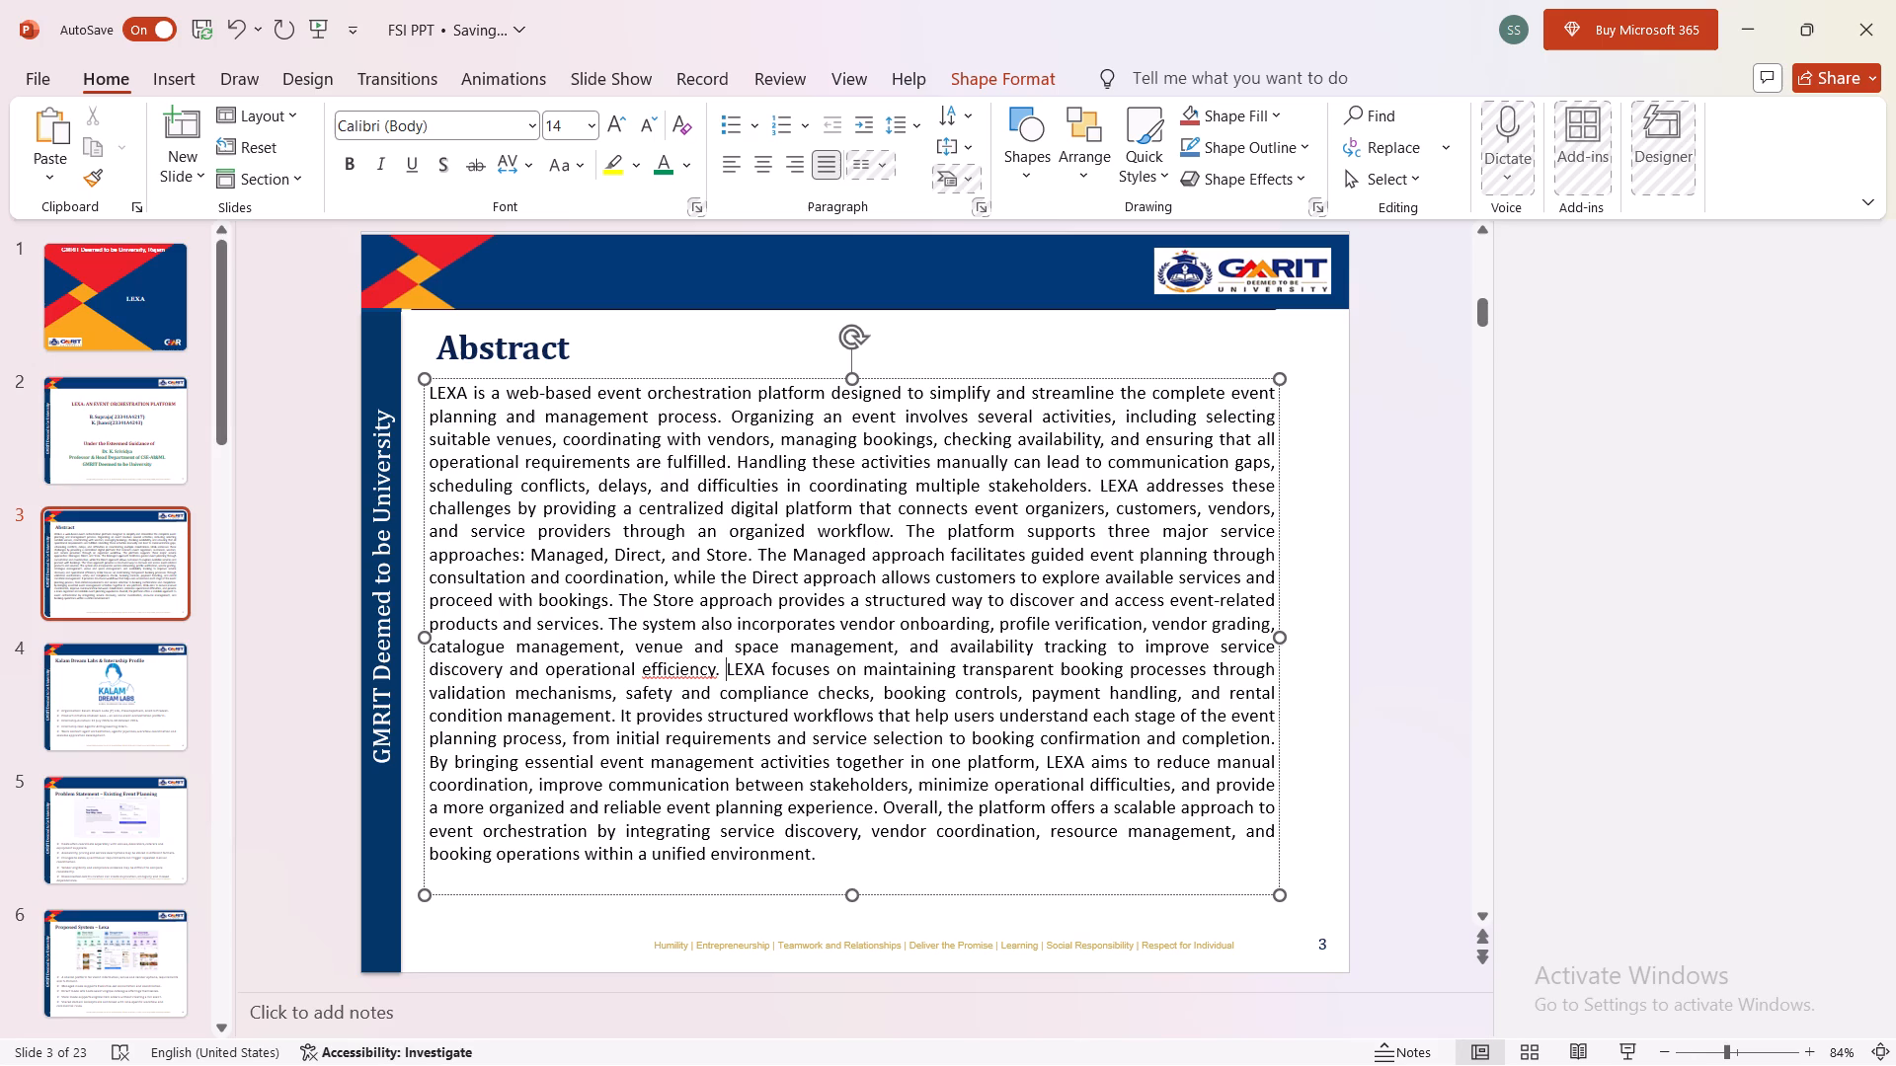
left_click(625, 920)
double_click(728, 740)
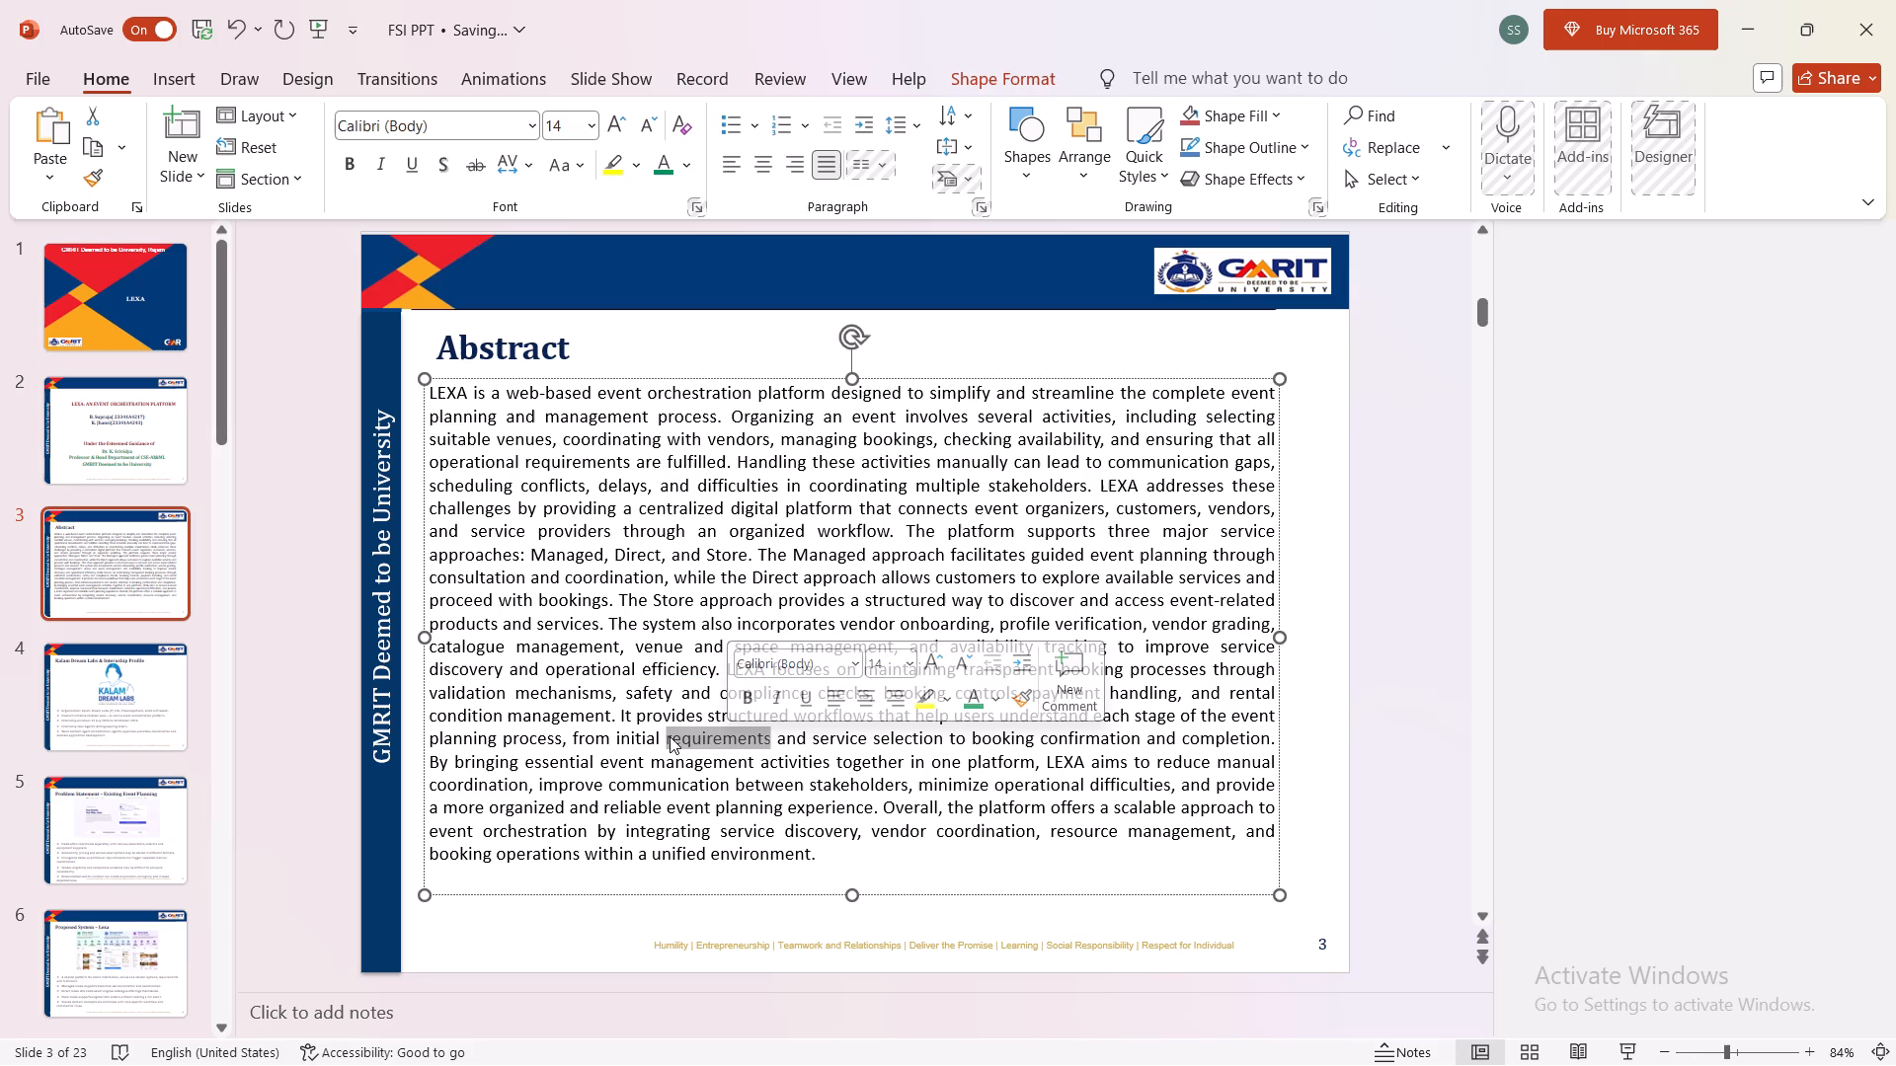
left_click(667, 735)
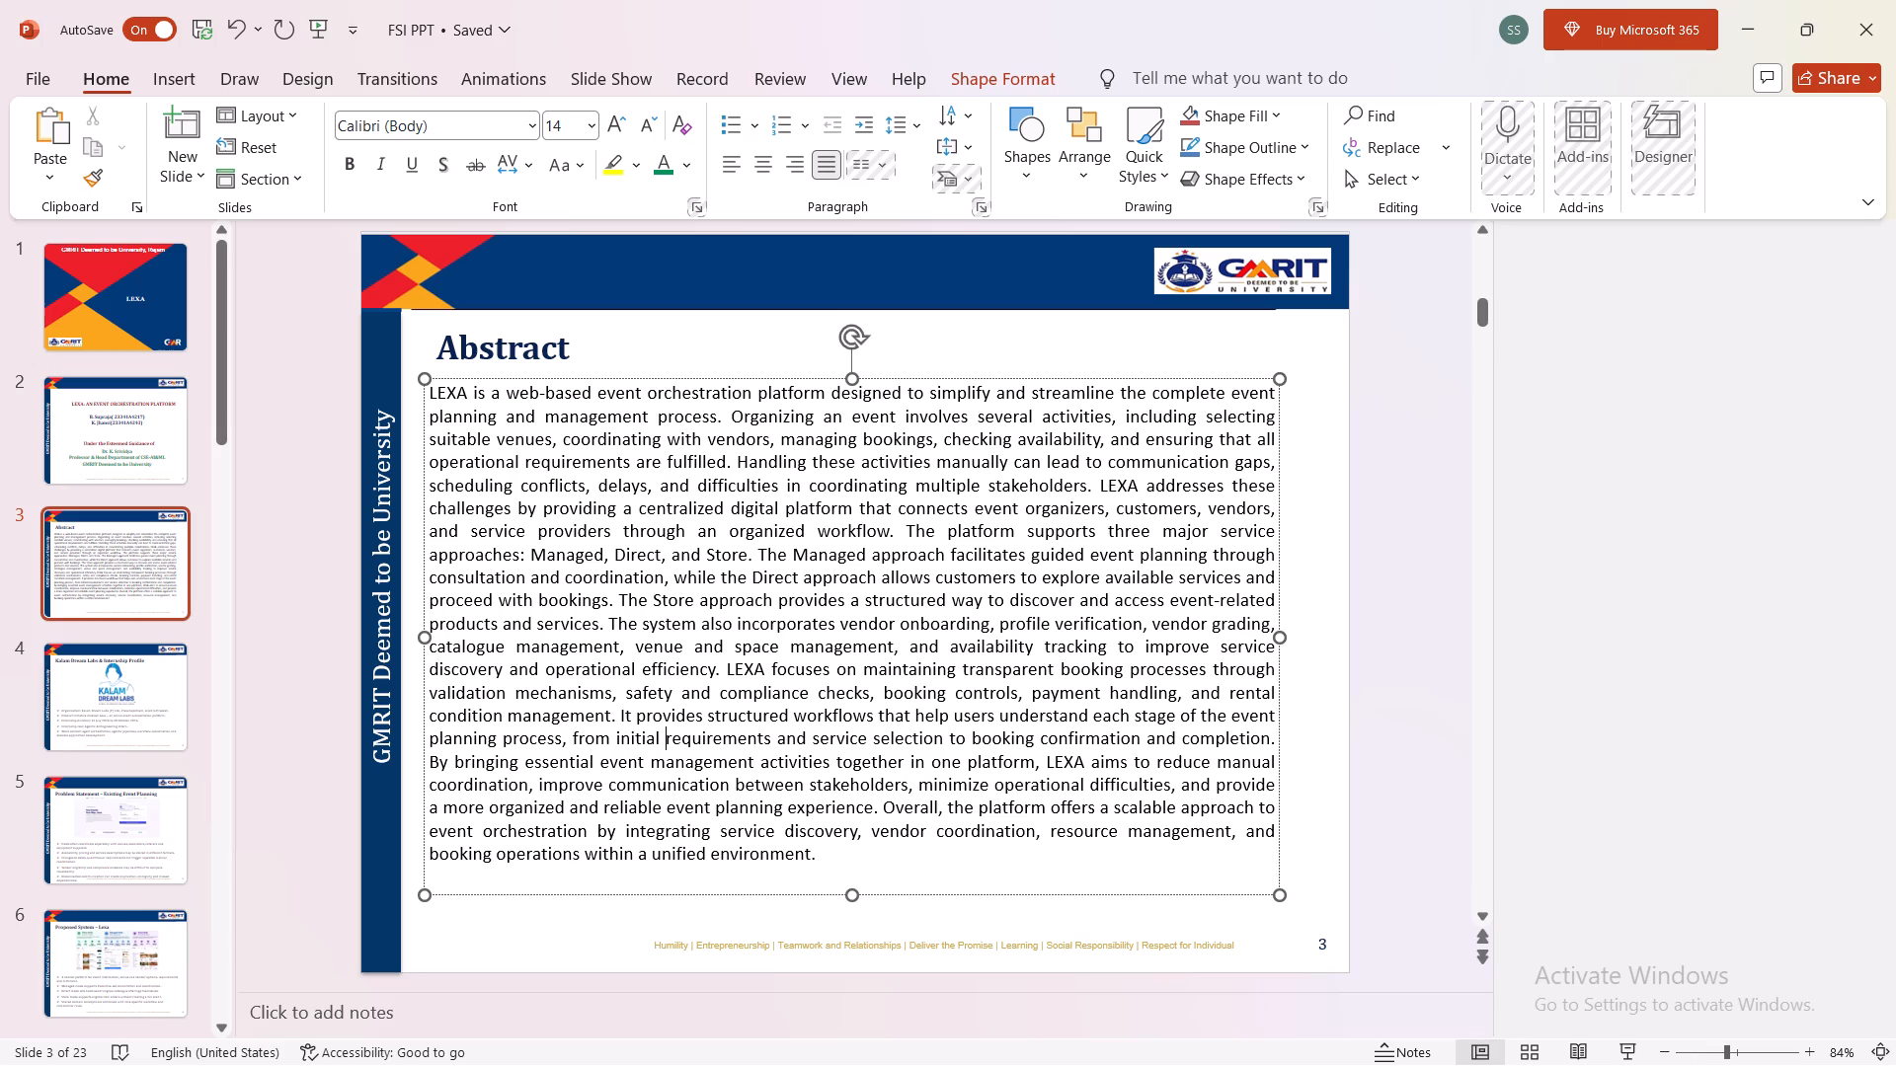
Change the font of the entire abstract paragraph on slide 3 to Times New Roman.
left_click_drag(823, 858, 546, 604)
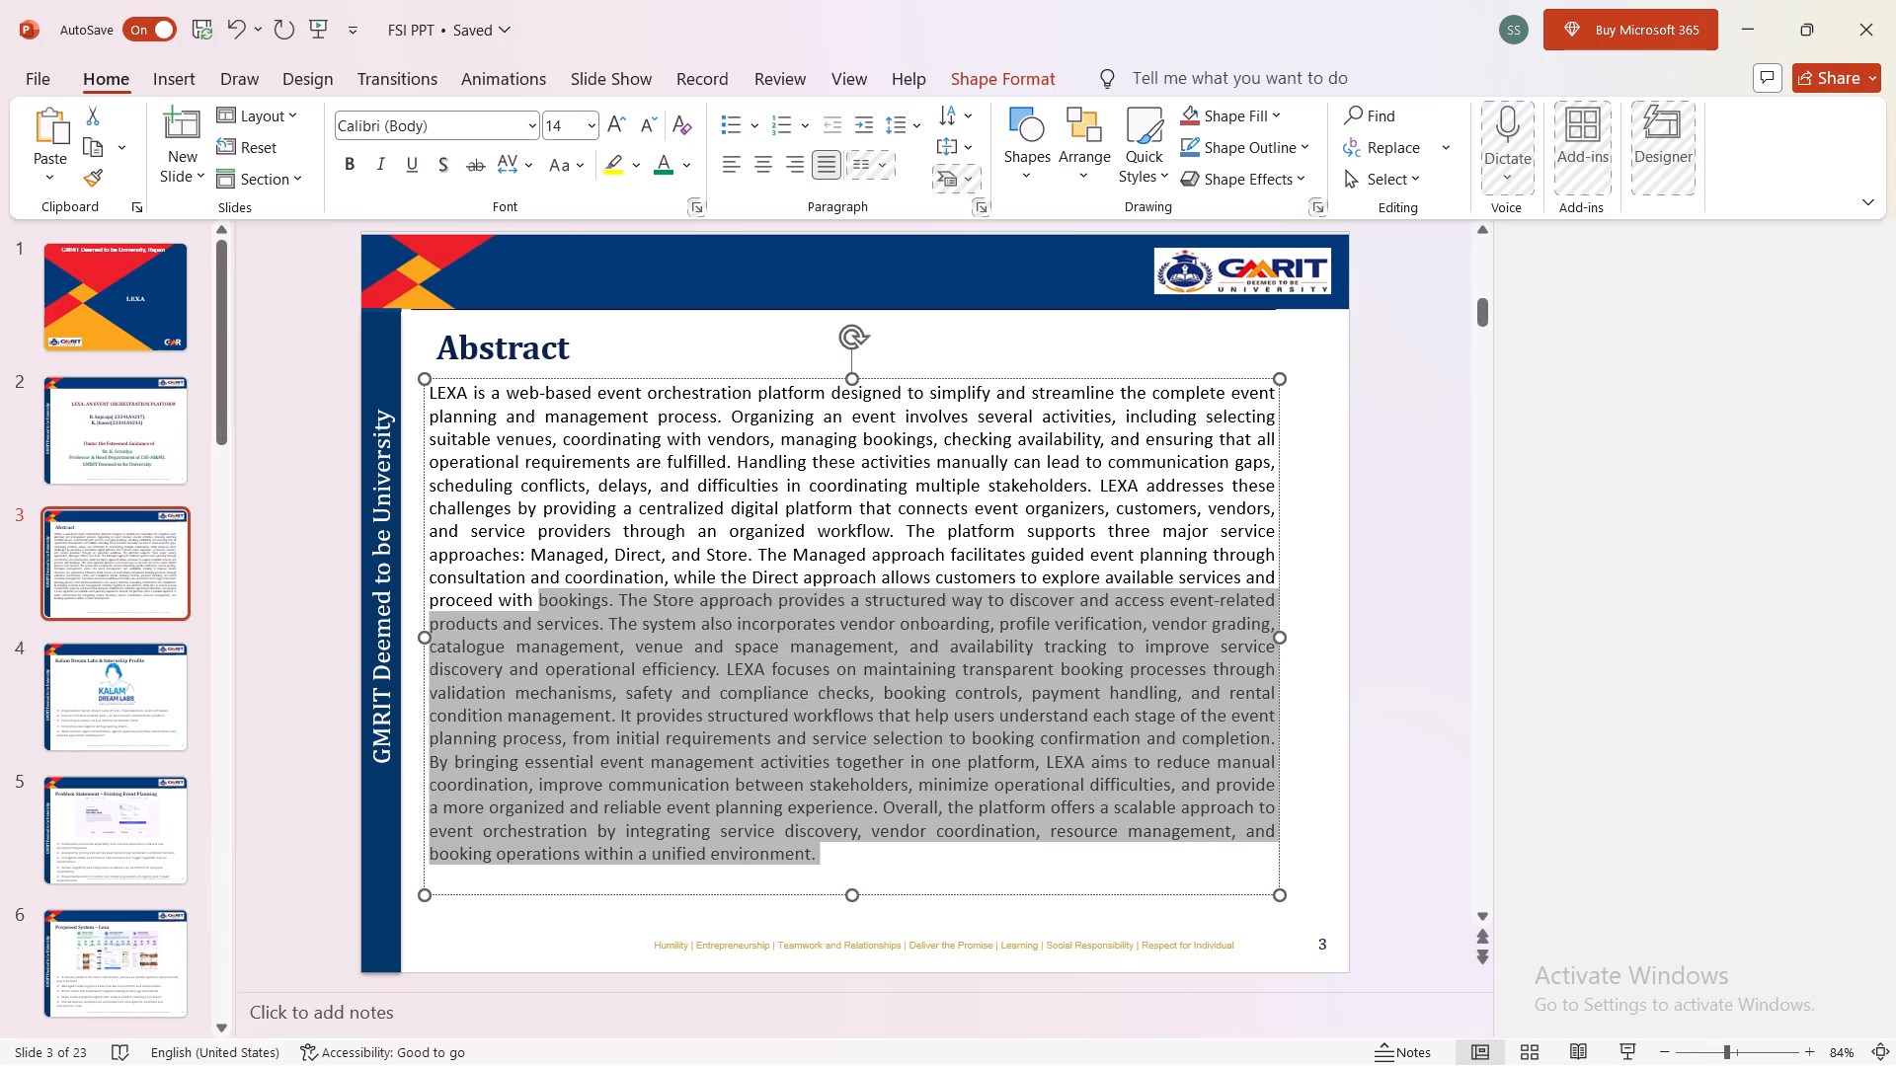
left_click_drag(546, 604, 428, 392)
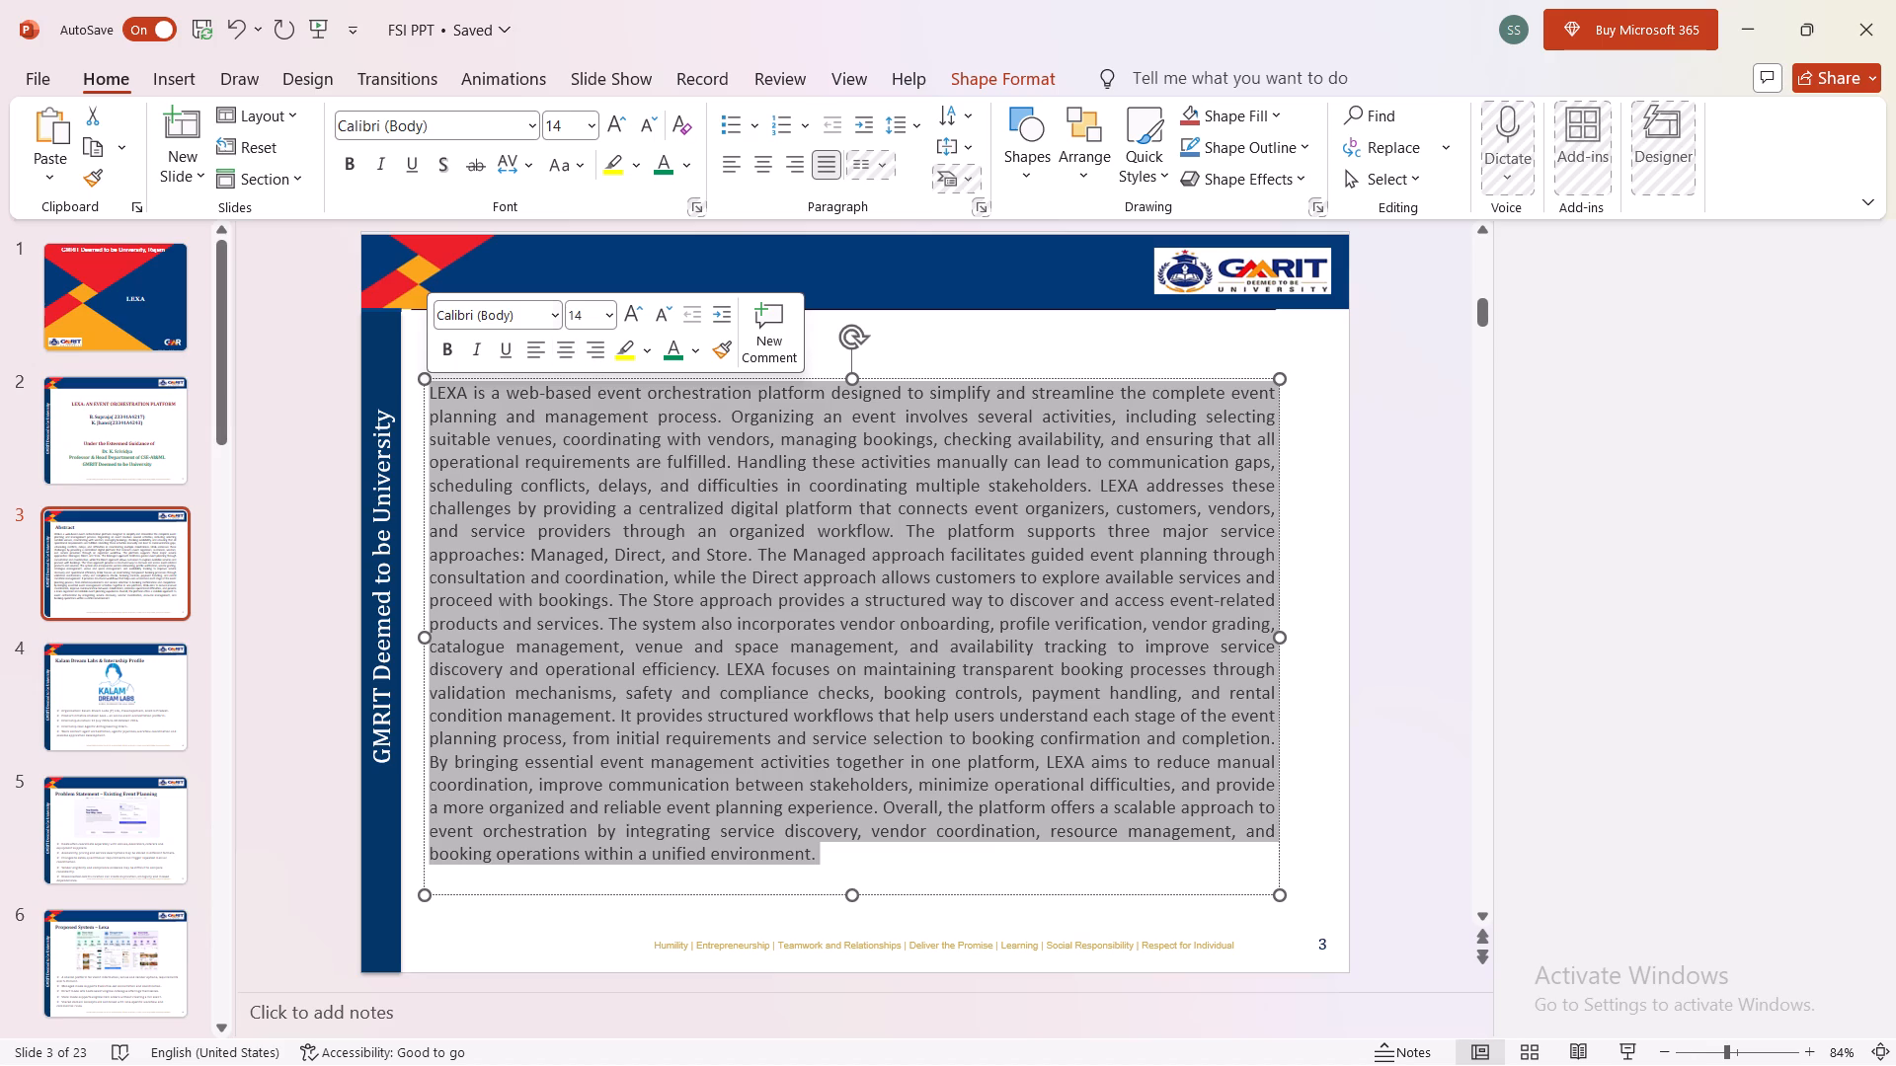
left_click(518, 316)
key("BackSpace")
type("times")
key("Return")
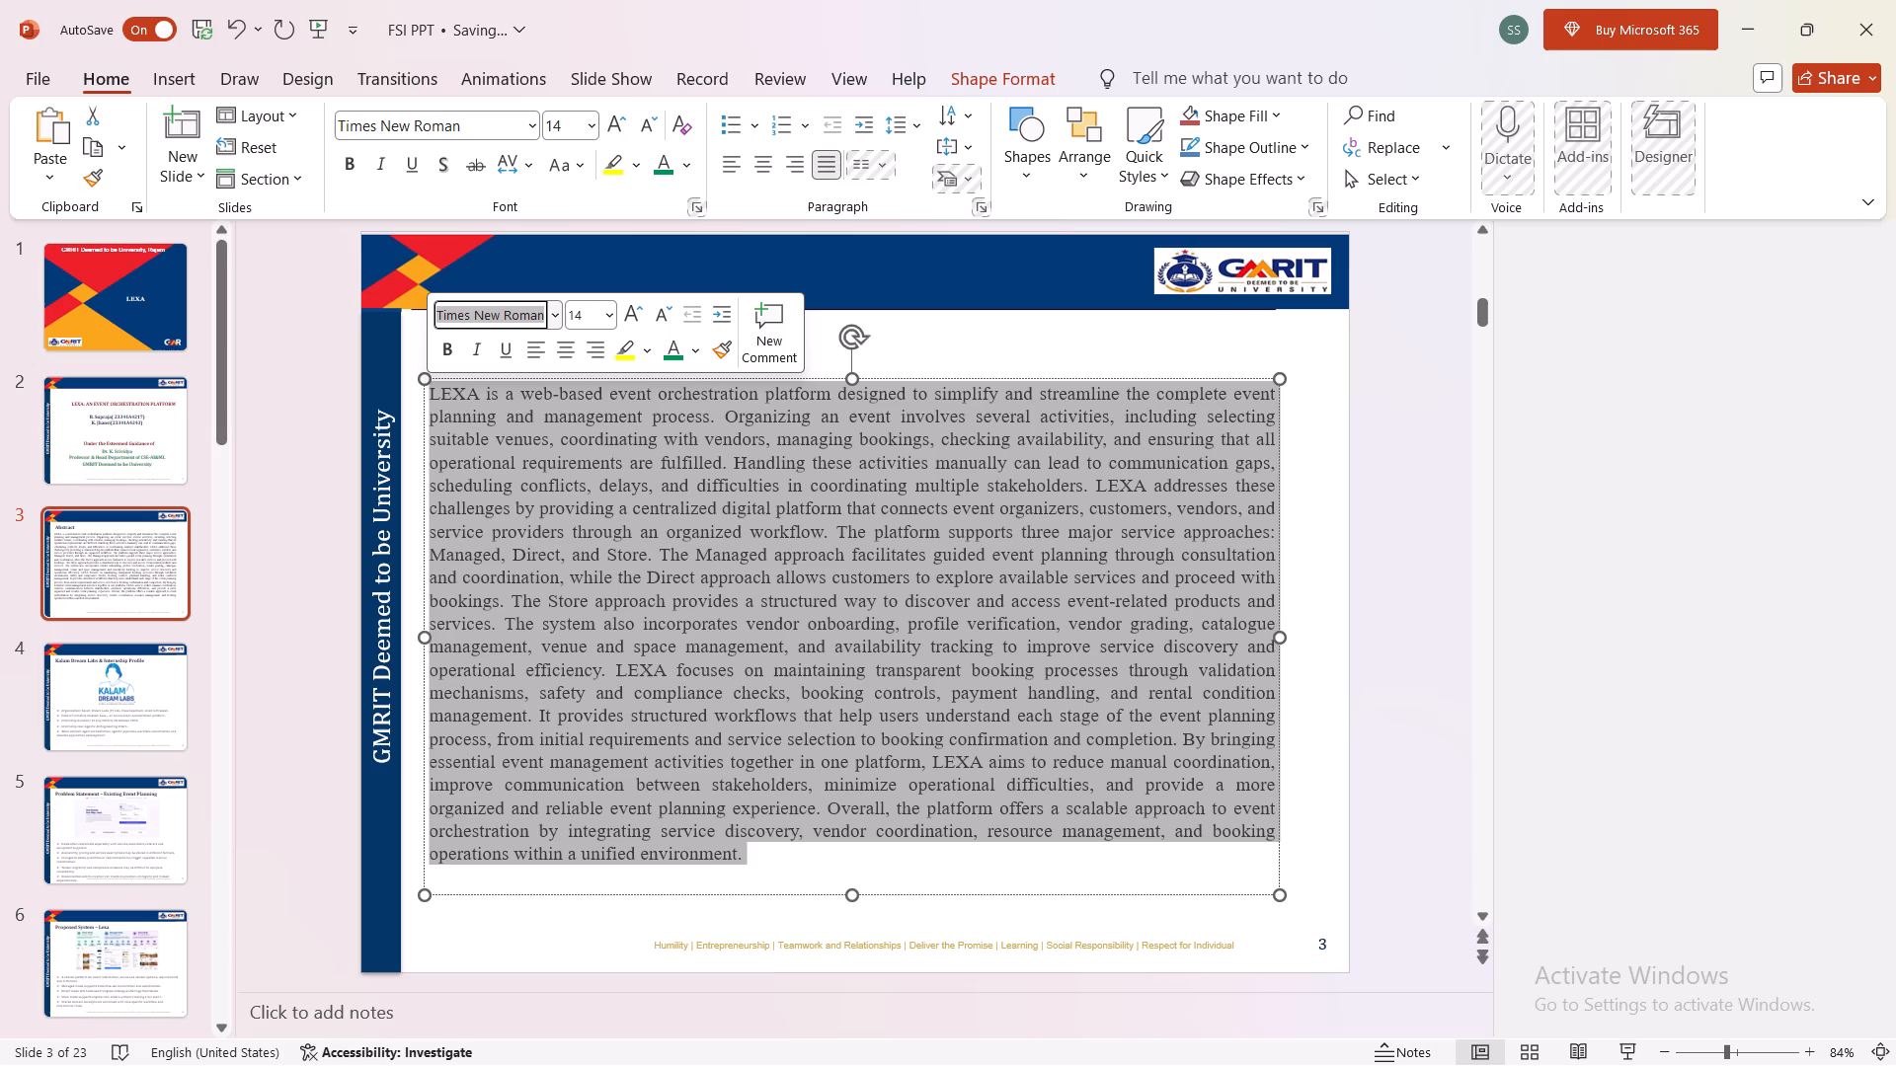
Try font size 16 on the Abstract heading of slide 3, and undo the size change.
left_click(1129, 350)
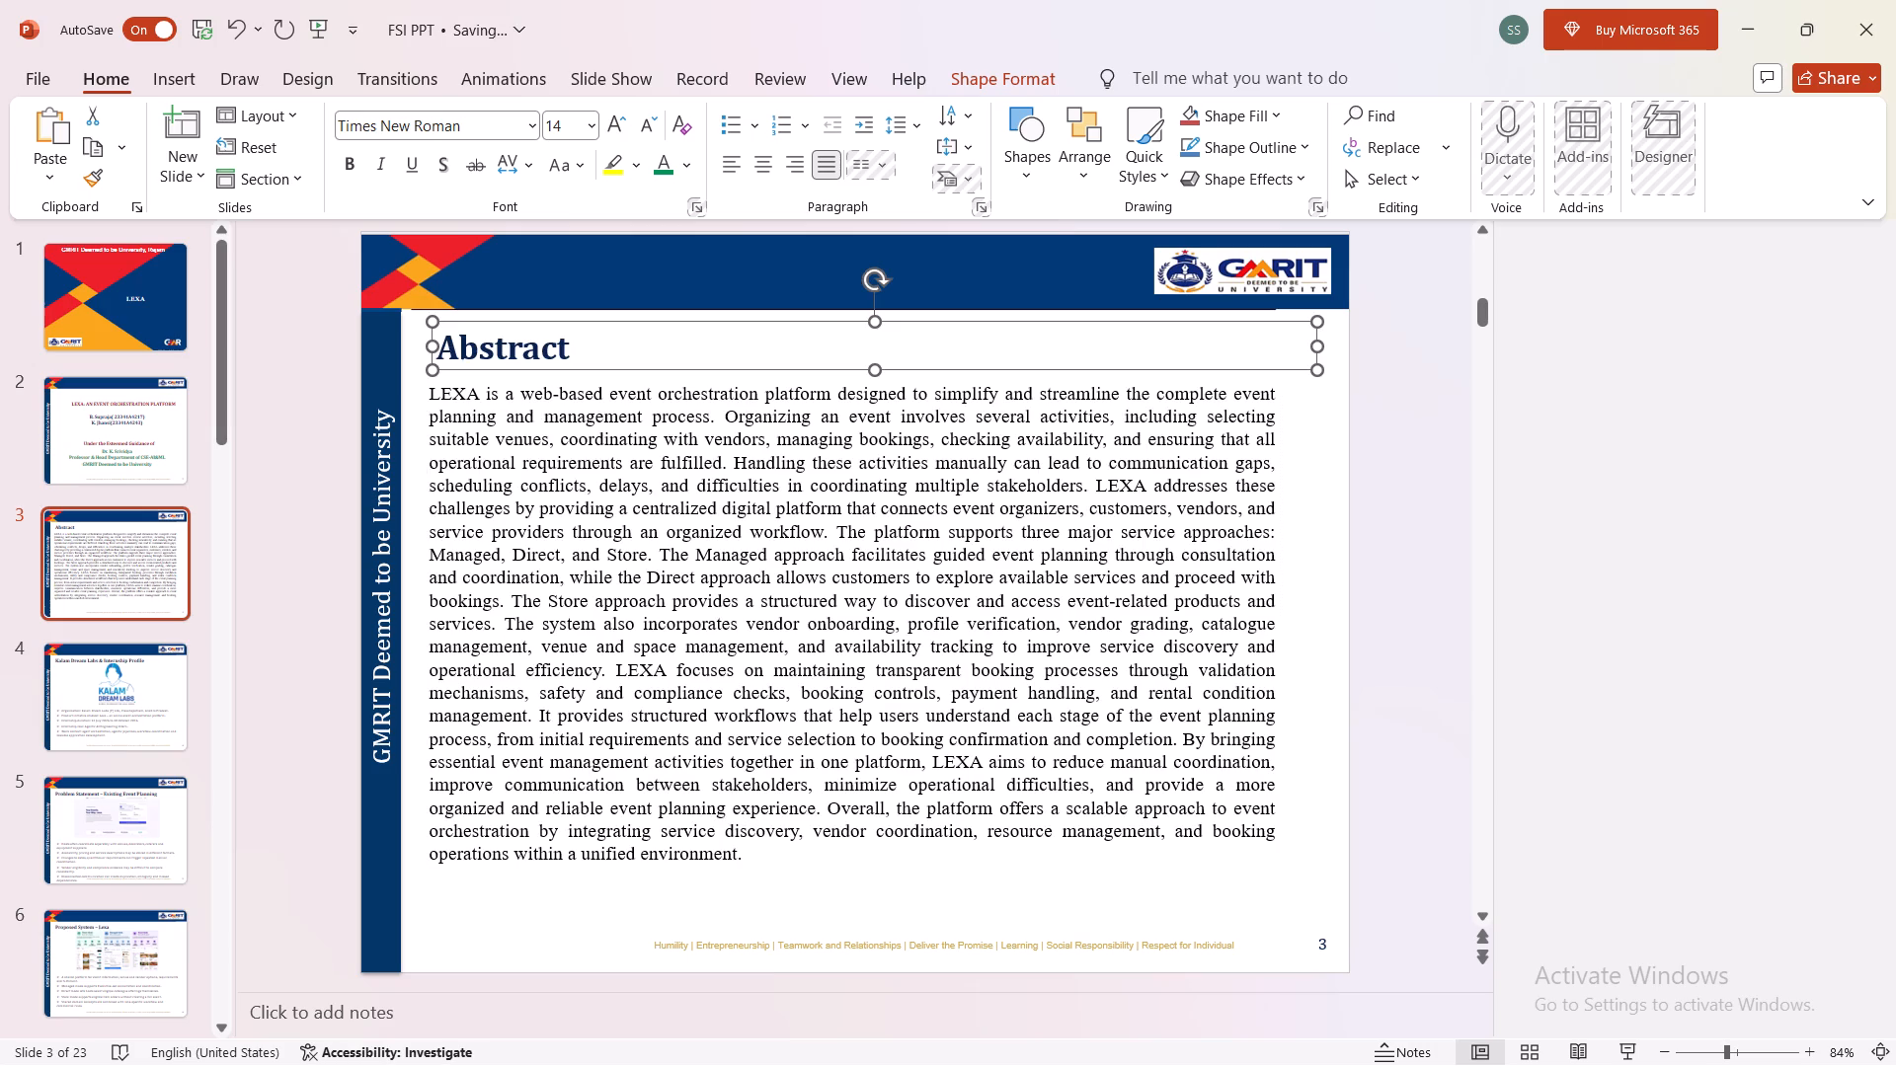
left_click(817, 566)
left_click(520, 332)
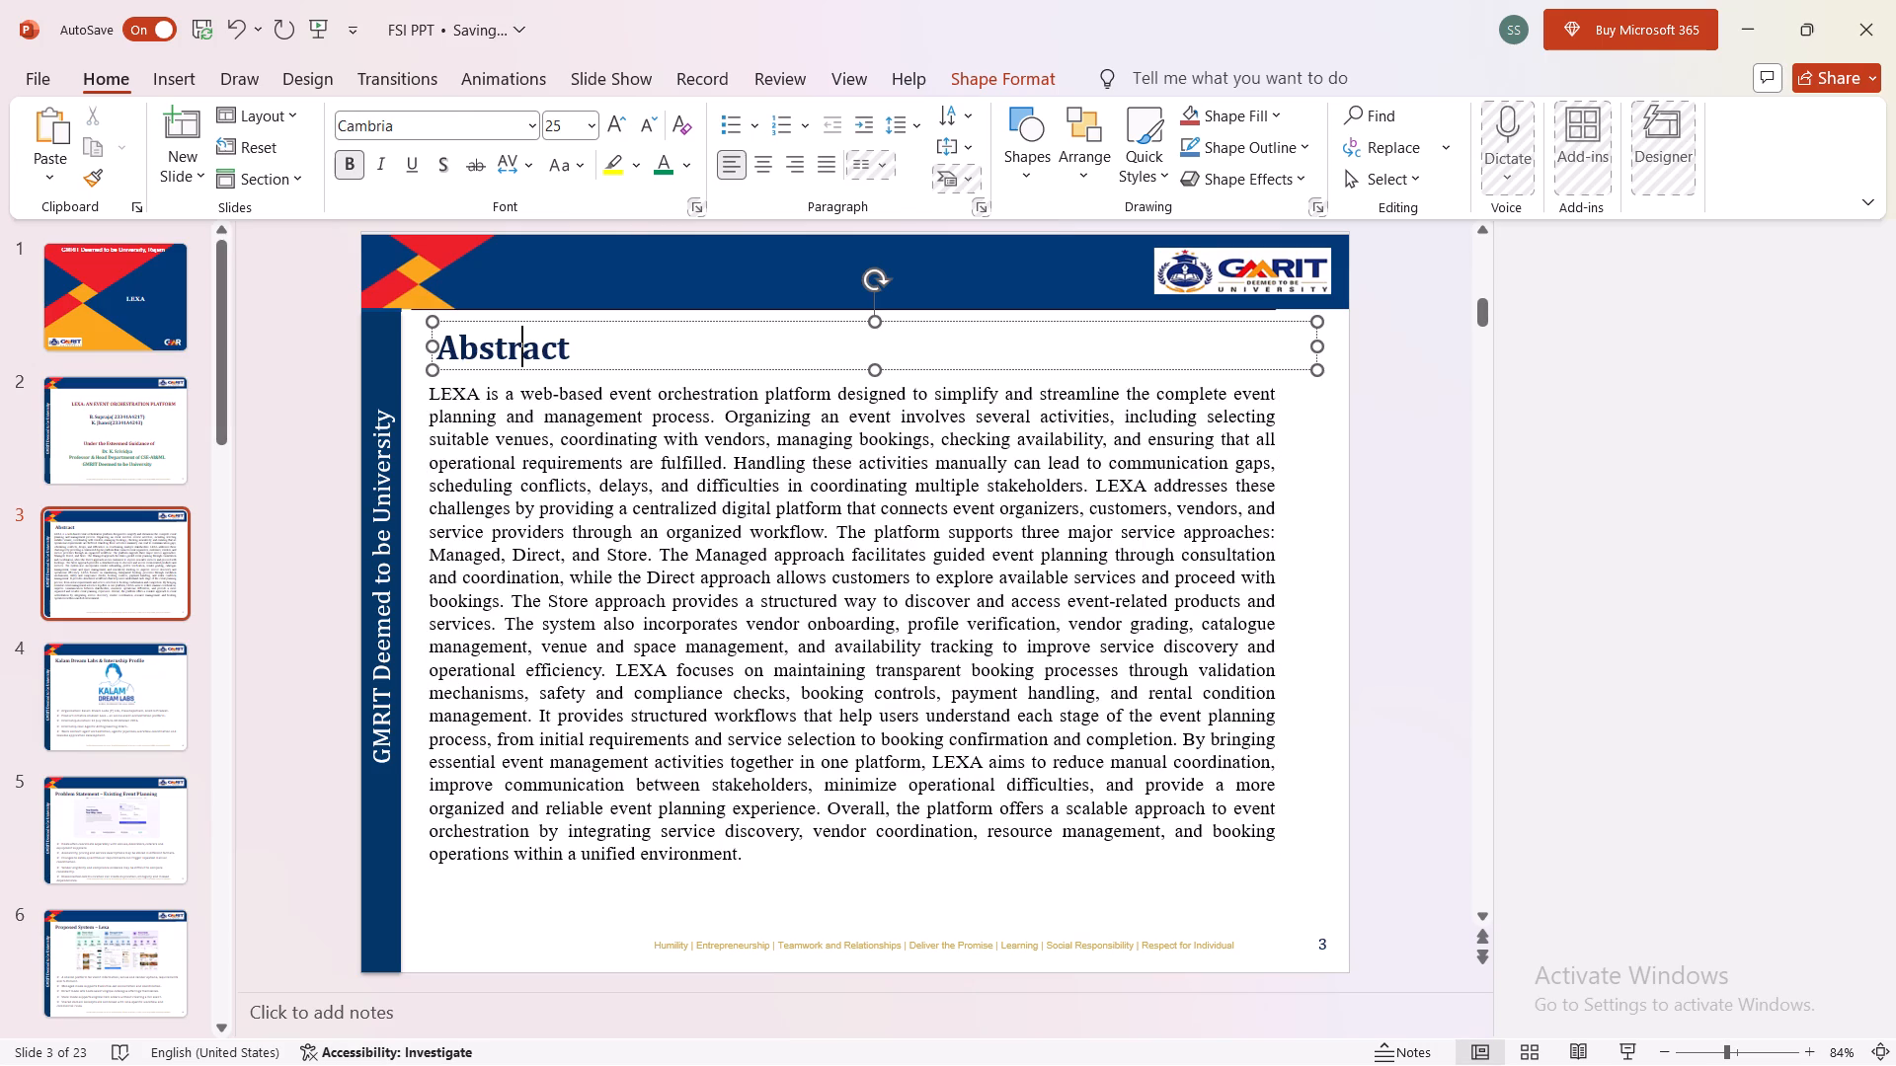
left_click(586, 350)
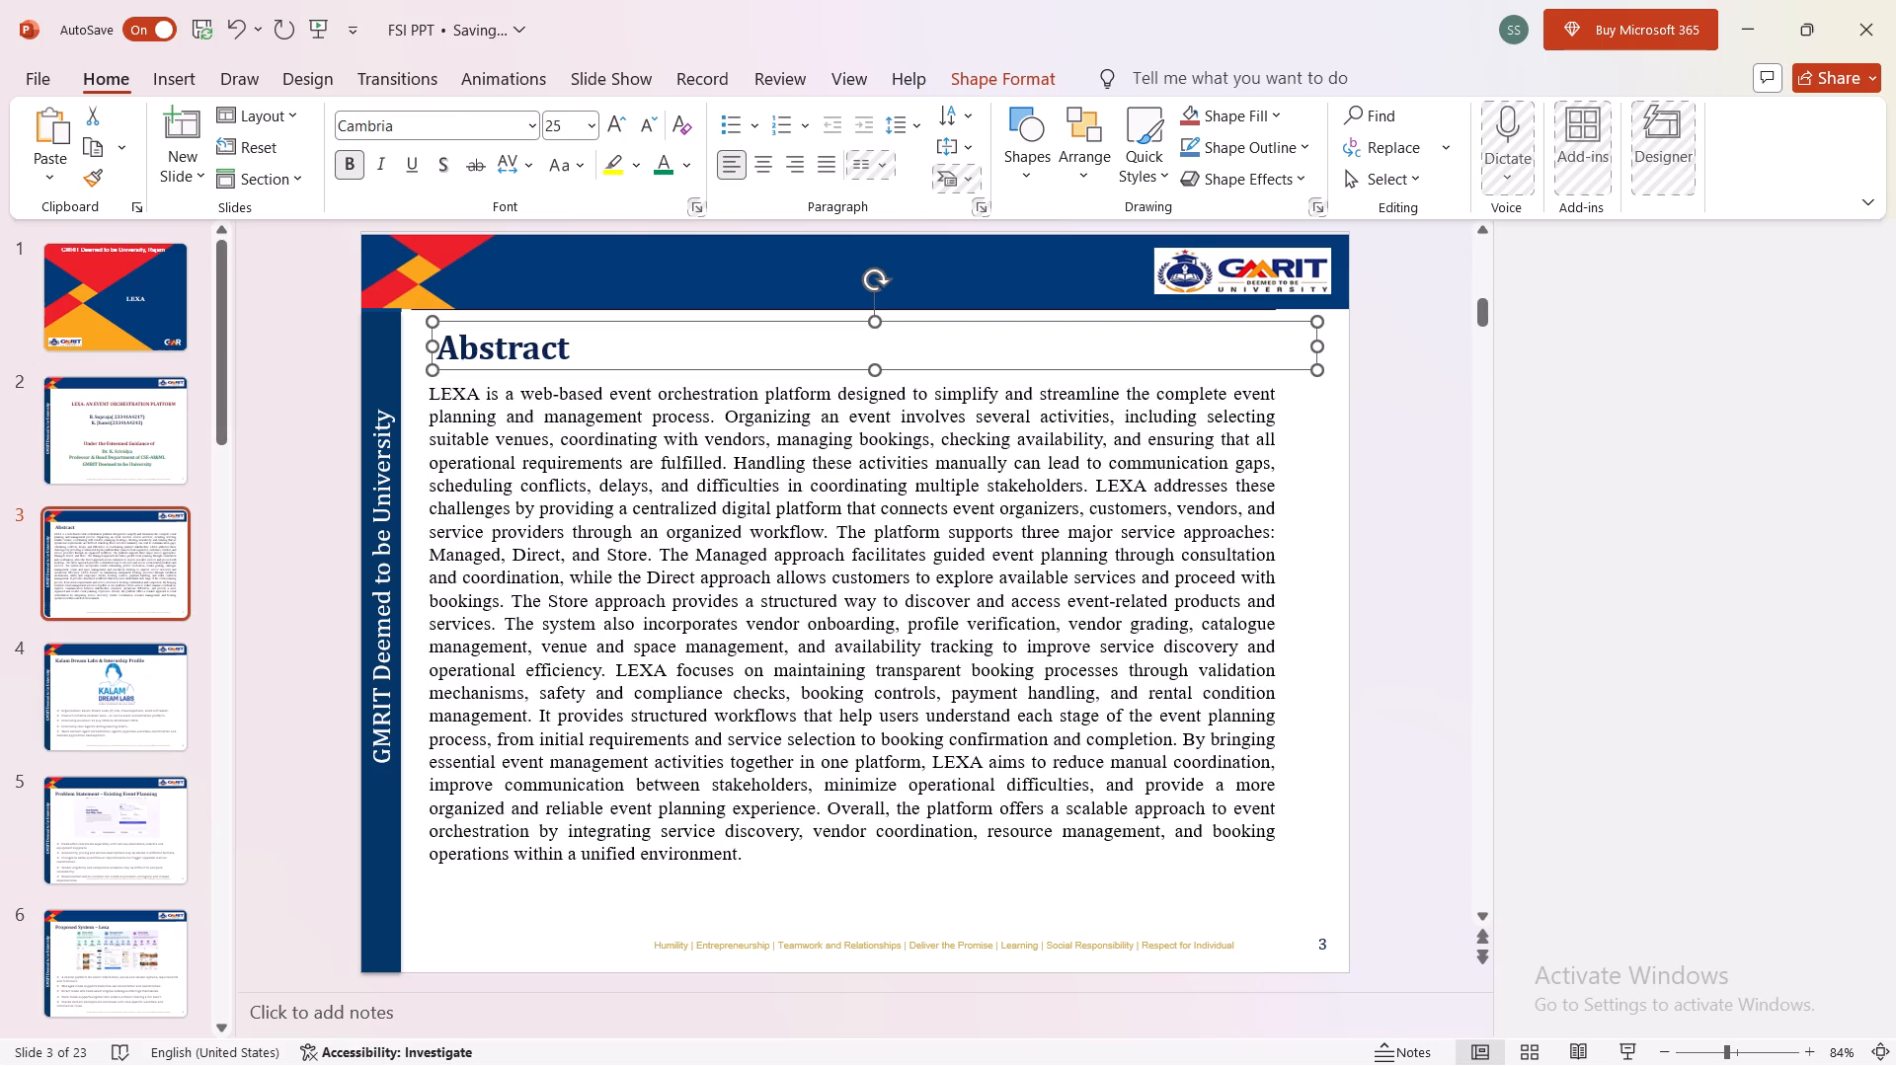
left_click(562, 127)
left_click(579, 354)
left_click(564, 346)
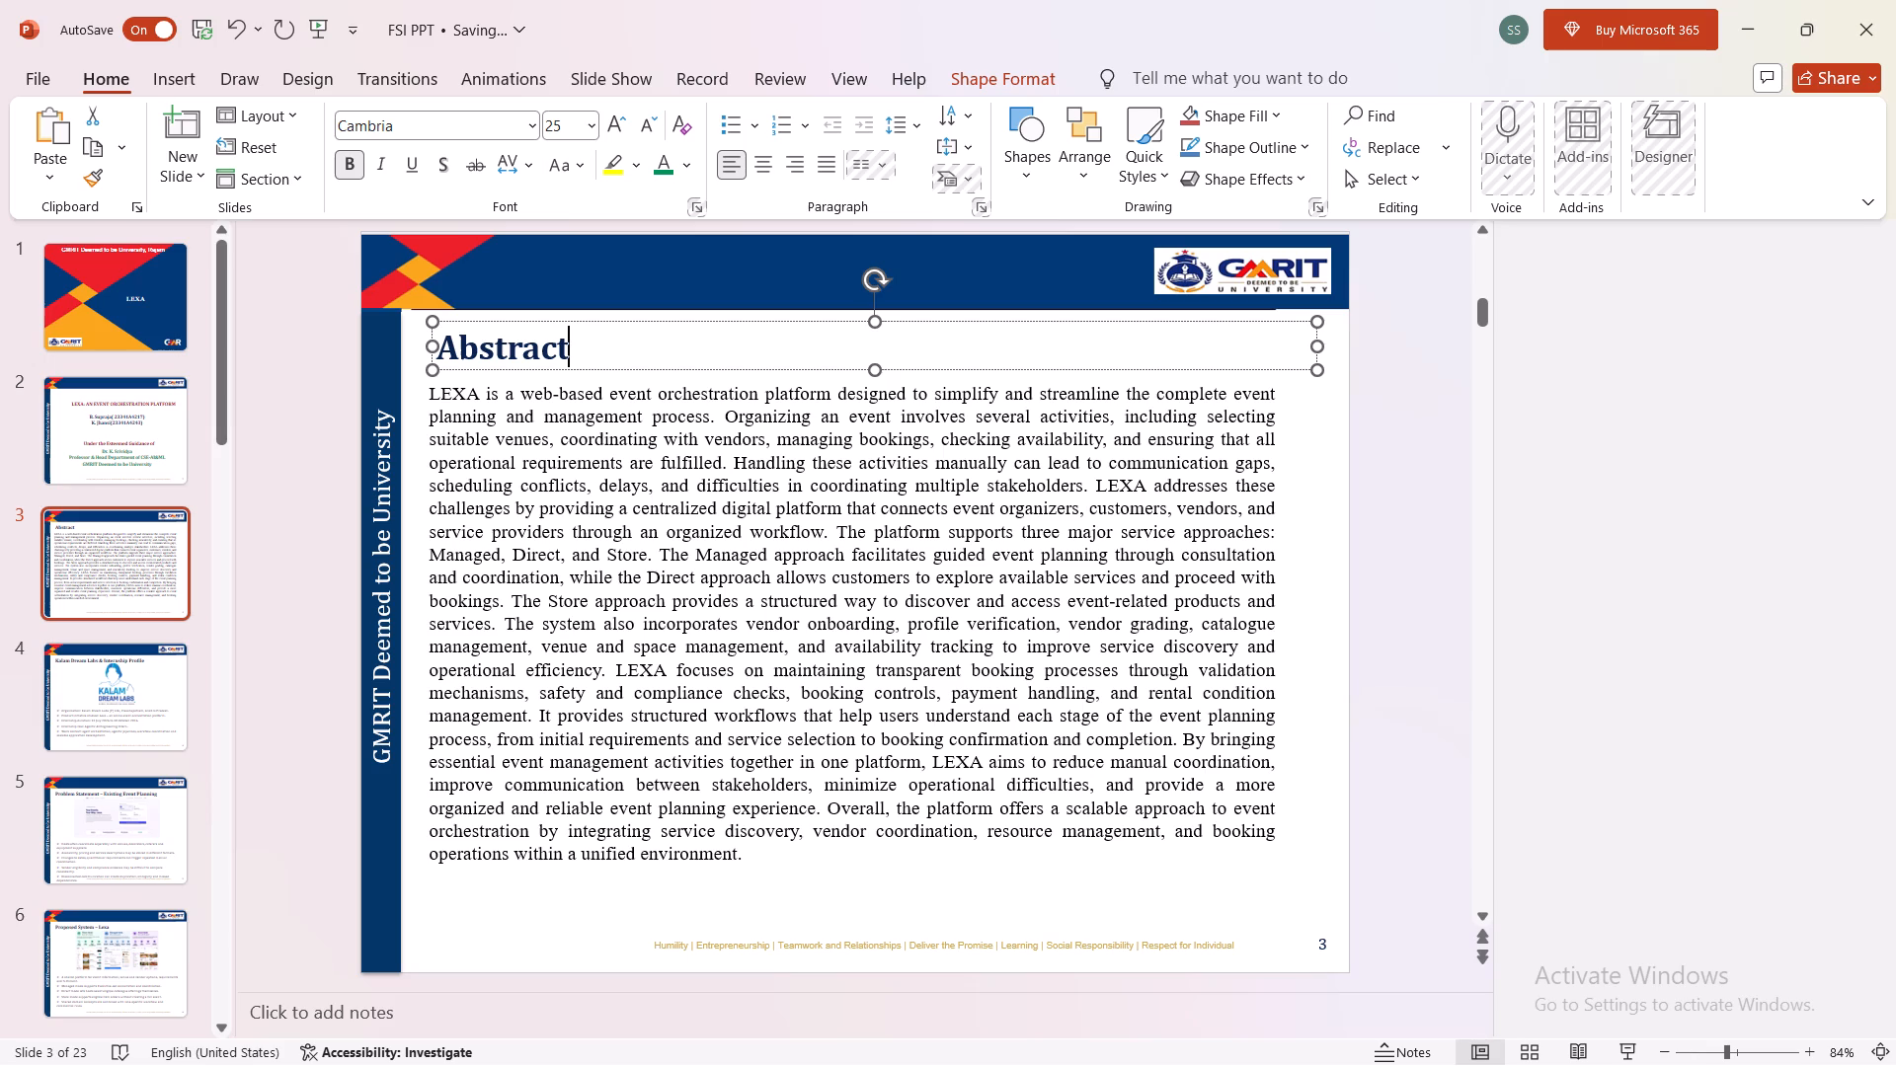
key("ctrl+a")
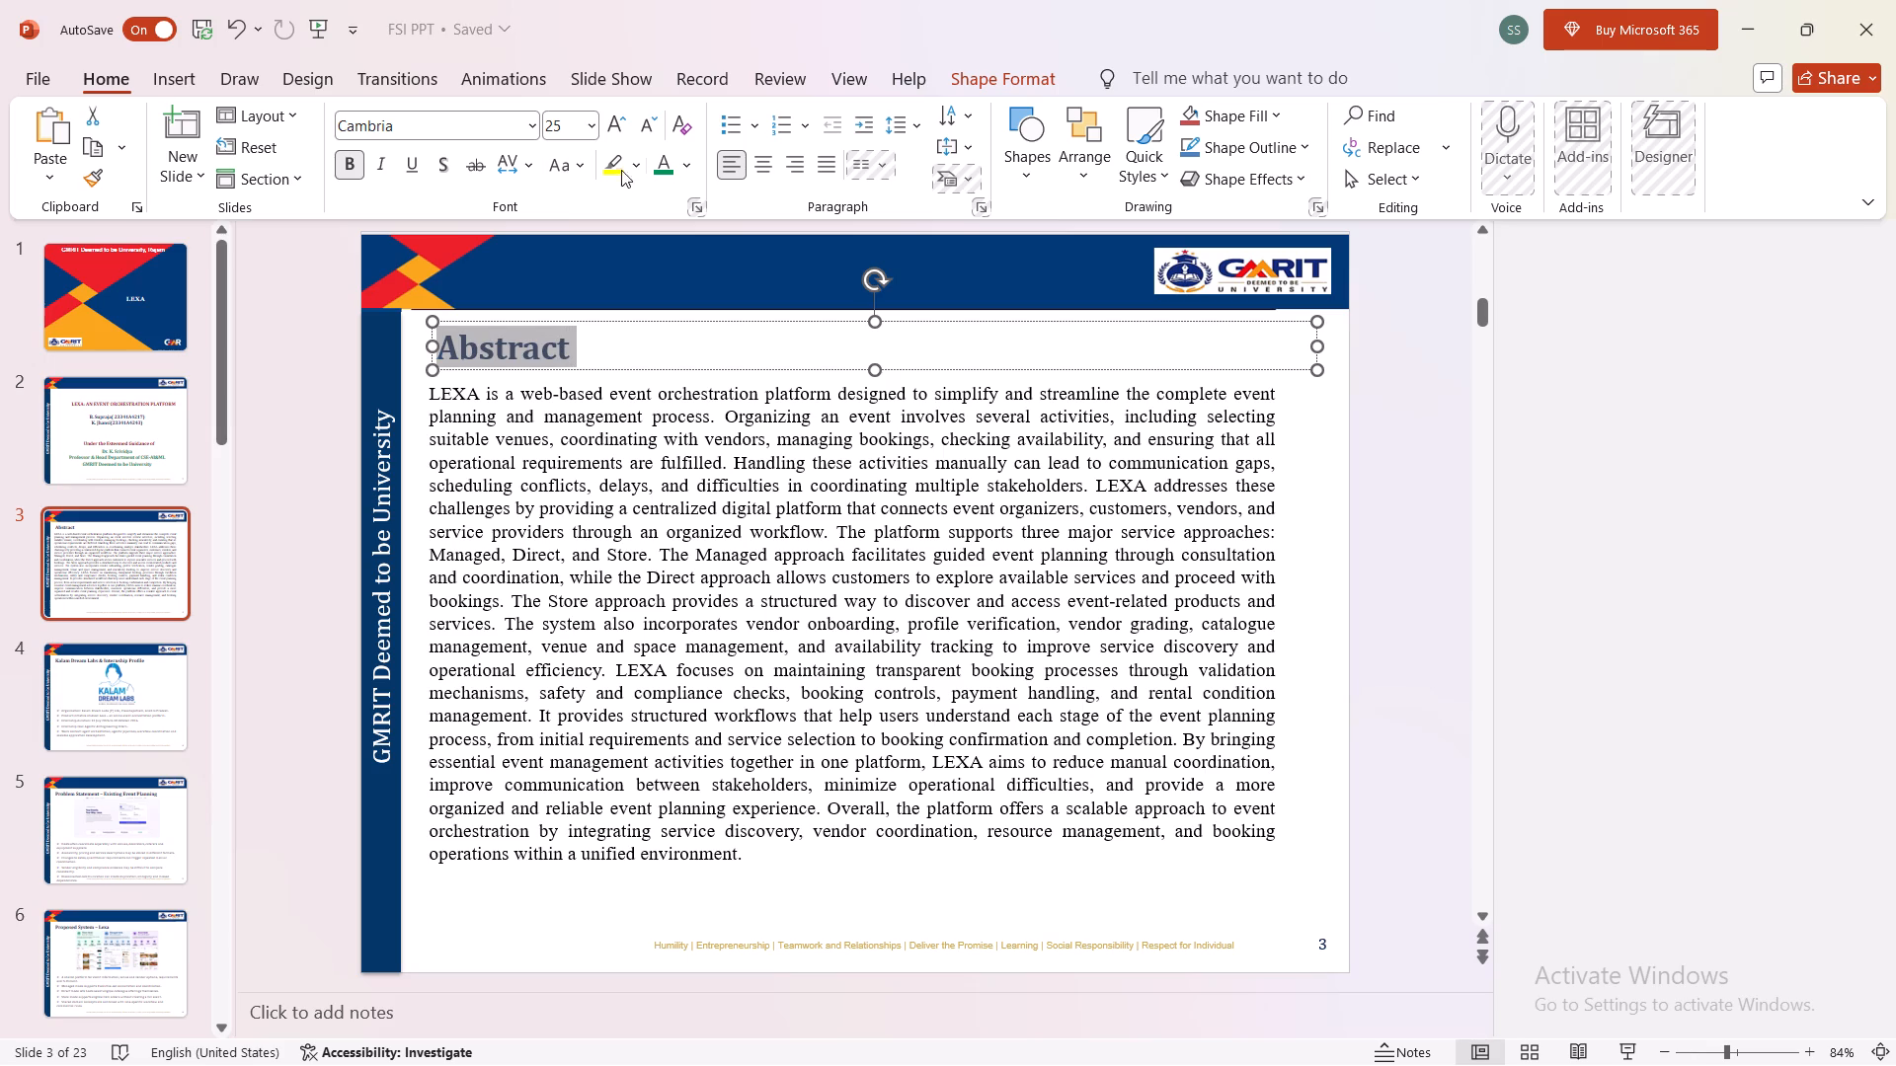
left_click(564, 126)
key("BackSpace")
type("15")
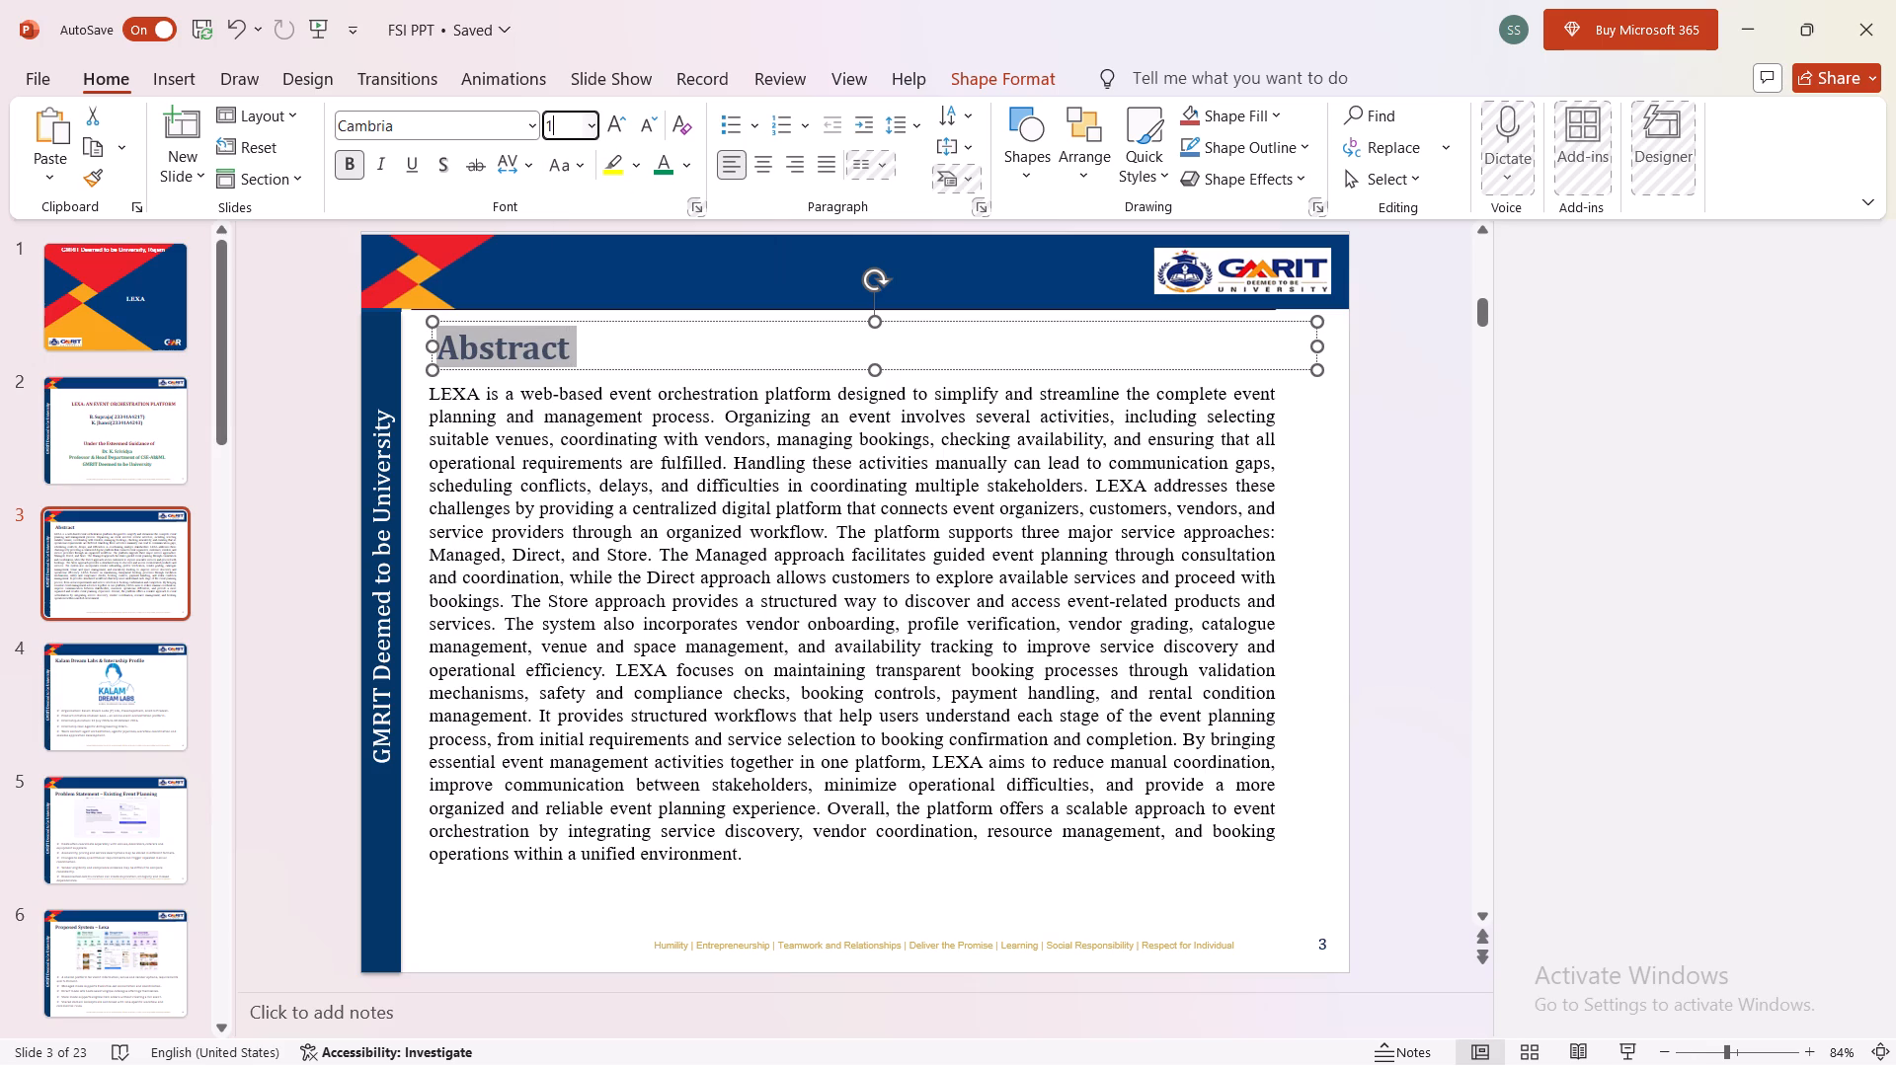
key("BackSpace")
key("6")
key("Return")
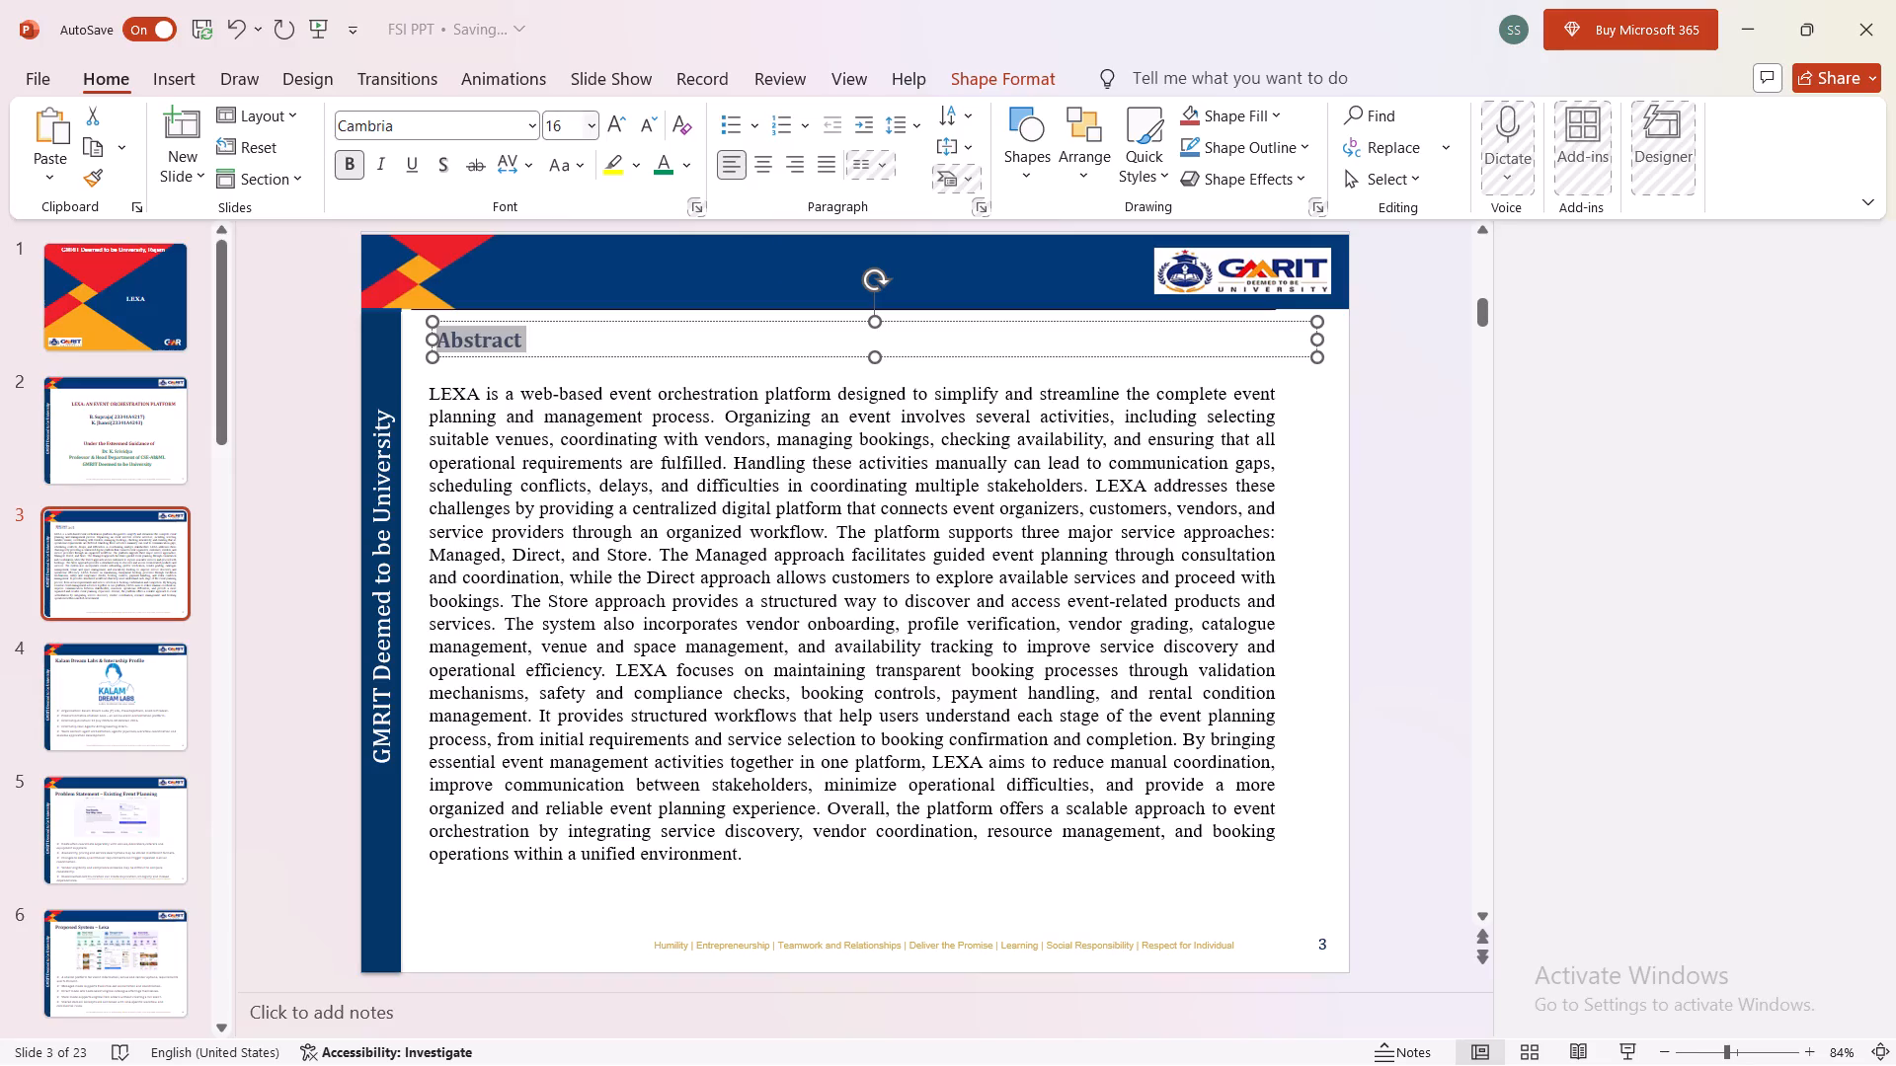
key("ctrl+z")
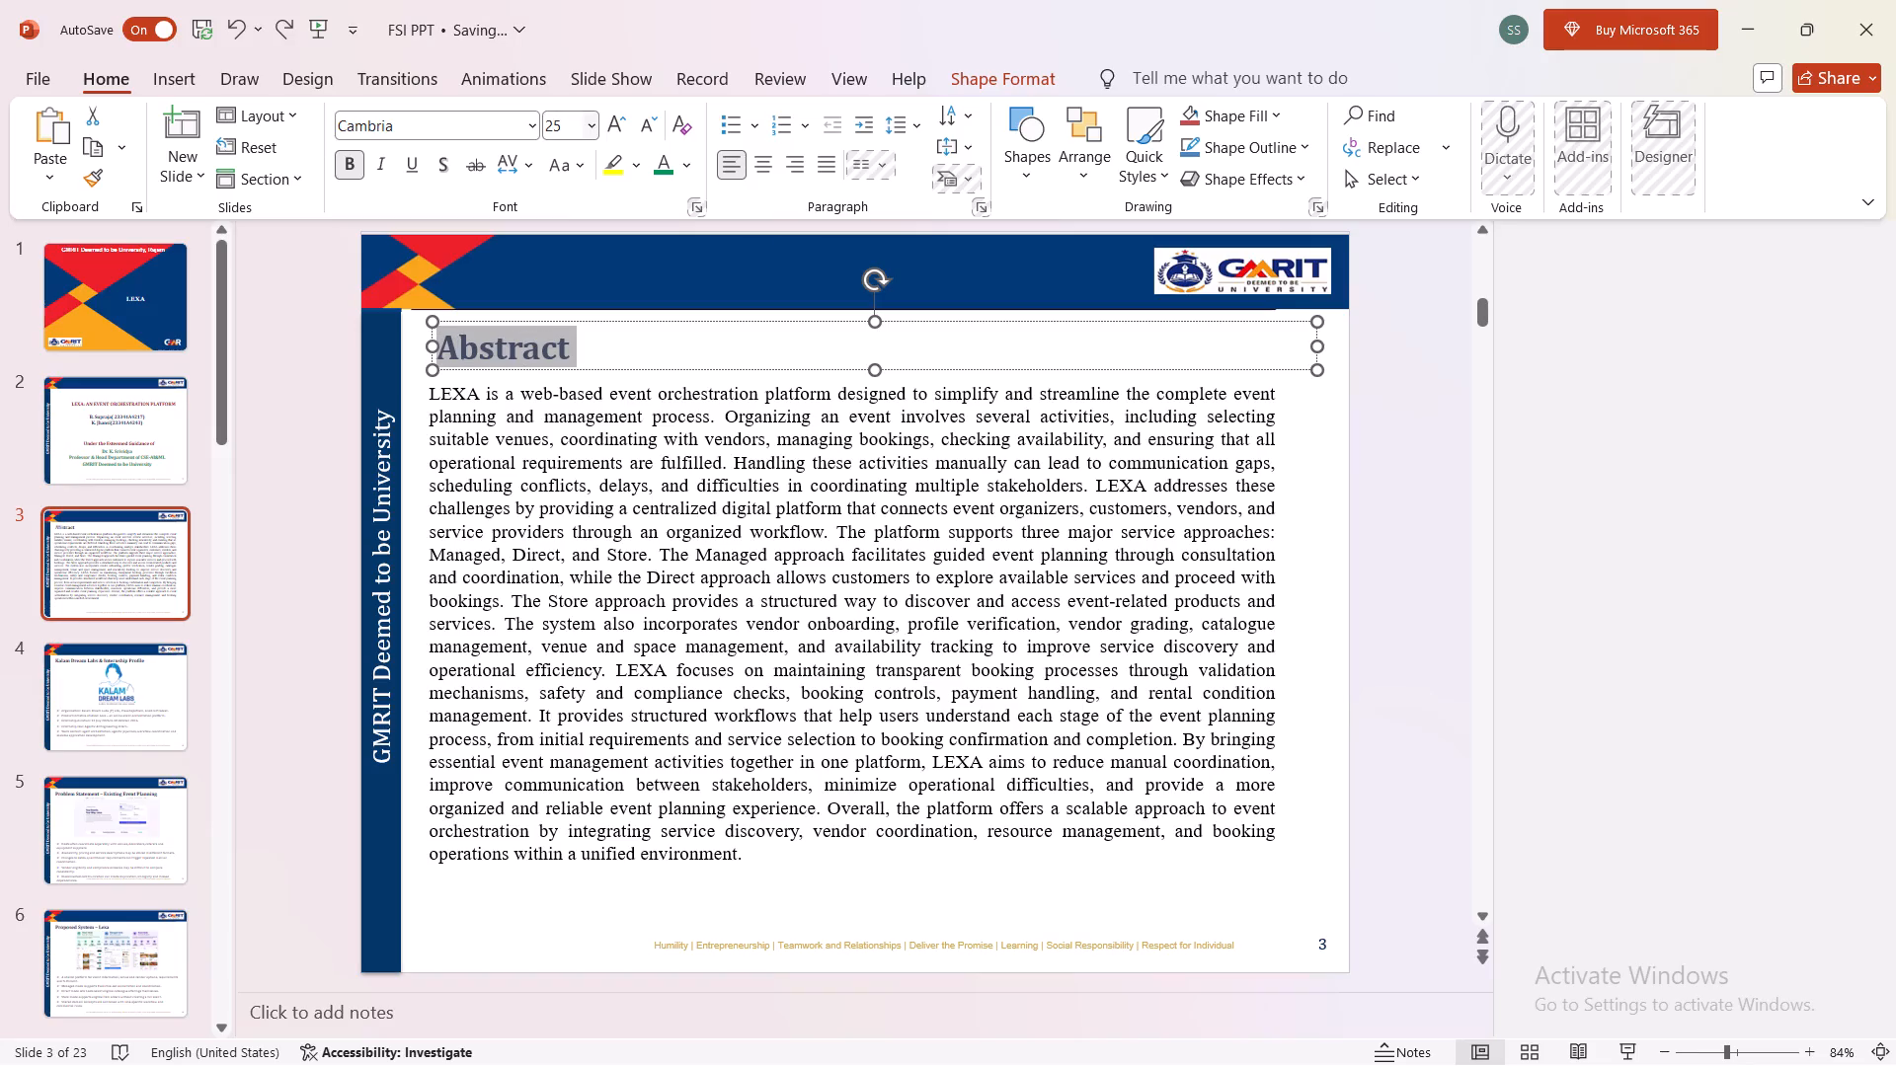
Check the font and size of the heading and body text on eventora's Abstract slide, and return to FSI PPT.
key("alt+Tab")
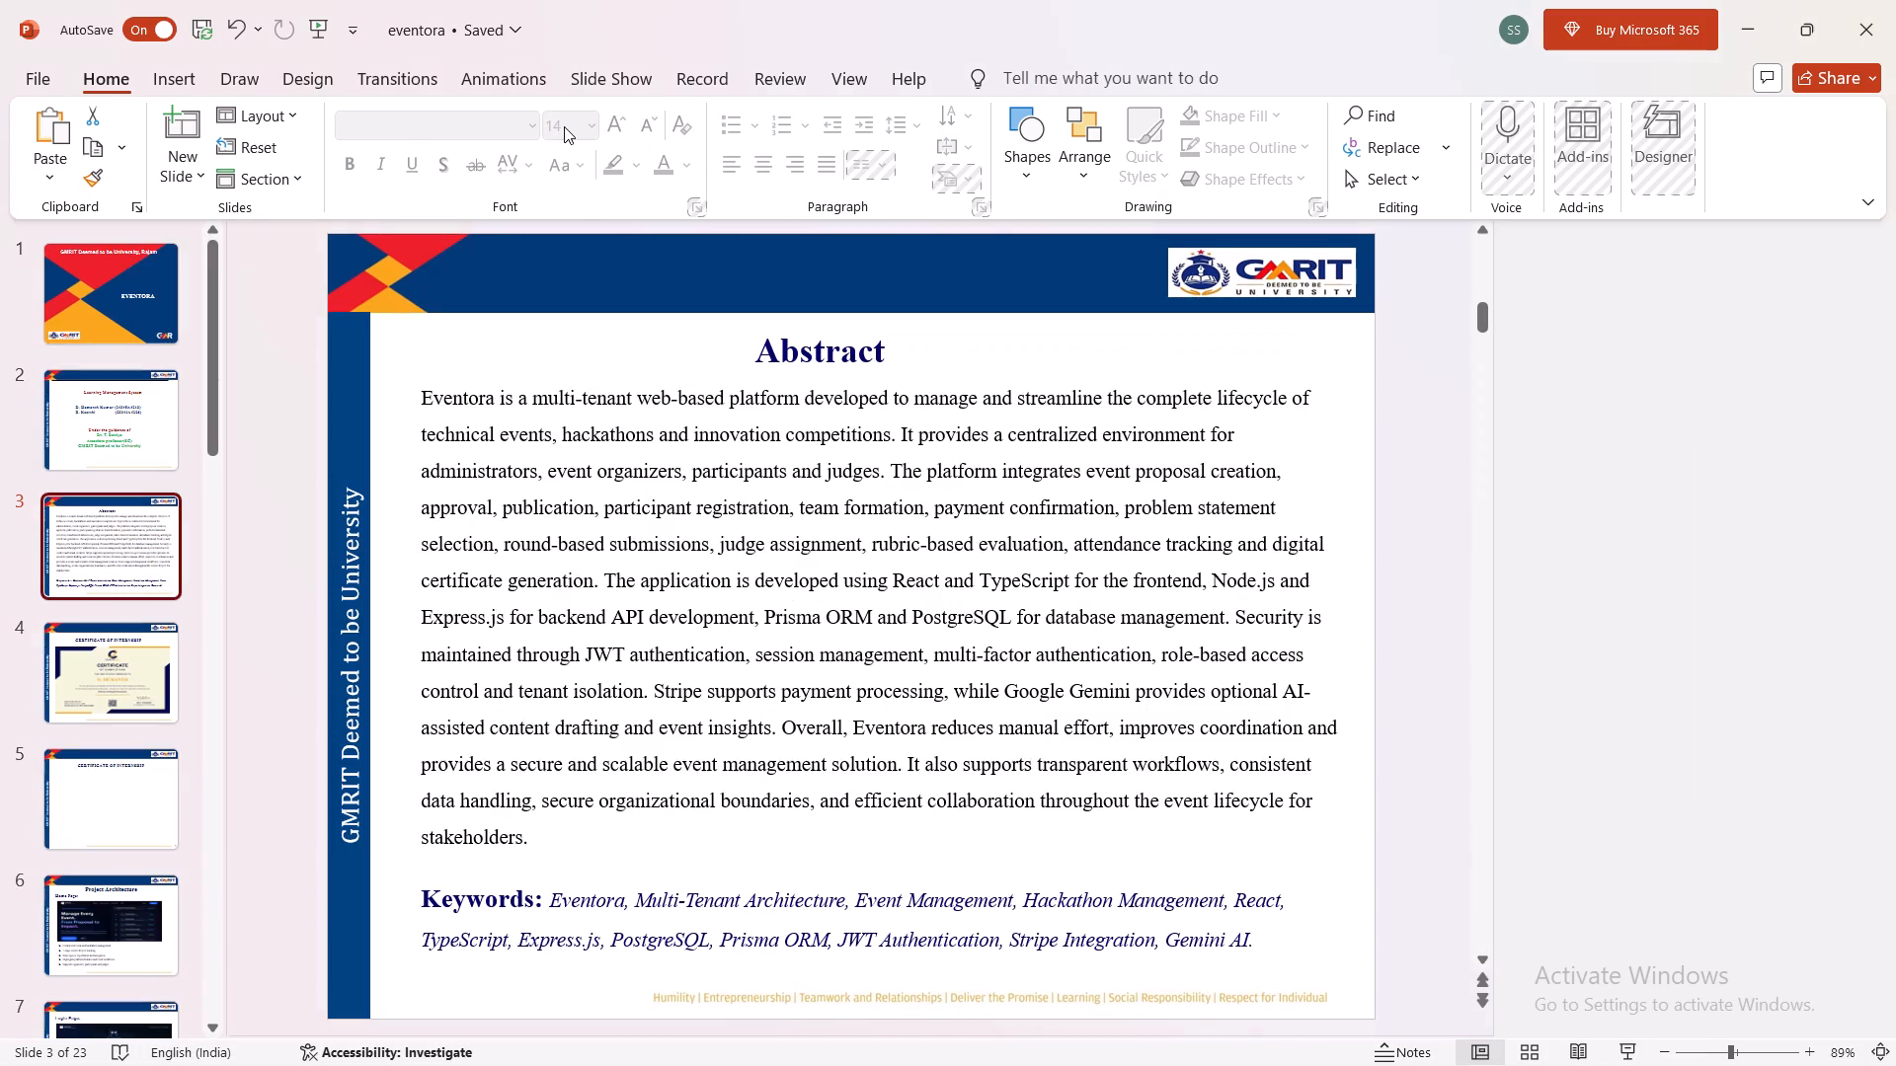
left_click(808, 363)
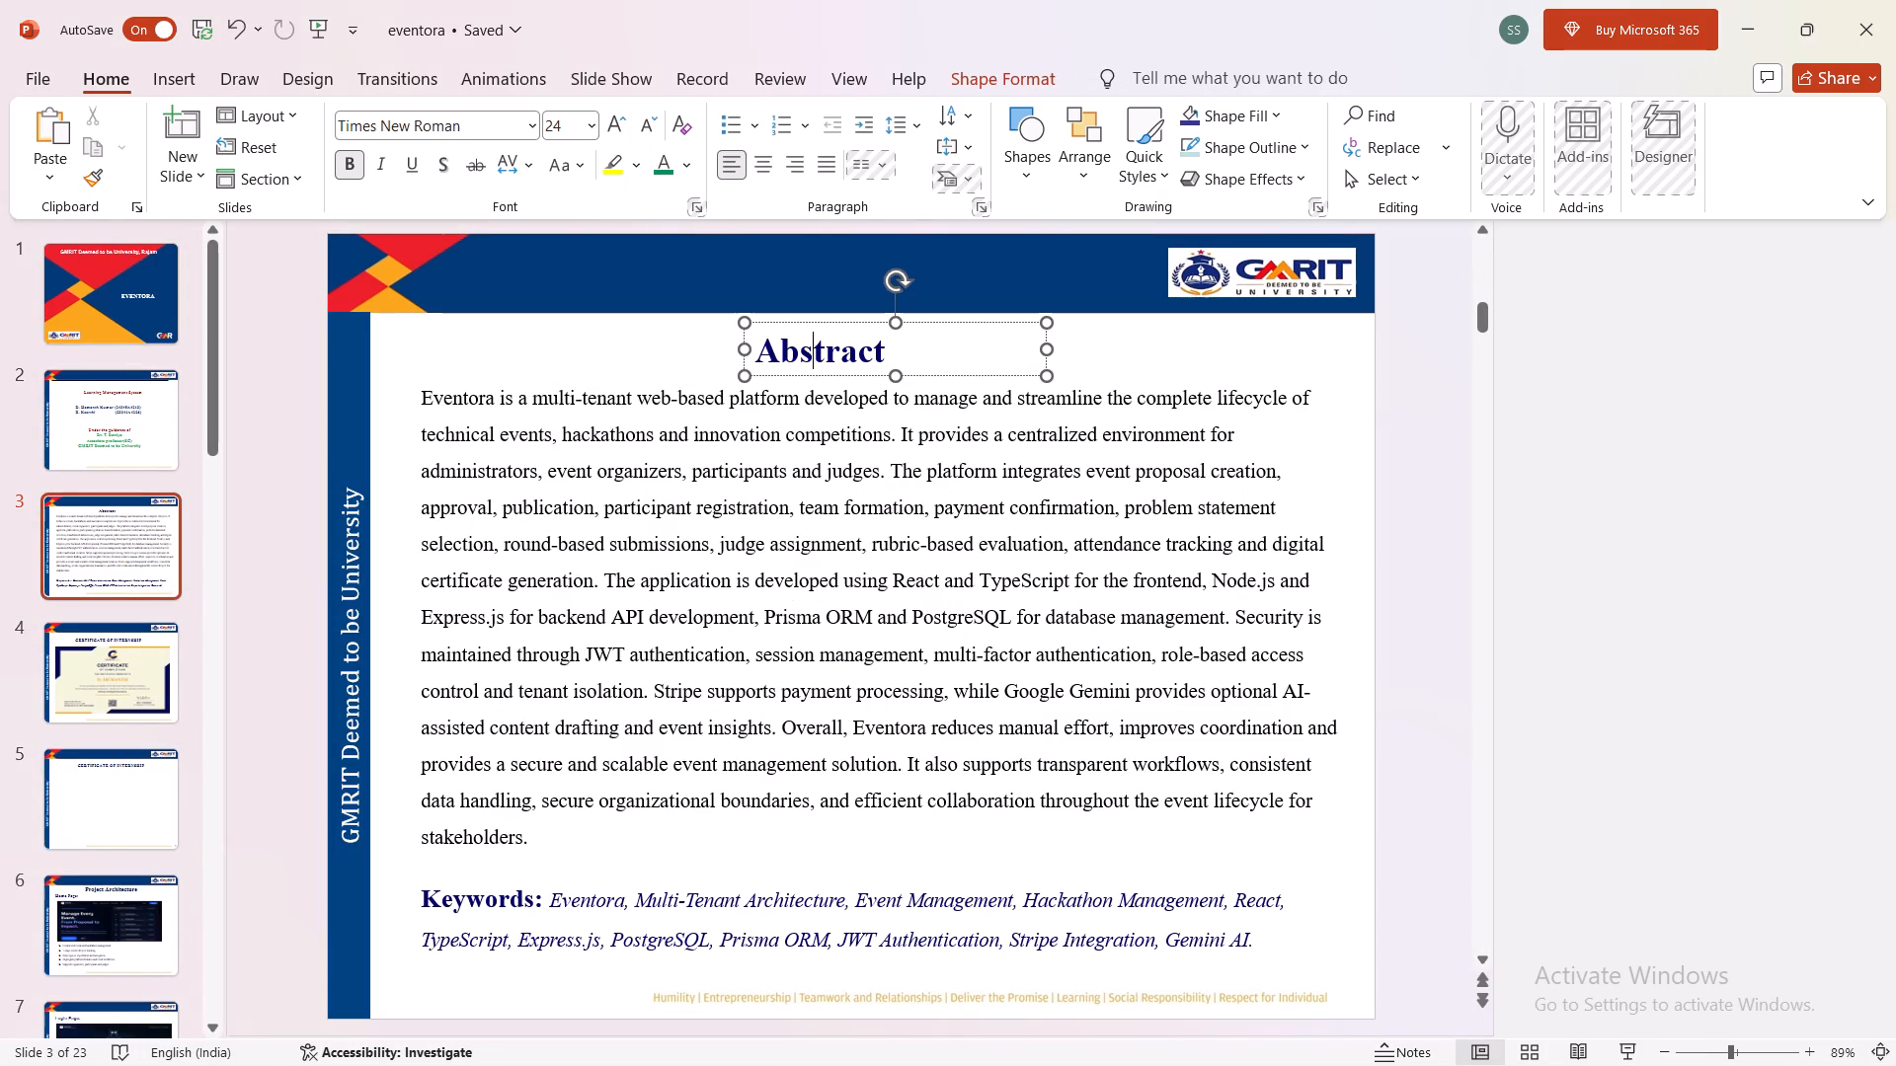
left_click(797, 455)
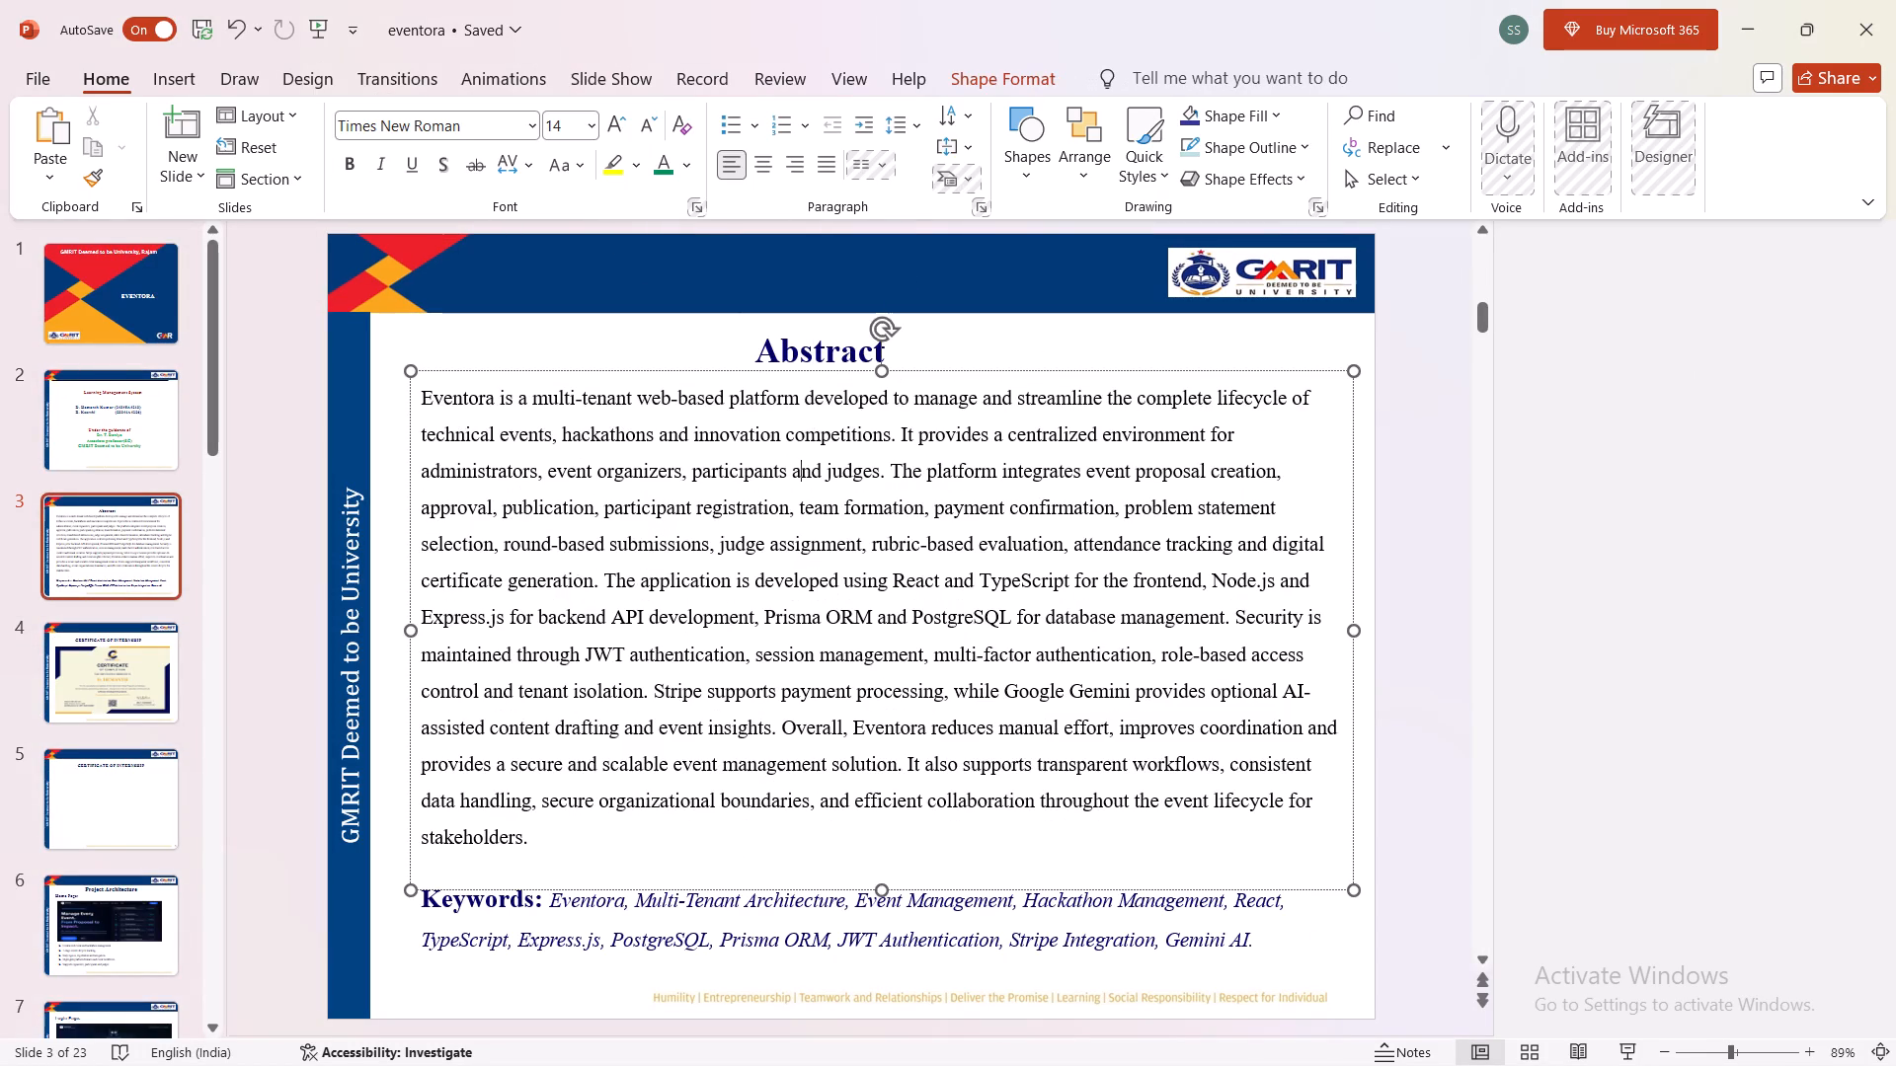
key("super+Tab")
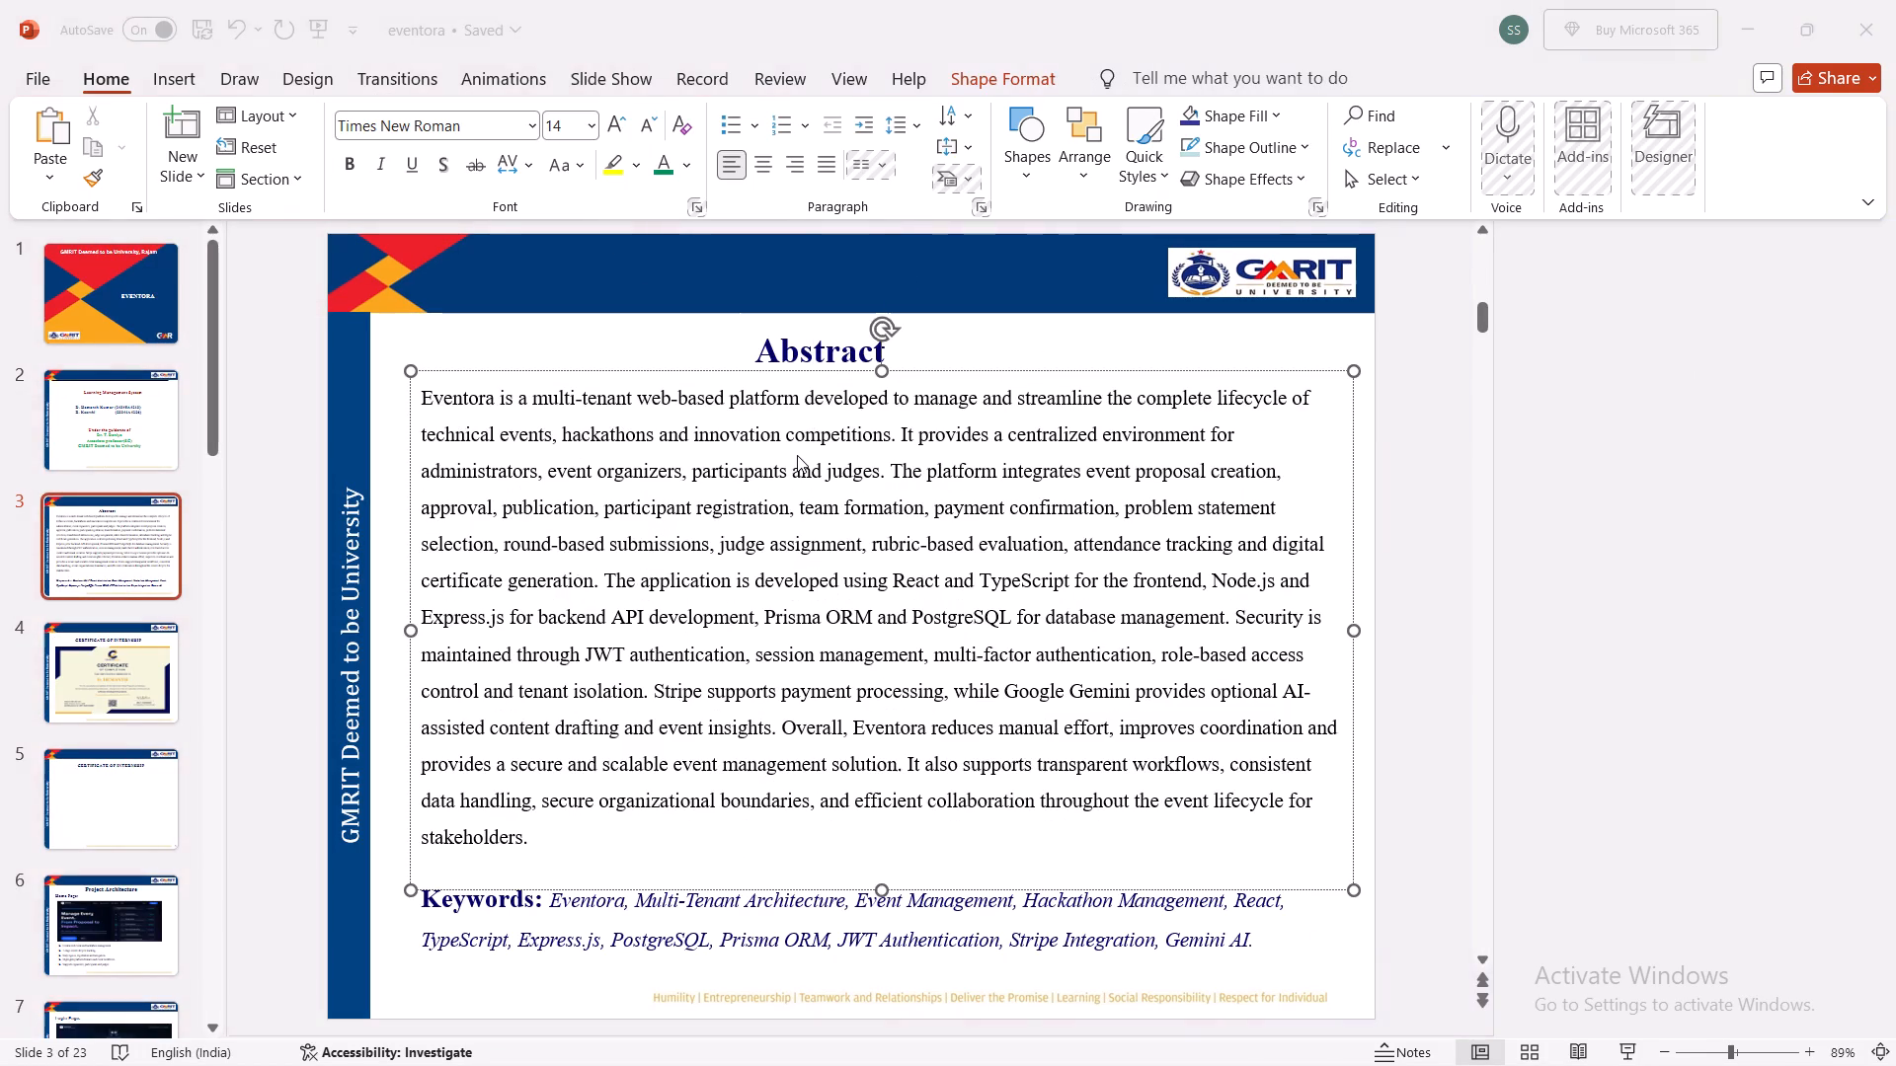
left_click(587, 194)
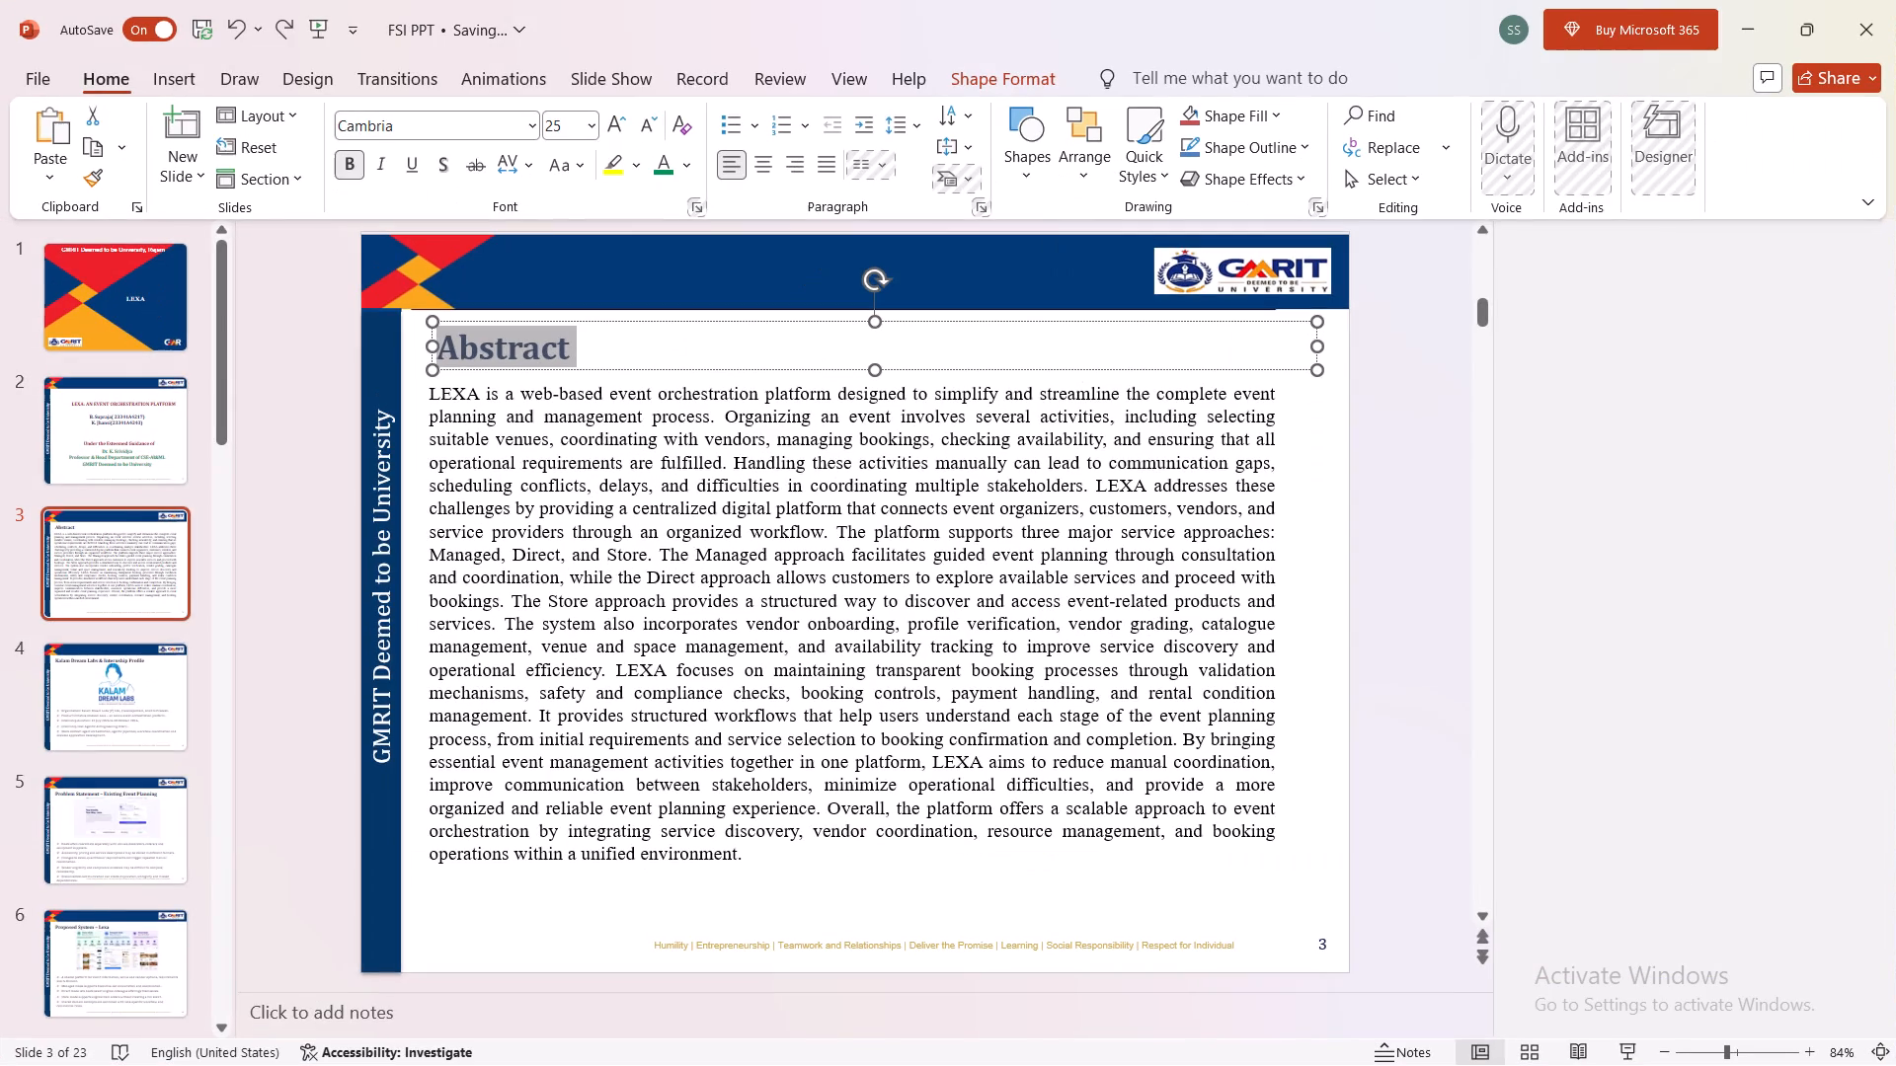
Set the font size of the Abstract heading on slide 3 to 24.
left_click(612, 404)
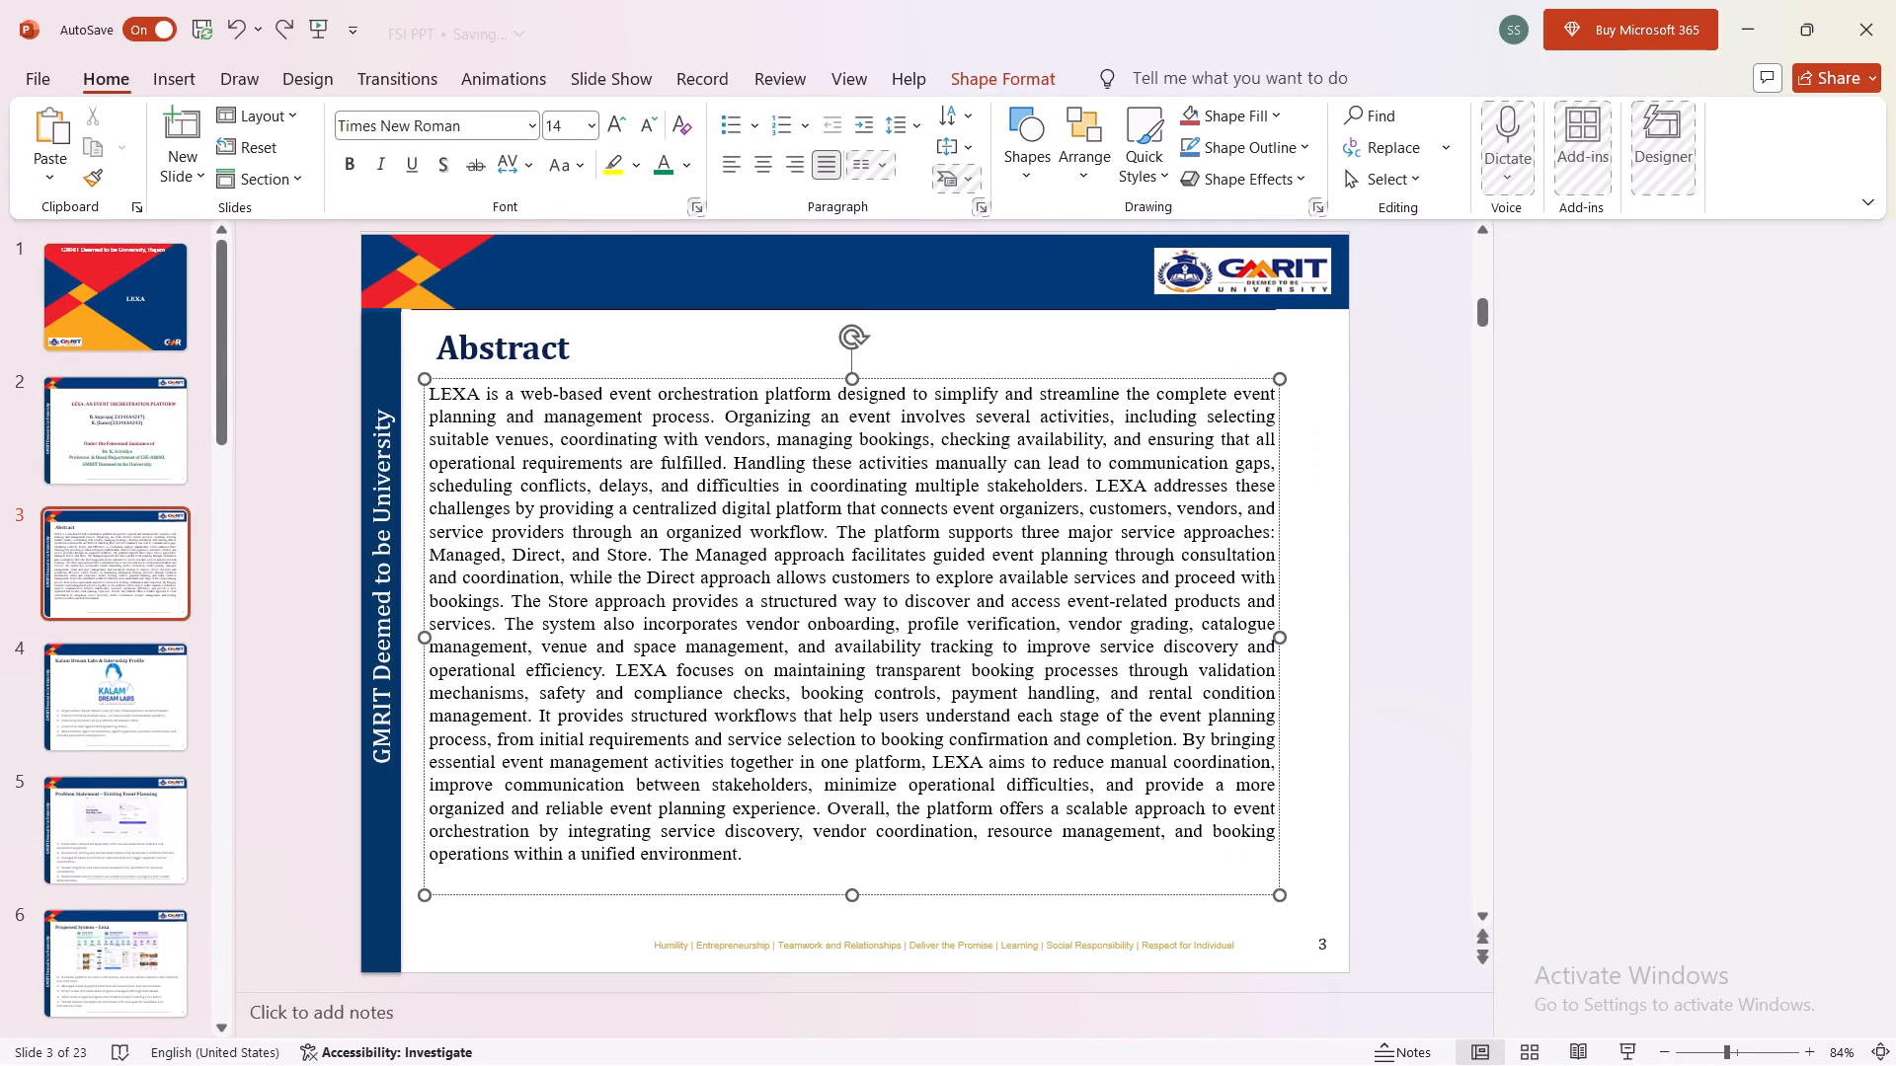
left_click(543, 358)
left_click(563, 353)
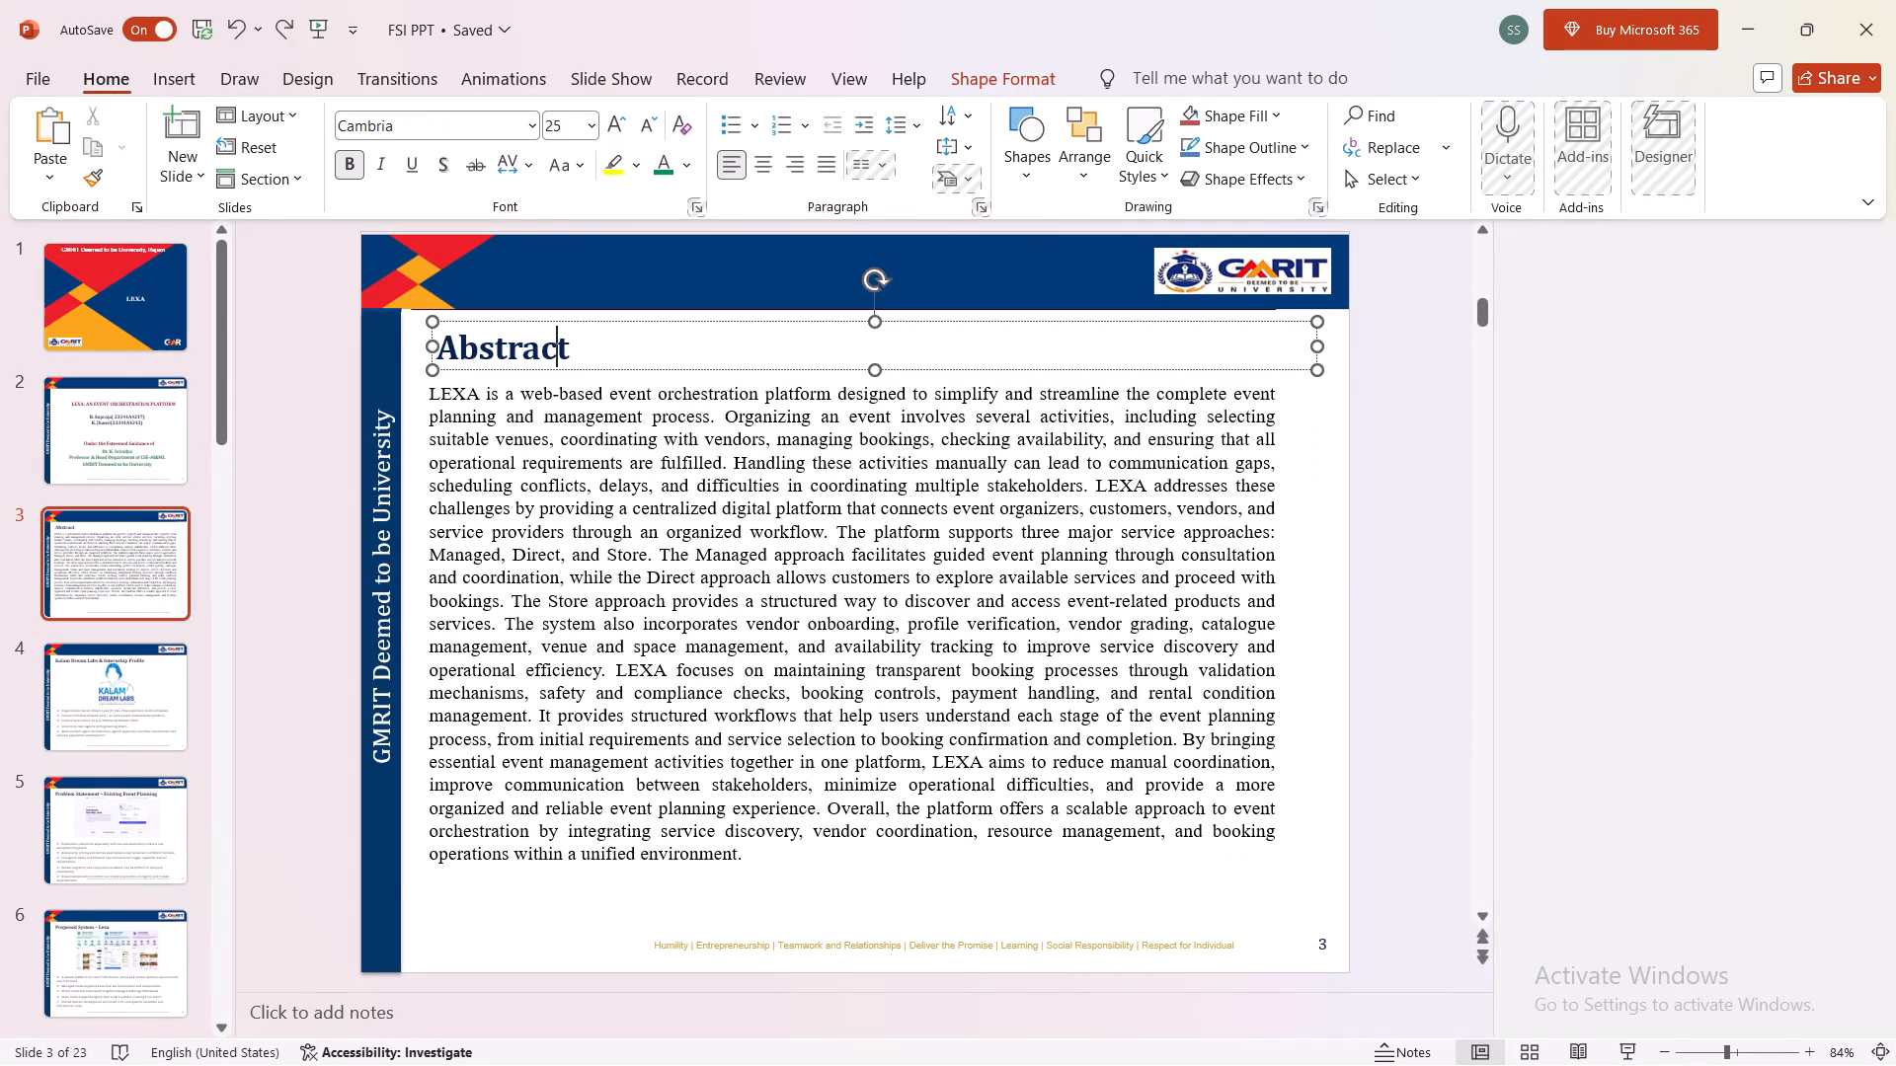
left_click(572, 352)
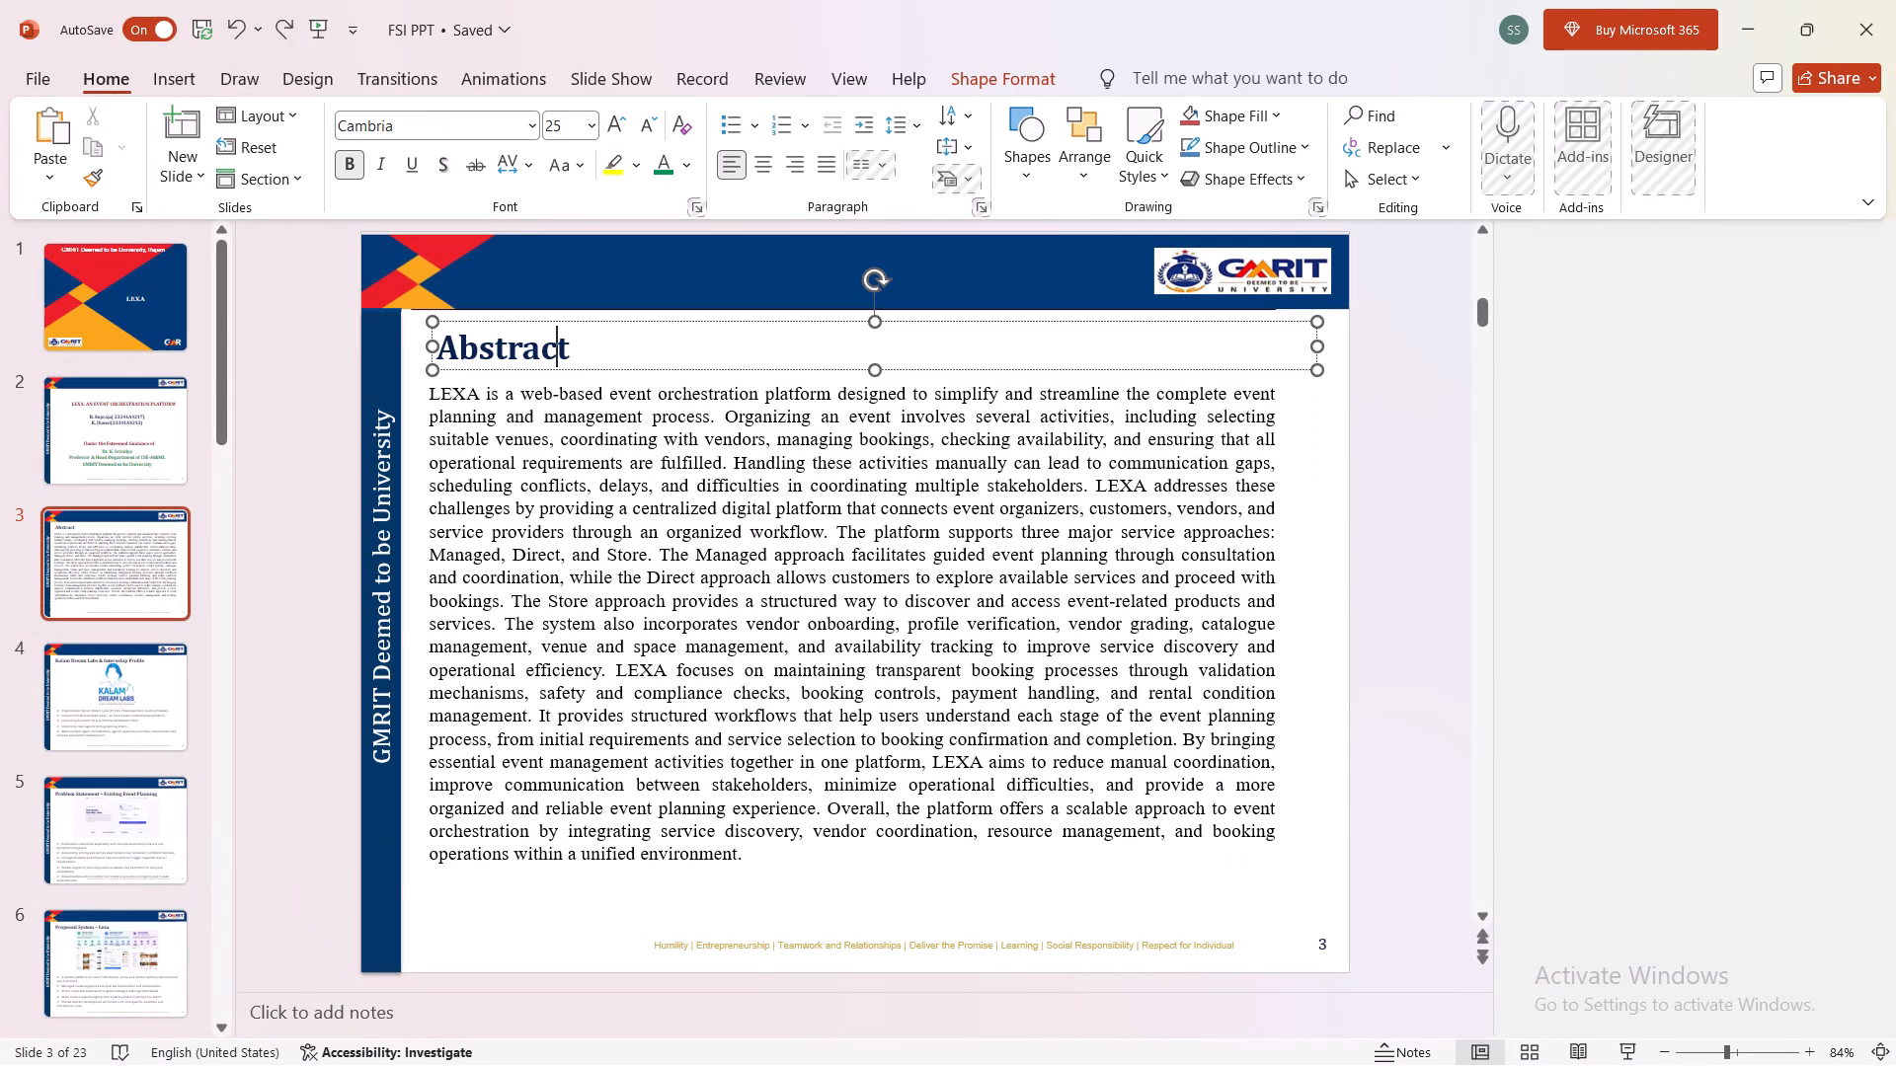
left_click(563, 349)
left_click(569, 349)
key("ctrl+a")
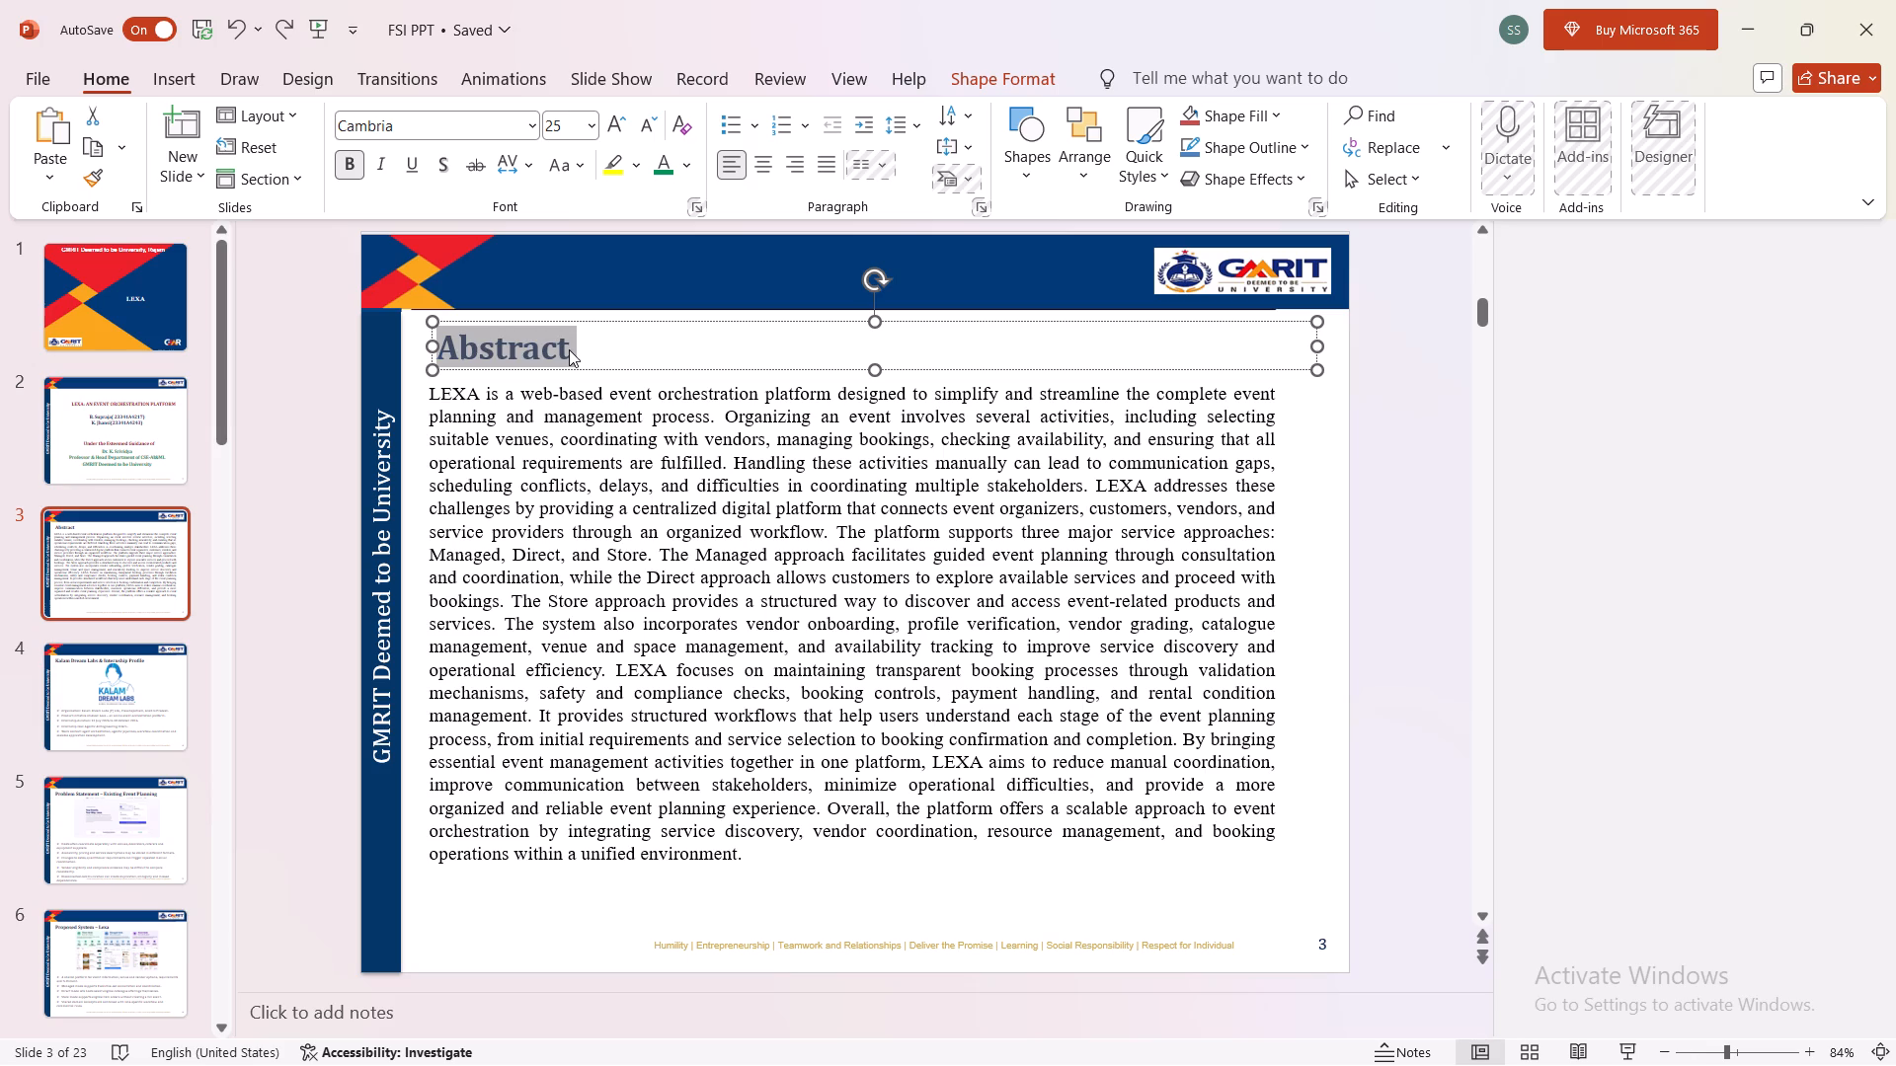
left_click(562, 117)
type("24")
key("Return")
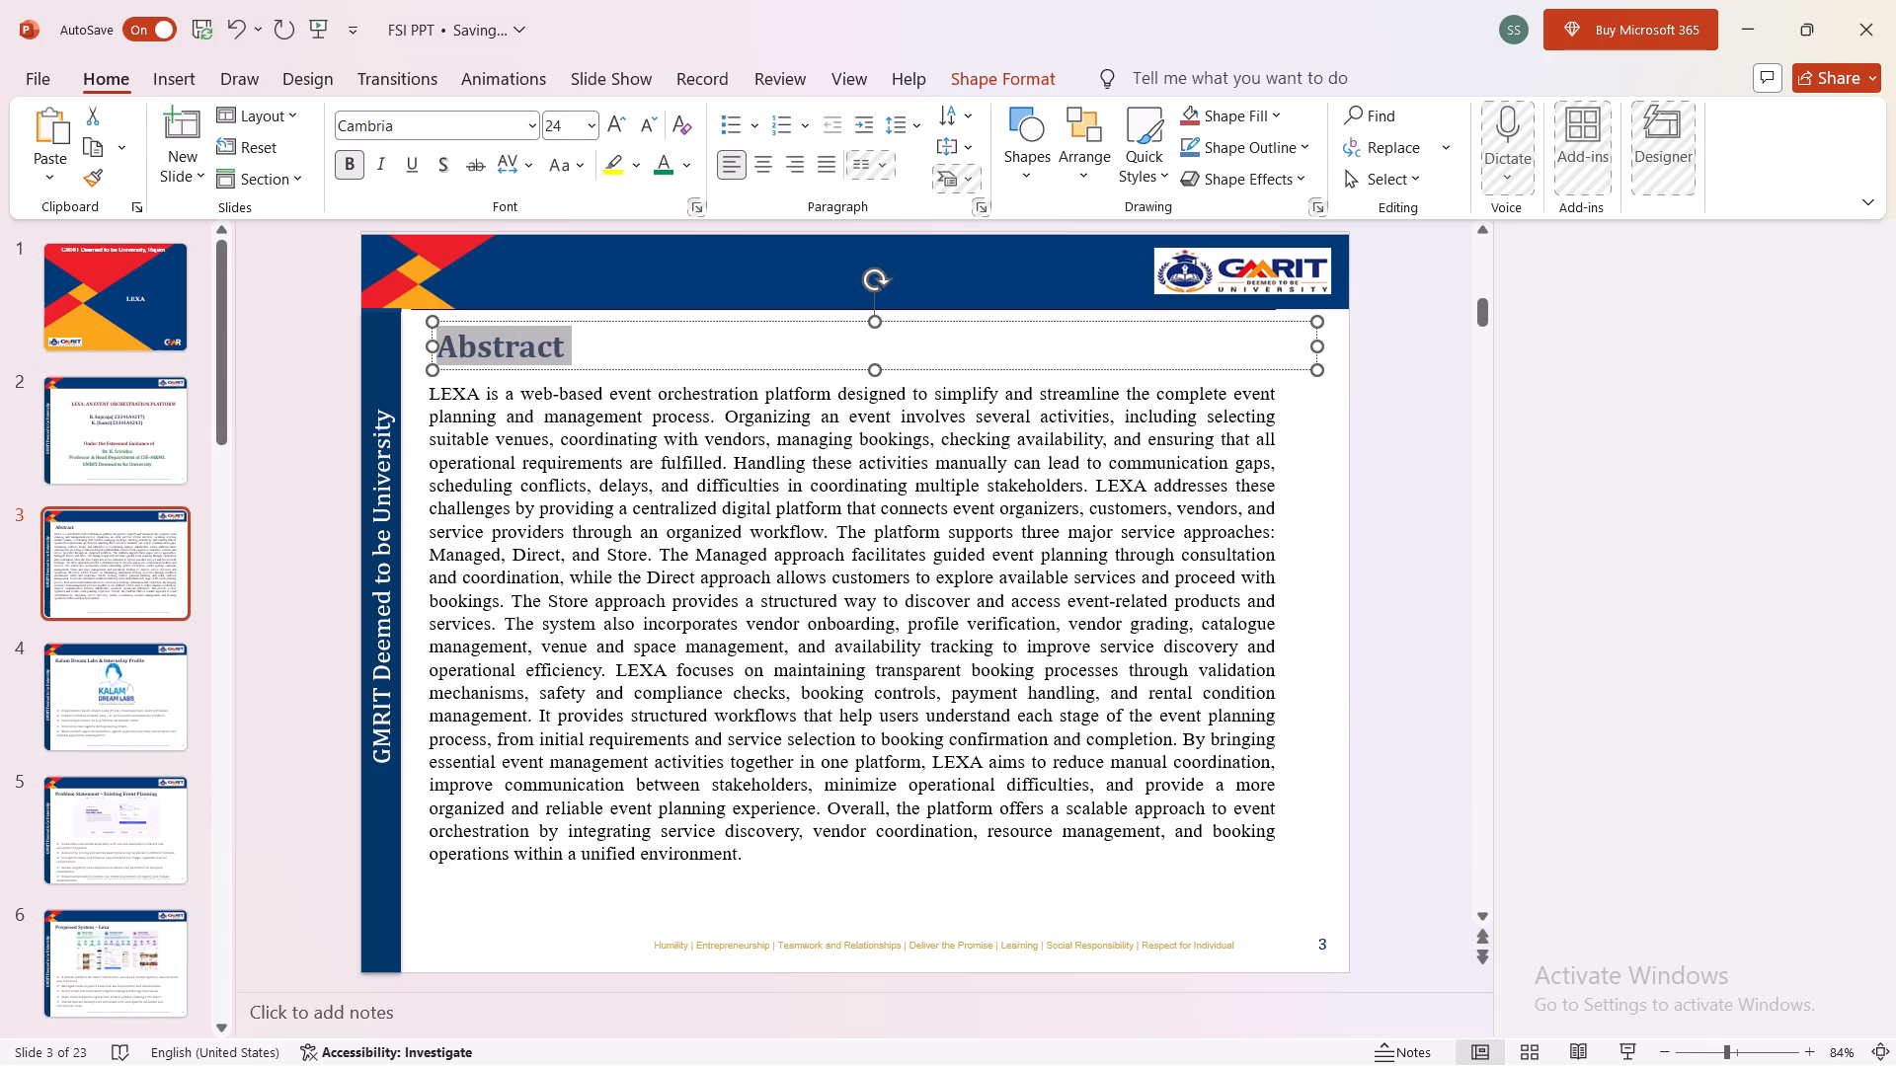
left_click(717, 611)
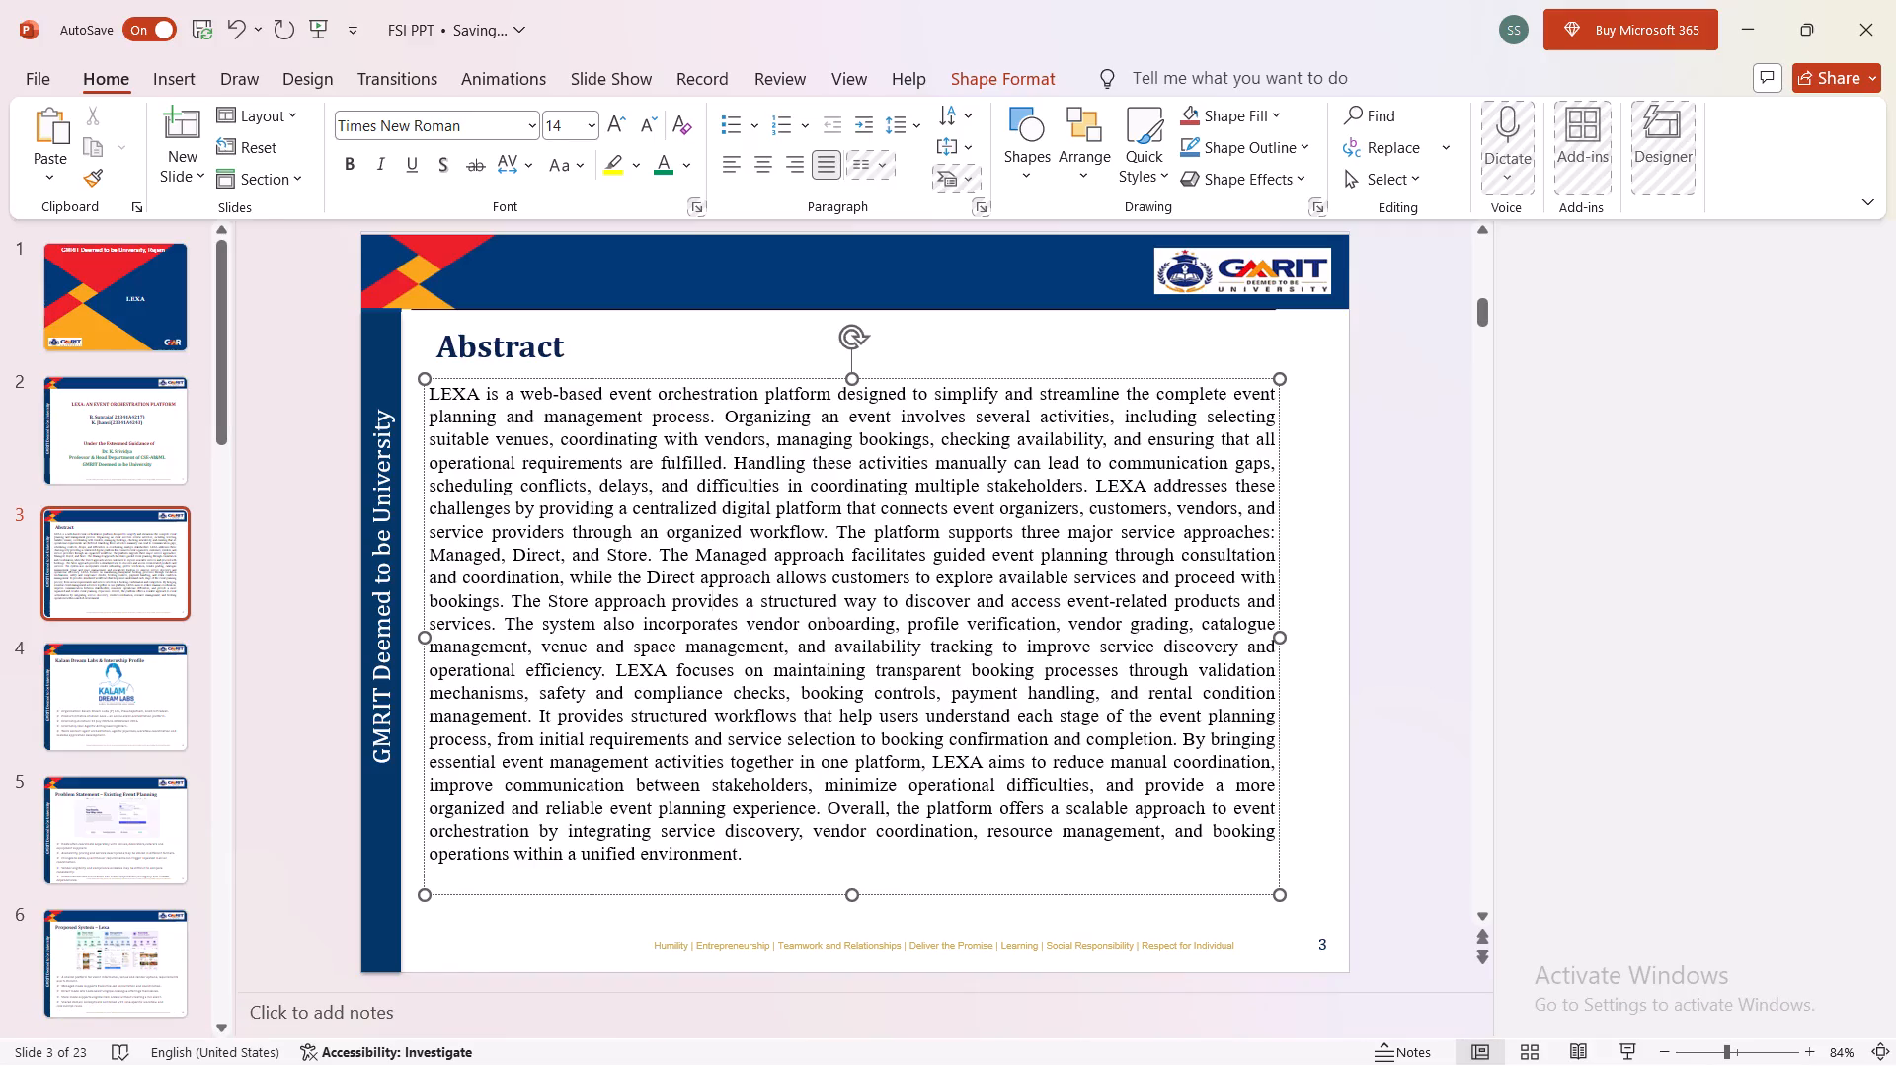
Compare with the layout of eventora's Abstract slide, and return to FSI PPT.
key("alt+Tab")
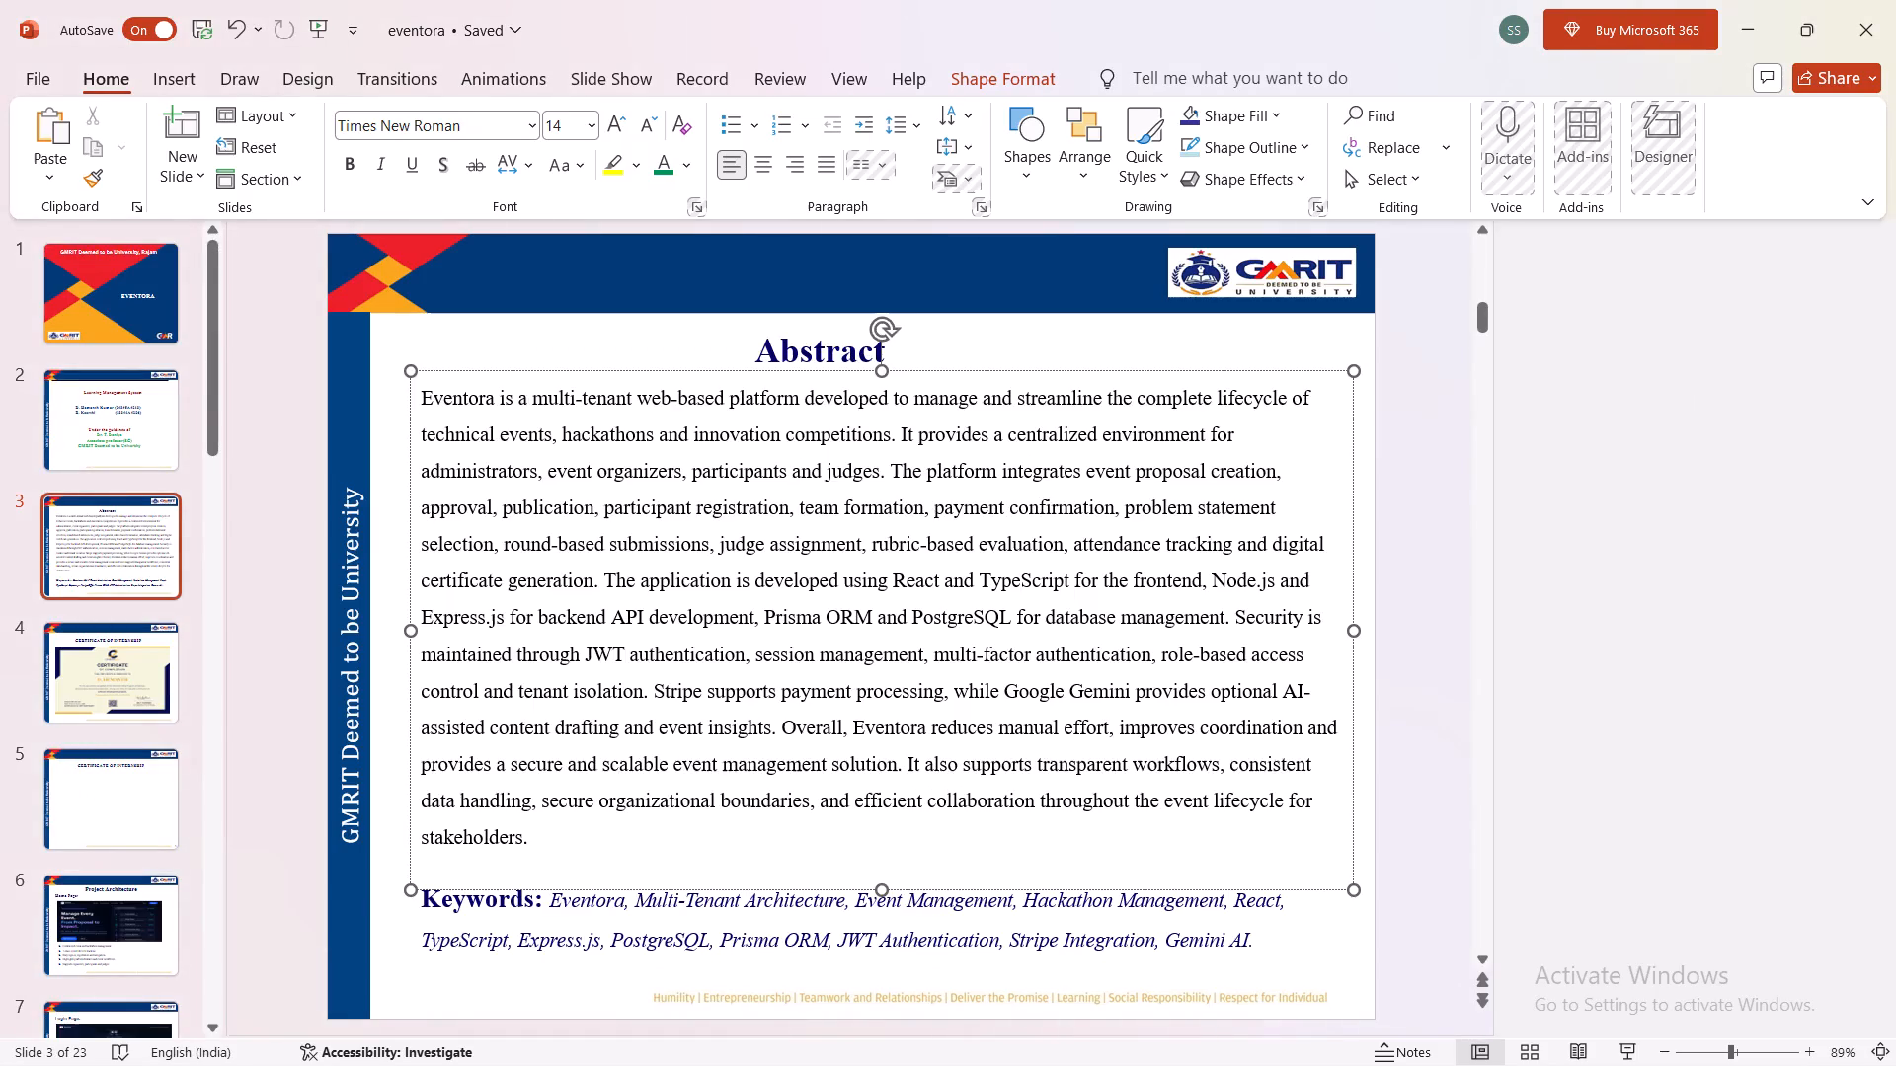
key("alt+Tab")
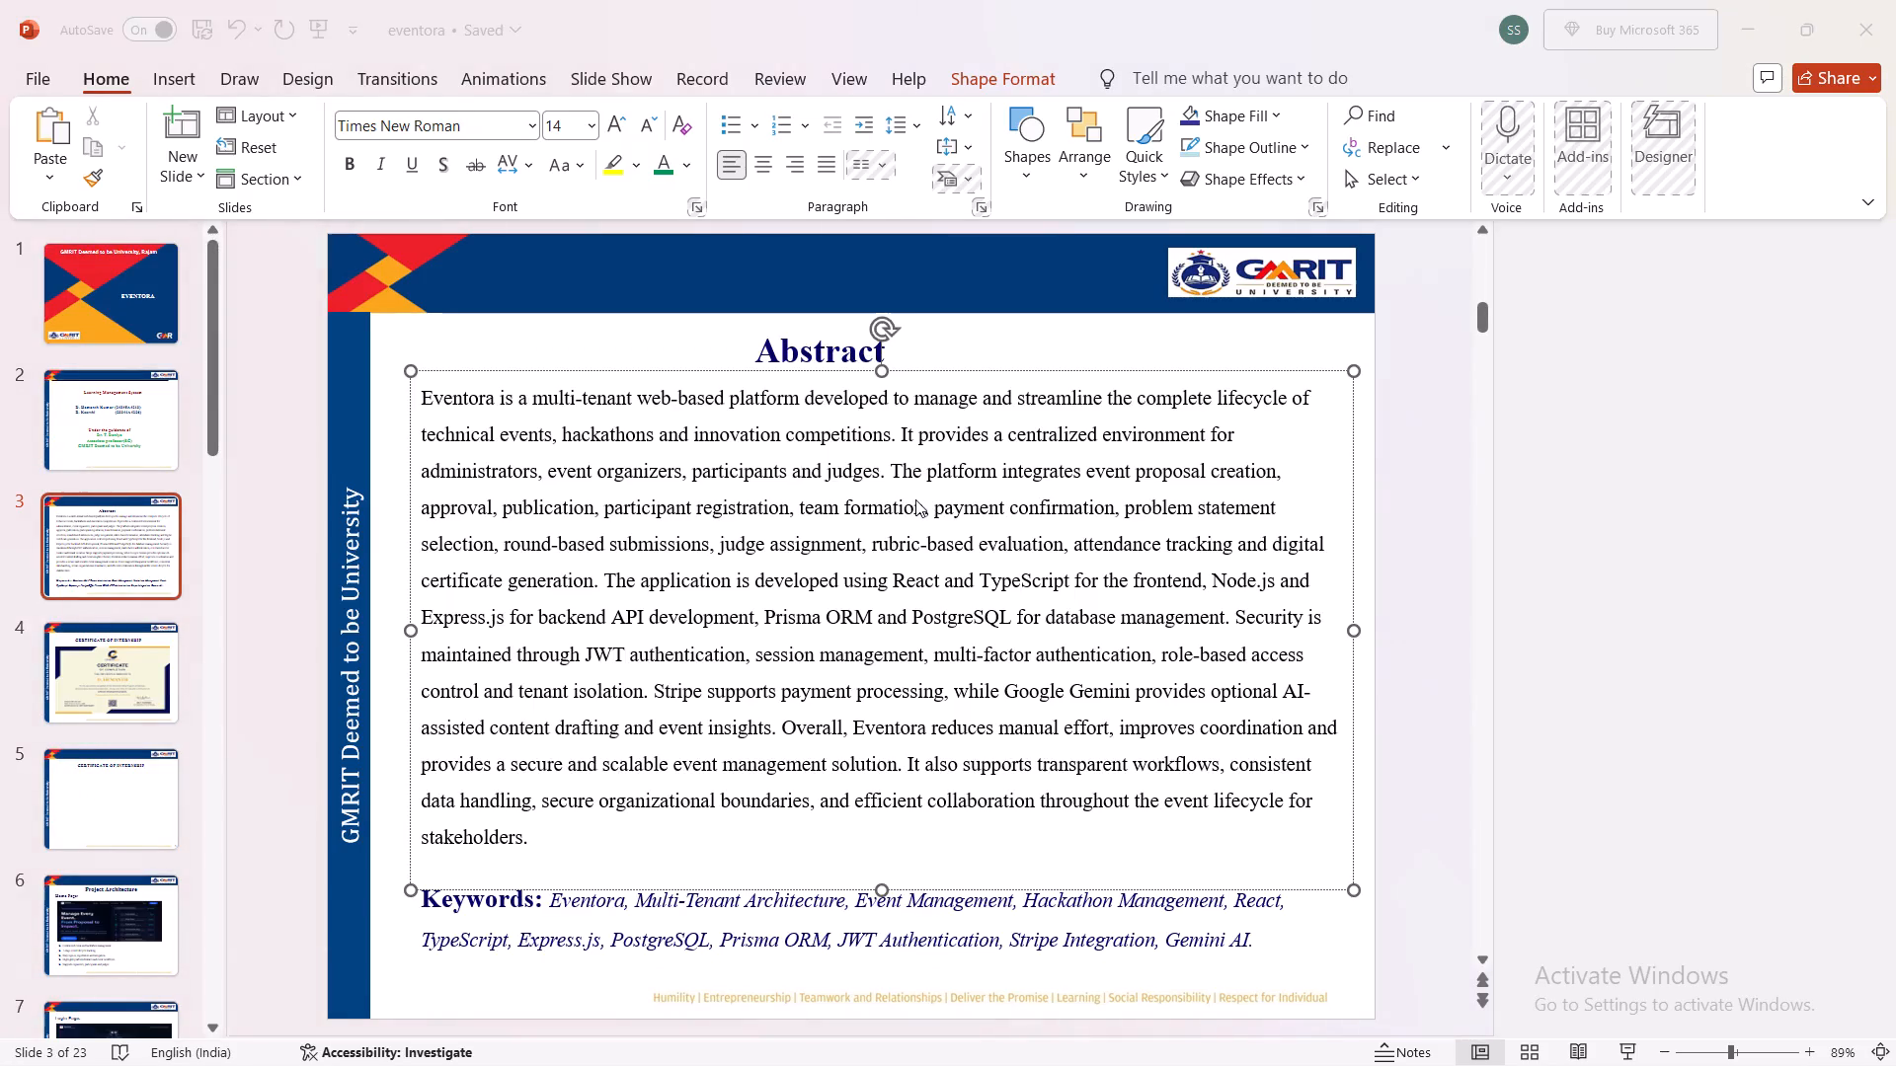
key("alt+Tab")
key("alt+Tab")
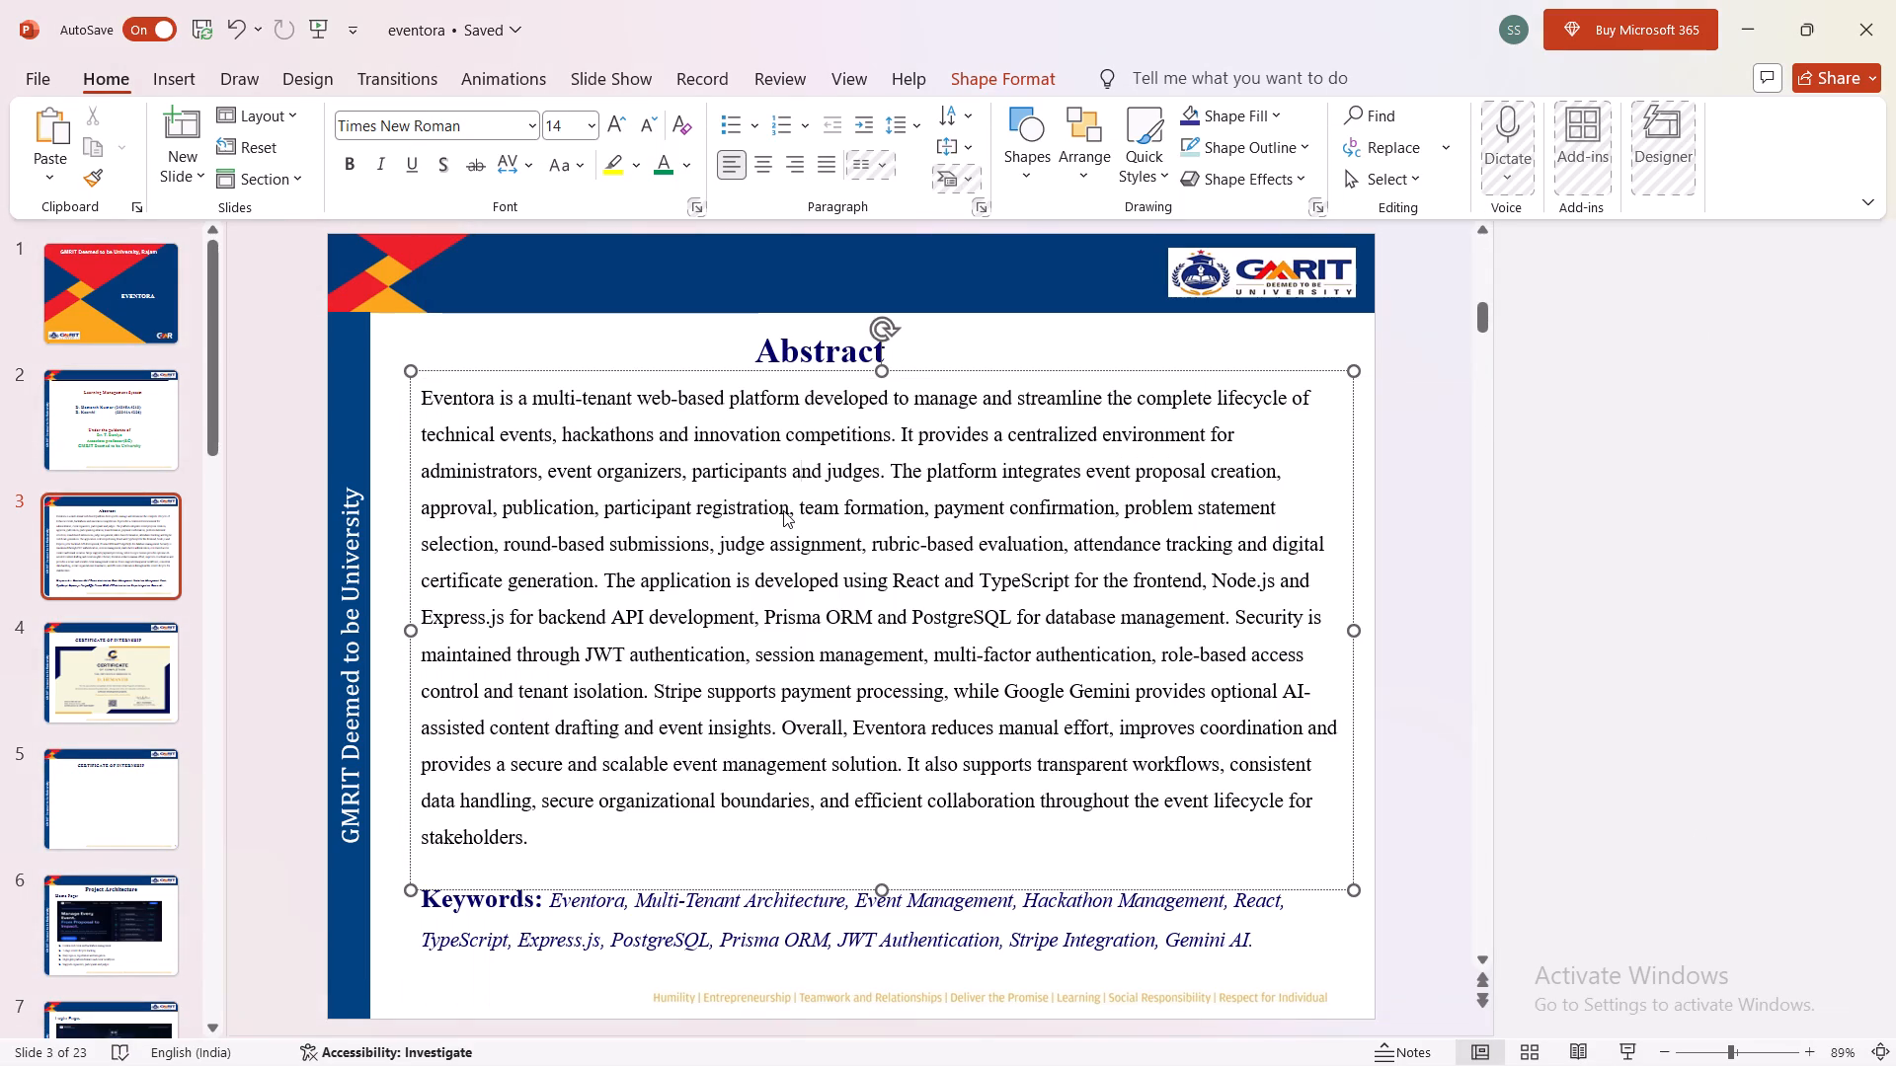
left_click(783, 510)
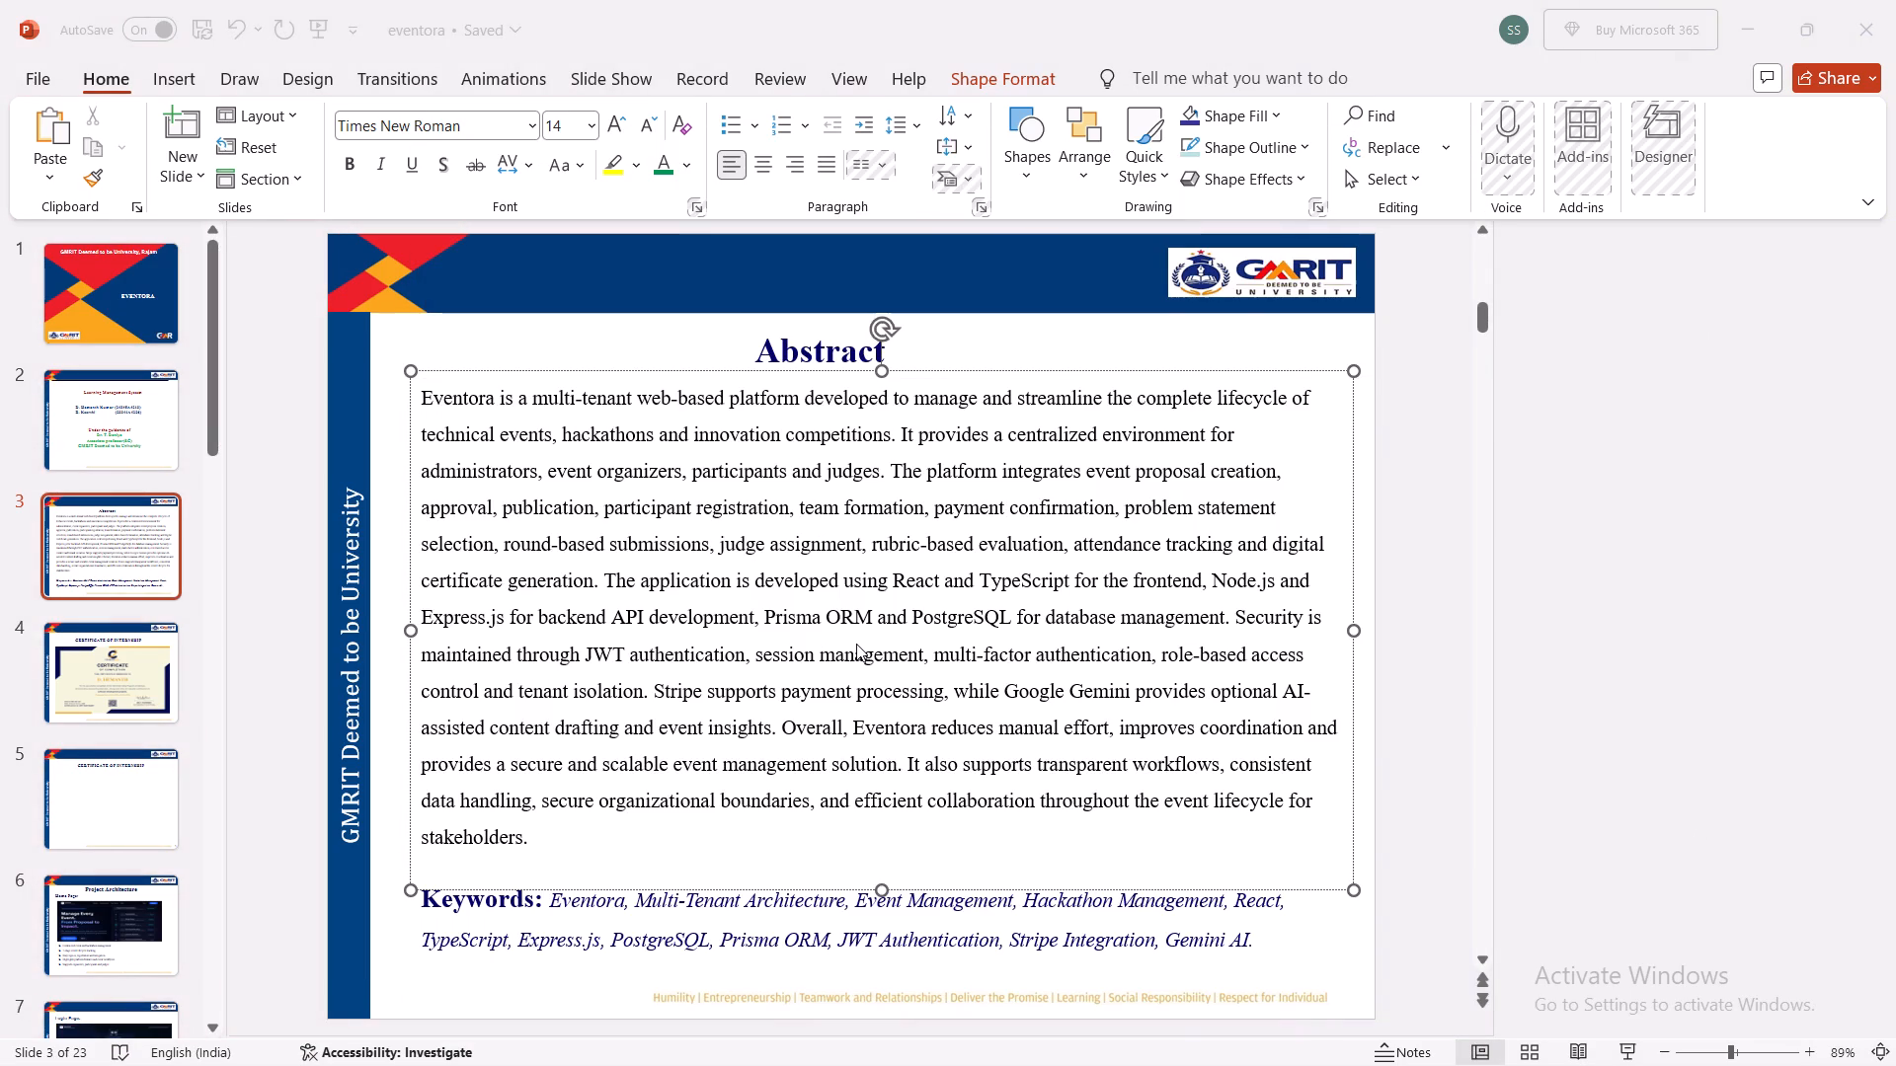
key("alt+Tab")
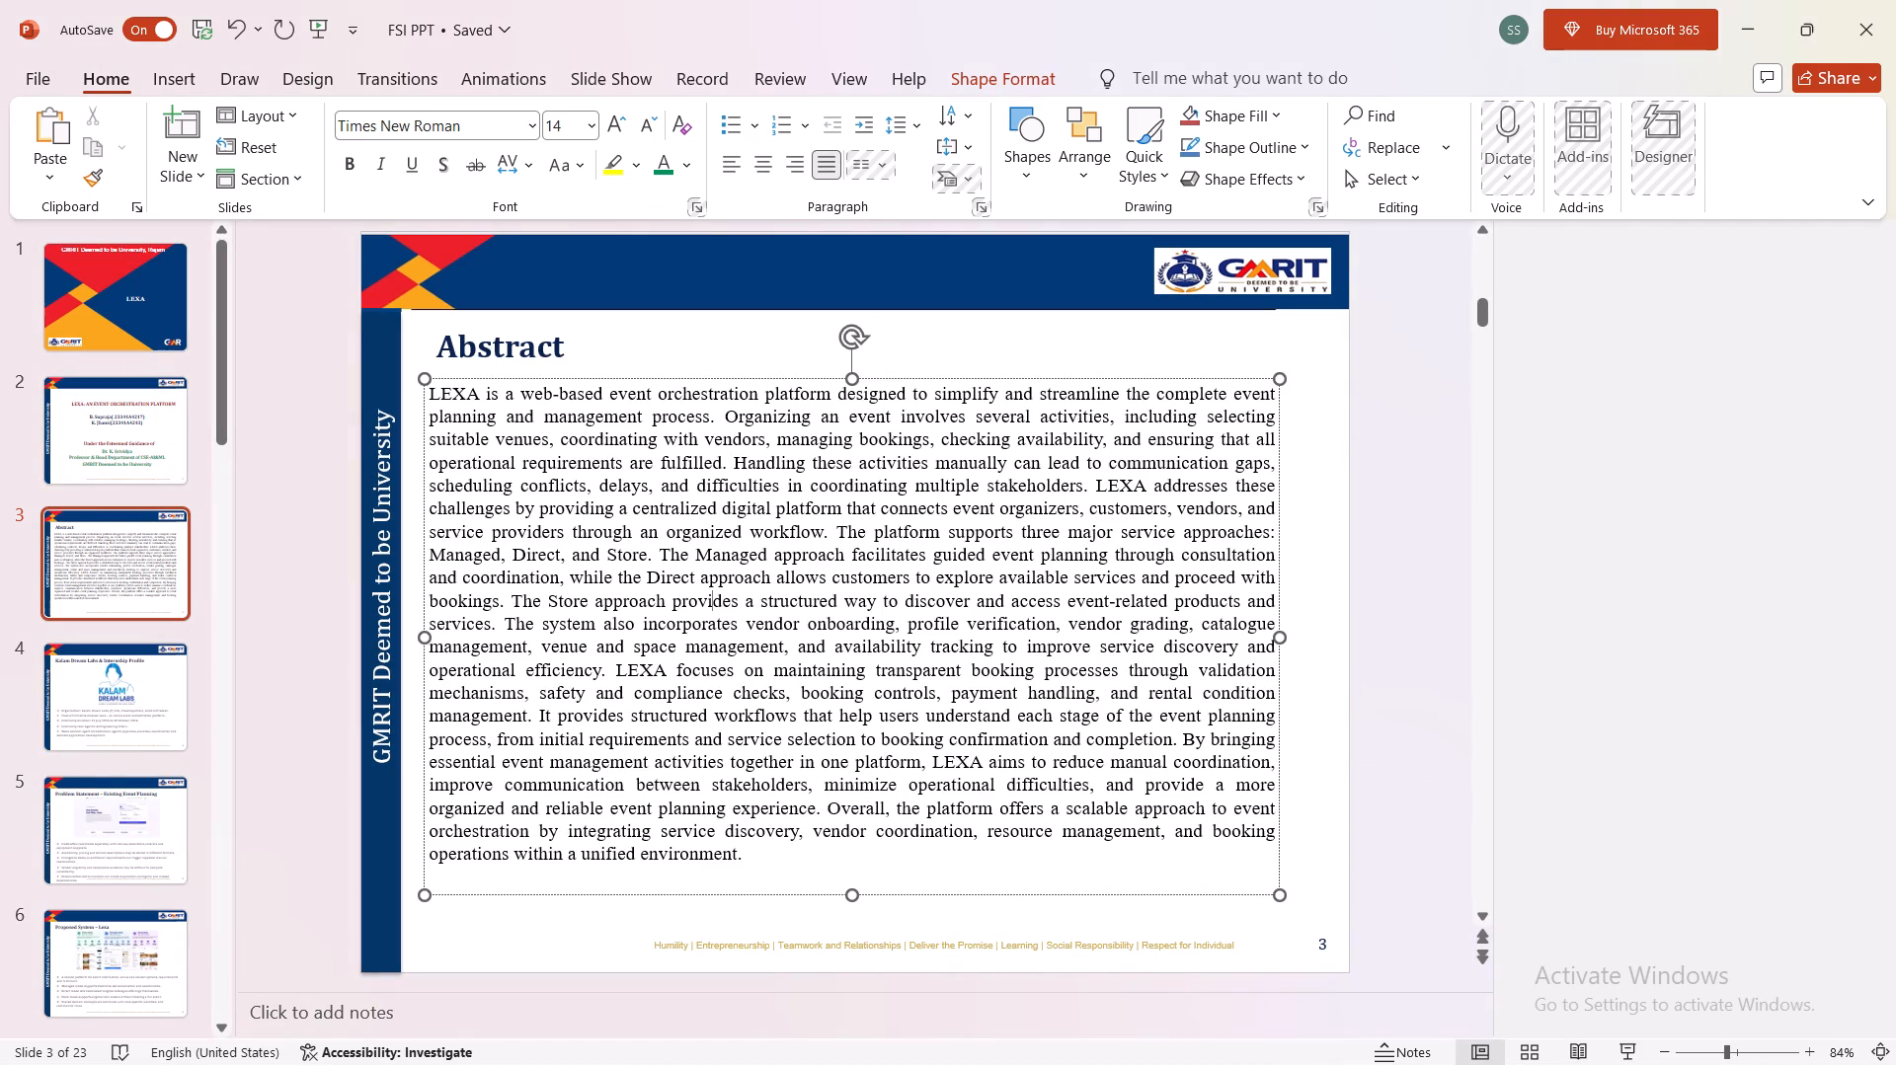
Resize the abstract text box on slide 3, making it slightly wider and shorter so it ends above the footer line.
left_click_drag(1282, 896, 1335, 962)
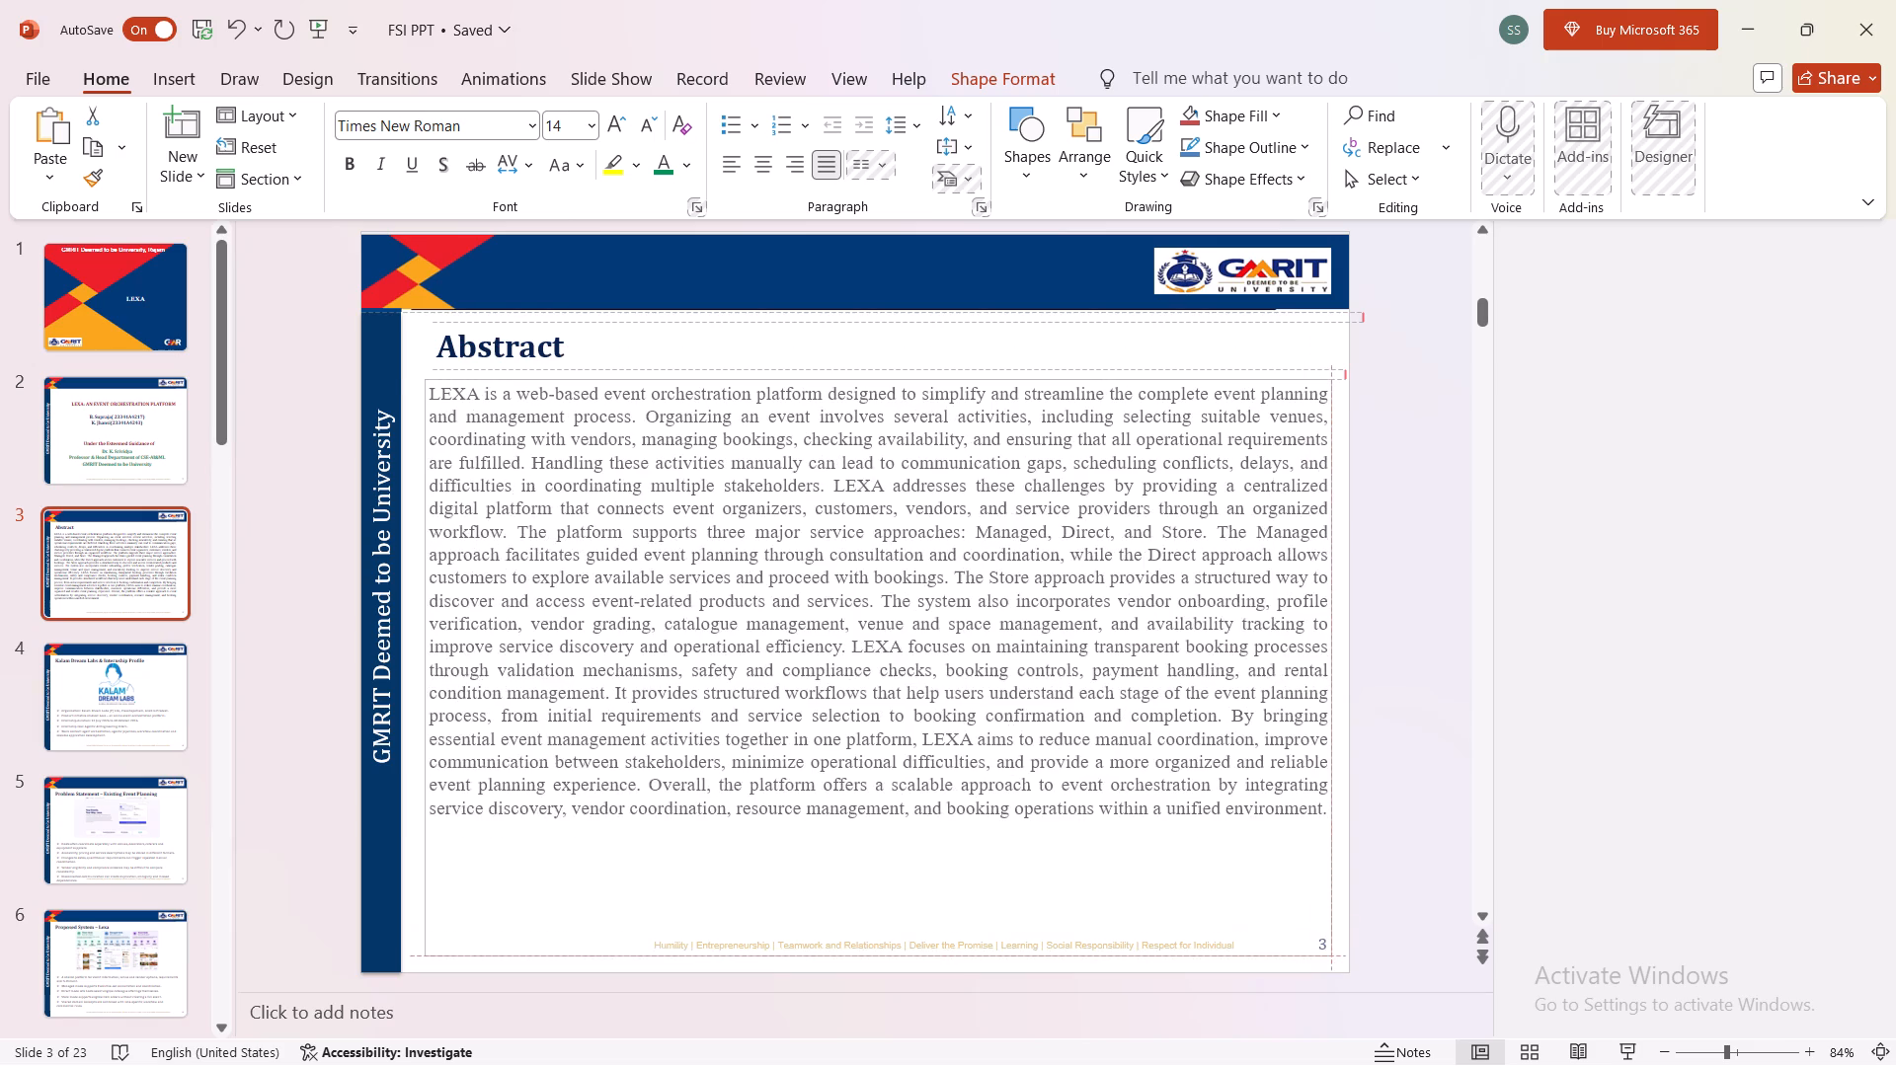
left_click_drag(1335, 962, 1305, 921)
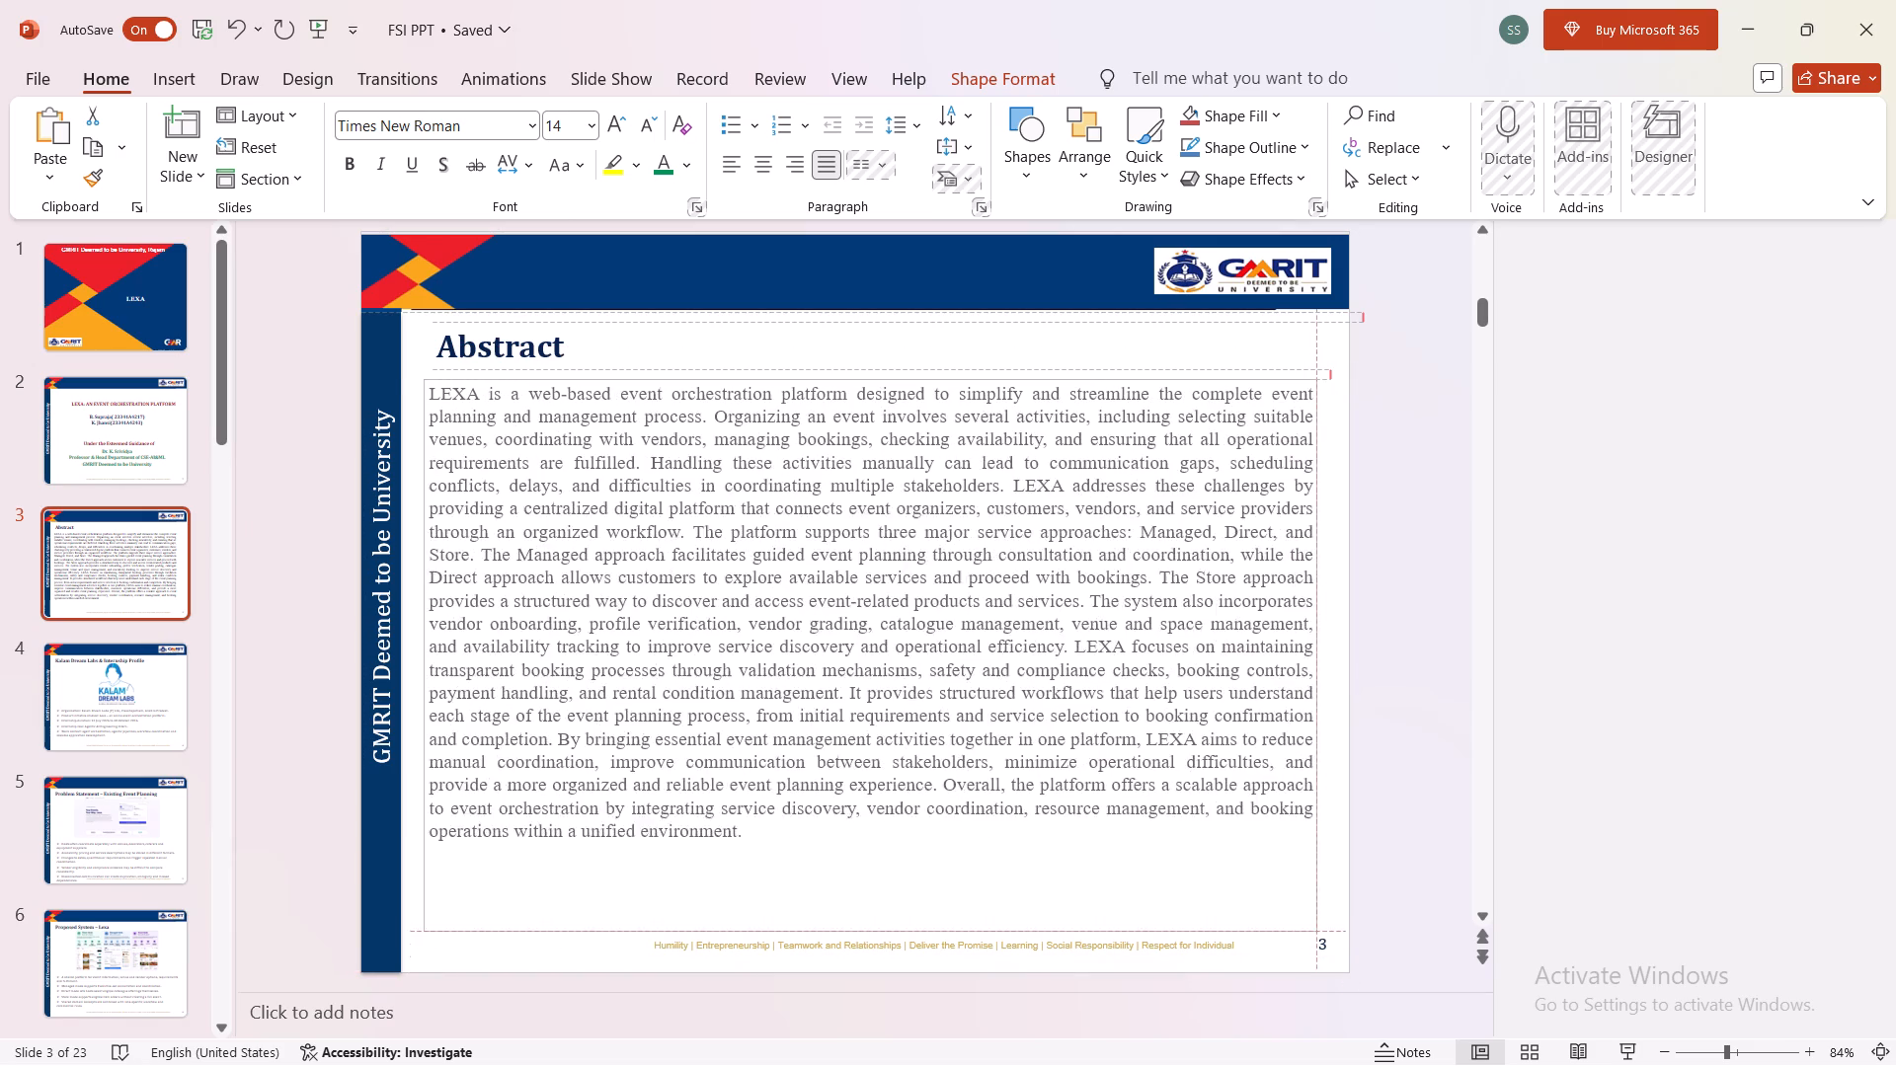
left_click_drag(1305, 921, 1324, 848)
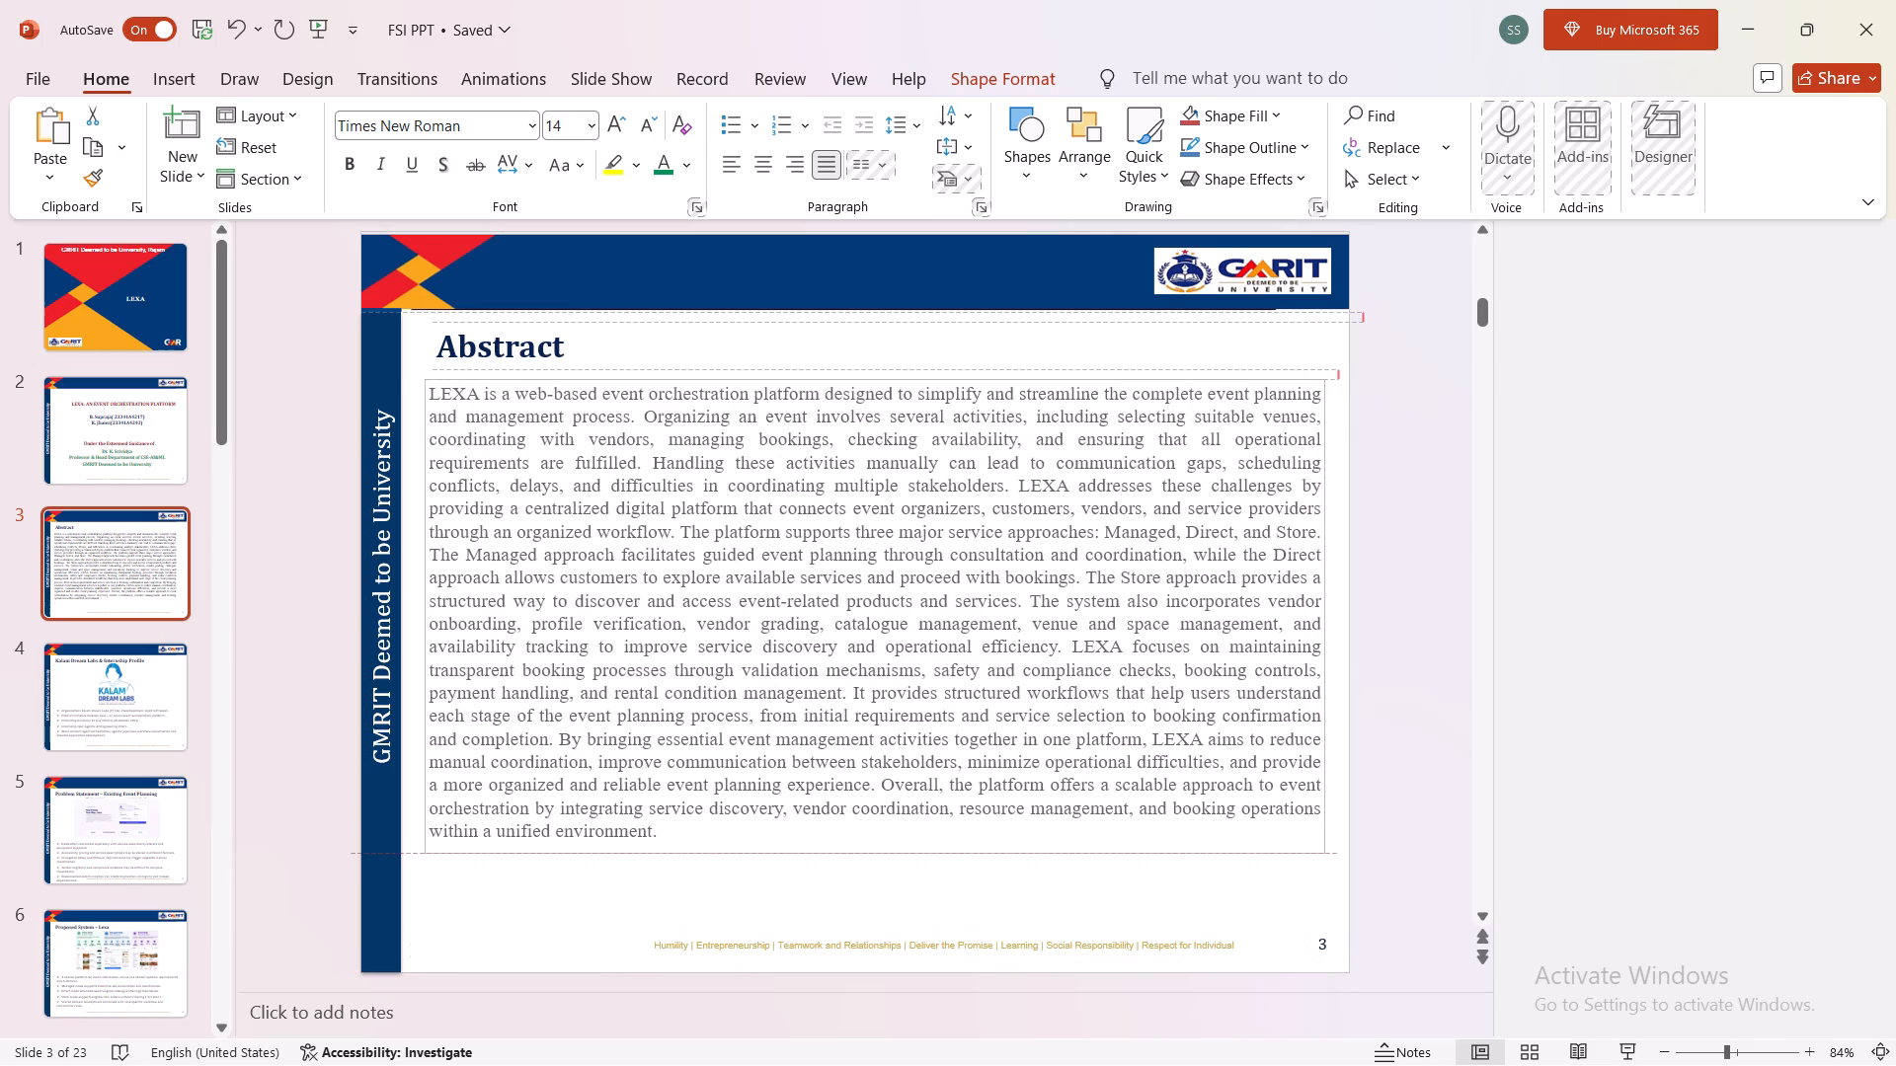
left_click_drag(1324, 848, 1309, 861)
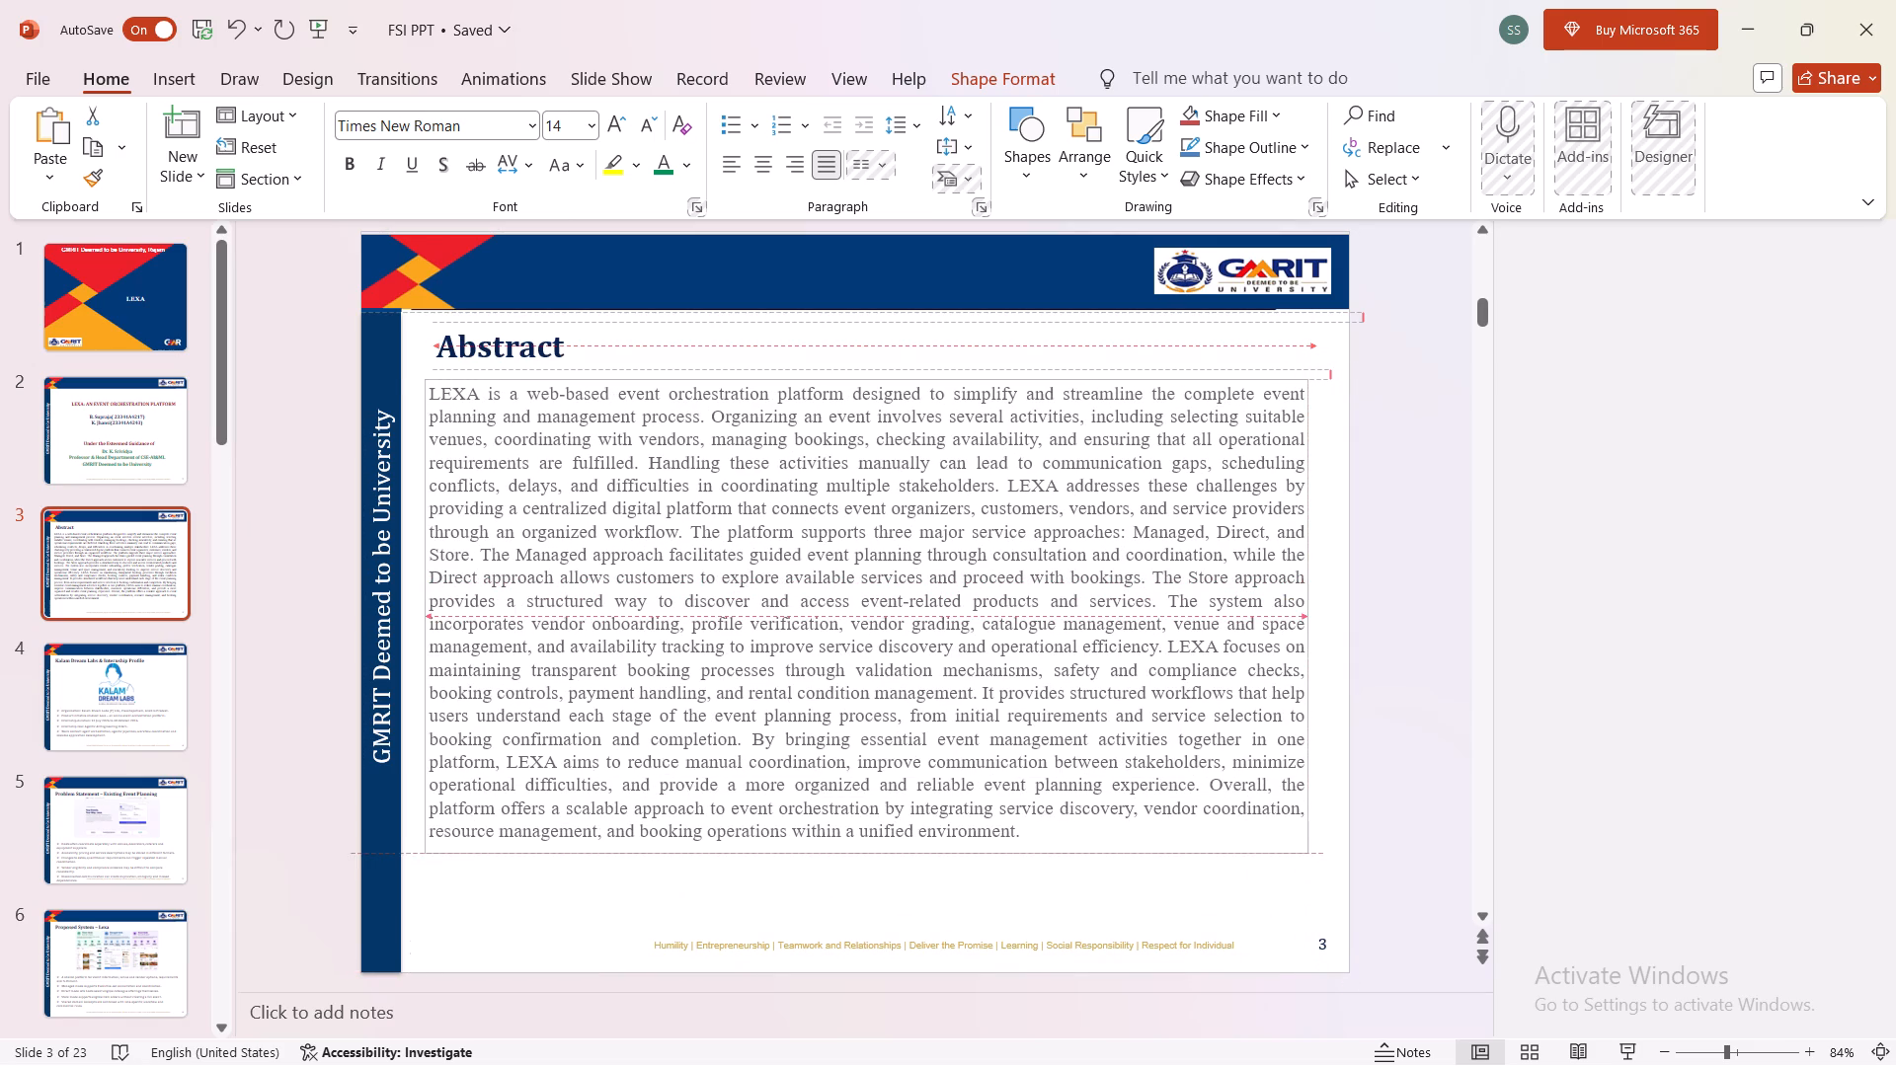
left_click_drag(1309, 861, 1311, 874)
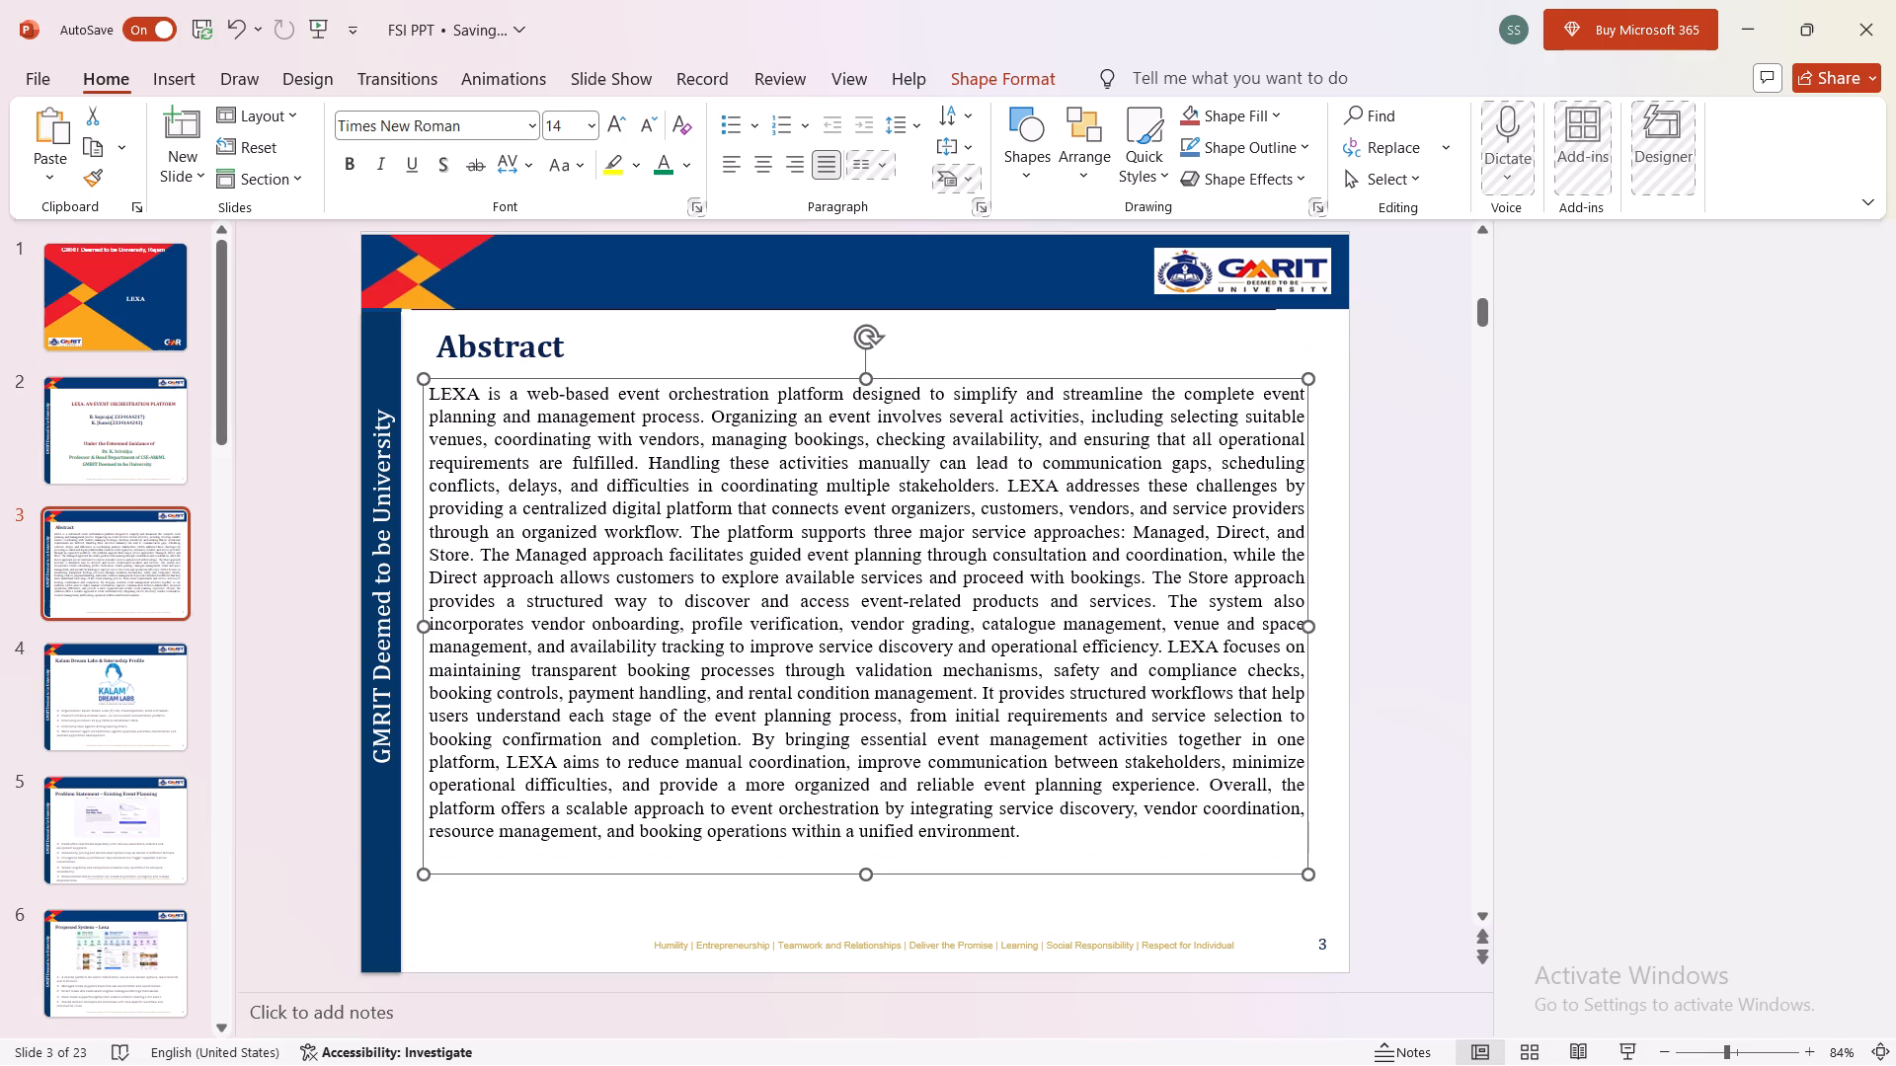
Delete the end of the abstract on slide 3, from "By bringing essential event management activities" through "unified environment.".
left_click_drag(1165, 651, 1150, 709)
left_click(988, 687)
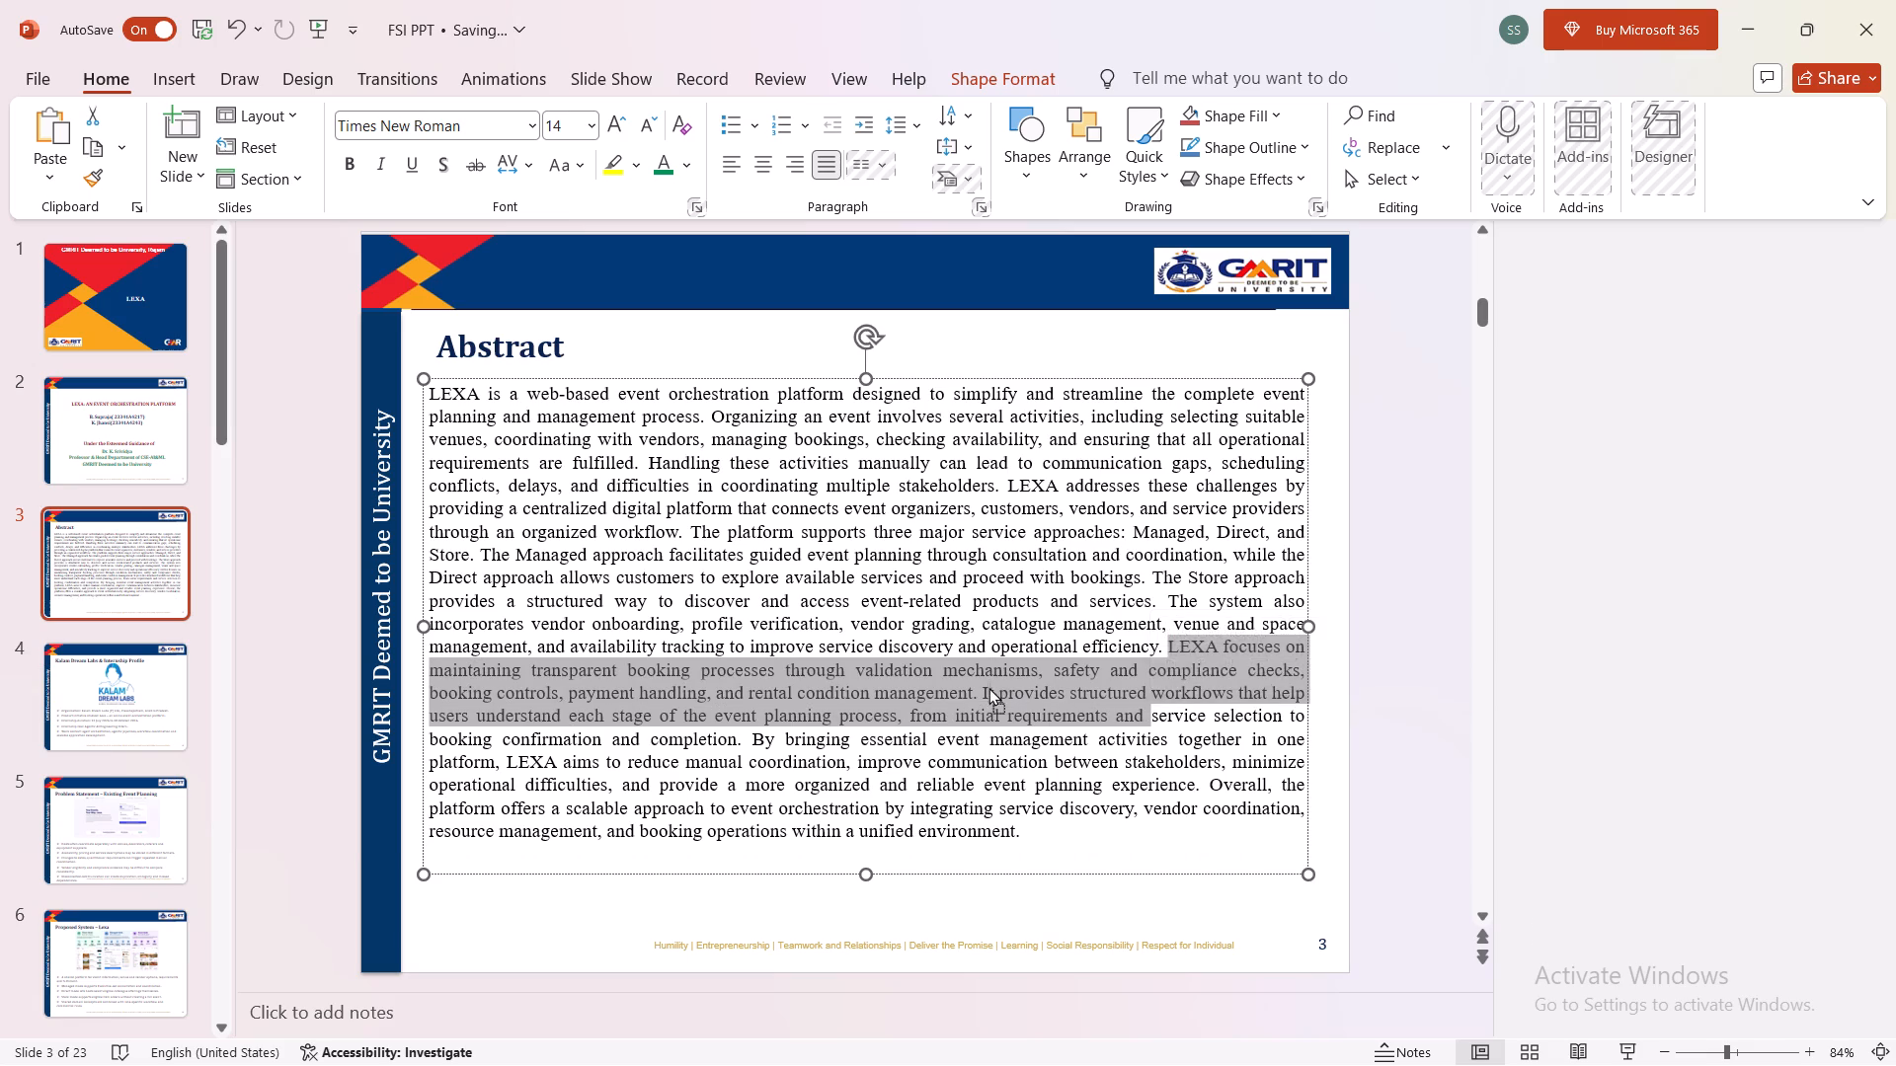
left_click_drag(750, 739, 797, 764)
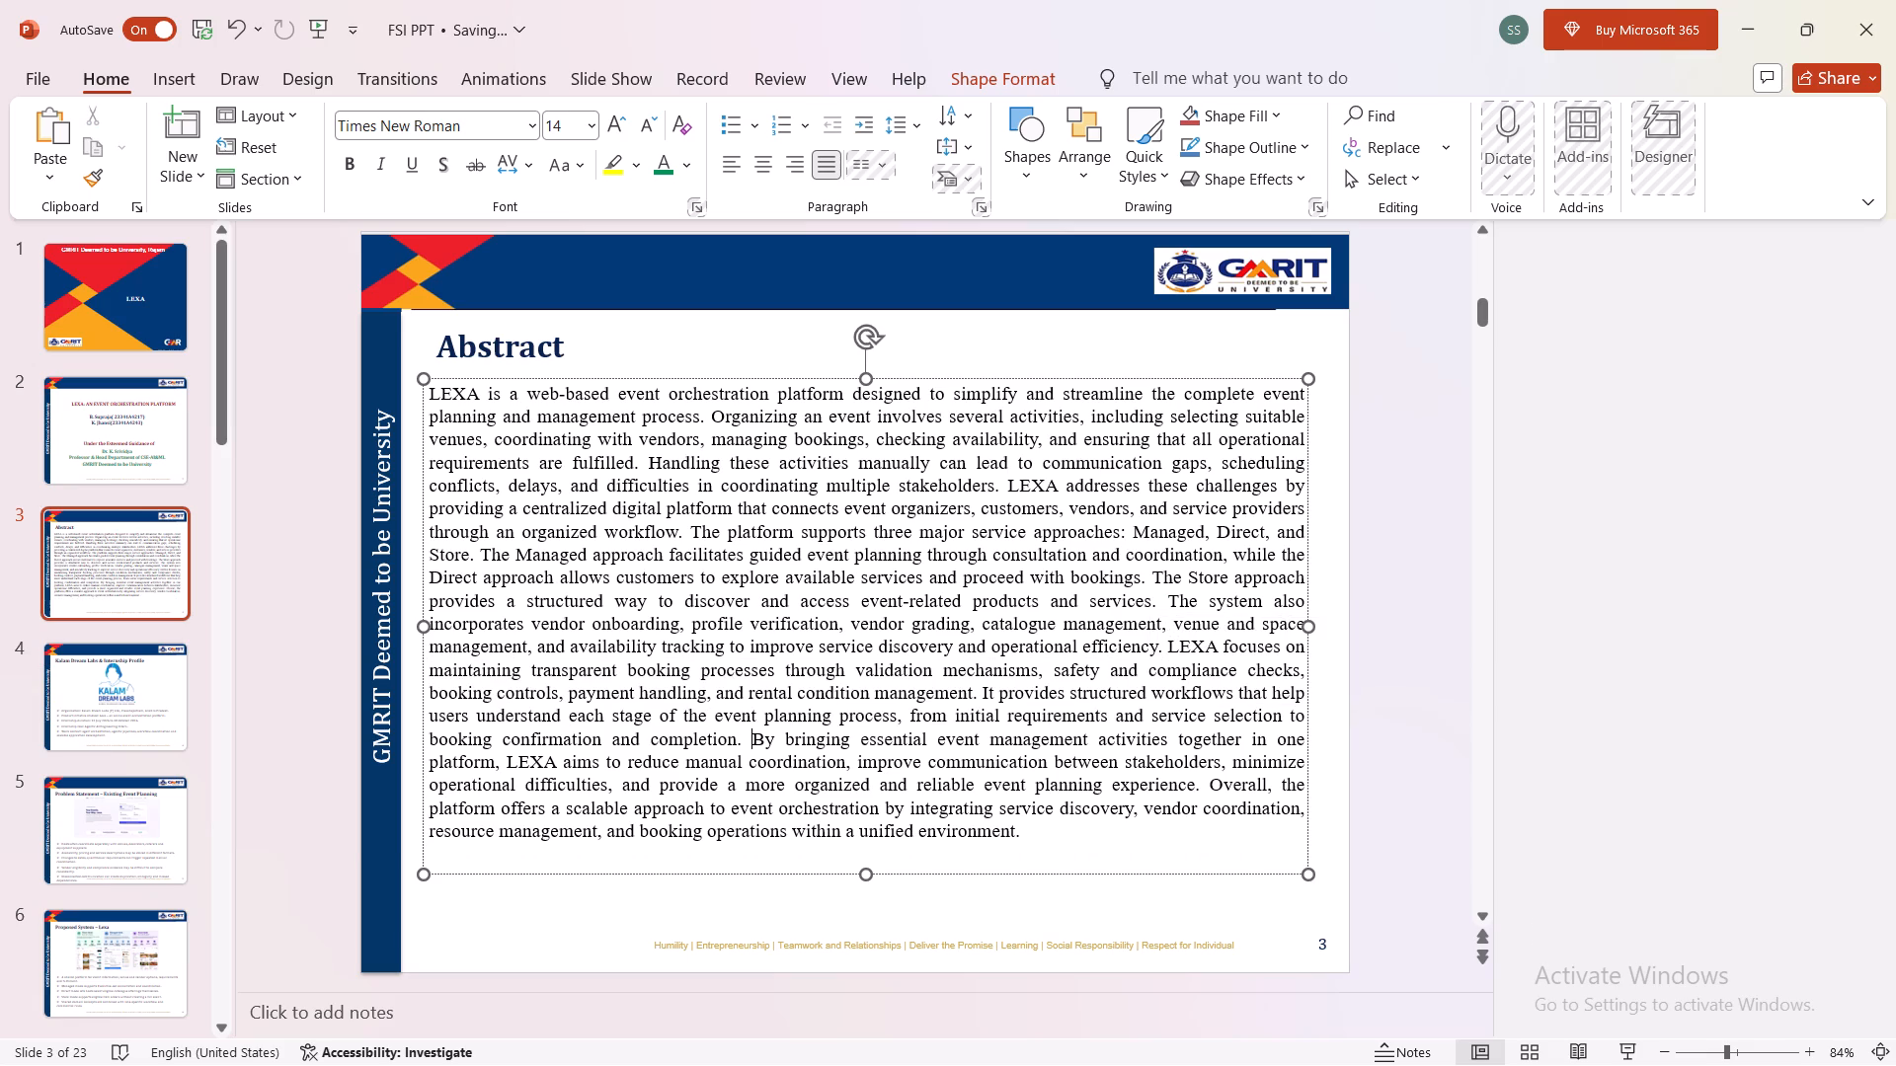
left_click_drag(797, 764, 1033, 857)
key("BackSpace")
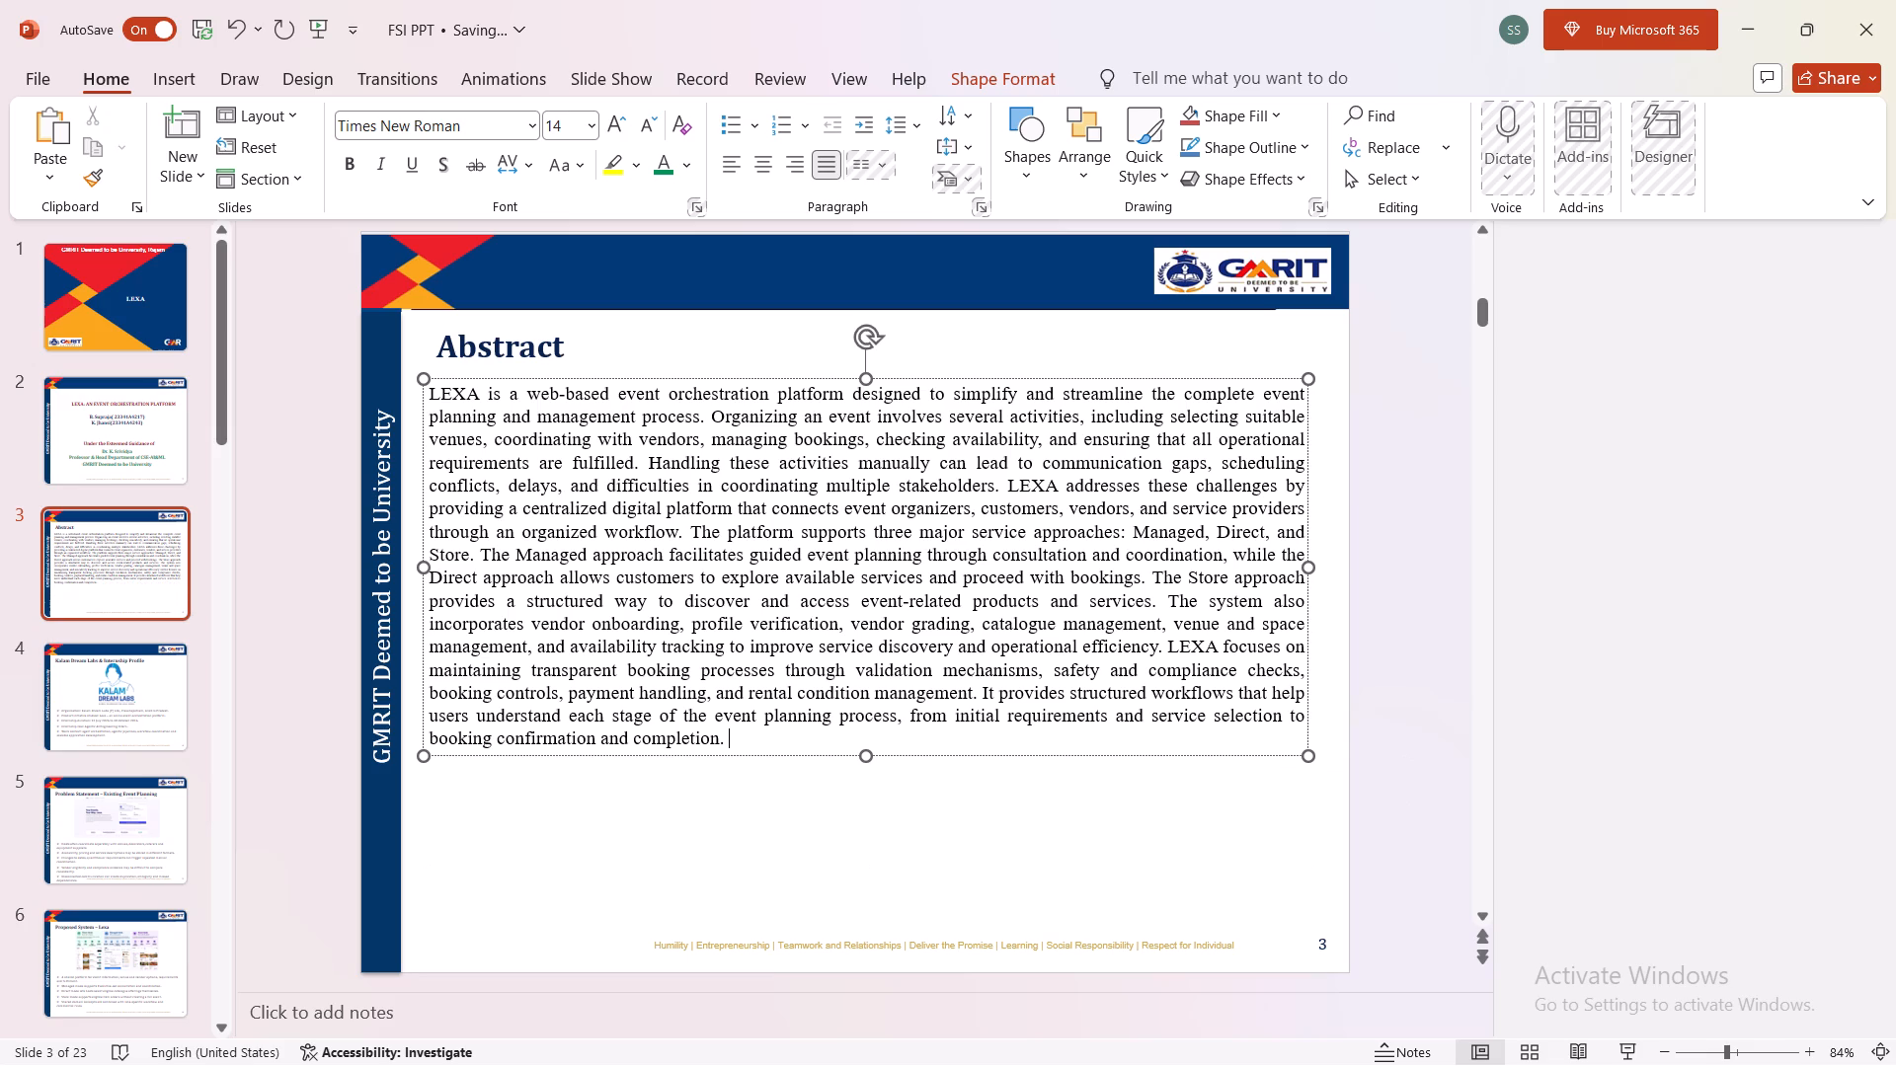
left_click(1029, 852)
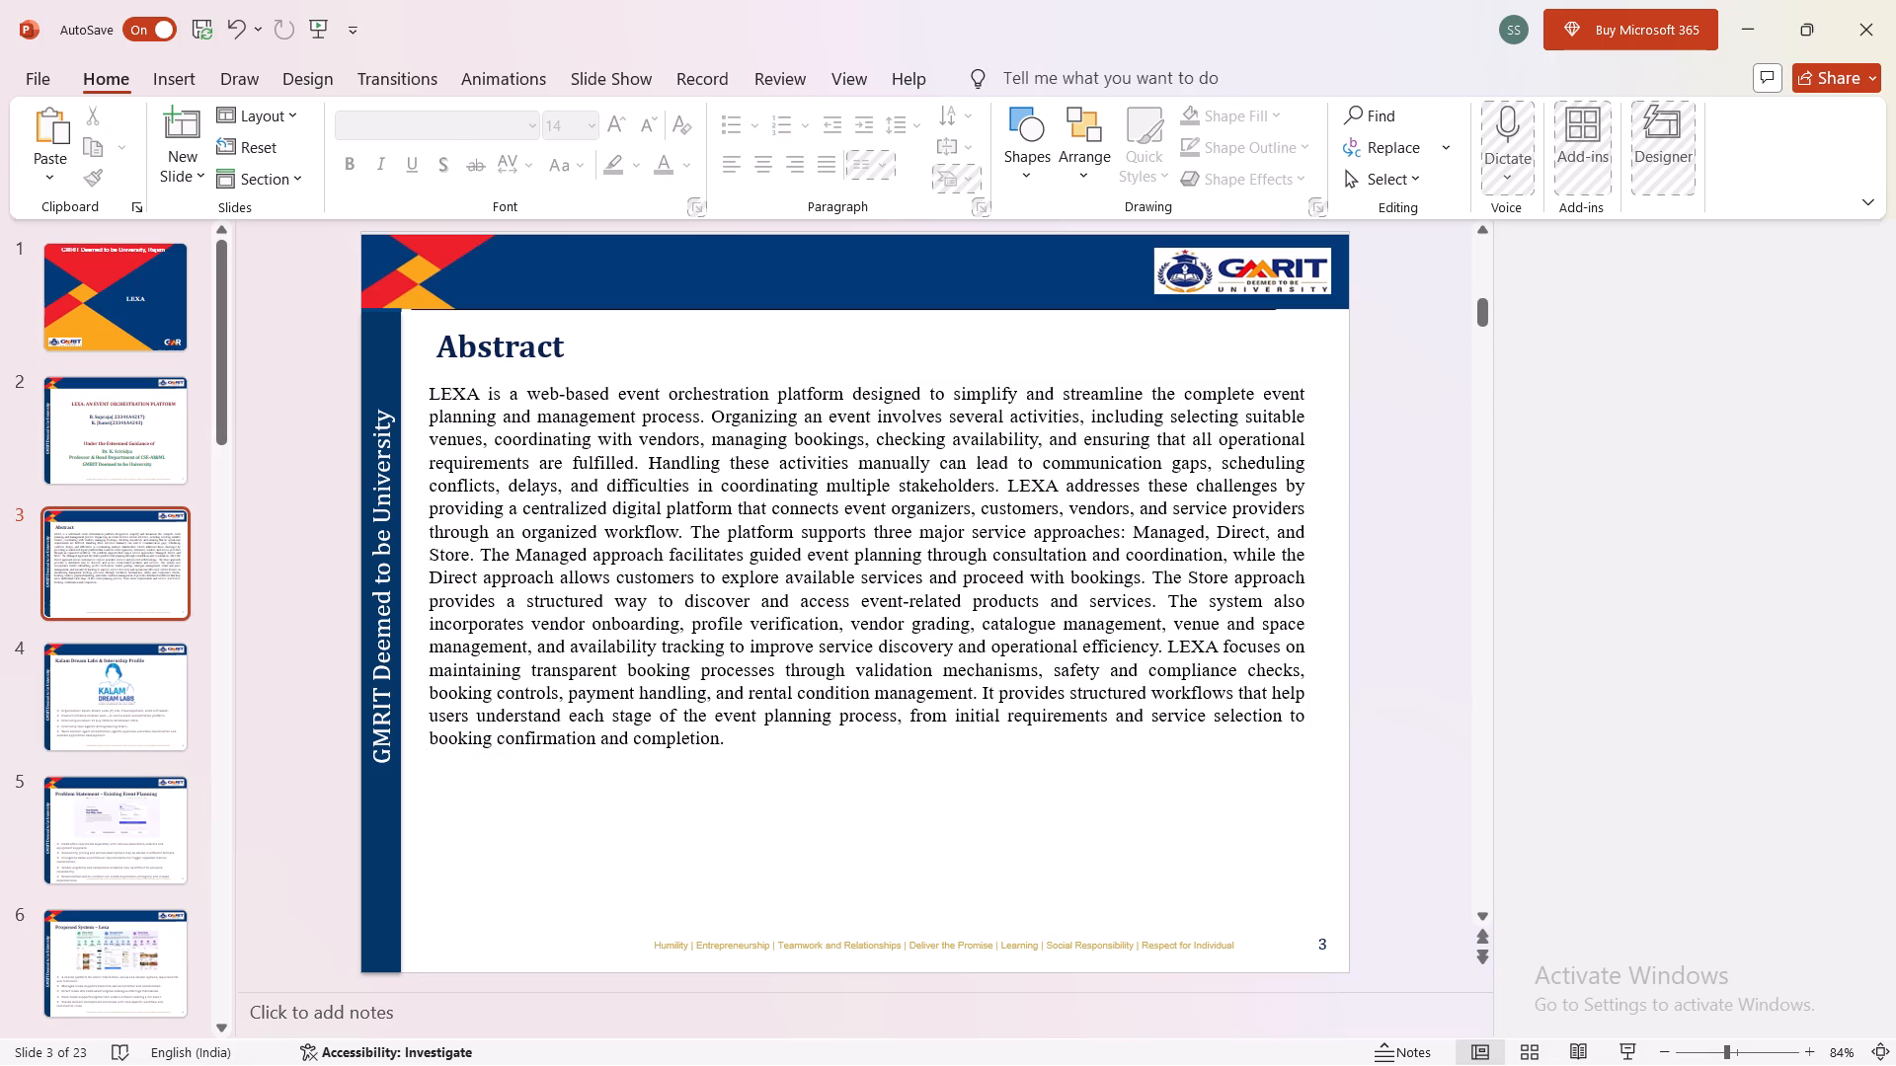
Move the Abstract heading on slide 3 away from the left margin and up into the blue header banner.
left_click(738, 564)
left_click_drag(776, 360, 756, 389)
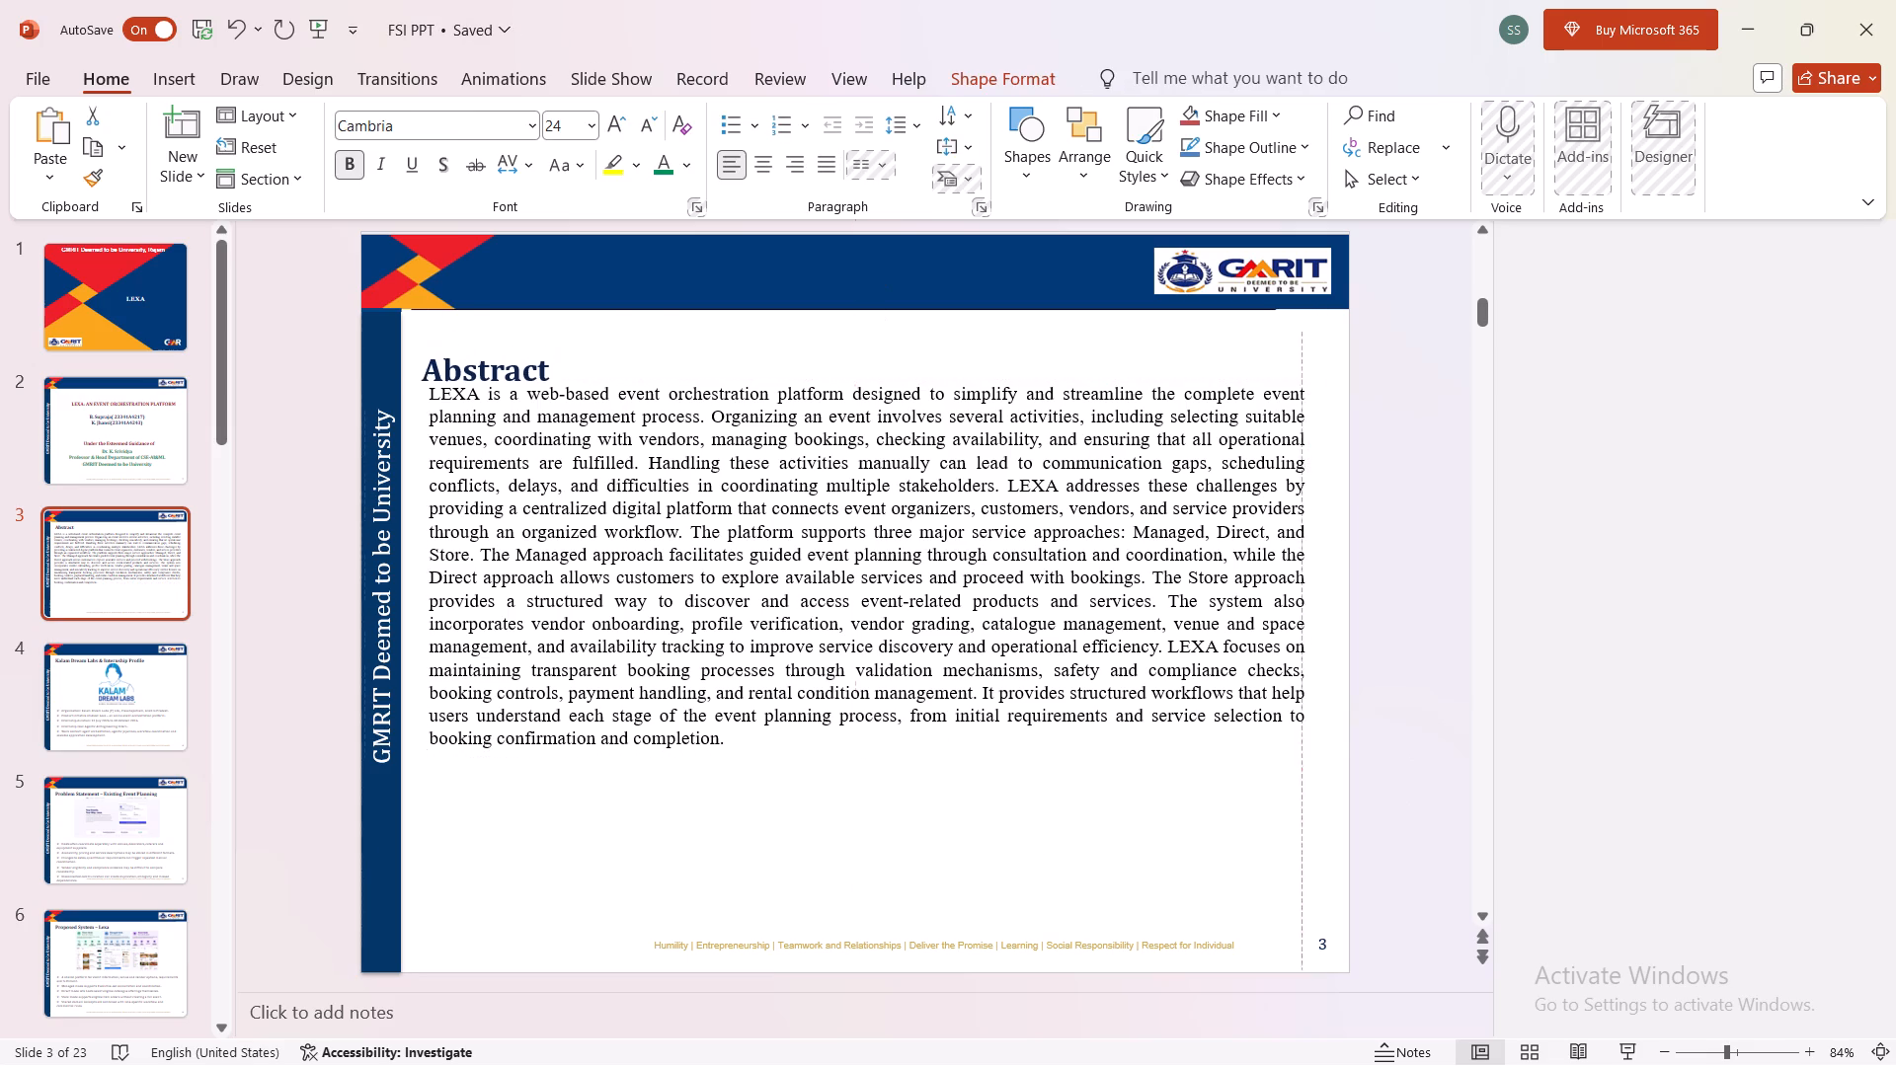
left_click_drag(756, 389, 883, 367)
left_click(702, 346)
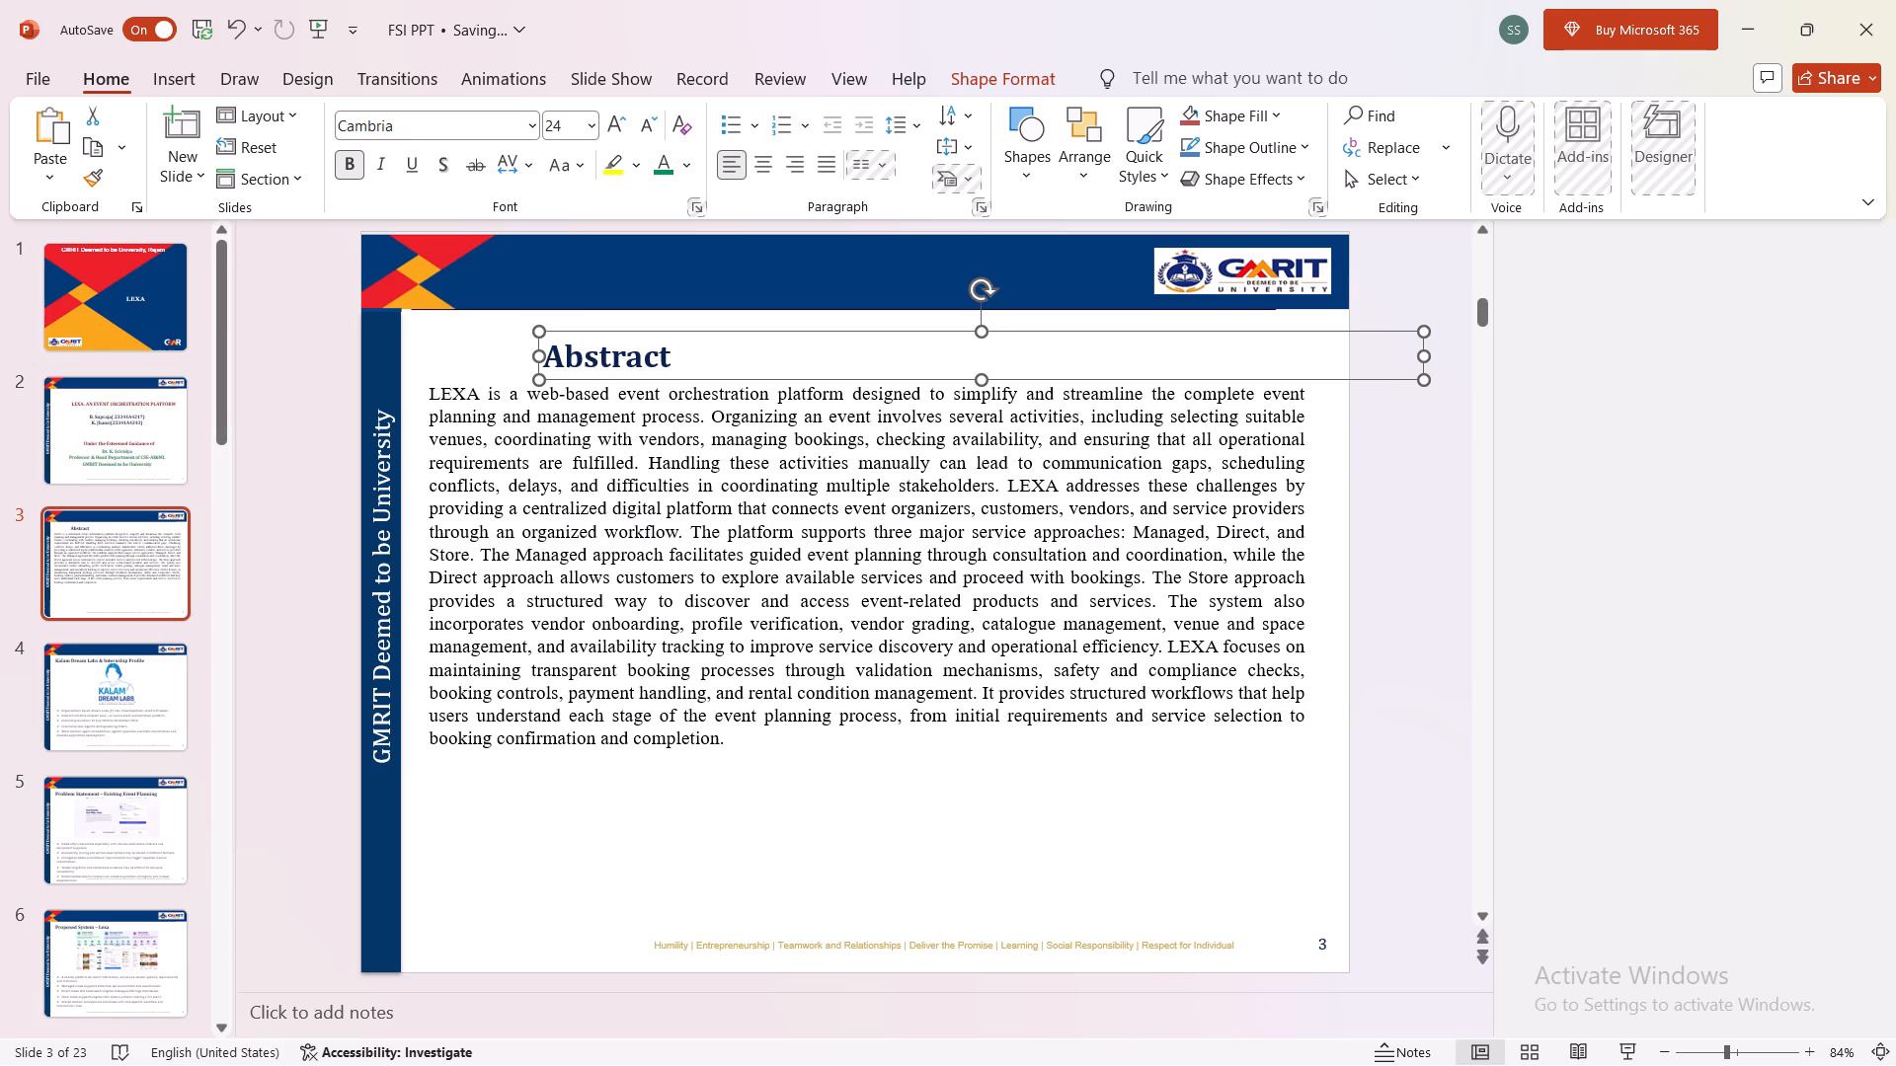
left_click(661, 346)
left_click_drag(754, 333, 789, 291)
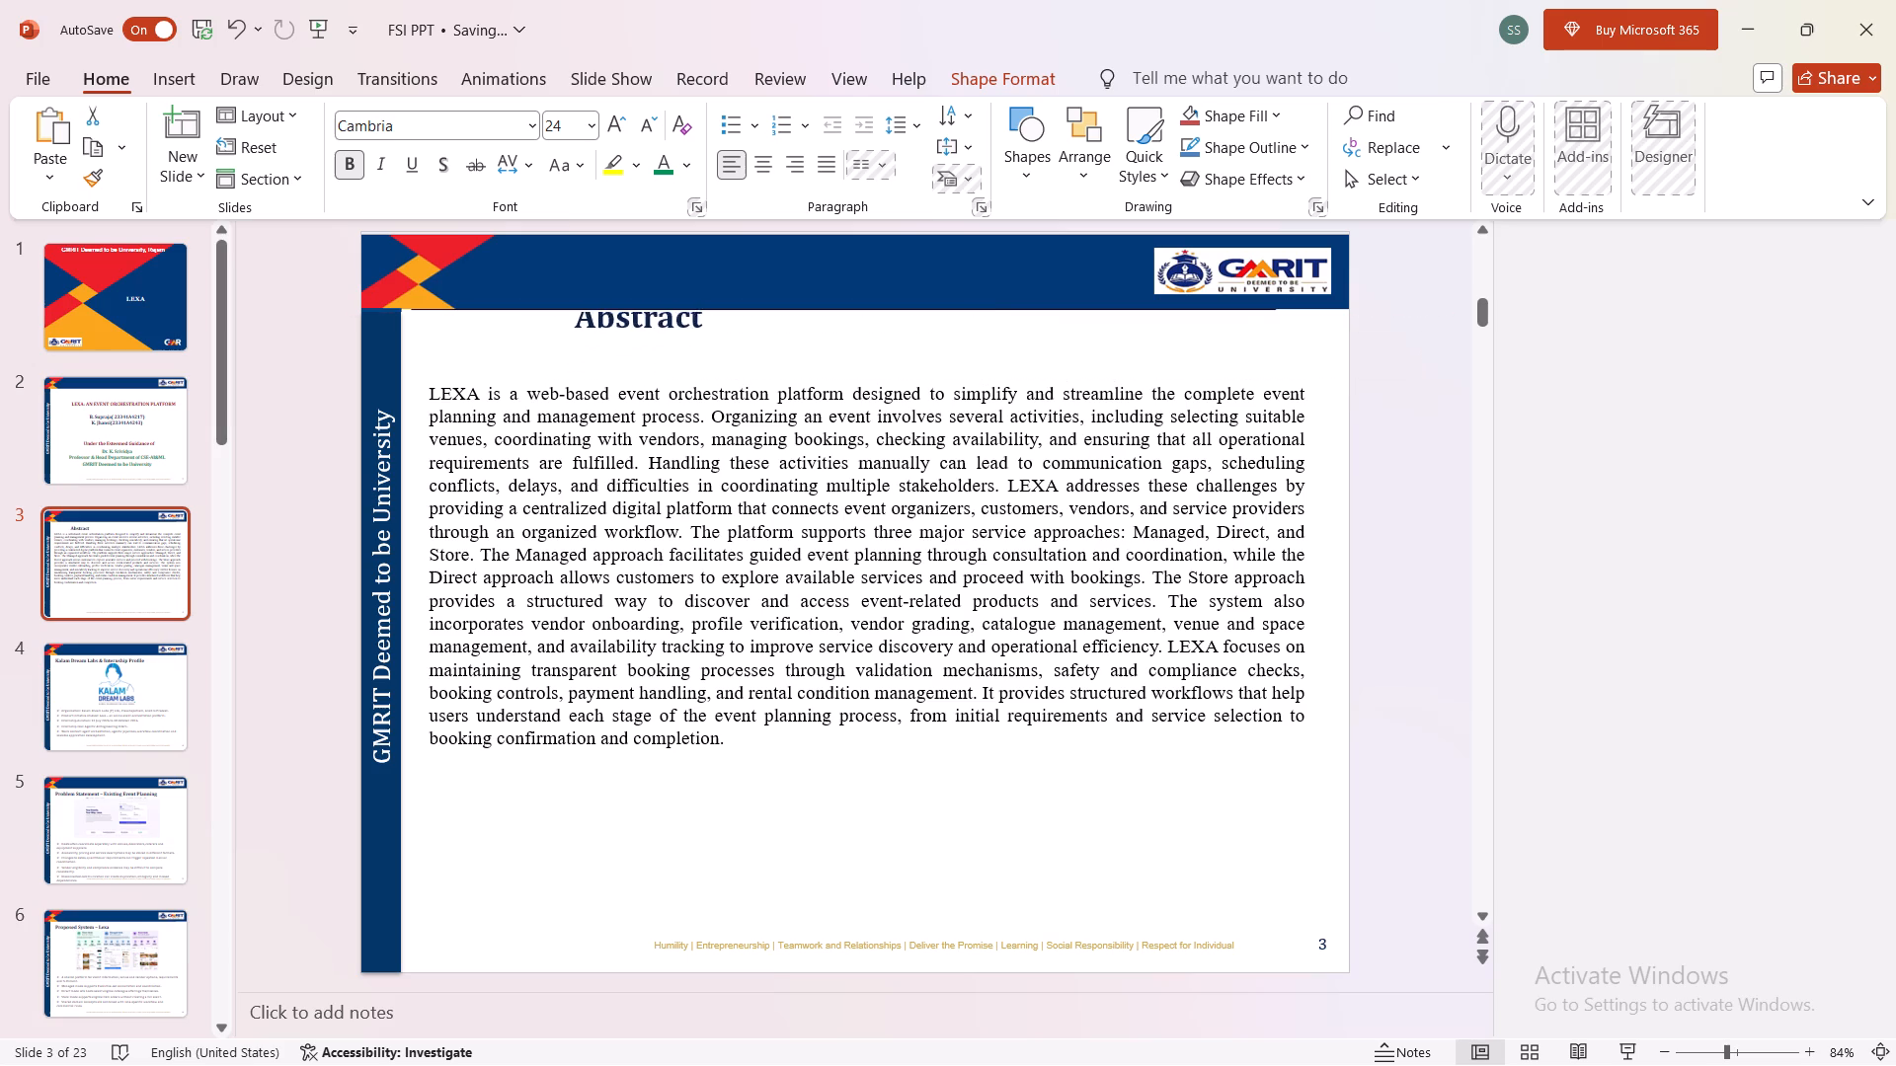
left_click_drag(789, 291, 857, 277)
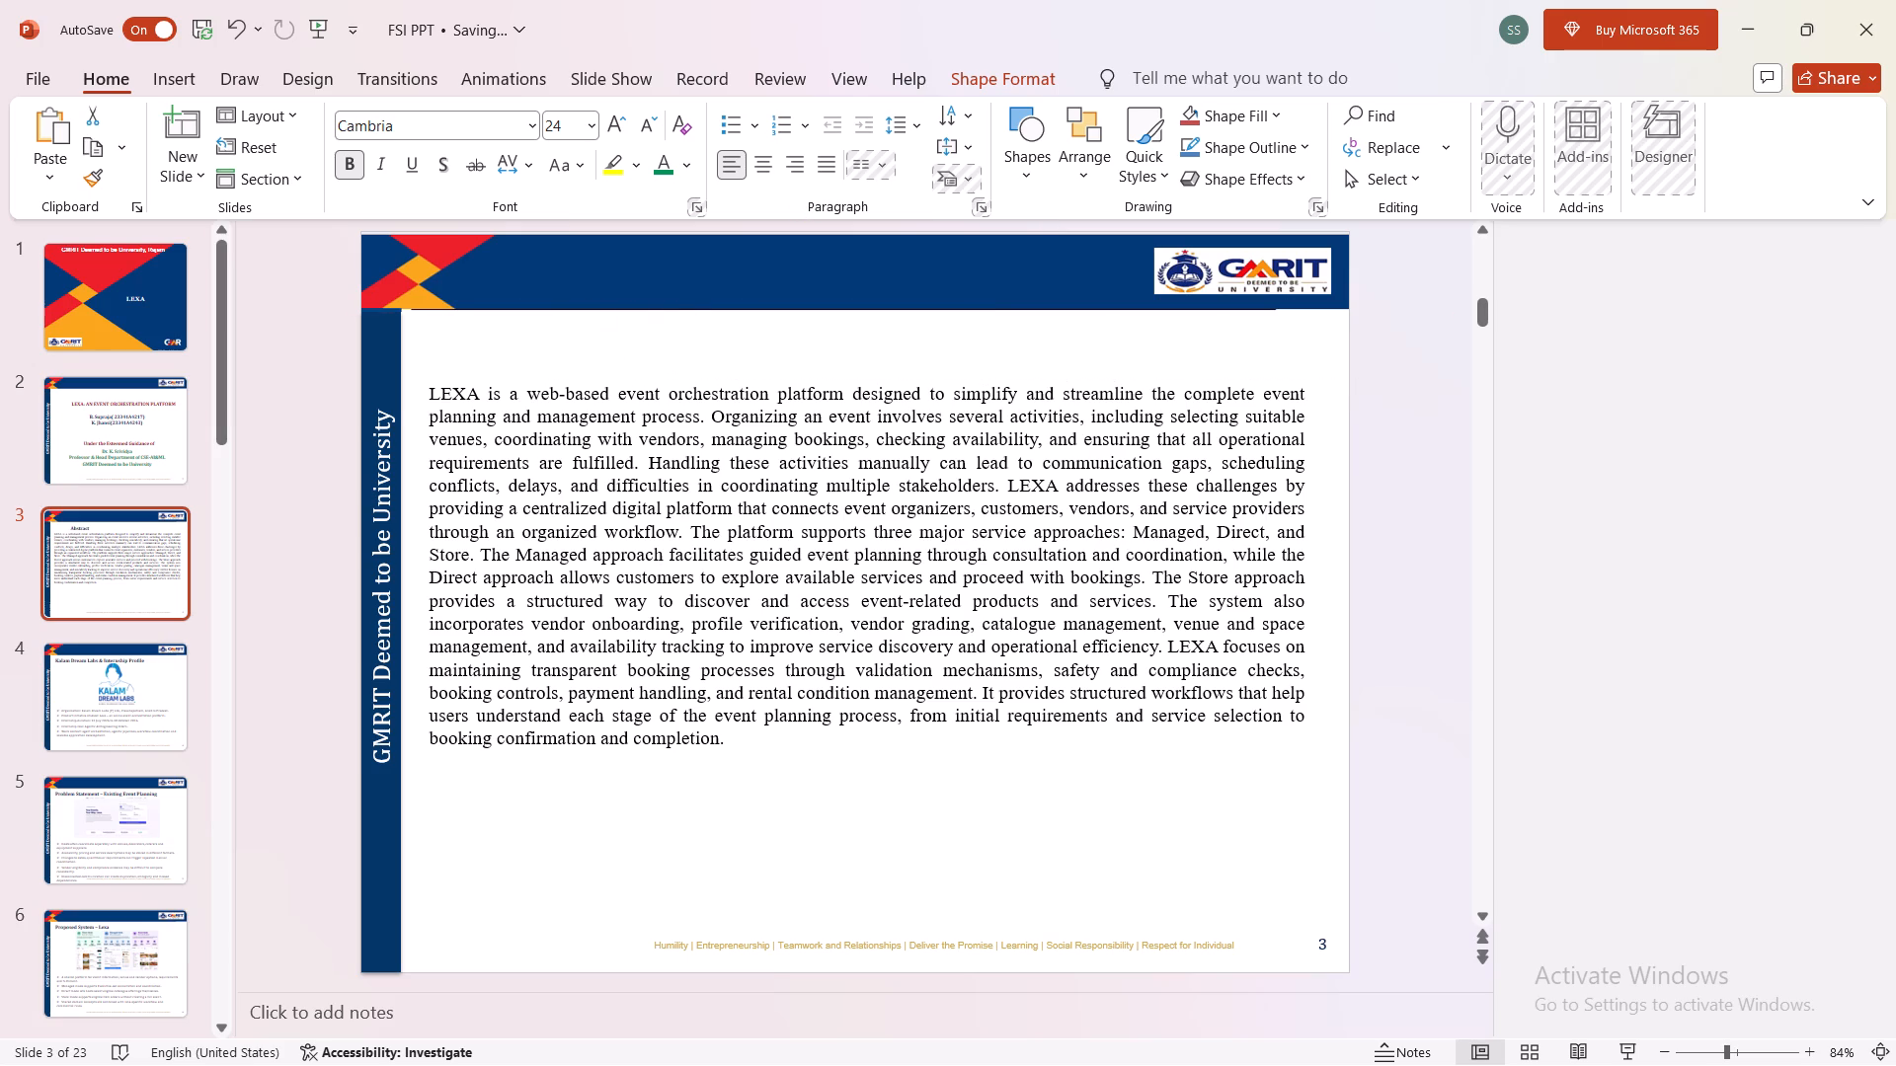
left_click_drag(857, 277, 863, 276)
Send the header banner picture on slide 3 to the back, behind the Abstract heading.
right_click(685, 285)
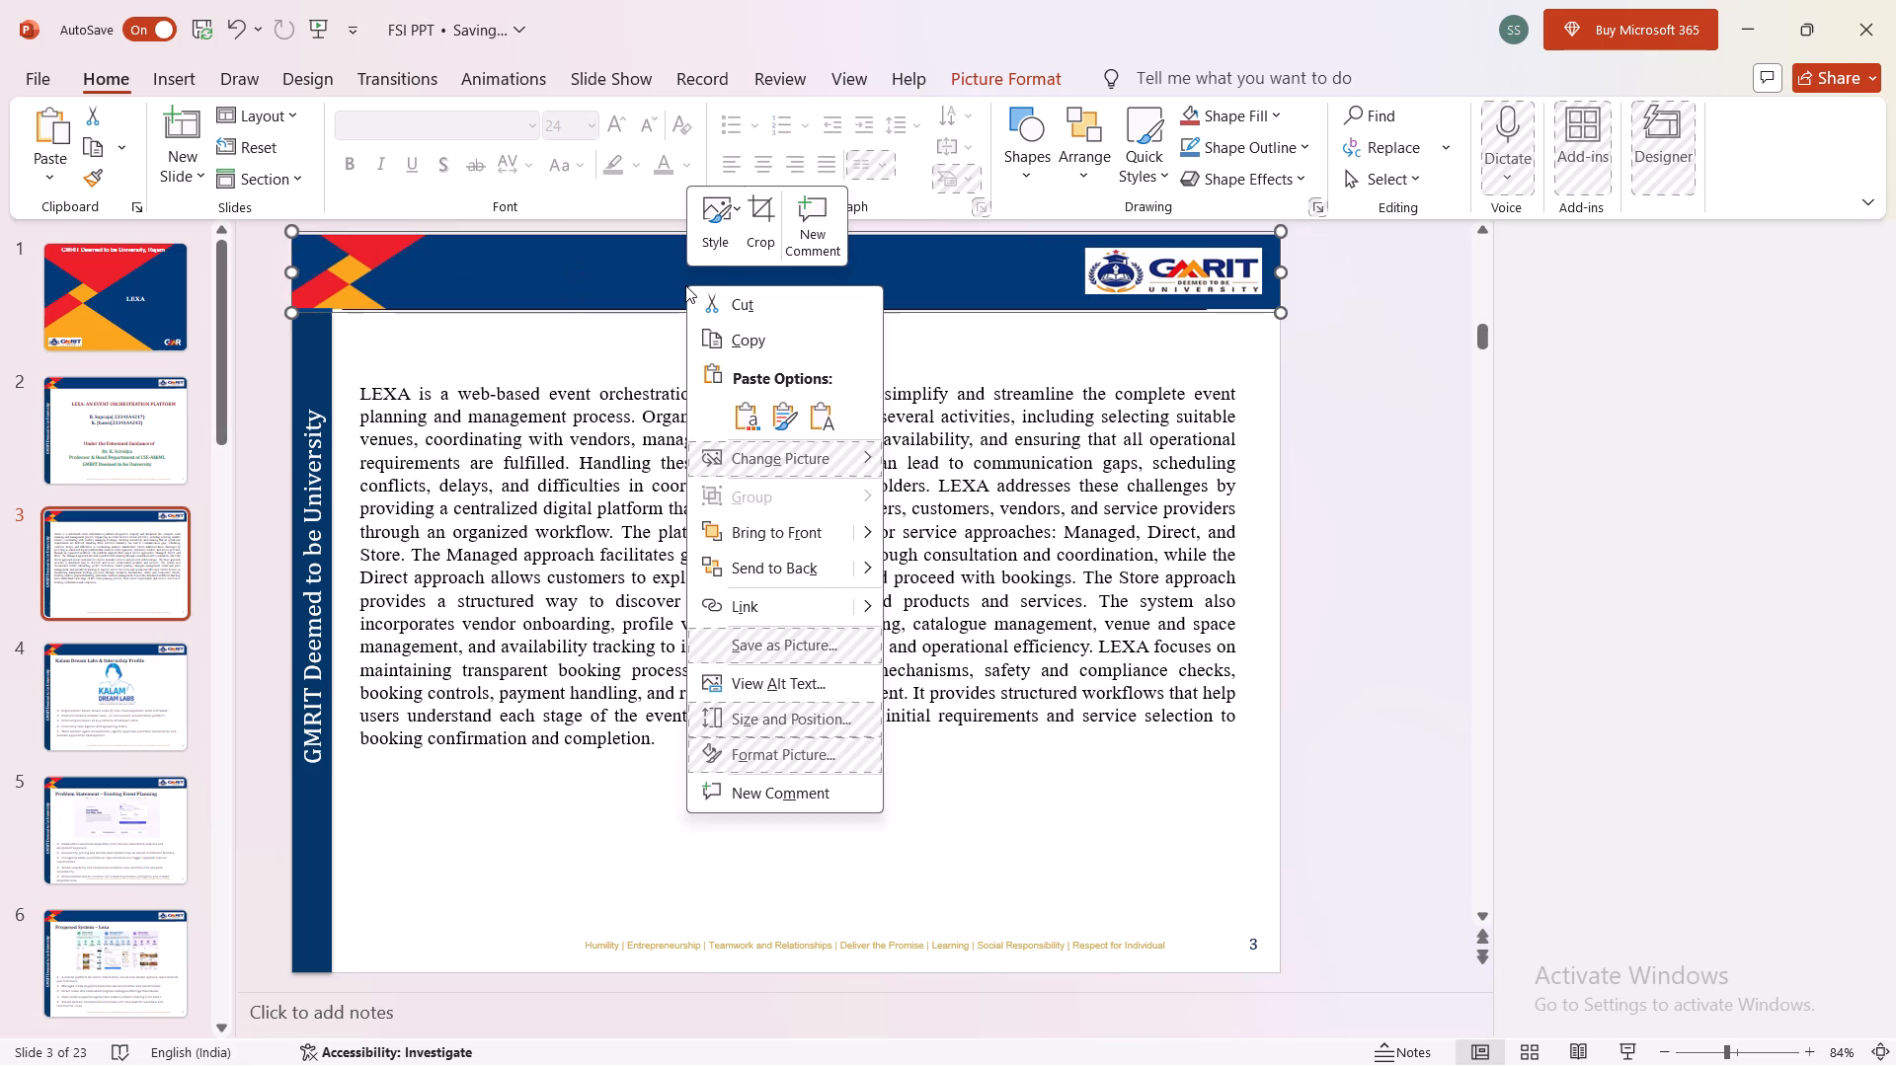
left_click(751, 573)
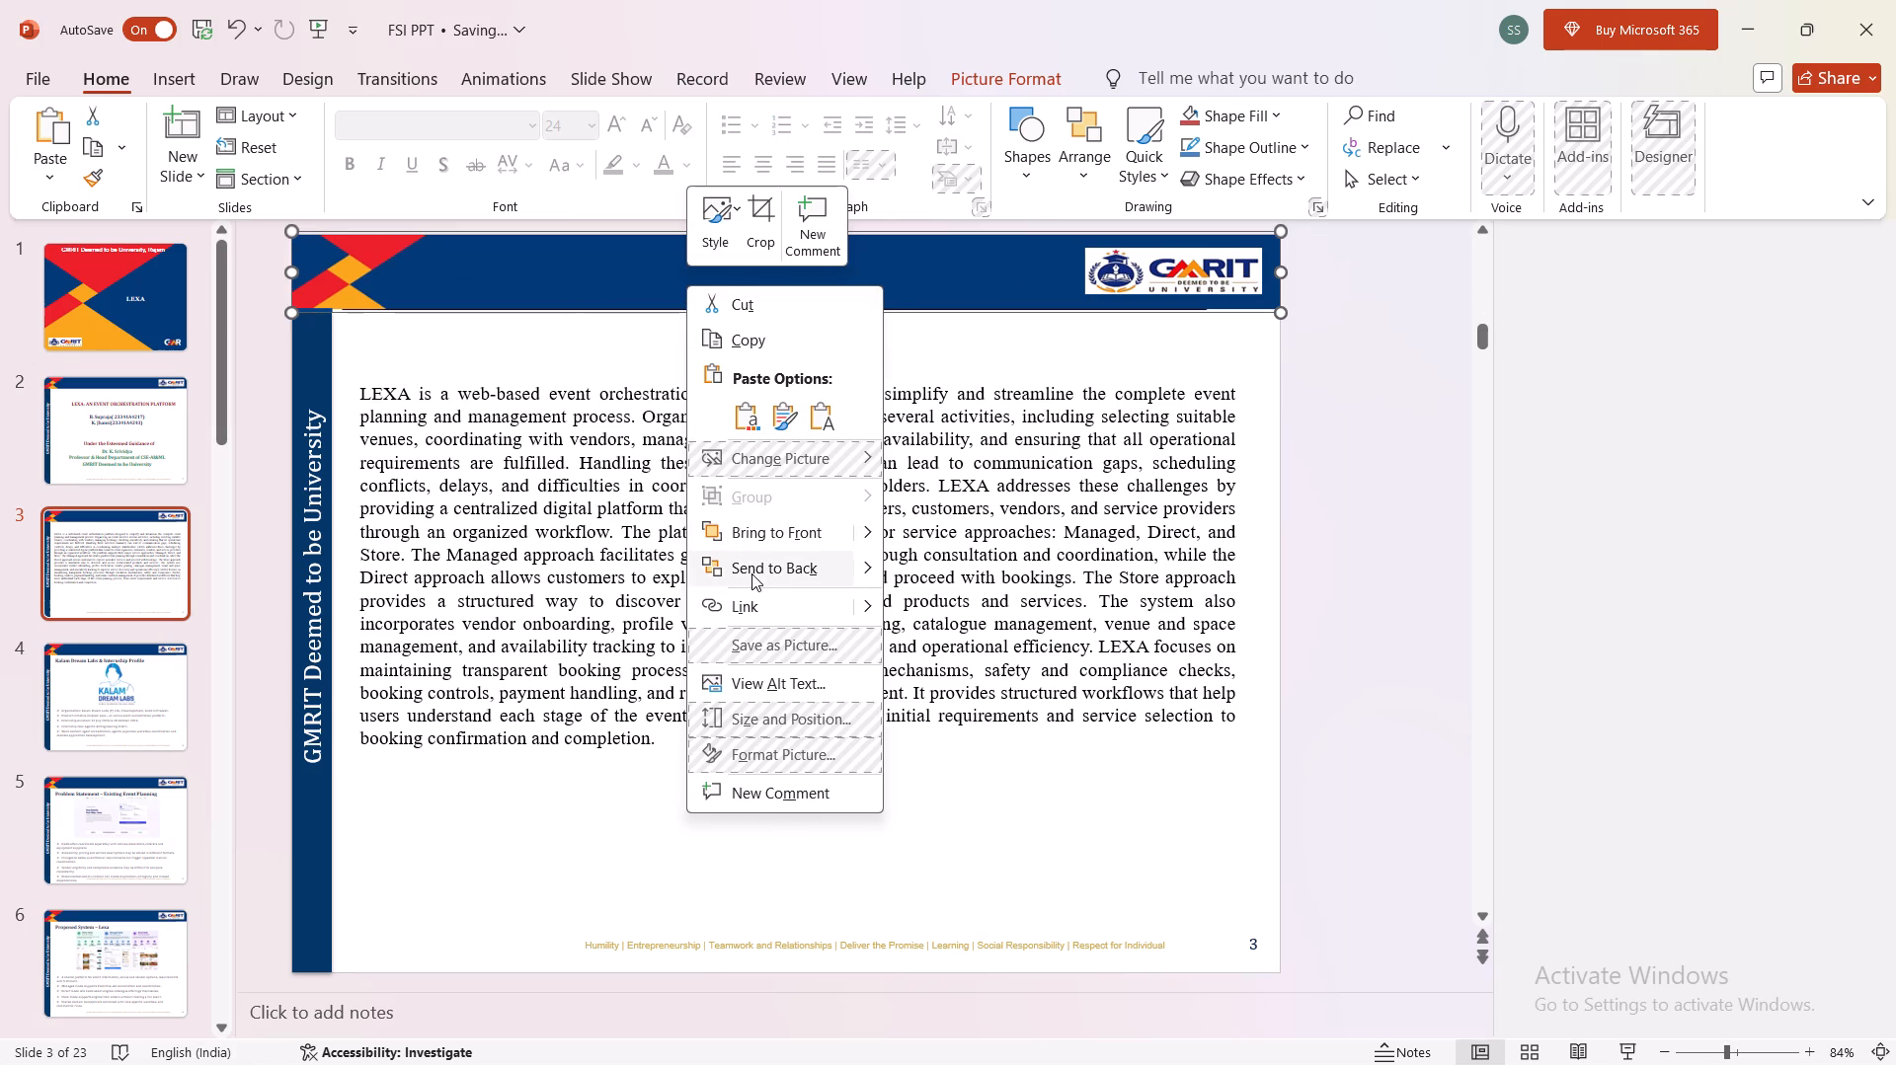
Reposition the Abstract heading within the blue banner, closer to the middle between the coloured corner and the GMRIT logo.
left_click(666, 297)
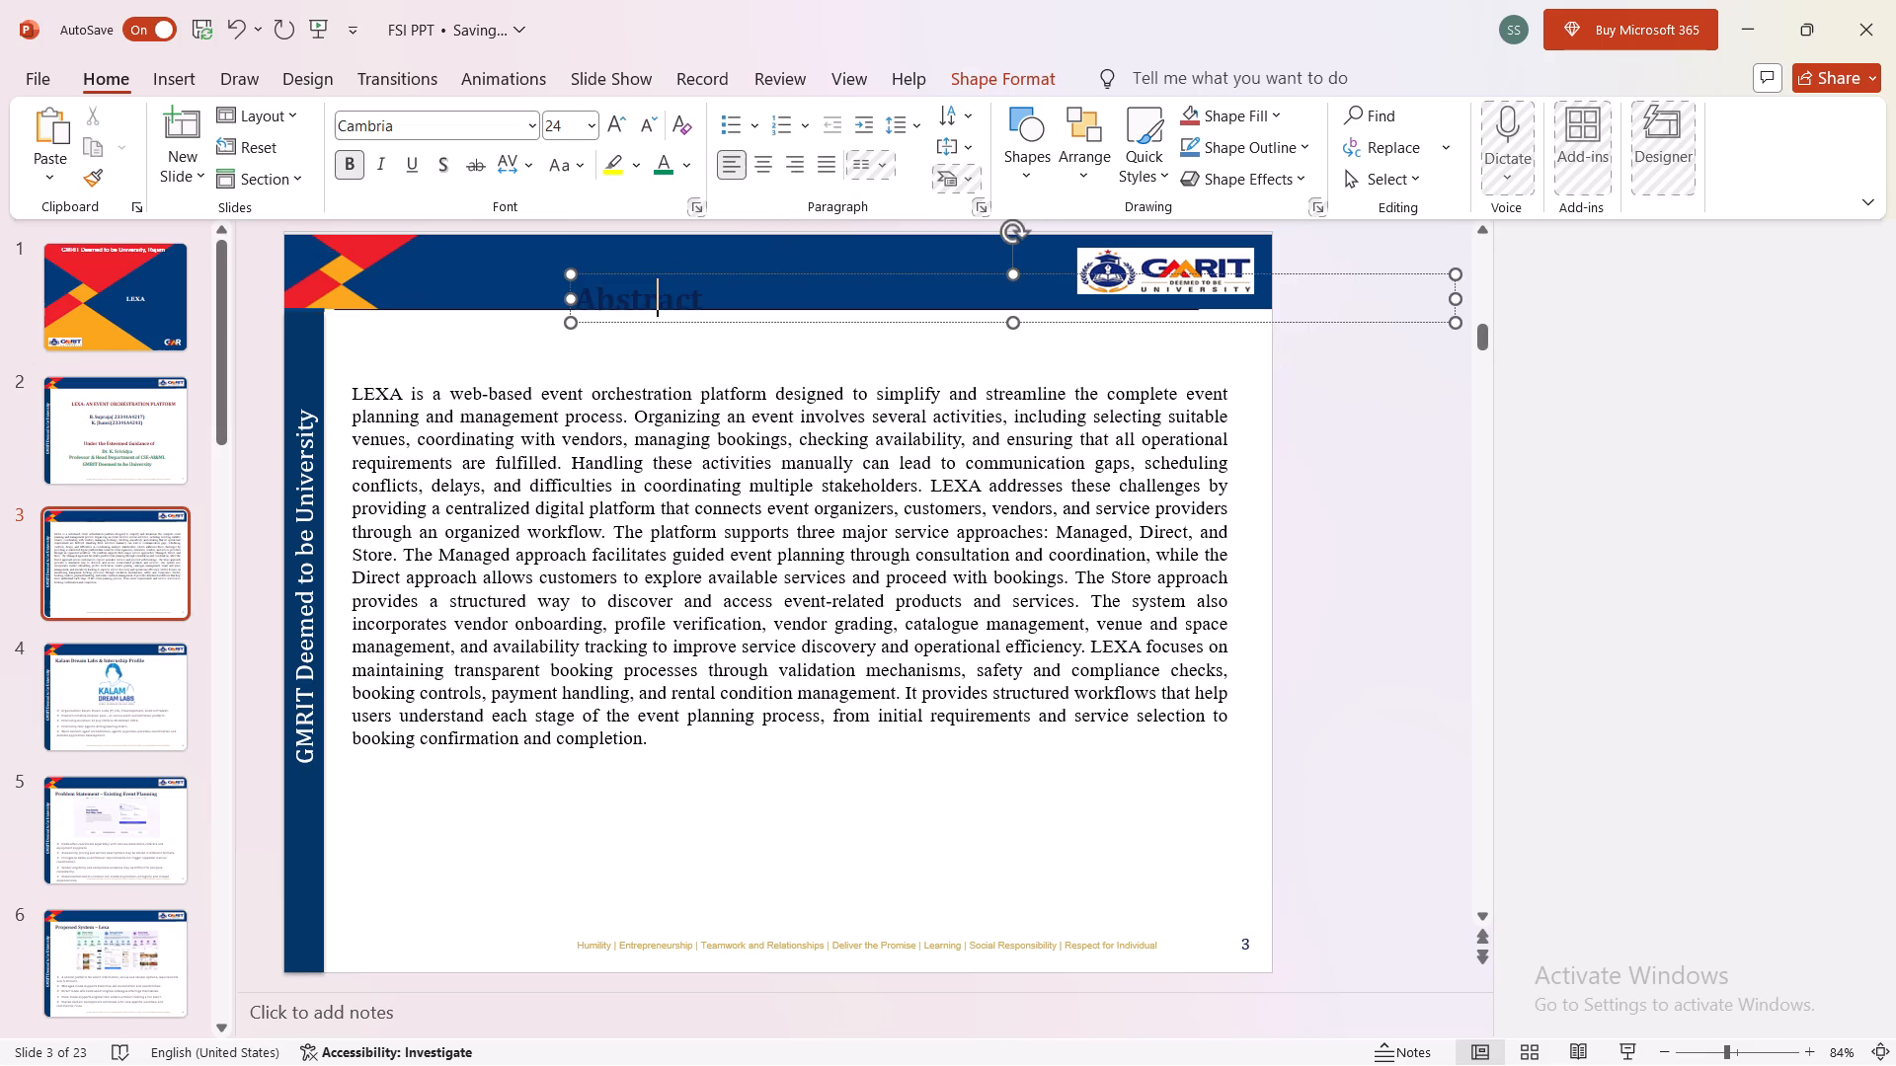
left_click_drag(700, 277, 735, 220)
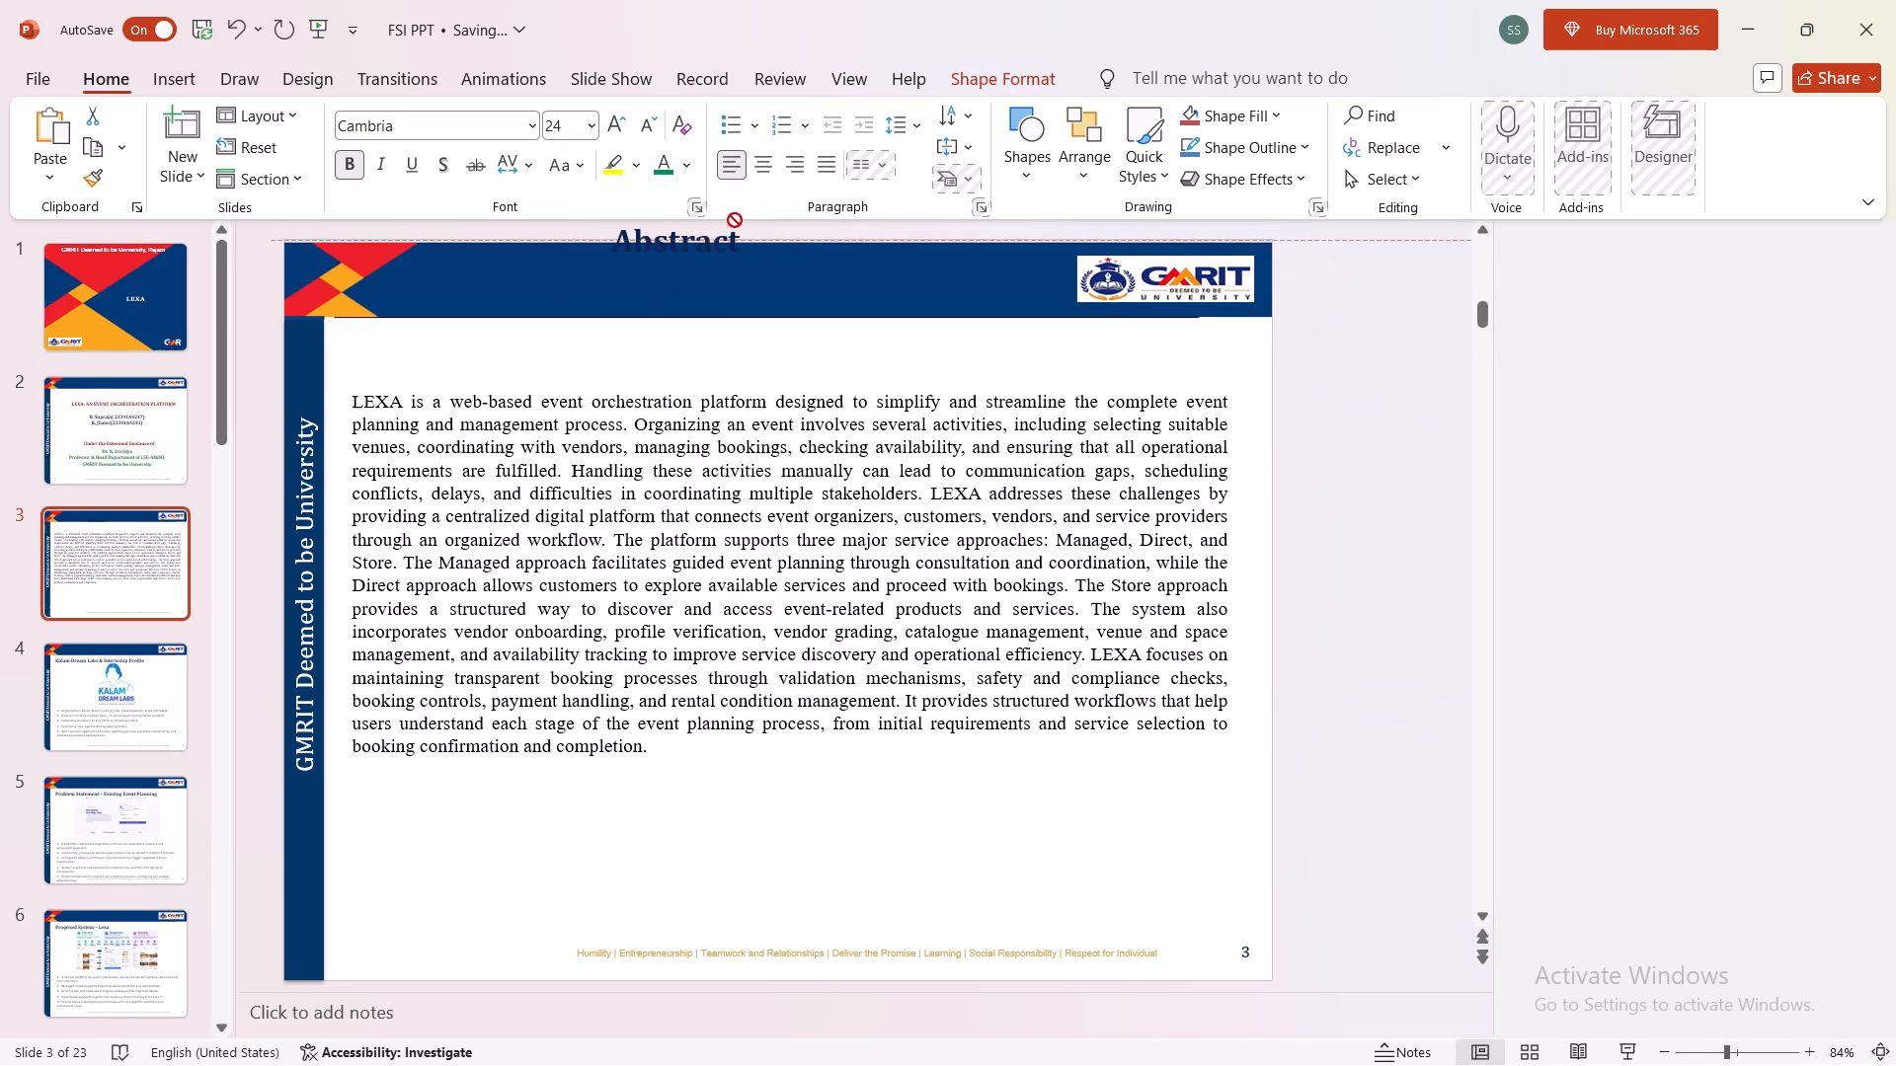
left_click_drag(735, 220, 788, 266)
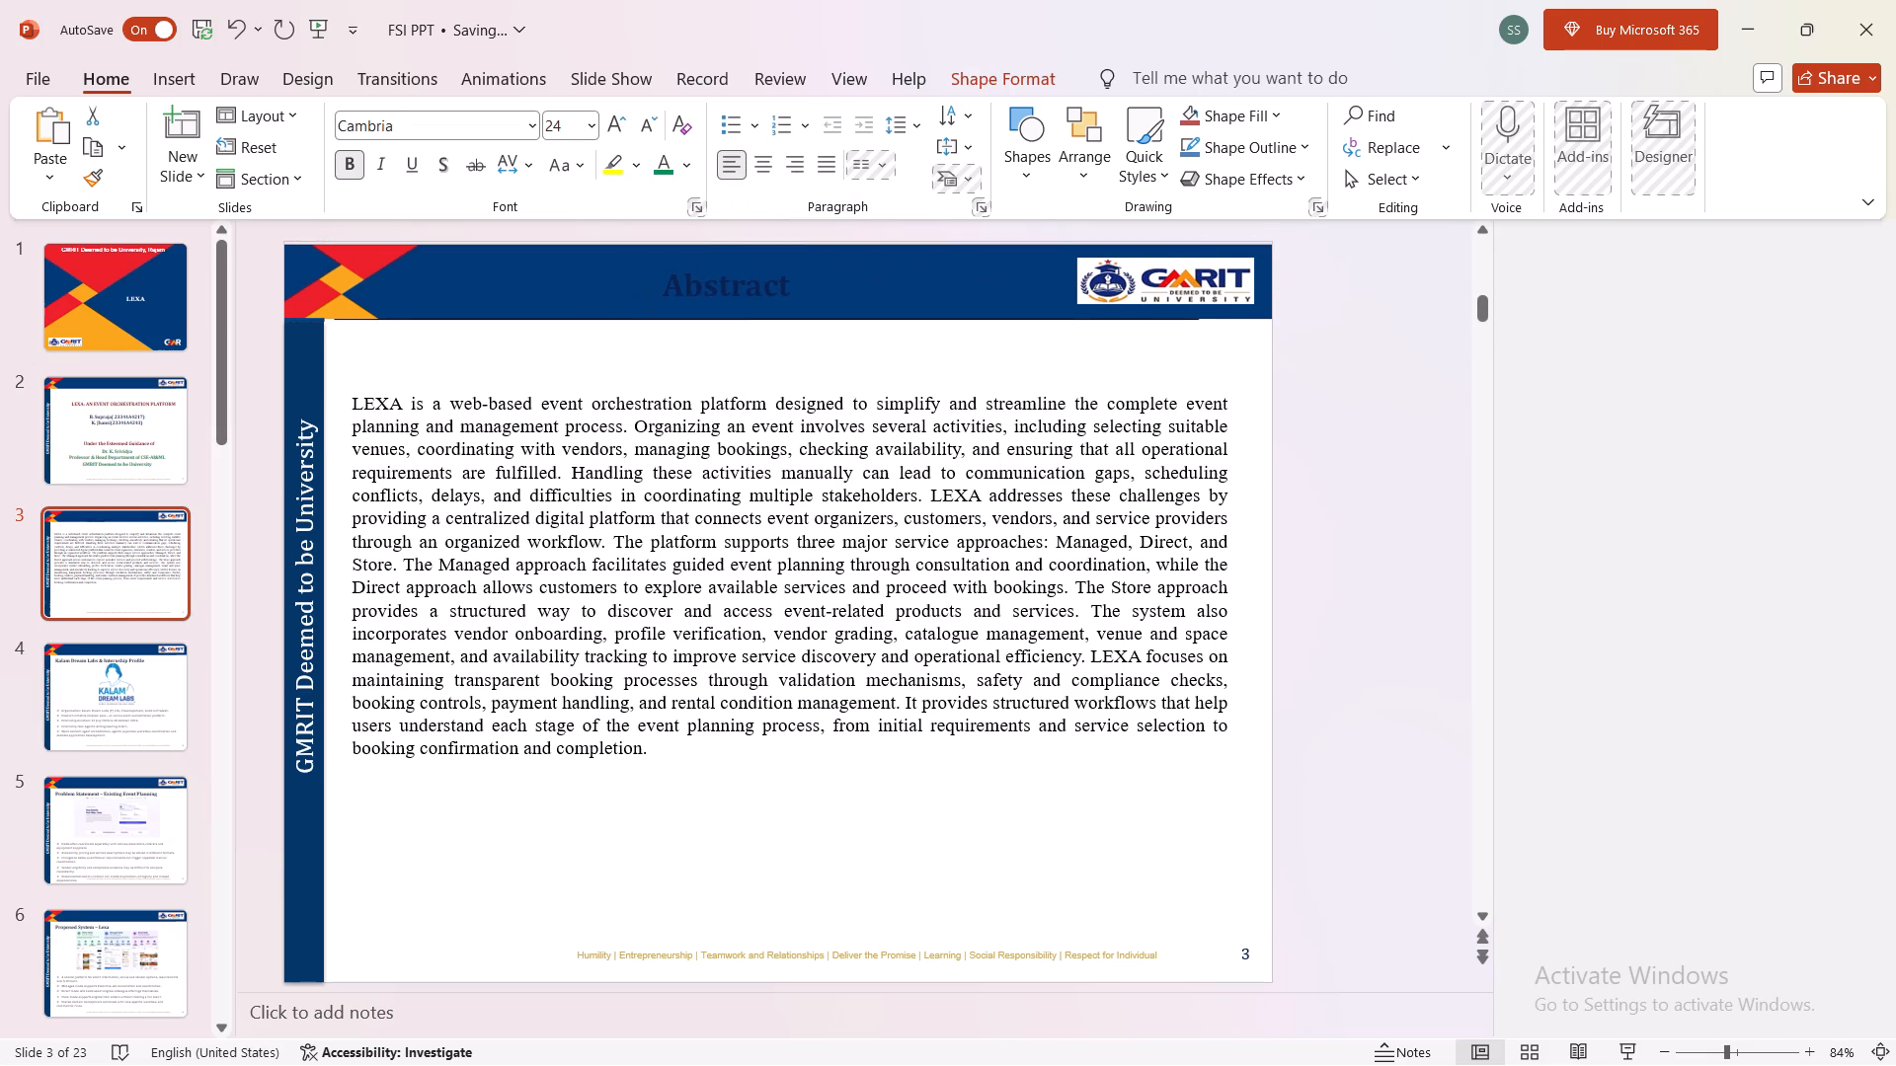
left_click_drag(788, 266, 793, 266)
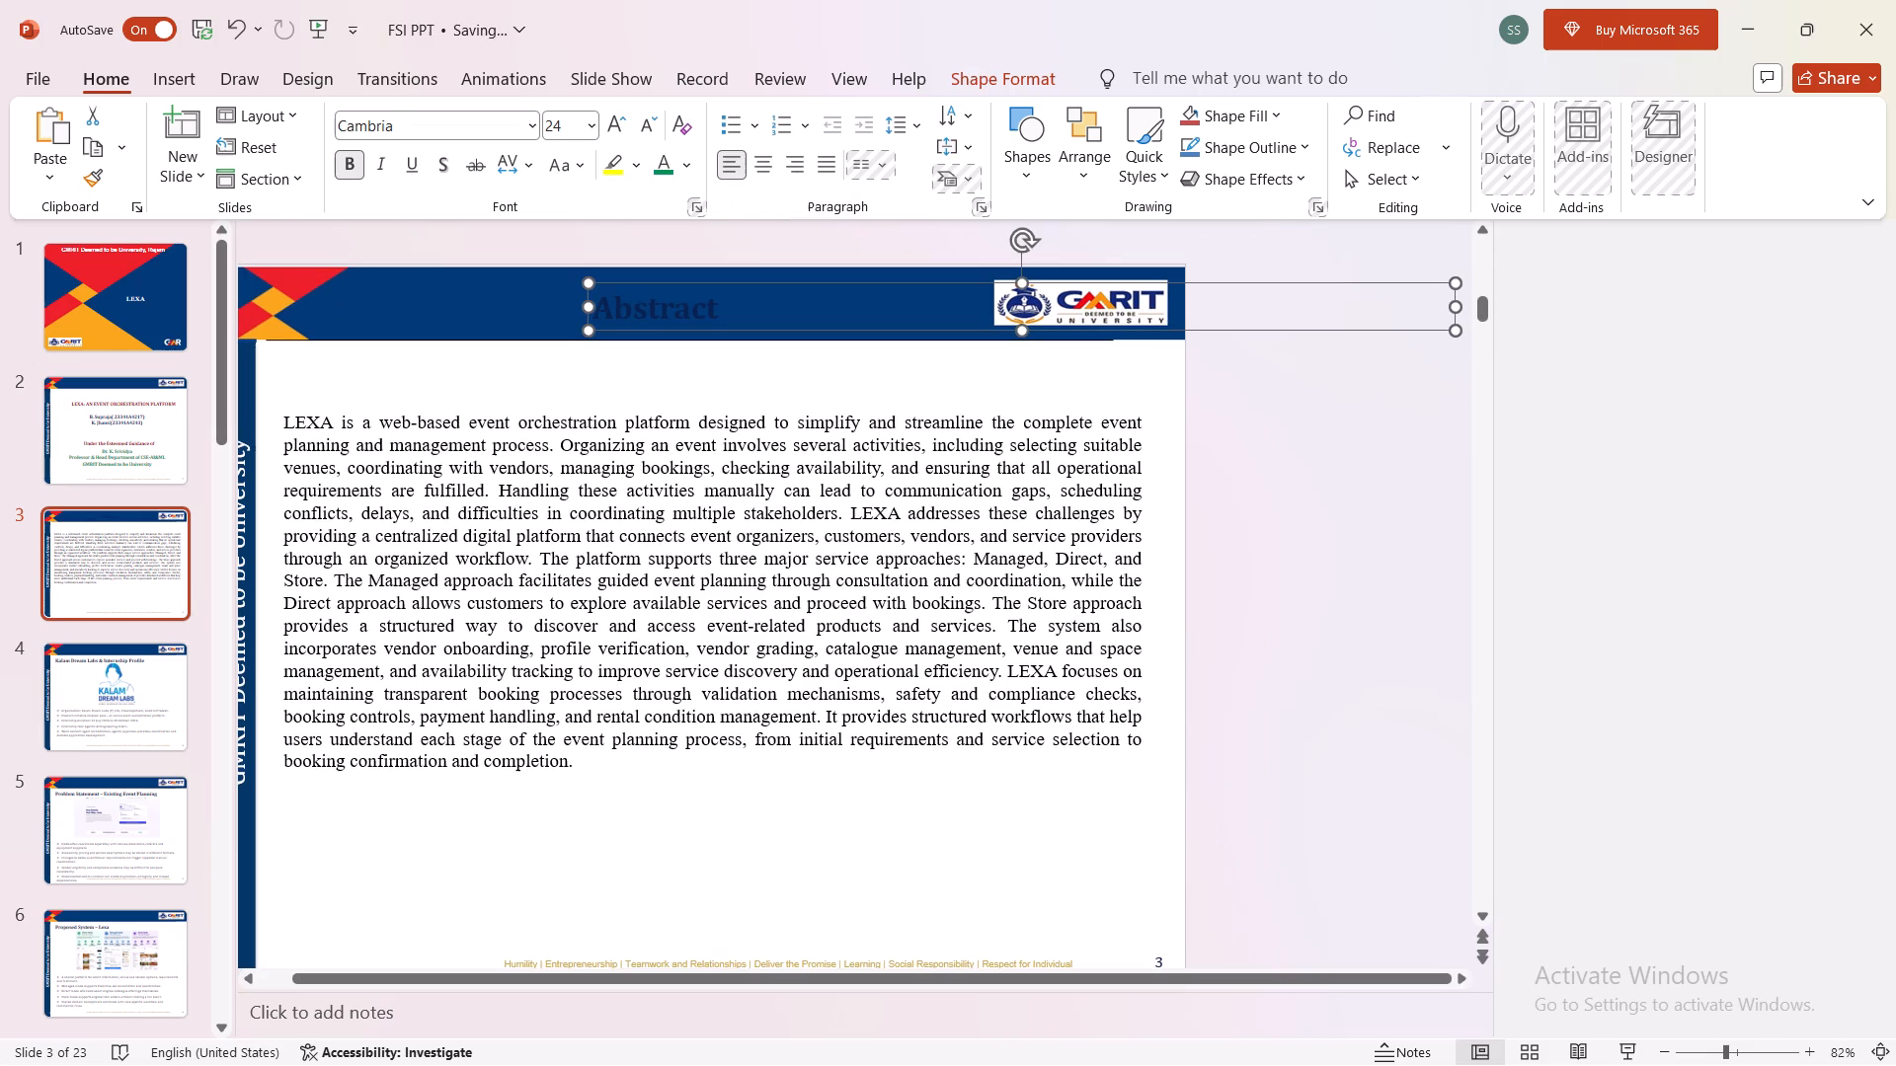
Change the font colour of the Abstract heading on slide 3 to white.
left_click(722, 304)
left_click(709, 304)
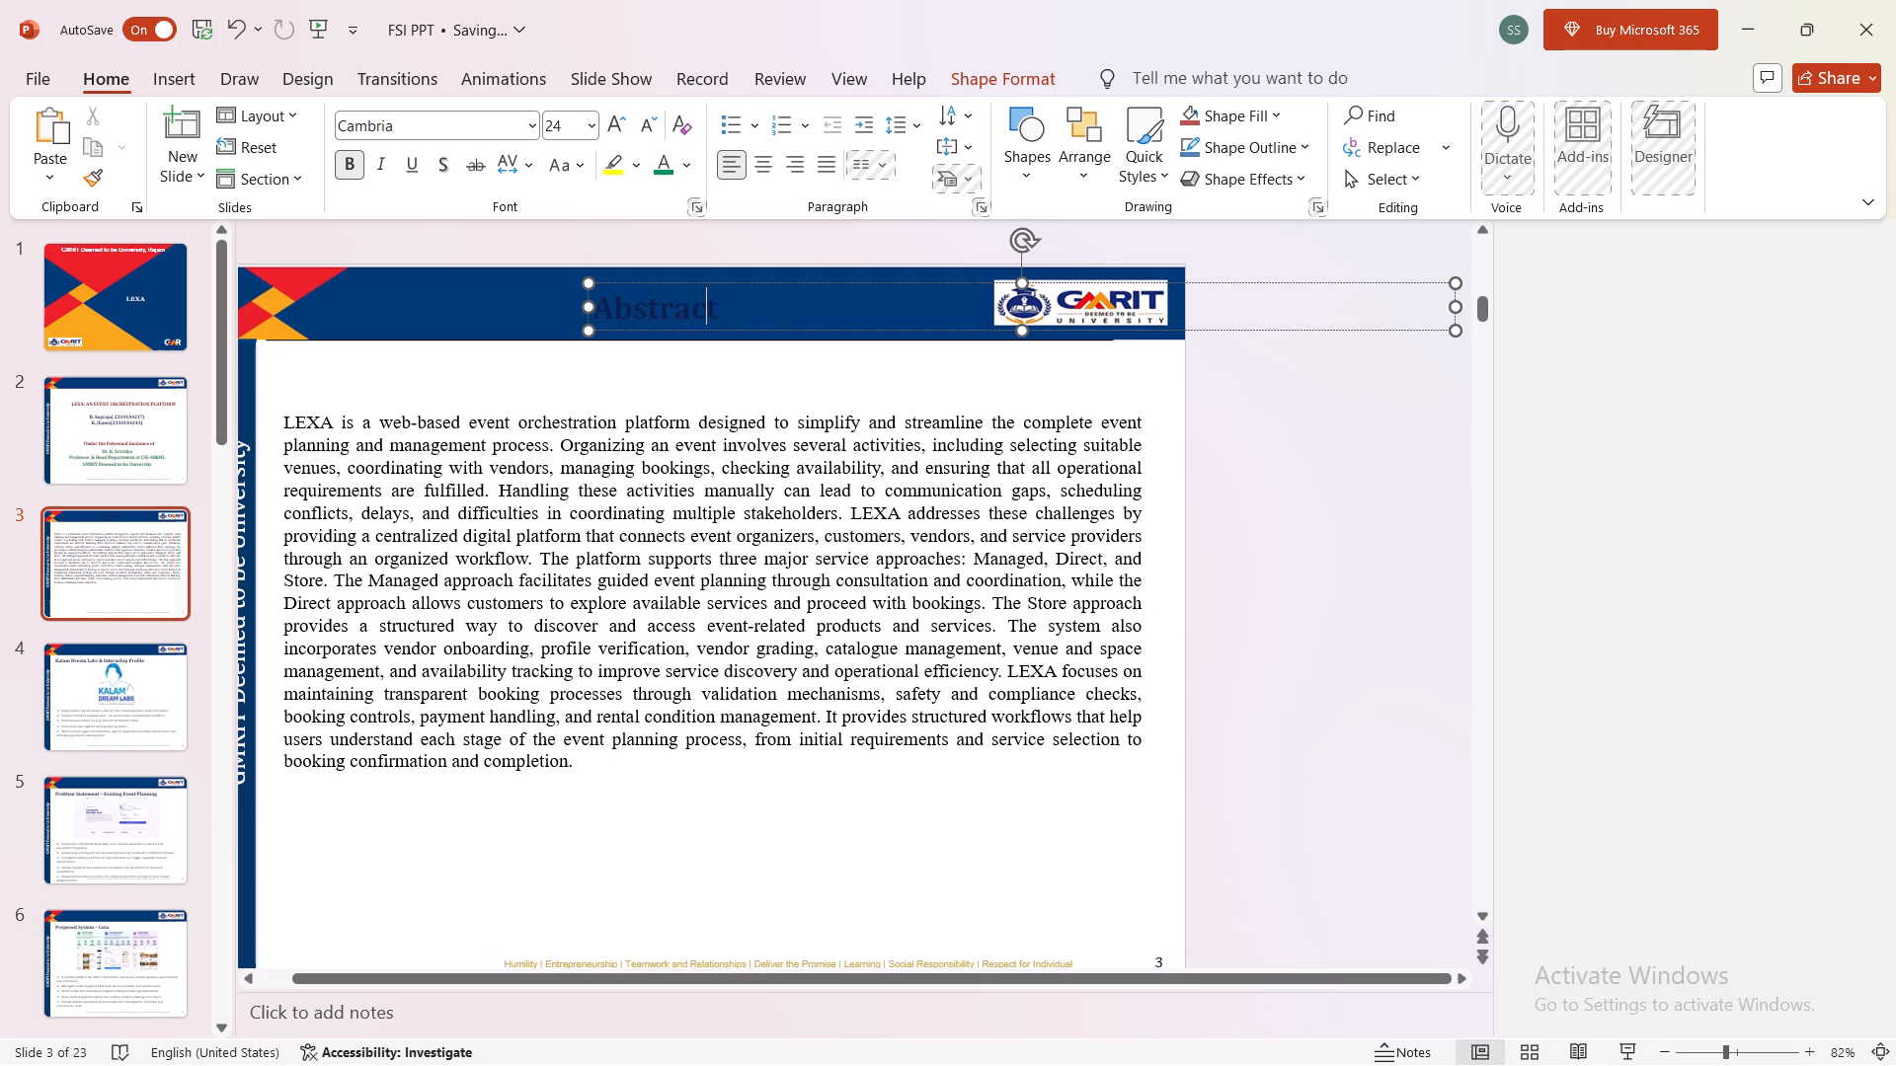
left_click(715, 308)
key("ctrl+a")
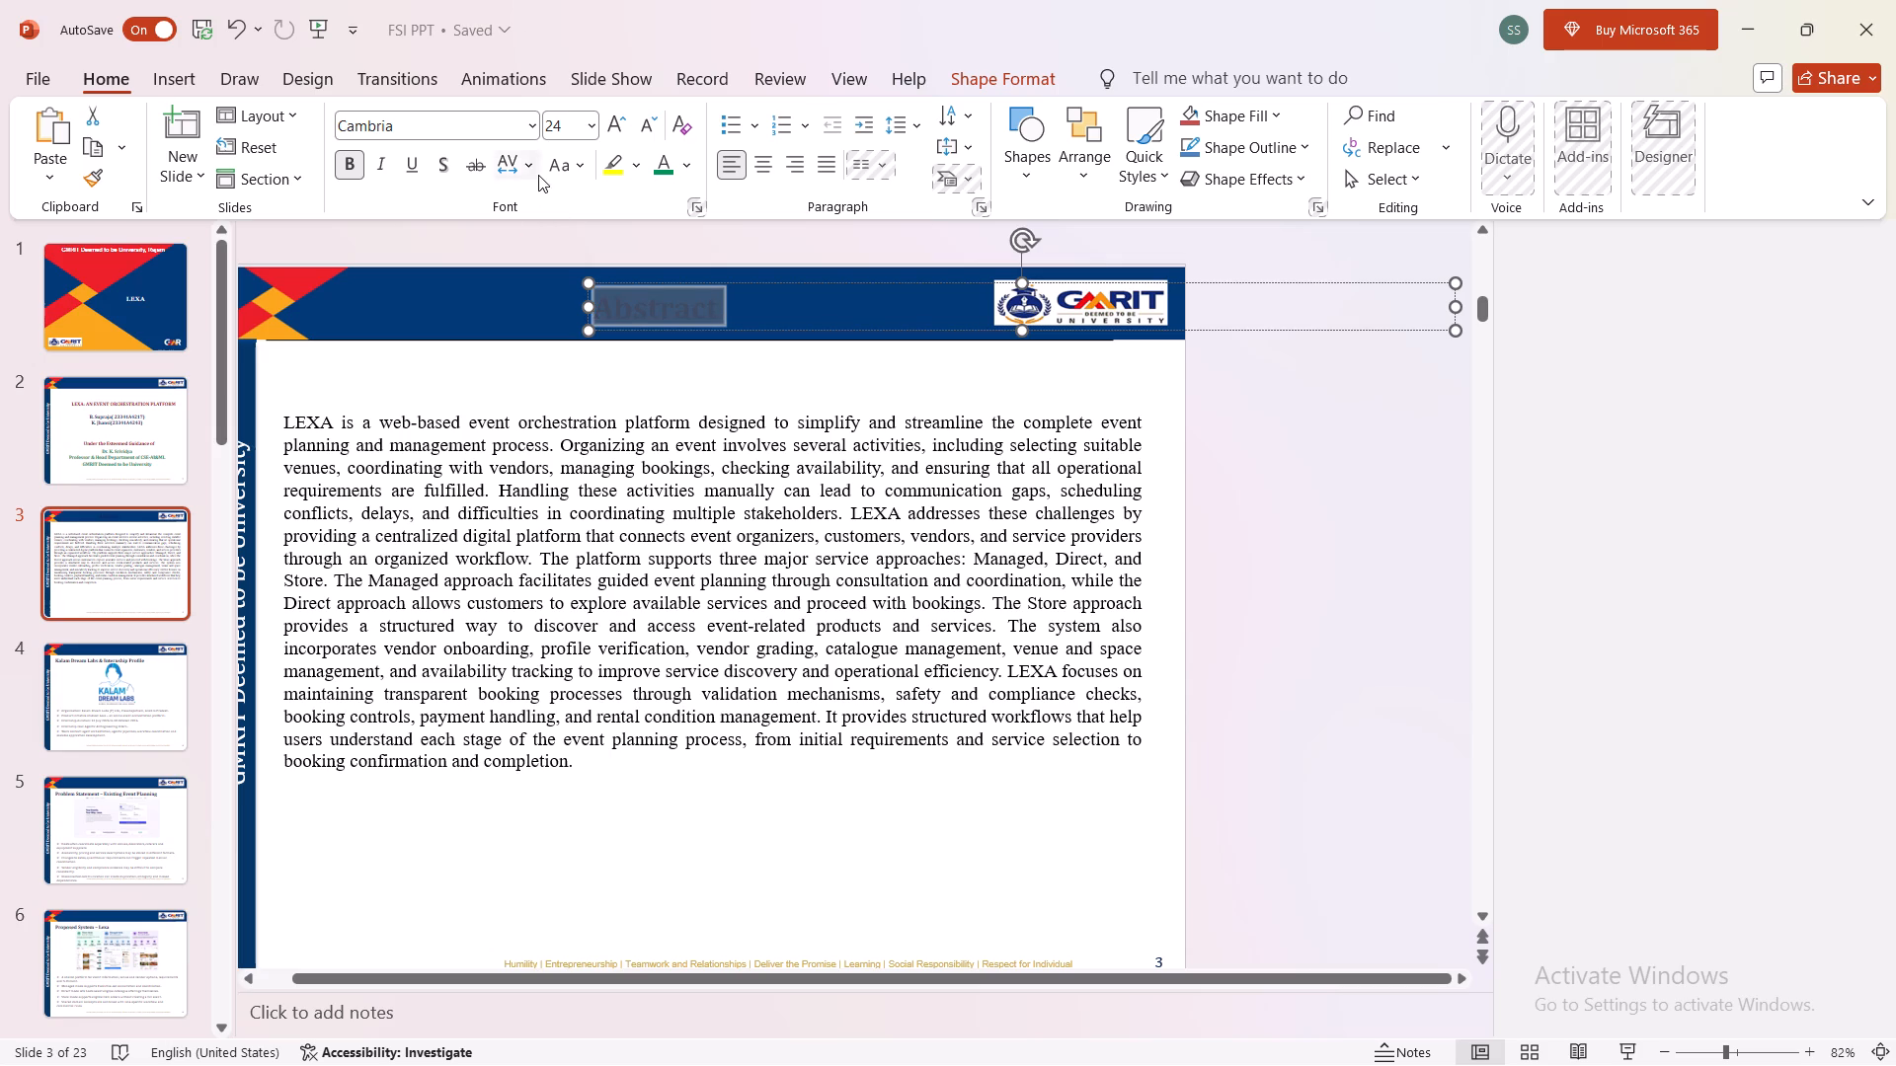
left_click(688, 170)
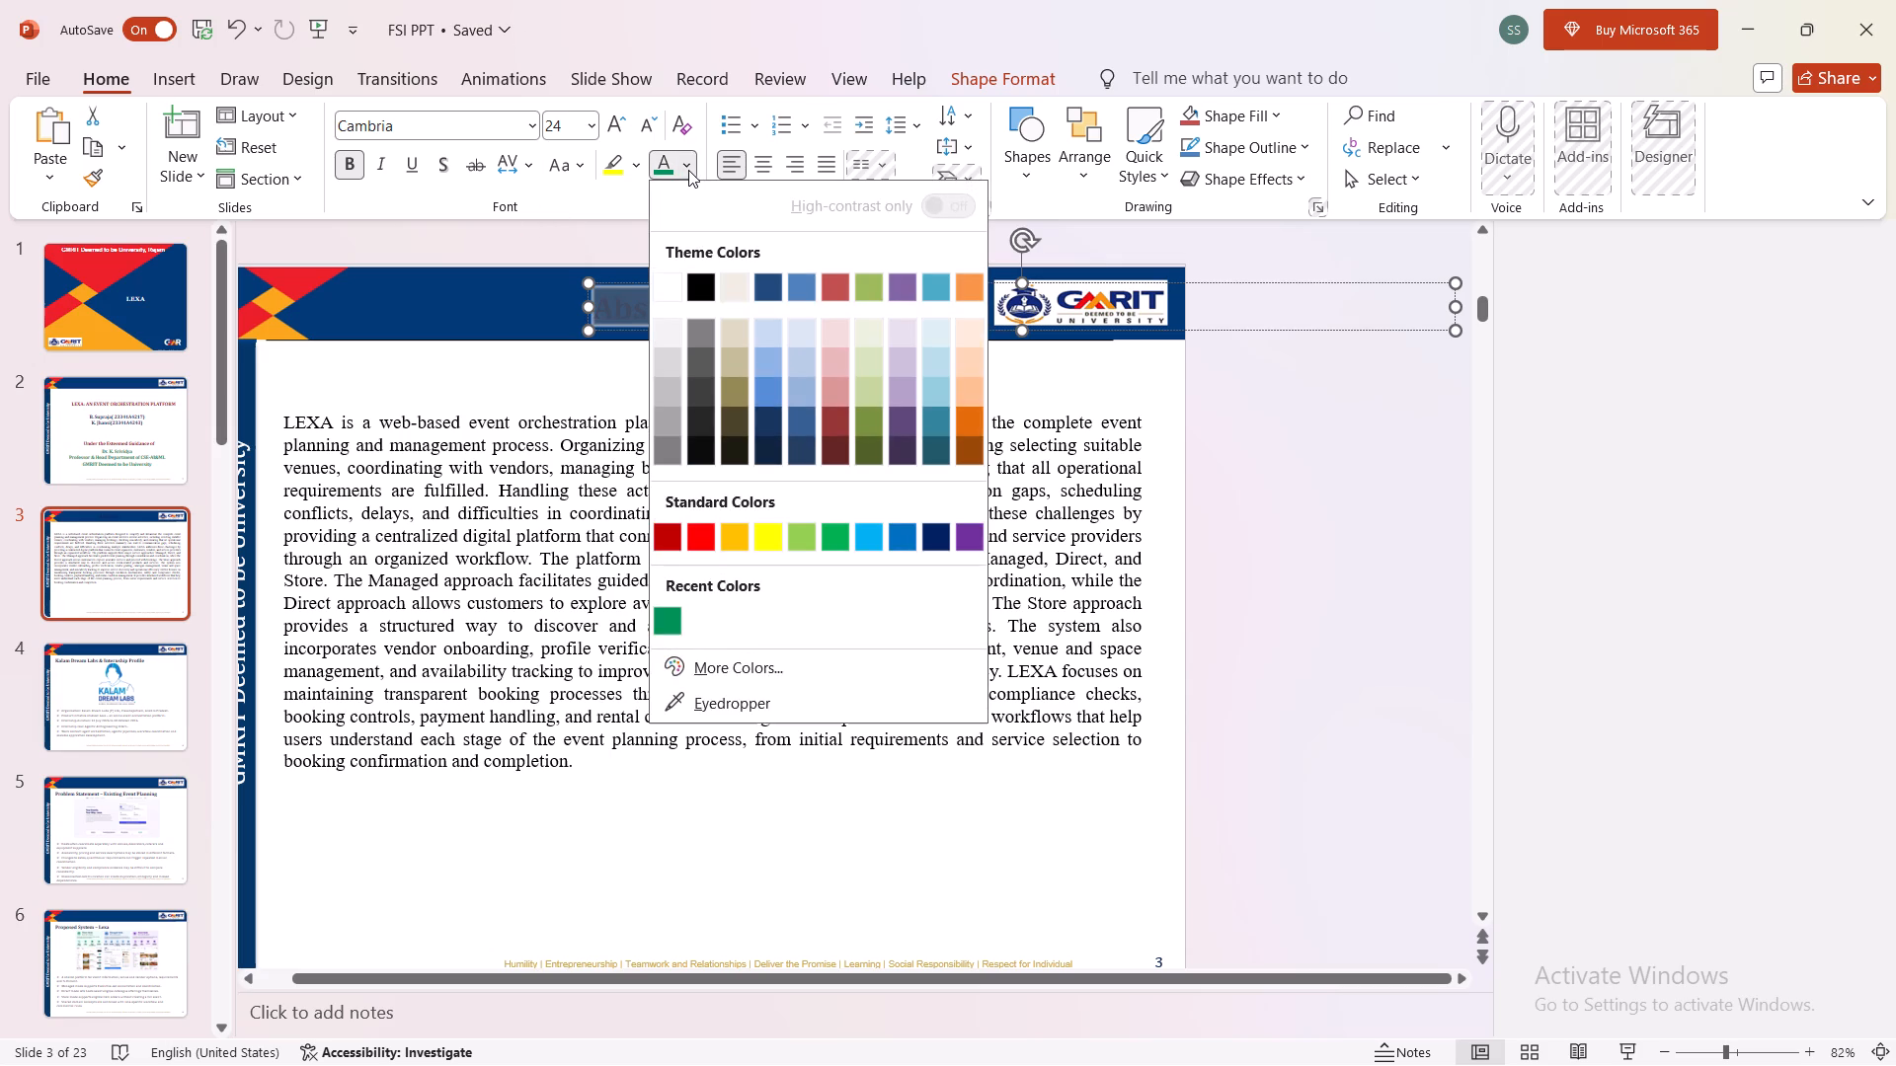
left_click(665, 283)
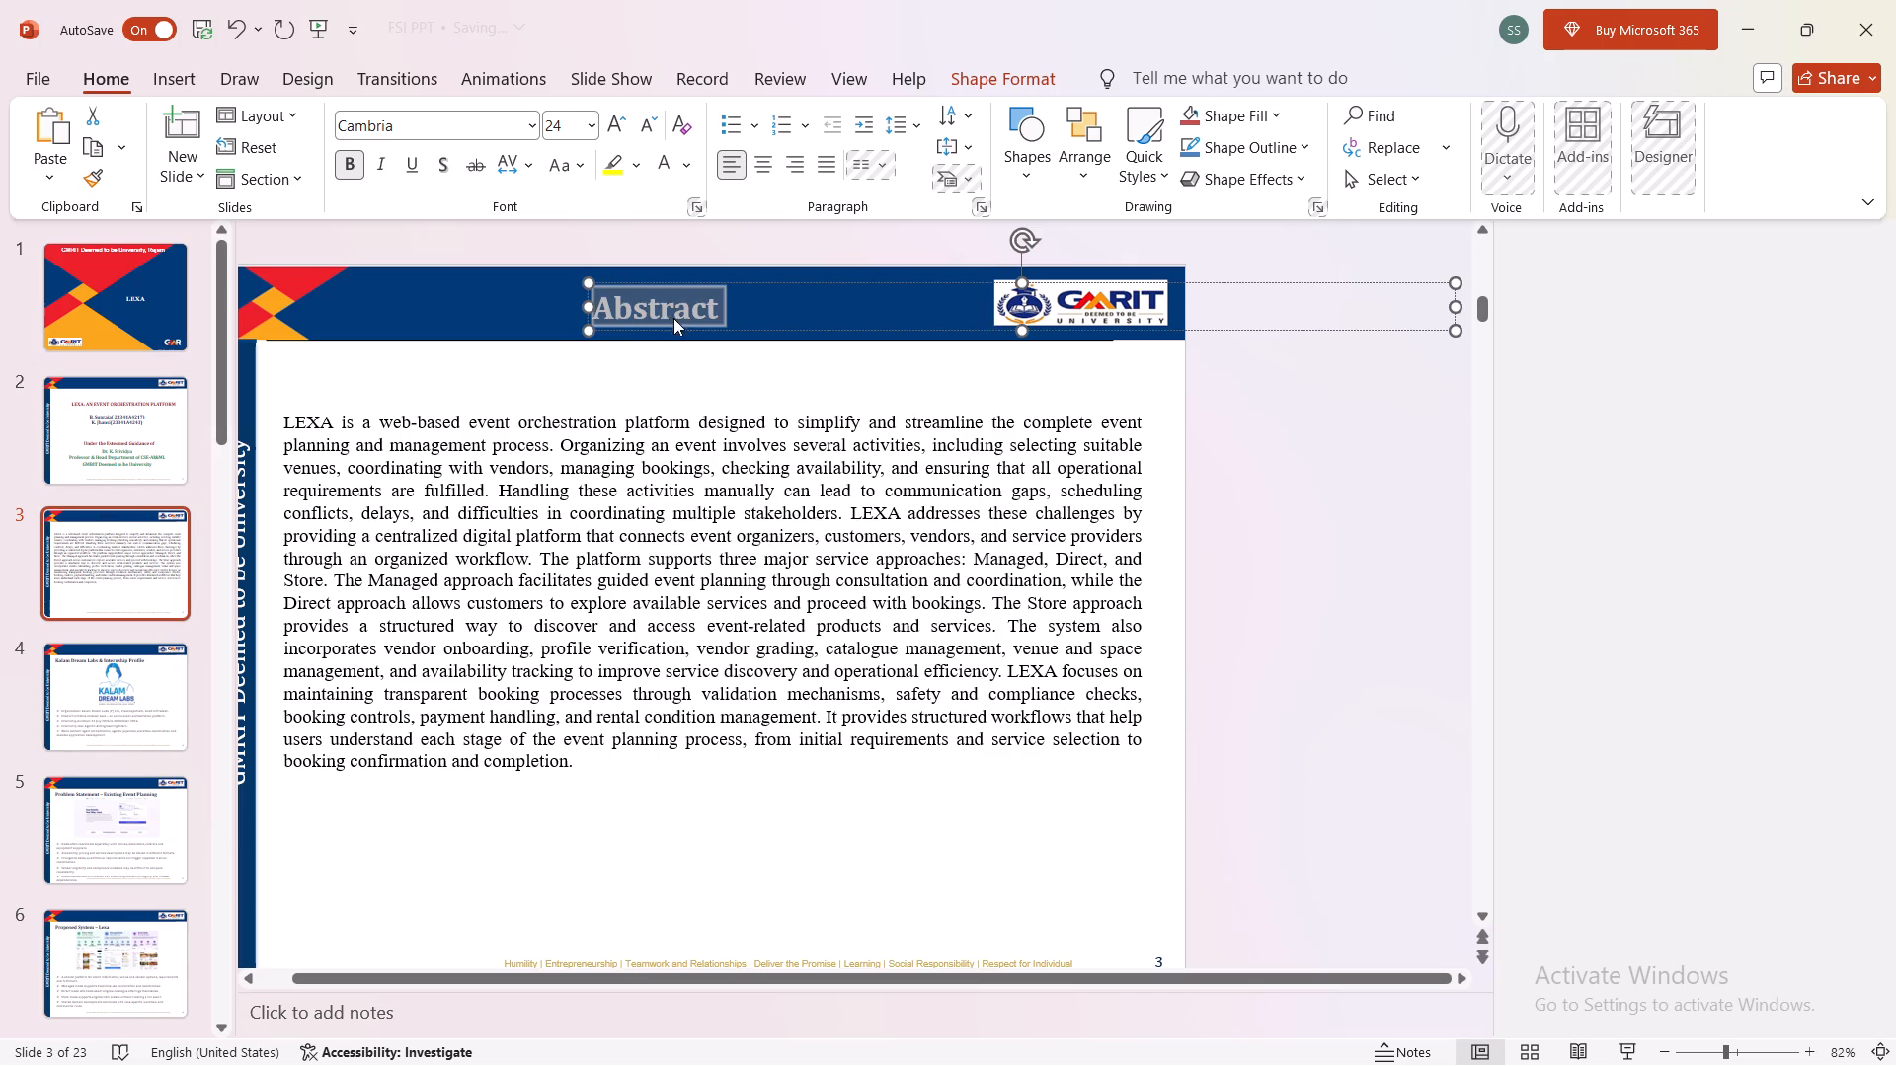
left_click(681, 347)
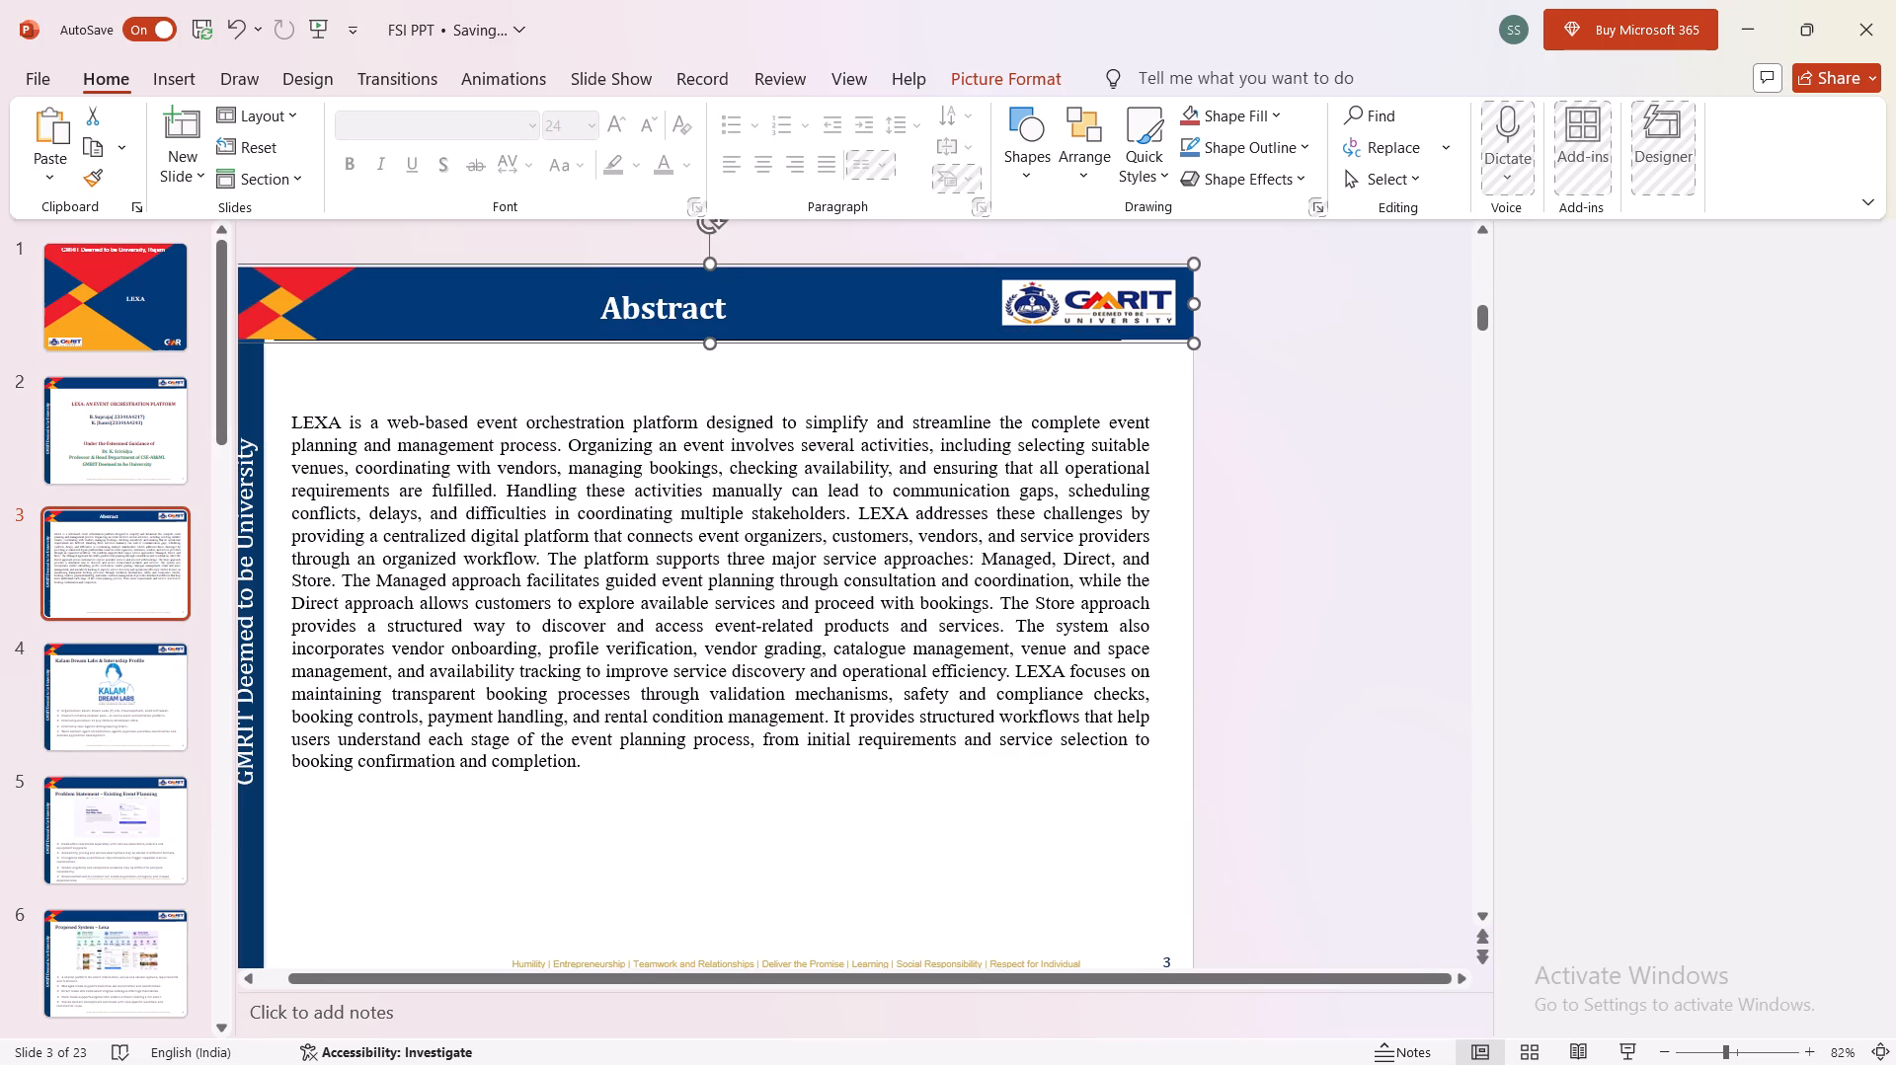
Nudge the Abstract heading slightly up and to the right within the blue header banner.
left_click(670, 306)
left_click_drag(638, 281, 657, 280)
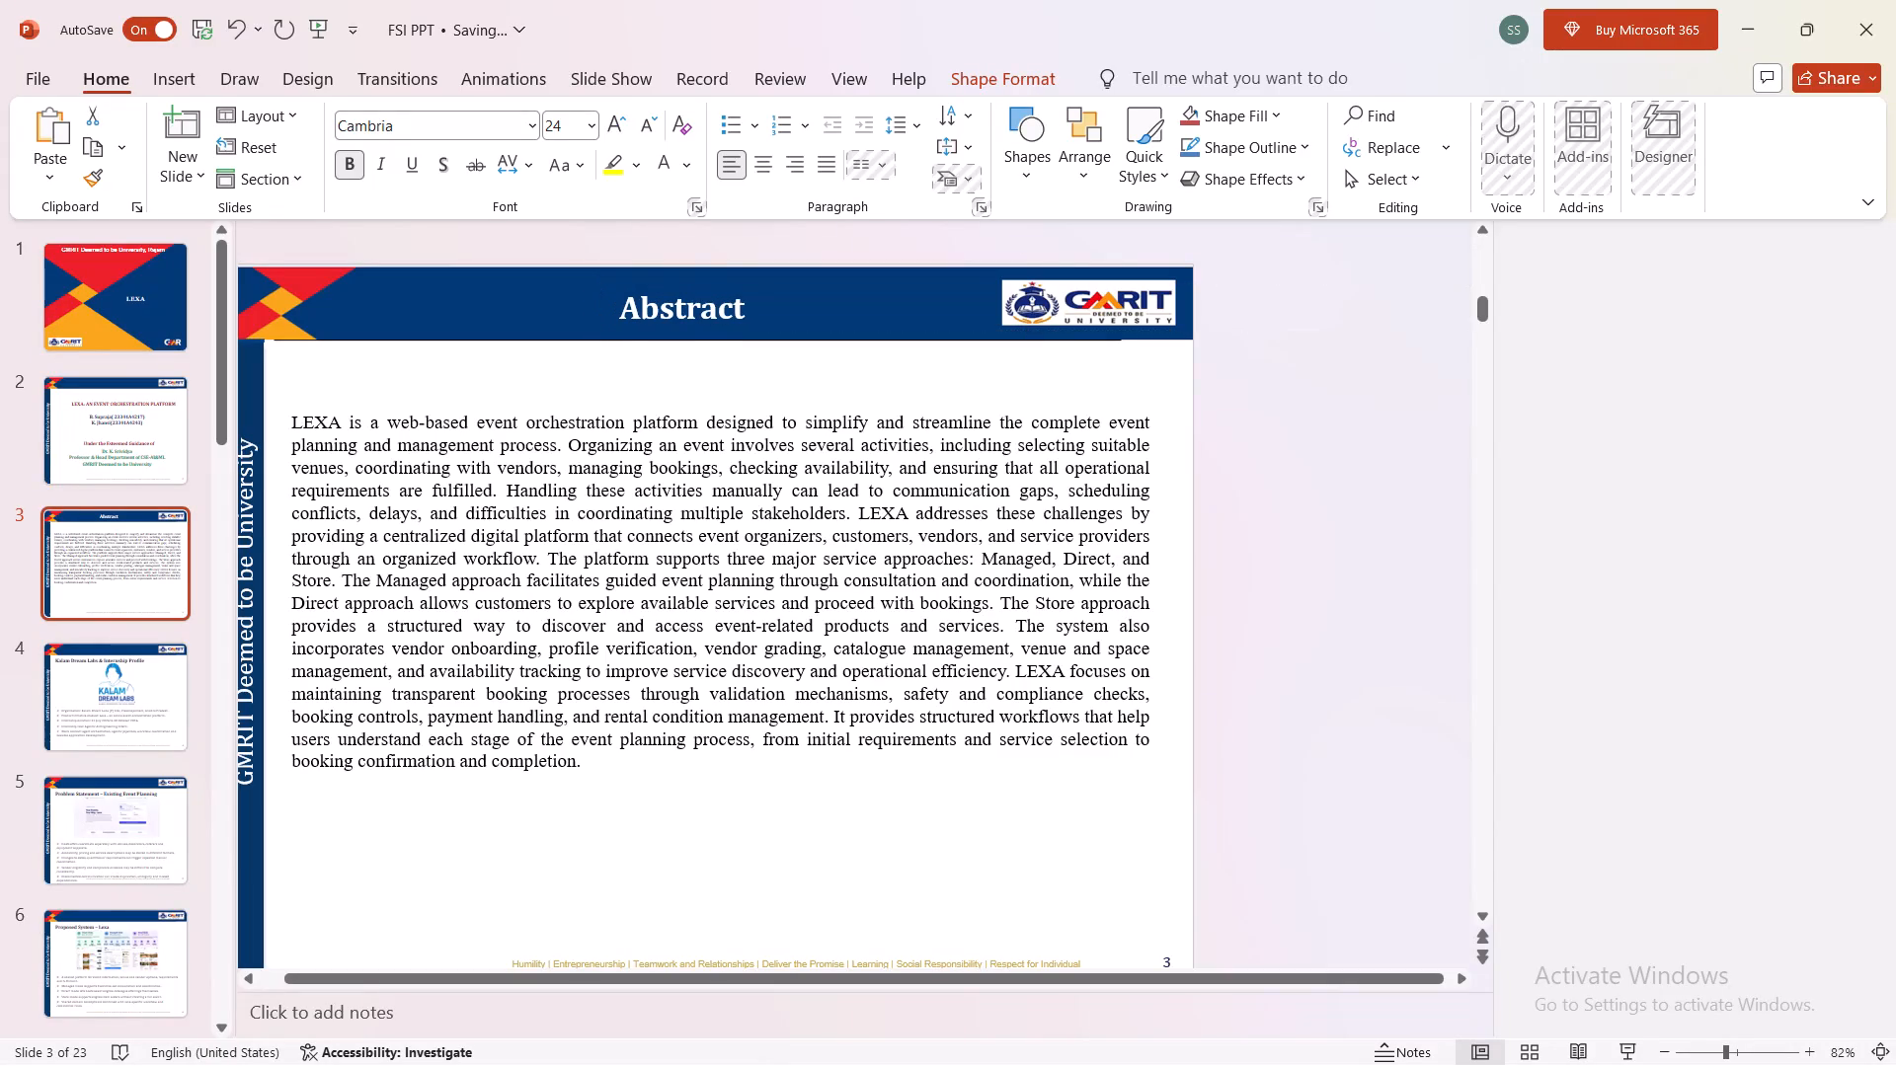
left_click_drag(657, 280, 654, 276)
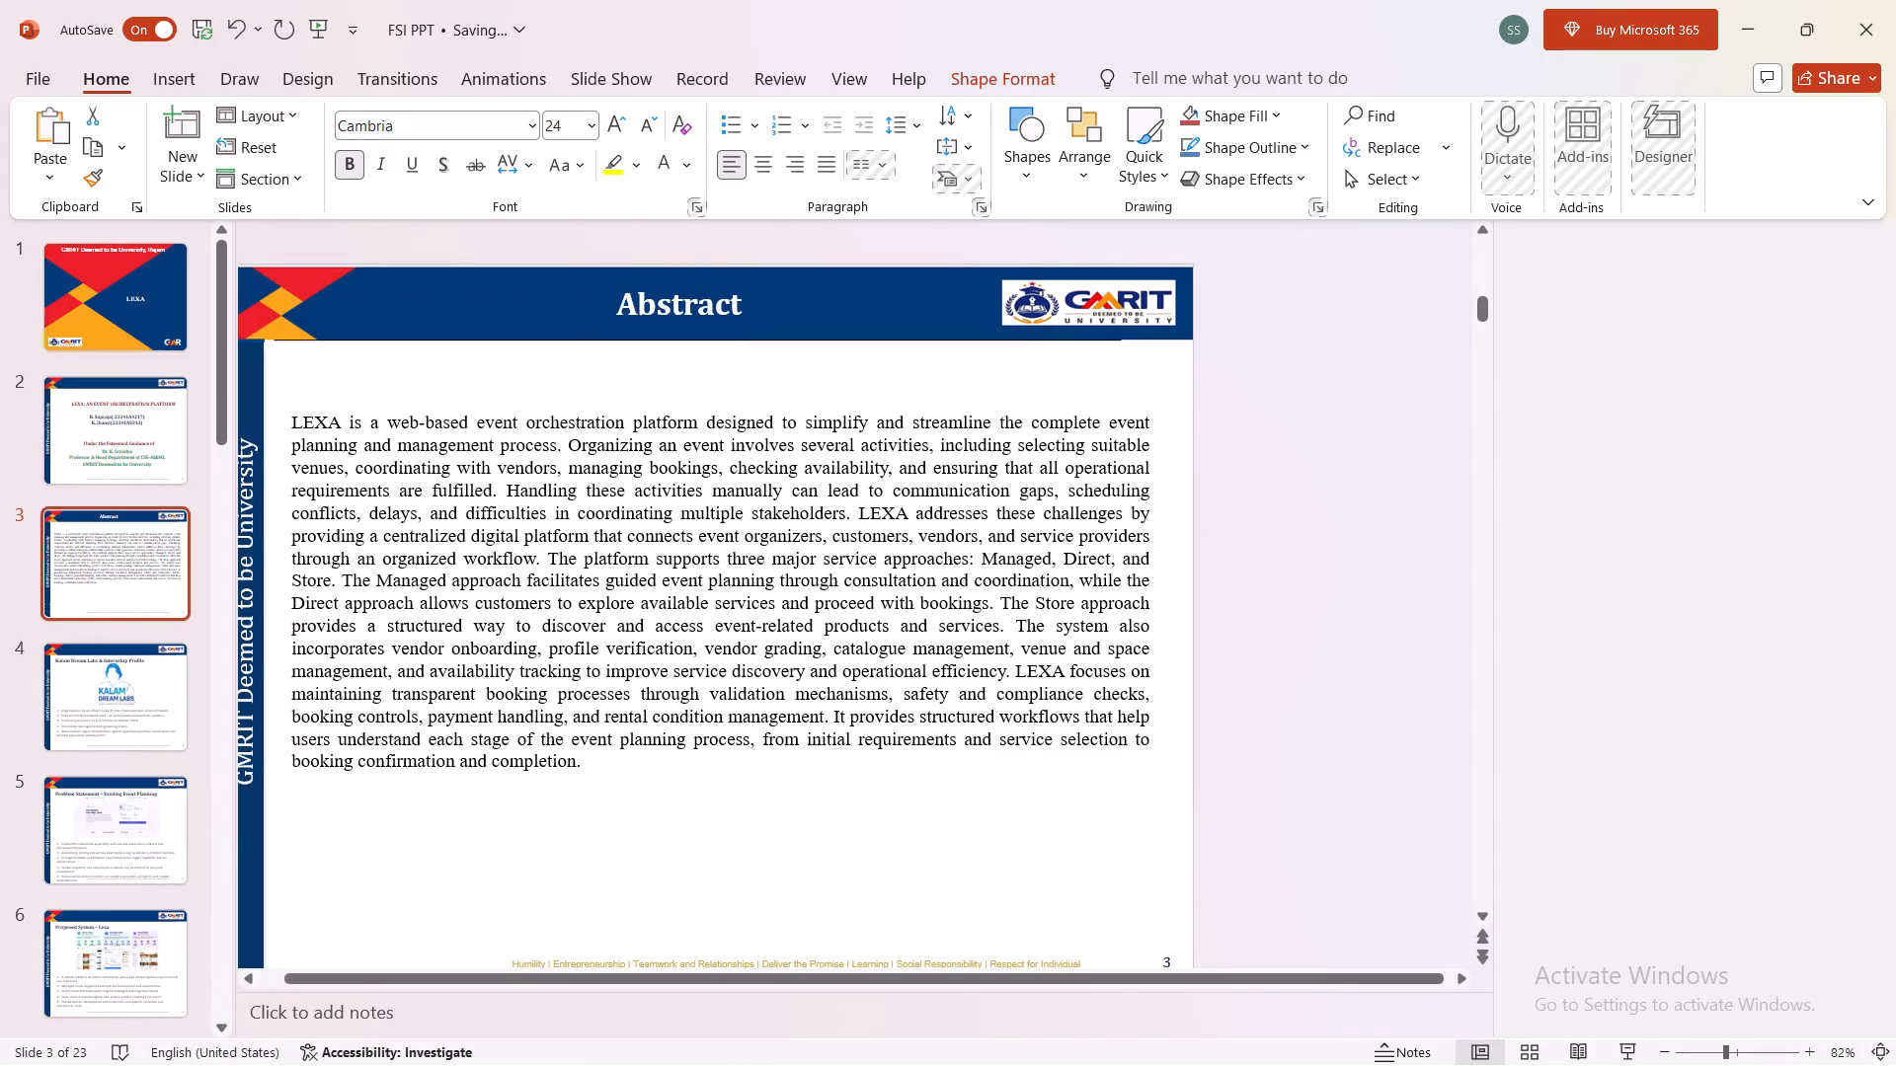
left_click_drag(654, 276, 649, 274)
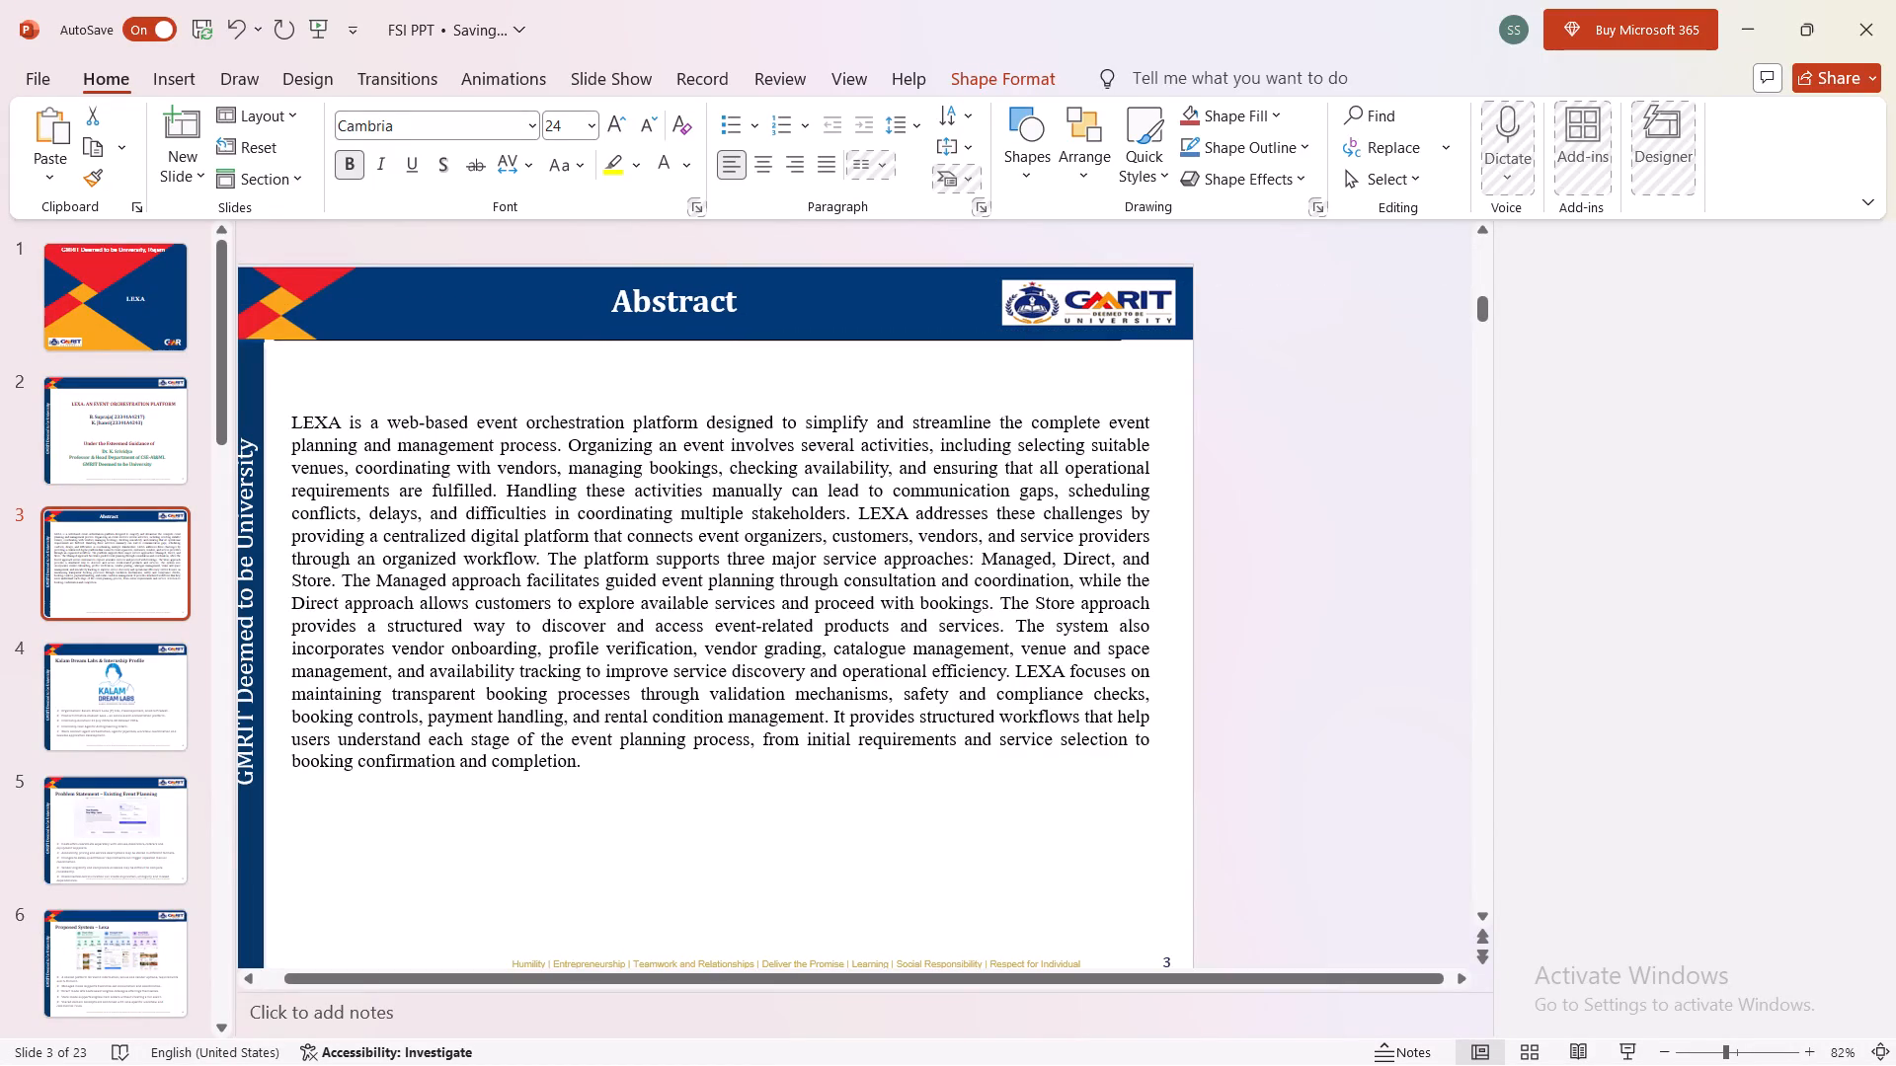
left_click_drag(649, 274, 653, 276)
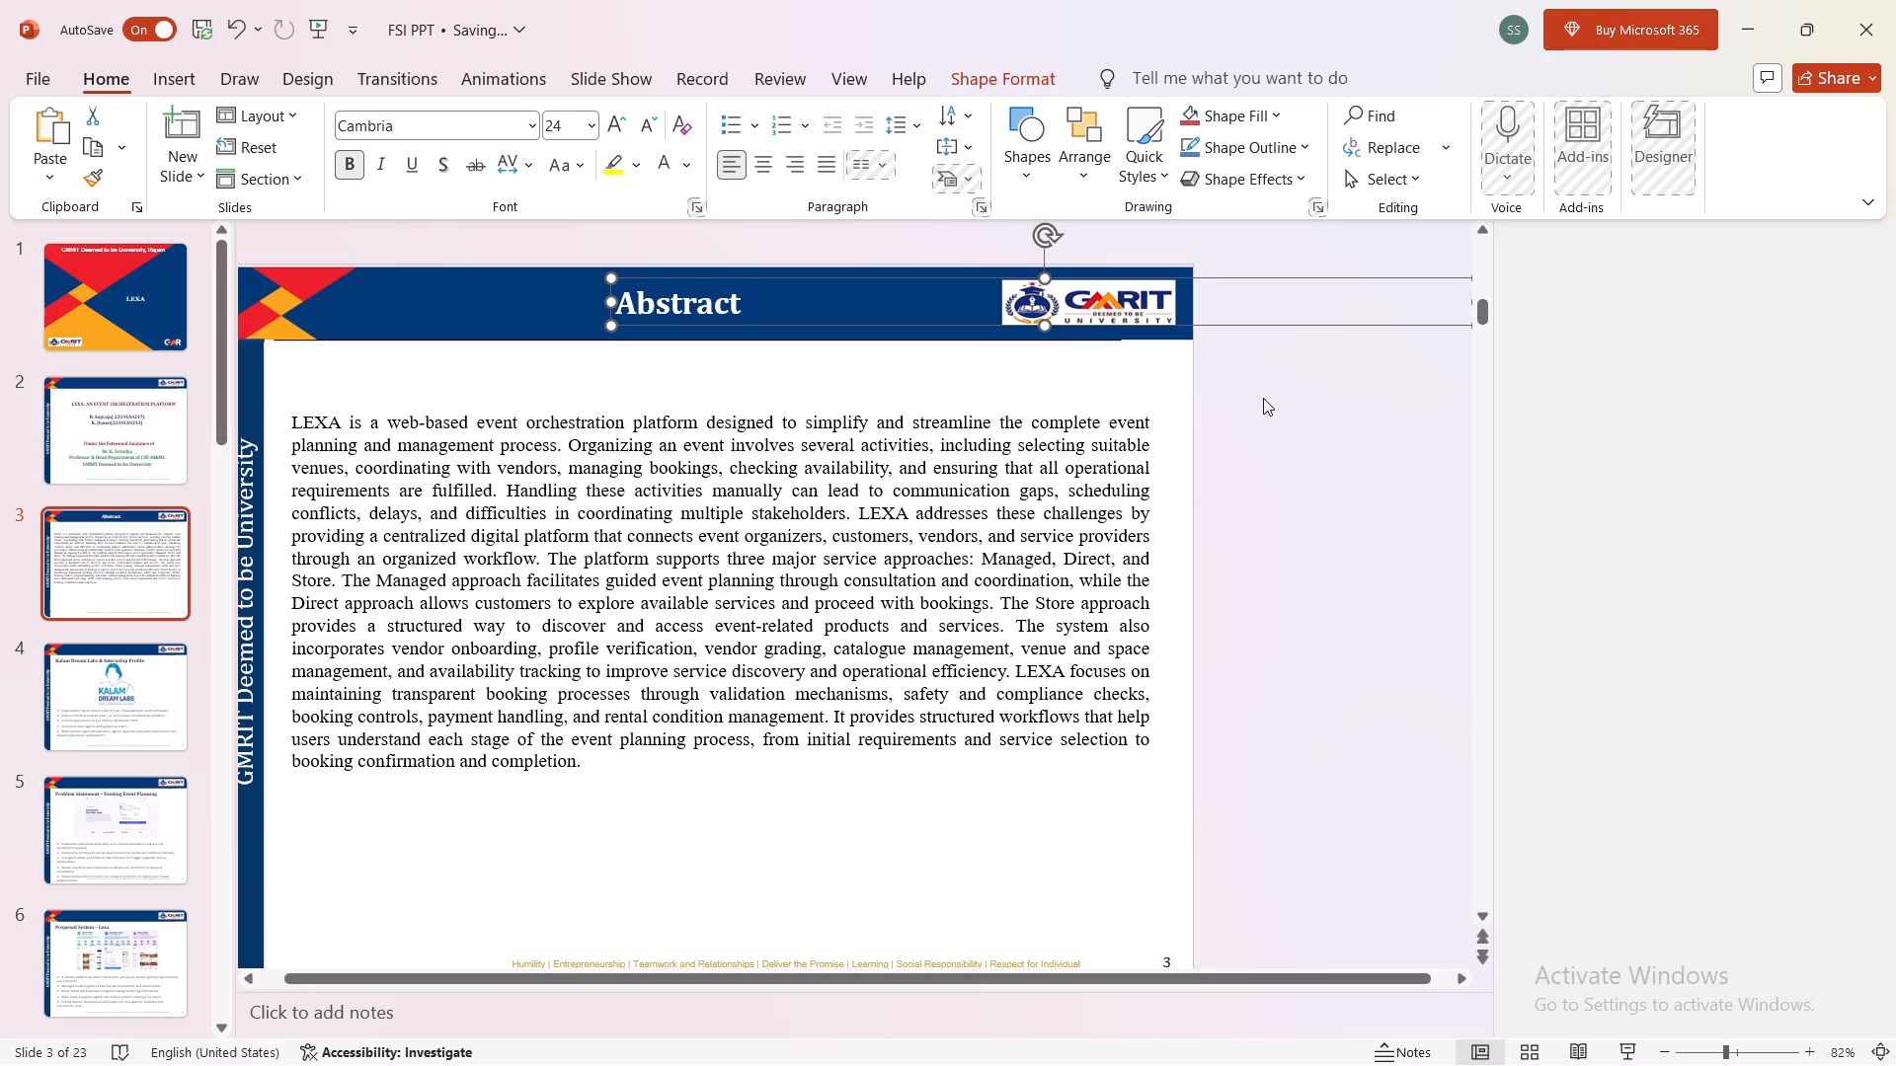
Narrow the Abstract heading's text box so it fits closely around the word on a single line.
scroll(1263, 398, "left", 1)
left_click_drag(1461, 296, 871, 283)
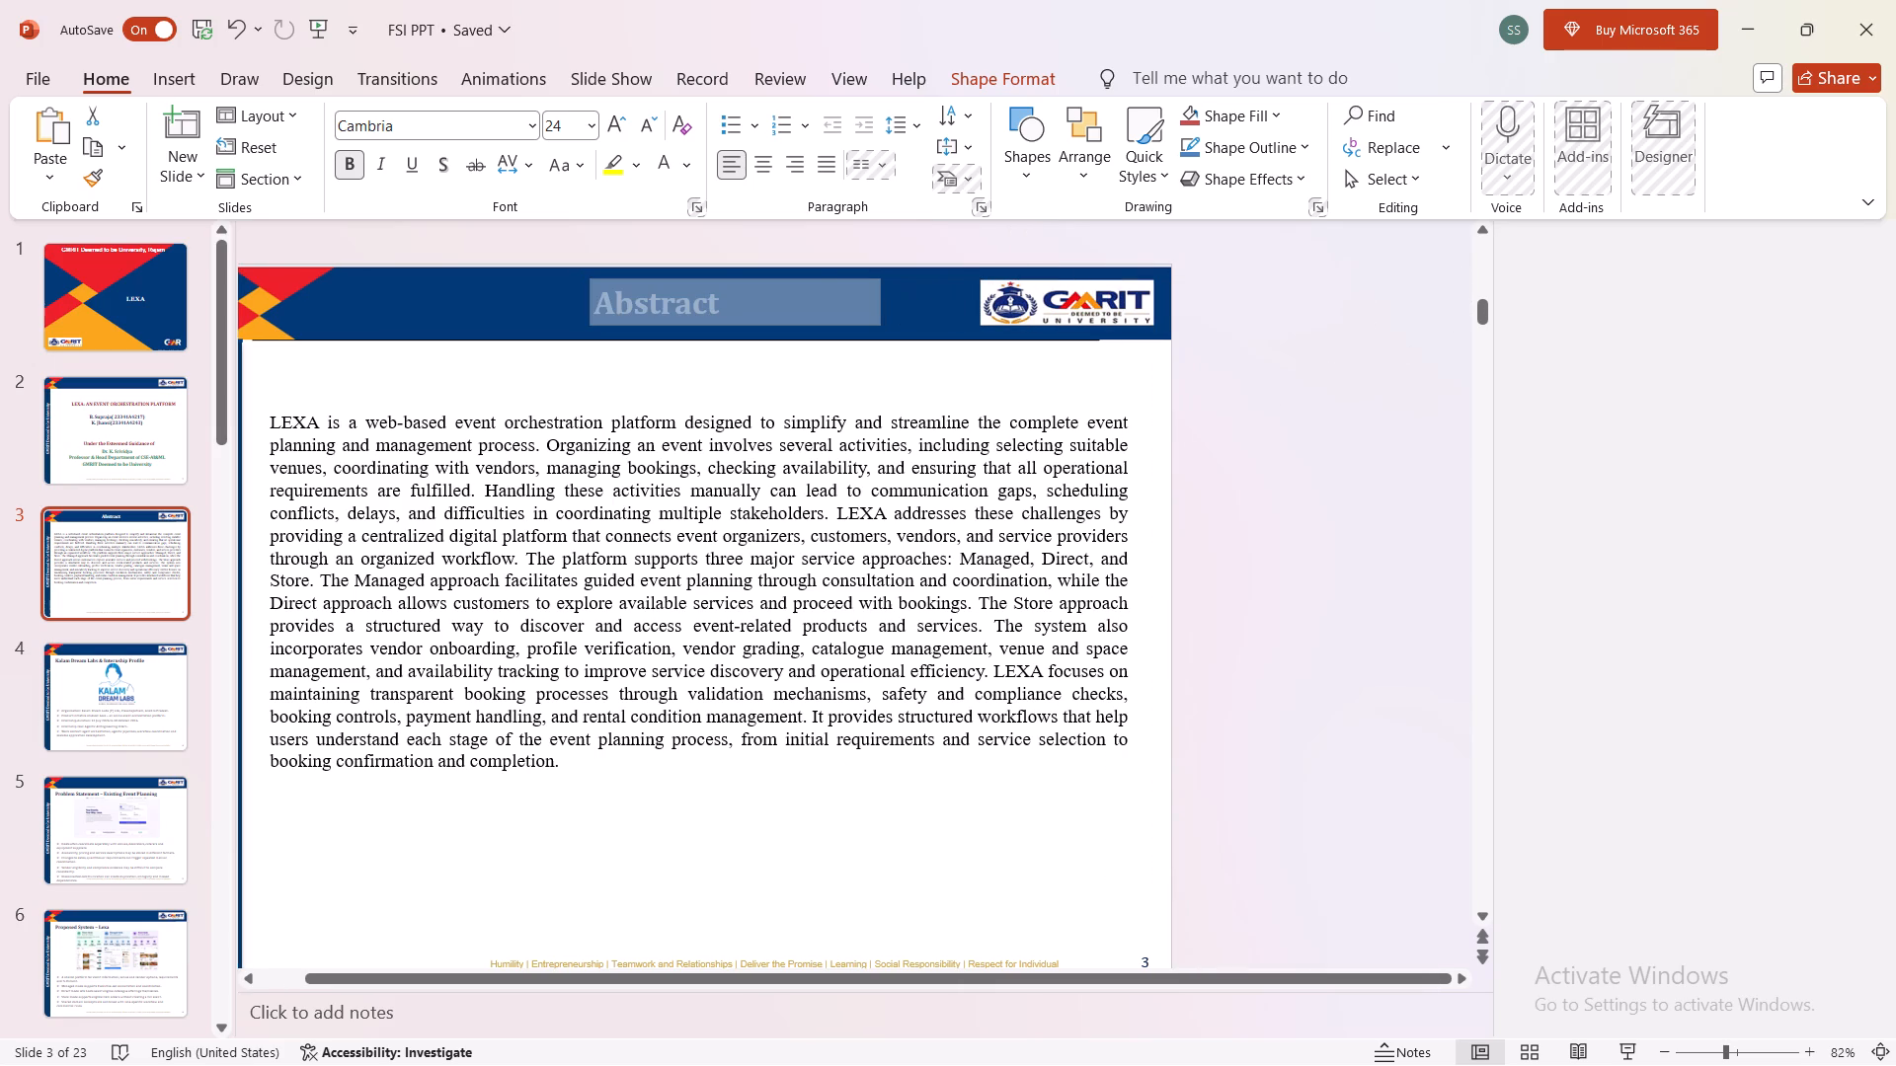
left_click_drag(871, 283, 696, 280)
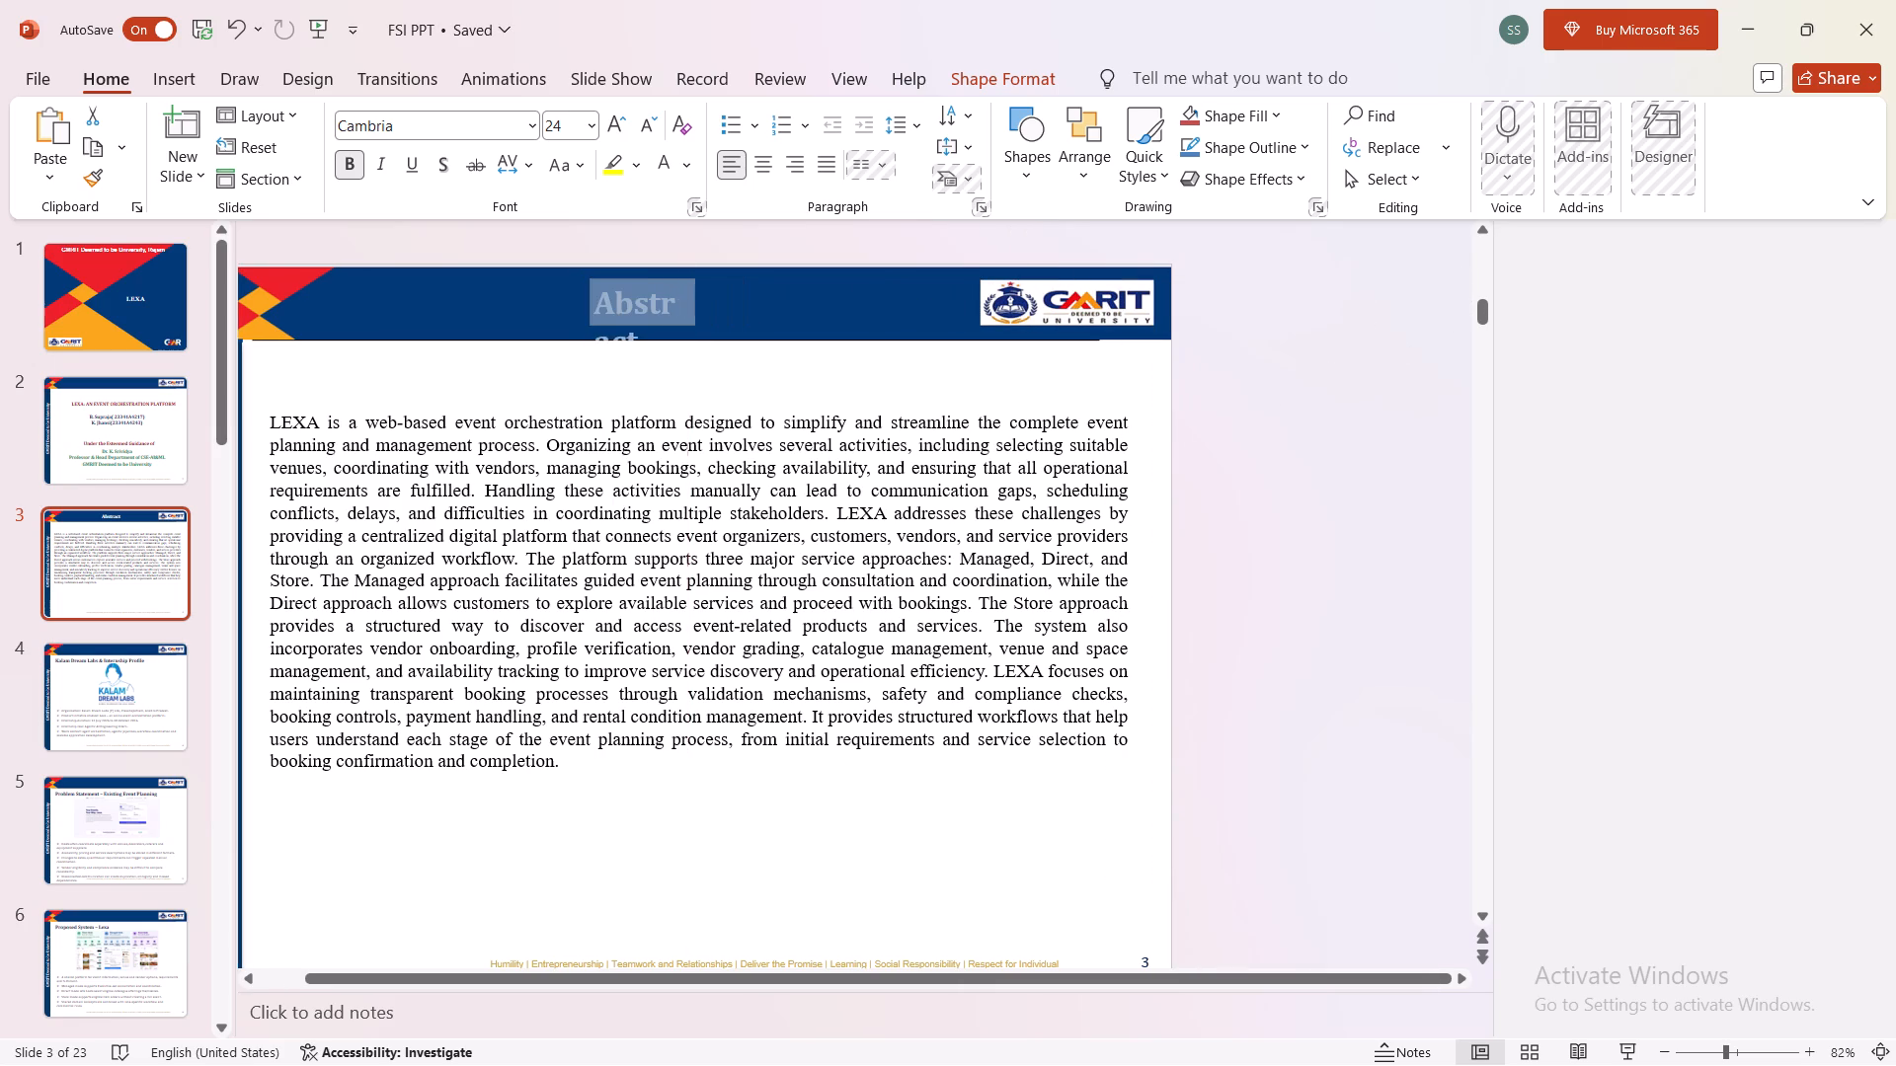
left_click_drag(696, 280, 732, 280)
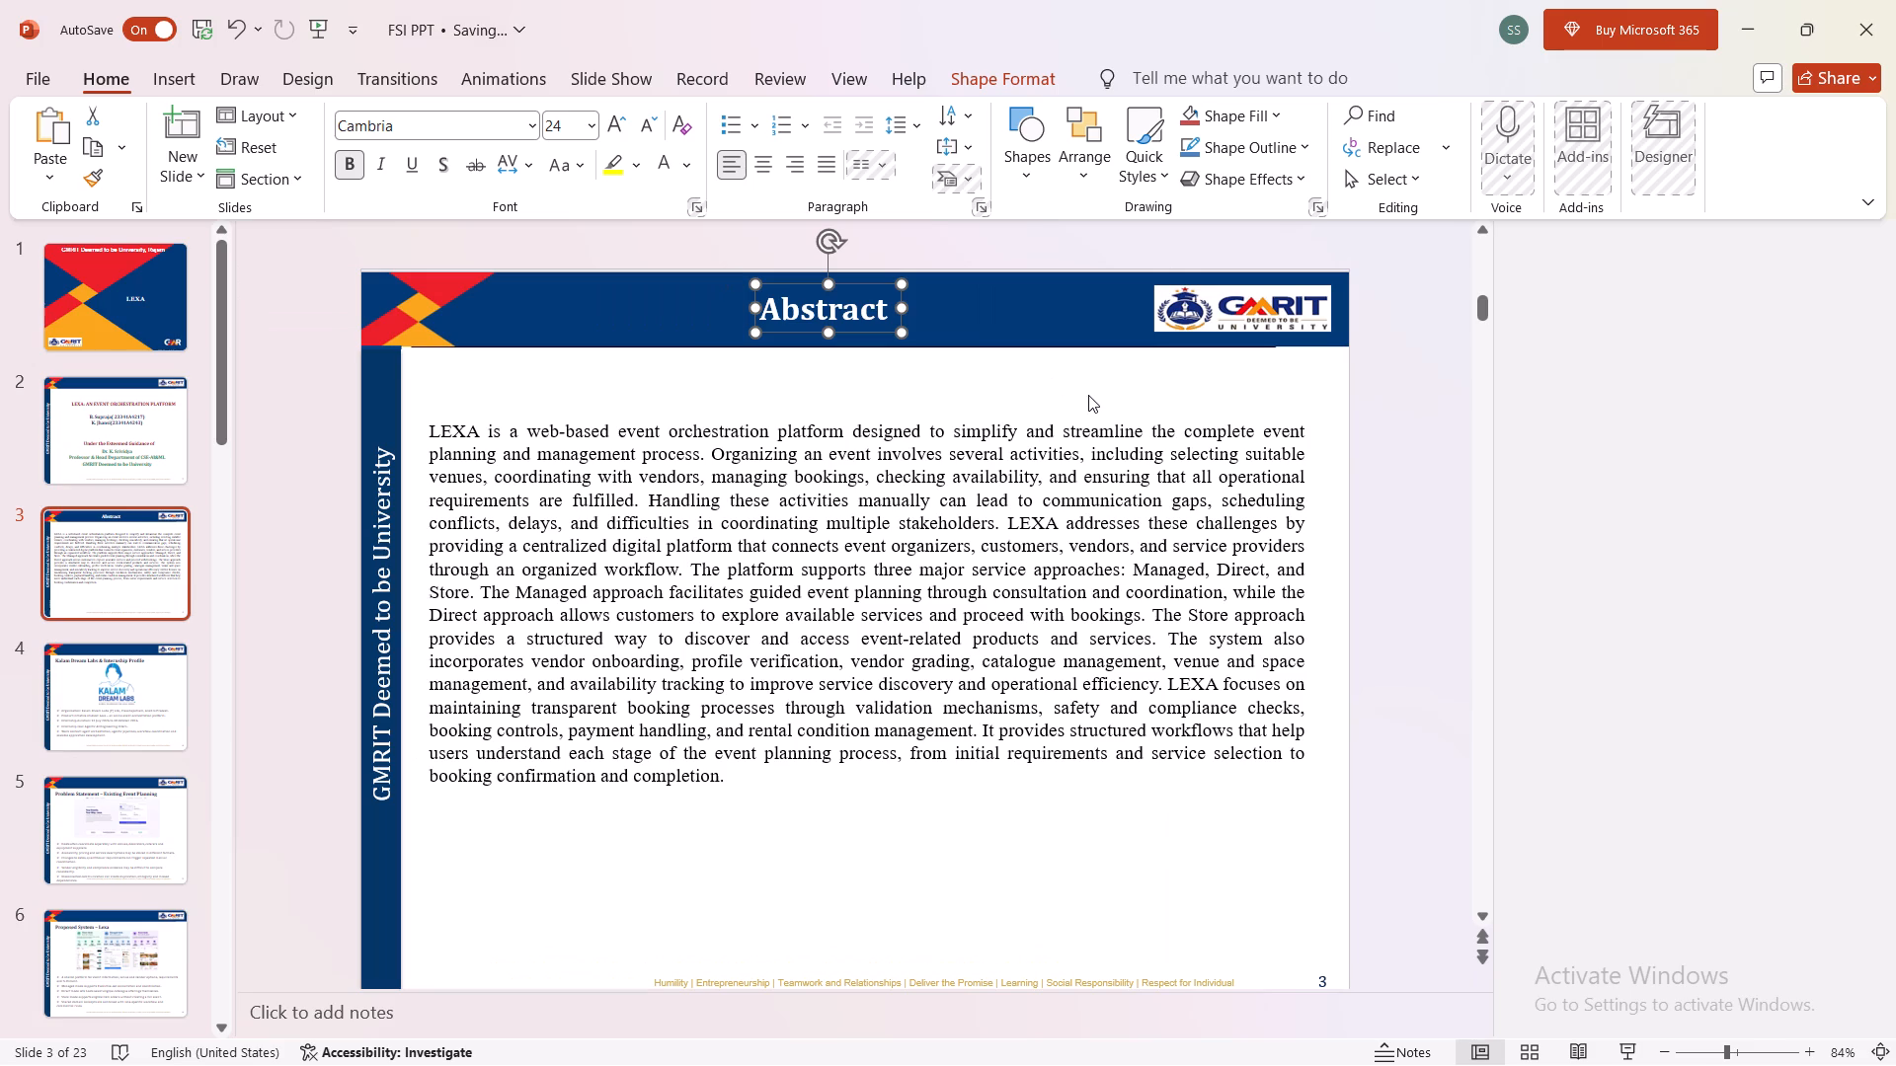
left_click(975, 401)
Move the abstract paragraph on slide 3 up, closer to the blue header banner.
left_click(821, 481)
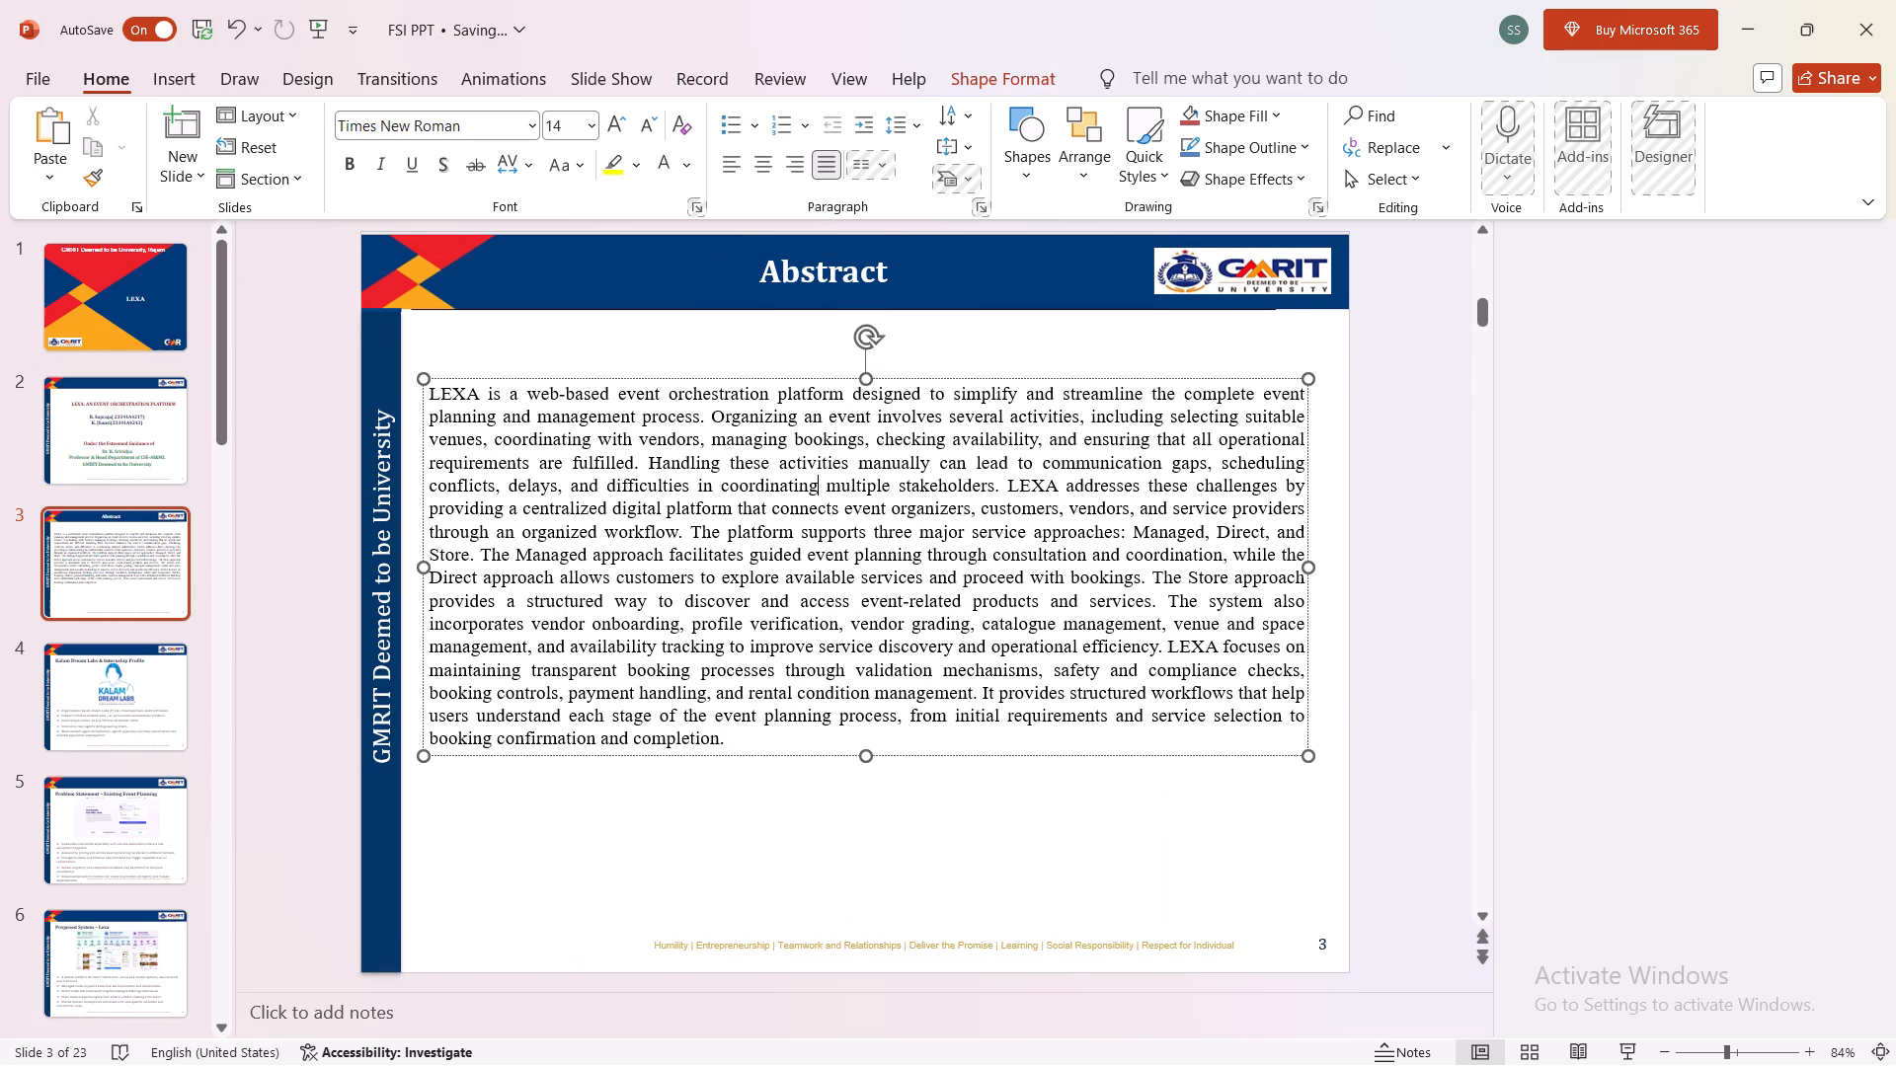
left_click_drag(763, 375, 763, 343)
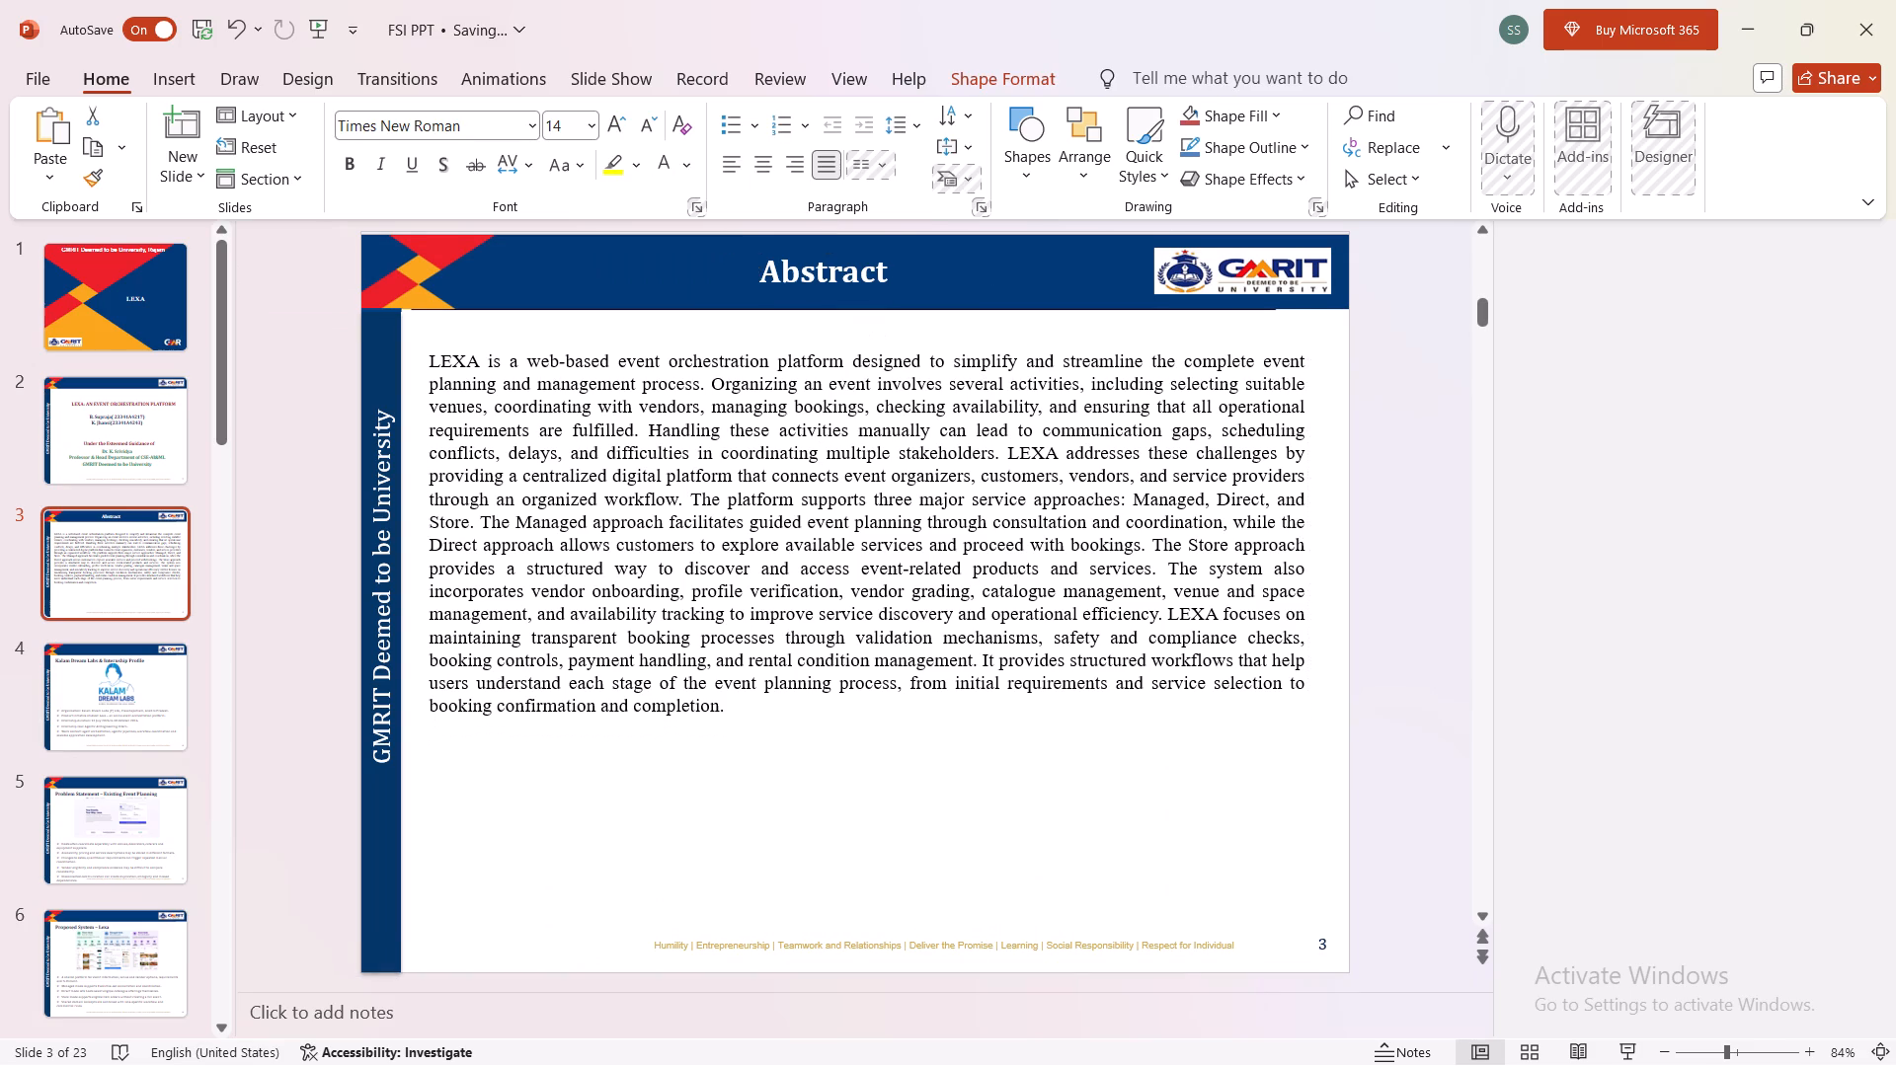
left_click_drag(763, 343, 763, 351)
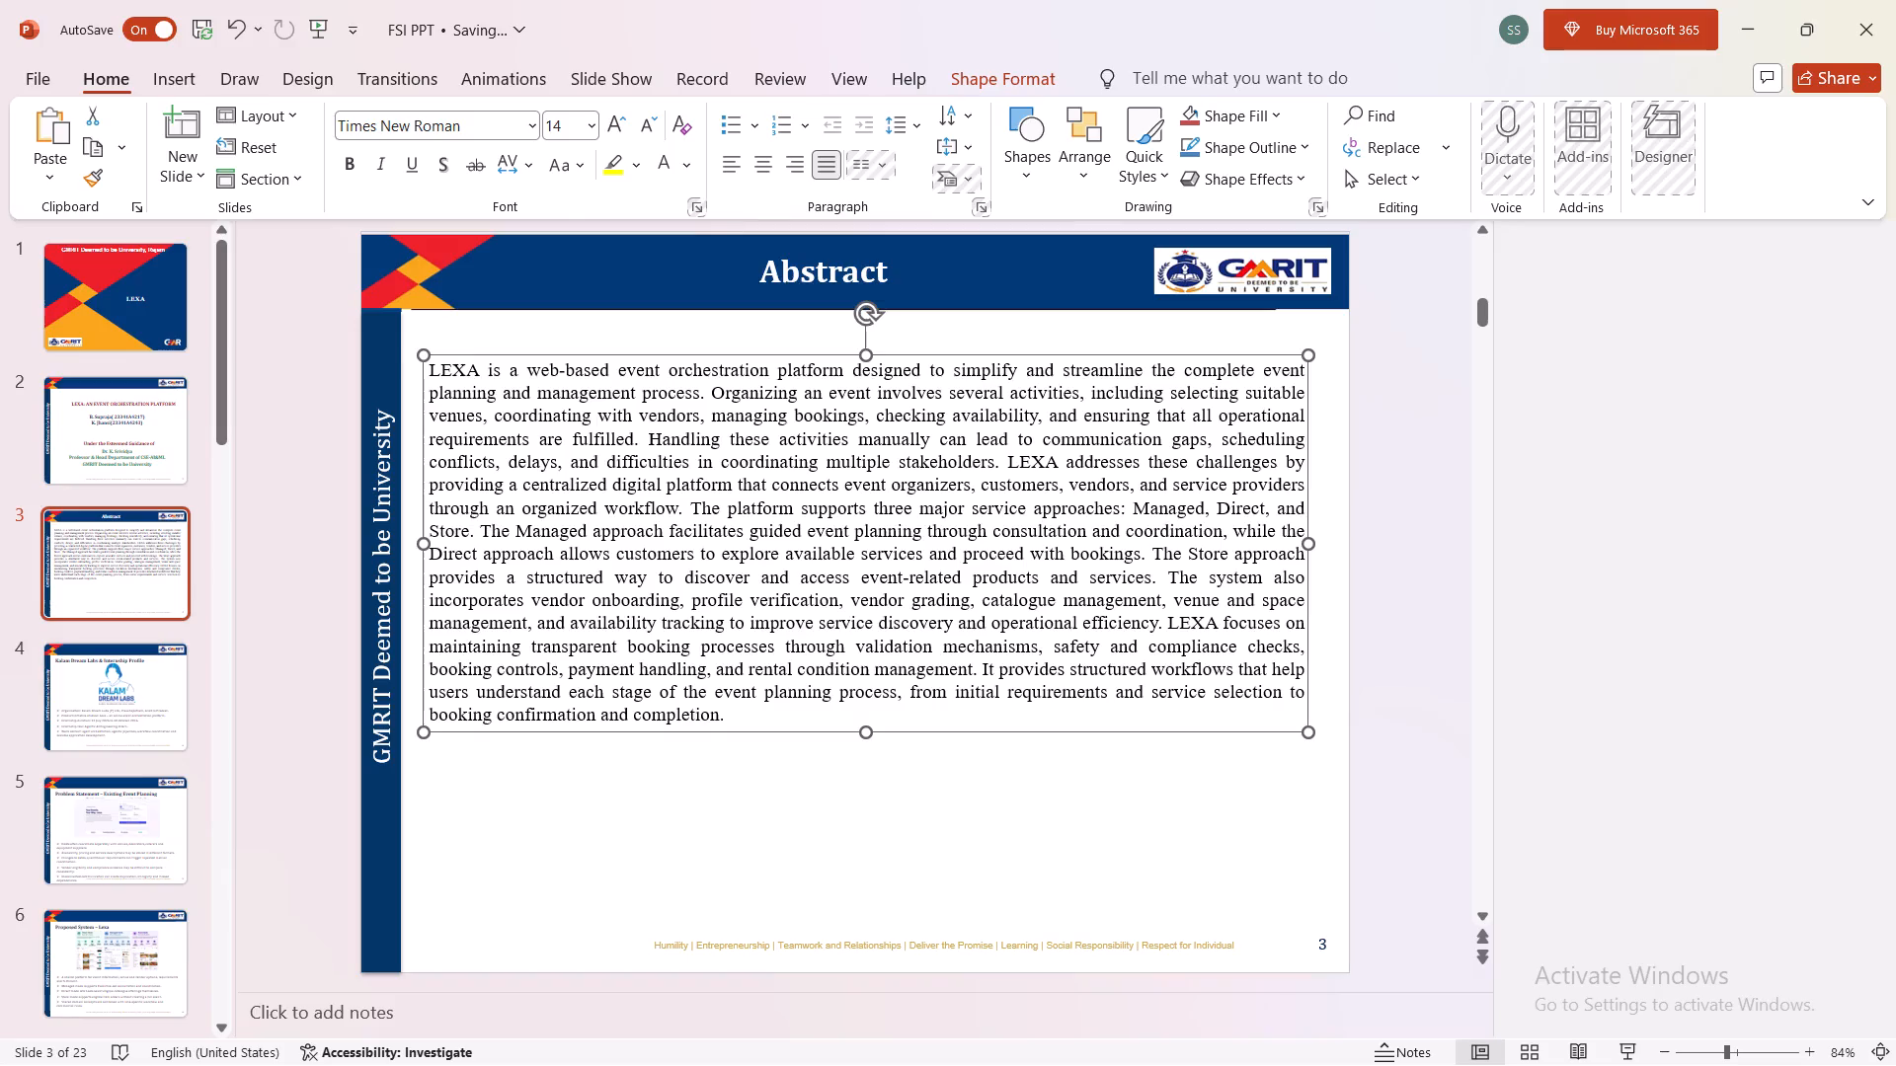
left_click(769, 723)
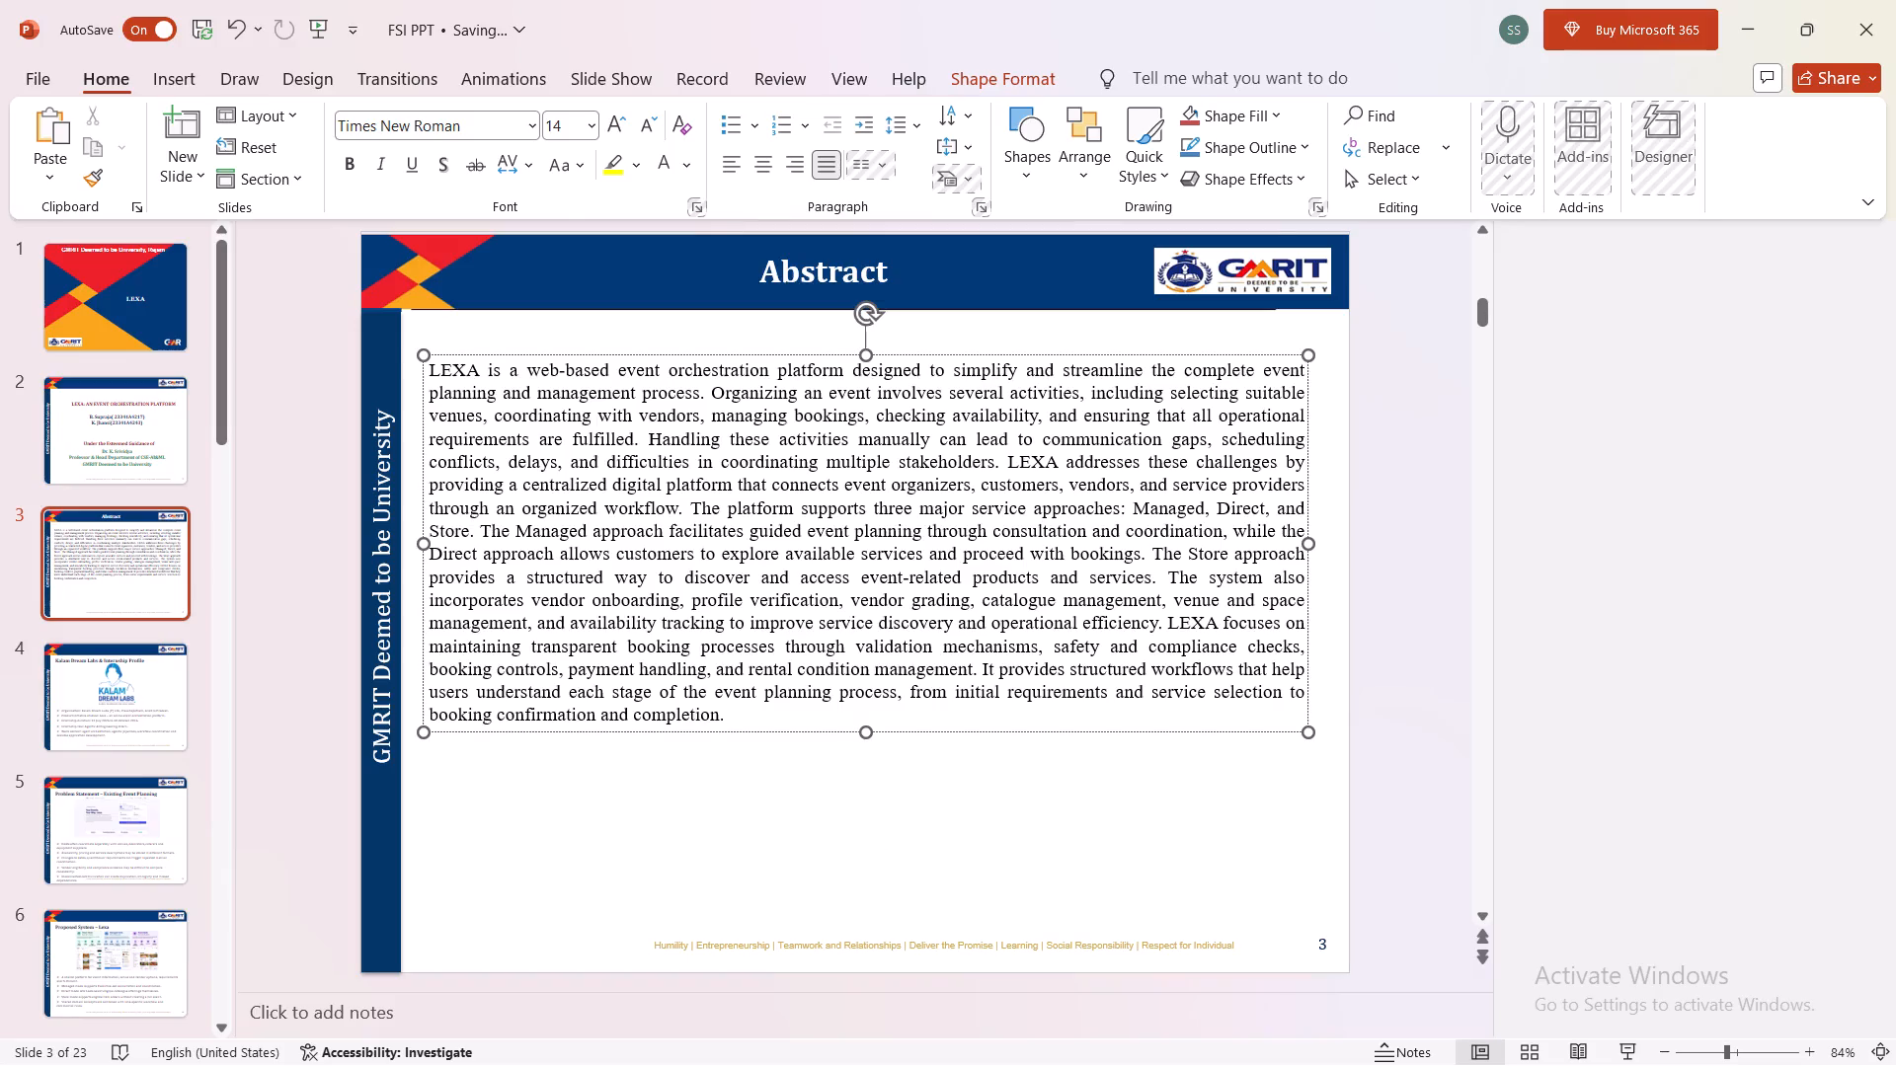
Check the line spacing of the abstract in the eventora presentation and apply the same 1.5 spacing to the whole LEXA abstract on slide 3.
key("alt+Tab")
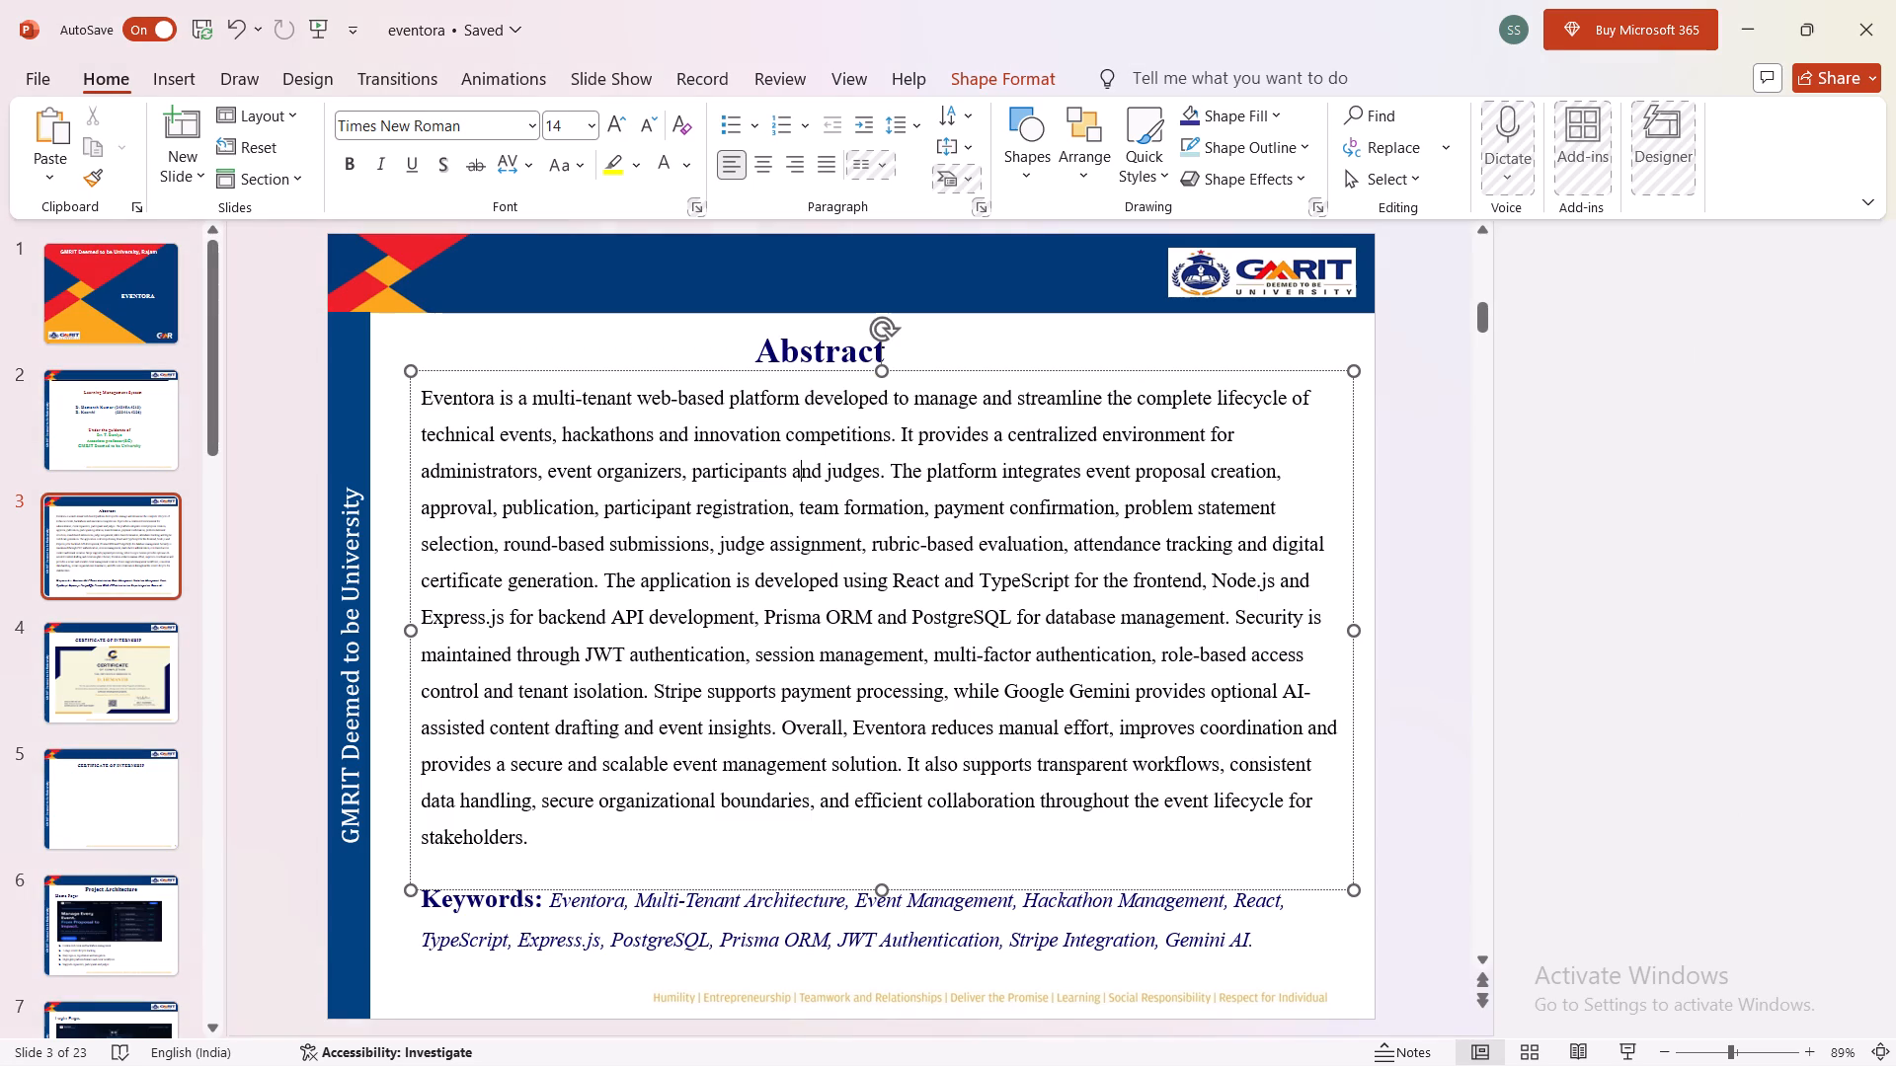
left_click(783, 505)
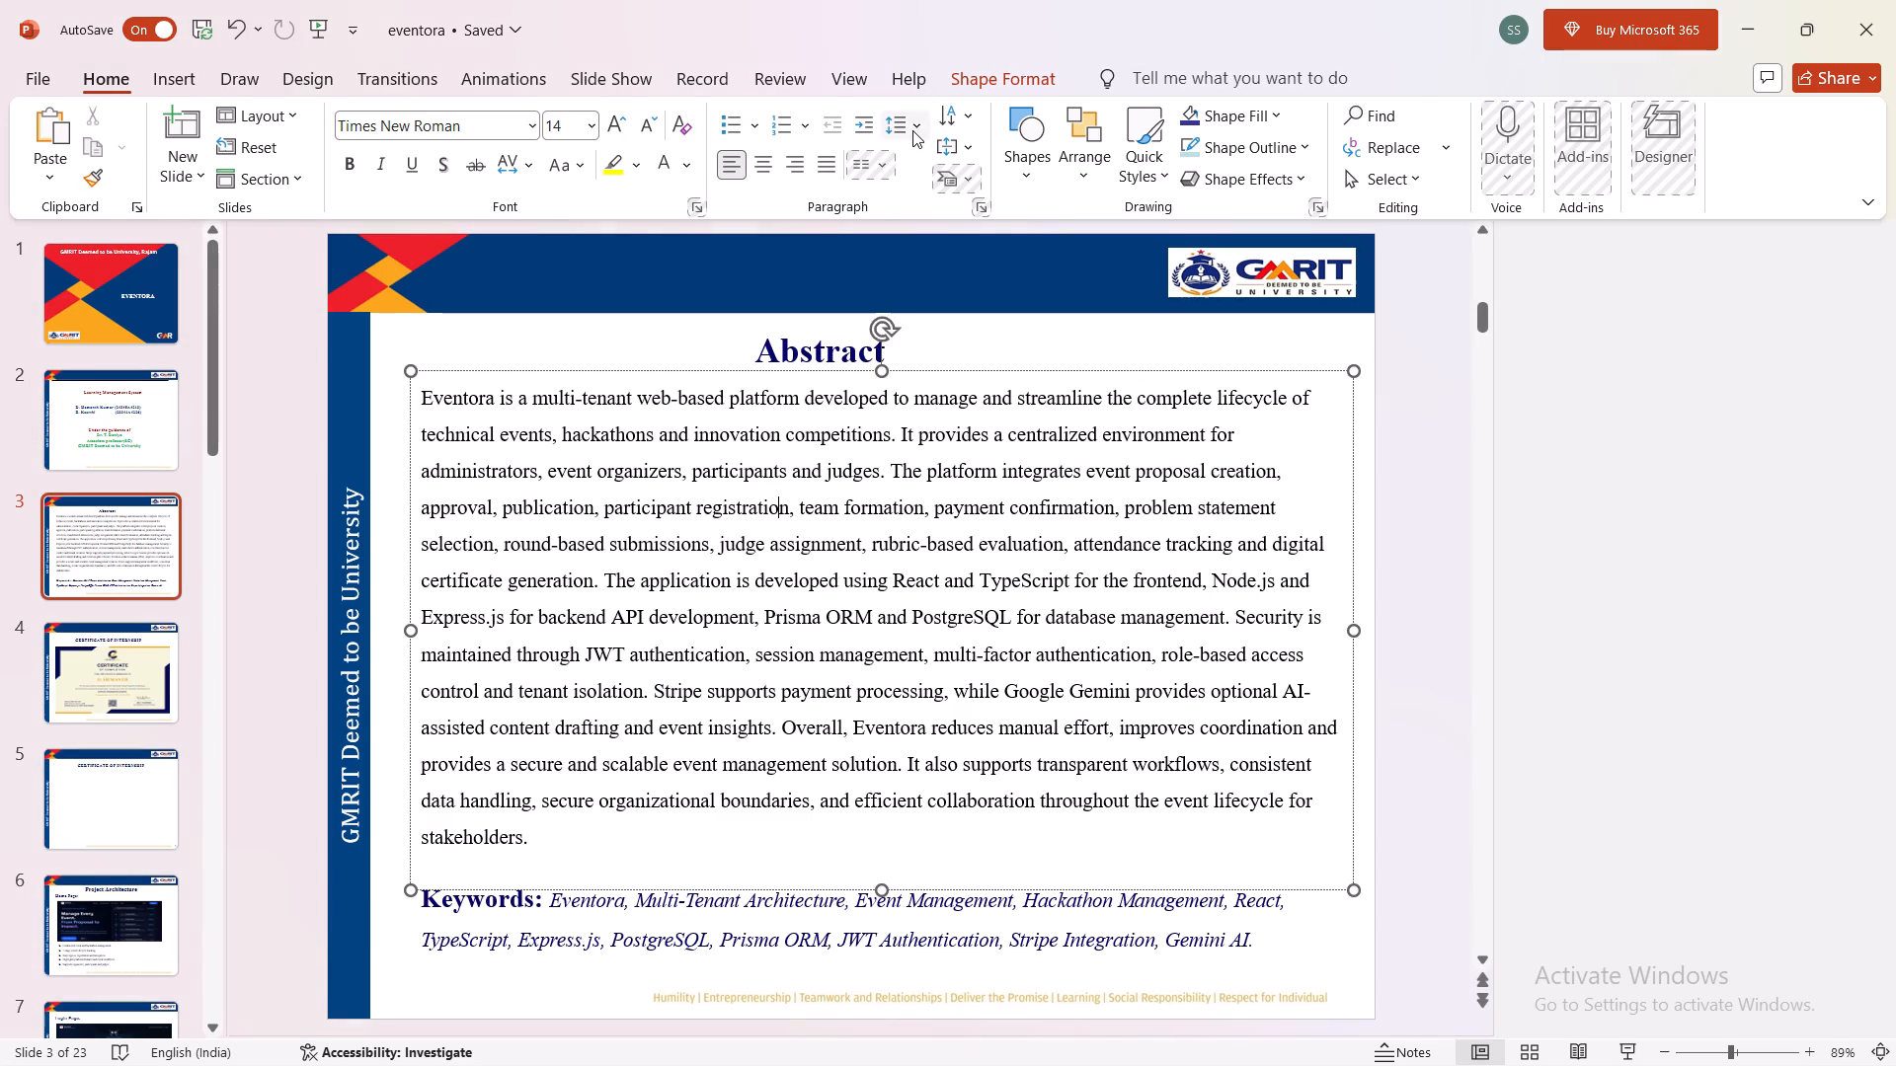
left_click(912, 130)
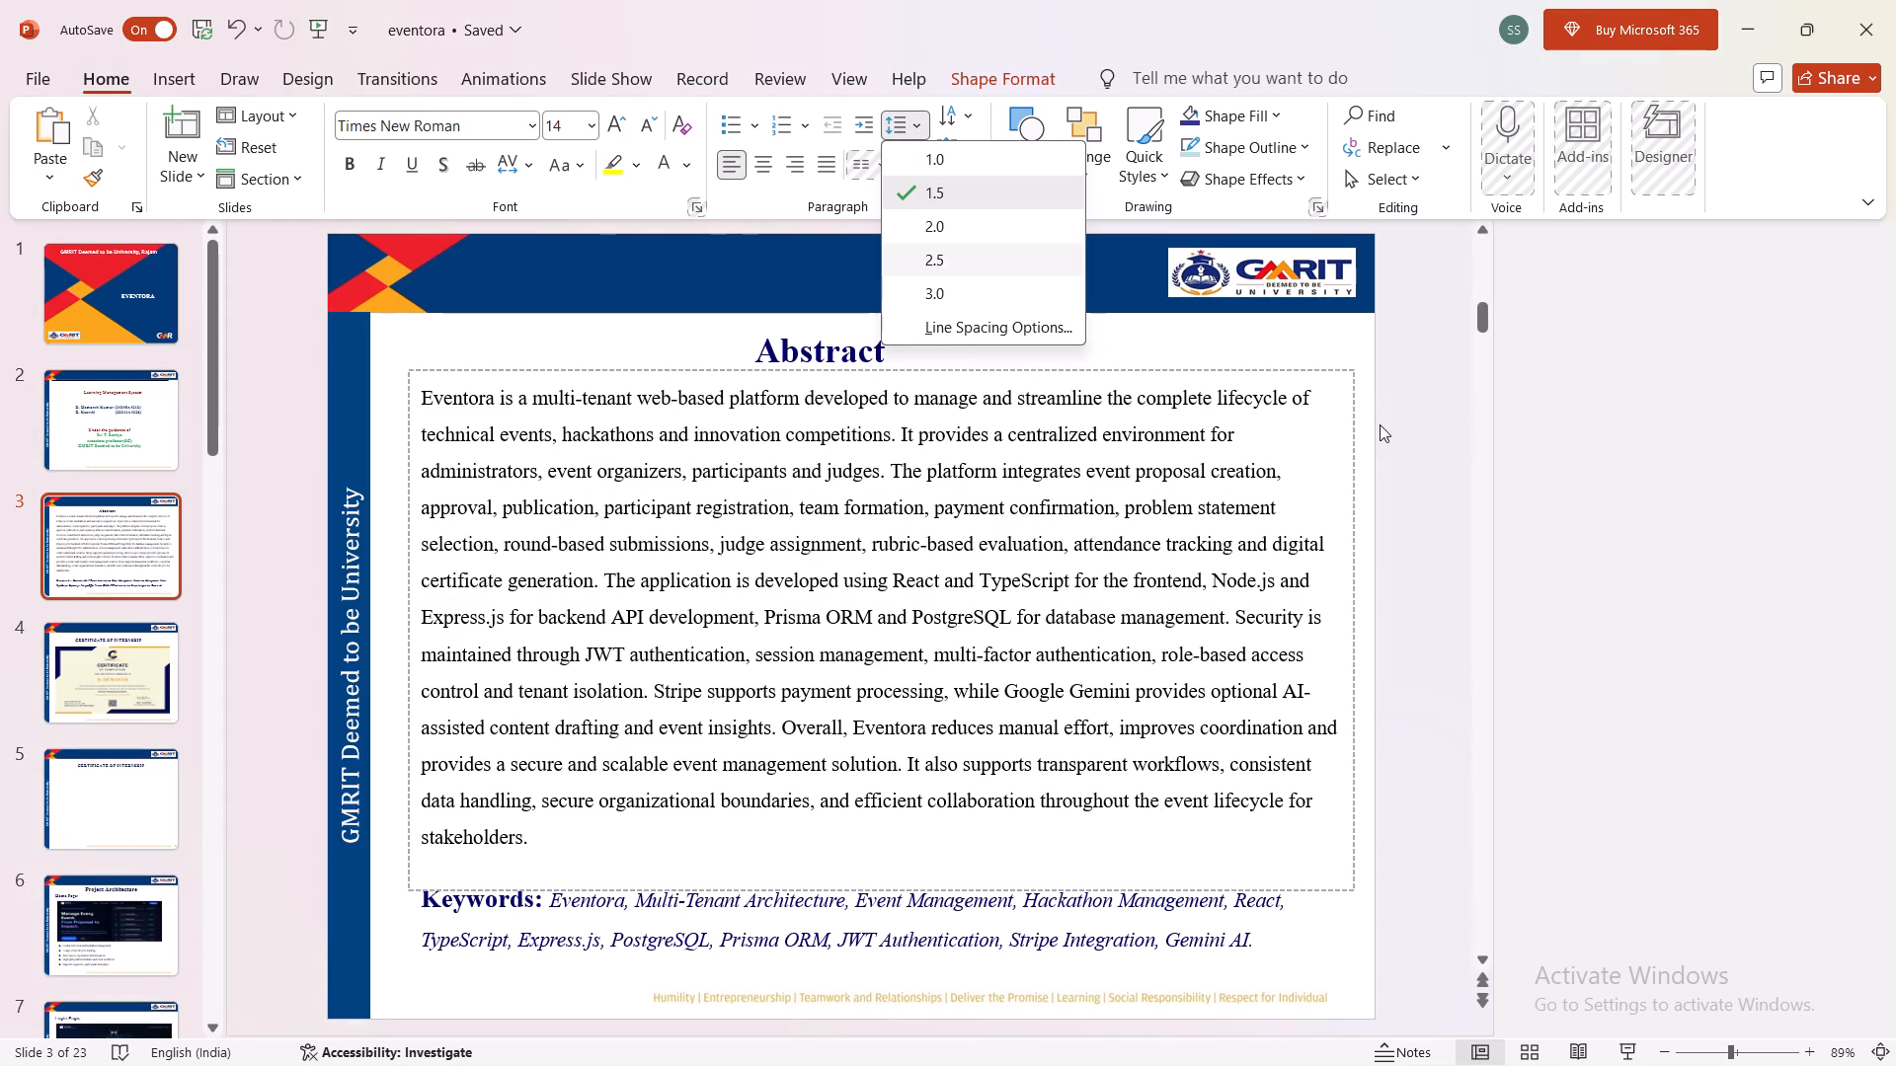
left_click(1380, 424)
key("alt+Tab")
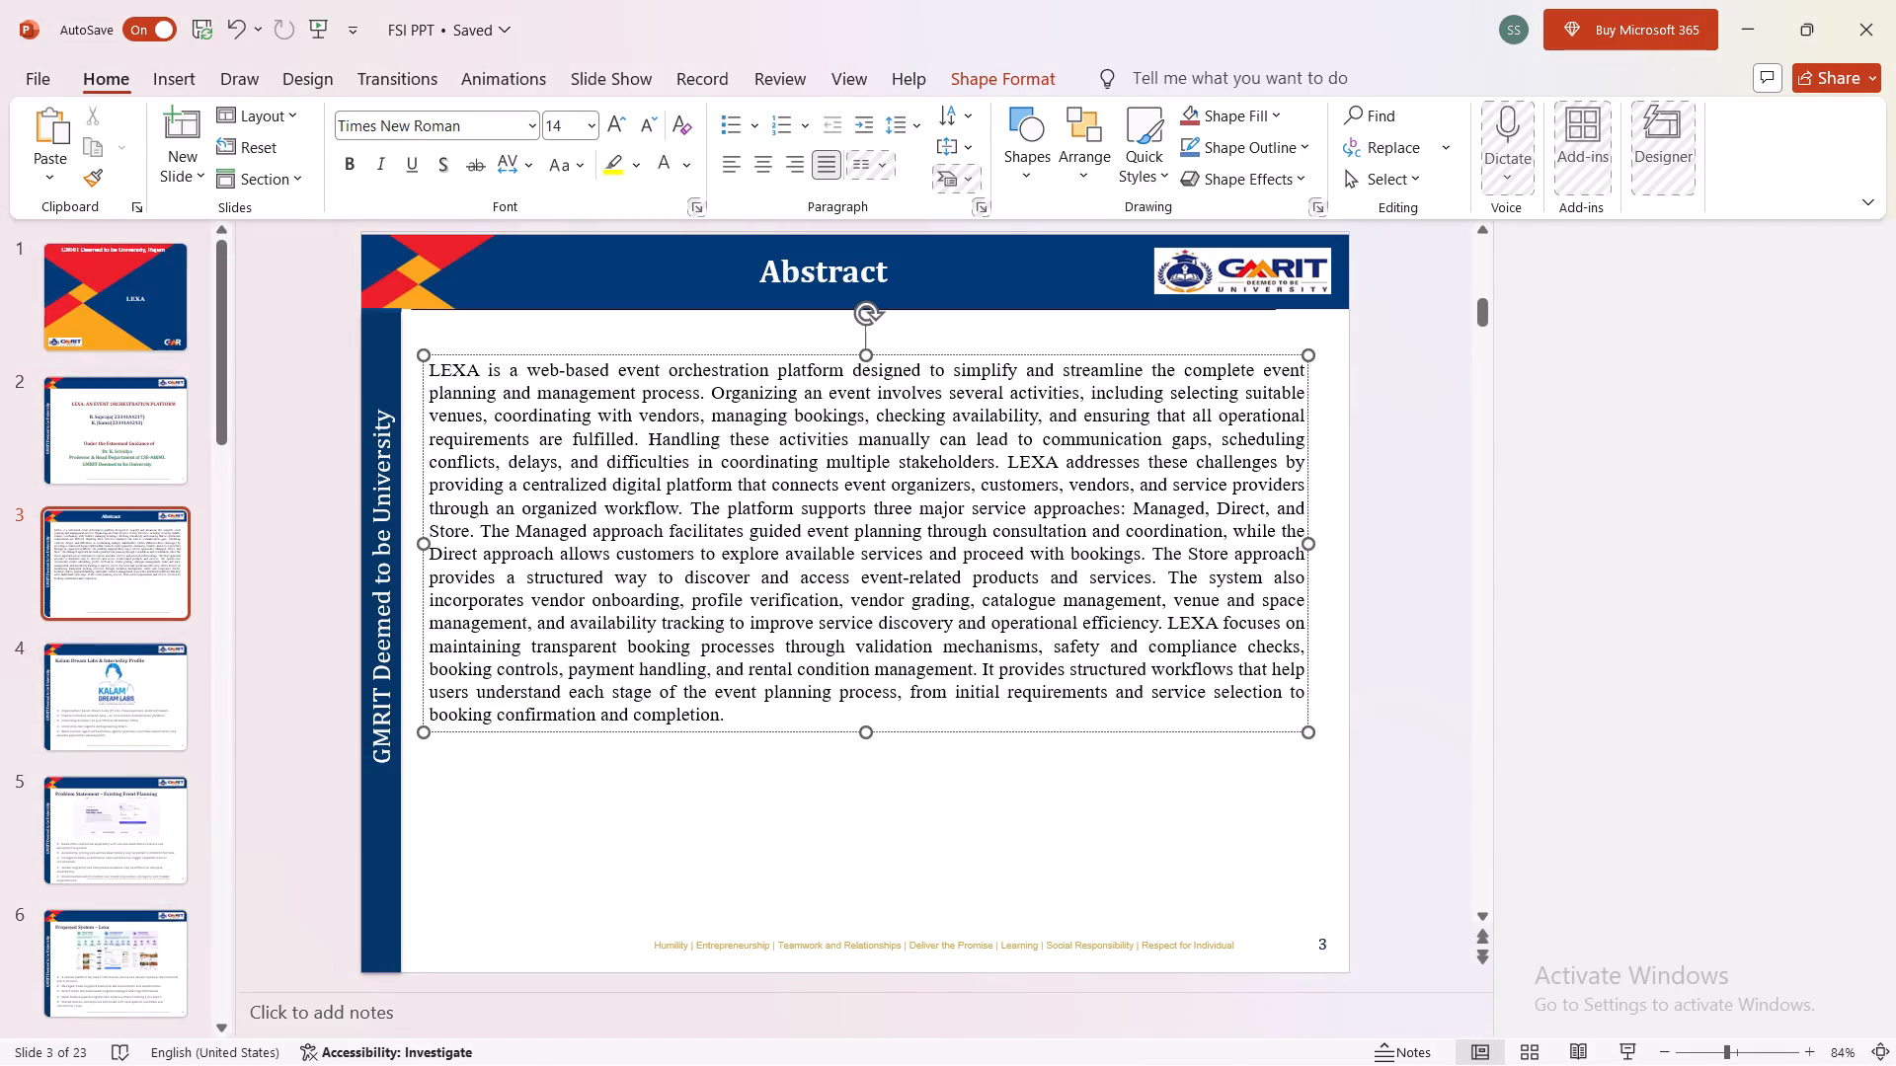
left_click(743, 635)
left_click(732, 717)
key("ctrl+a")
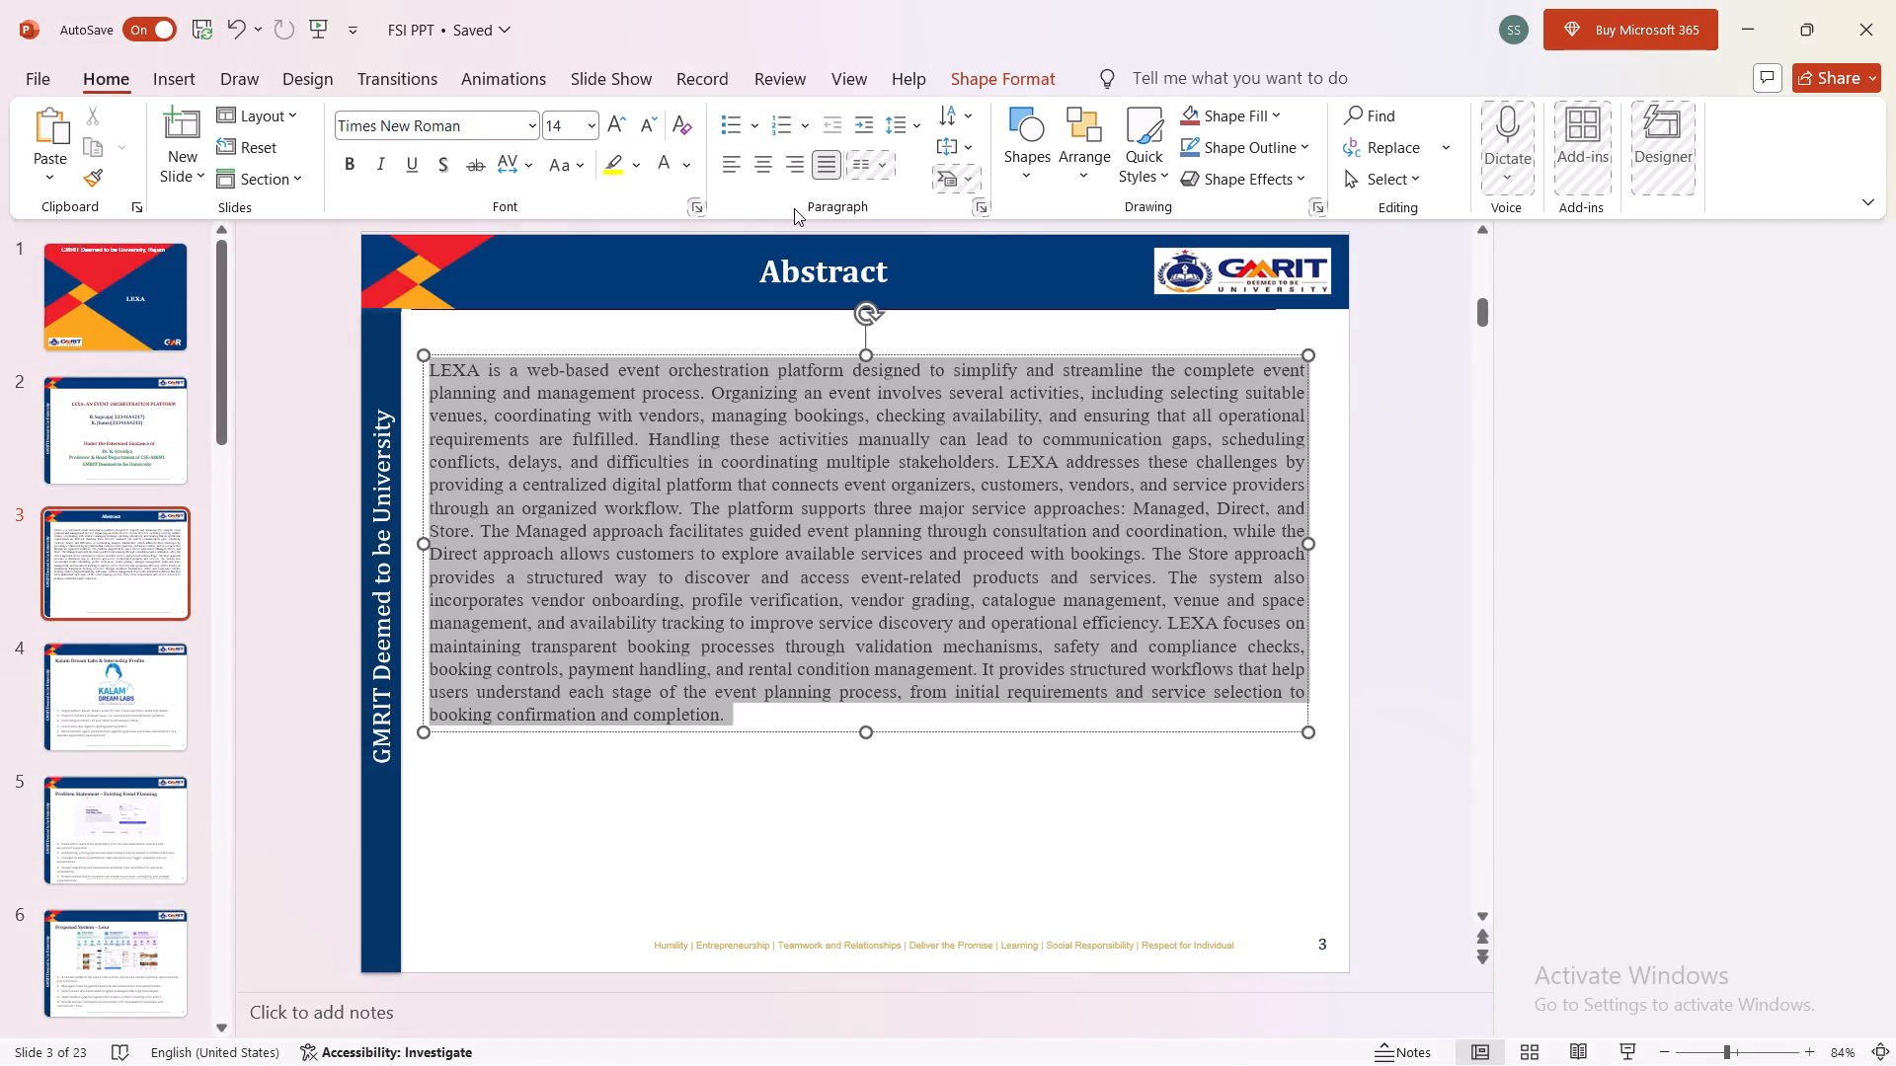
left_click(918, 136)
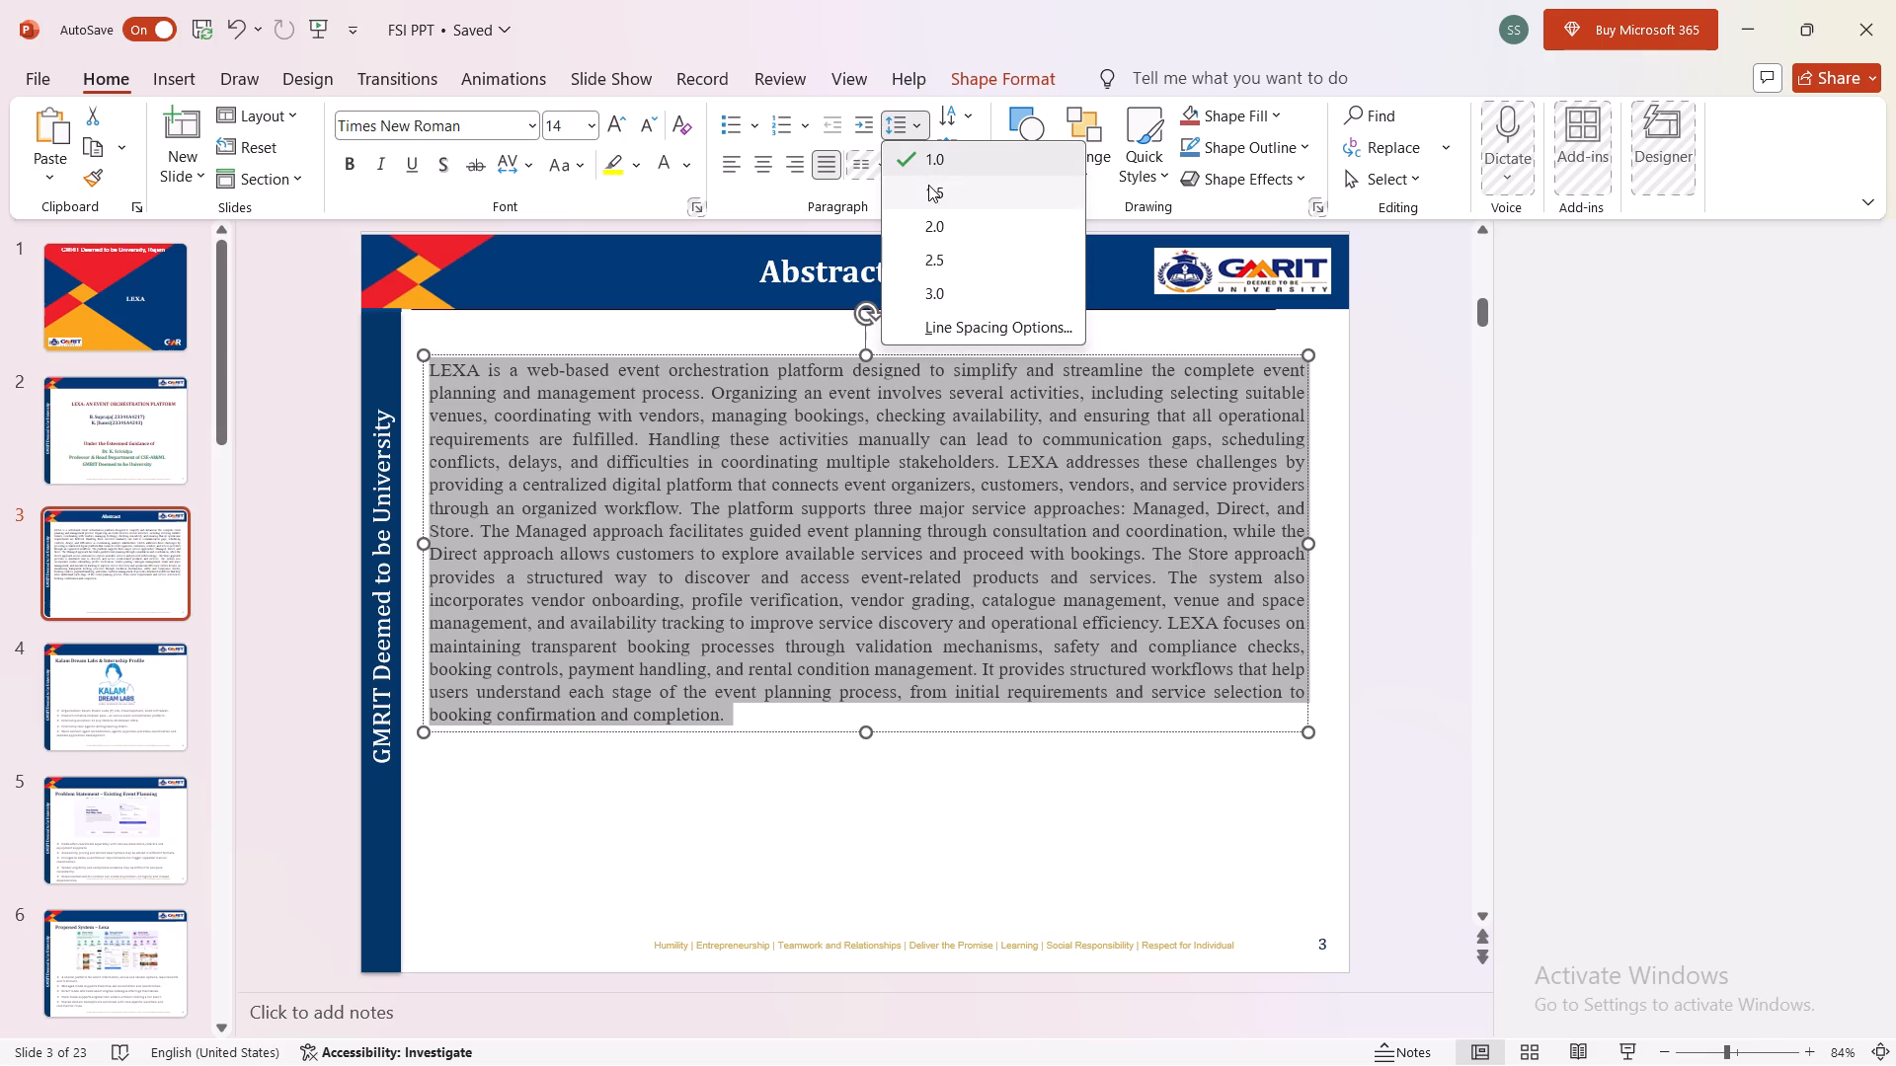
left_click(928, 185)
scroll(891, 387, "down", 2)
scroll(891, 387, "up", 1)
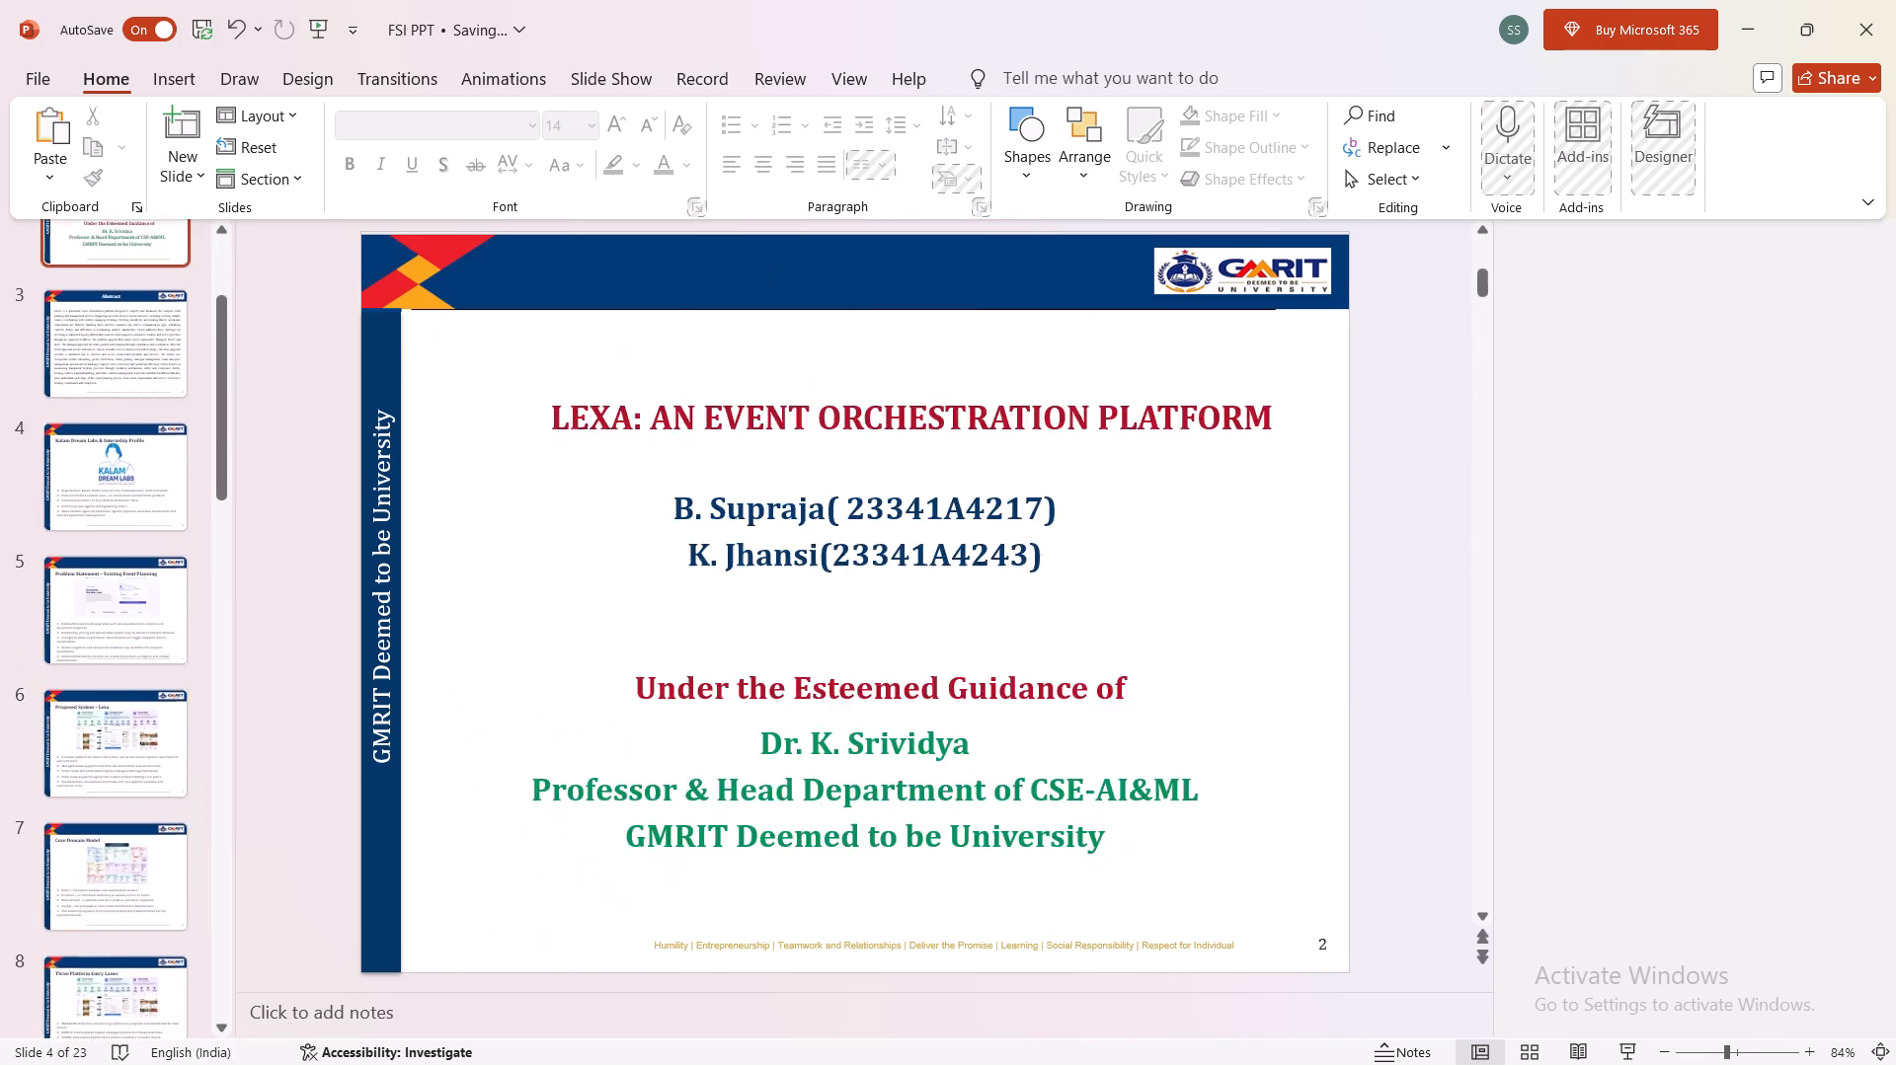
scroll(891, 387, "up", 8)
left_click(142, 606)
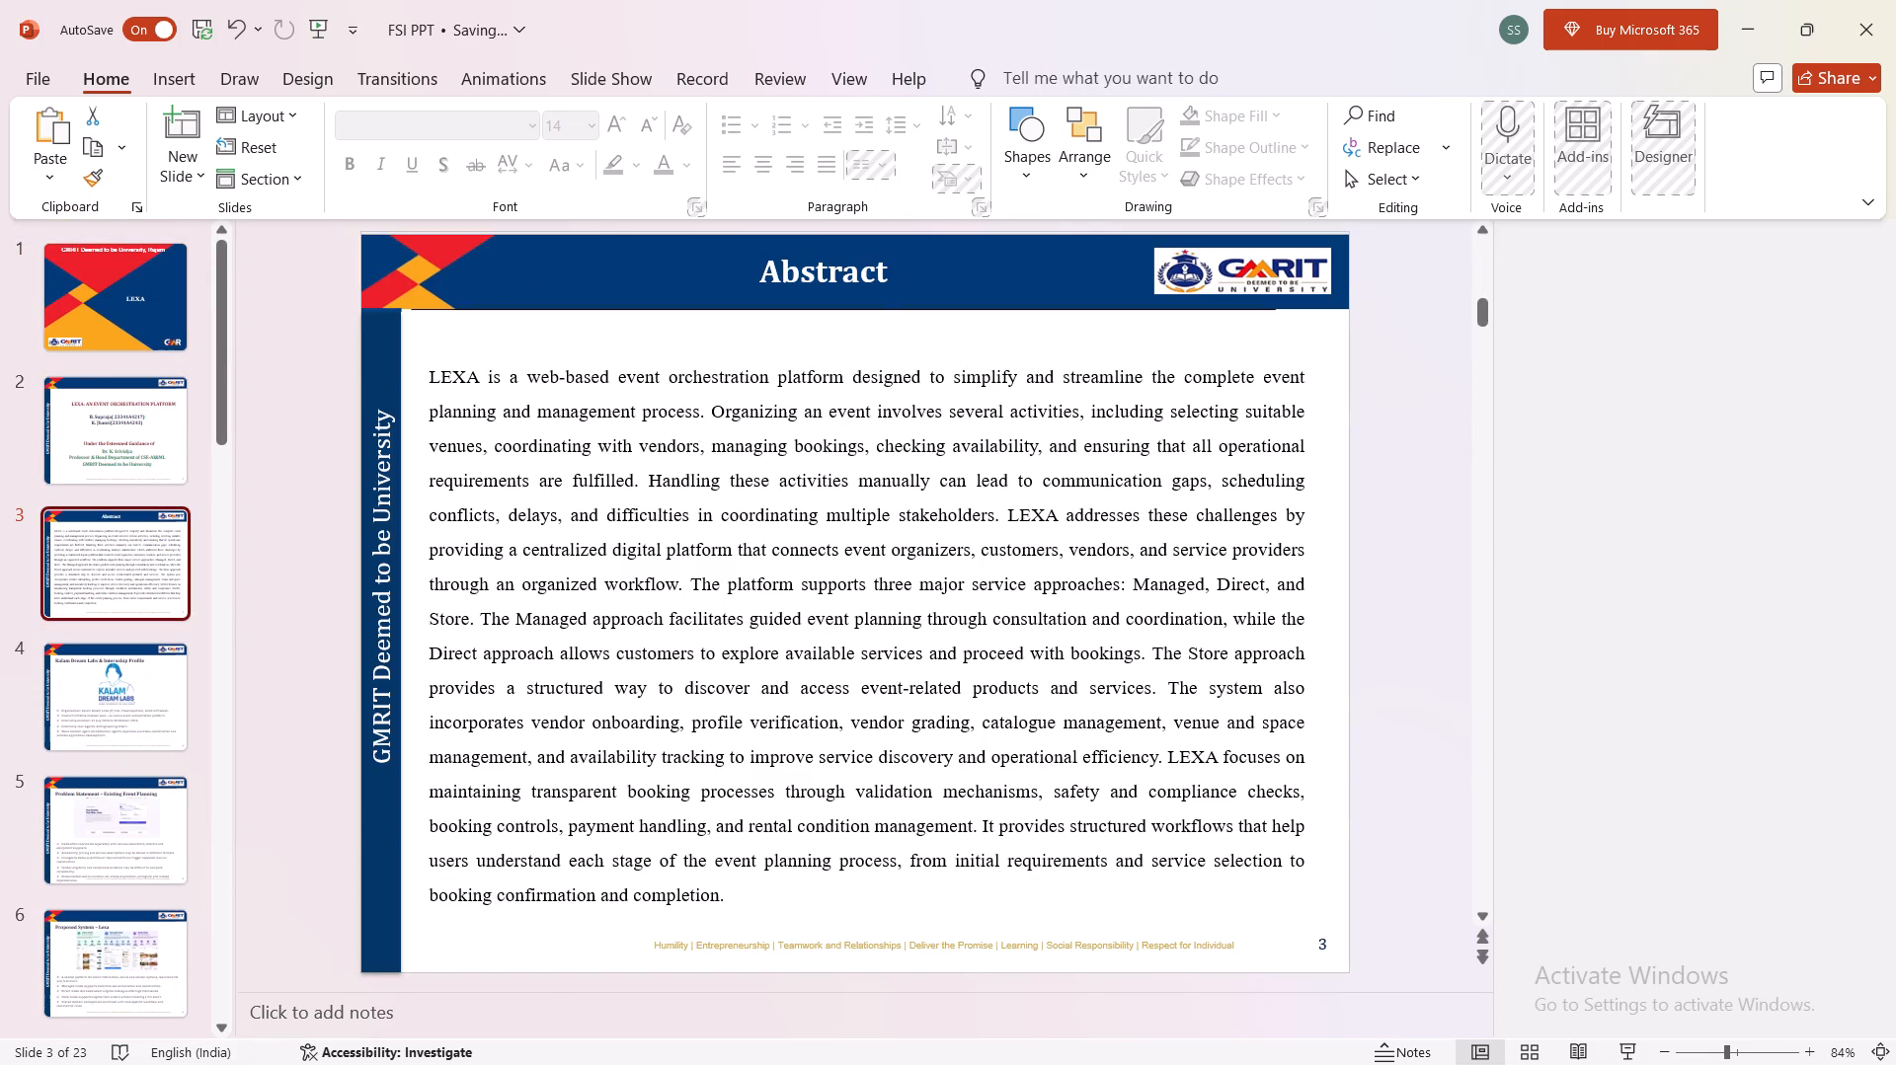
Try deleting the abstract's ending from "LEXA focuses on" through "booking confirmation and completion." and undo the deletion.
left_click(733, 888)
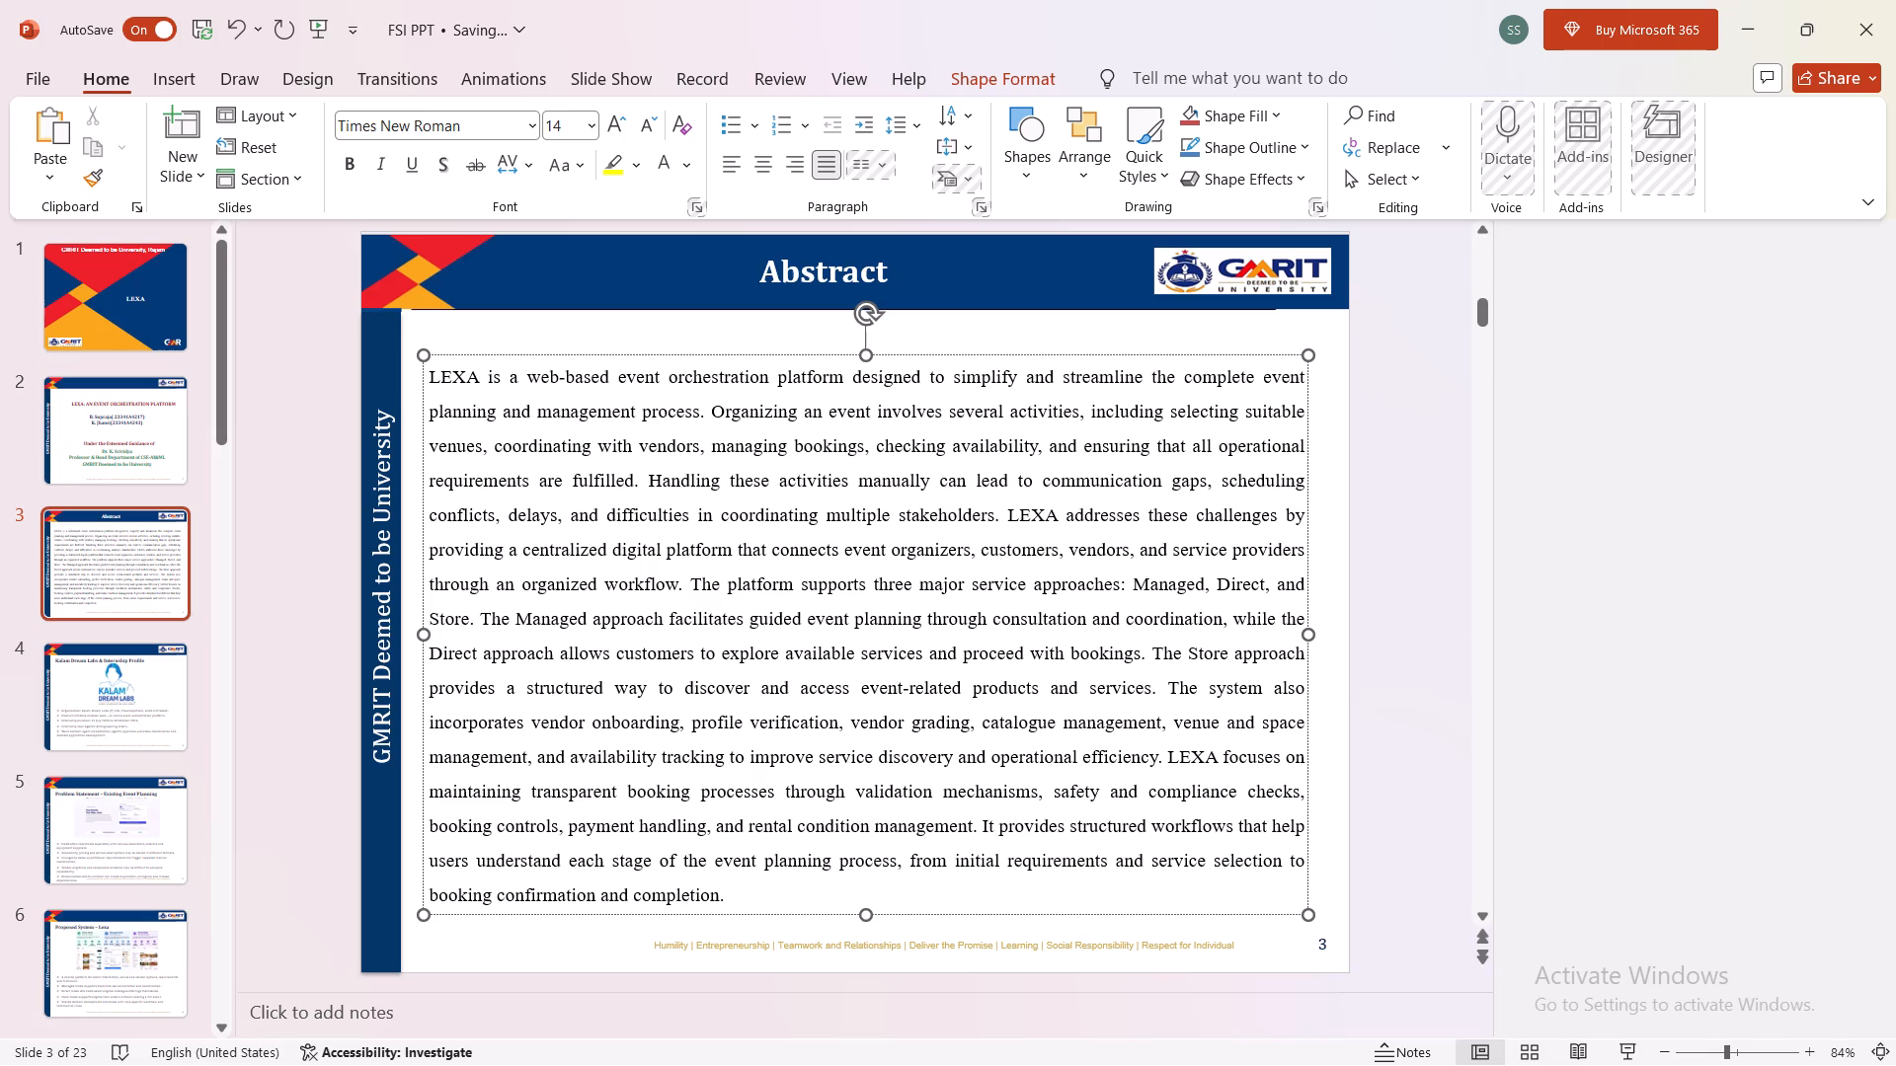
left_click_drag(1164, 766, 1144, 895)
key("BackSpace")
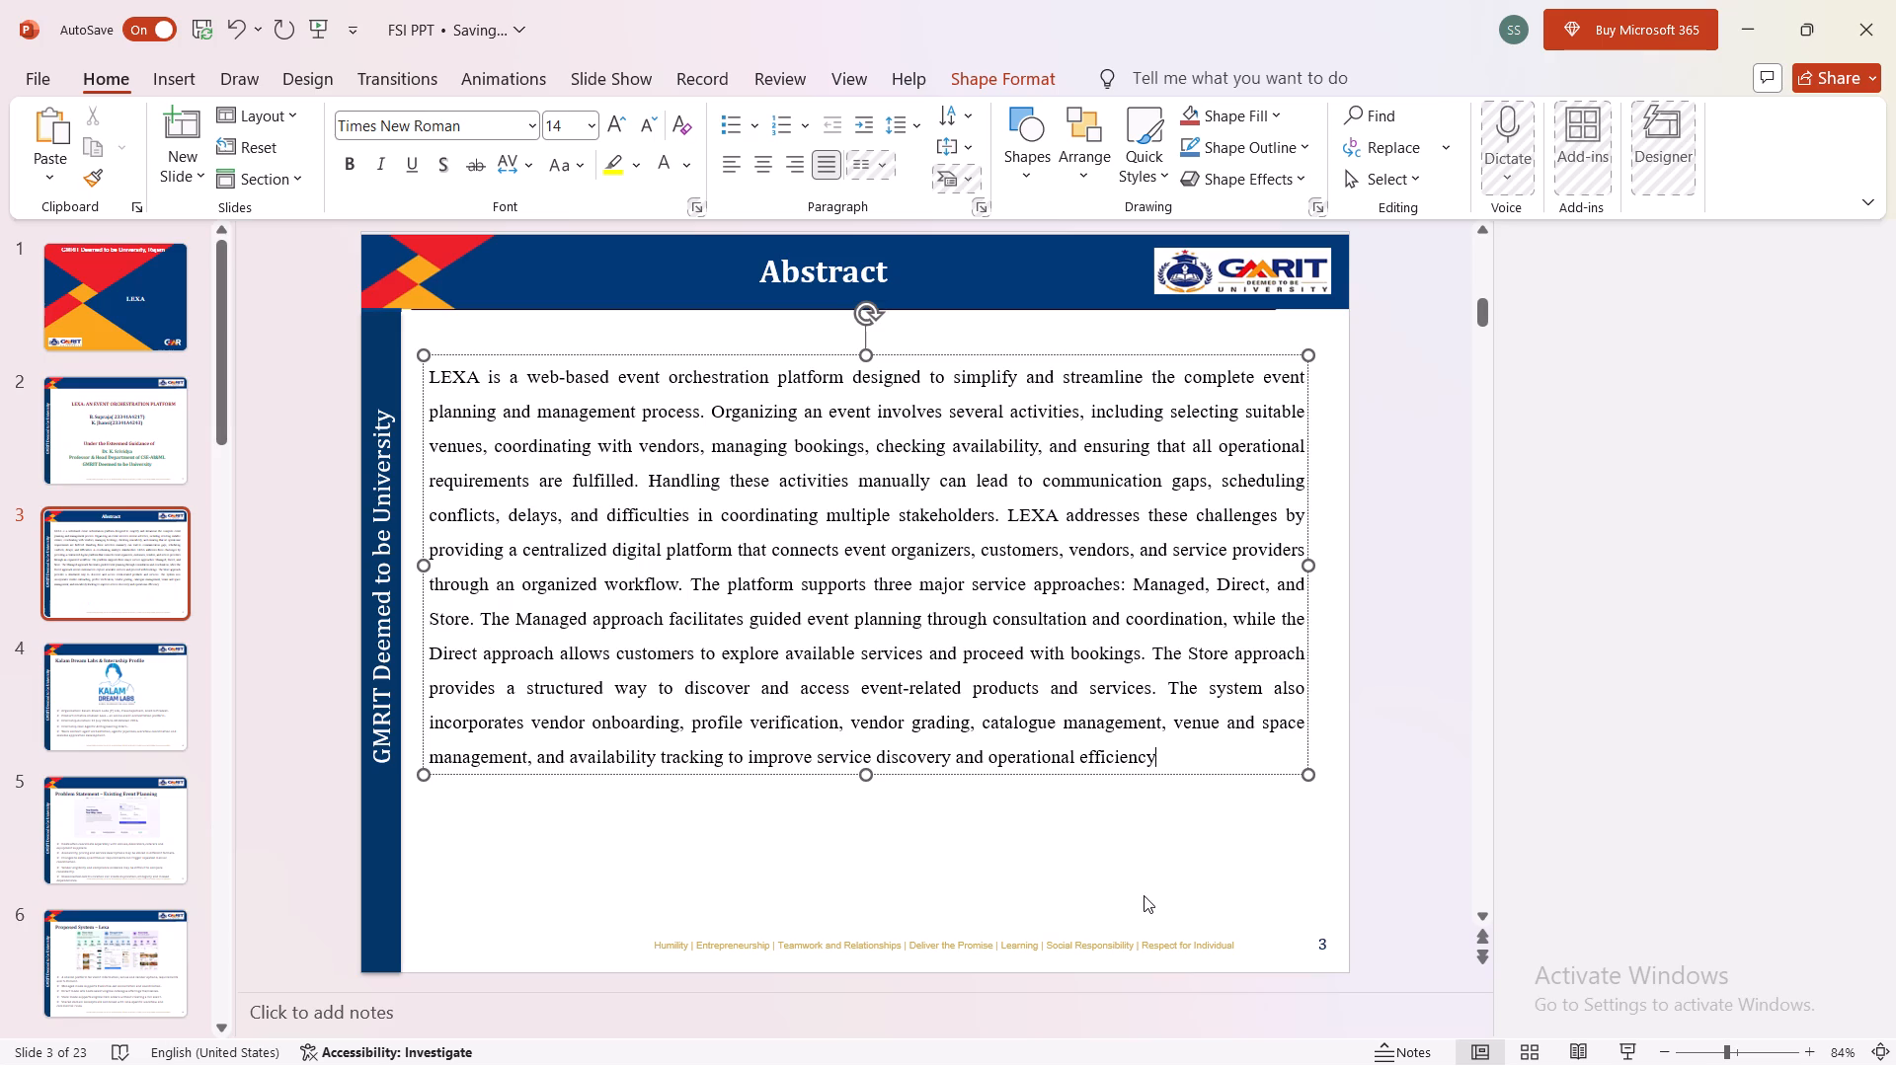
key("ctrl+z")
Delete the abstract's last sentence on slide 3, from "It provides structured workflows" through "booking confirmation and completion.".
left_click(997, 814)
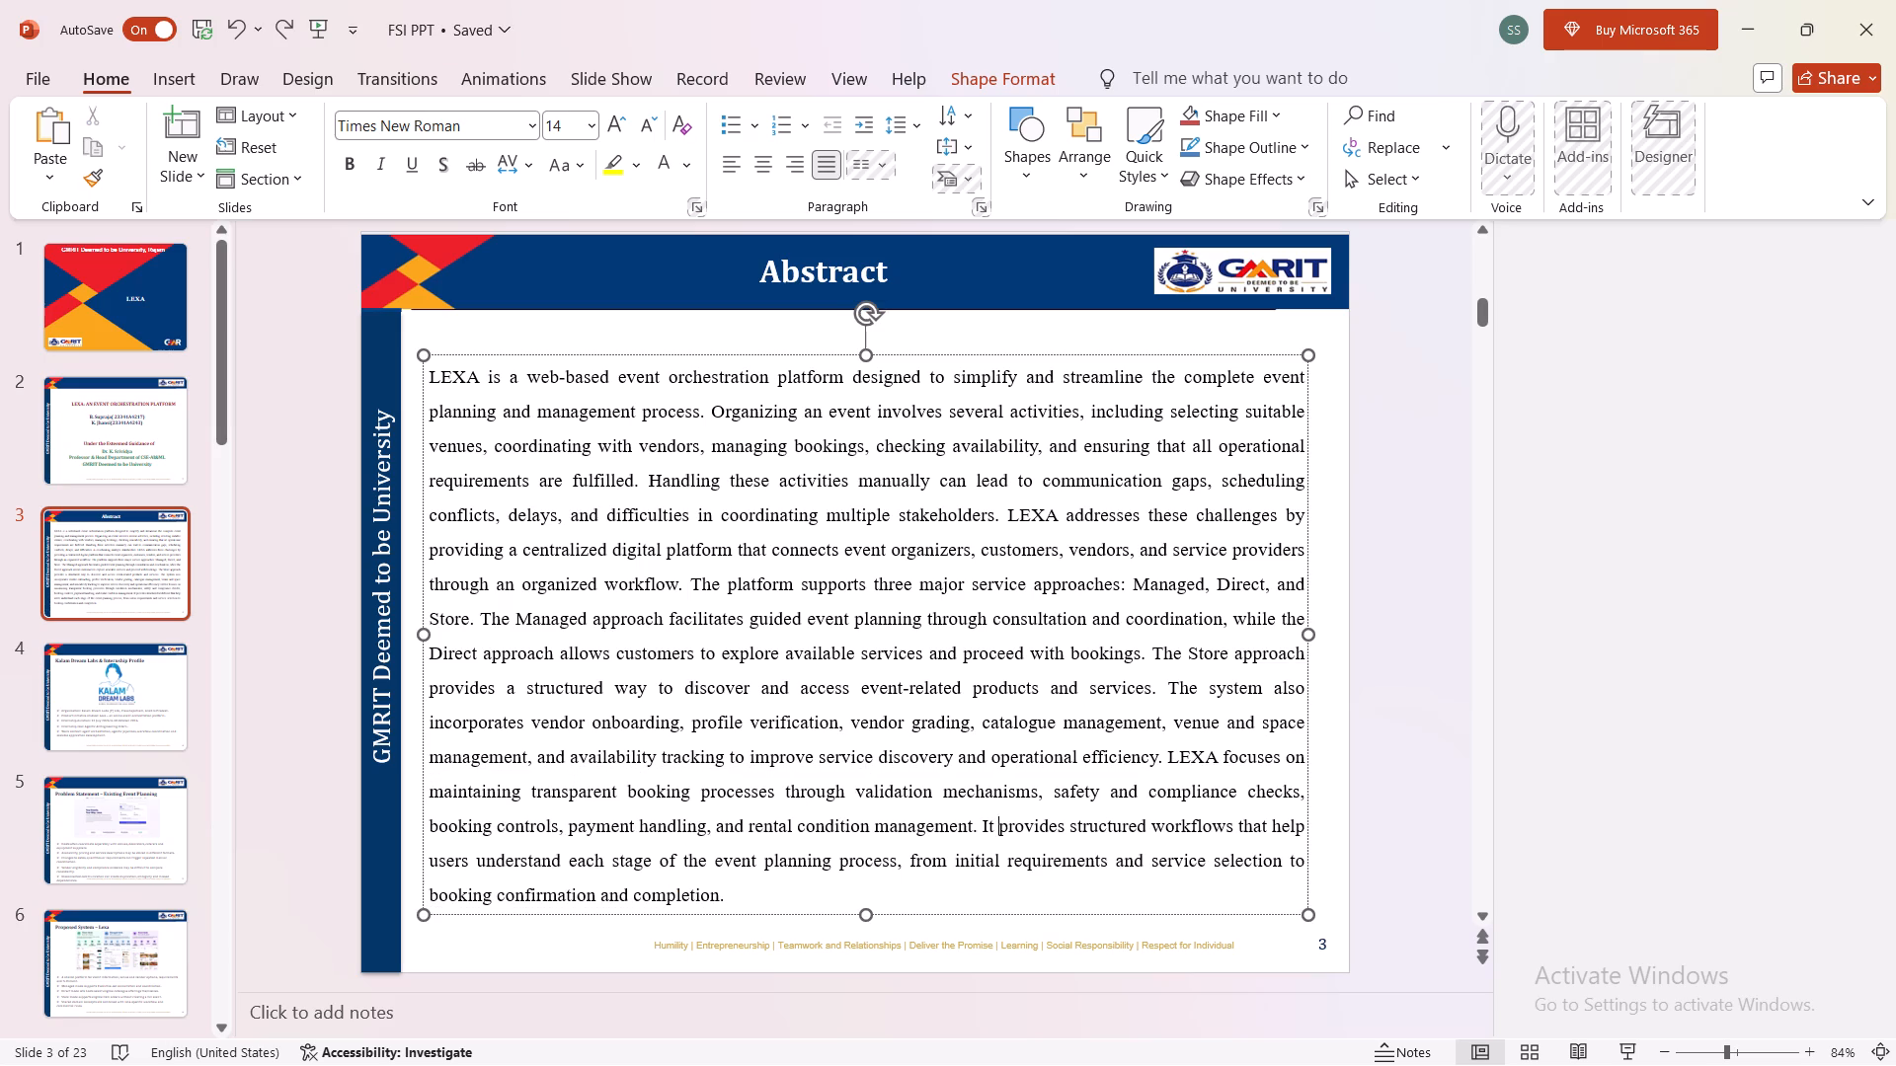
left_click_drag(980, 825, 974, 874)
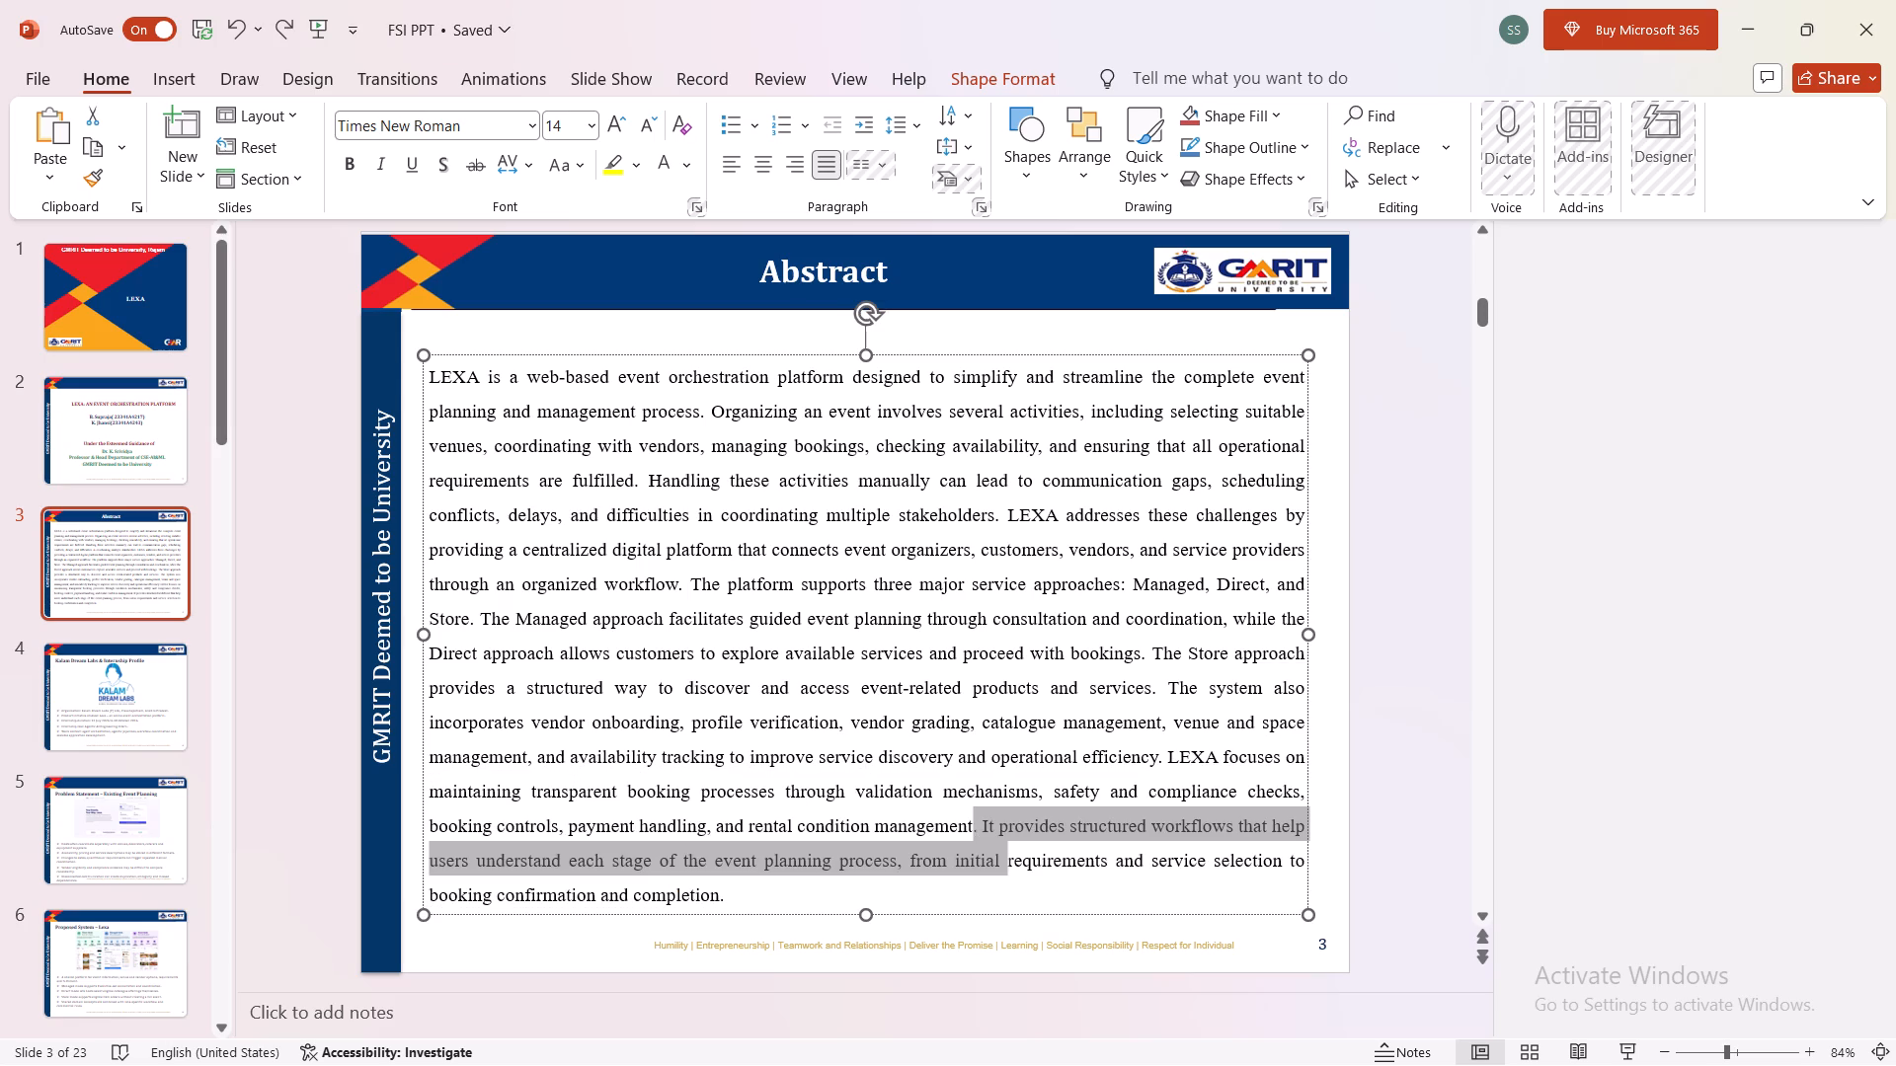
left_click_drag(974, 874, 971, 882)
key("BackSpace")
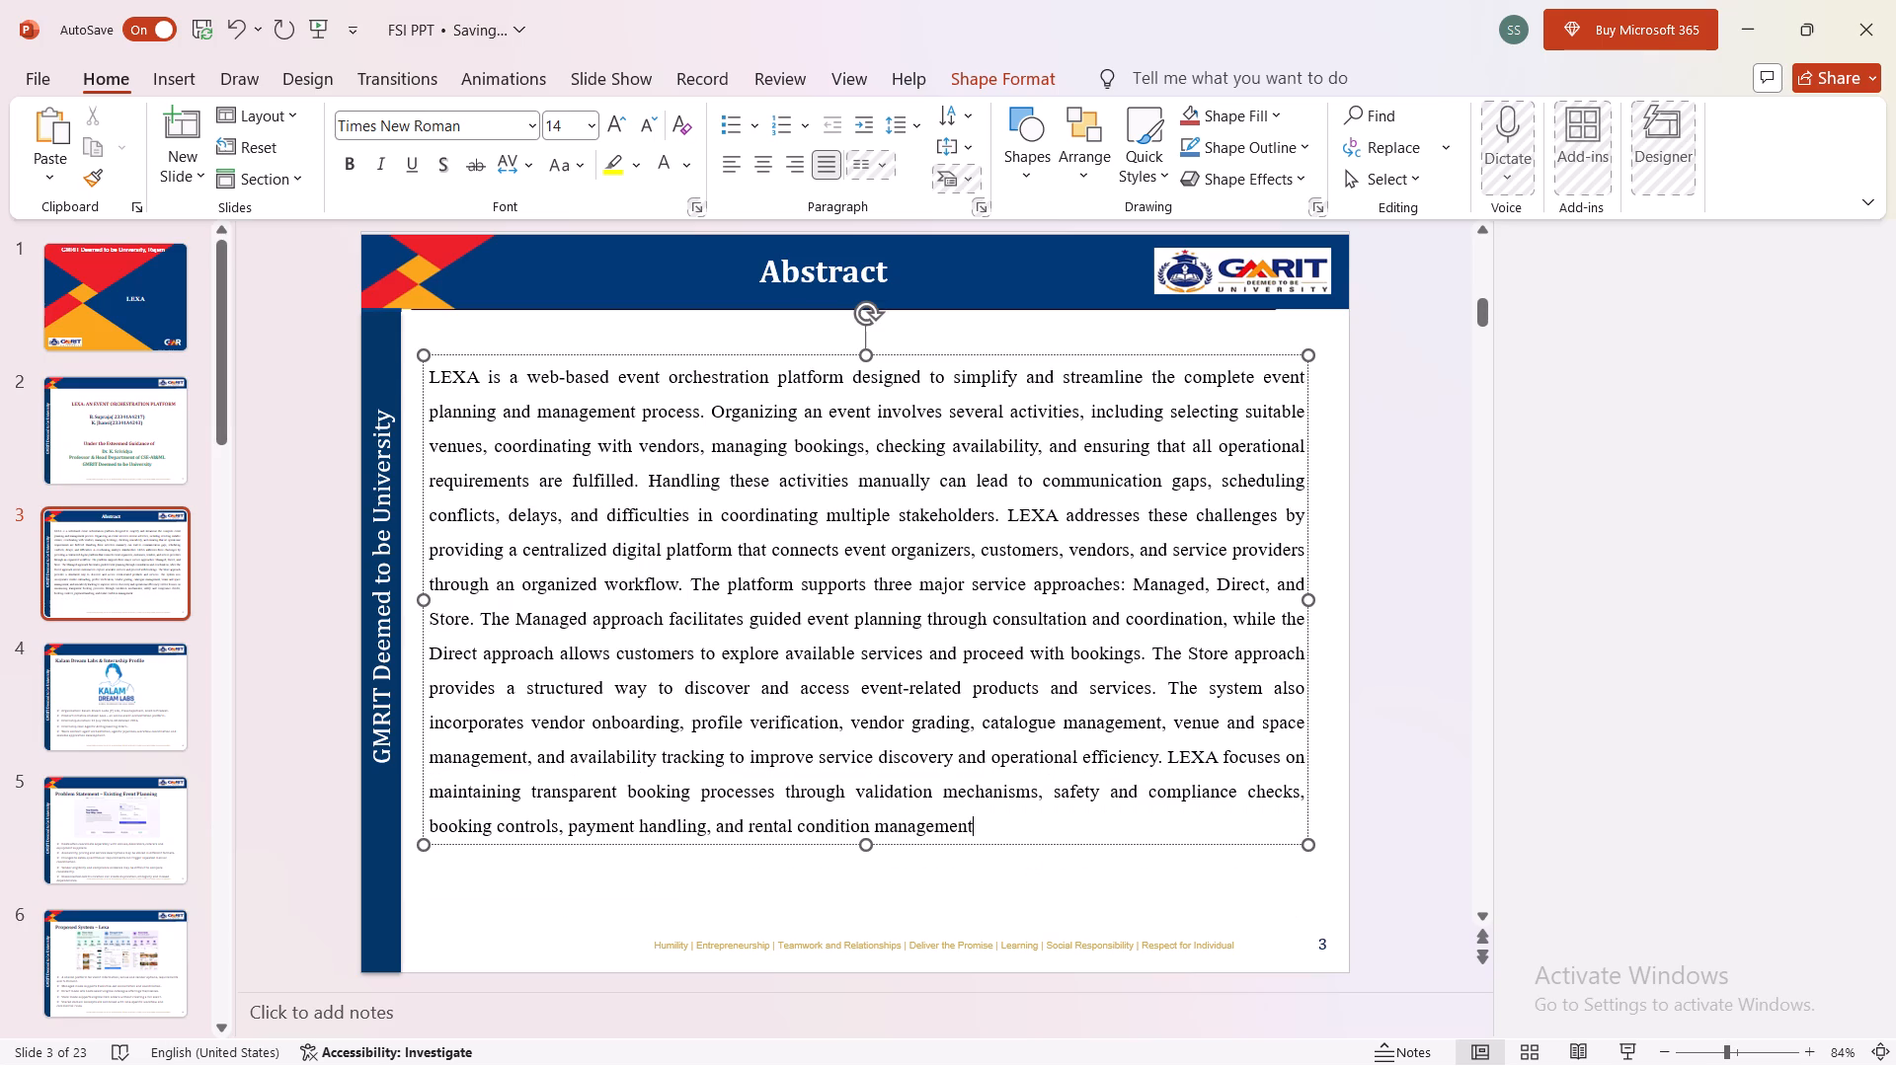
left_click(1445, 555)
Move the abstract text box on slide 3 slightly up and to the right, nearer the header banner.
left_click_drag(1075, 571, 1078, 547)
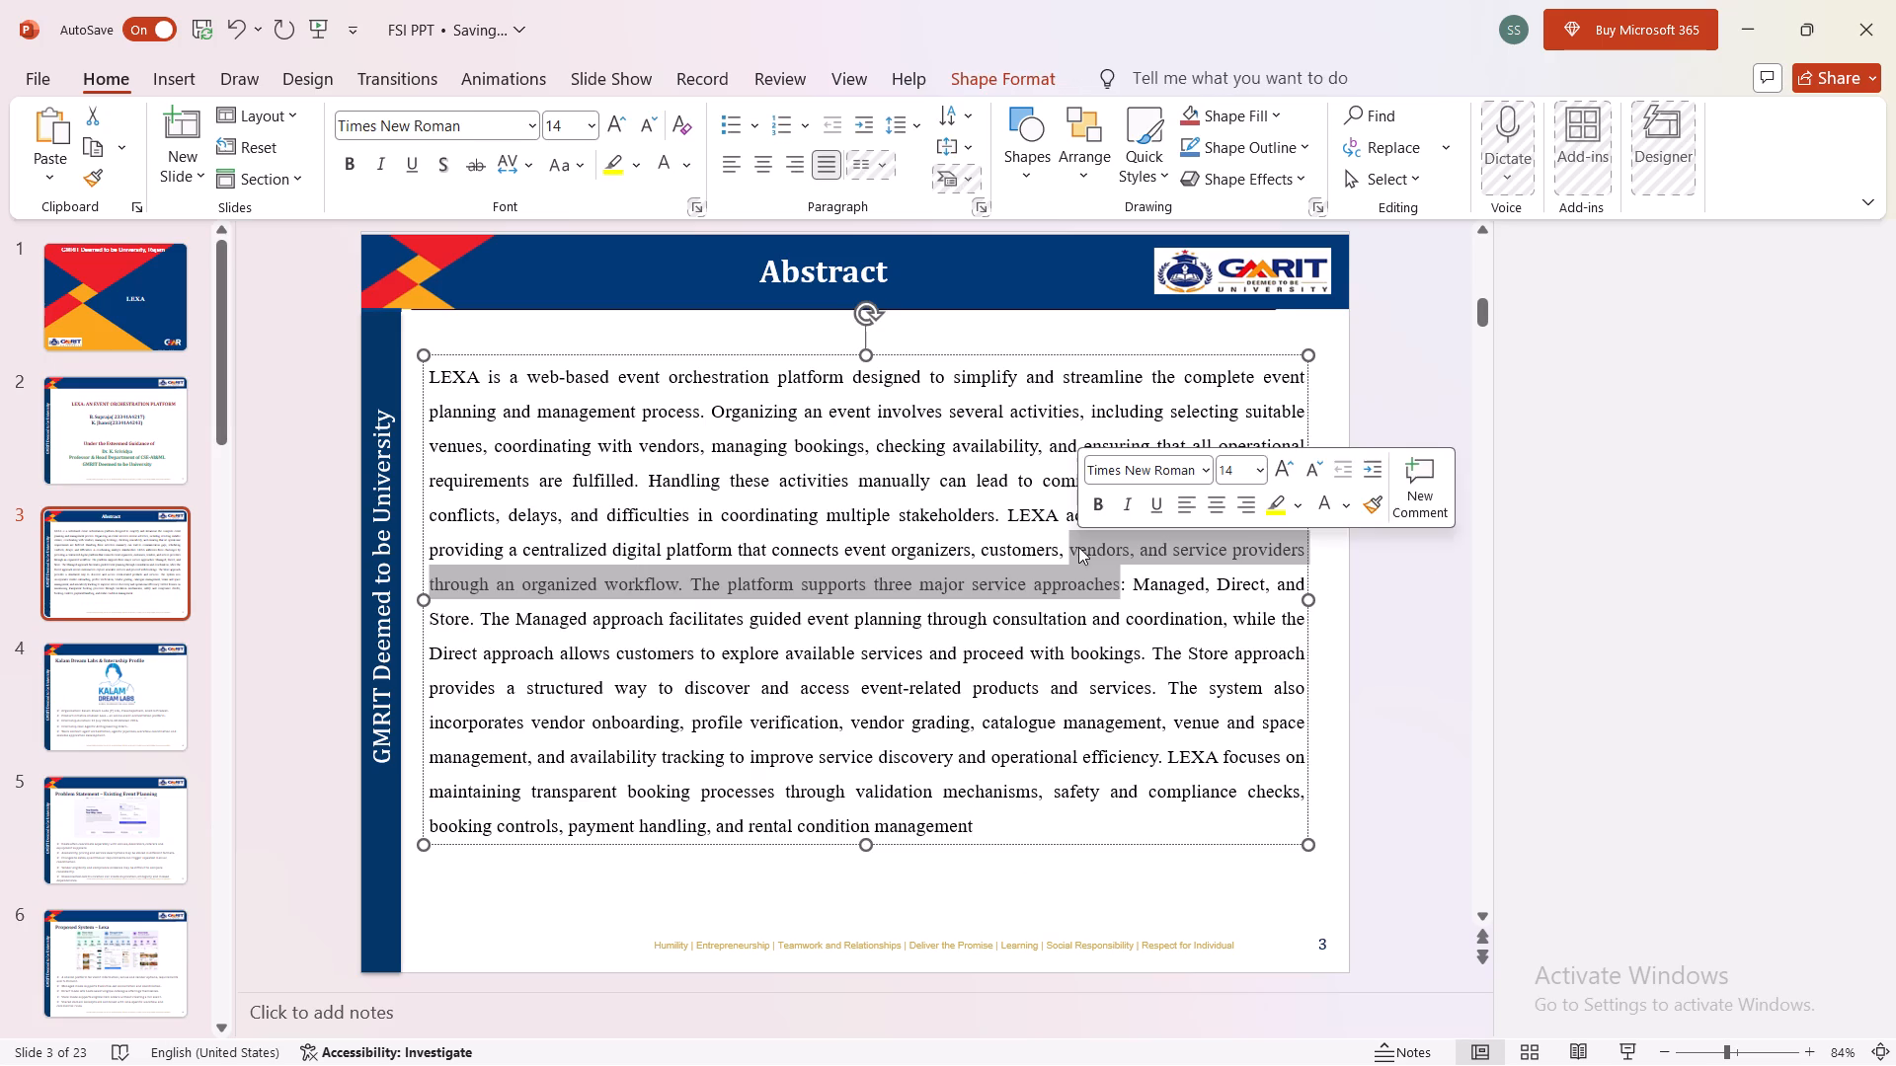
left_click(1401, 567)
left_click_drag(828, 435, 833, 409)
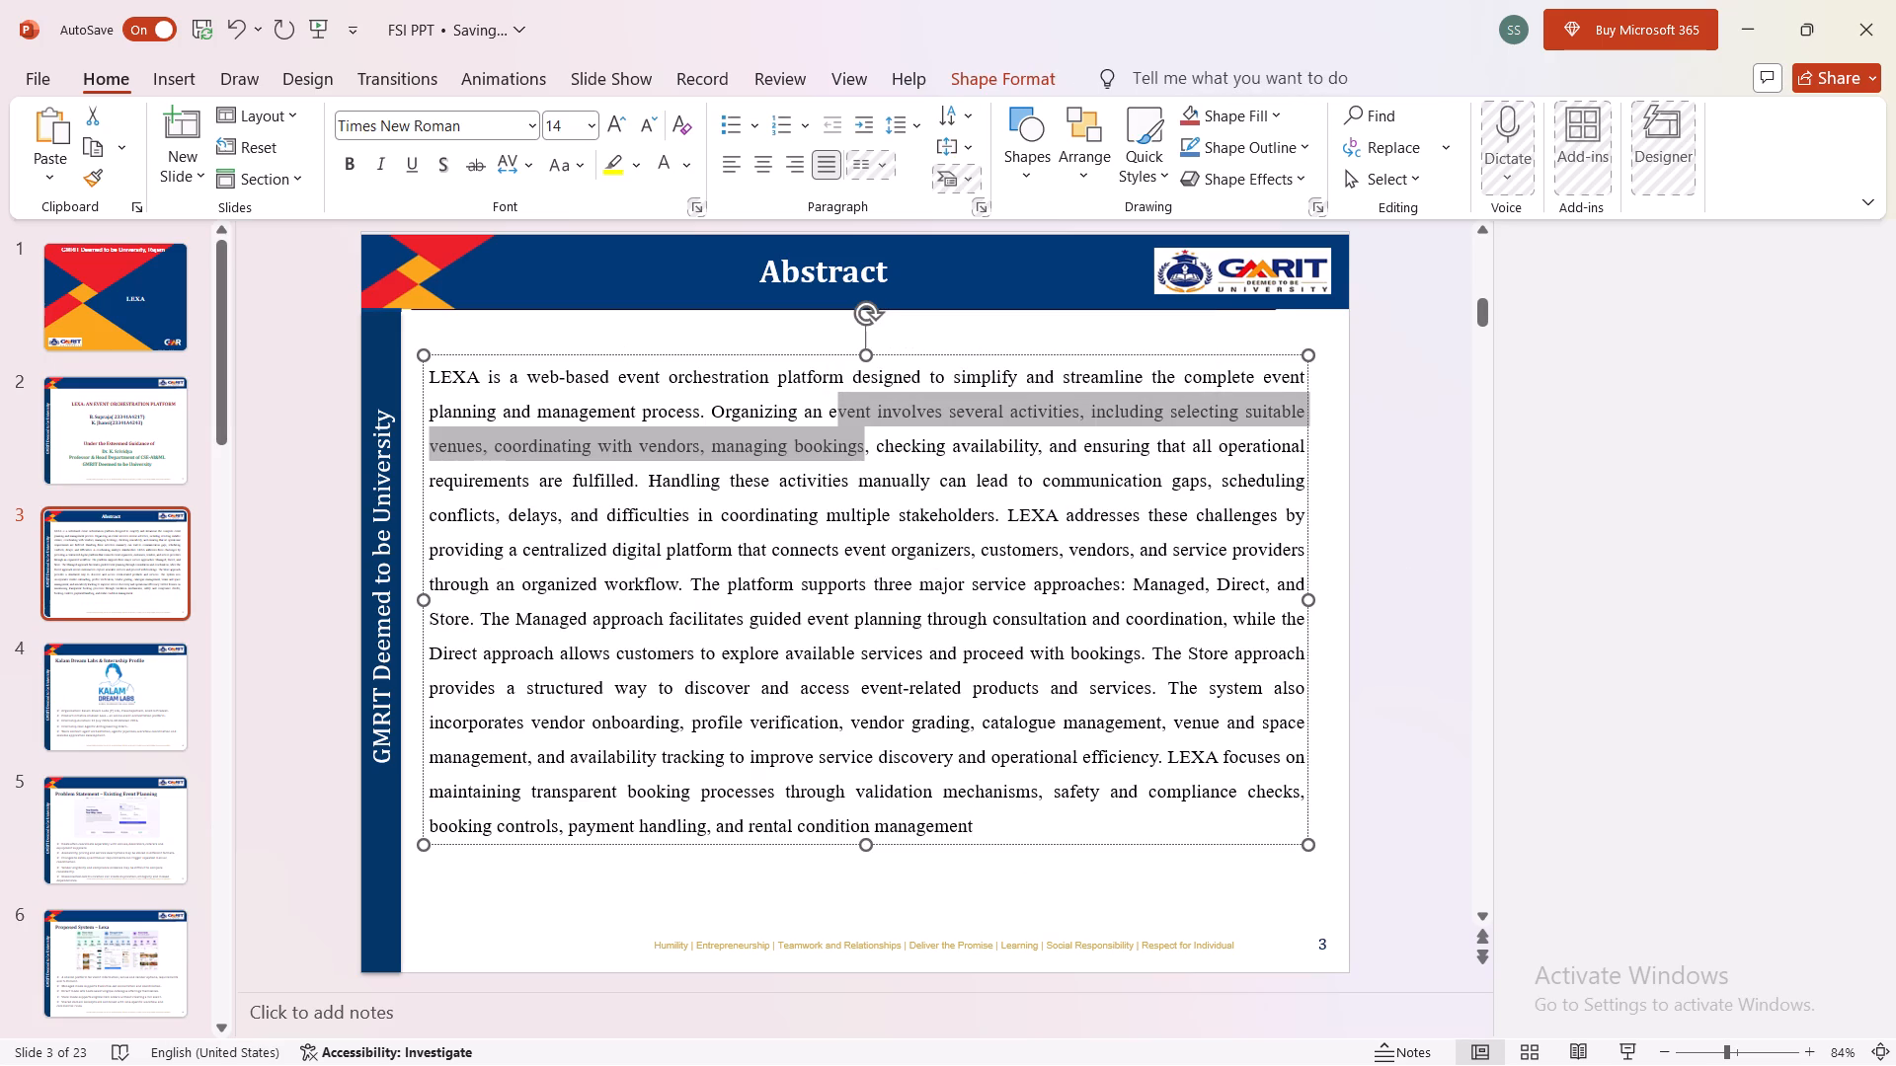
left_click_drag(621, 357, 630, 346)
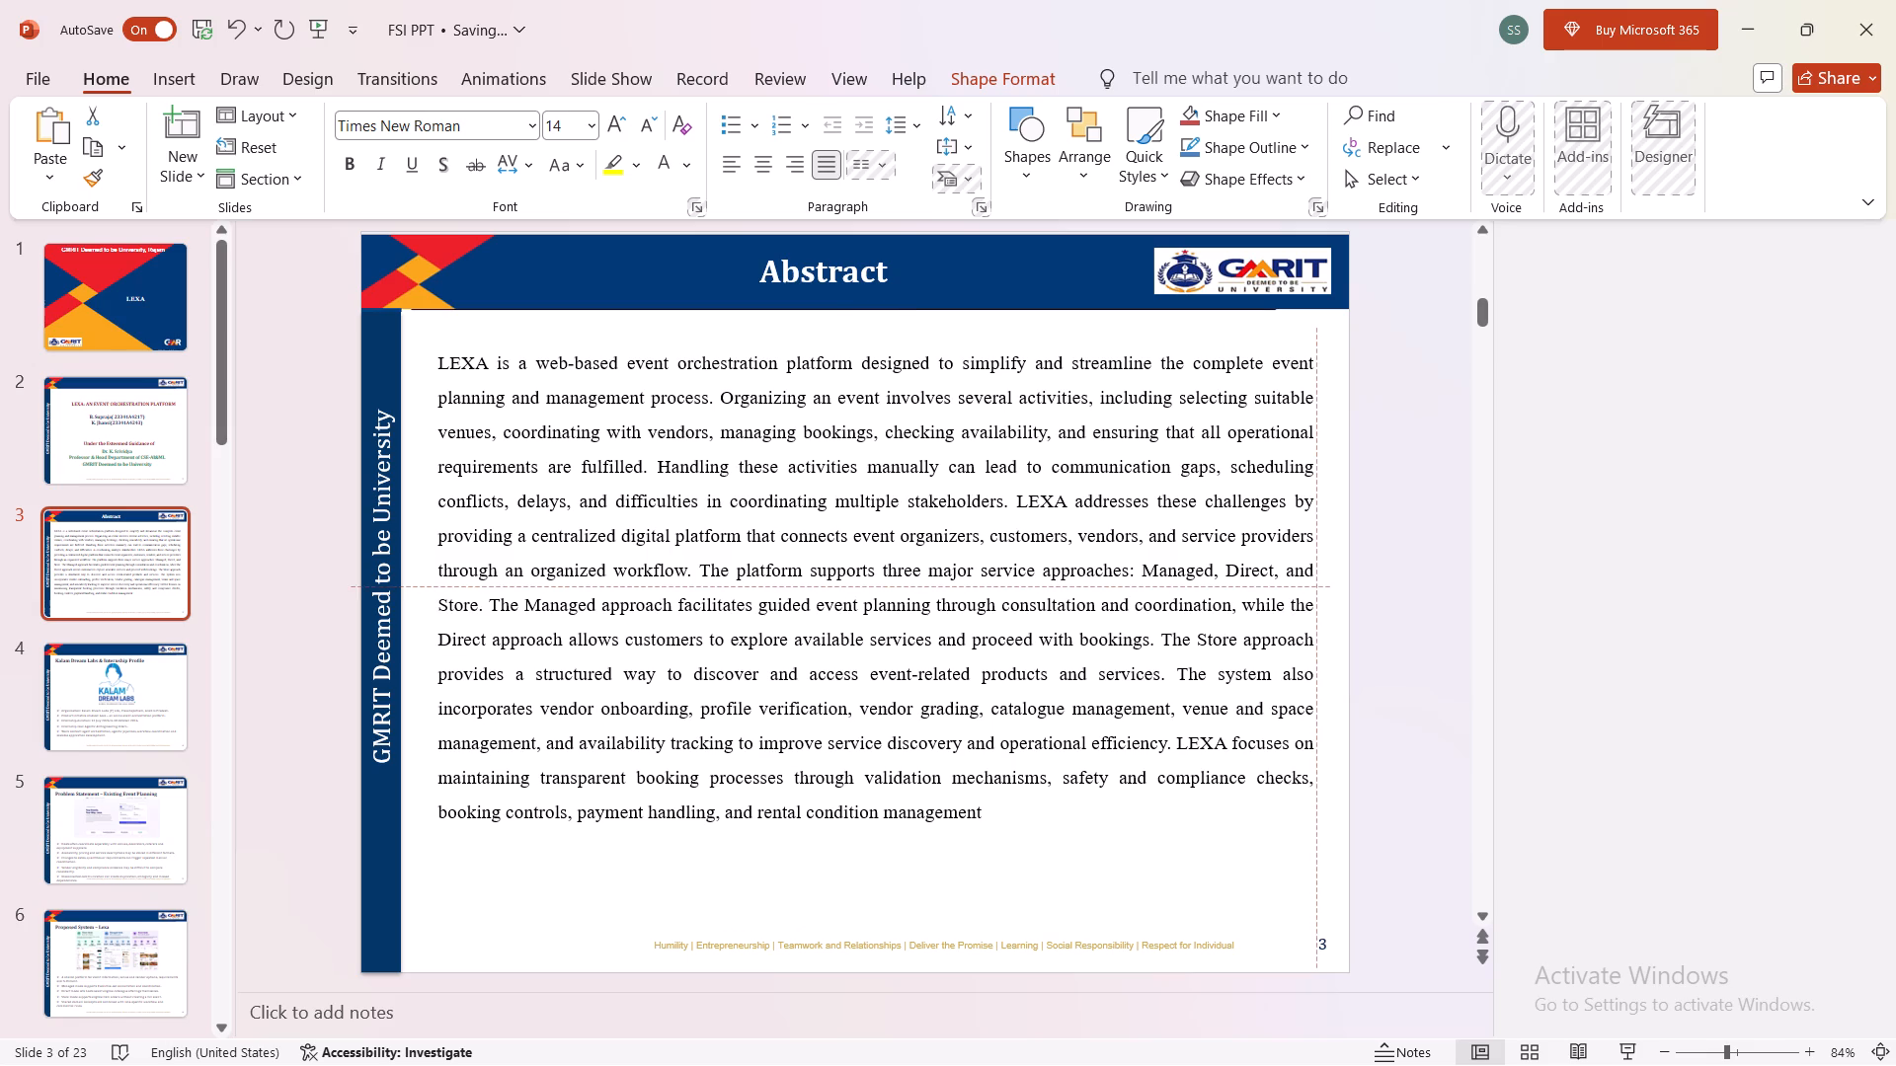
left_click_drag(630, 346, 629, 346)
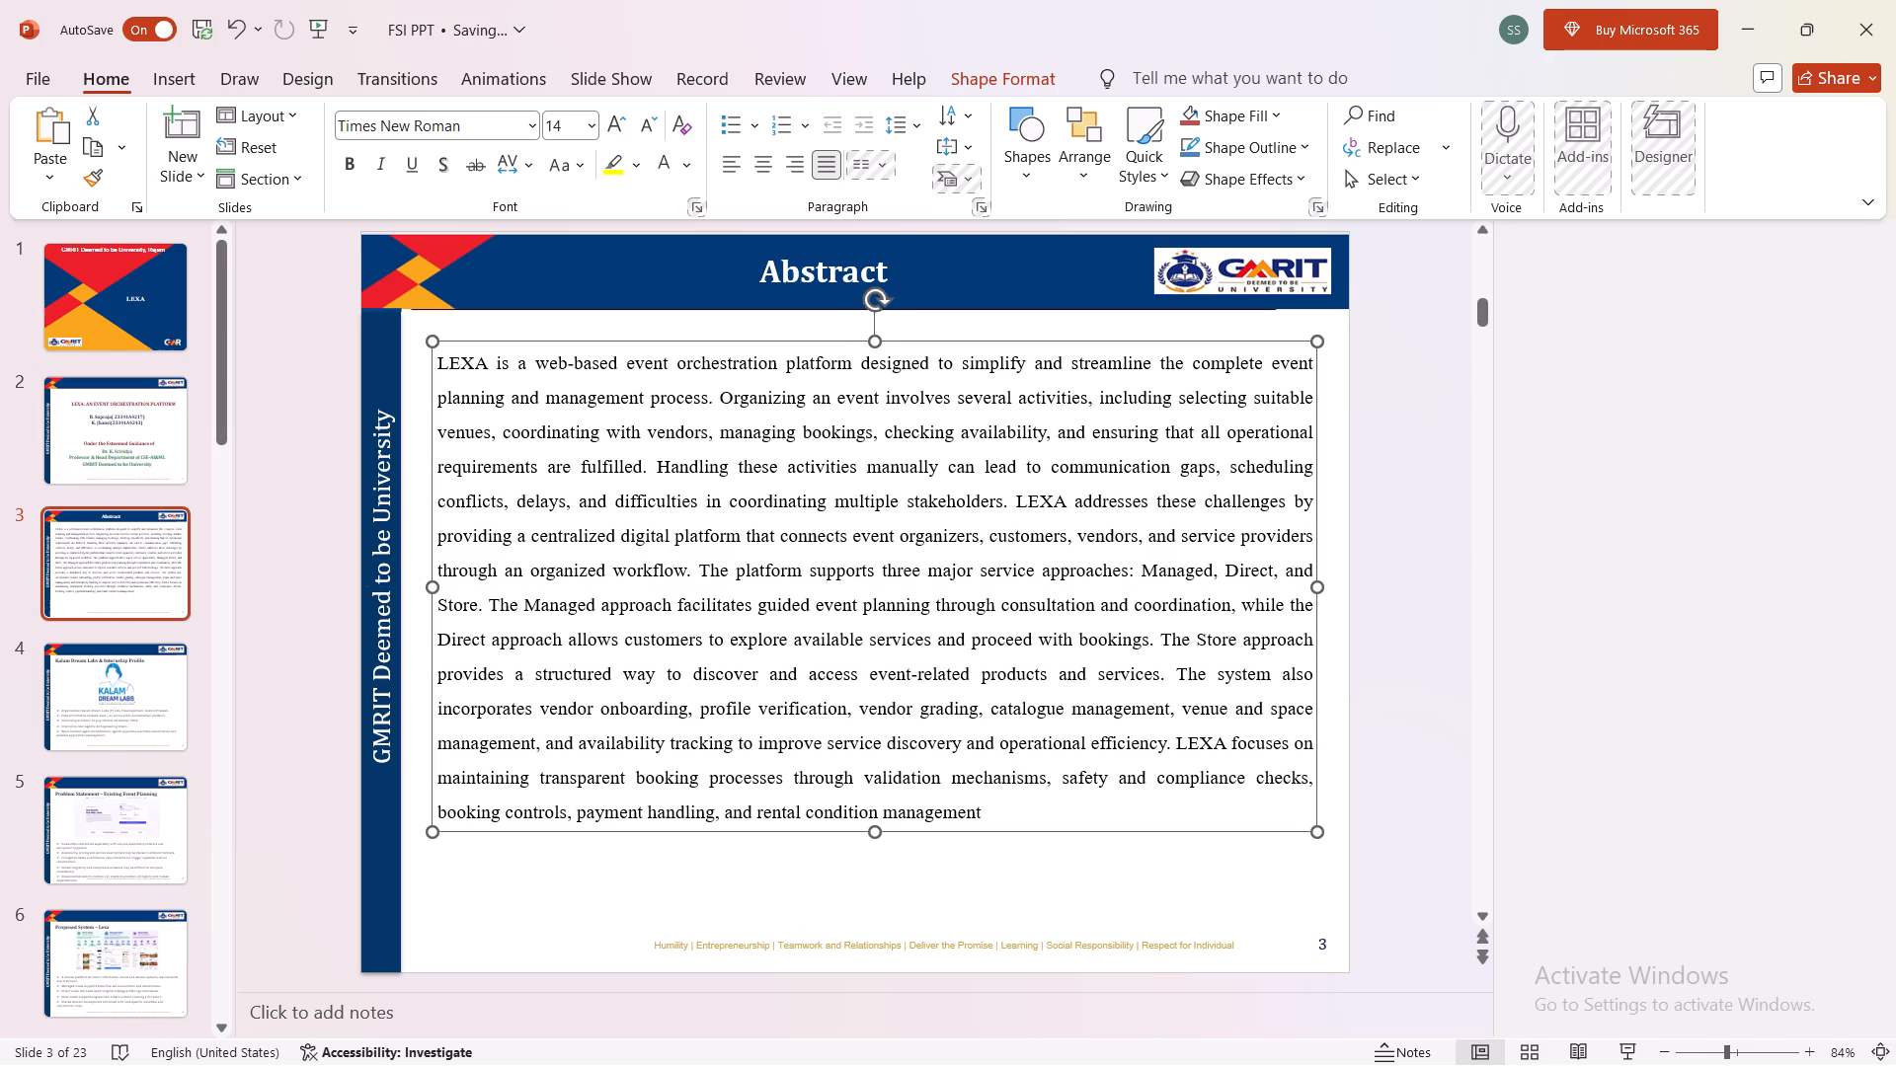
left_click(1424, 596)
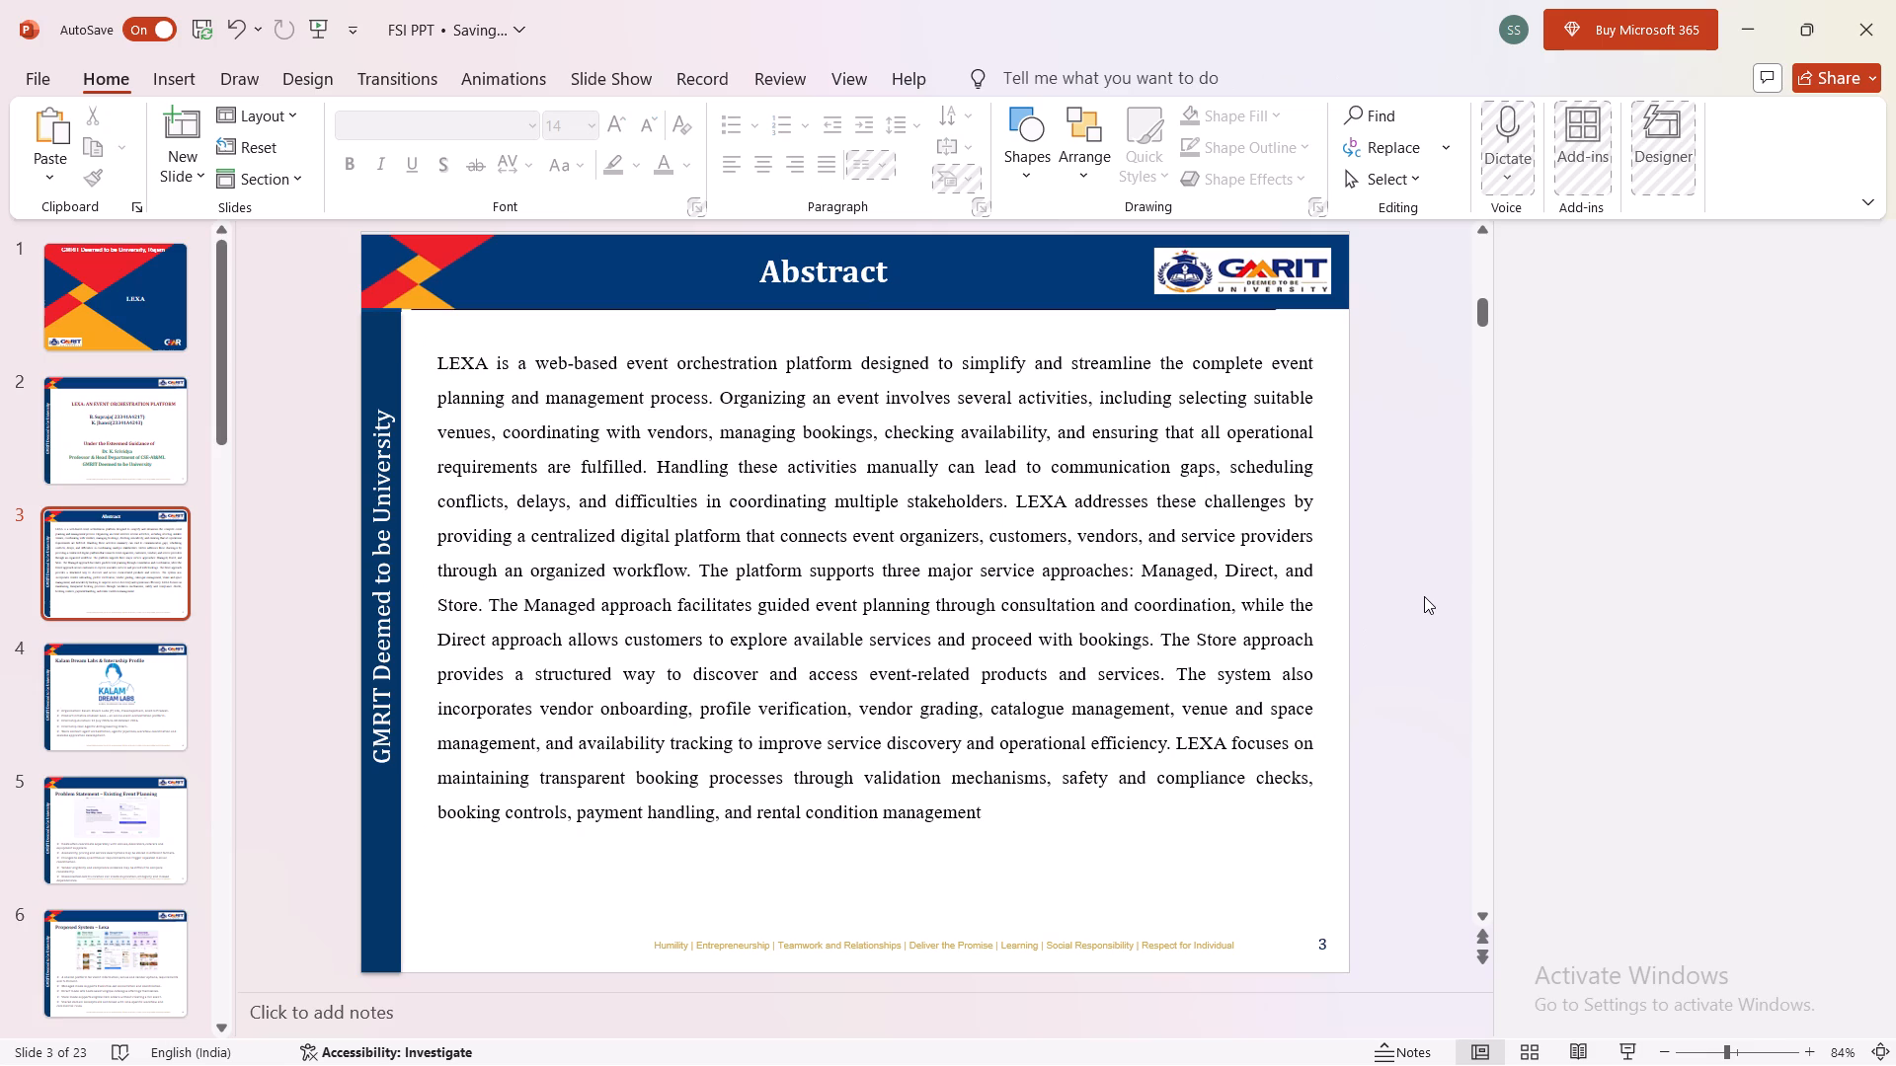
Move the abstract text box on slide 3 slightly further up, closer to the header banner, and a touch to the left.
left_click(997, 569)
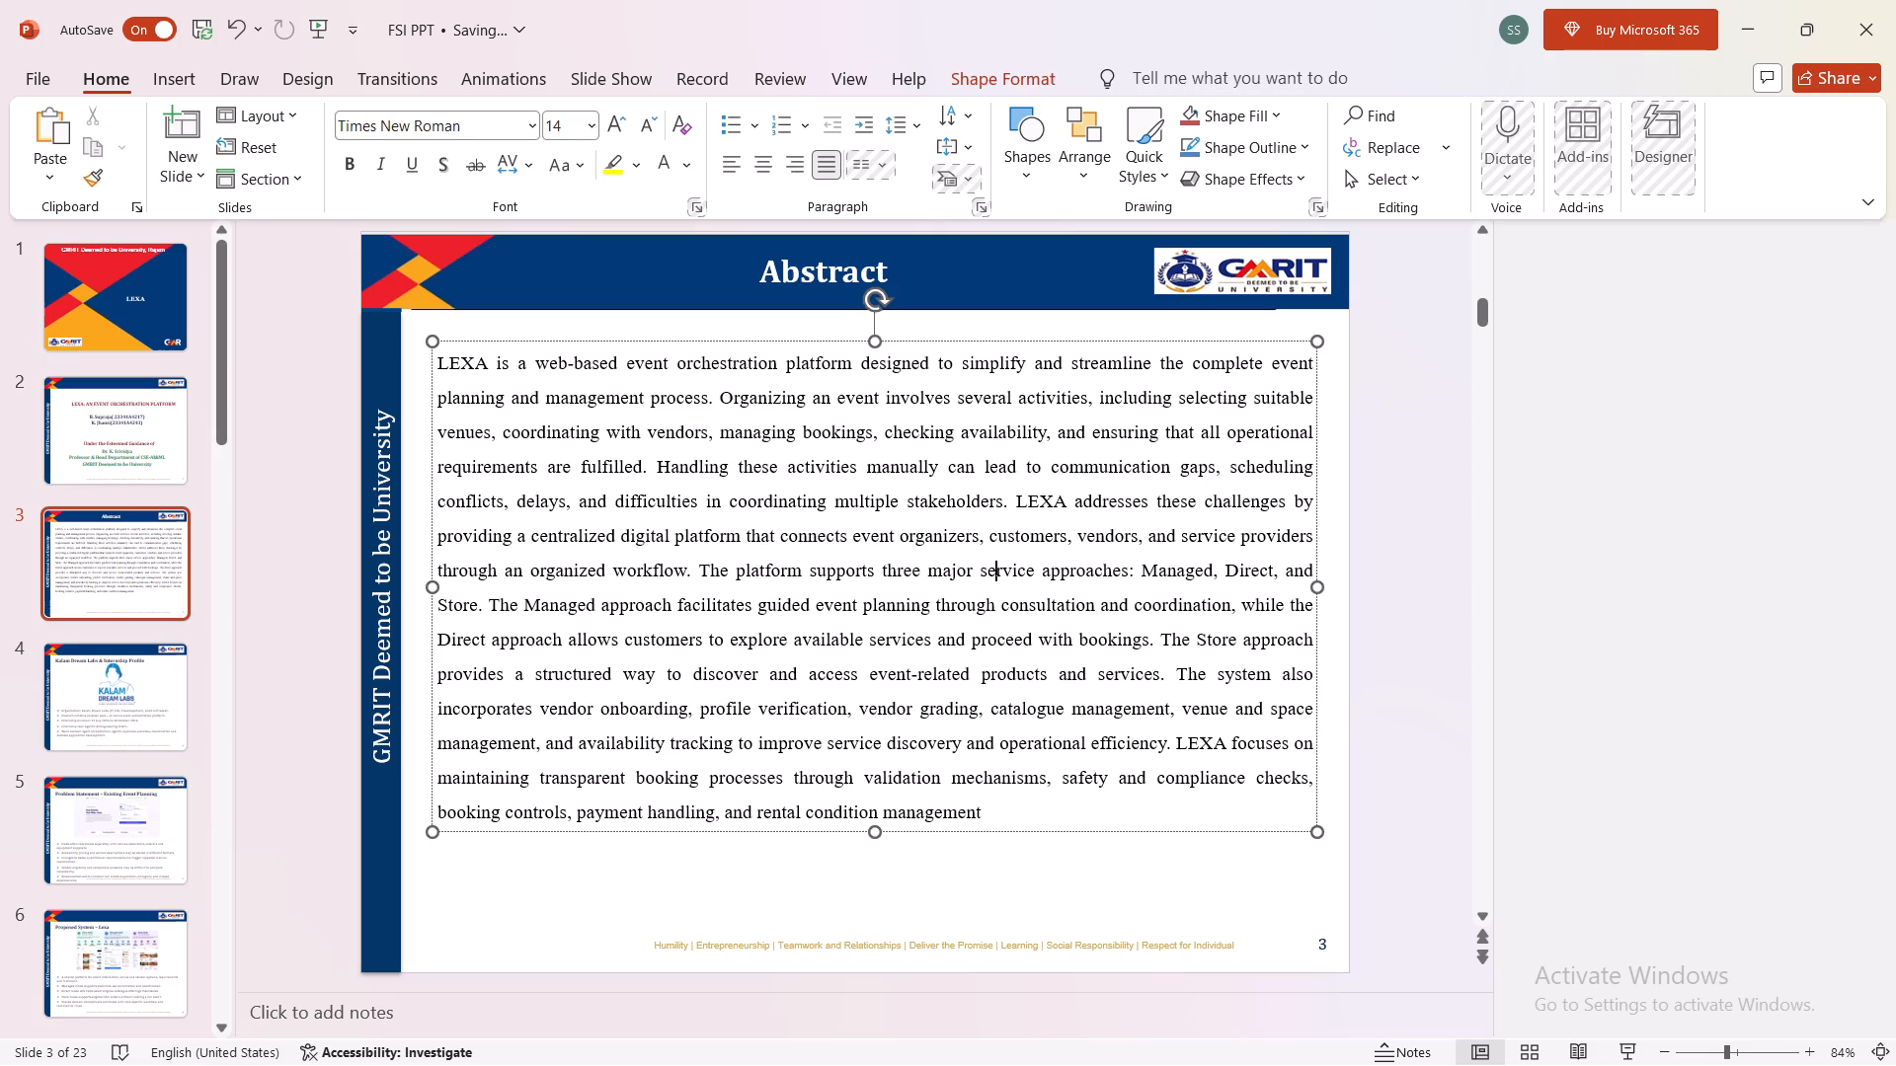
left_click_drag(629, 340, 631, 331)
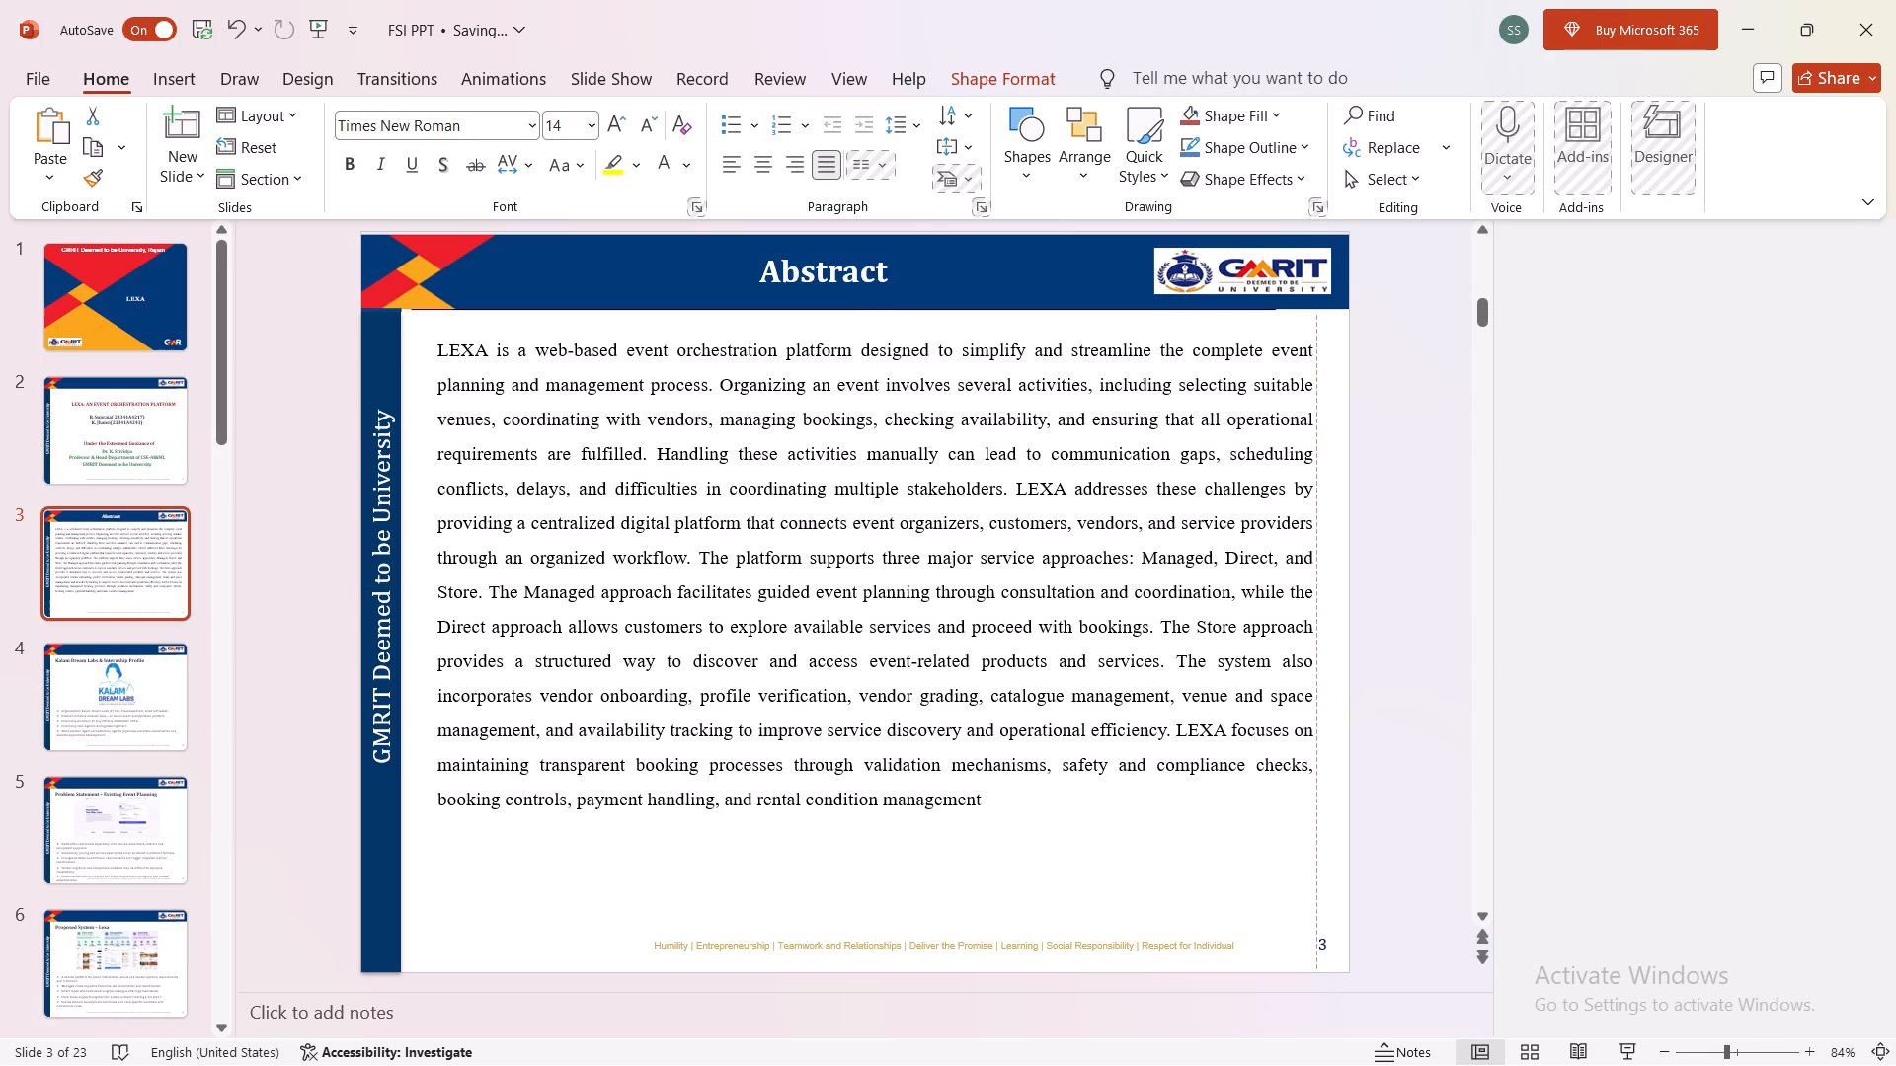
left_click_drag(631, 331, 631, 330)
left_click_drag(631, 330, 631, 329)
left_click_drag(631, 329, 630, 329)
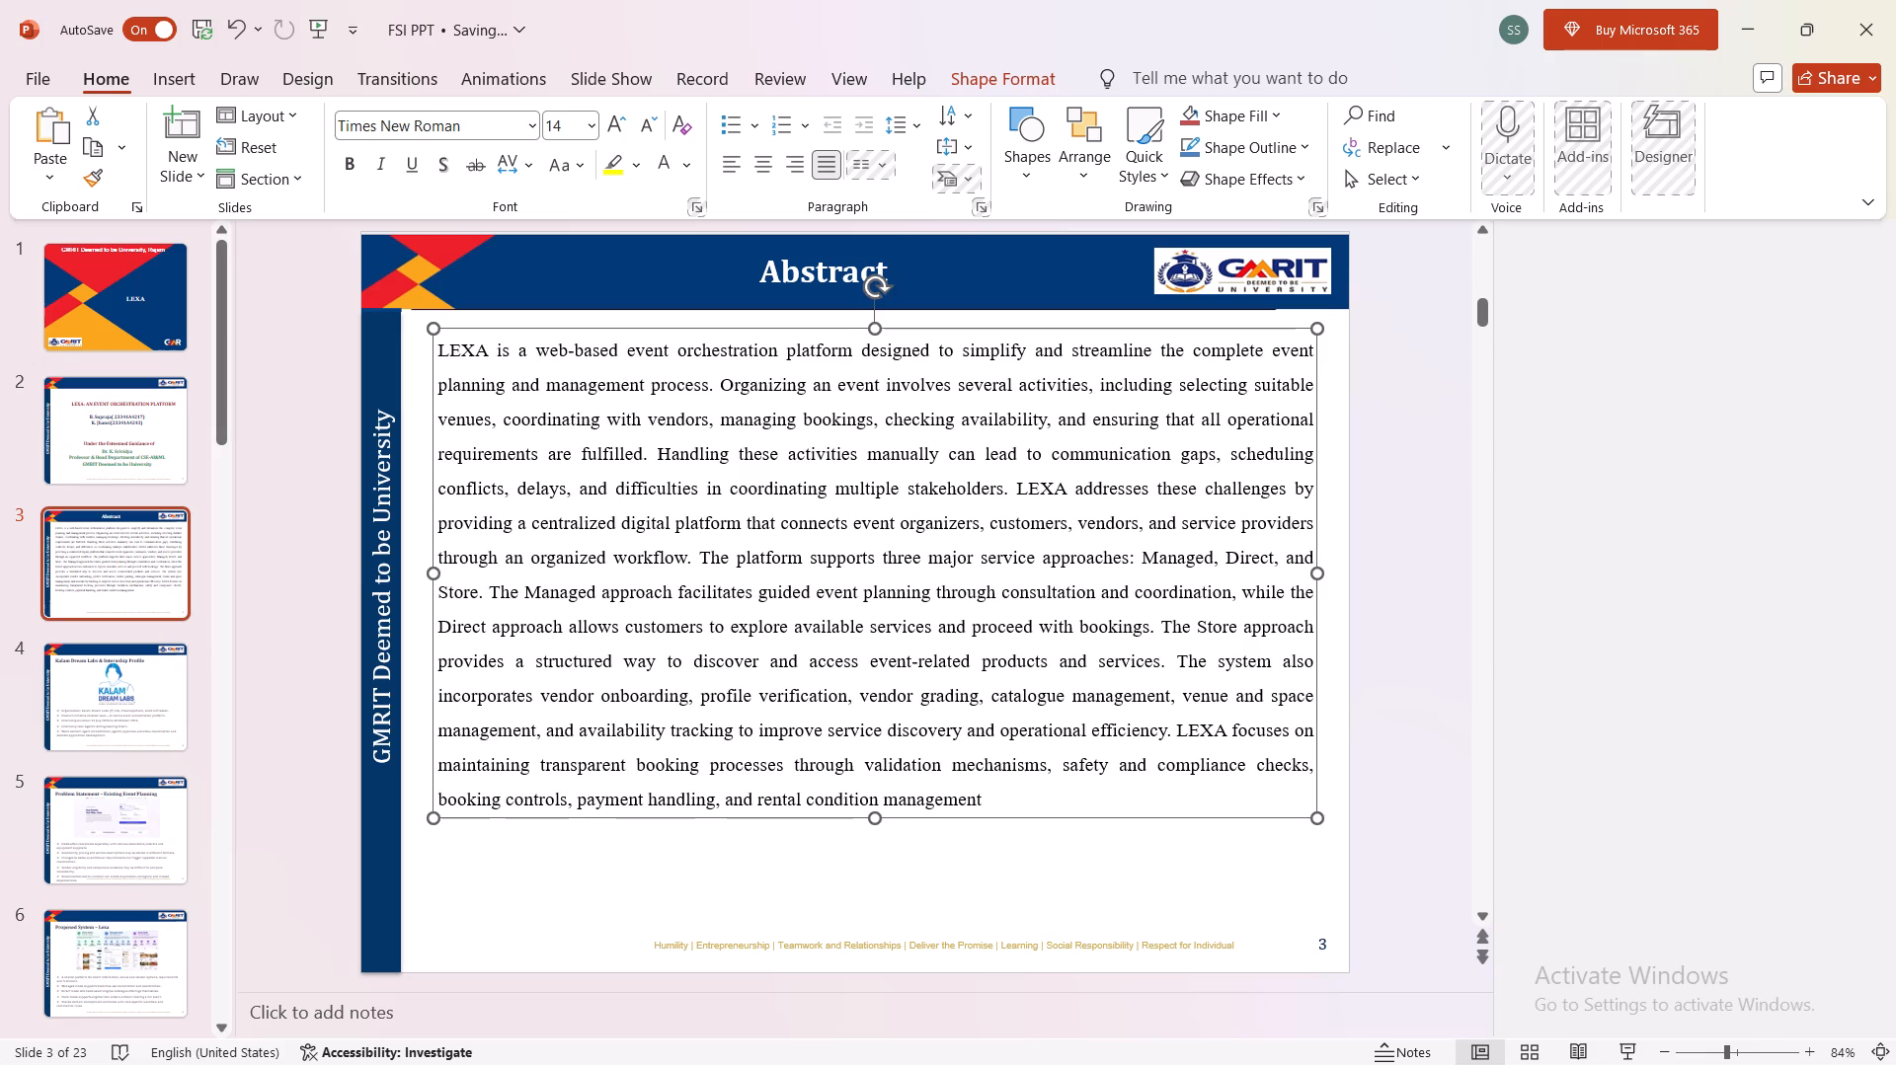
left_click(605, 327)
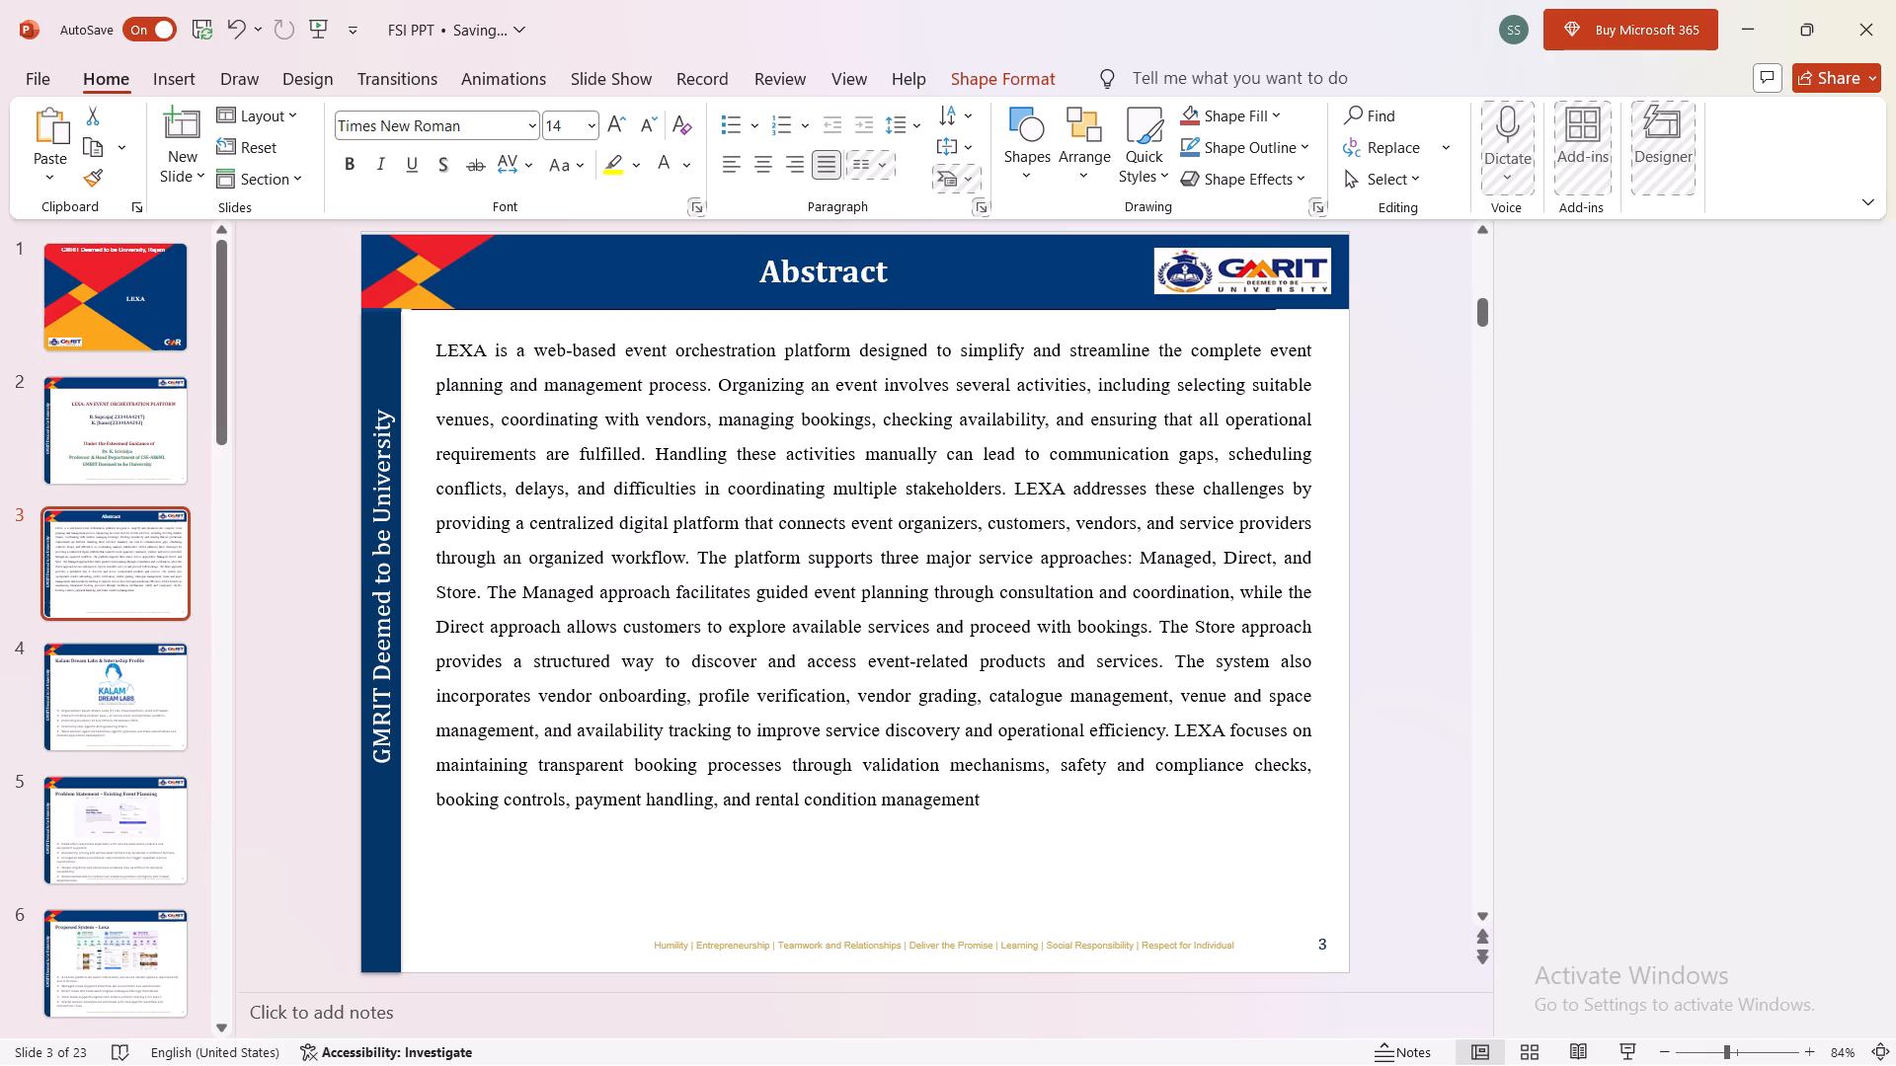
left_click(1465, 428)
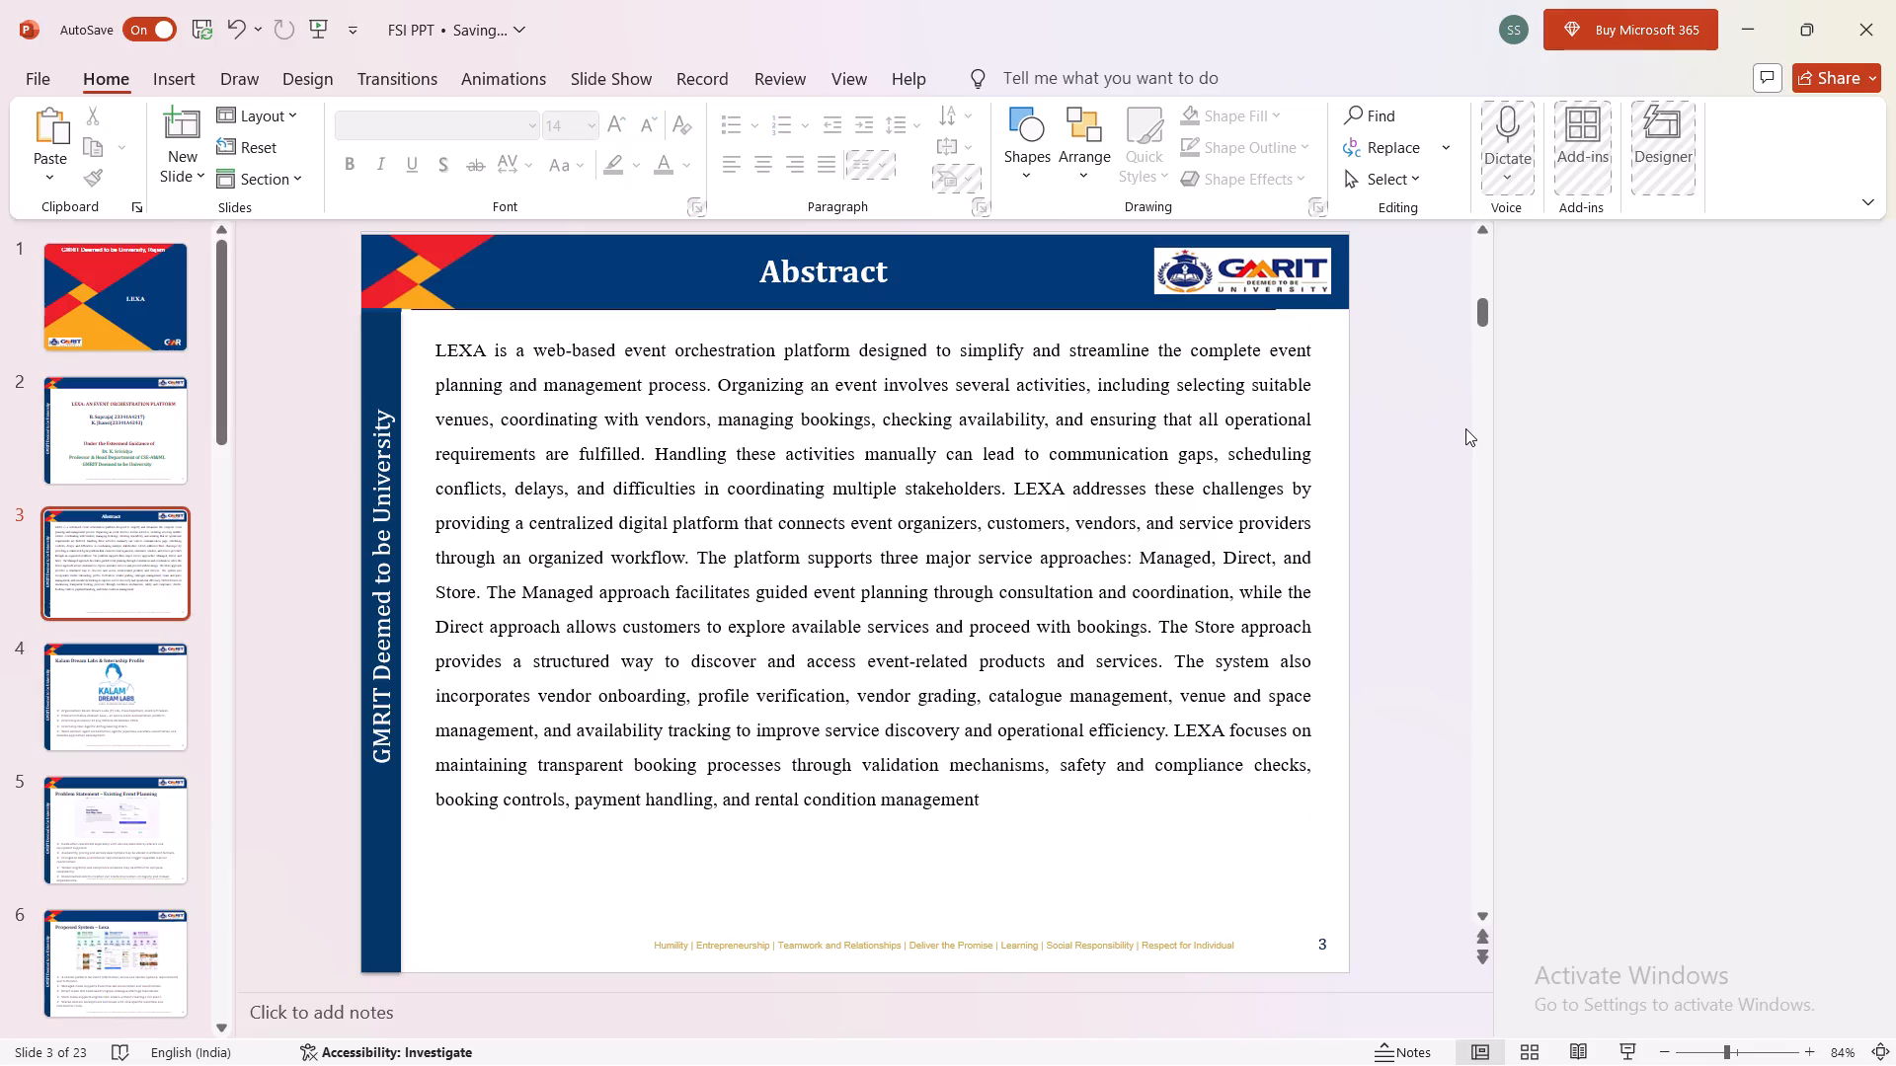
key("alt+Tab")
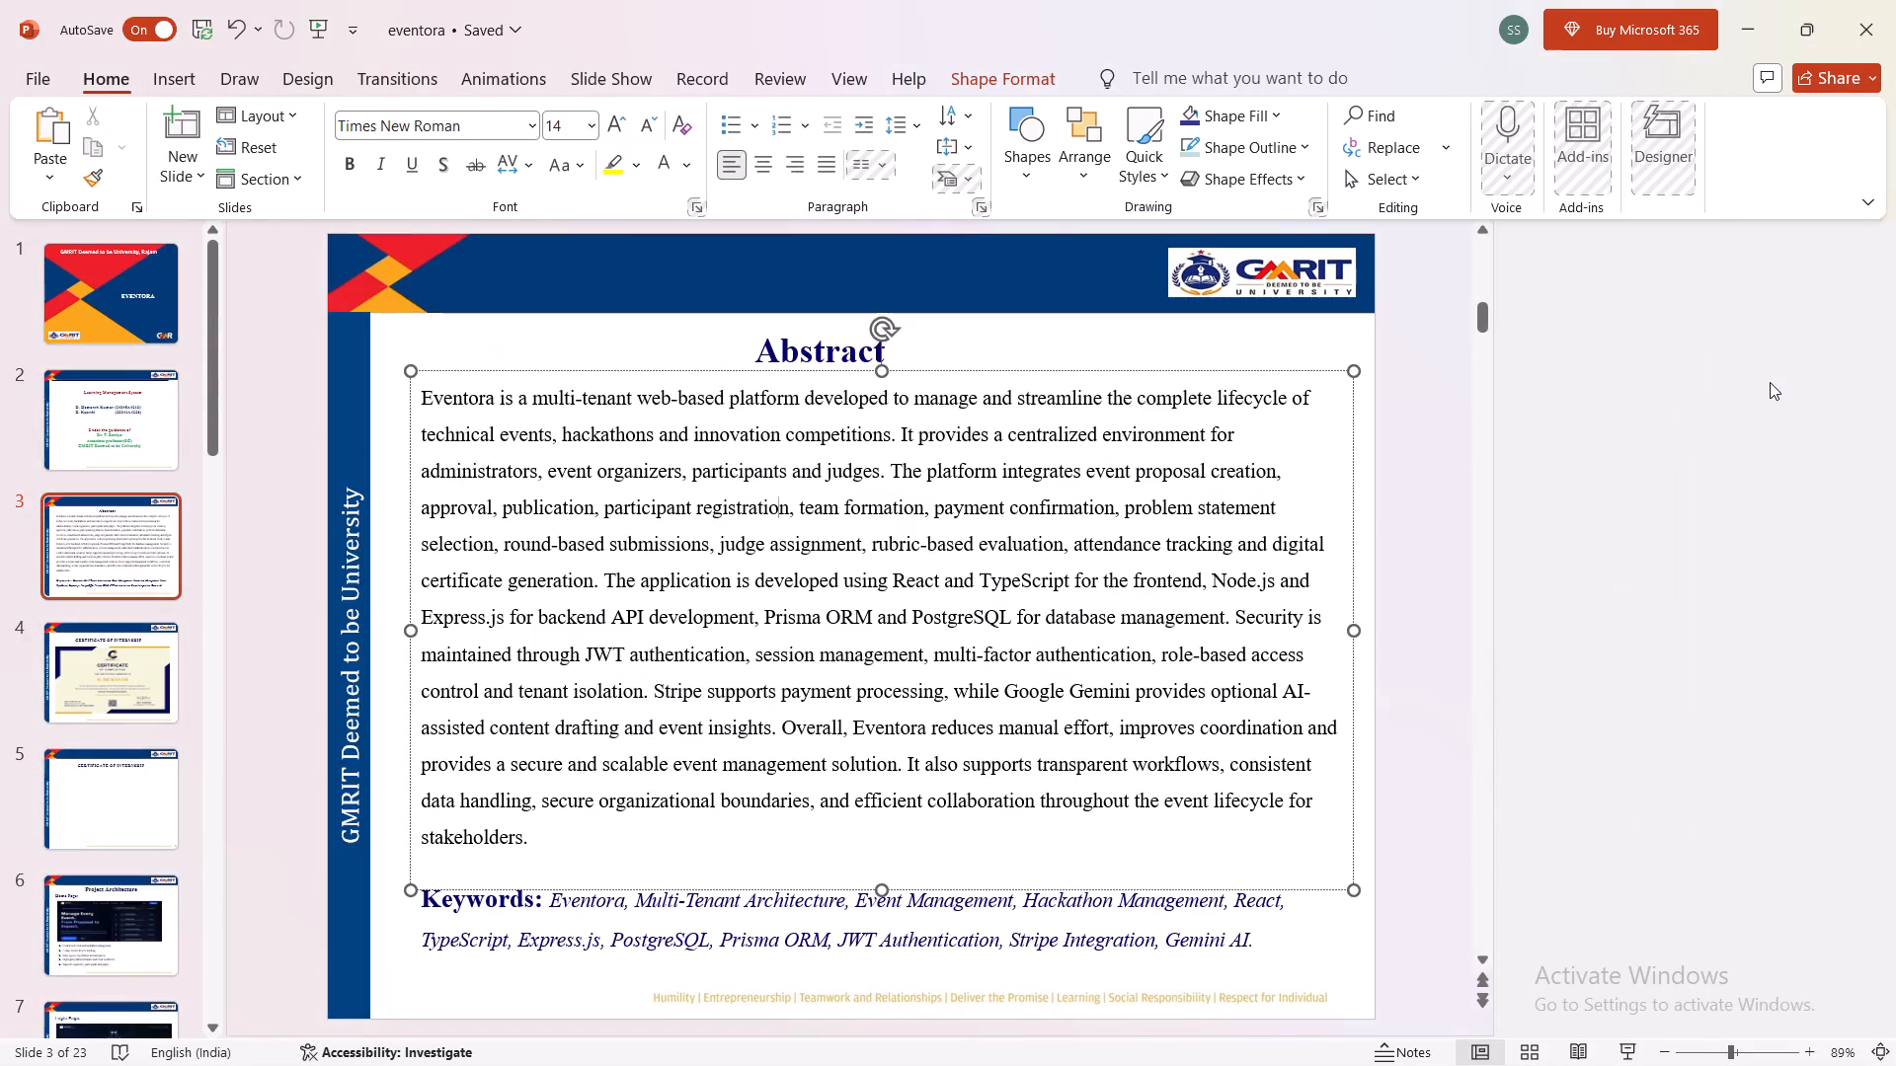
left_click(1742, 15)
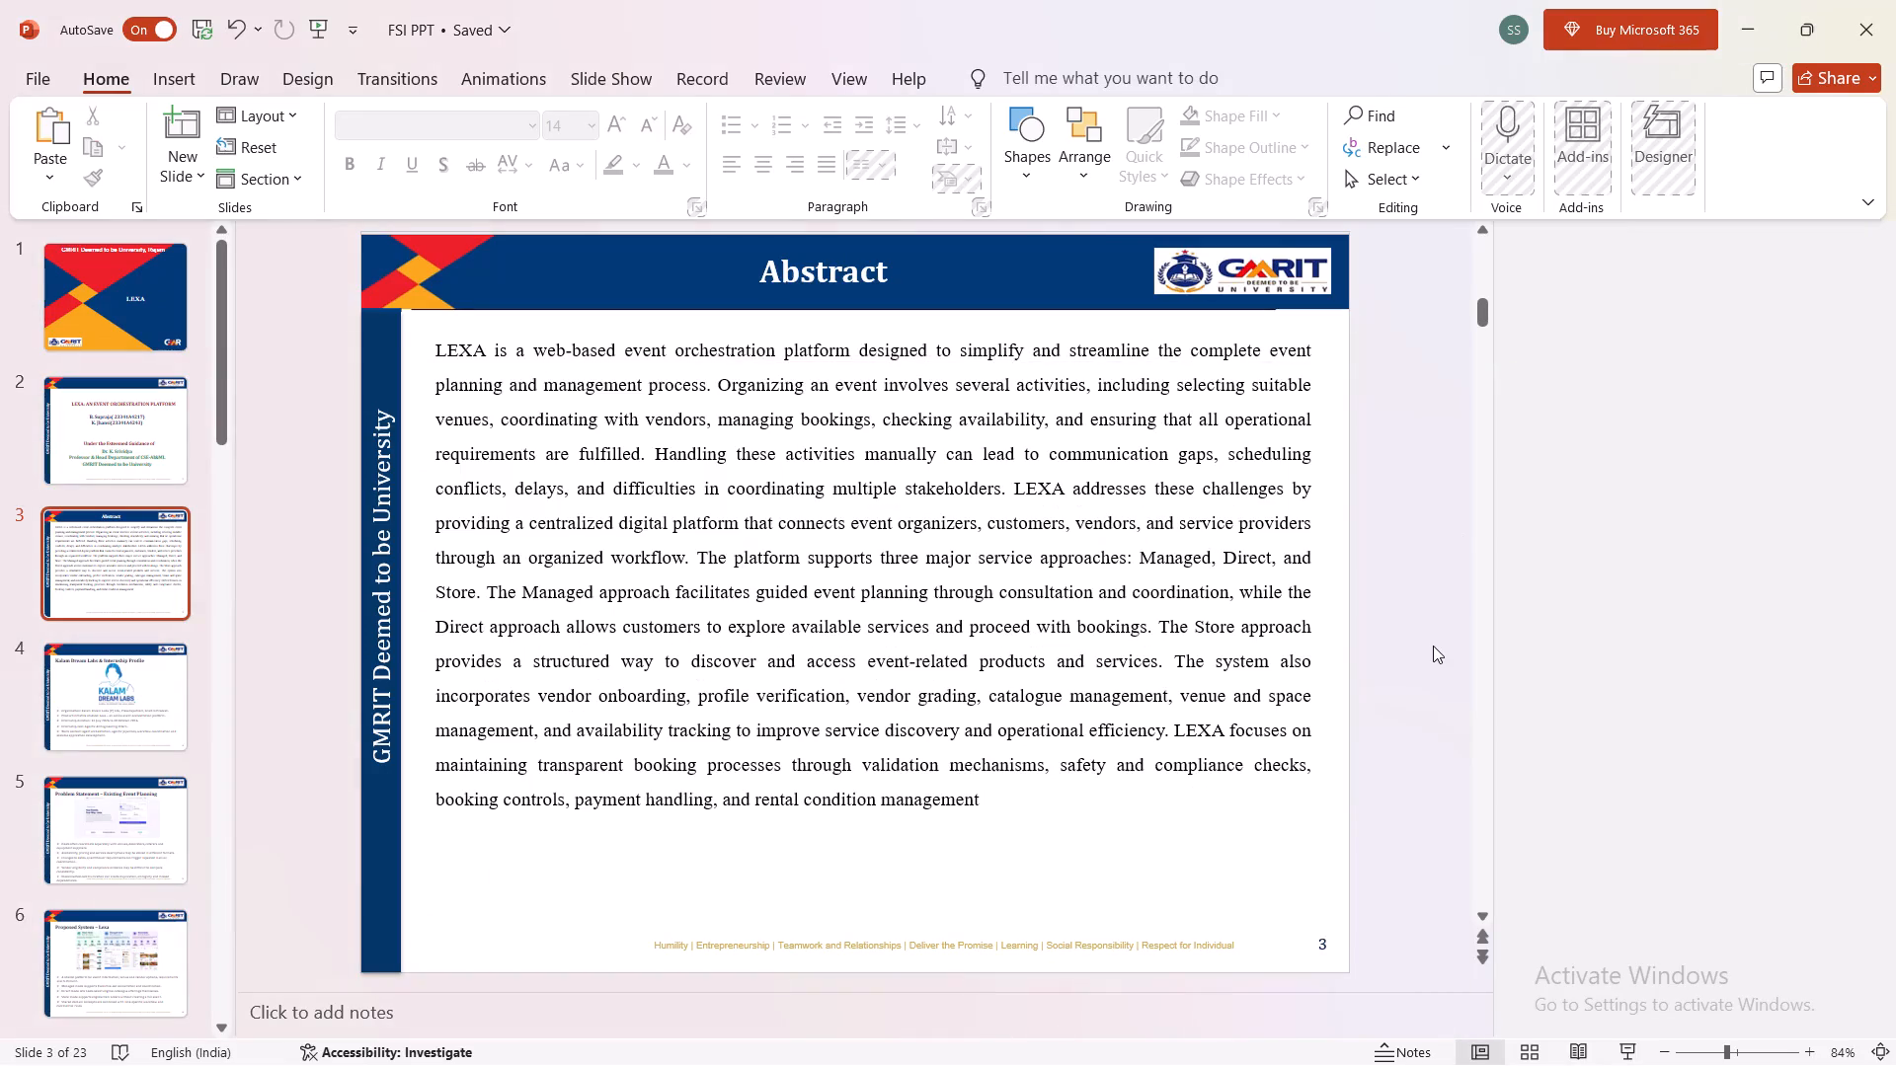
key("alt+Tab")
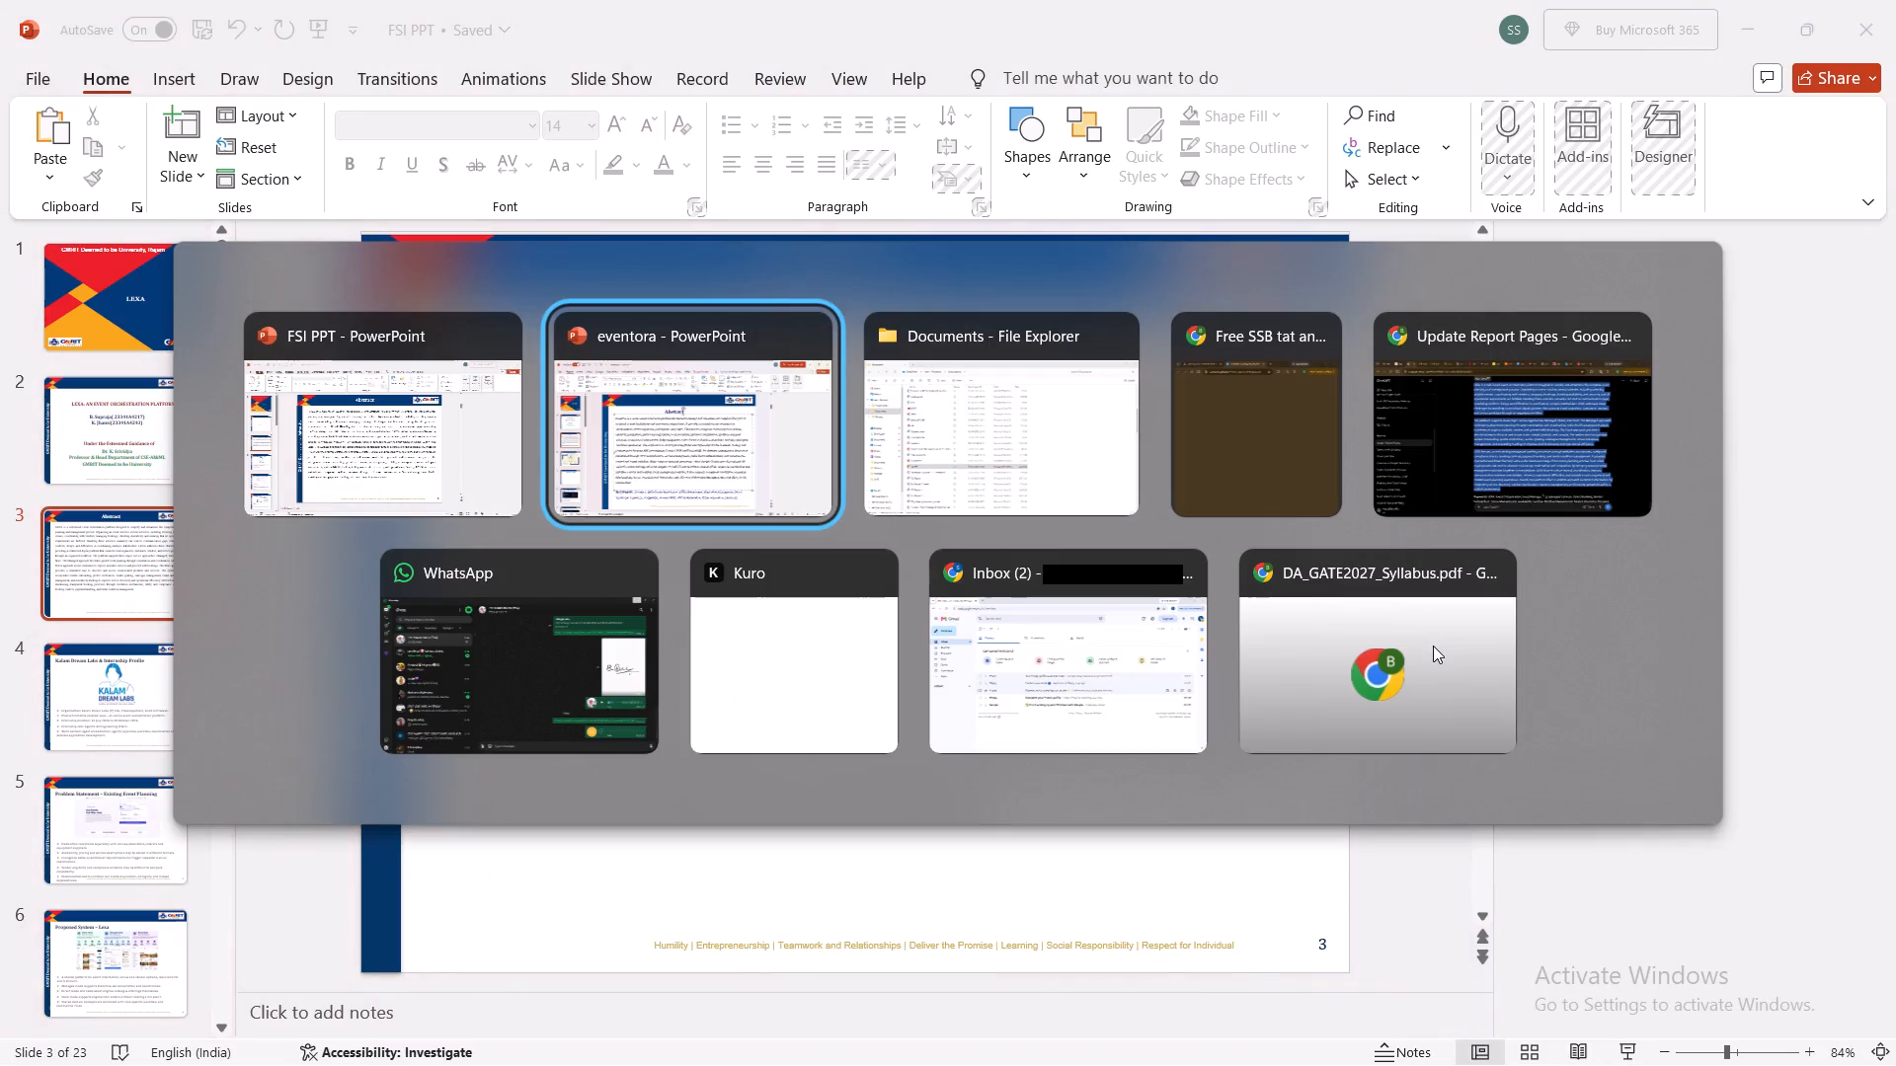
key("alt+Tab")
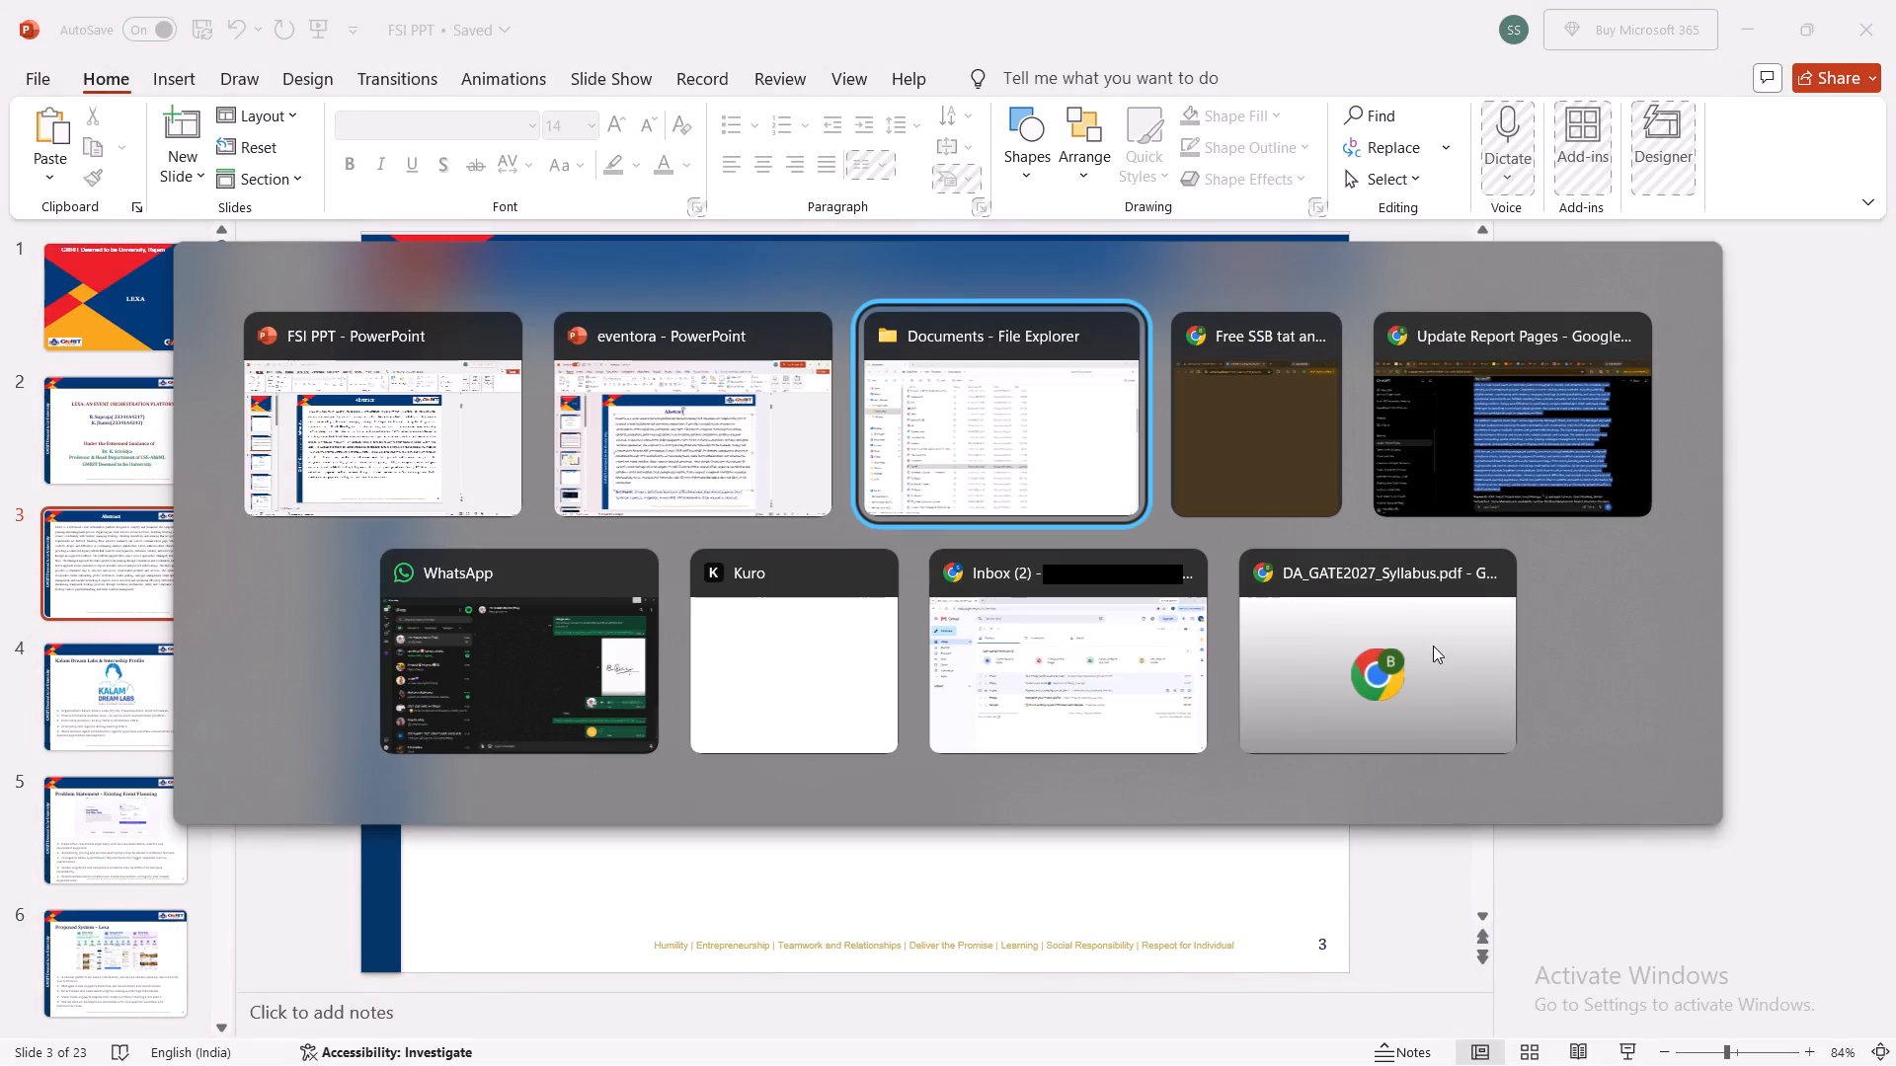
key("alt+Right")
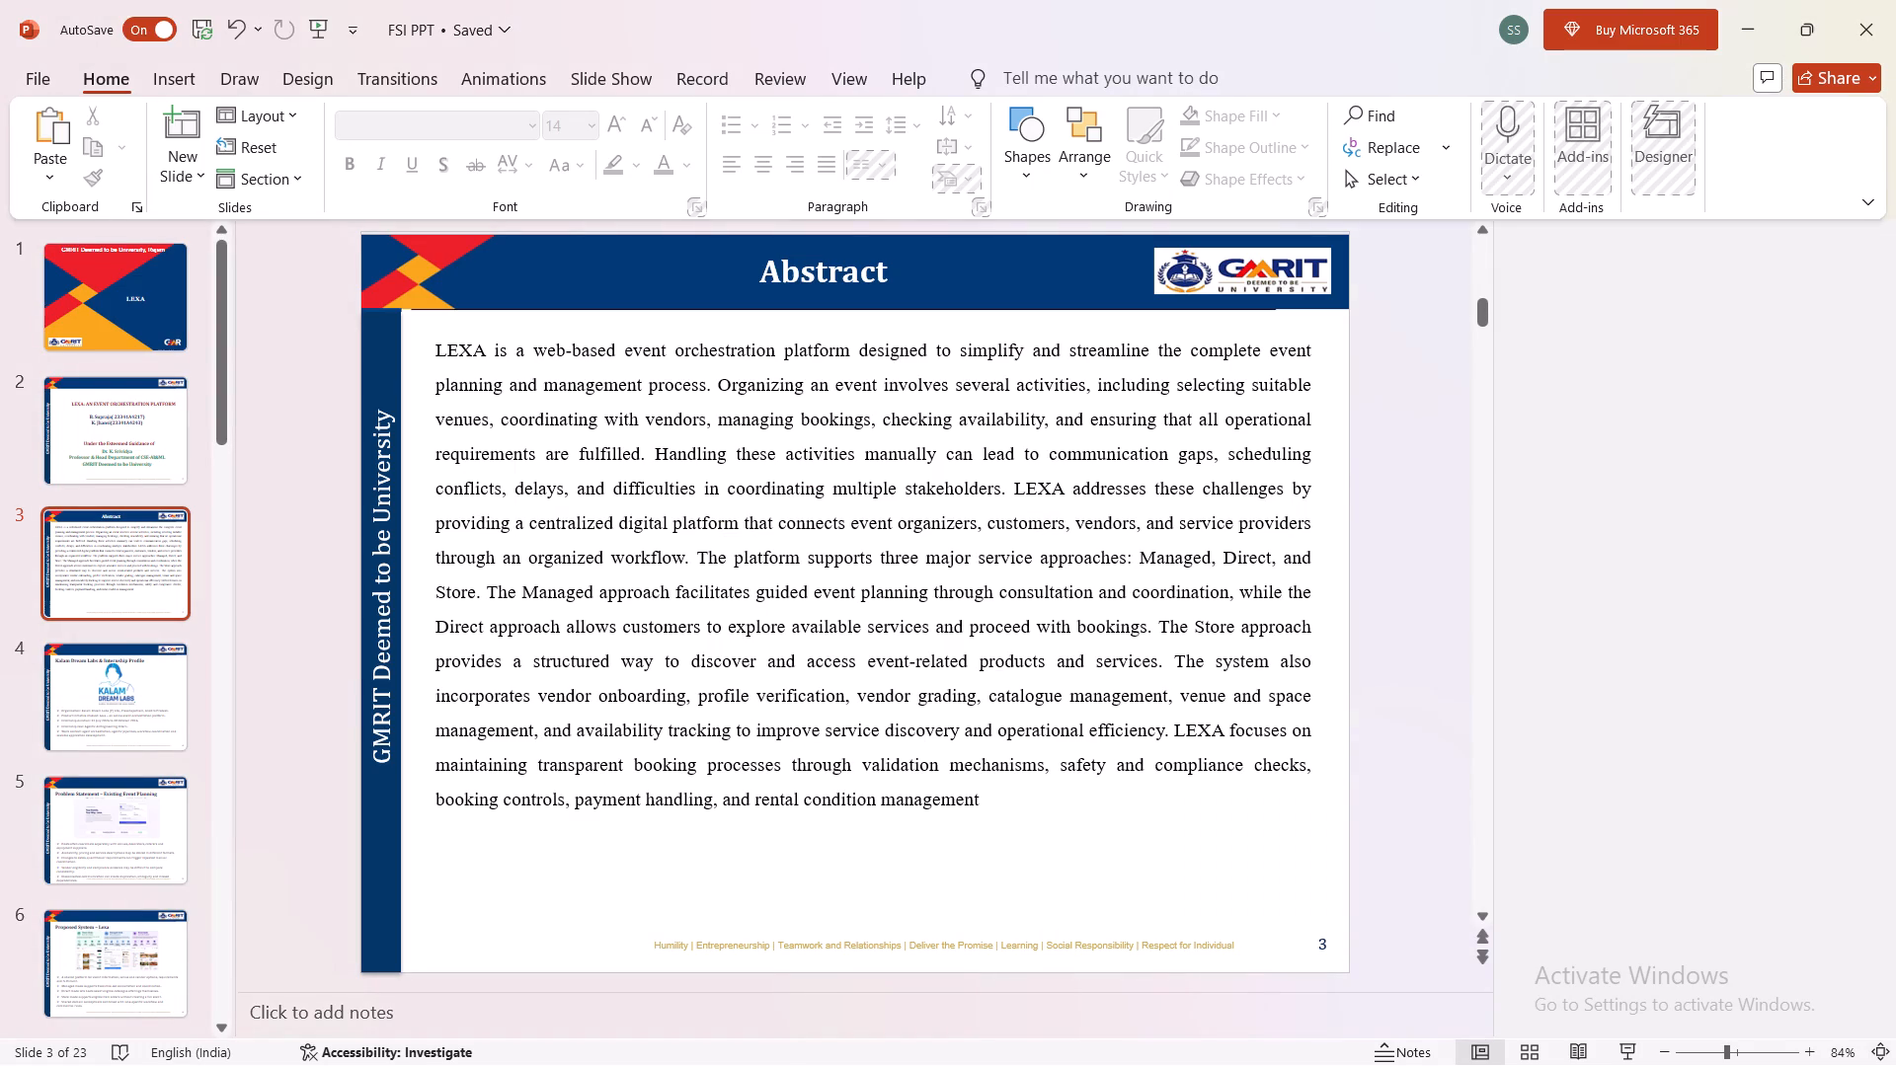
left_click(982, 803)
key("Return")
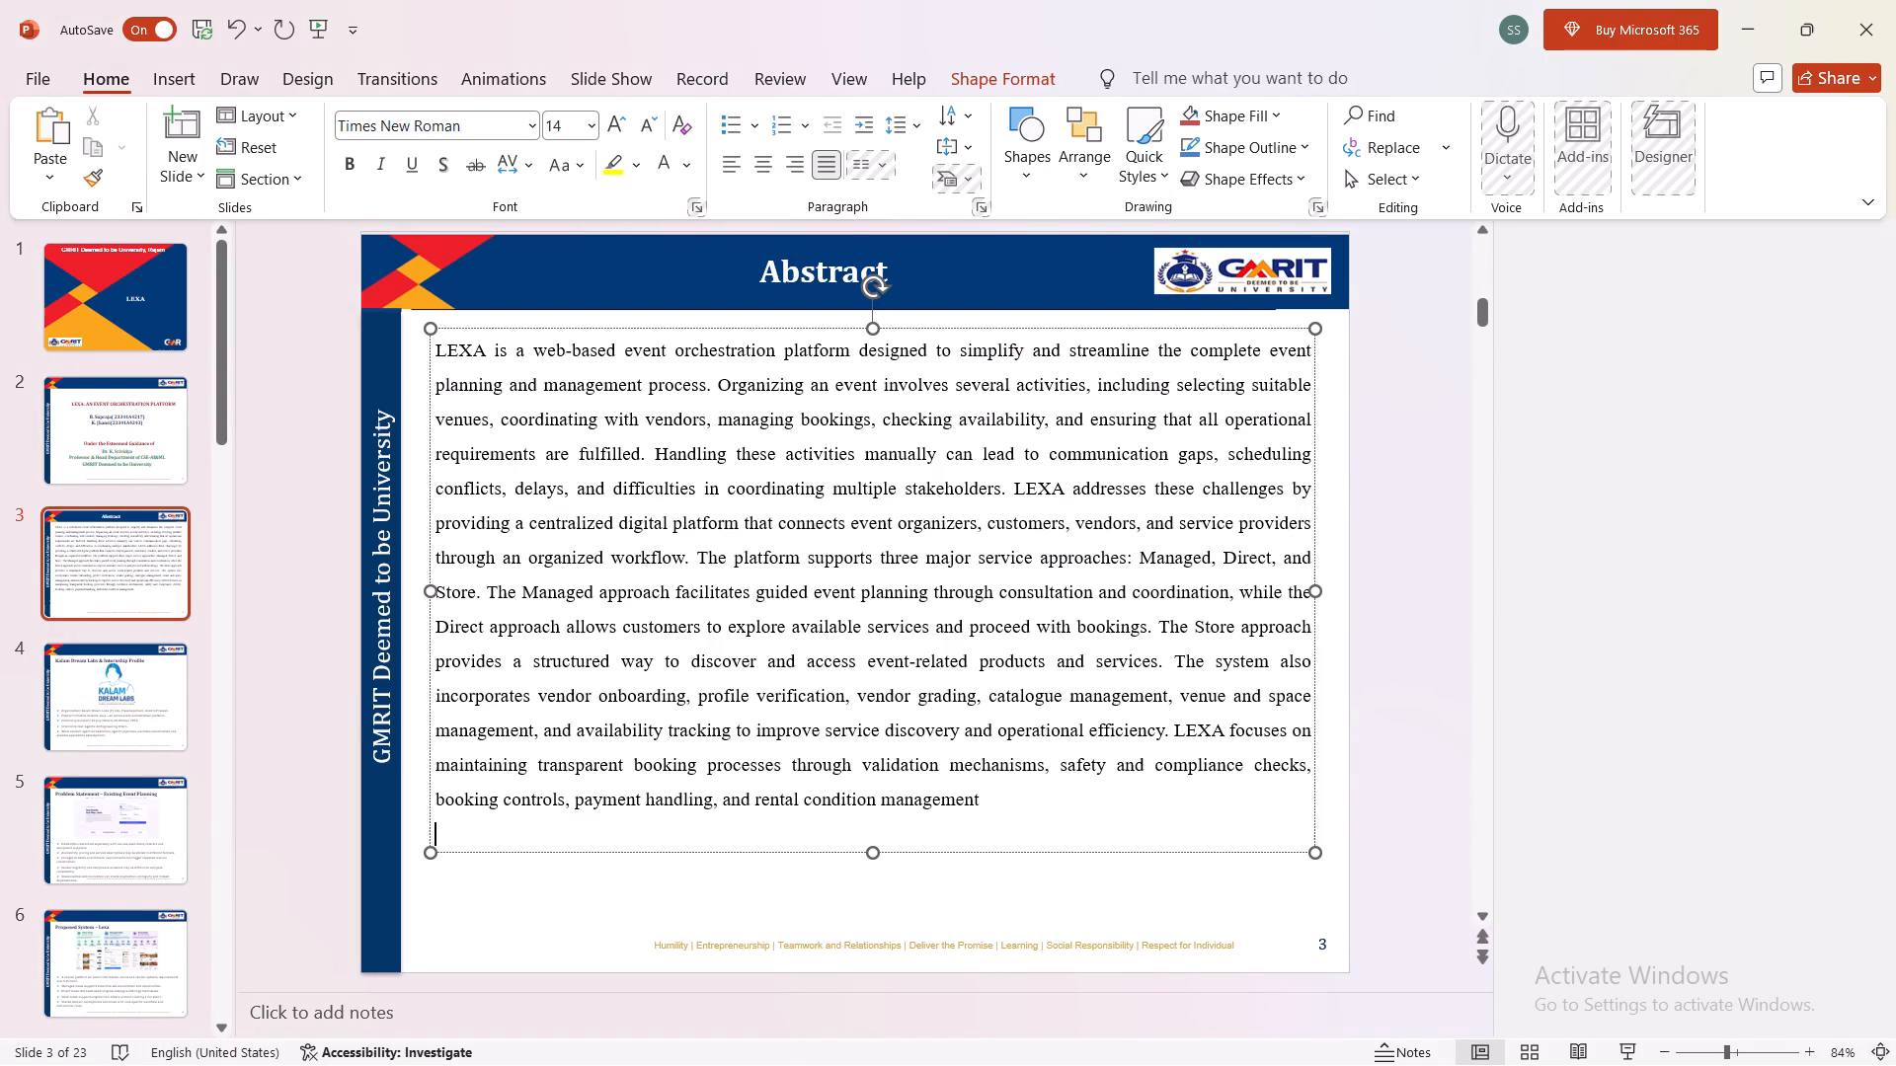
key("Return")
key("ctrl+v")
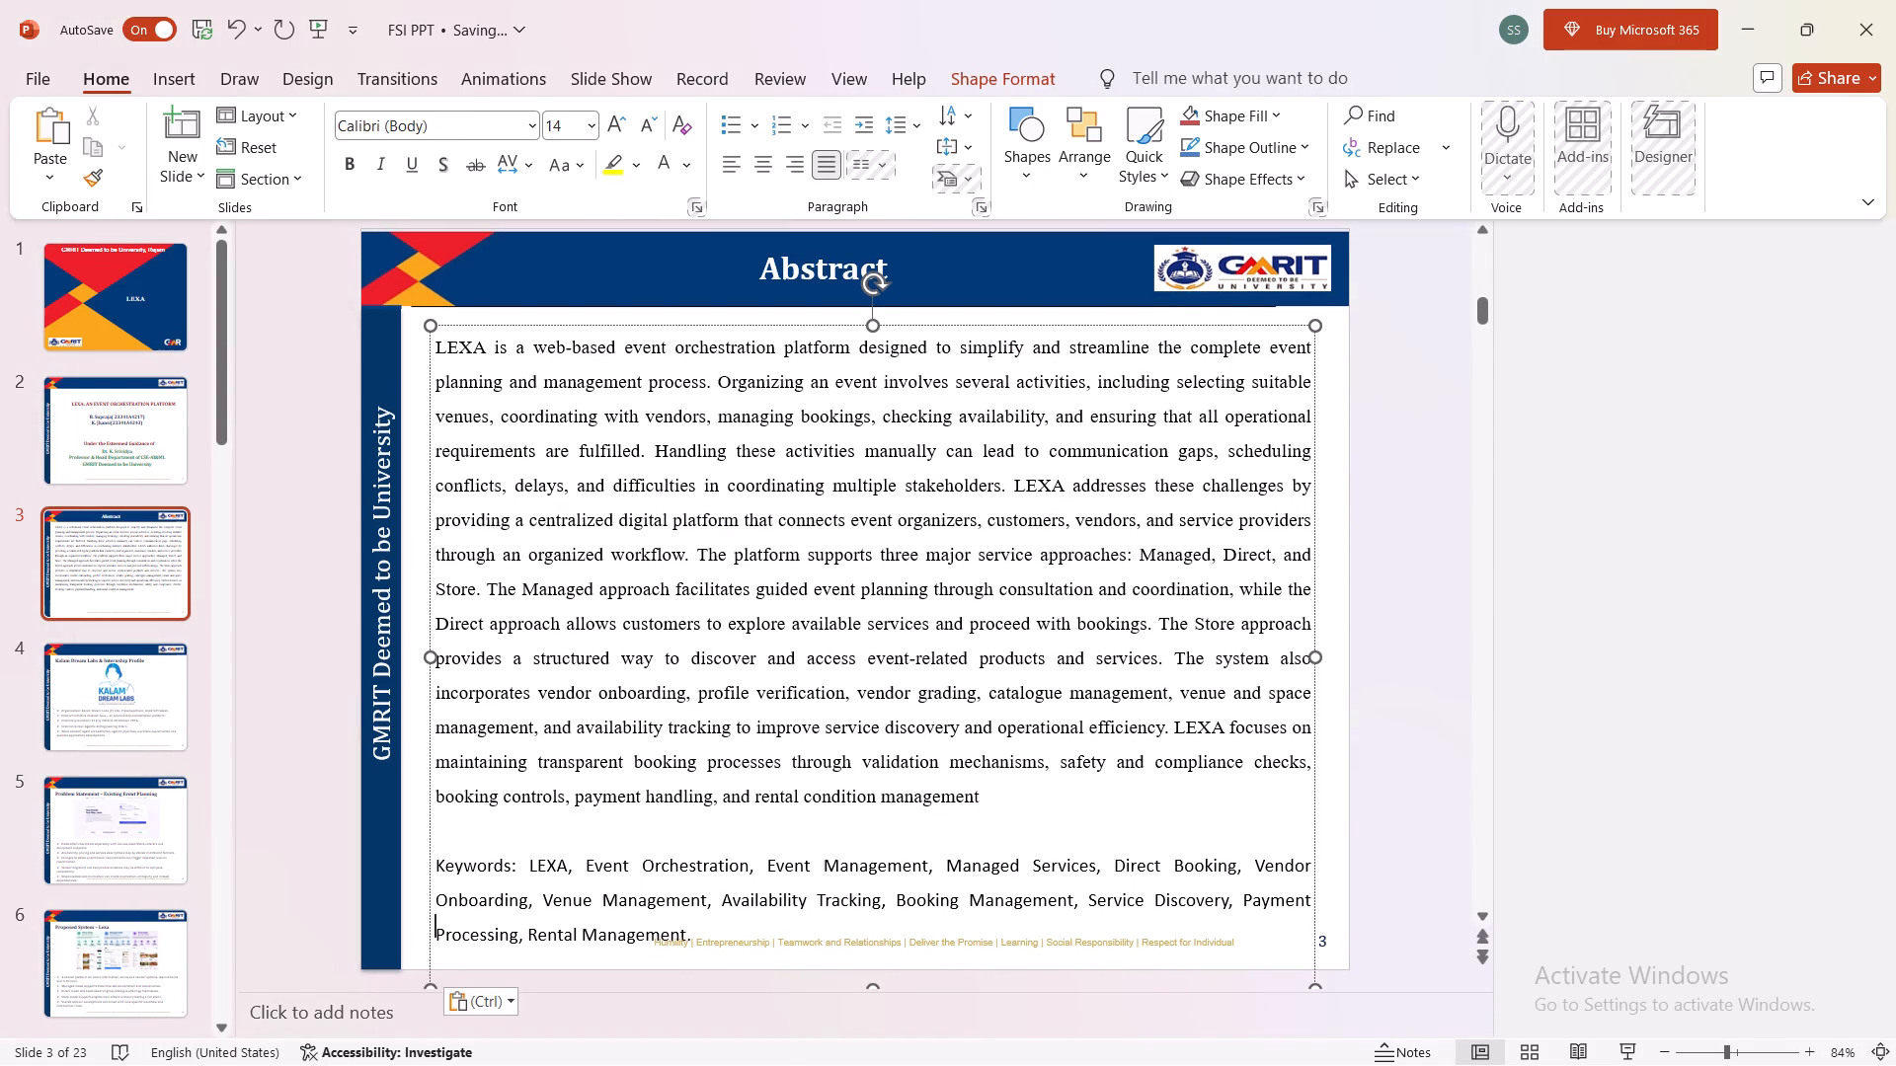
Delete the abstract's closing text on slide 3, from "LEXA focuses on" through "rental condition management".
scroll(879, 800, "down", 1)
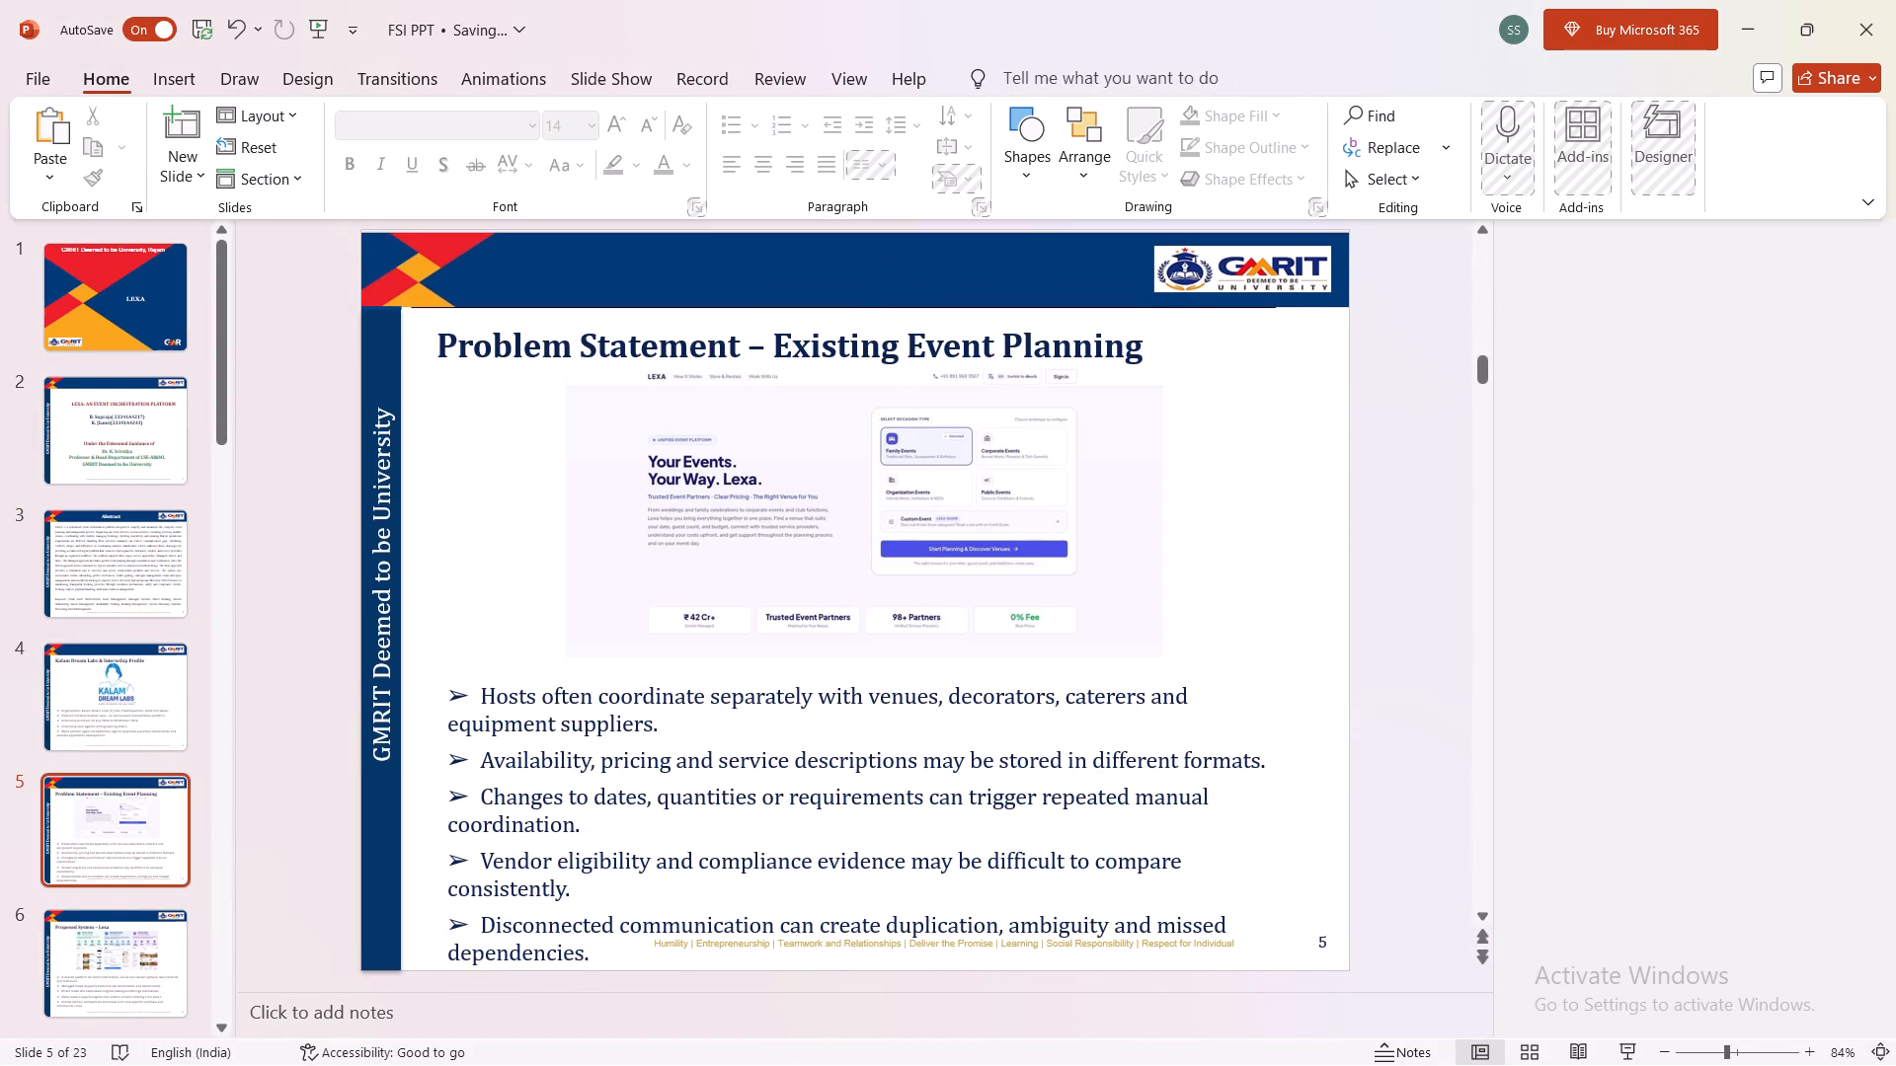
scroll(855, 817, "up", 4)
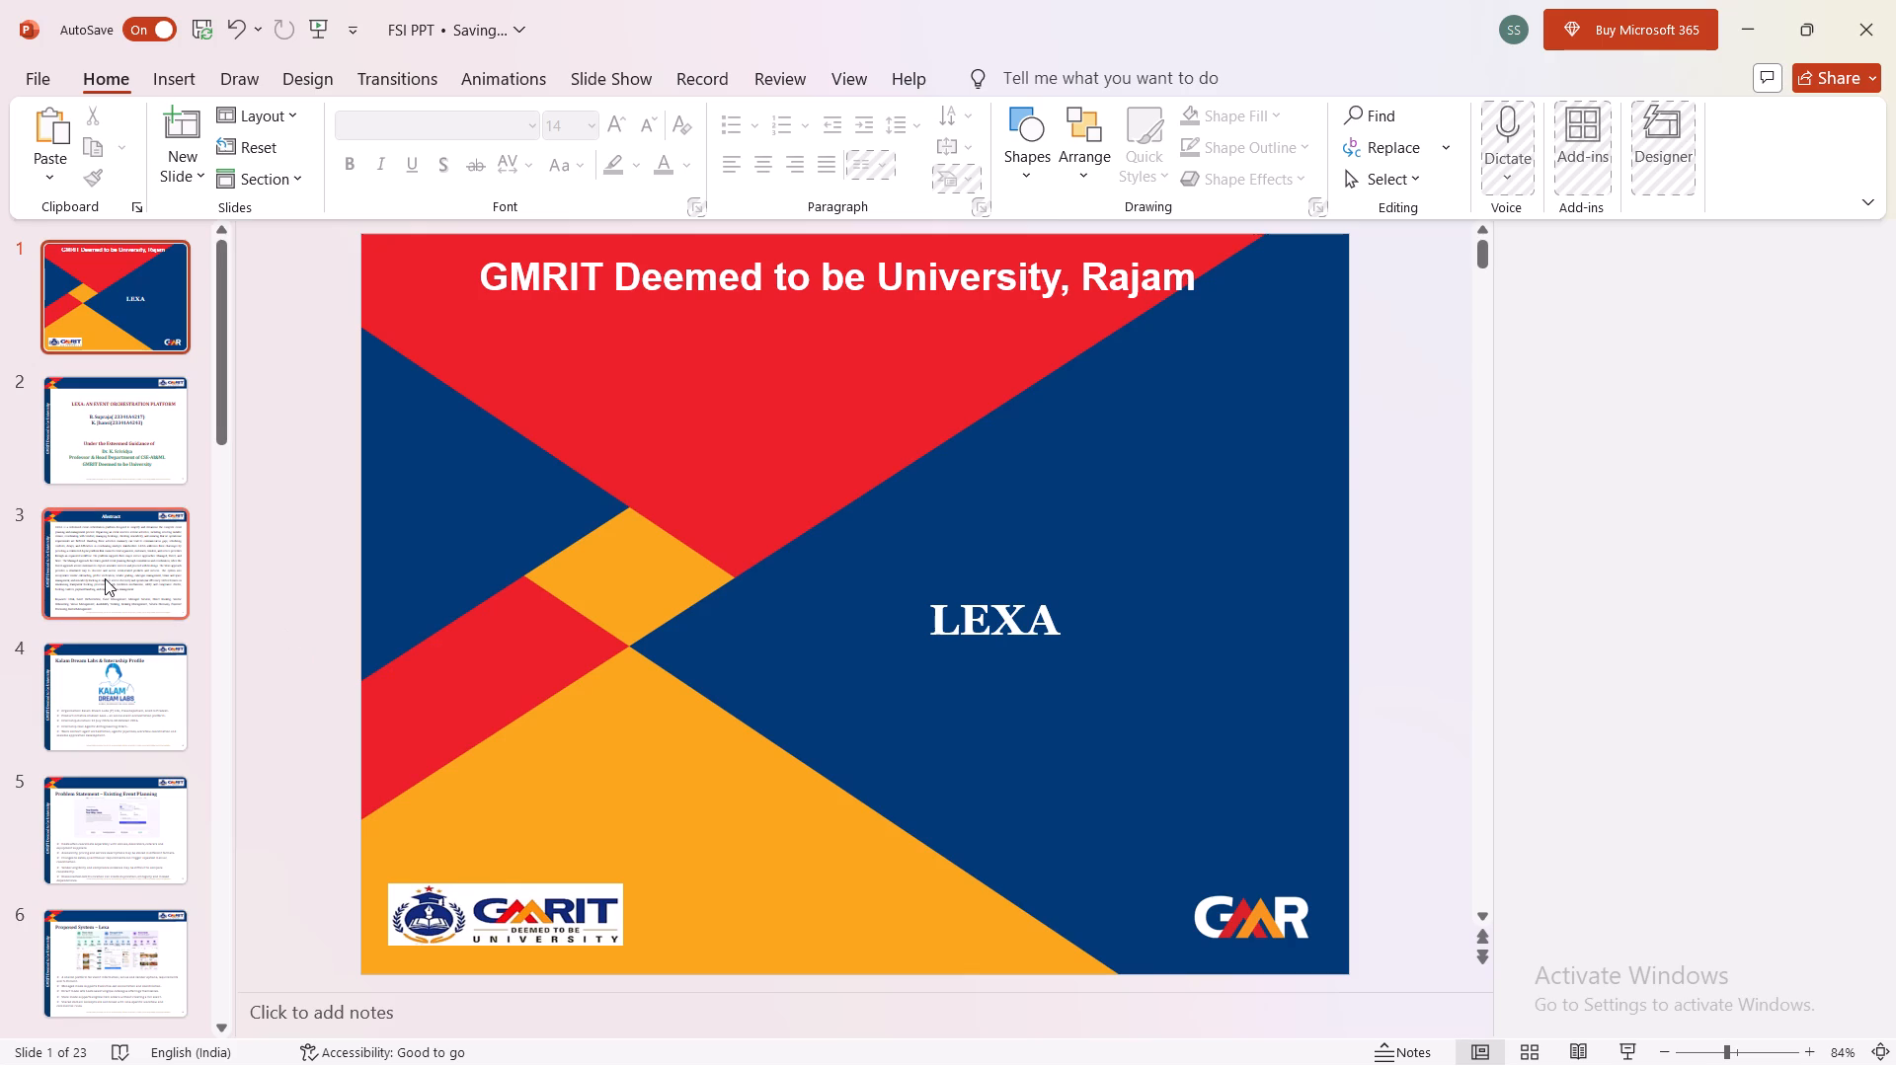
left_click(105, 577)
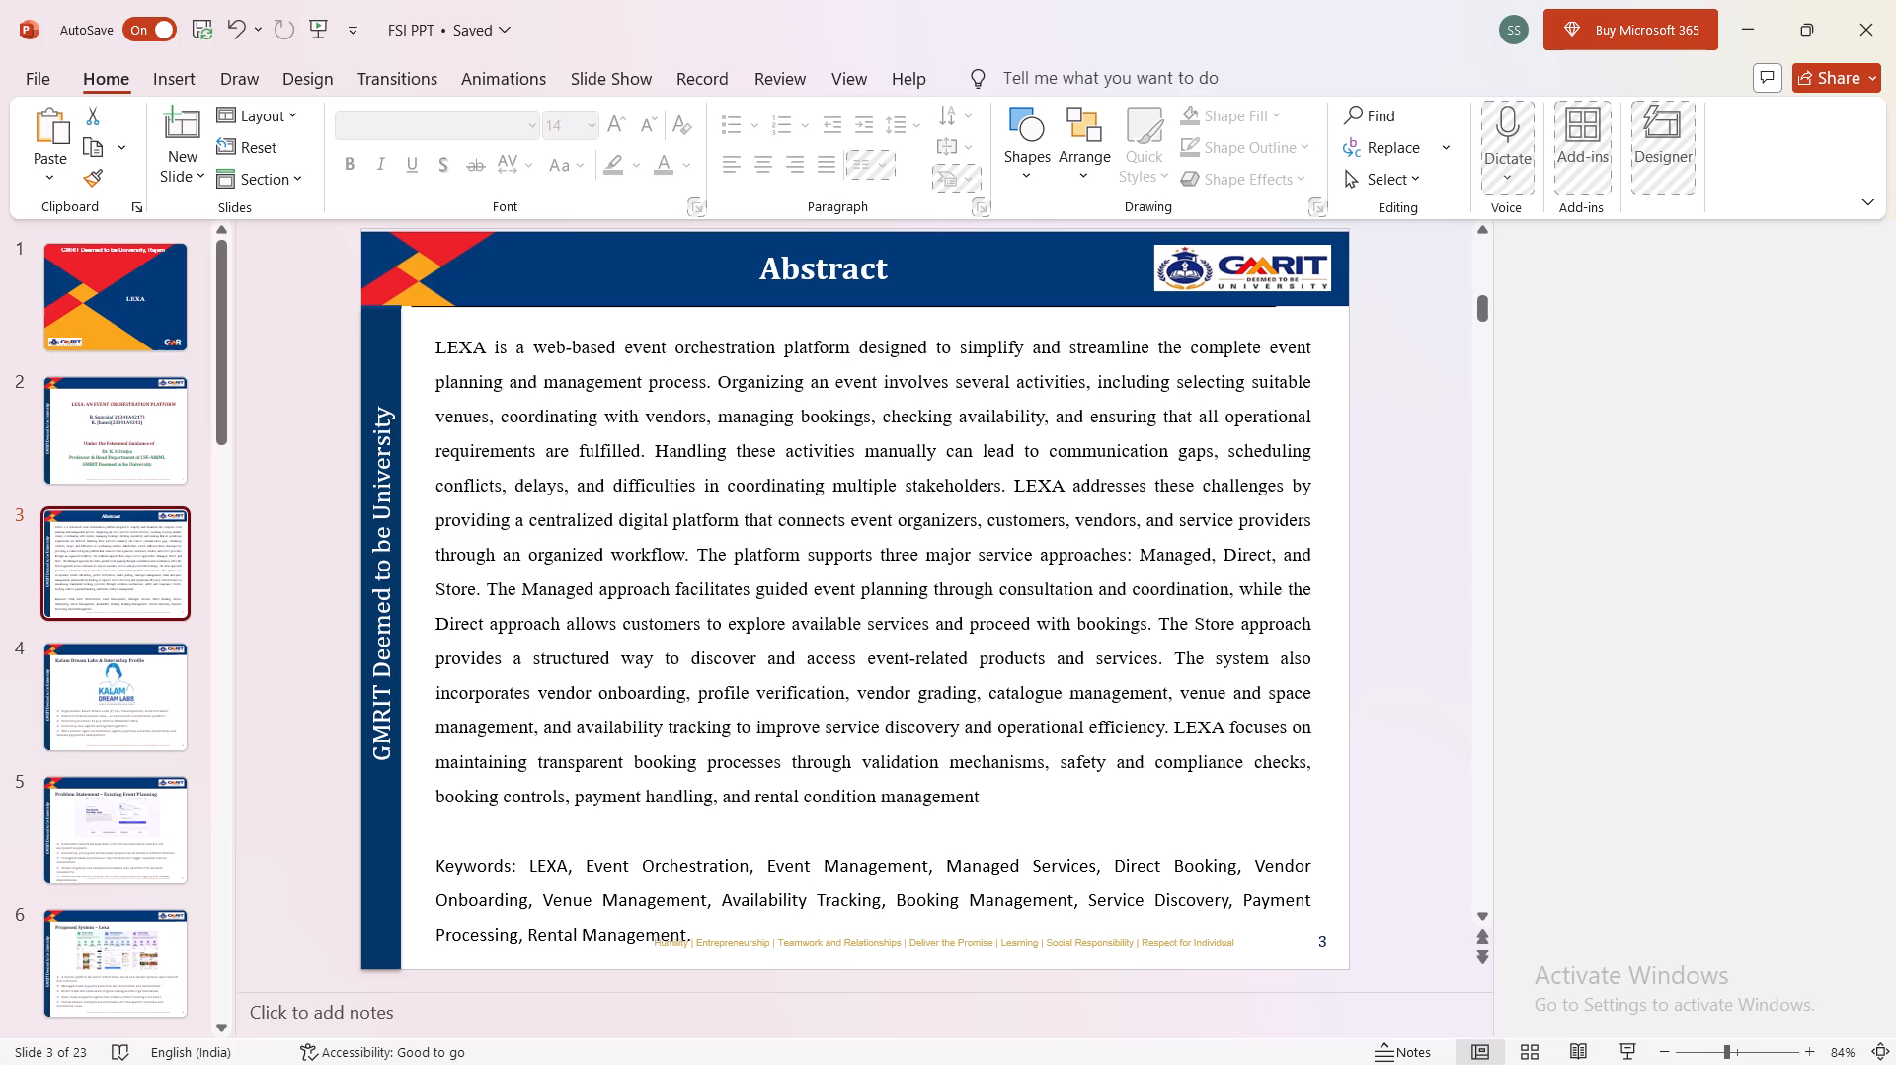
left_click_drag(1173, 727, 1162, 779)
key("BackSpace")
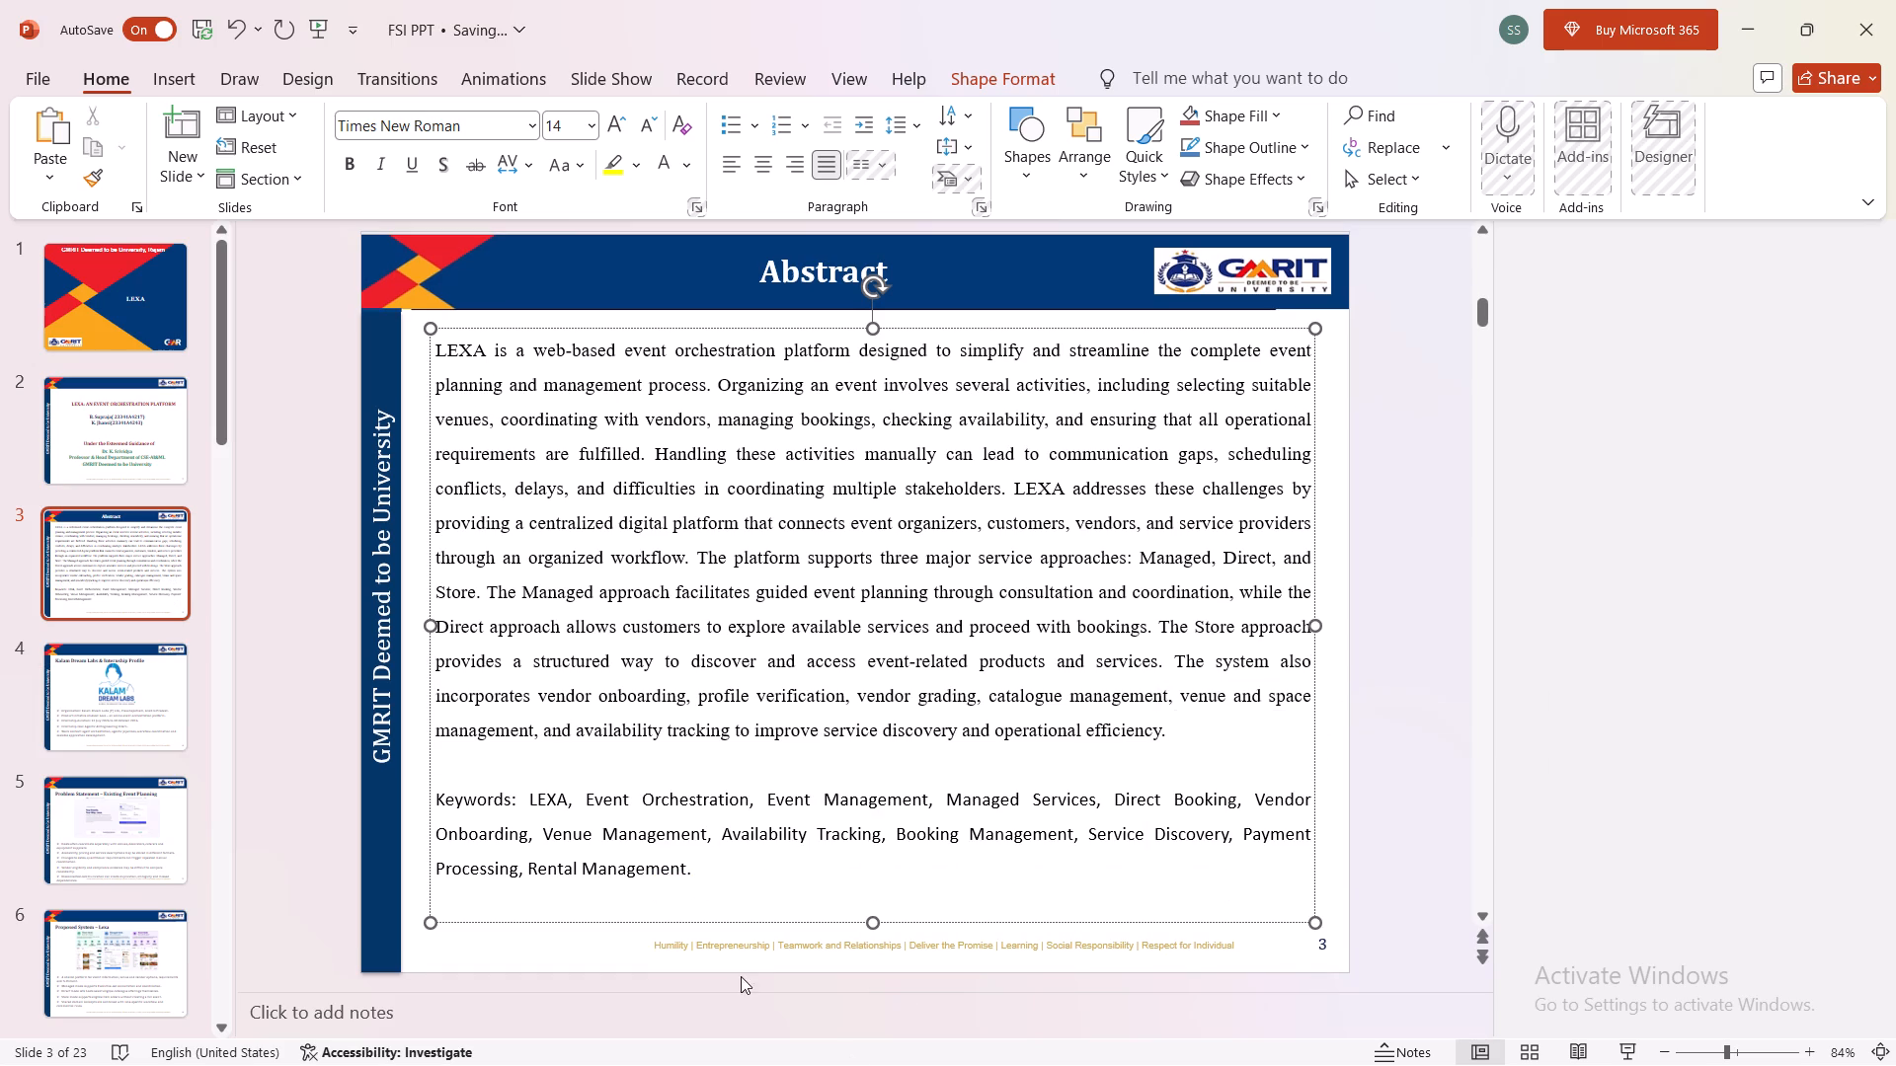
Set the font of the "Keywords:" label on slide 3 to Times New Roman.
left_click_drag(515, 799, 452, 800)
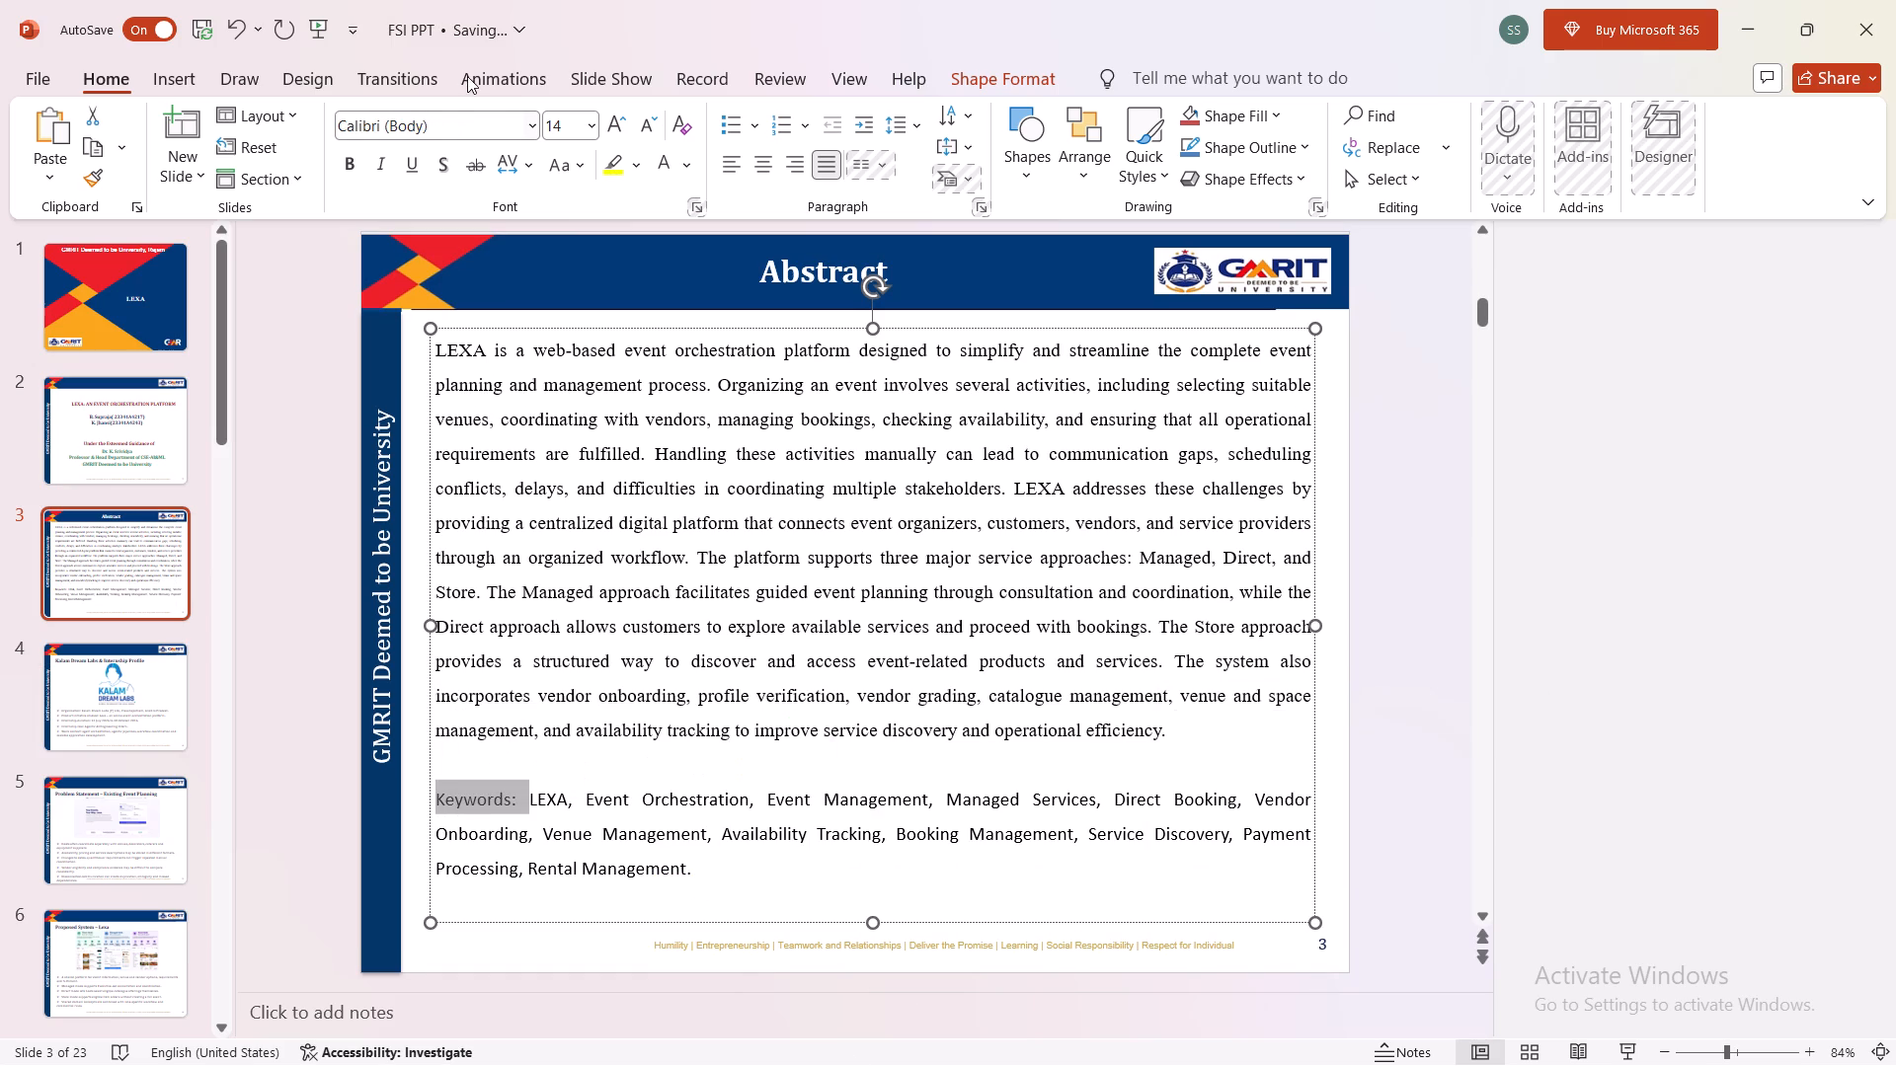
left_click(436, 121)
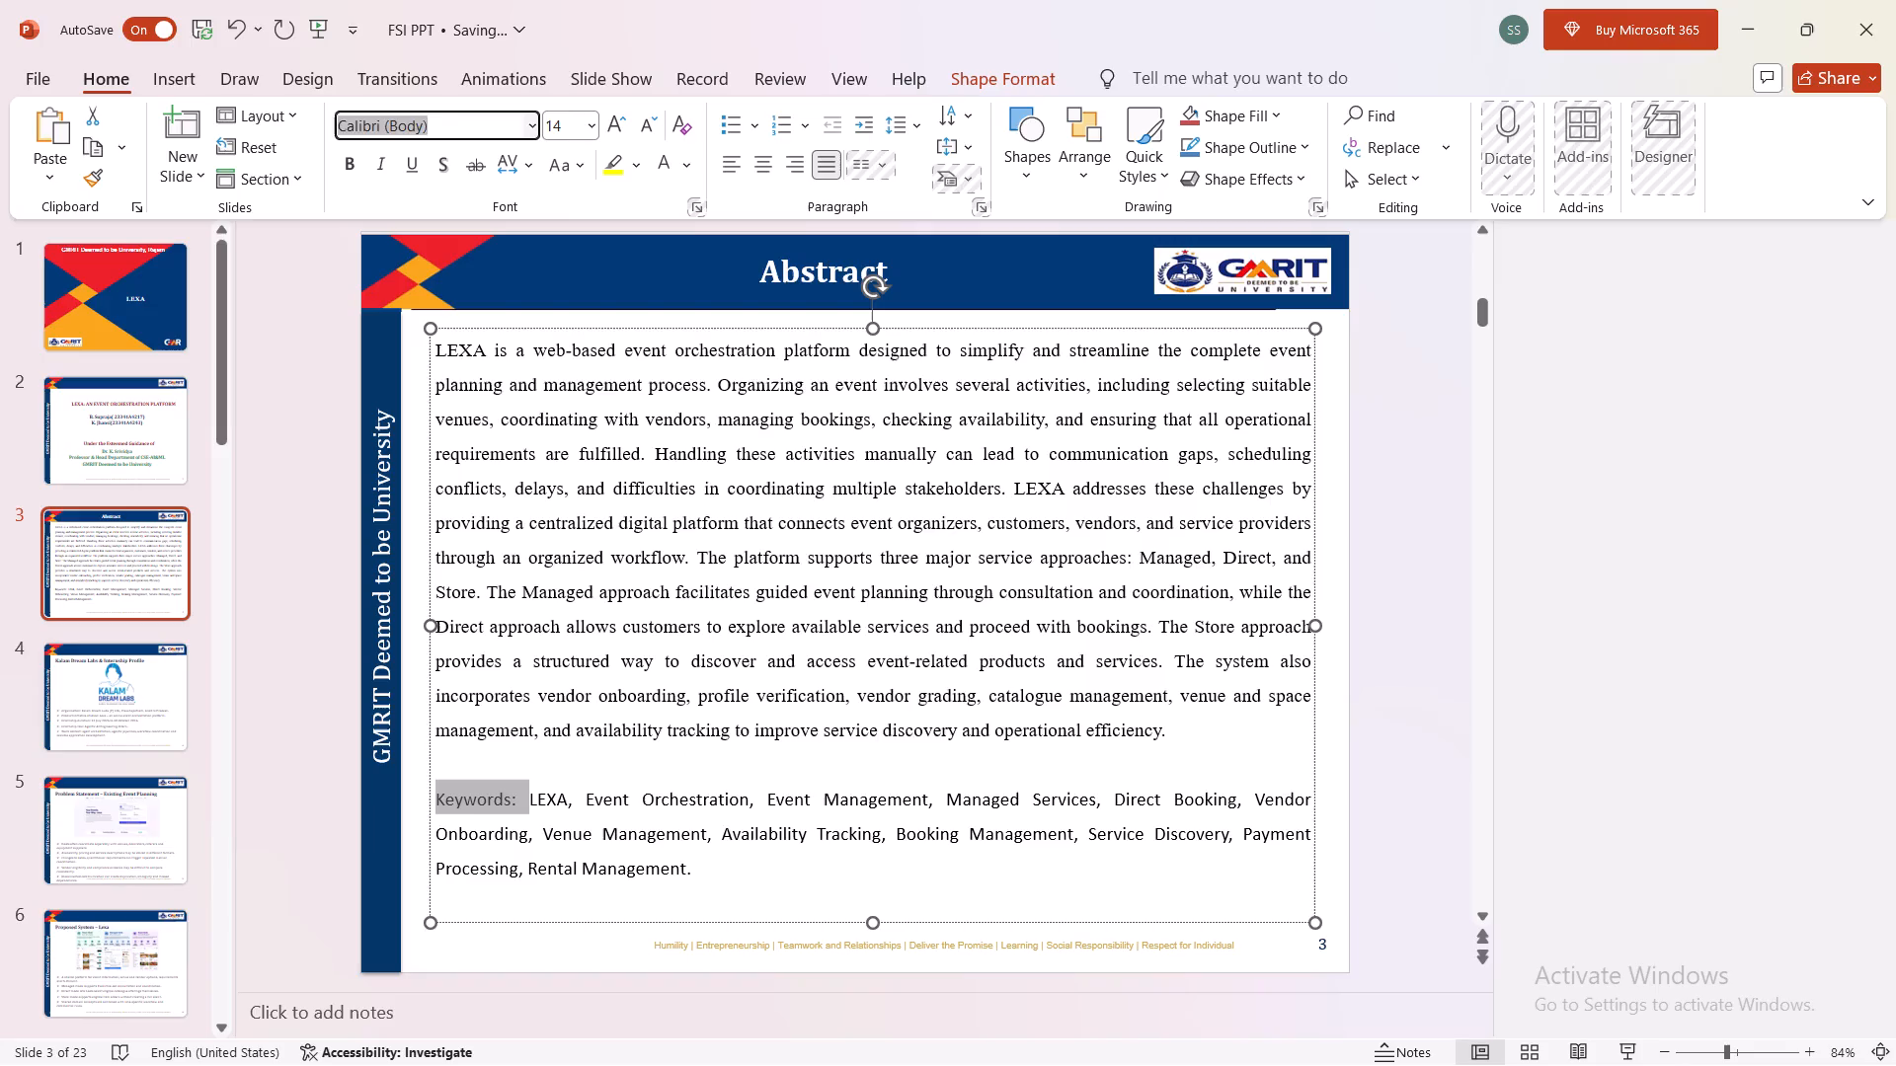
key("BackSpace")
type("tim")
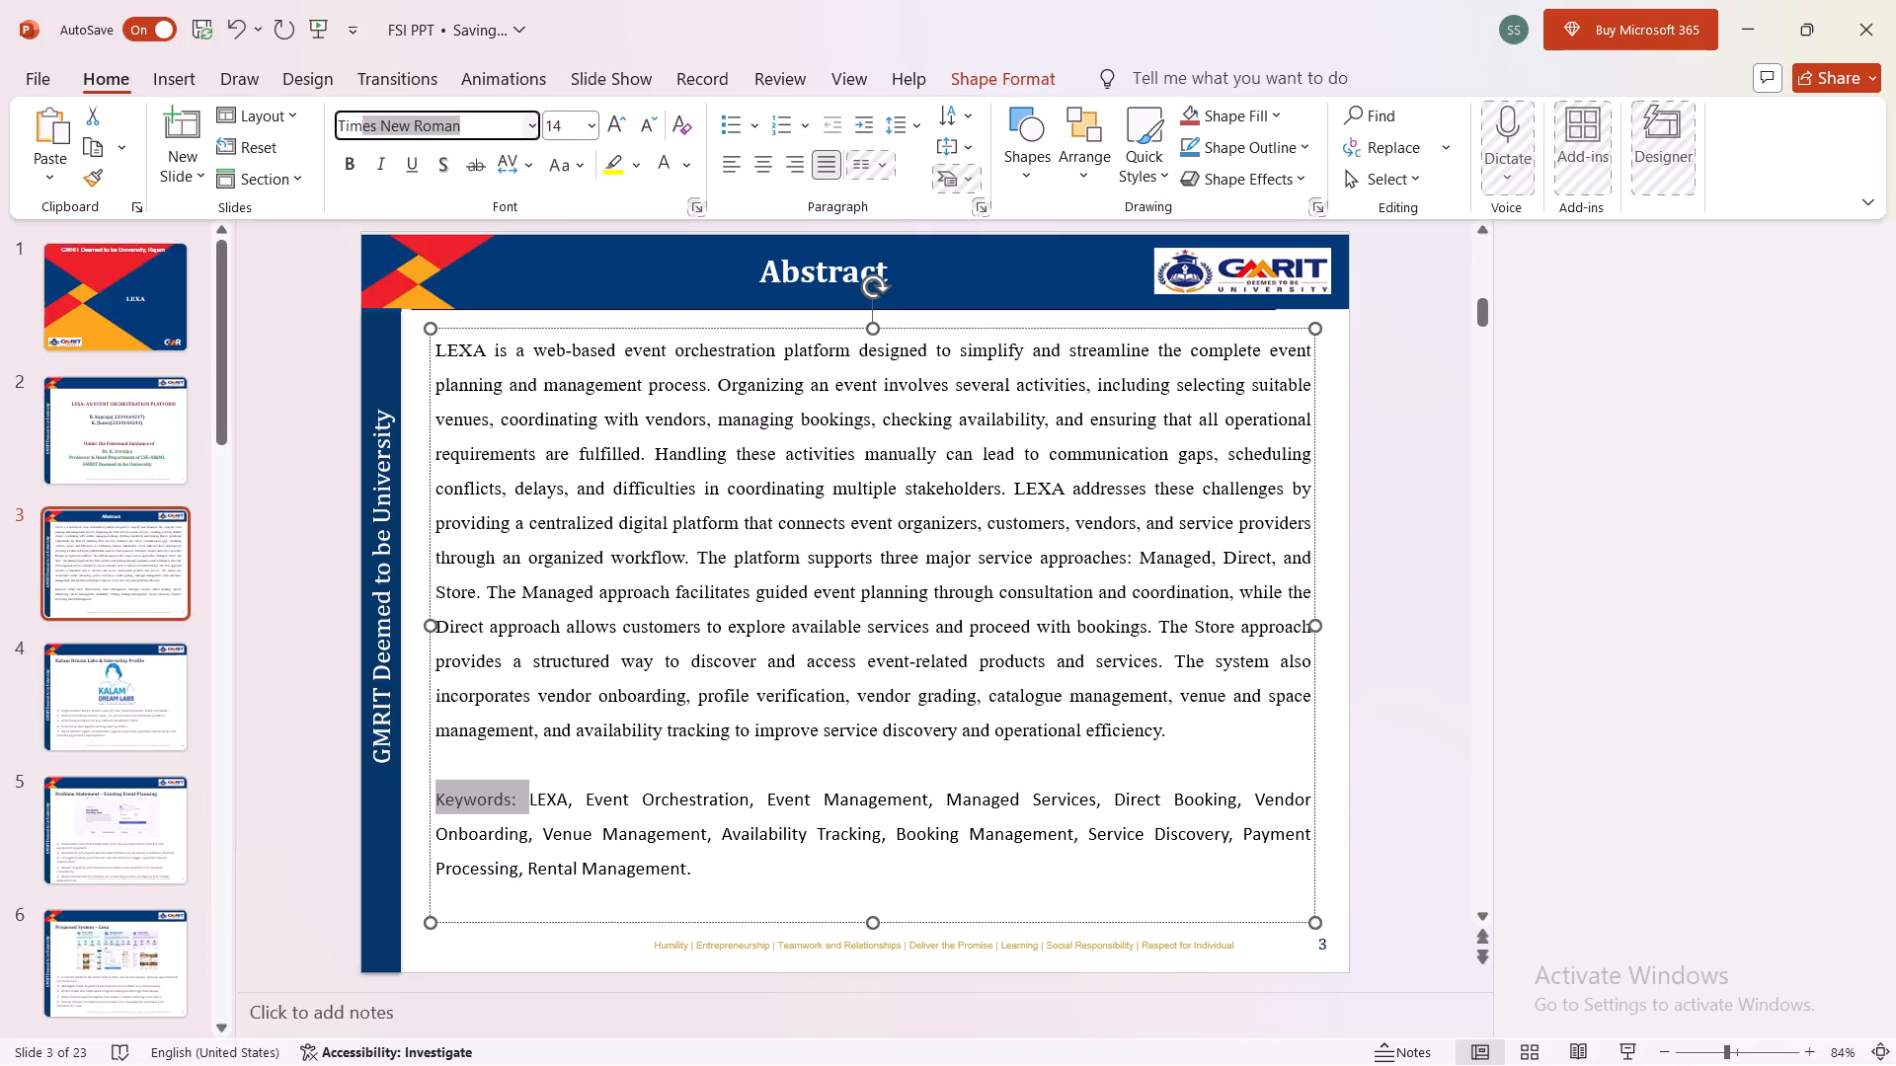
key("Return")
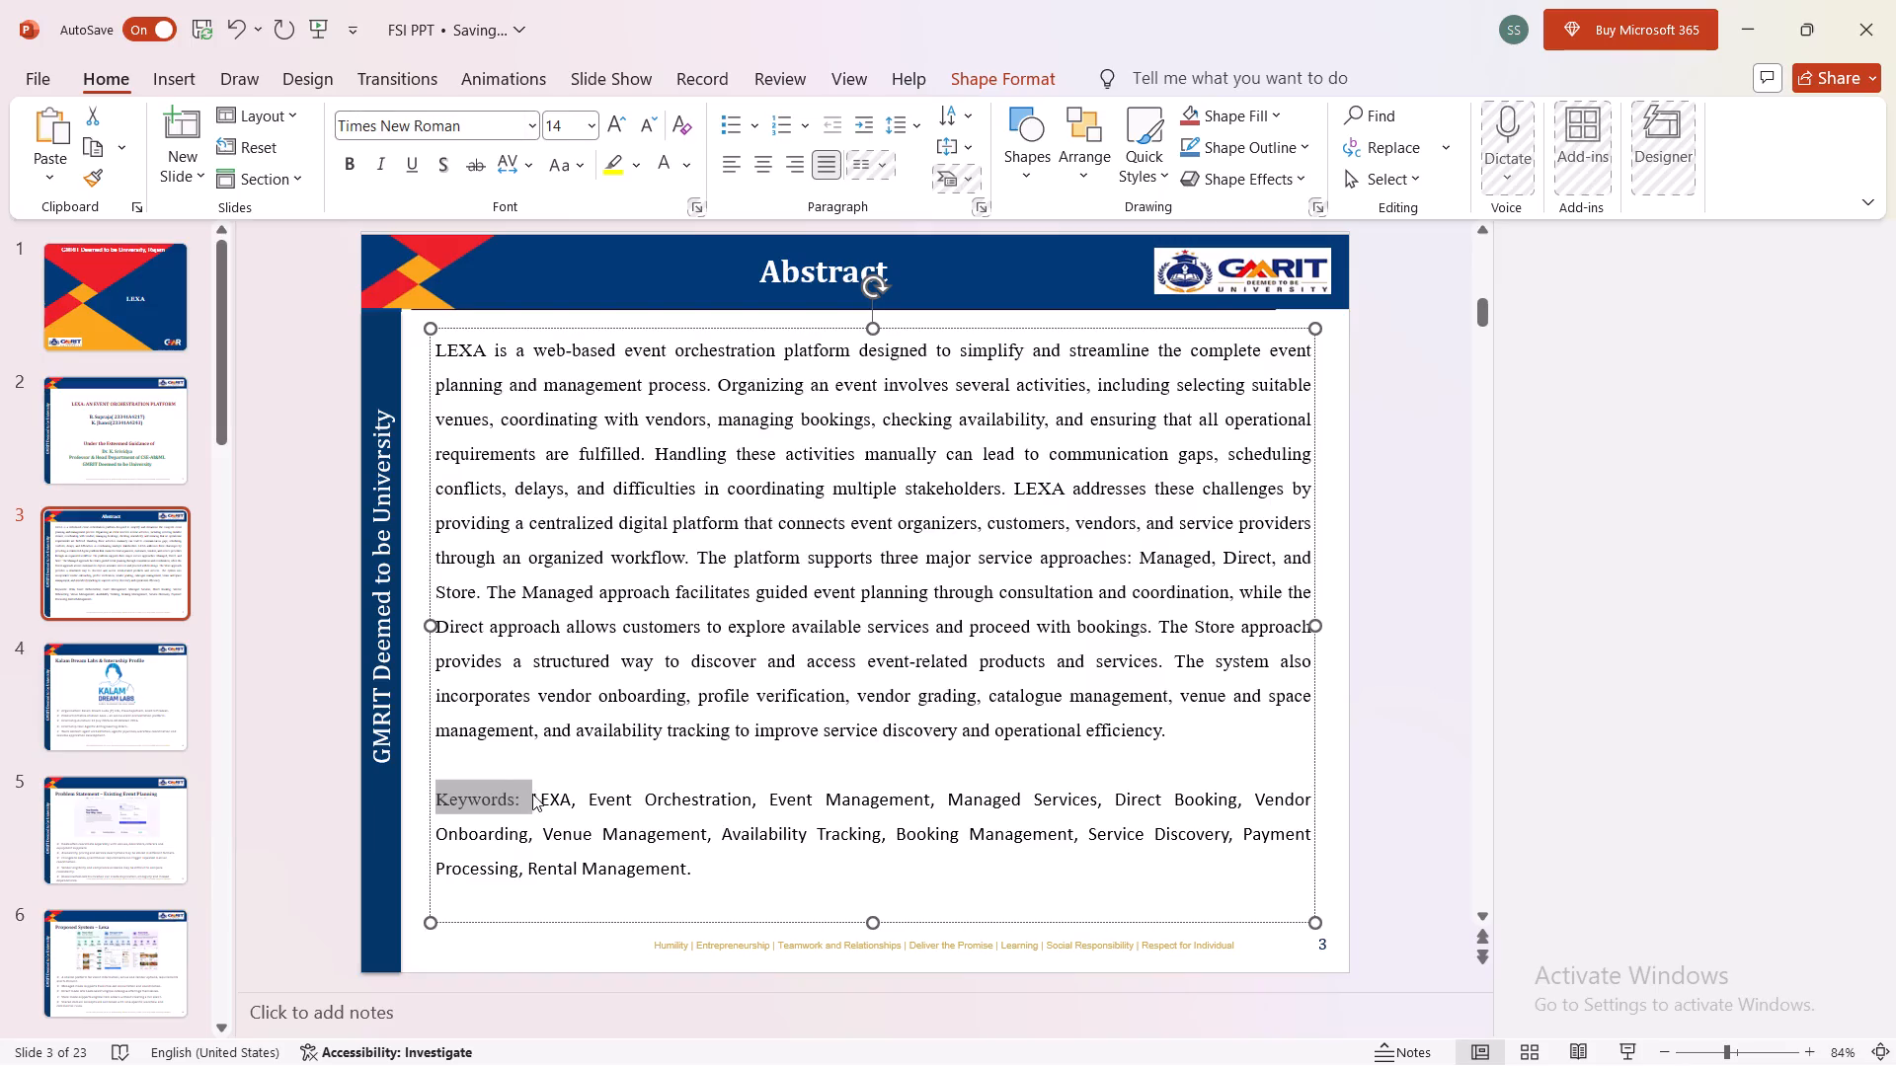
Check eventora's keyword formatting and set the LEXA keyword list after "Keywords:" to Times New Roman italic.
left_click(529, 796)
left_click_drag(529, 796, 707, 892)
key("alt+Tab")
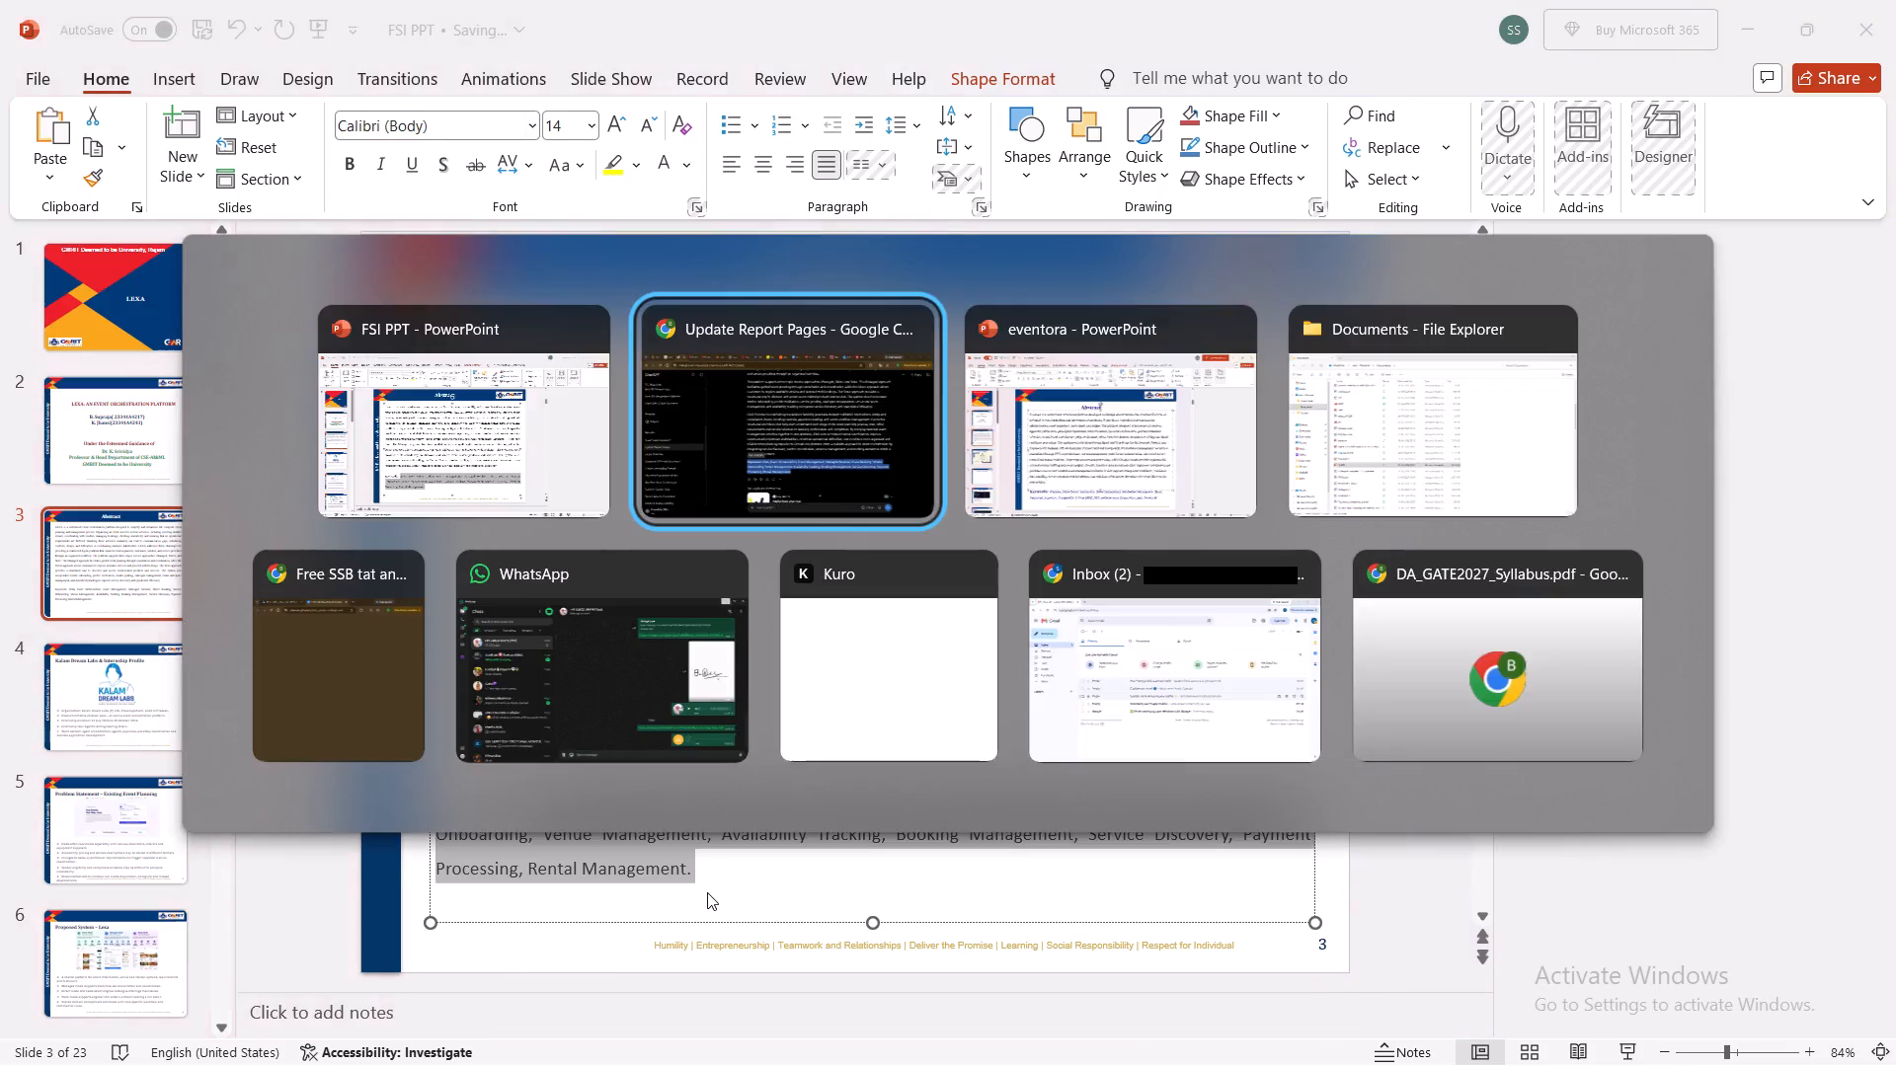
key("alt+Tab")
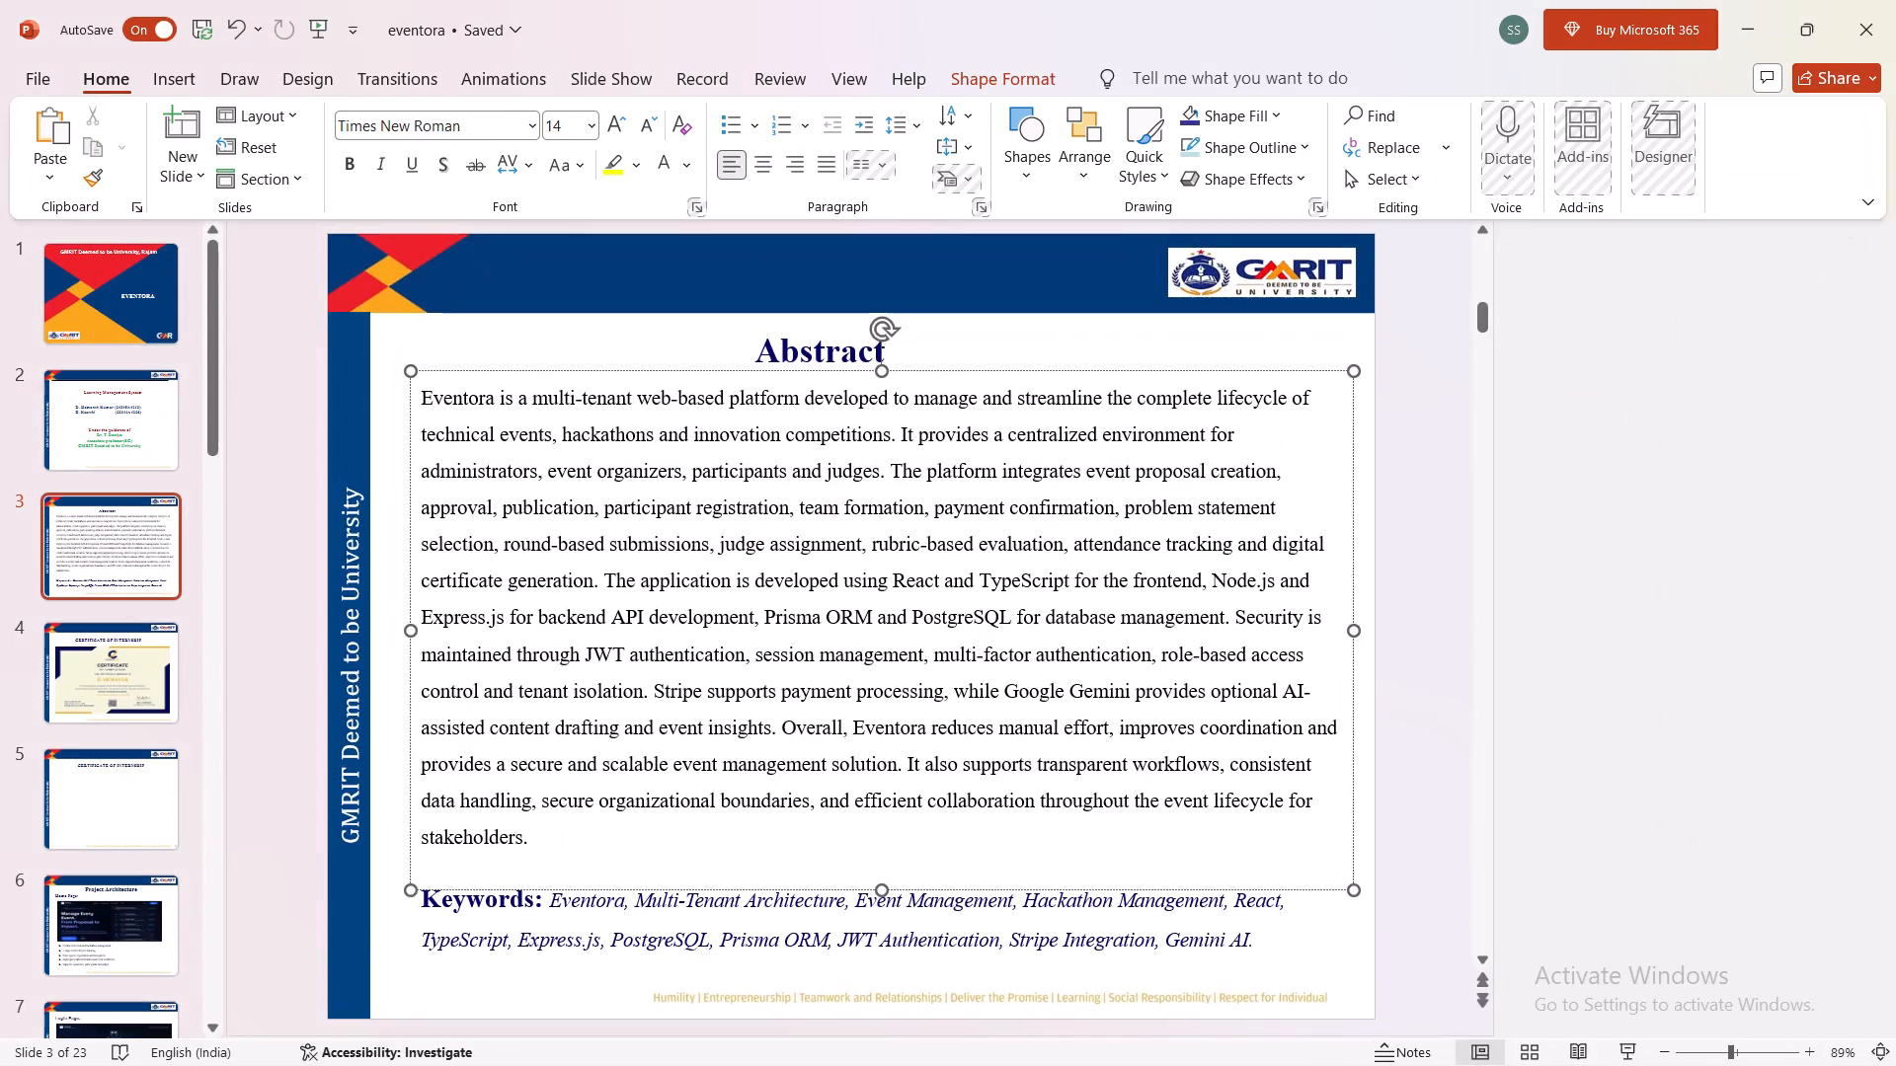
key("alt+Tab")
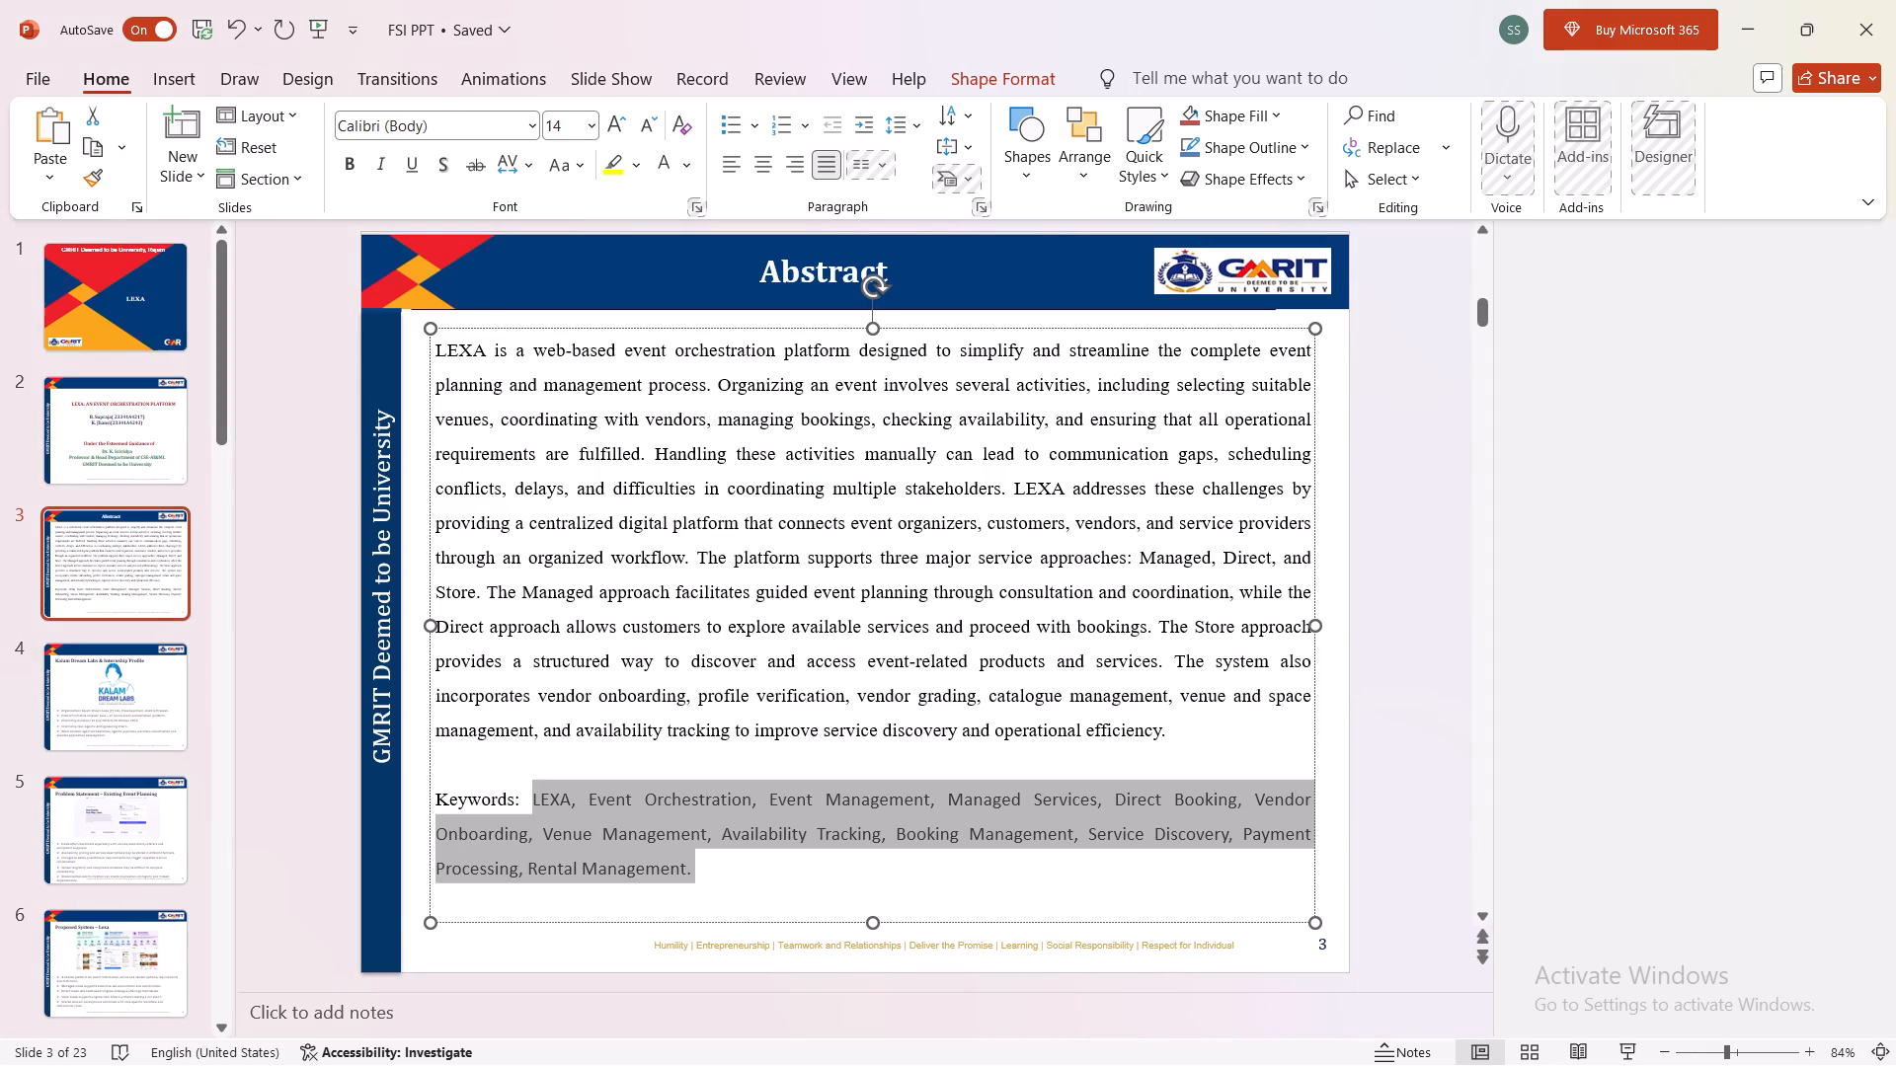
left_click(449, 123)
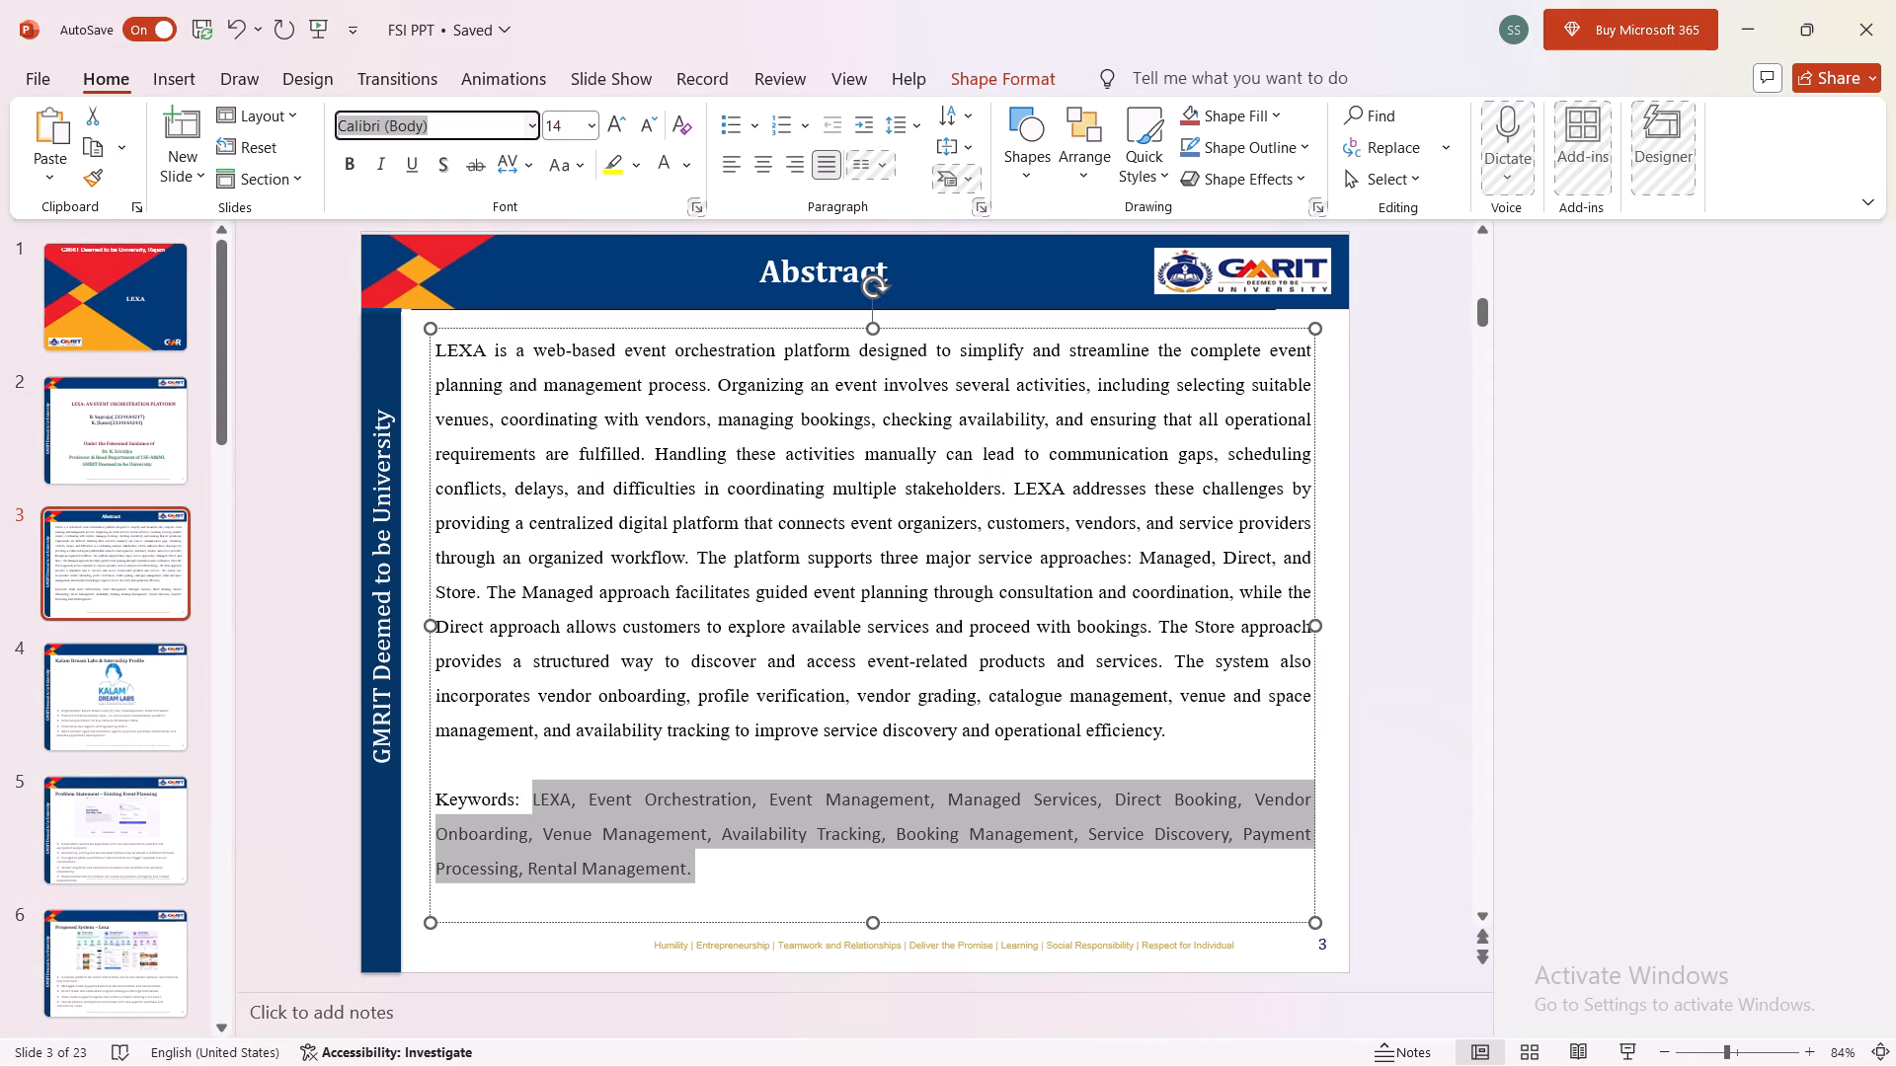
key("BackSpace")
type("times")
key("Return")
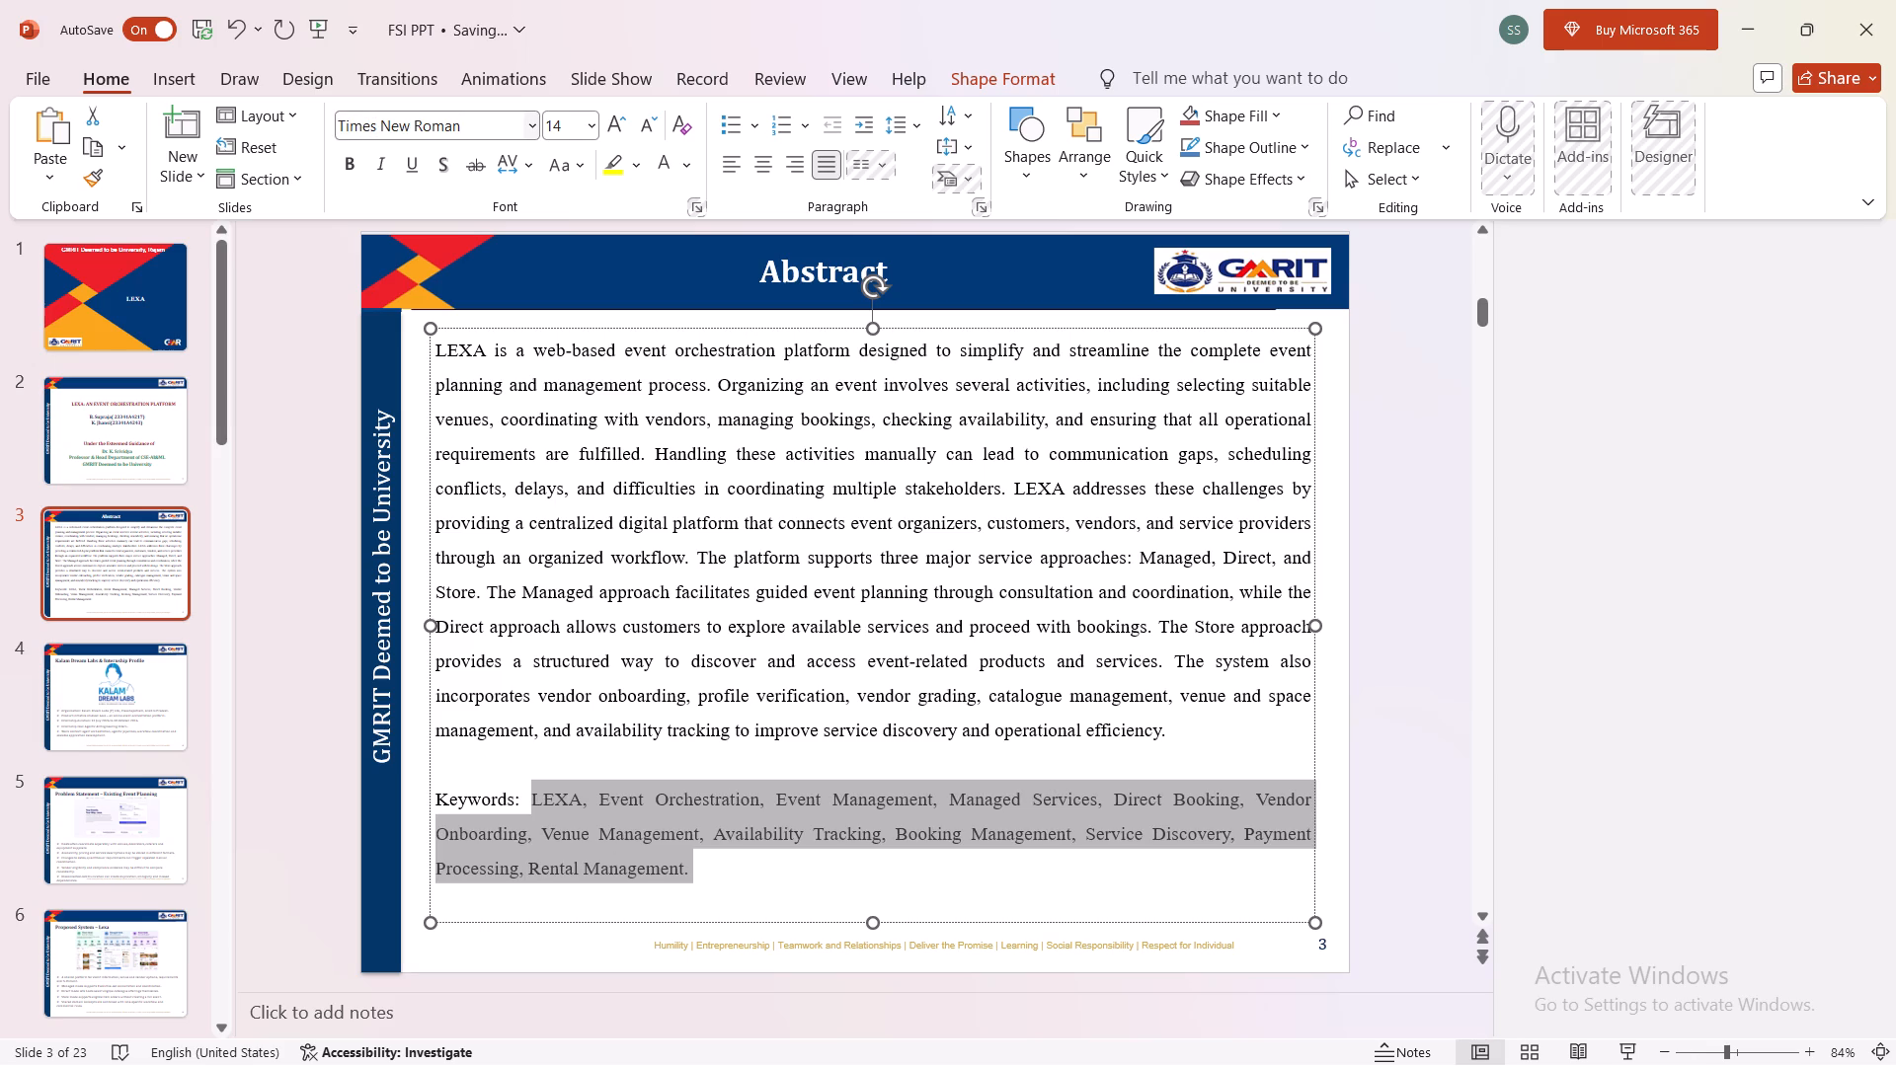
left_click(379, 165)
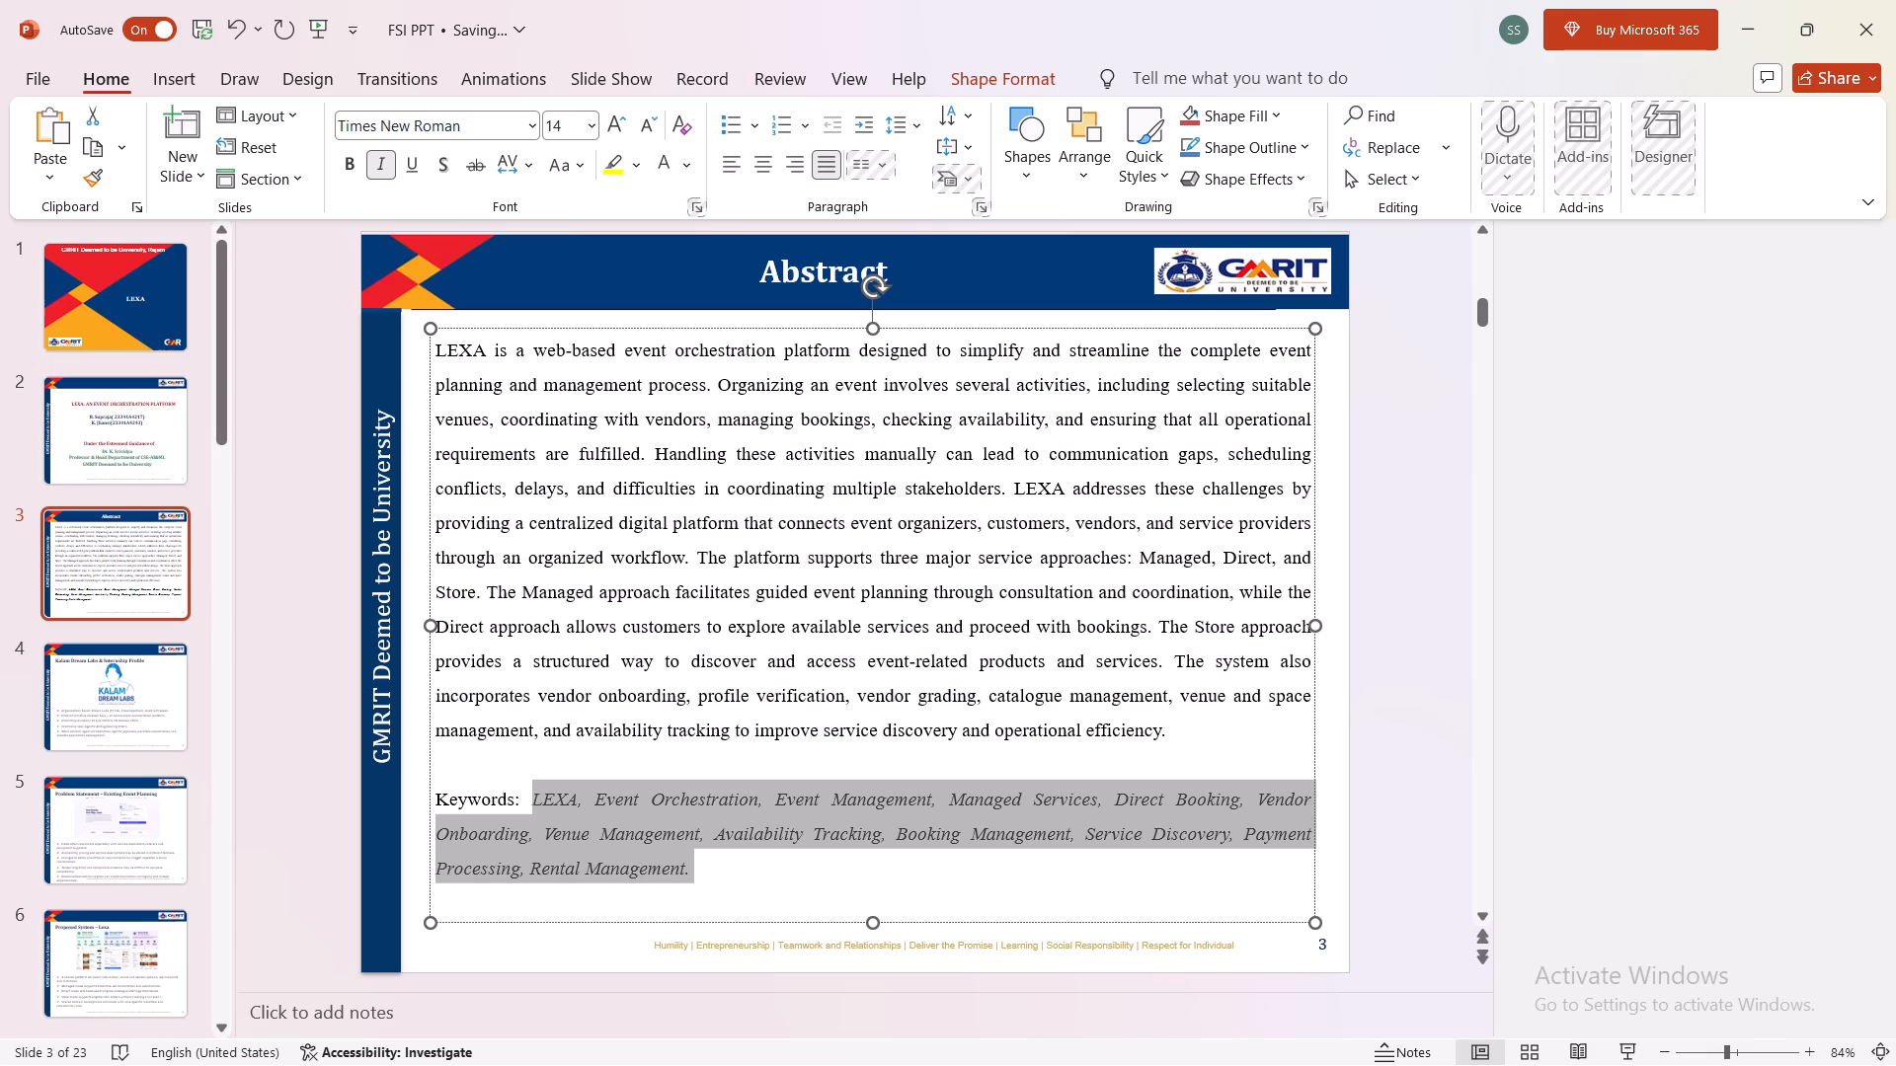
Make the "Keywords:" label on slide 3 bold and colour it standard dark blue.
left_click_drag(521, 797, 466, 799)
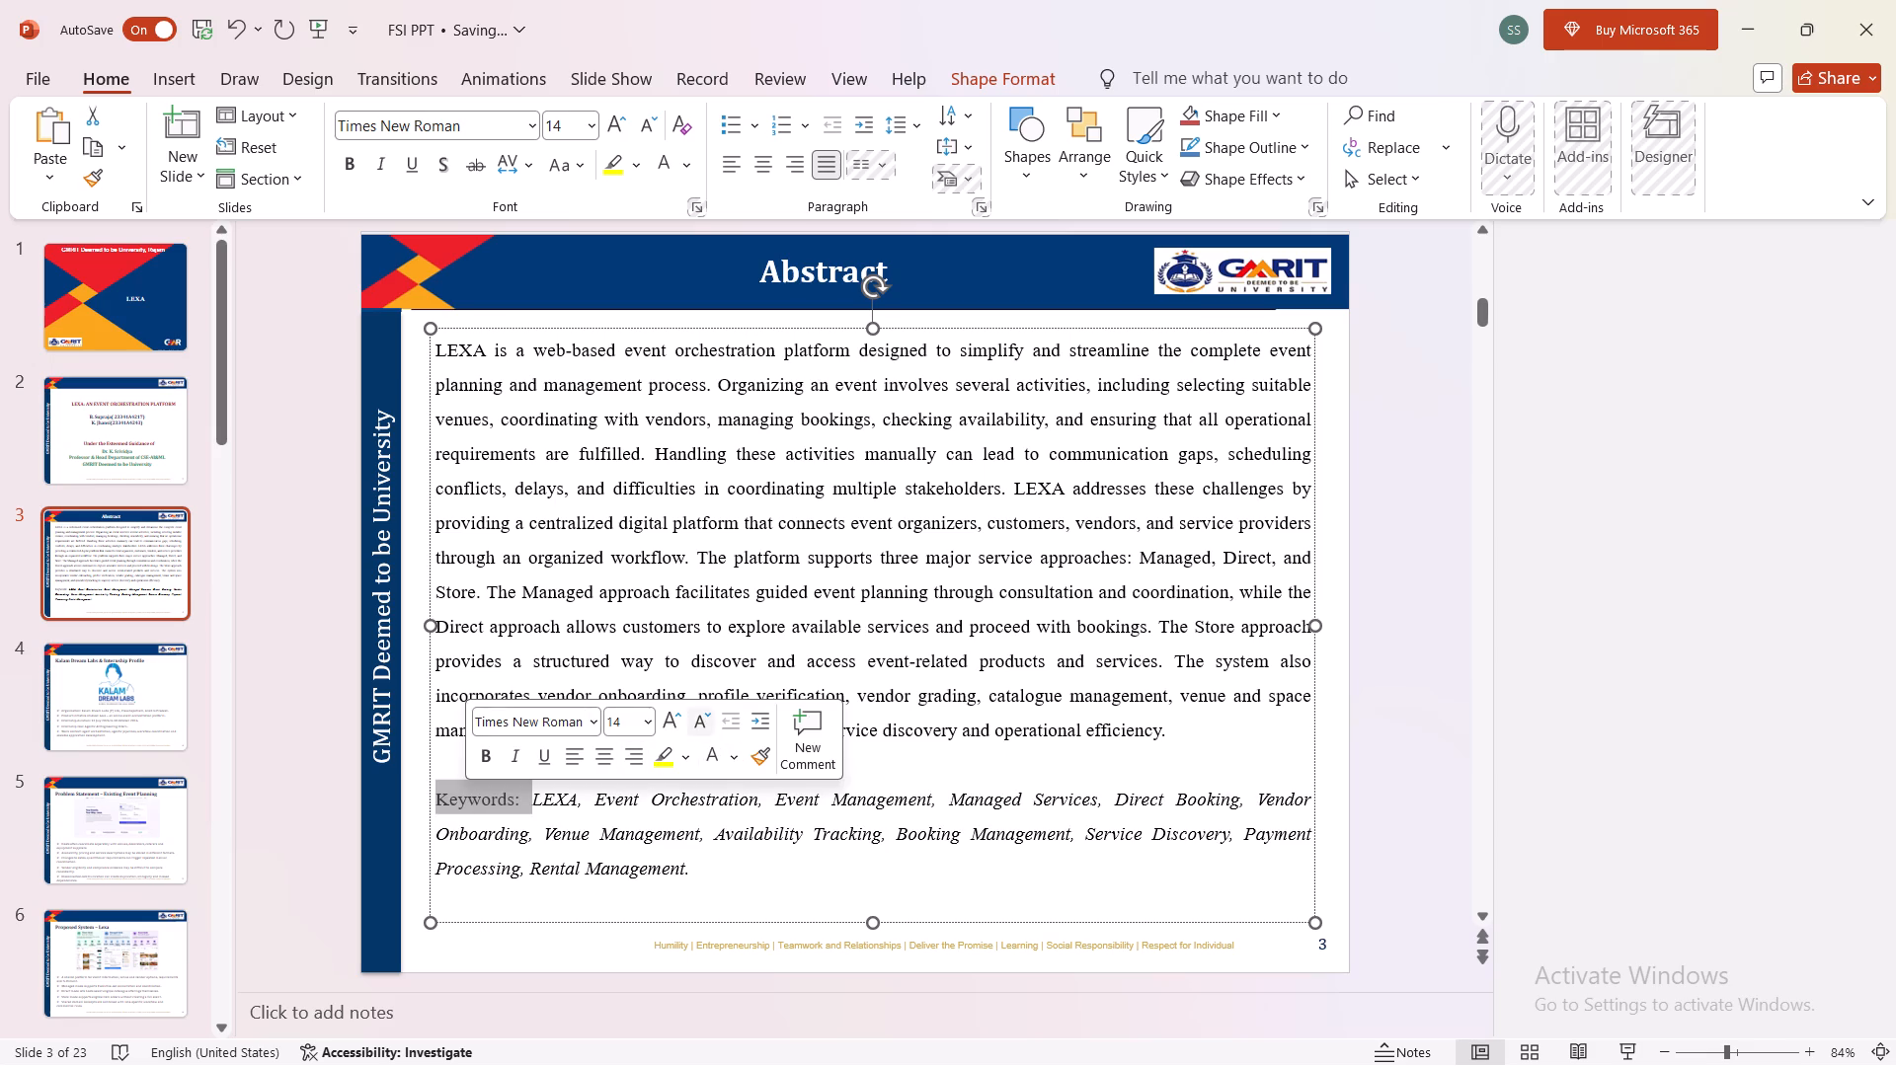
left_click(684, 162)
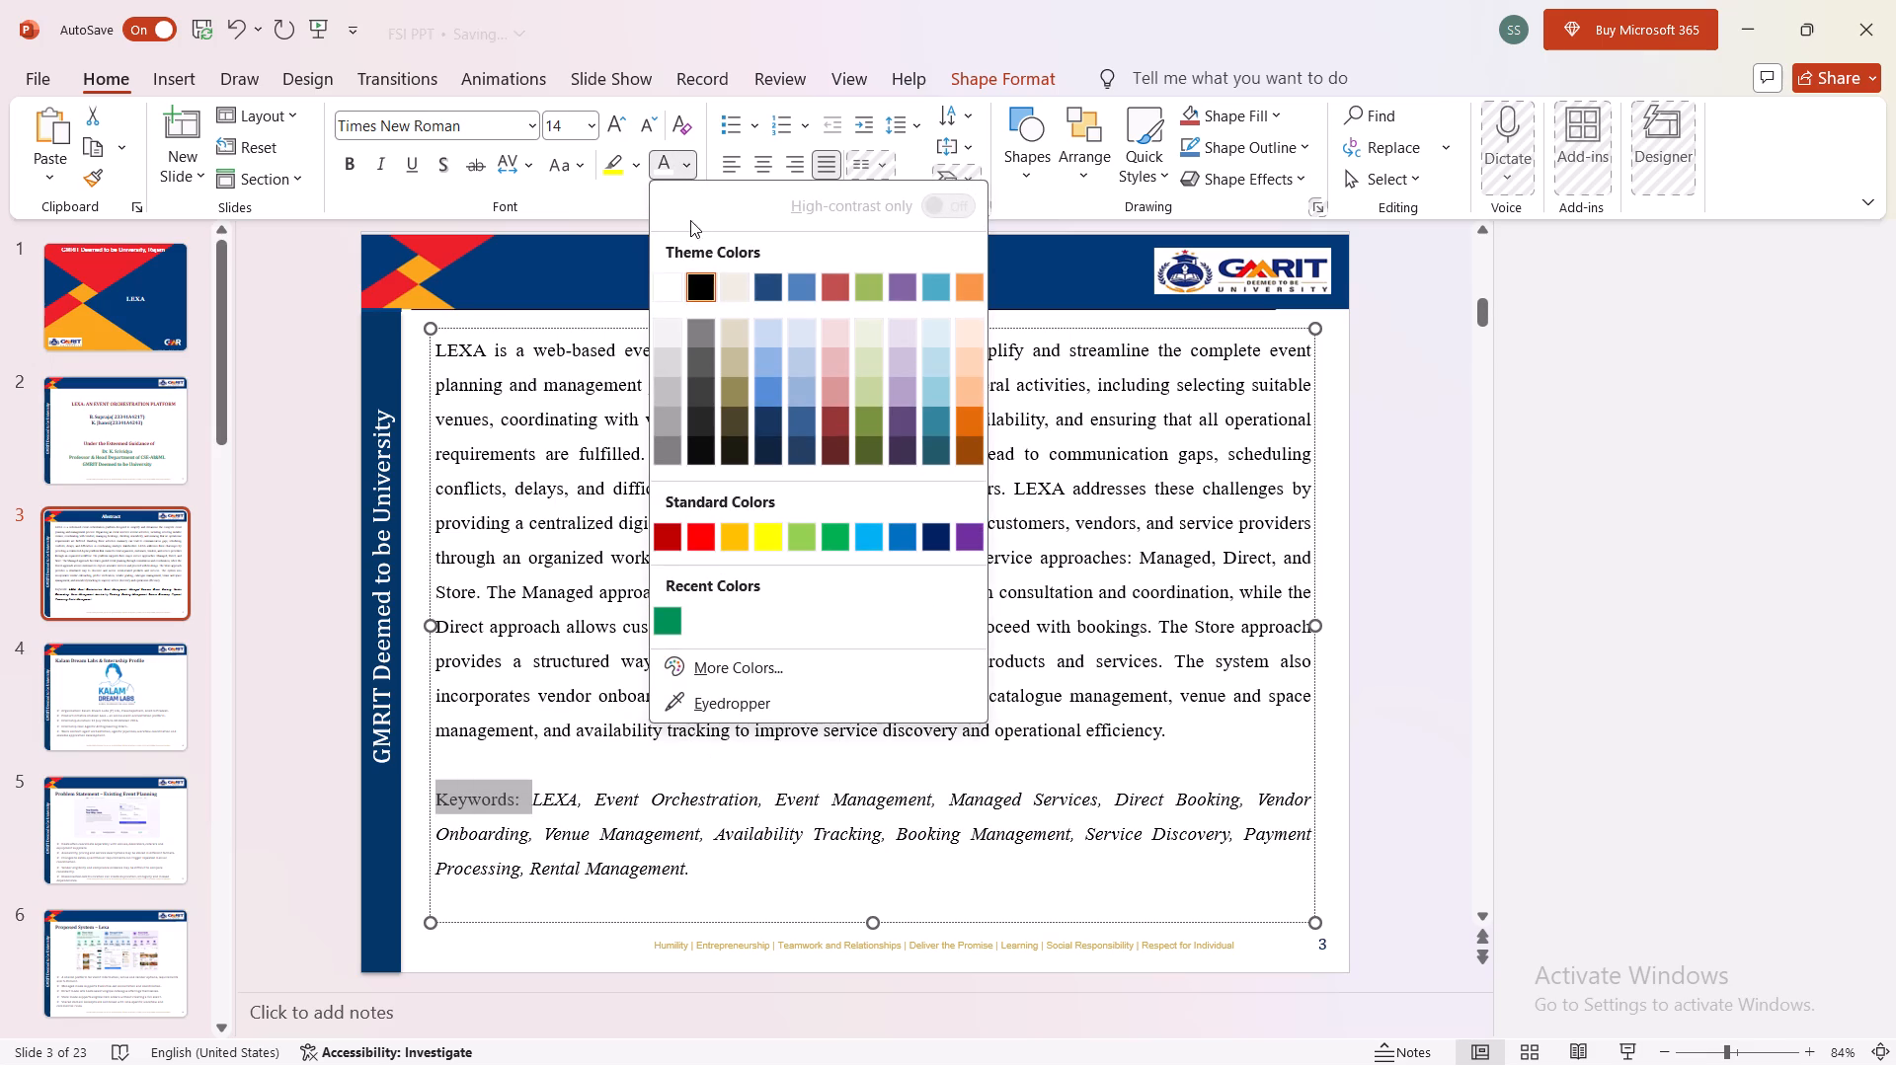
left_click(931, 535)
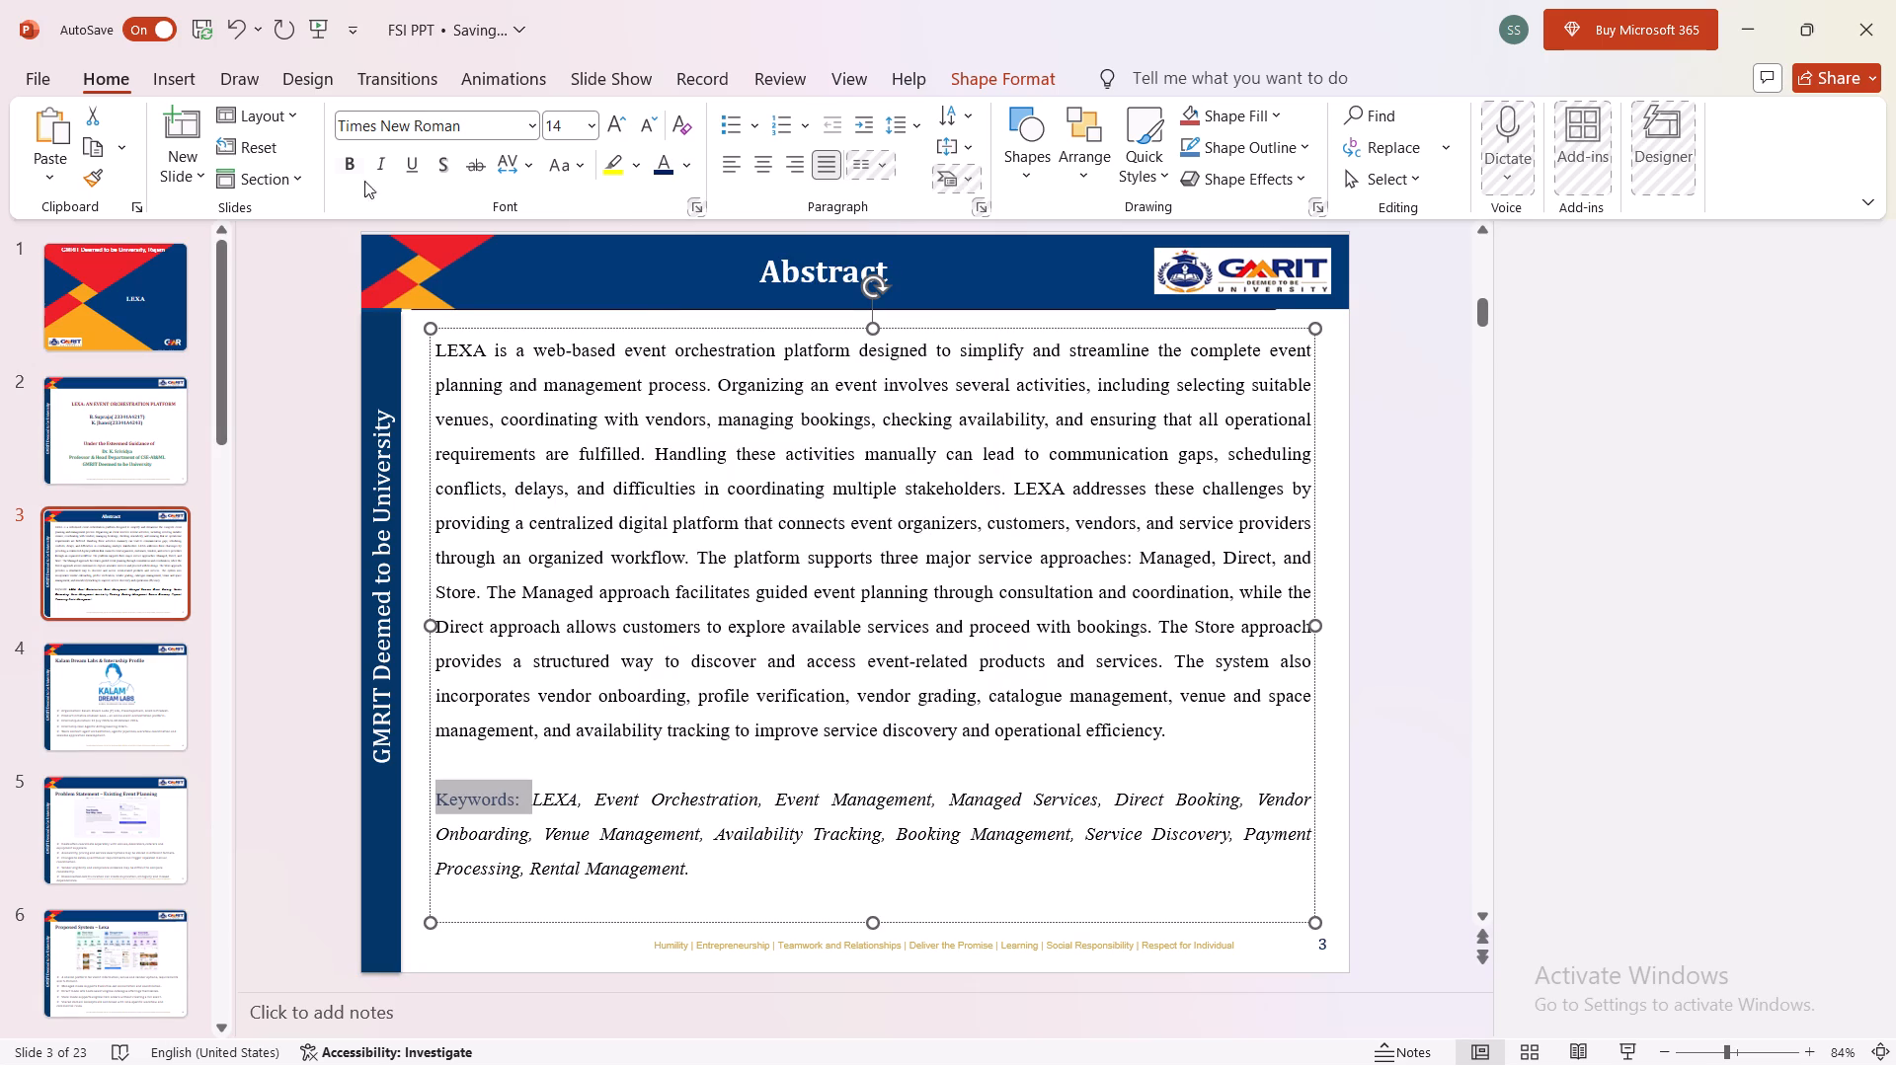
left_click(353, 169)
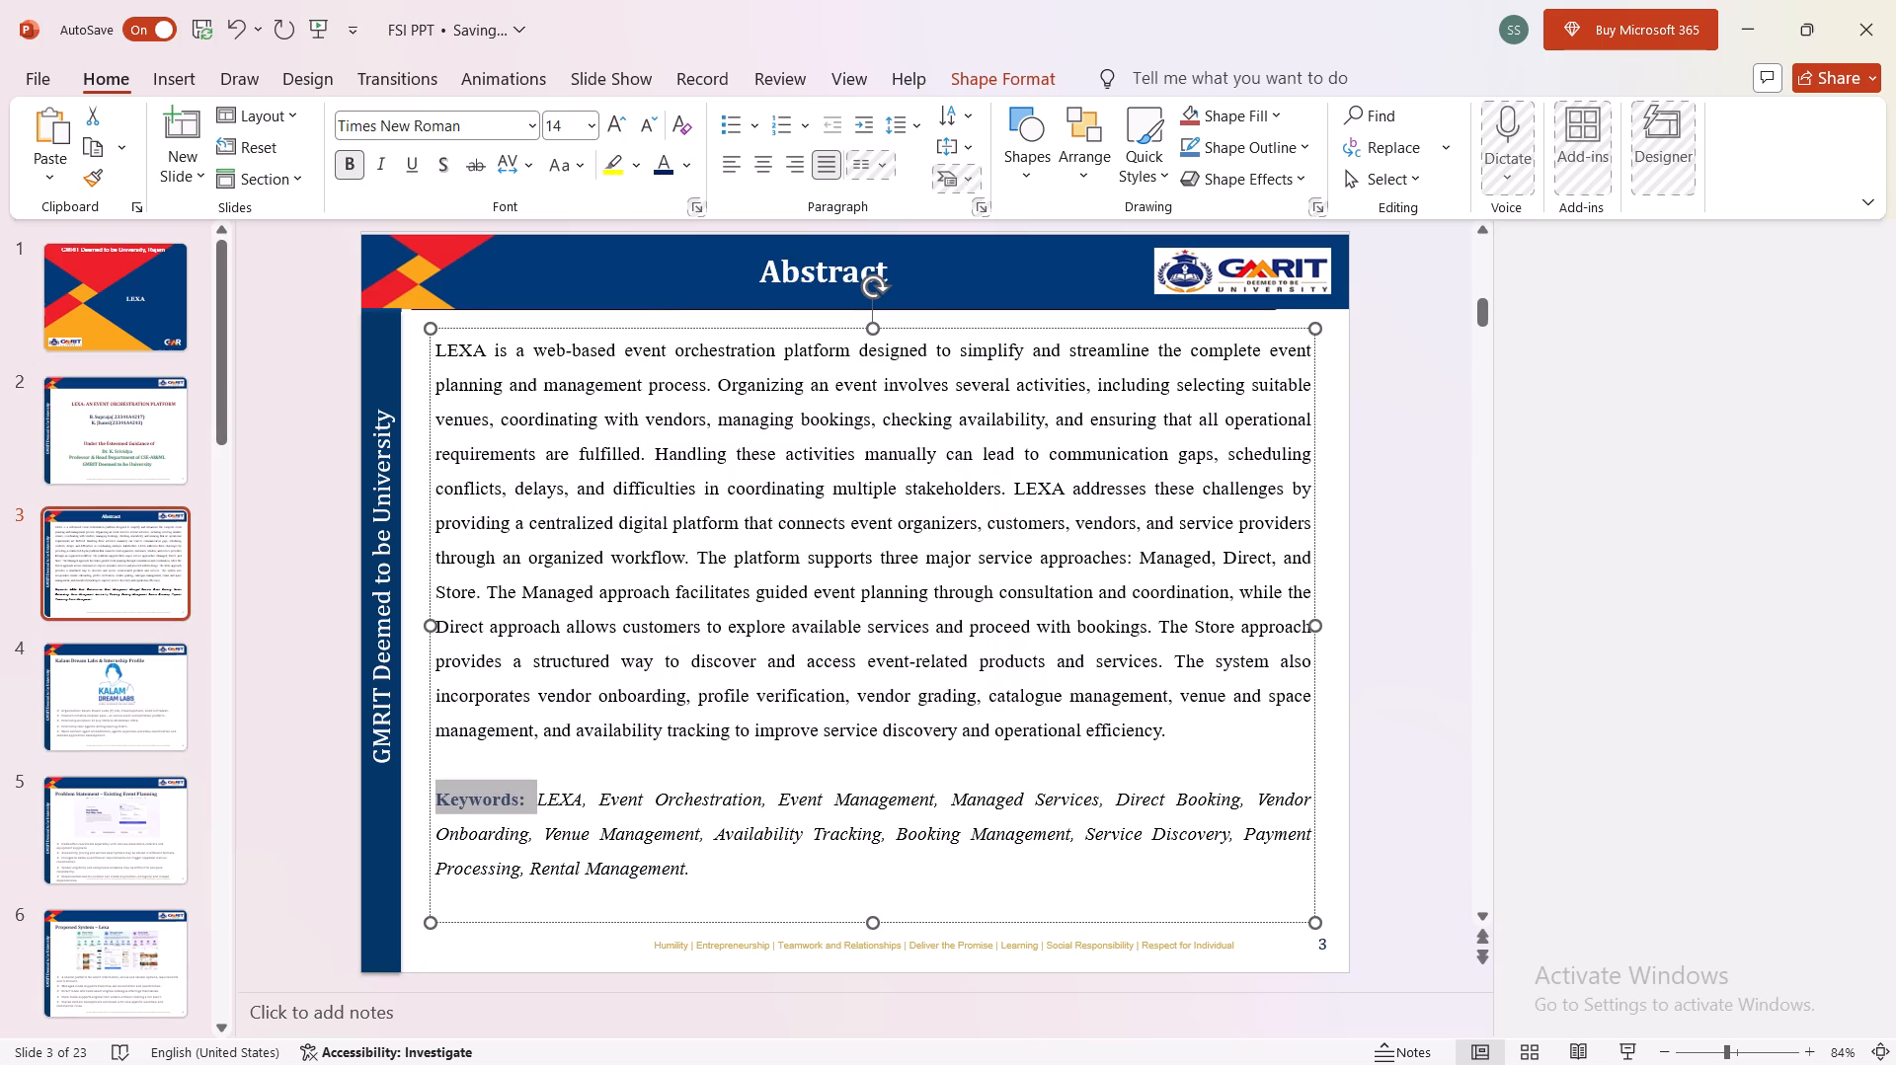
Colour the italic keyword list after "Keywords:" on slide 3 standard dark blue.
left_click(557, 791)
left_click_drag(539, 795, 685, 855)
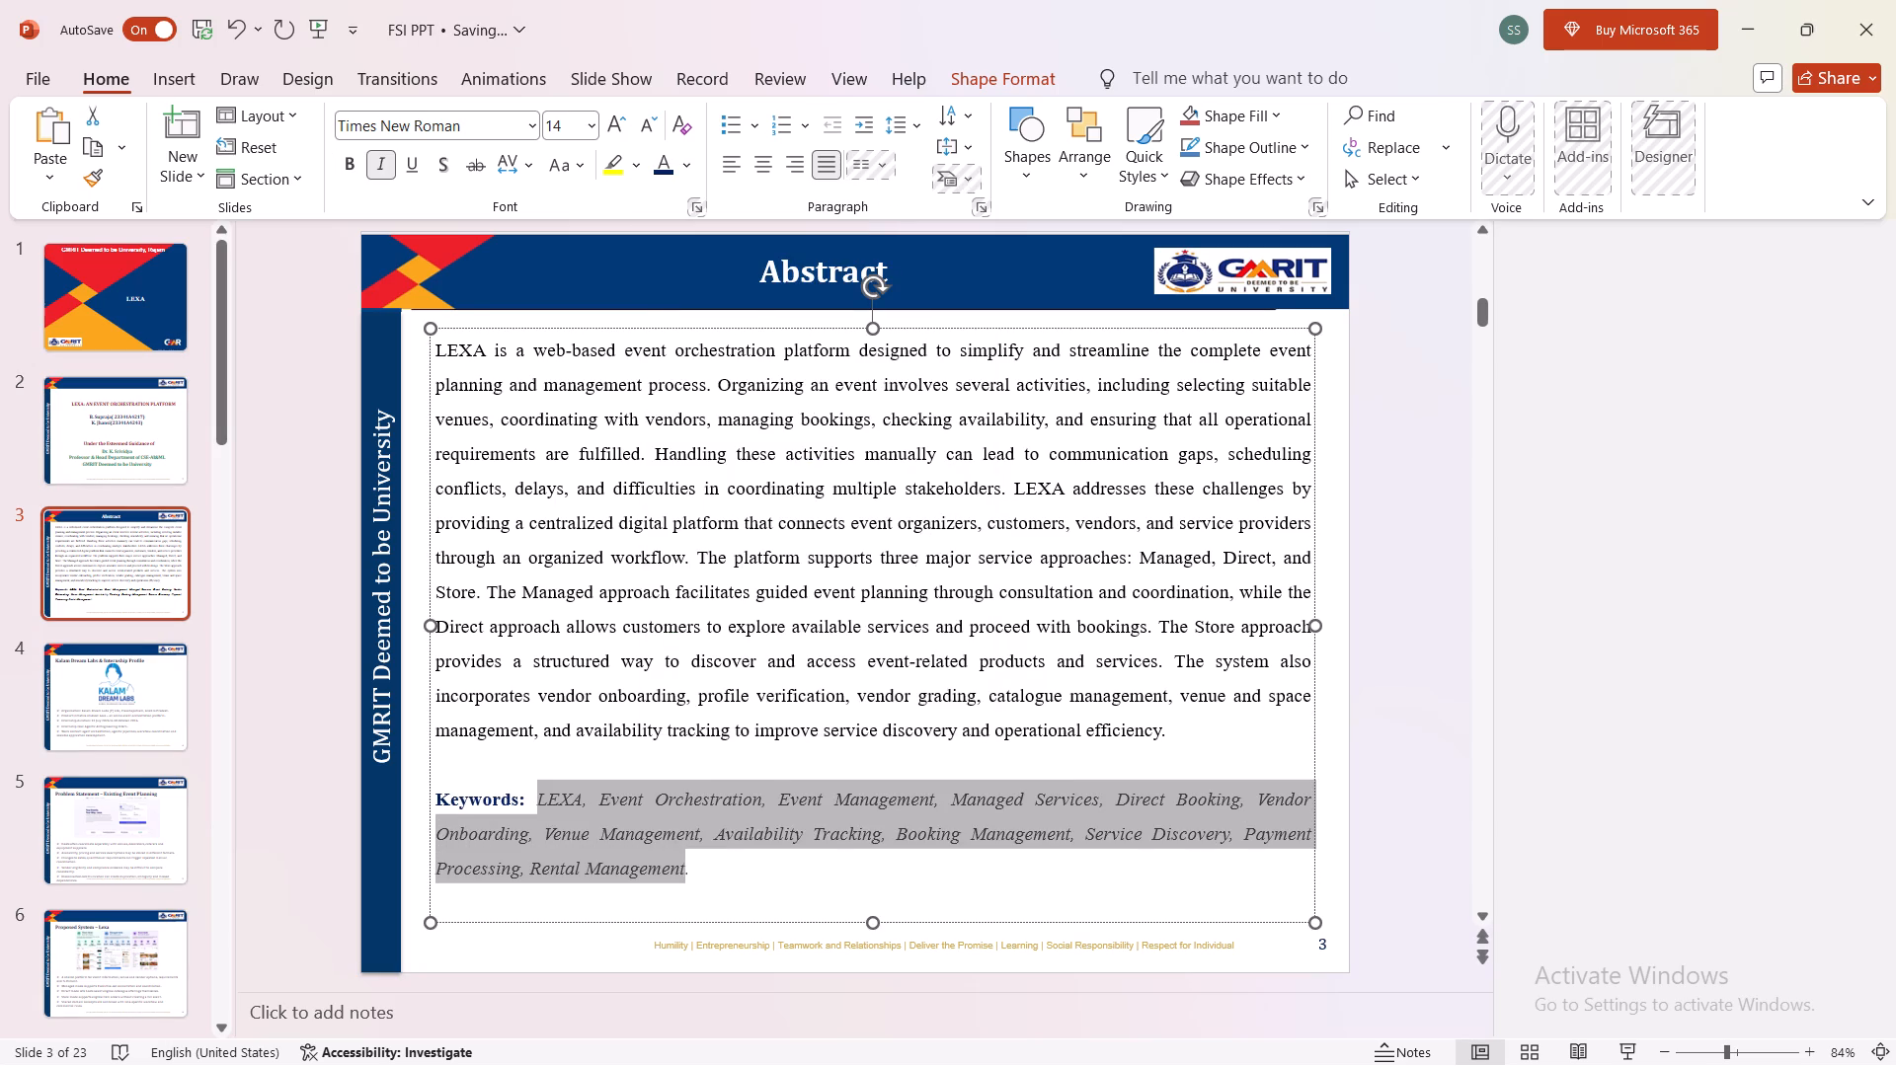
left_click_drag(685, 855, 699, 862)
left_click(678, 168)
left_click(934, 535)
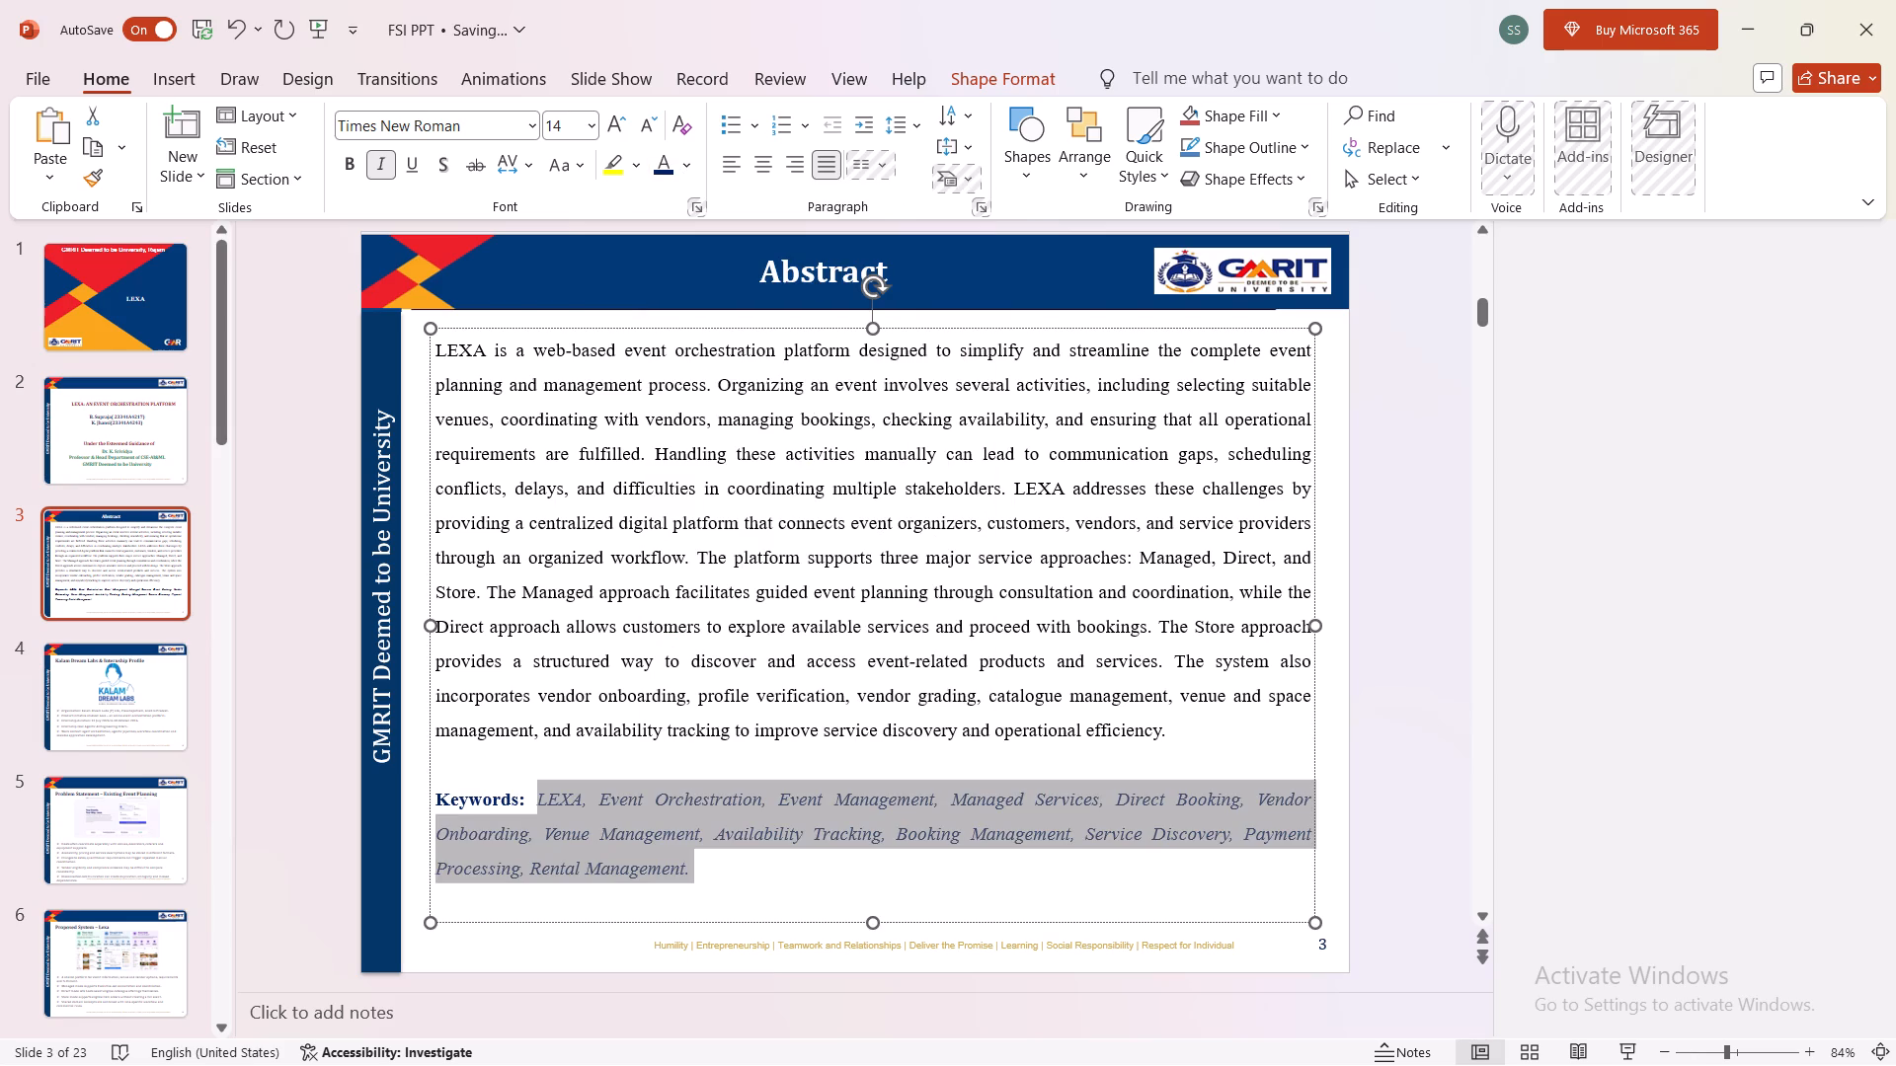
Check the size of eventora's "Keywords:" label and set the LEXA "Keywords:" label on slide 3 to 18 pt.
key("alt+Tab")
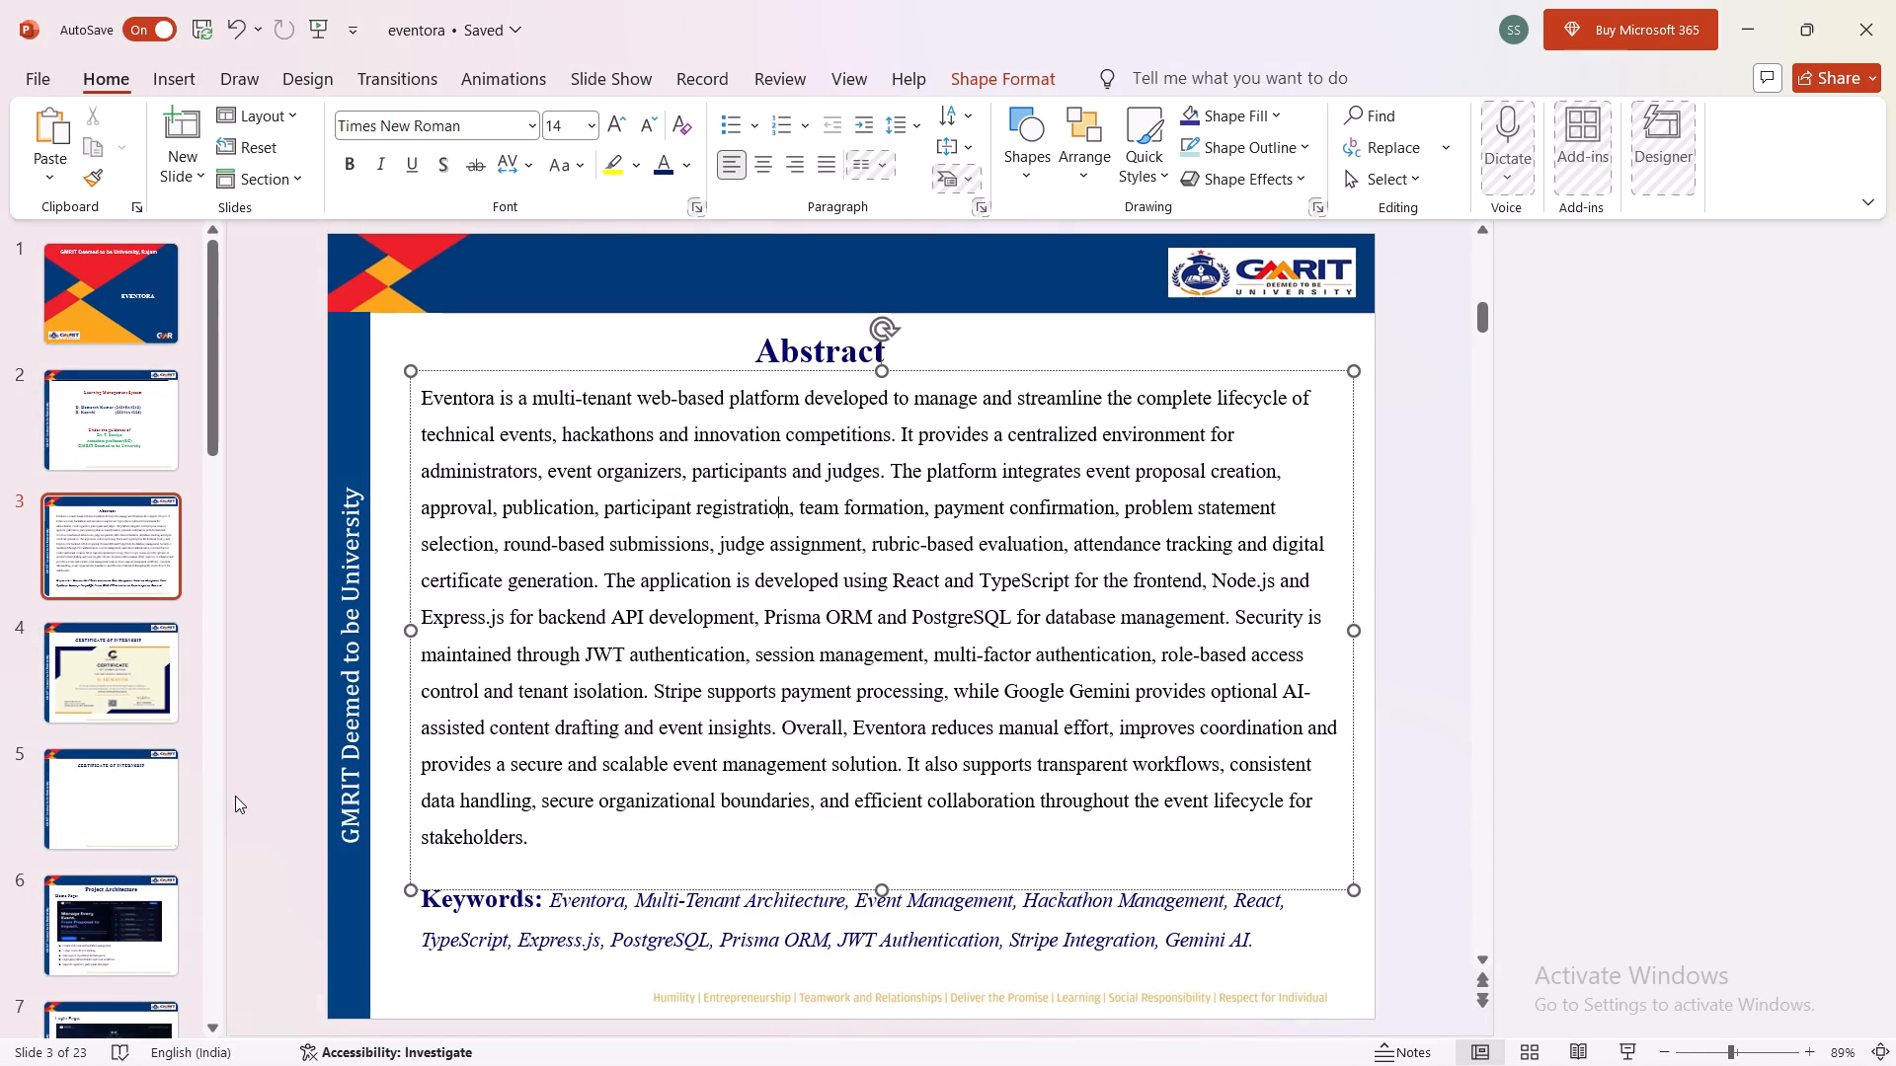
left_click(484, 903)
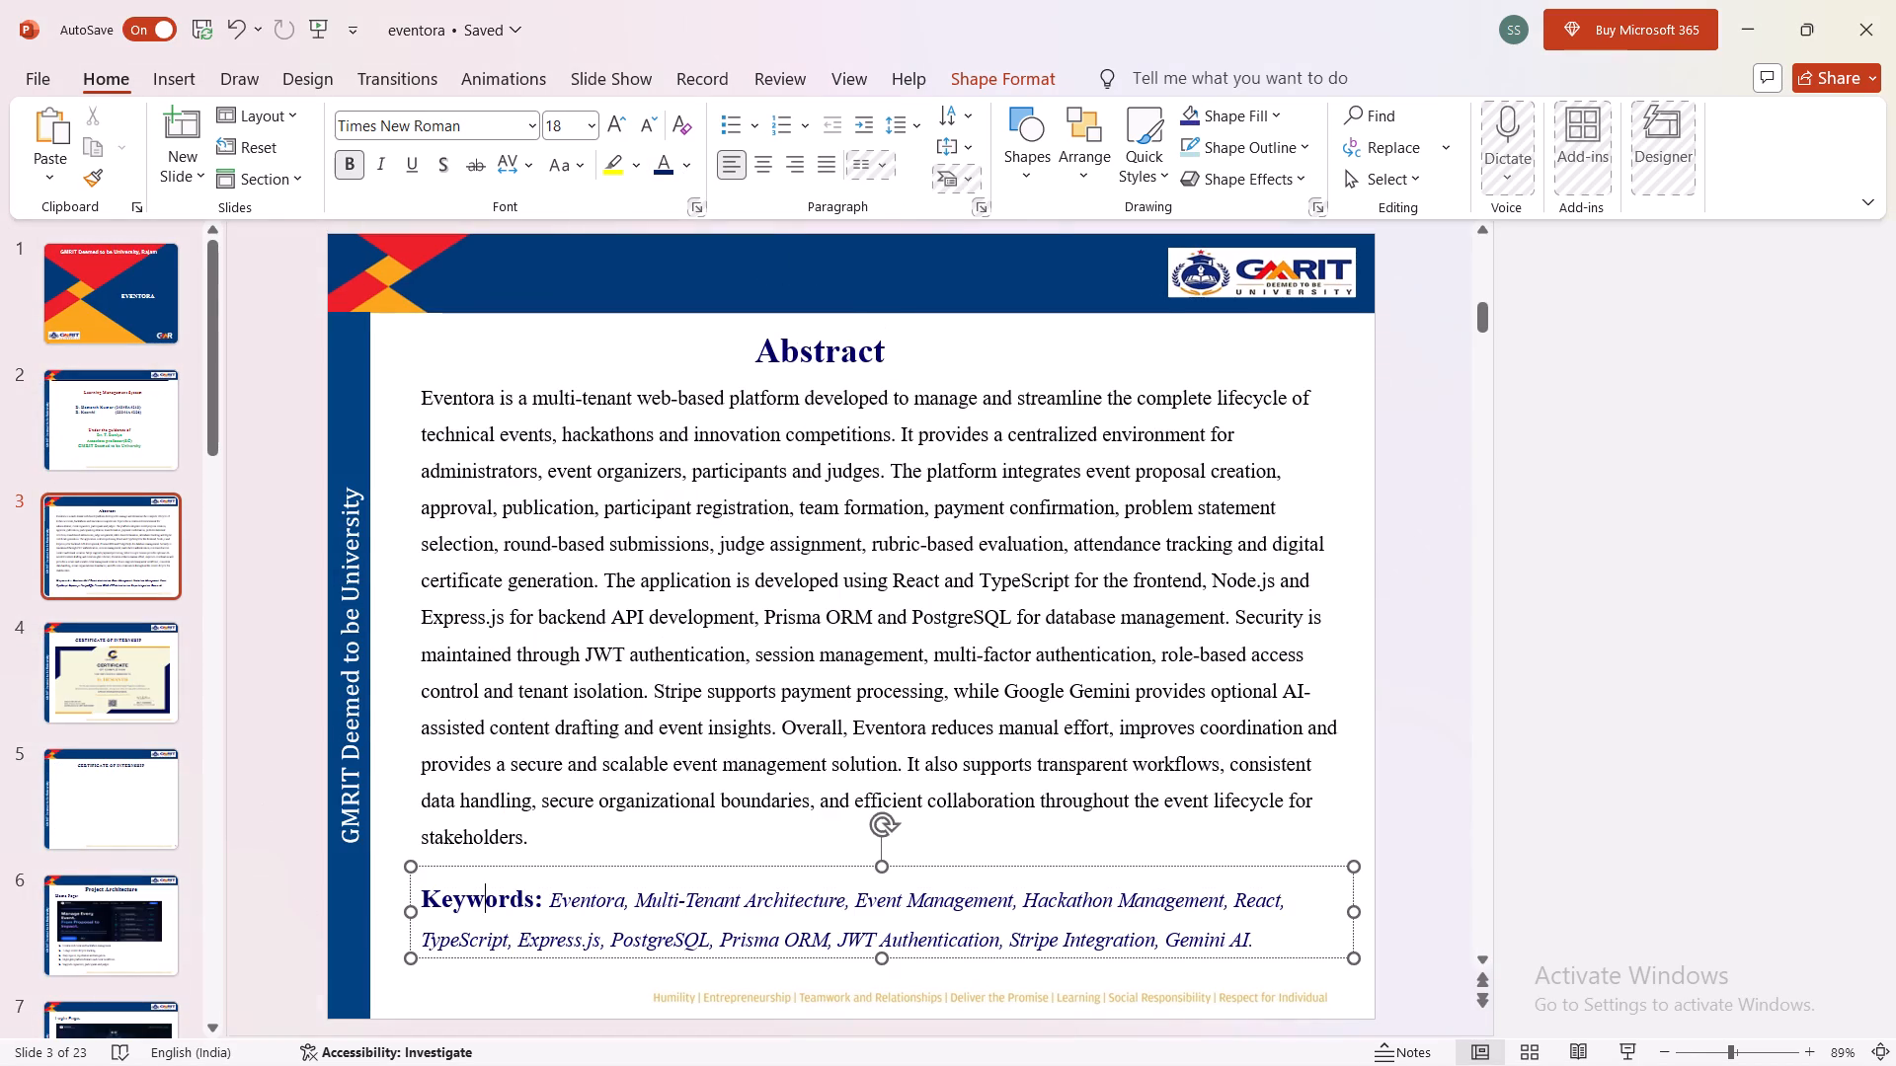
key("alt+Tab")
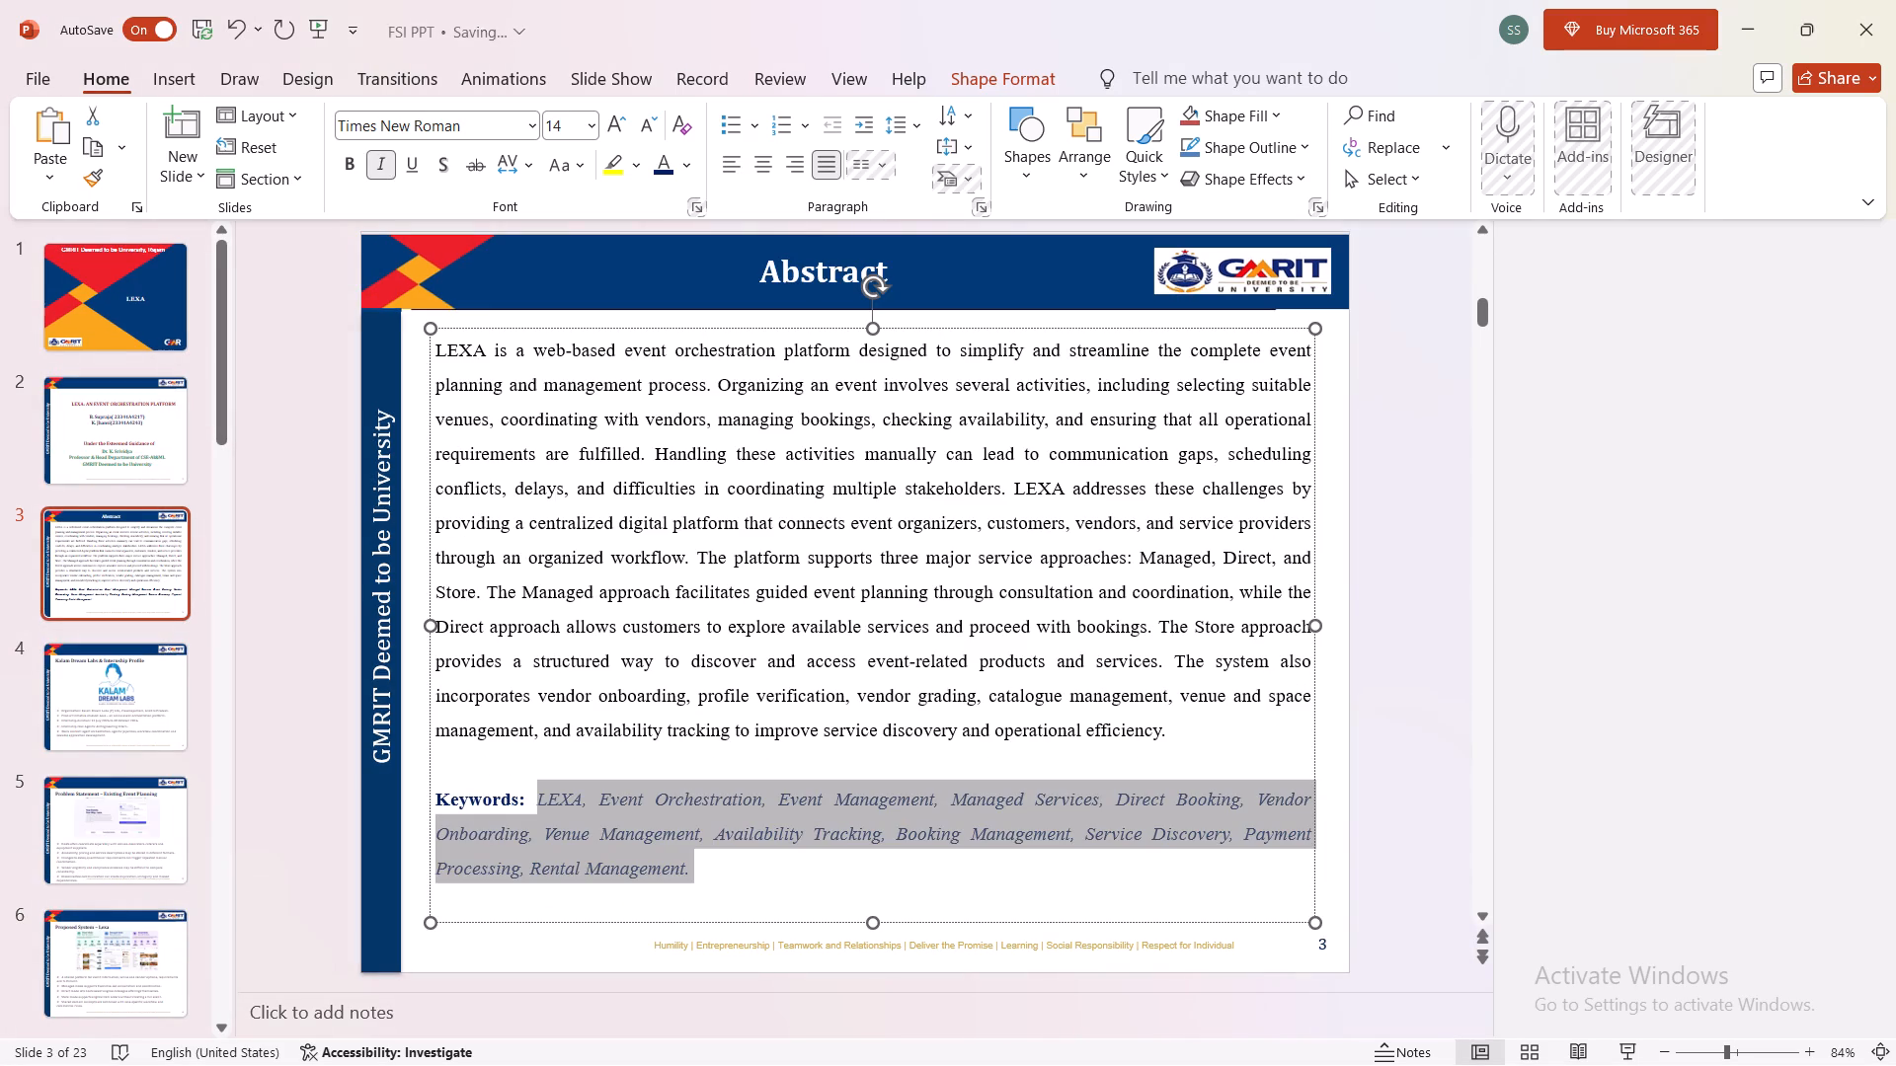
left_click(495, 807)
left_click_drag(524, 798, 459, 799)
left_click(569, 125)
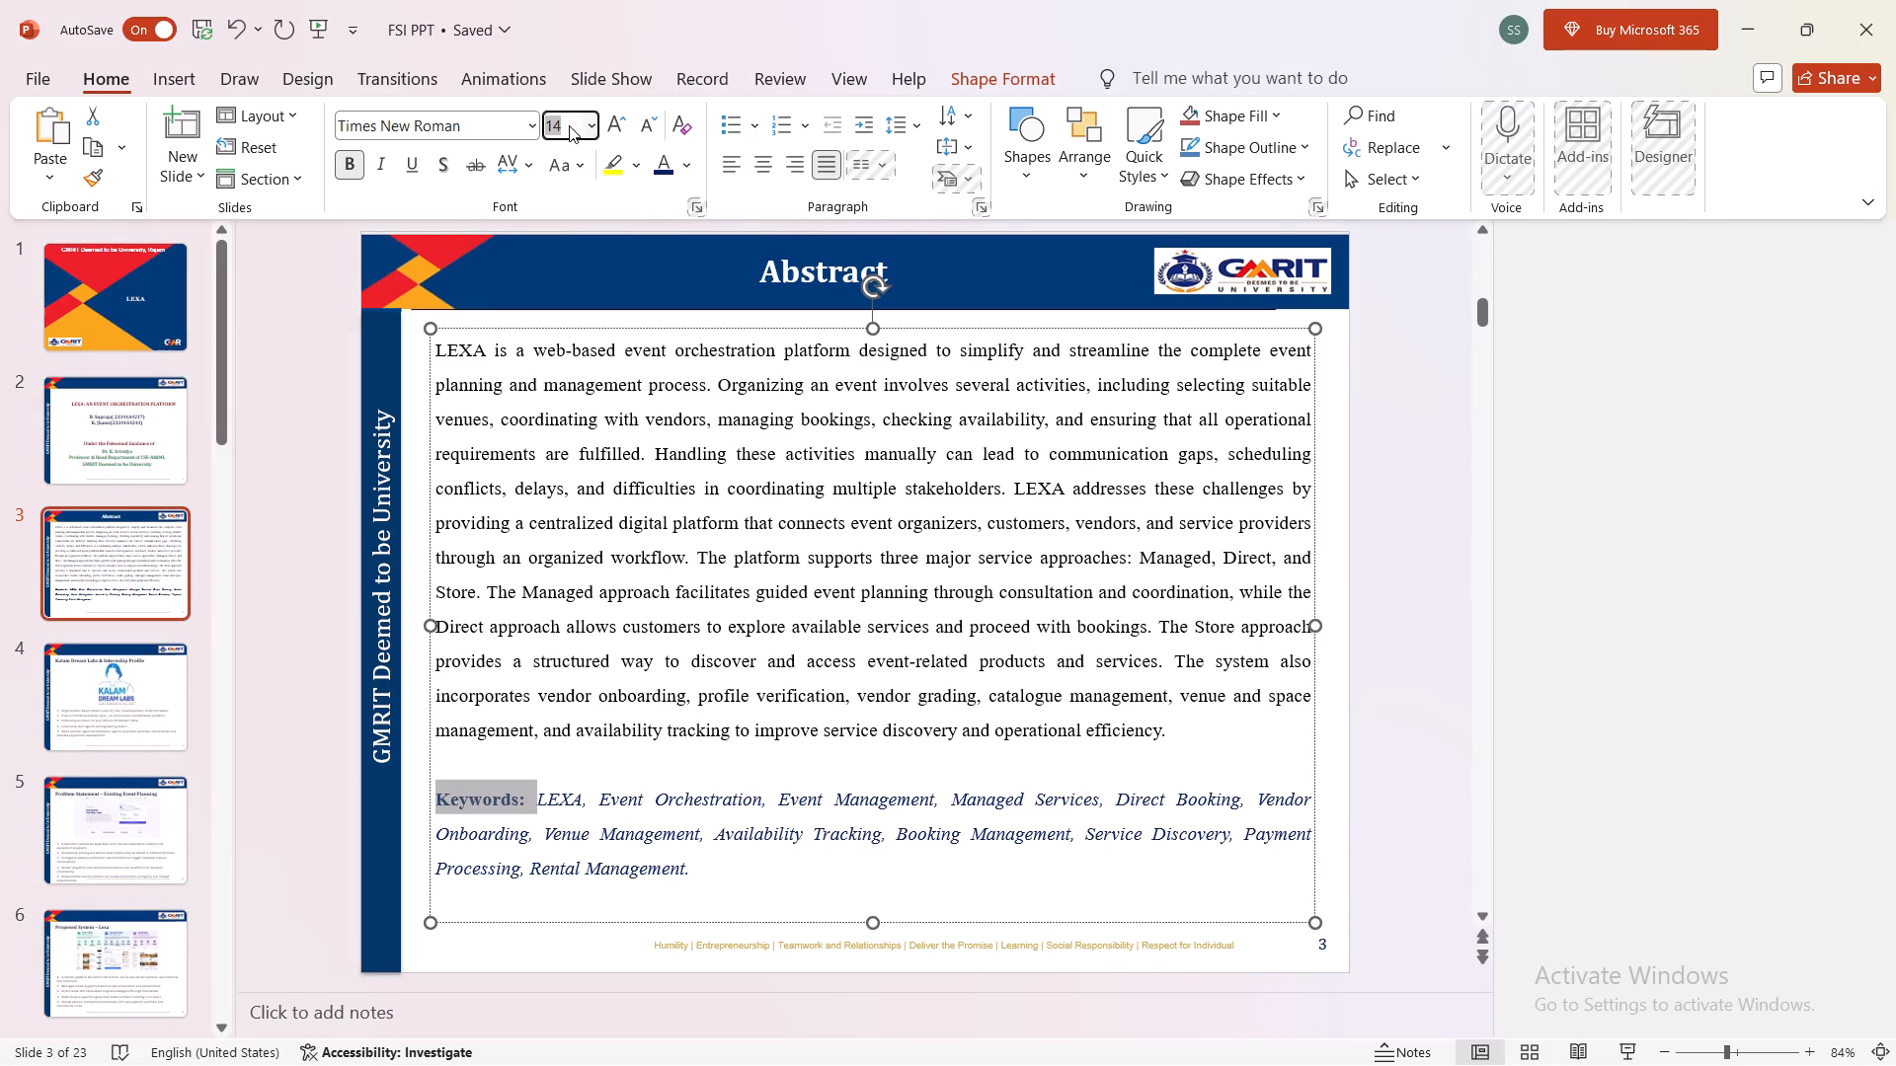
type("18")
key("Return")
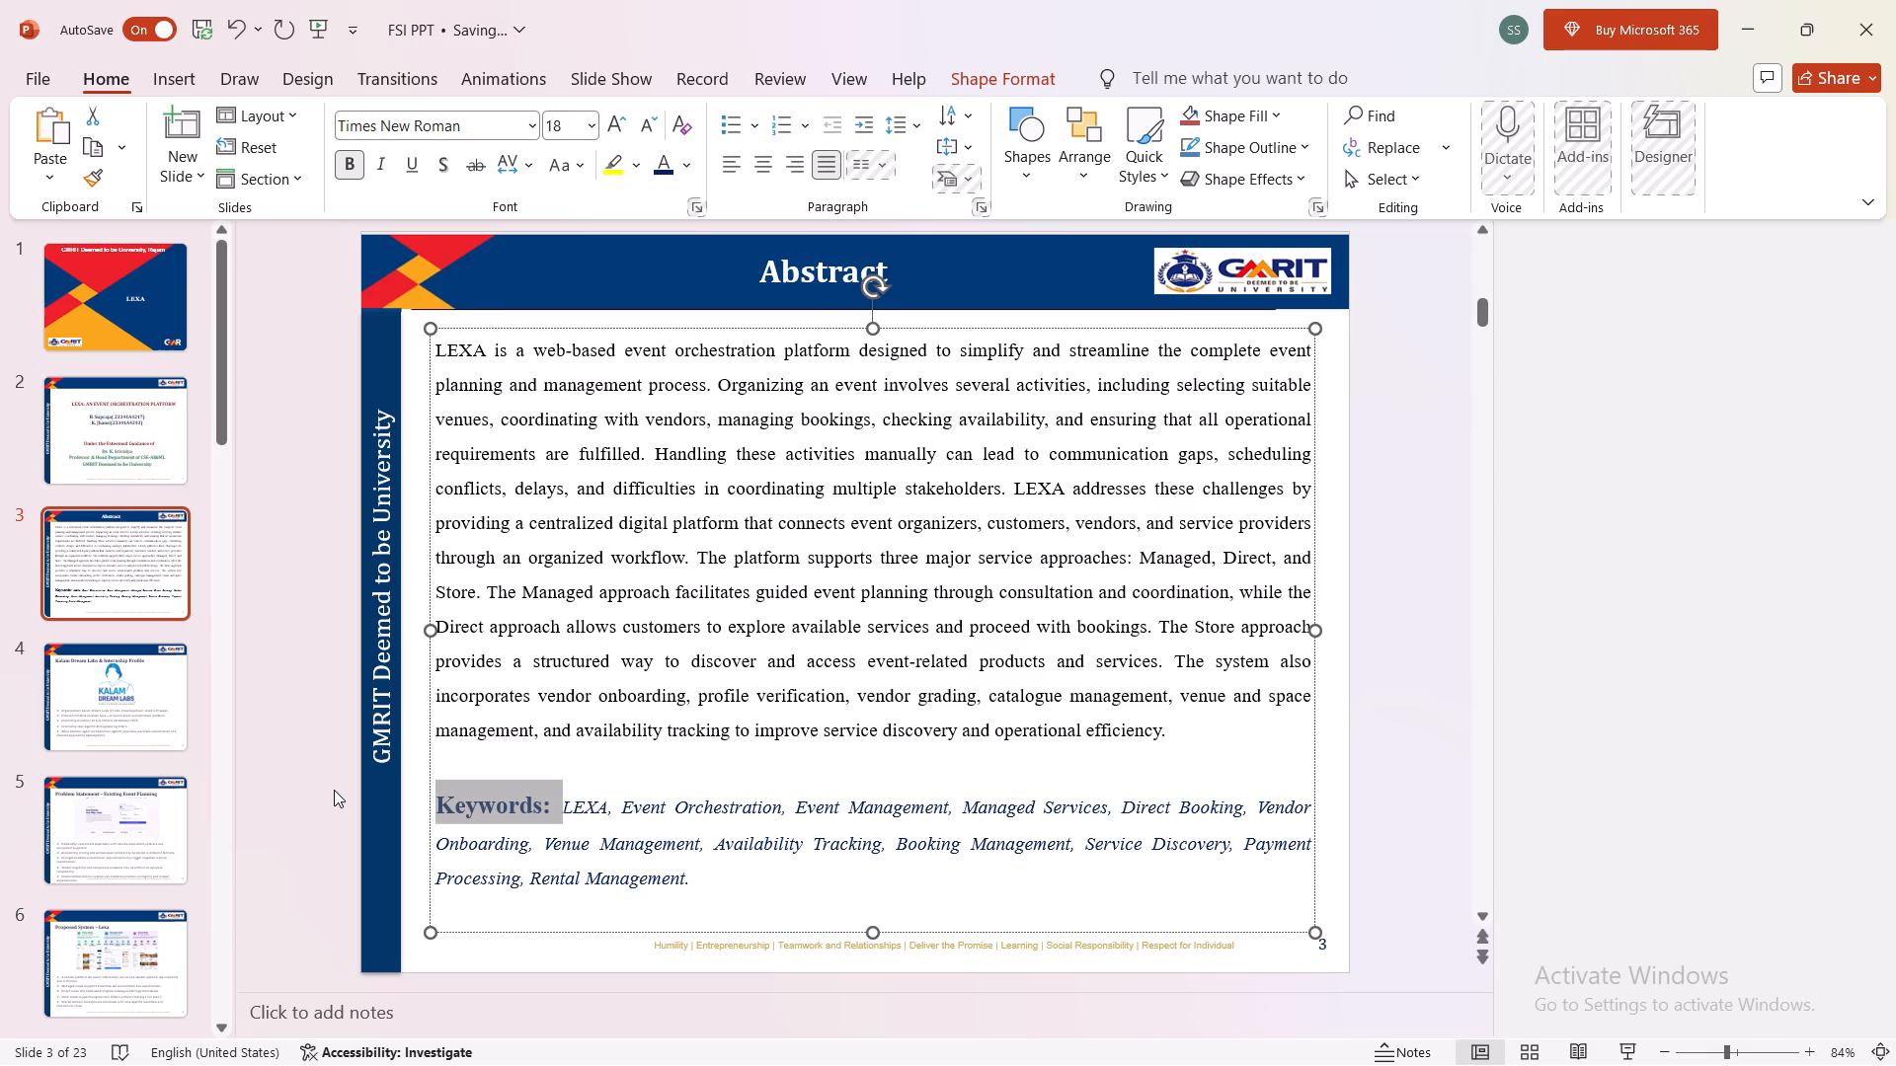
left_click(334, 790)
Compare the font and size of eventora's keyword list with the LEXA keyword list and abstract text on slide 3.
key("alt+Tab")
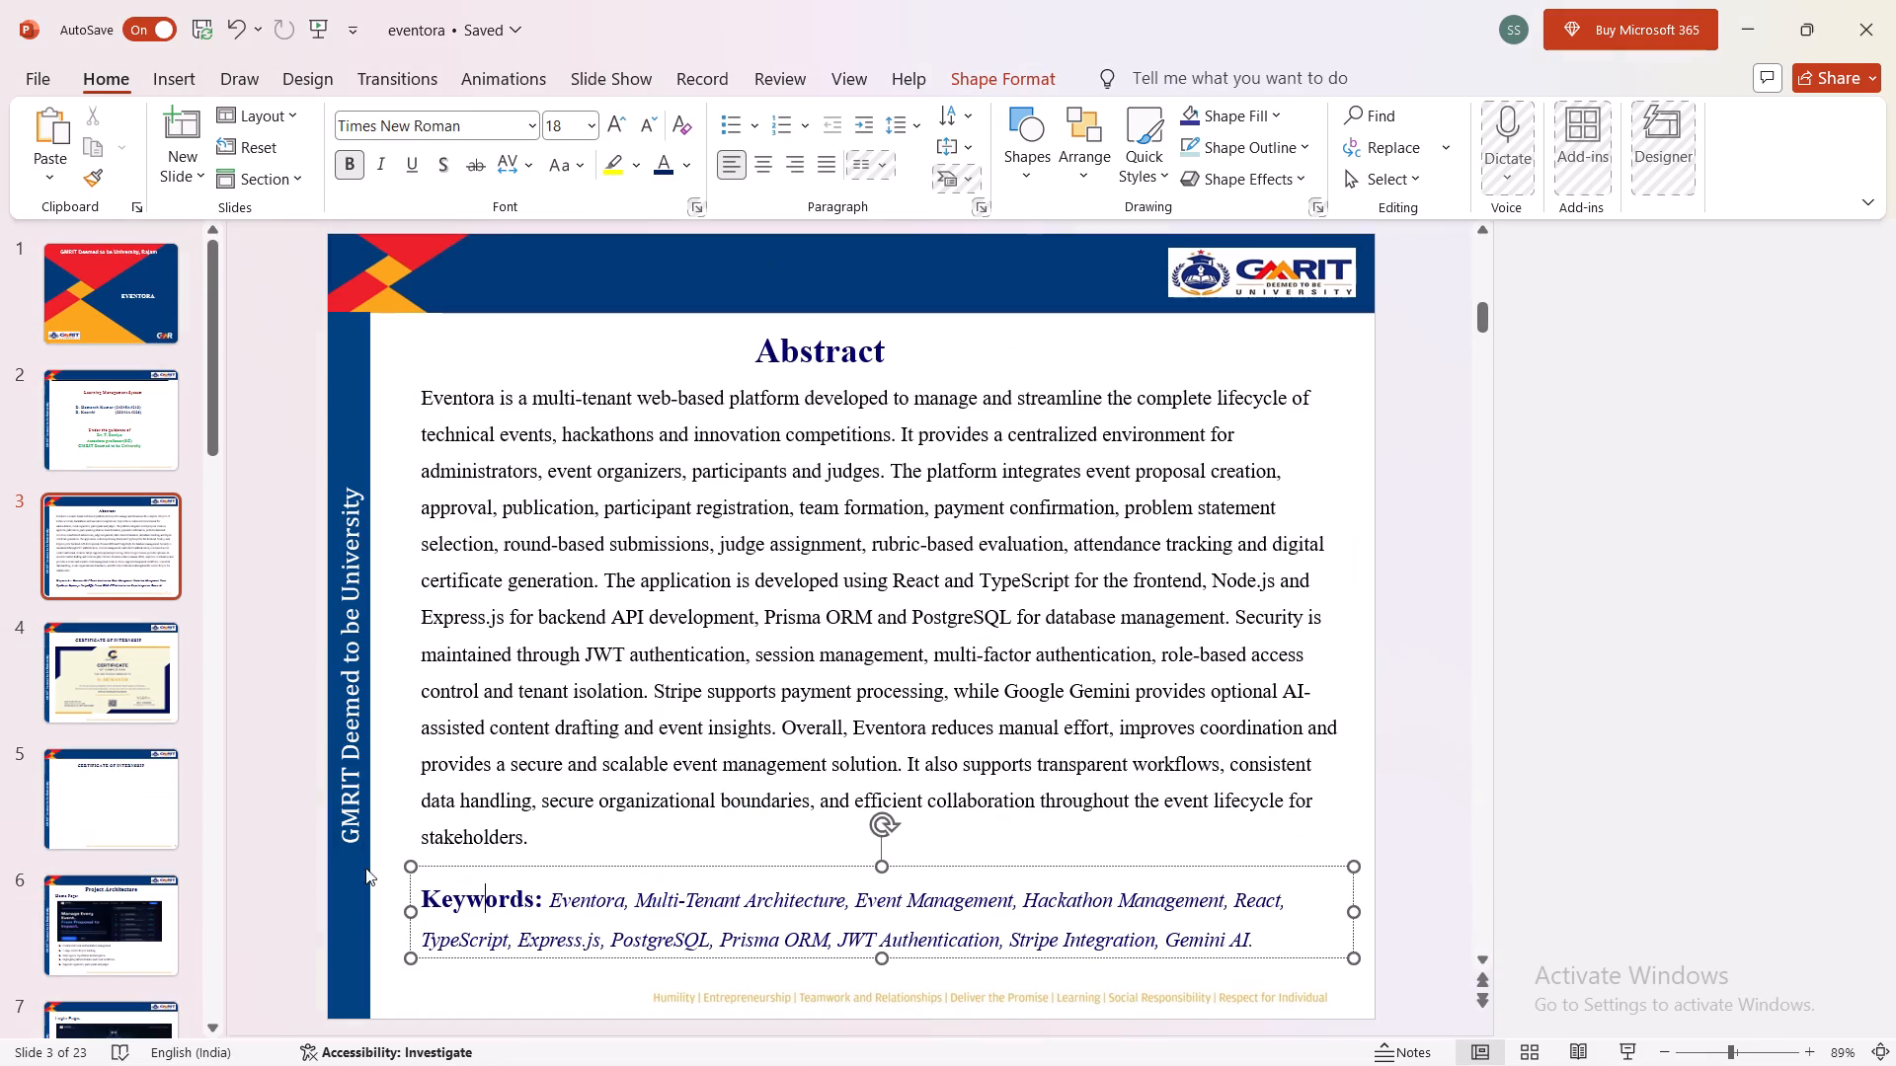
left_click(728, 909)
key("alt+Tab")
left_click(733, 835)
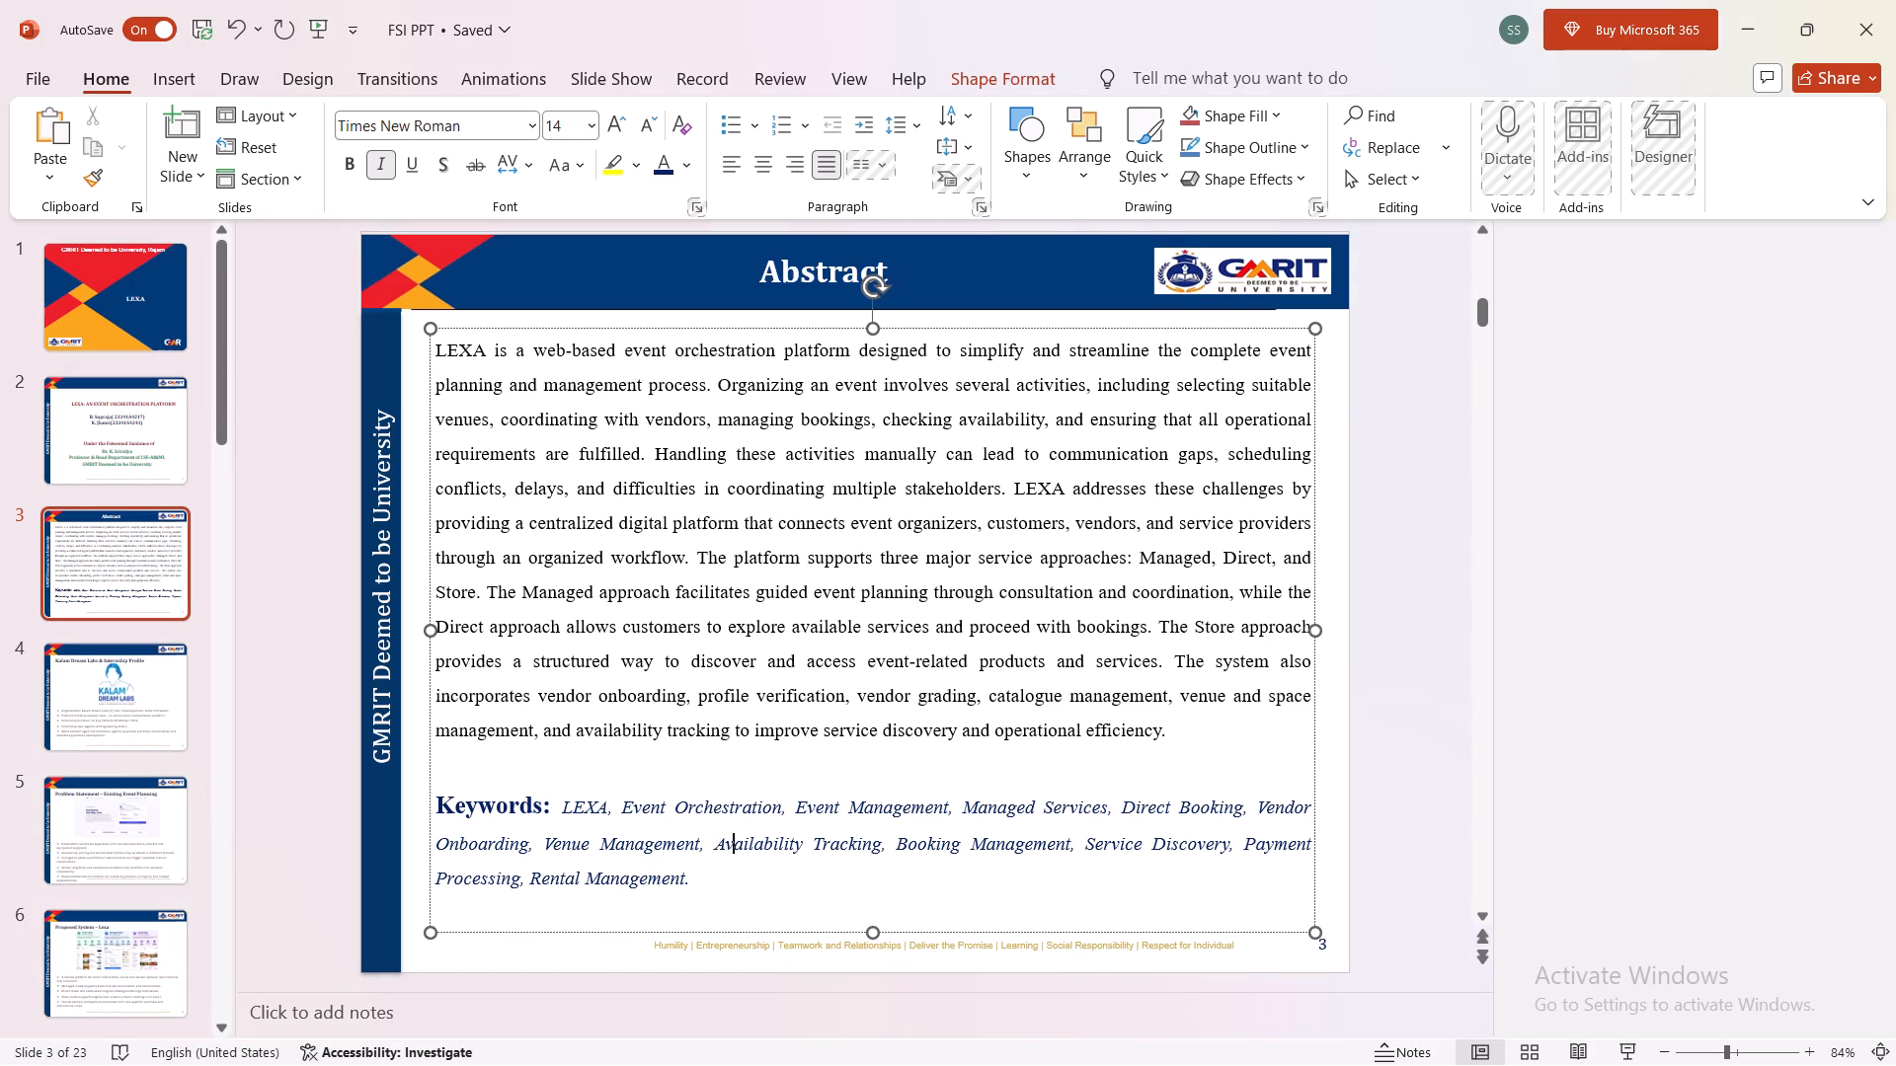
left_click(688, 548)
left_click(320, 648)
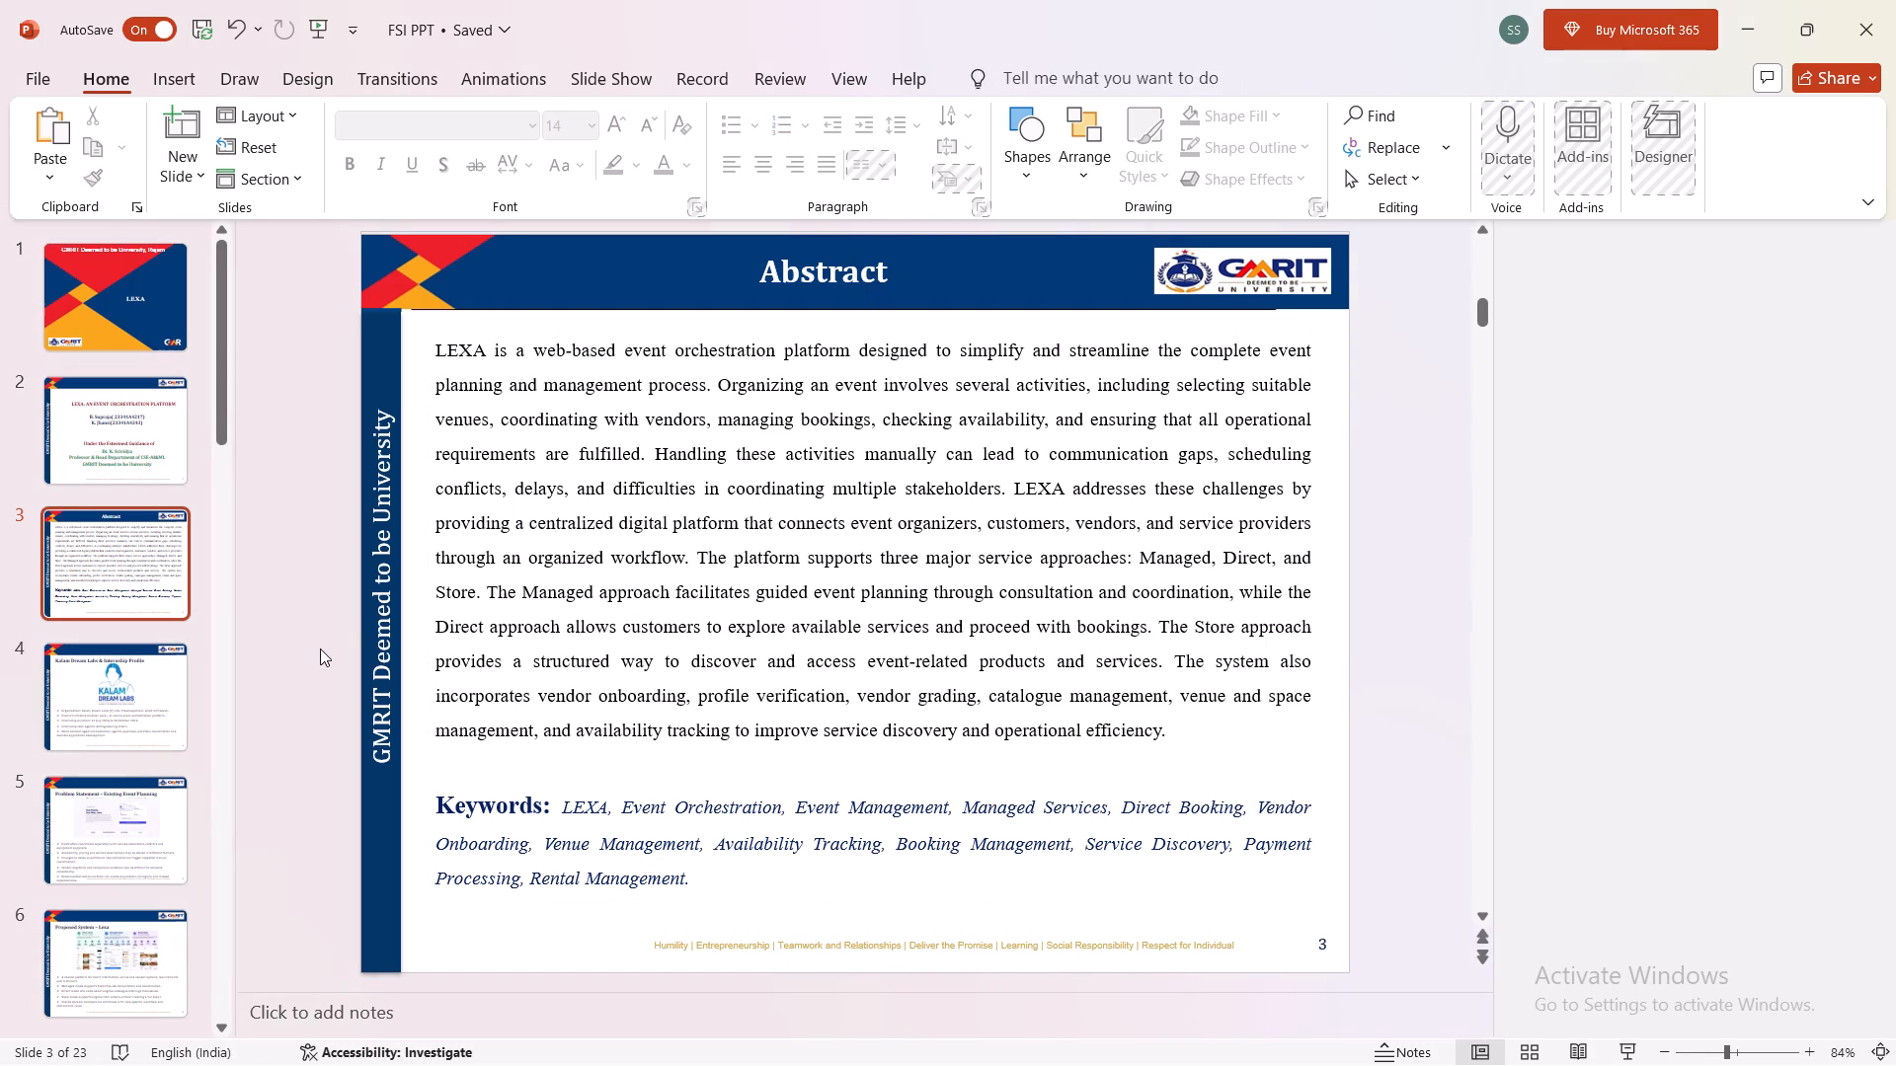
On slide 4, set all the bullet text below the Kalam Dream Labs logo to 14 pt.
left_click(157, 706)
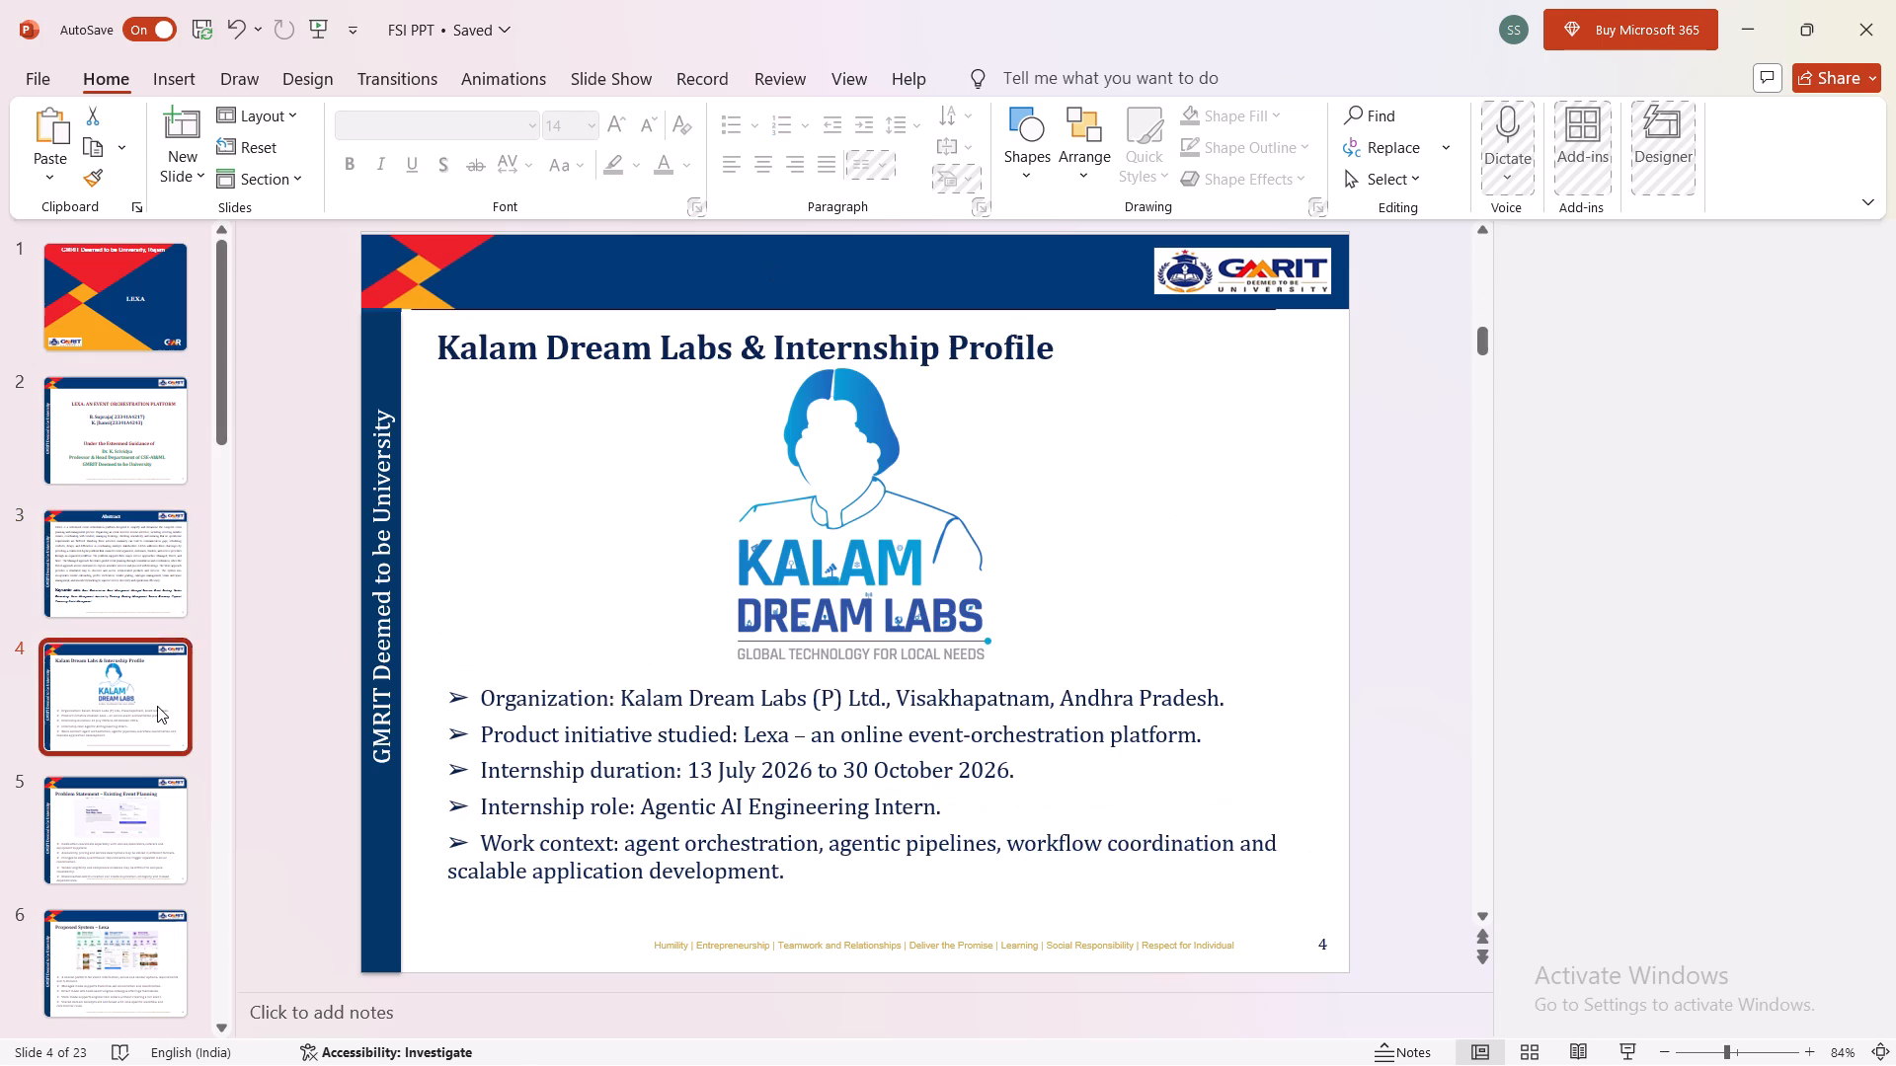
left_click(687, 706)
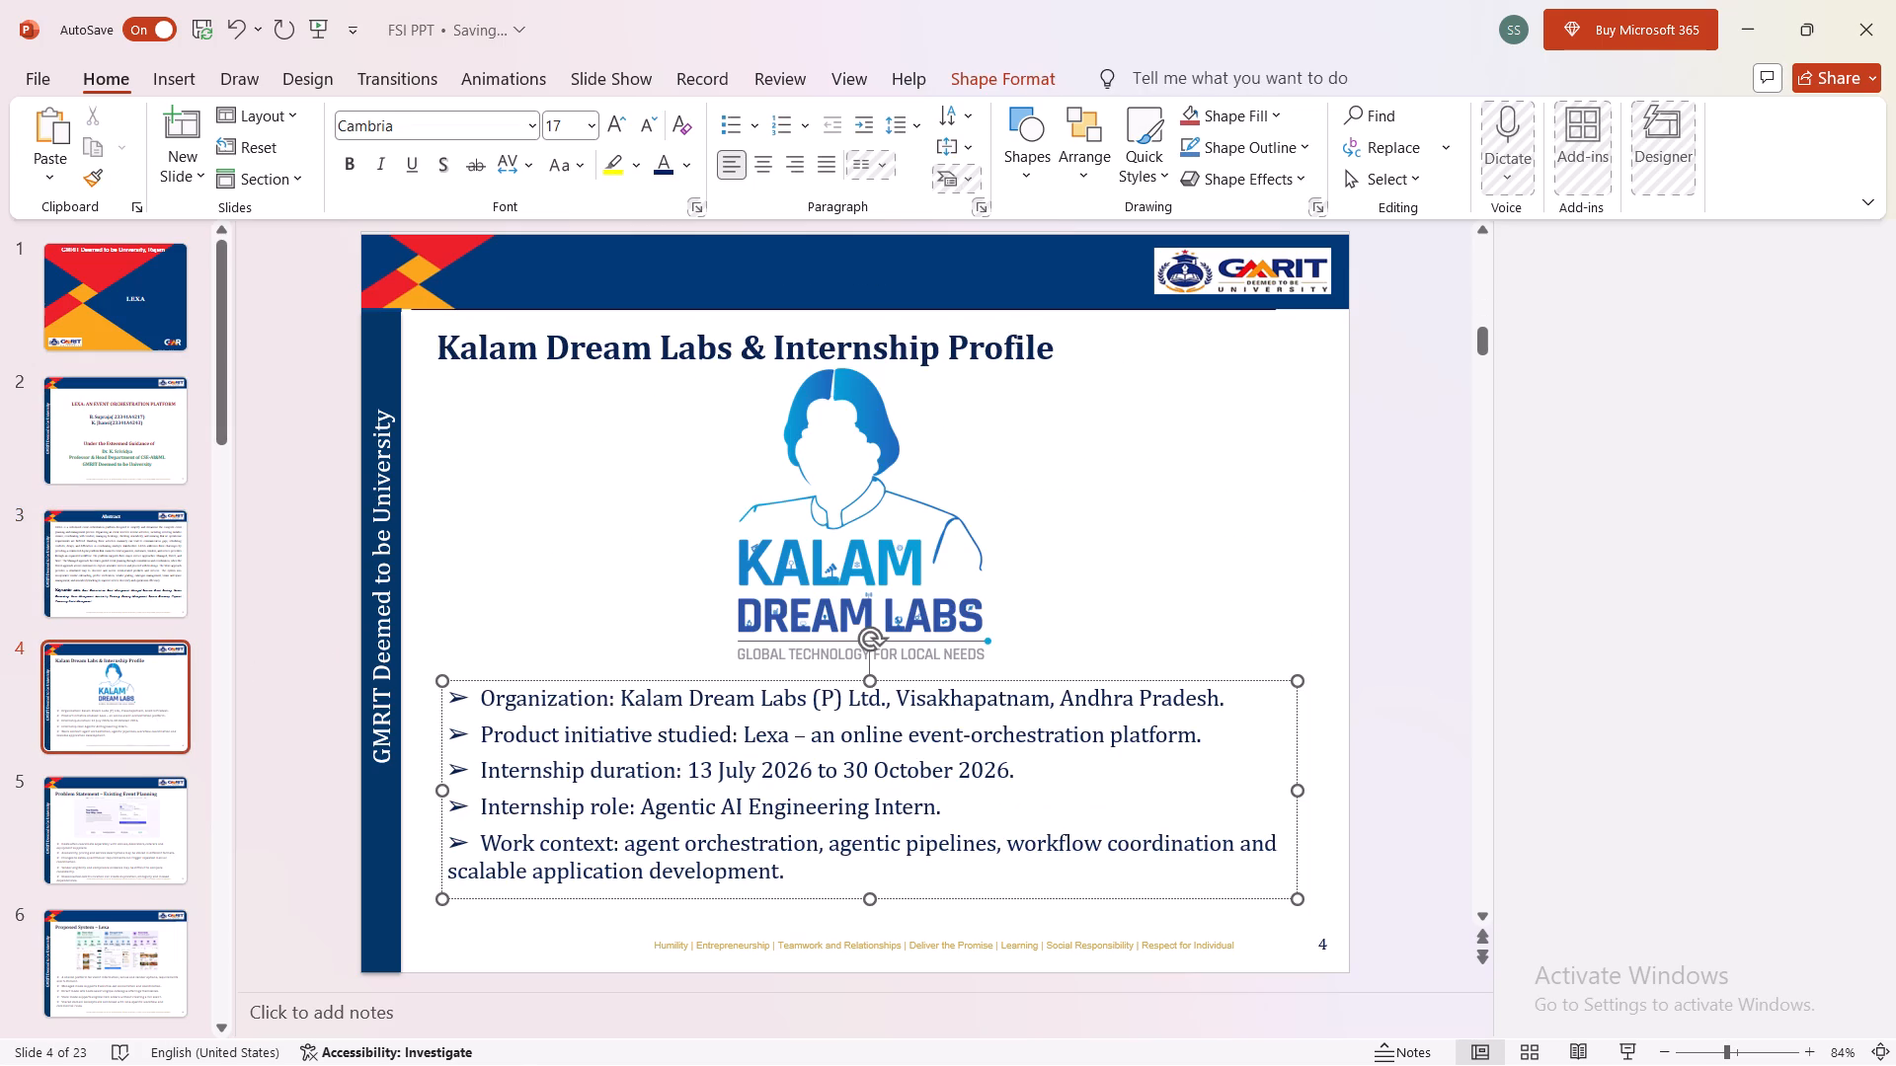
left_click_drag(796, 867, 539, 724)
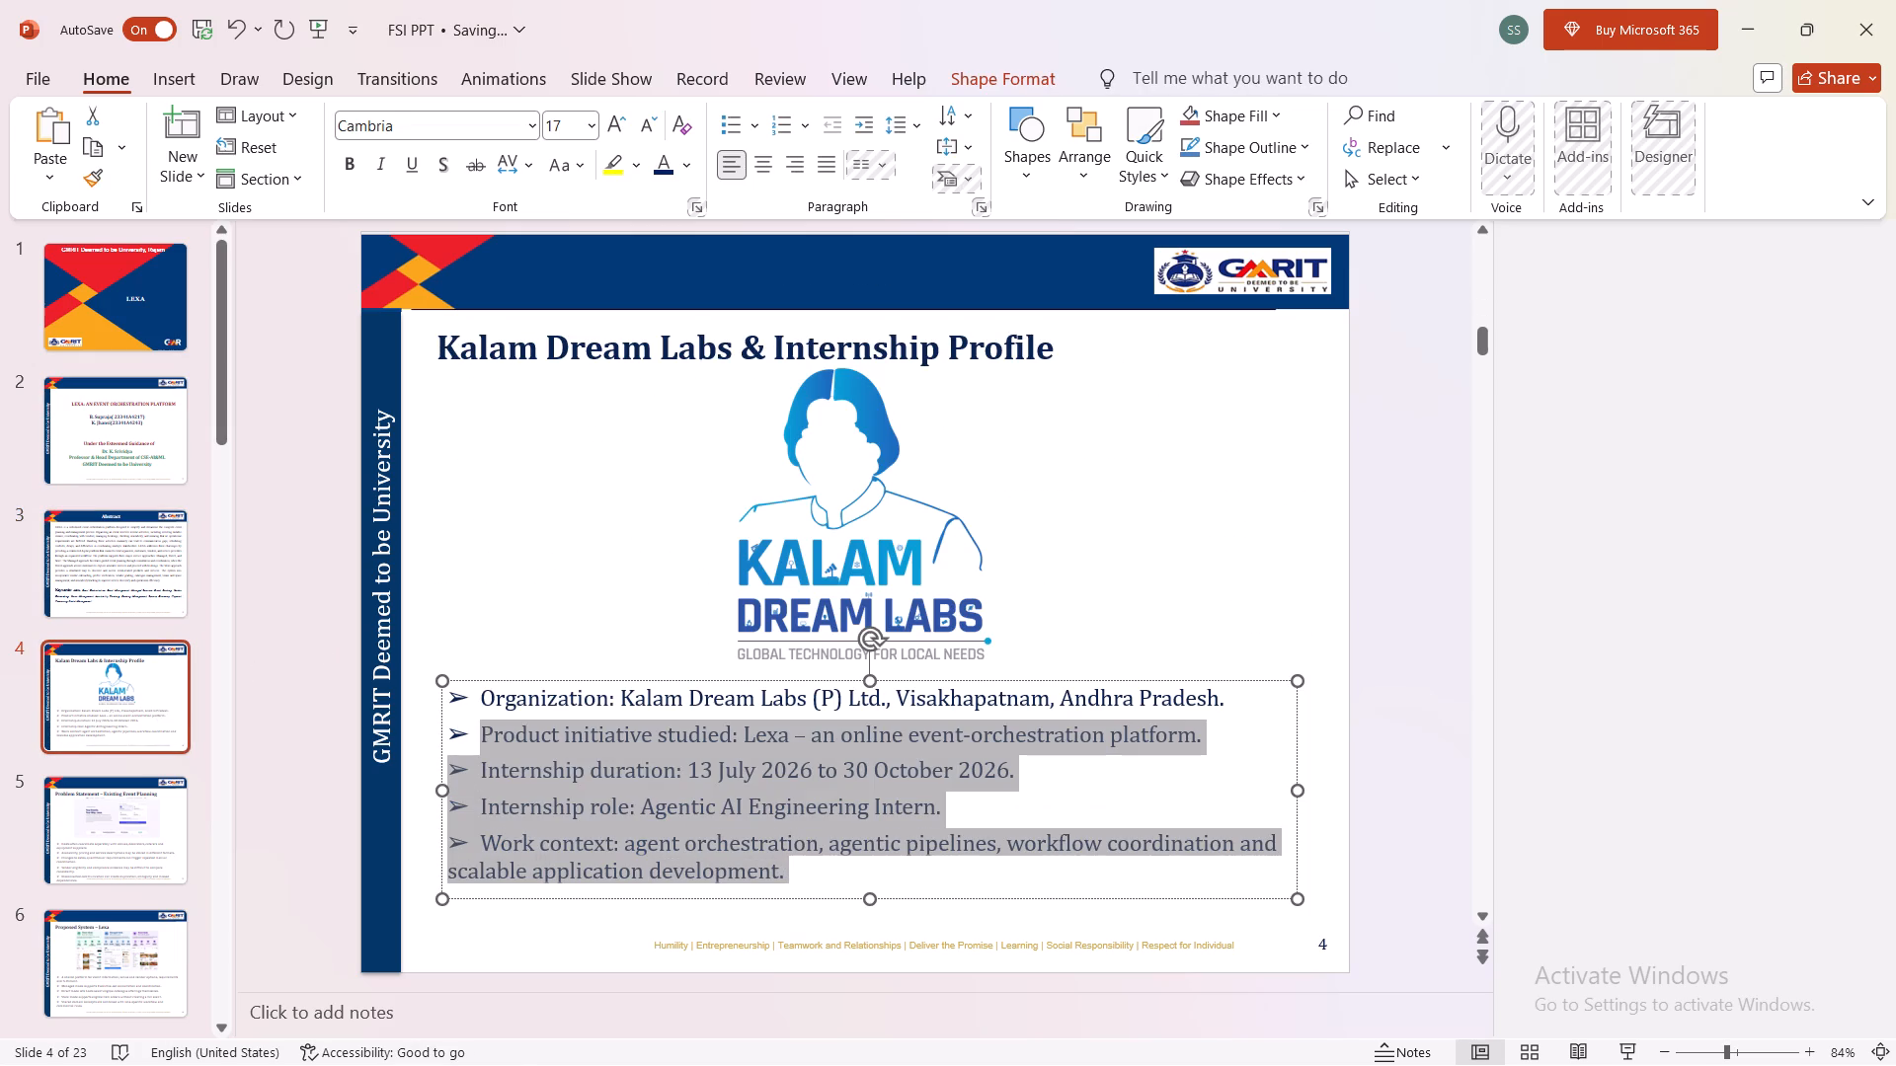
left_click_drag(539, 724, 489, 688)
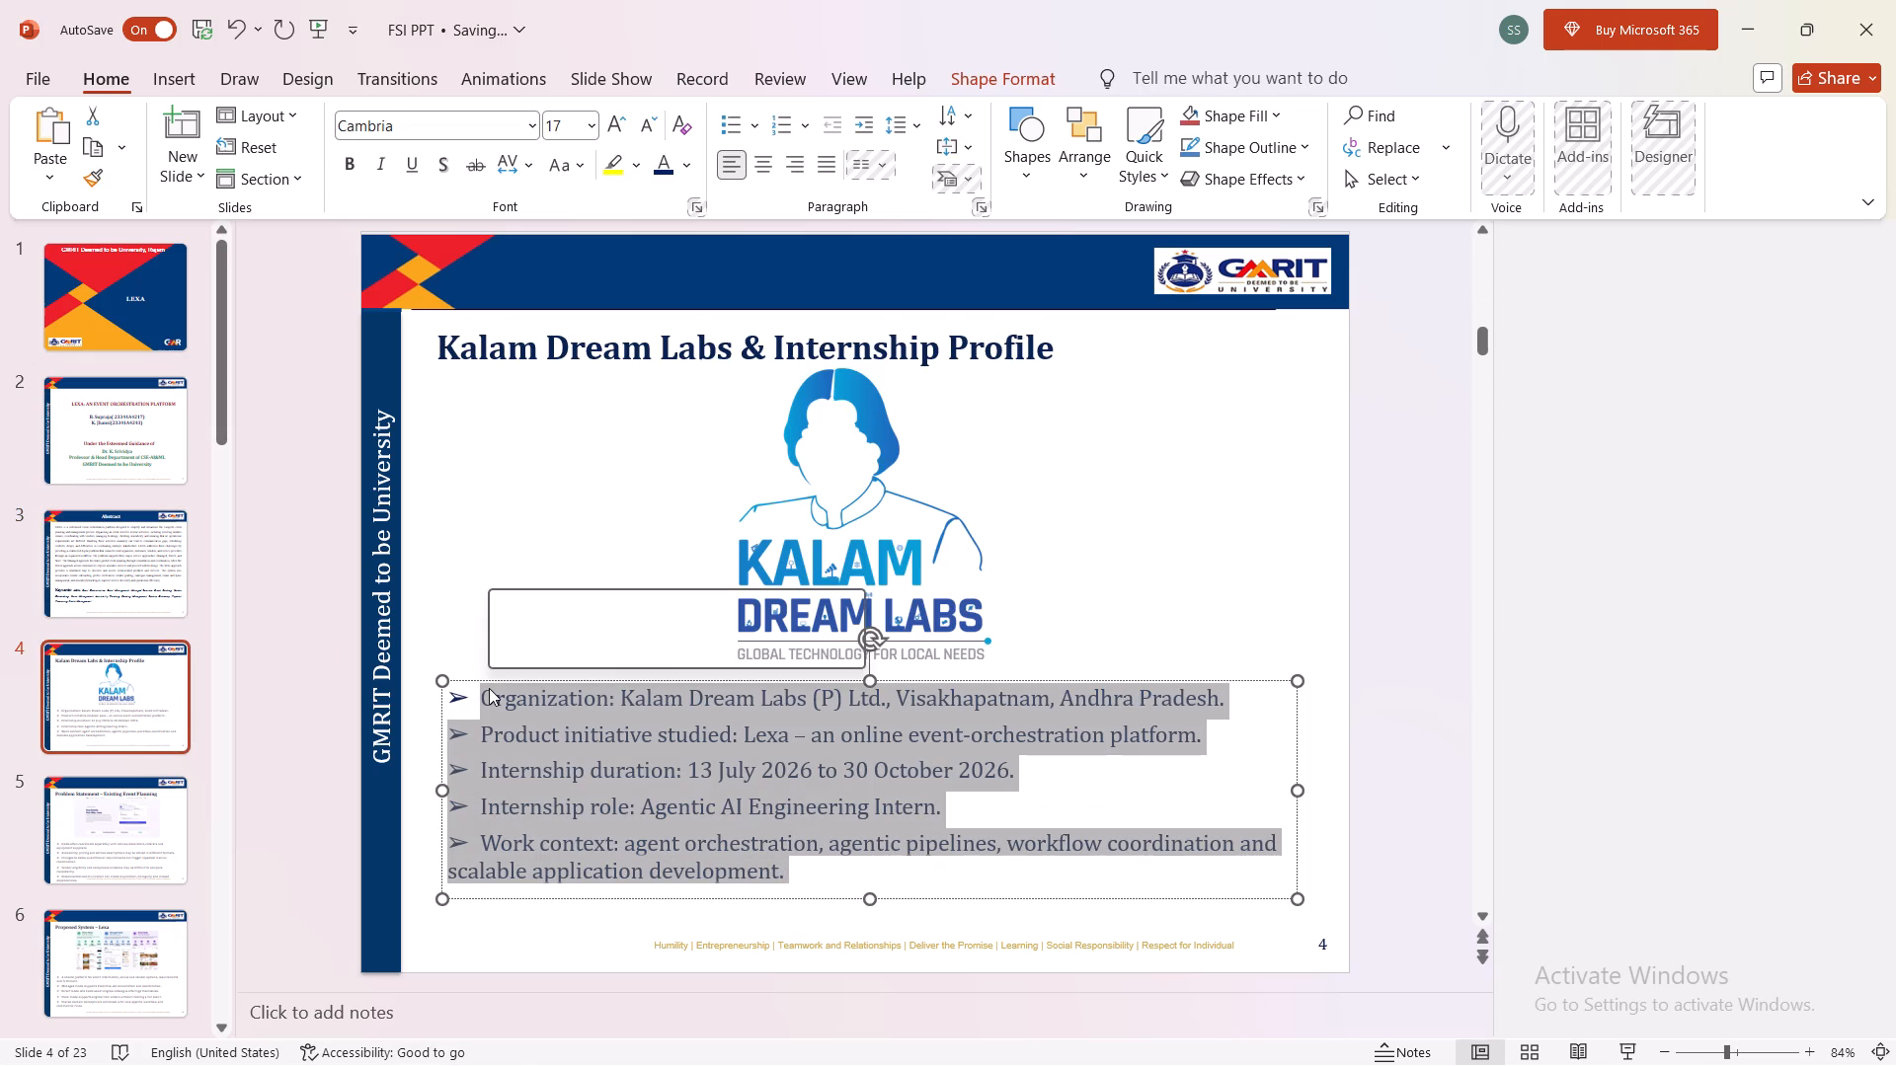
left_click(564, 124)
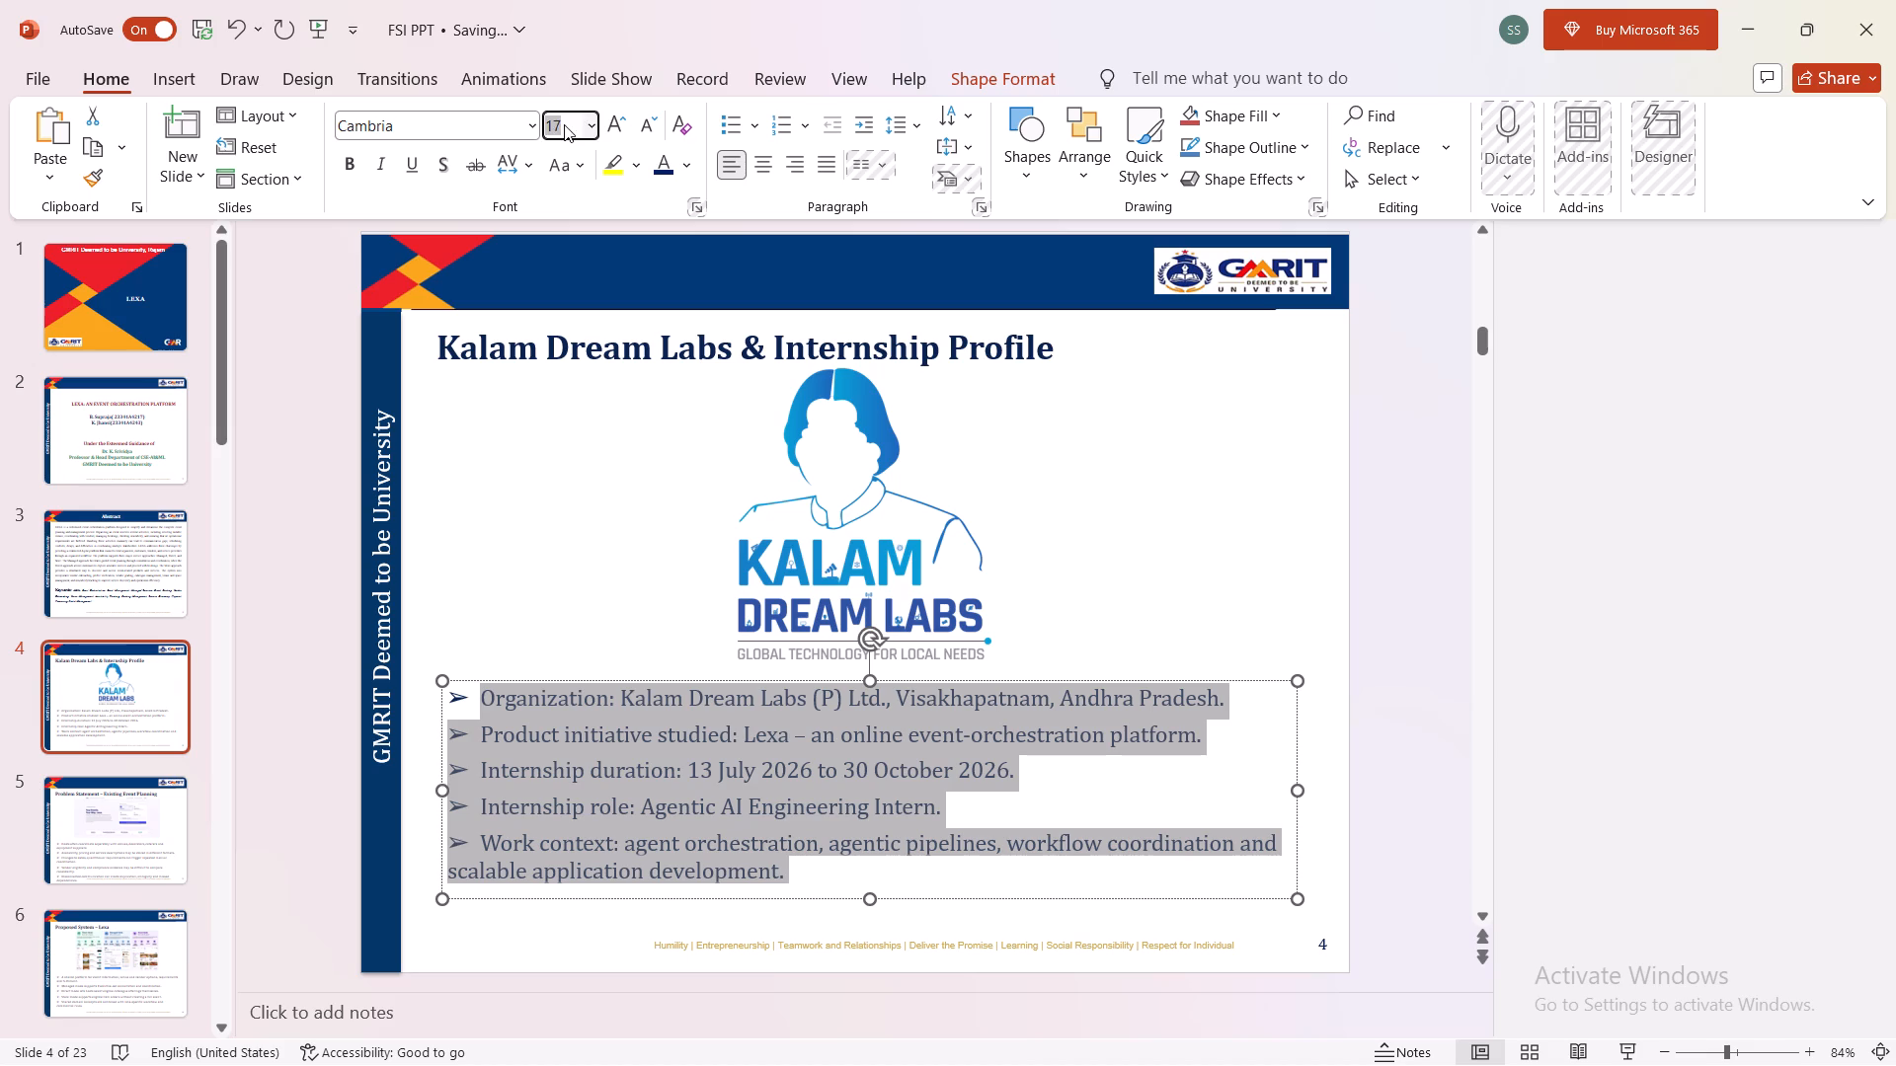
type("14")
key("Return")
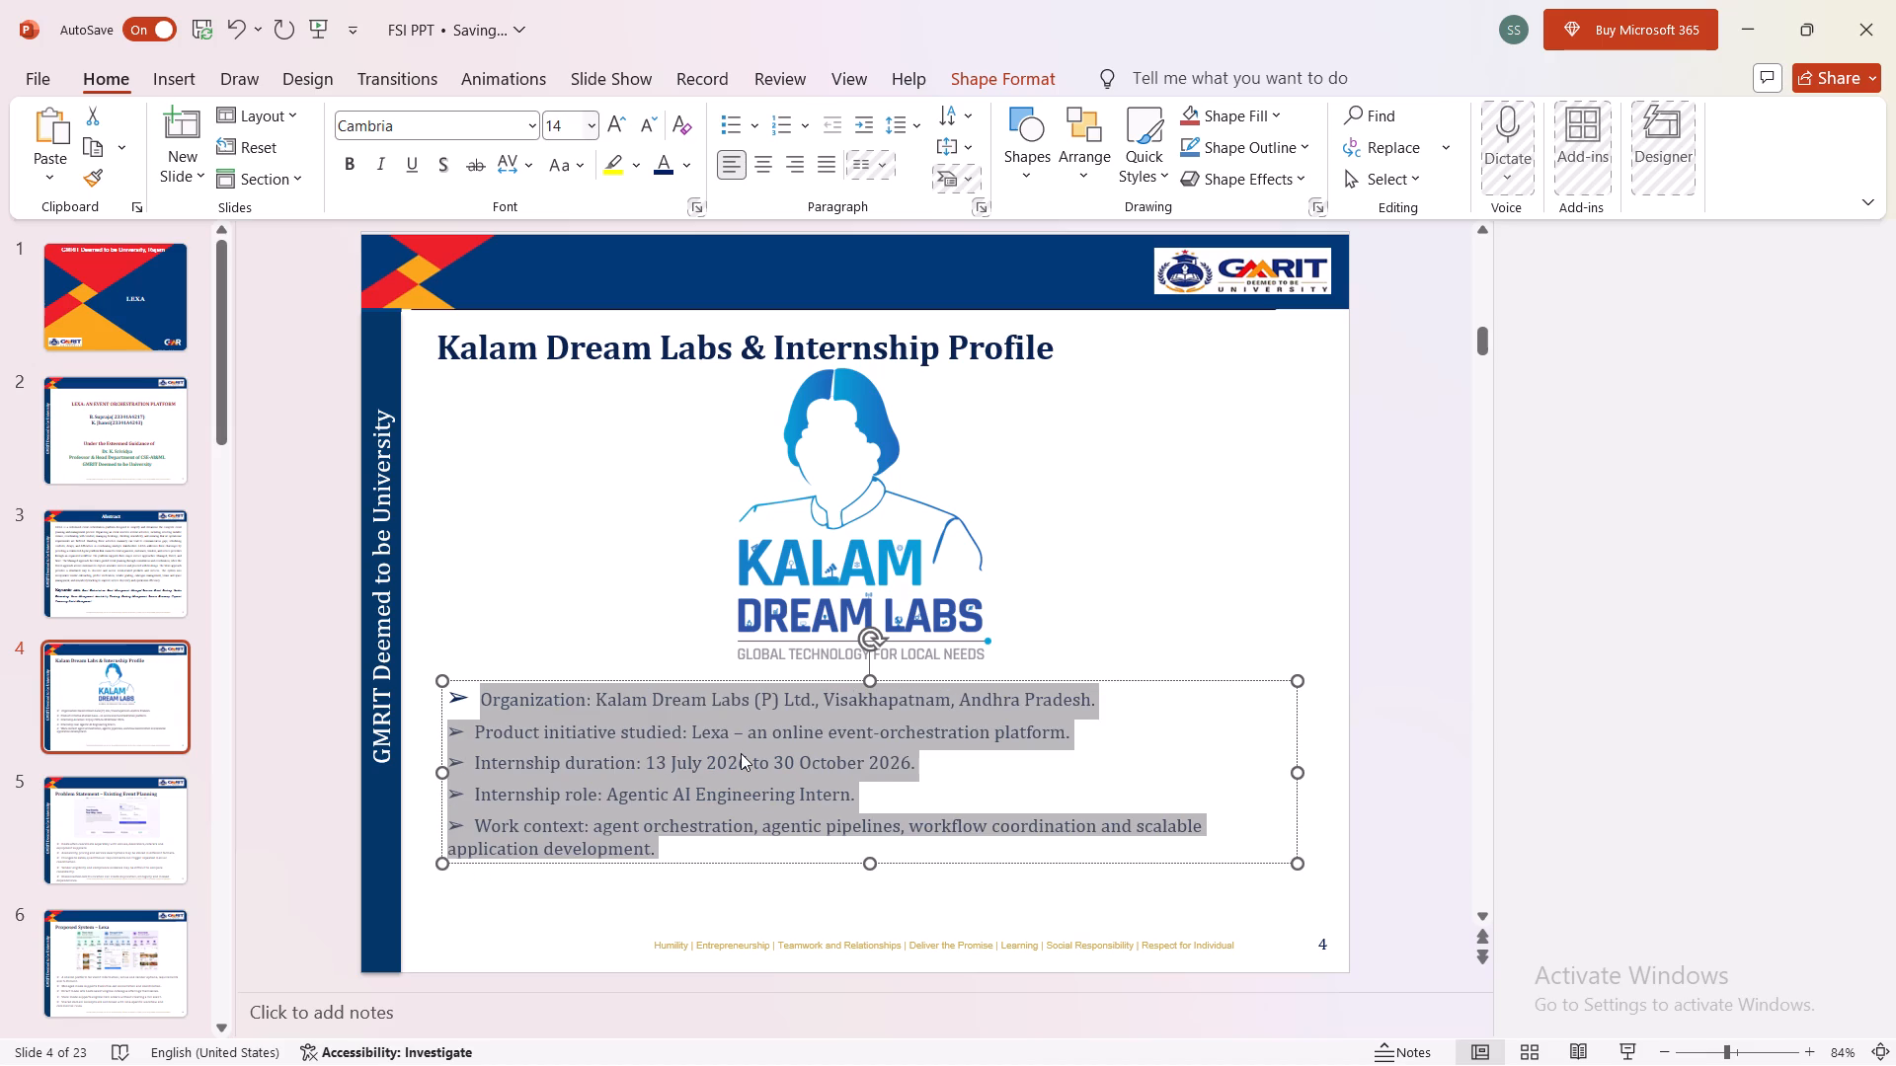
In eventora, examine the bullet text formatting on the Project Architecture slide and the body text formatting on the Abstract slide.
key("alt+Tab")
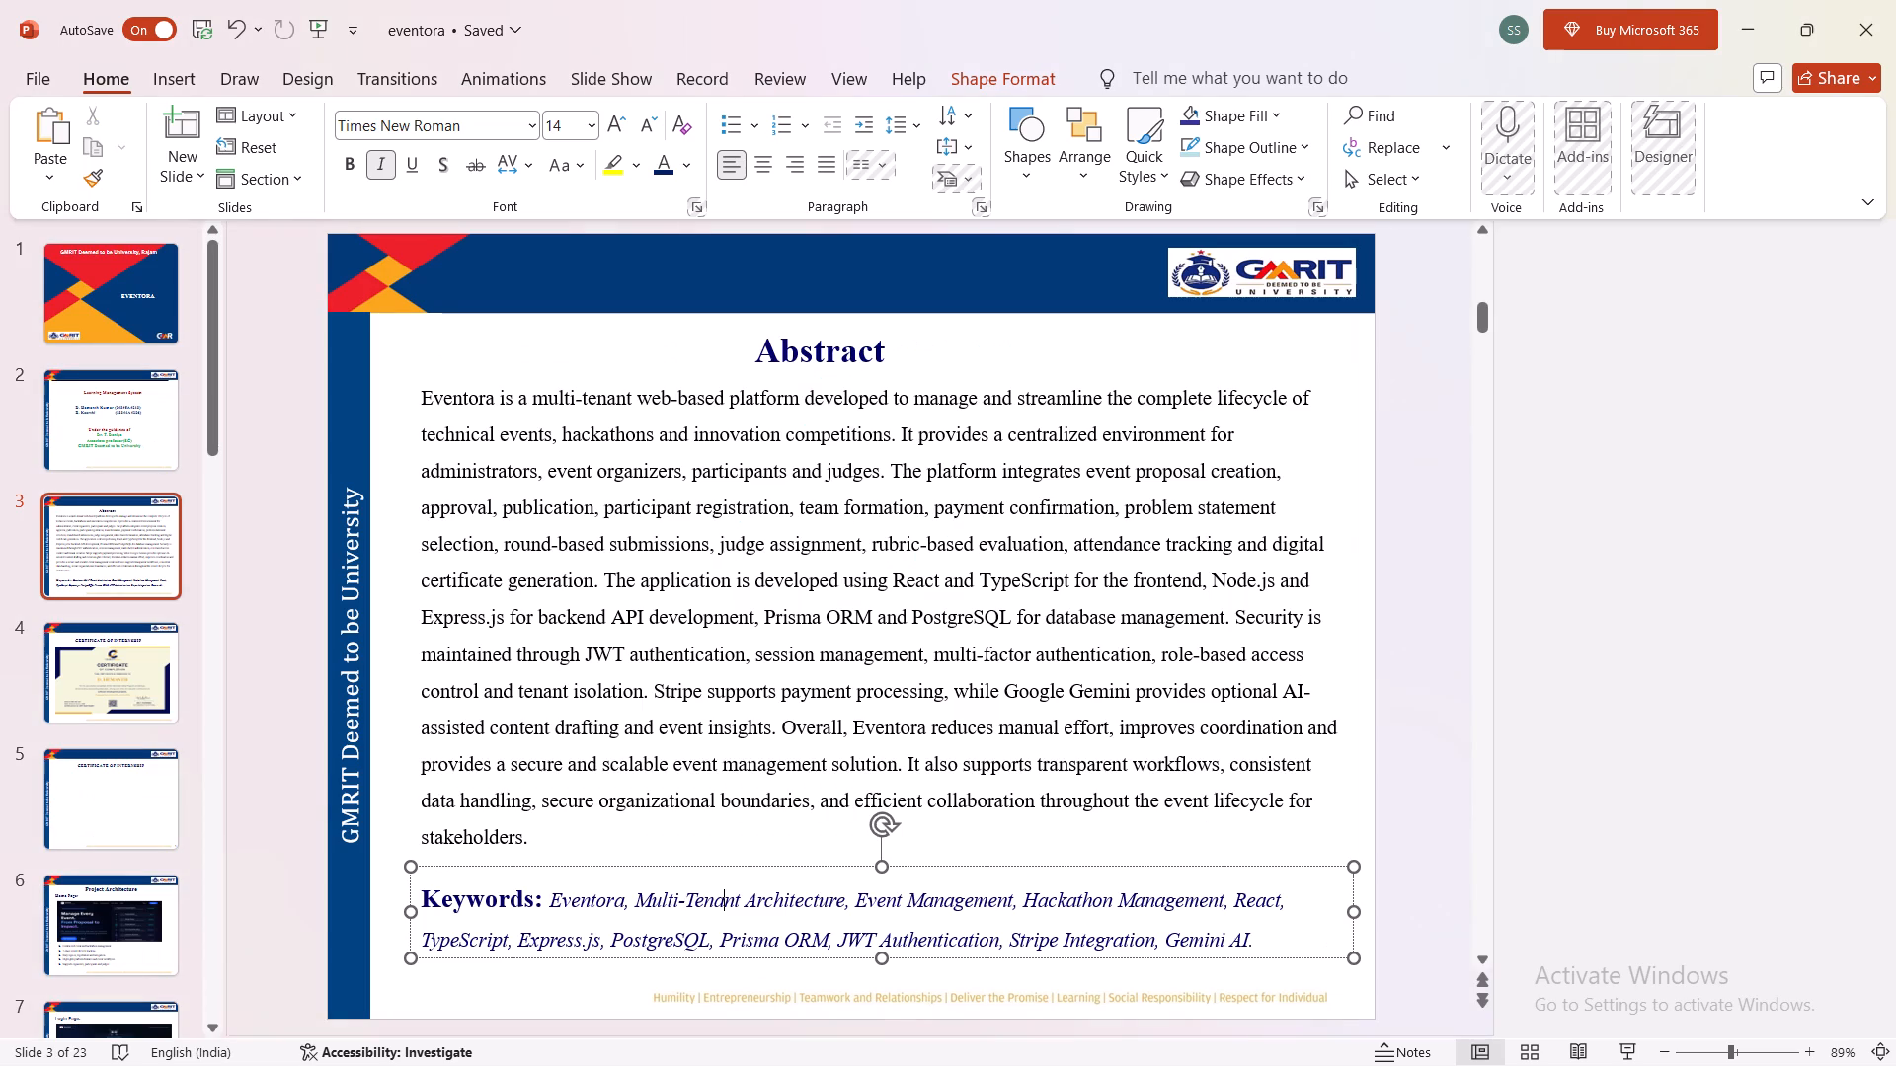
left_click(137, 925)
left_click(131, 952)
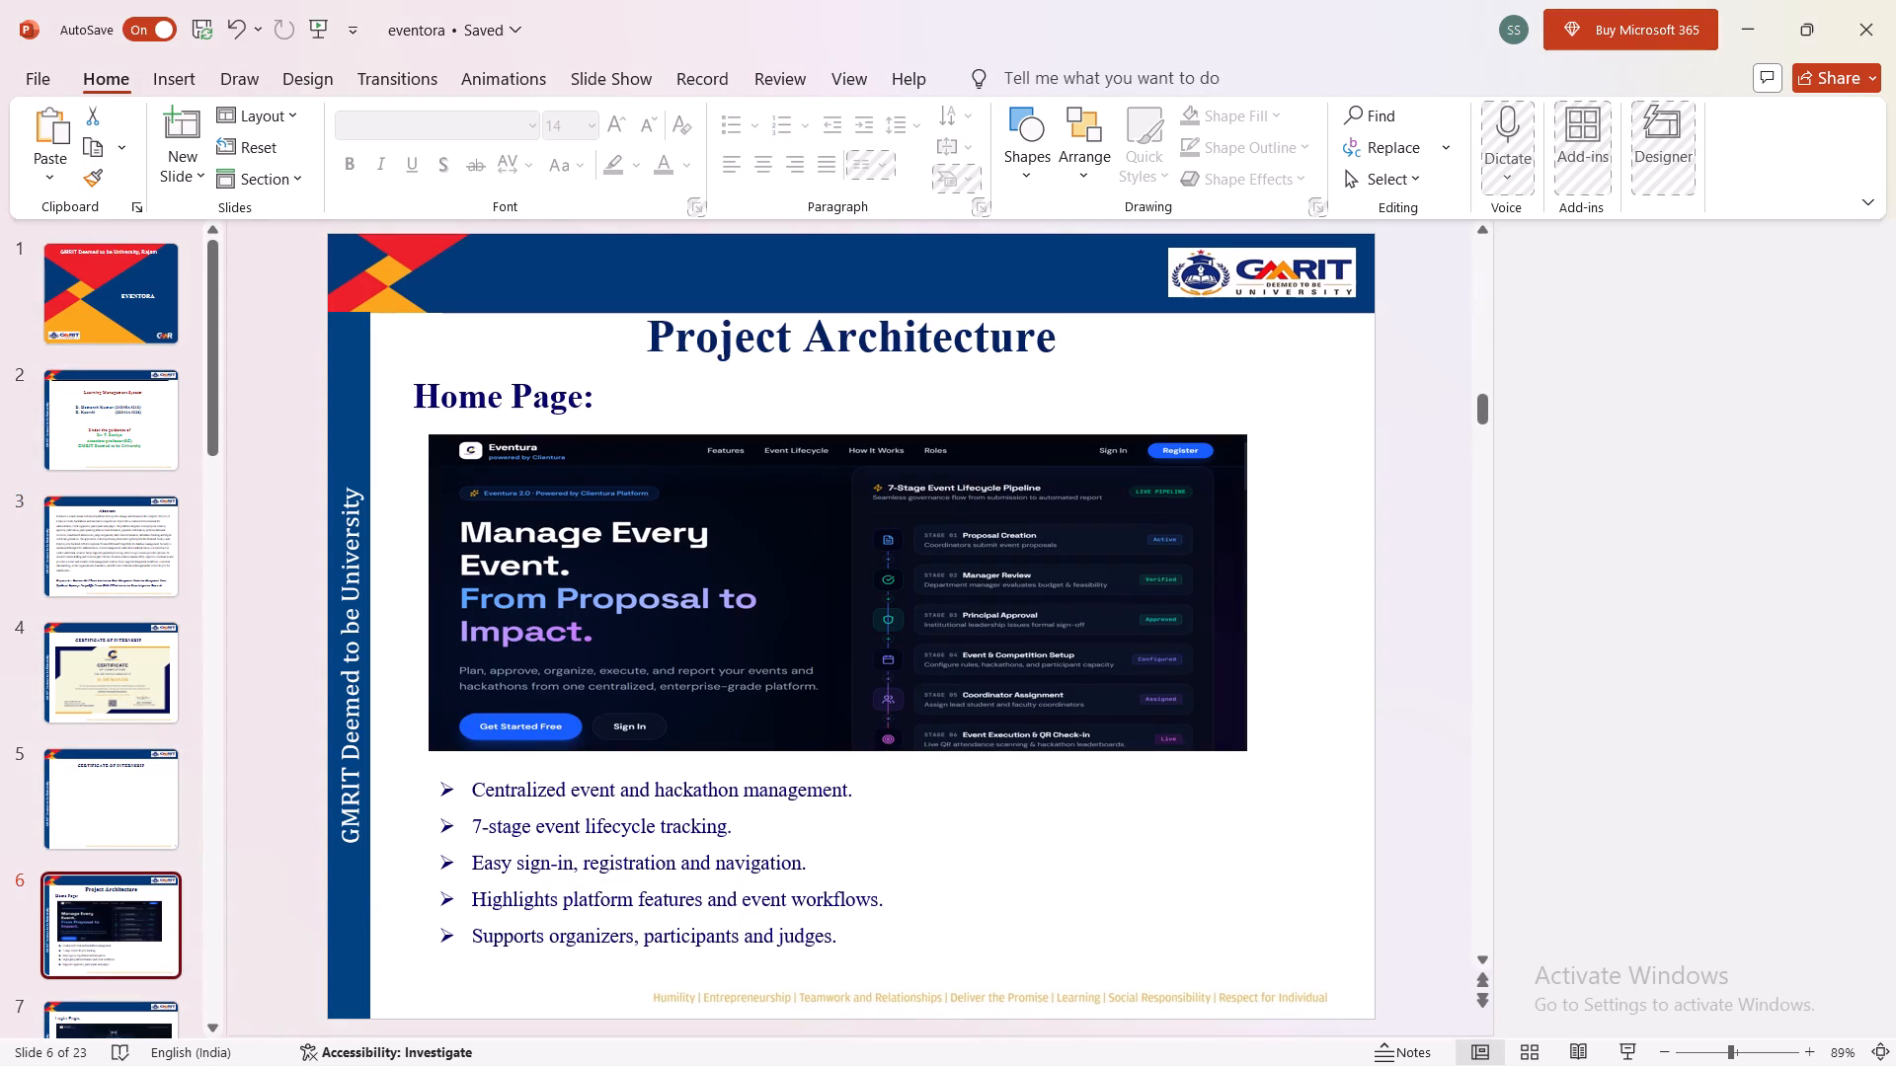
left_click(592, 842)
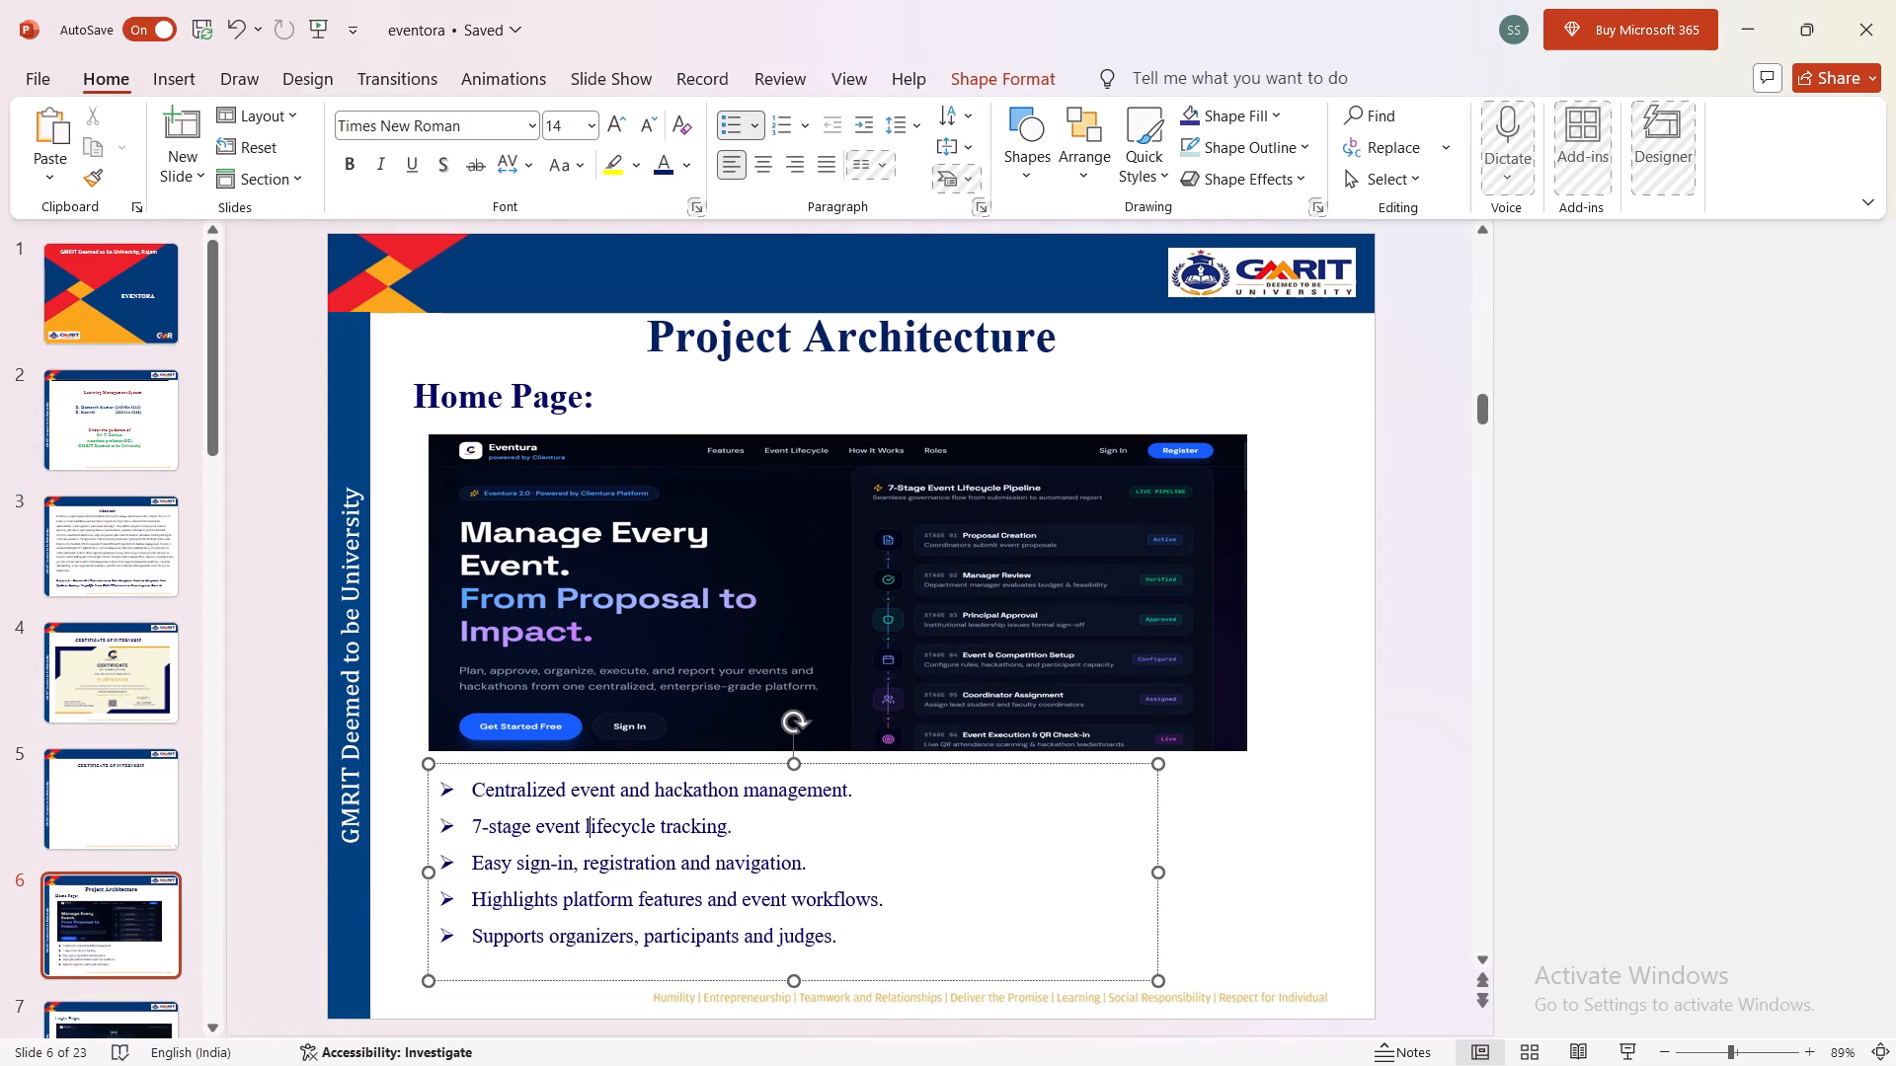
left_click_drag(114, 449, 130, 525)
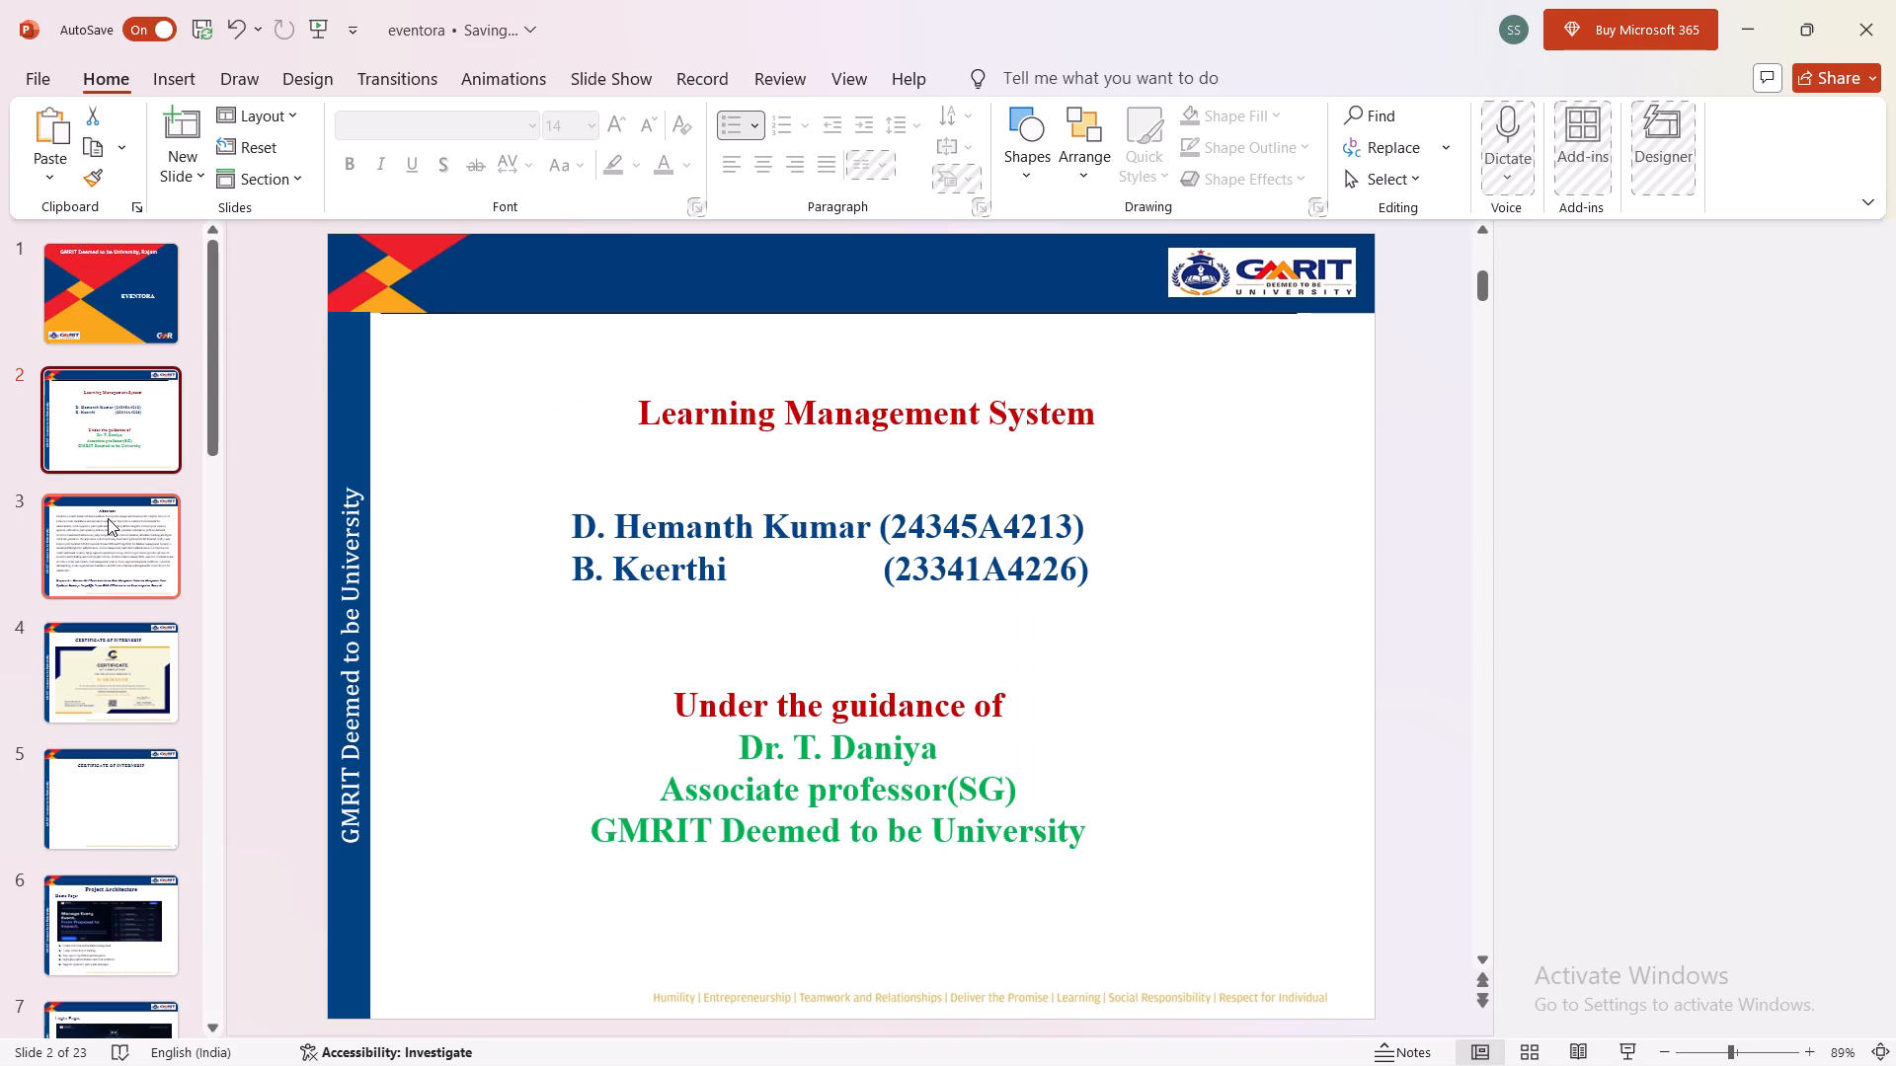
left_click(108, 518)
left_click(635, 612)
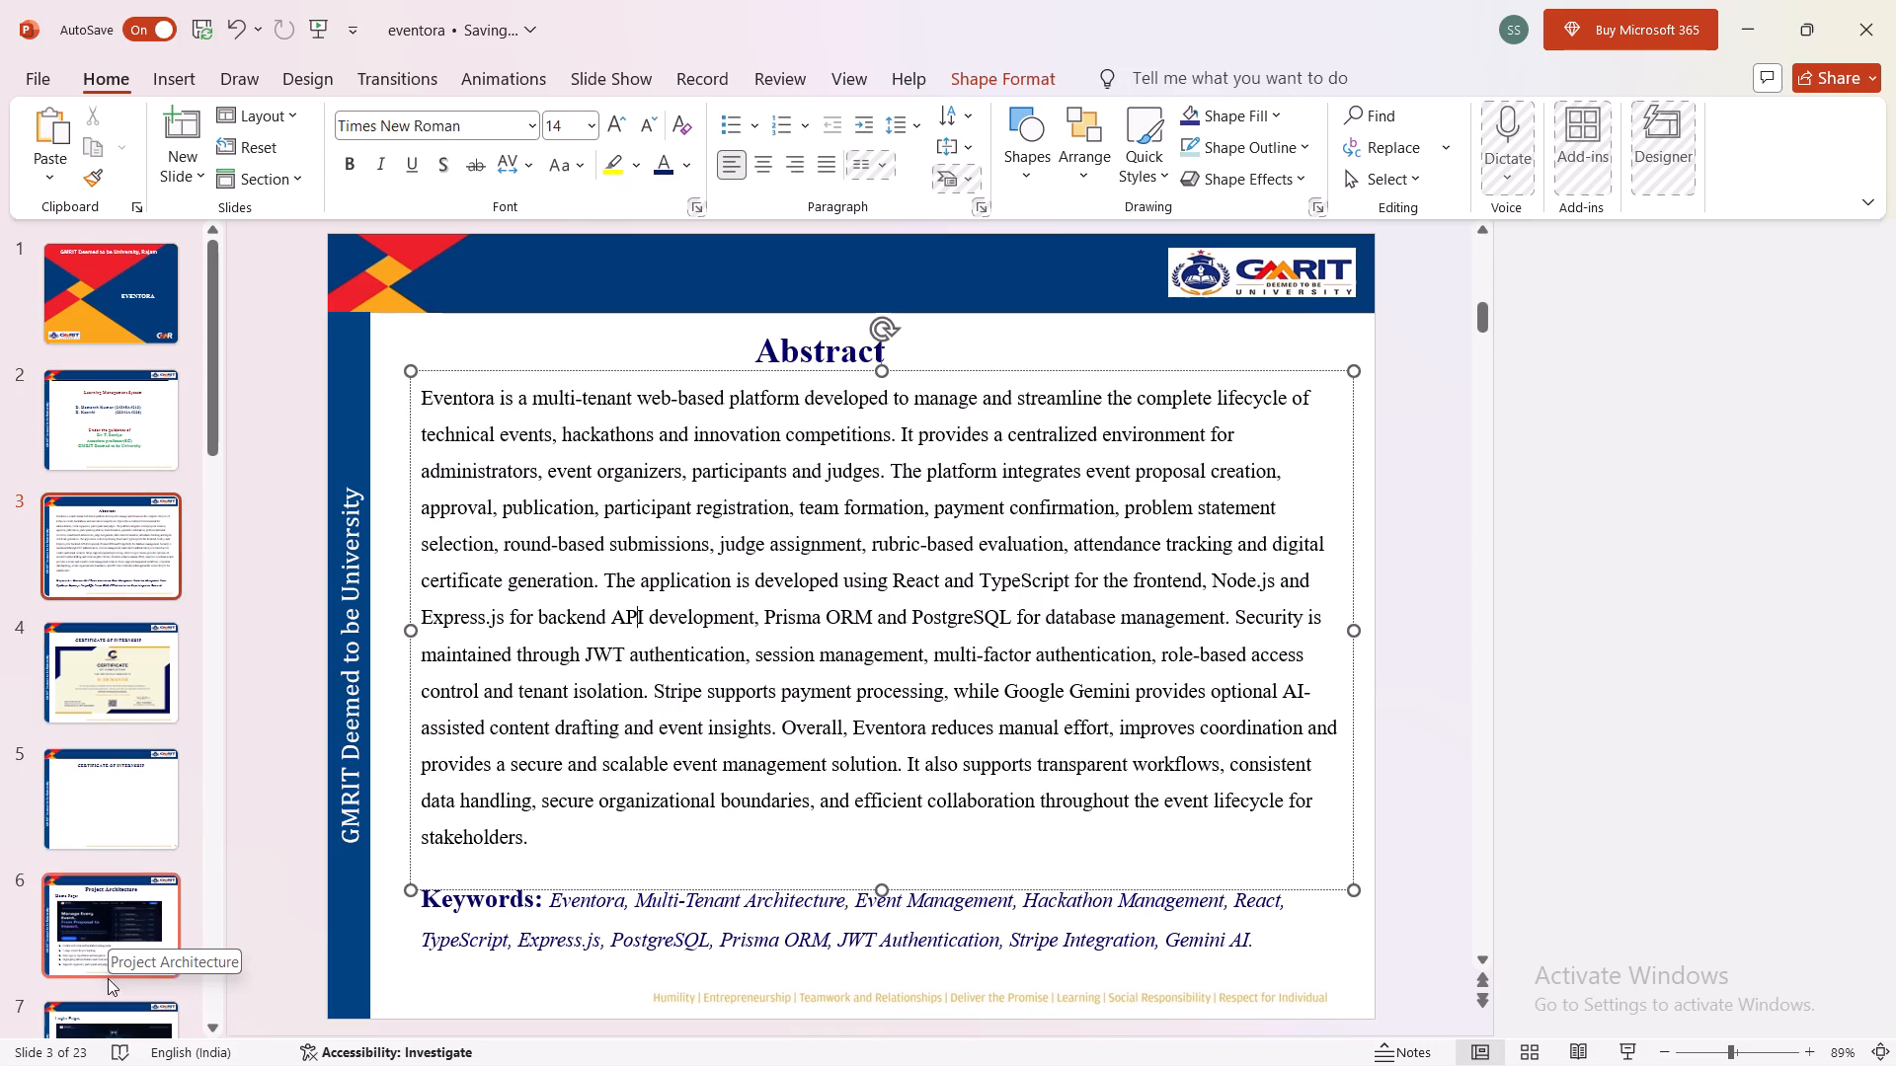
left_click(114, 941)
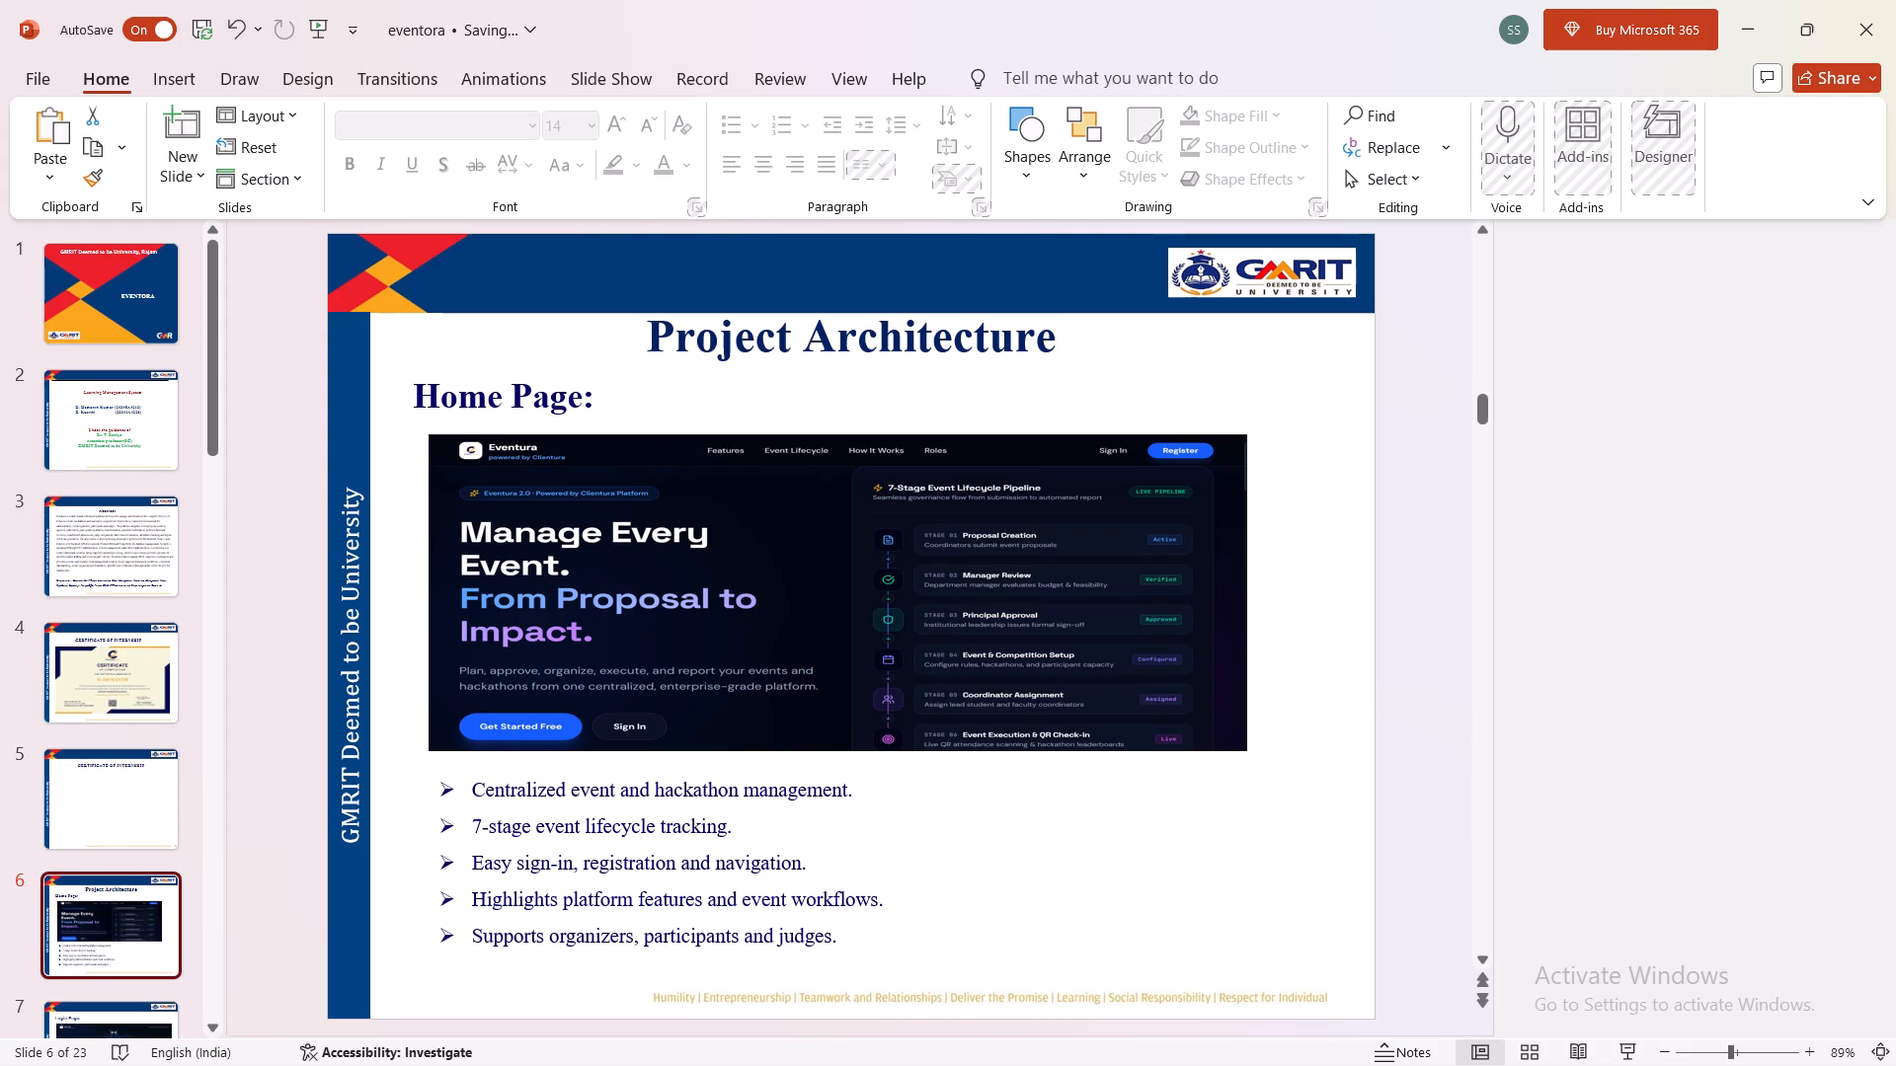
key("alt+Tab")
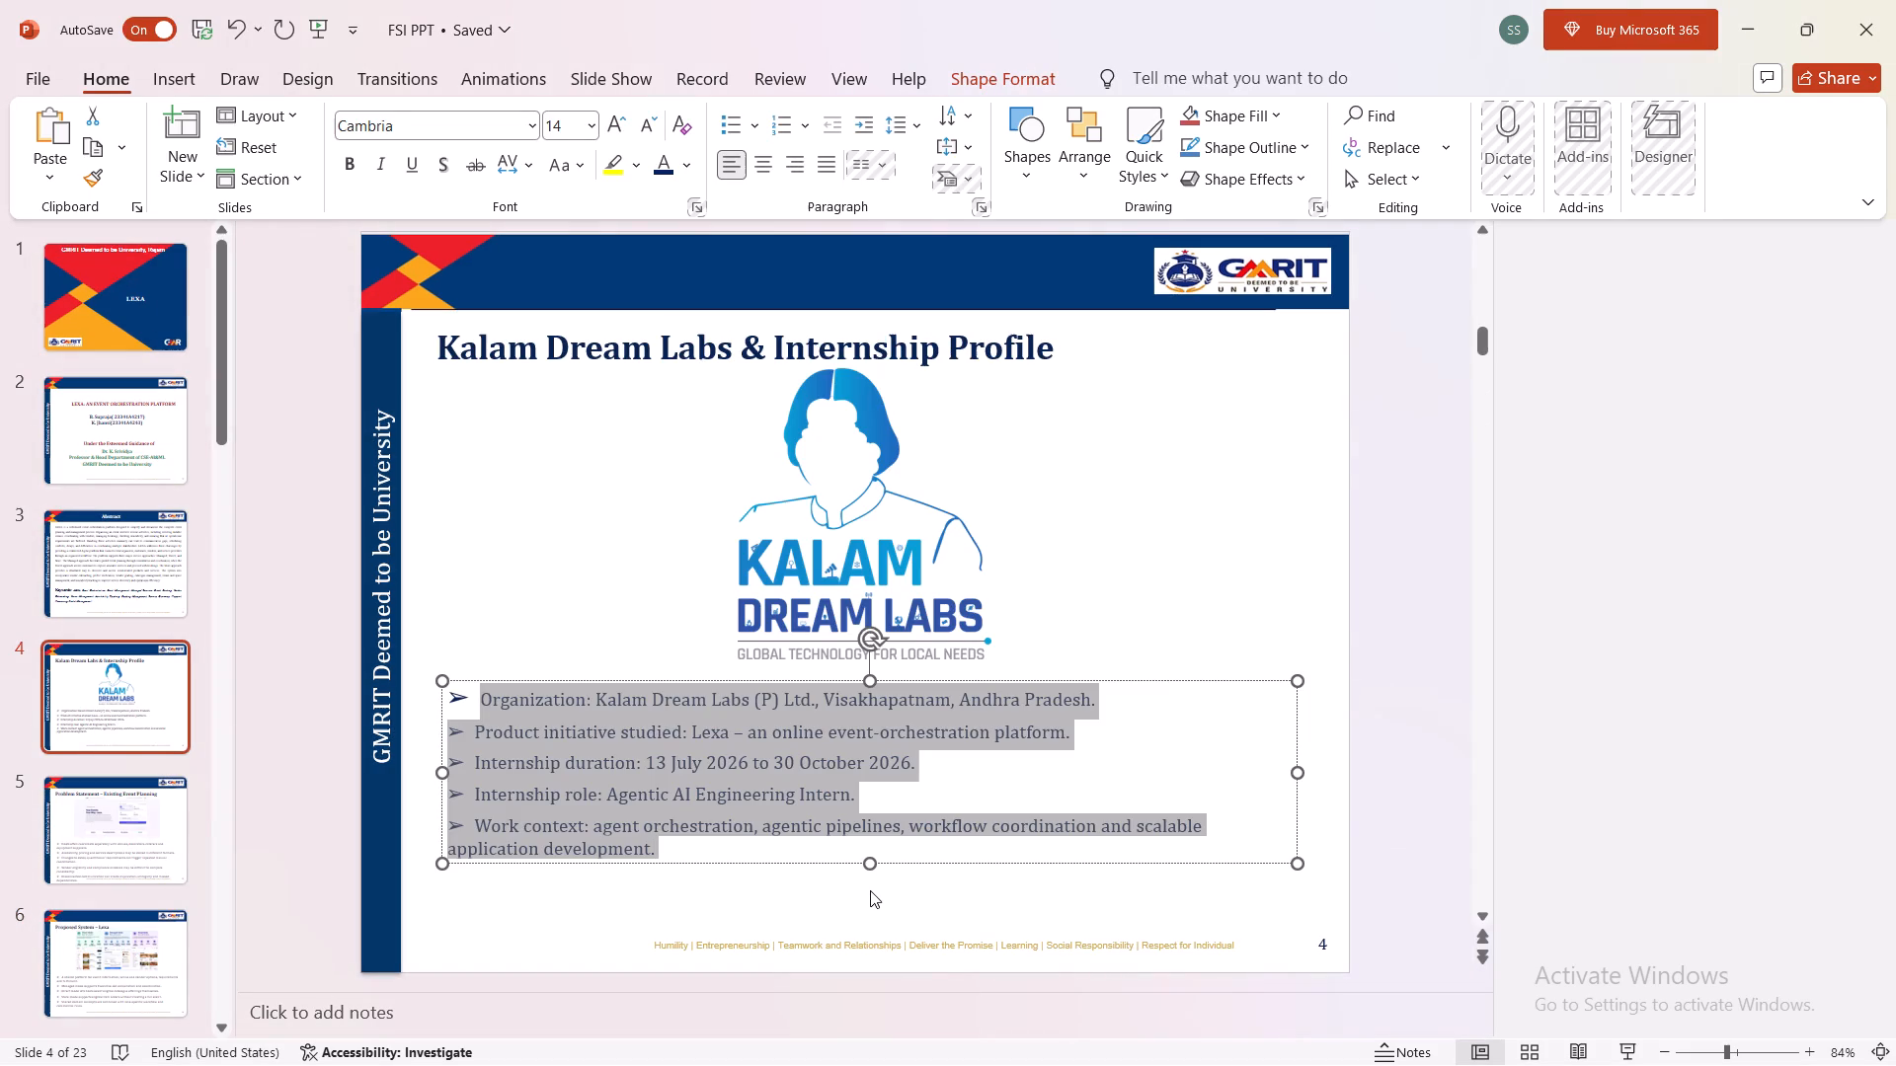
In FSI PPT, move the bullet text box on slide 4 slightly down, away from the Kalam Dream Labs logo.
left_click(710, 940)
left_click(721, 823)
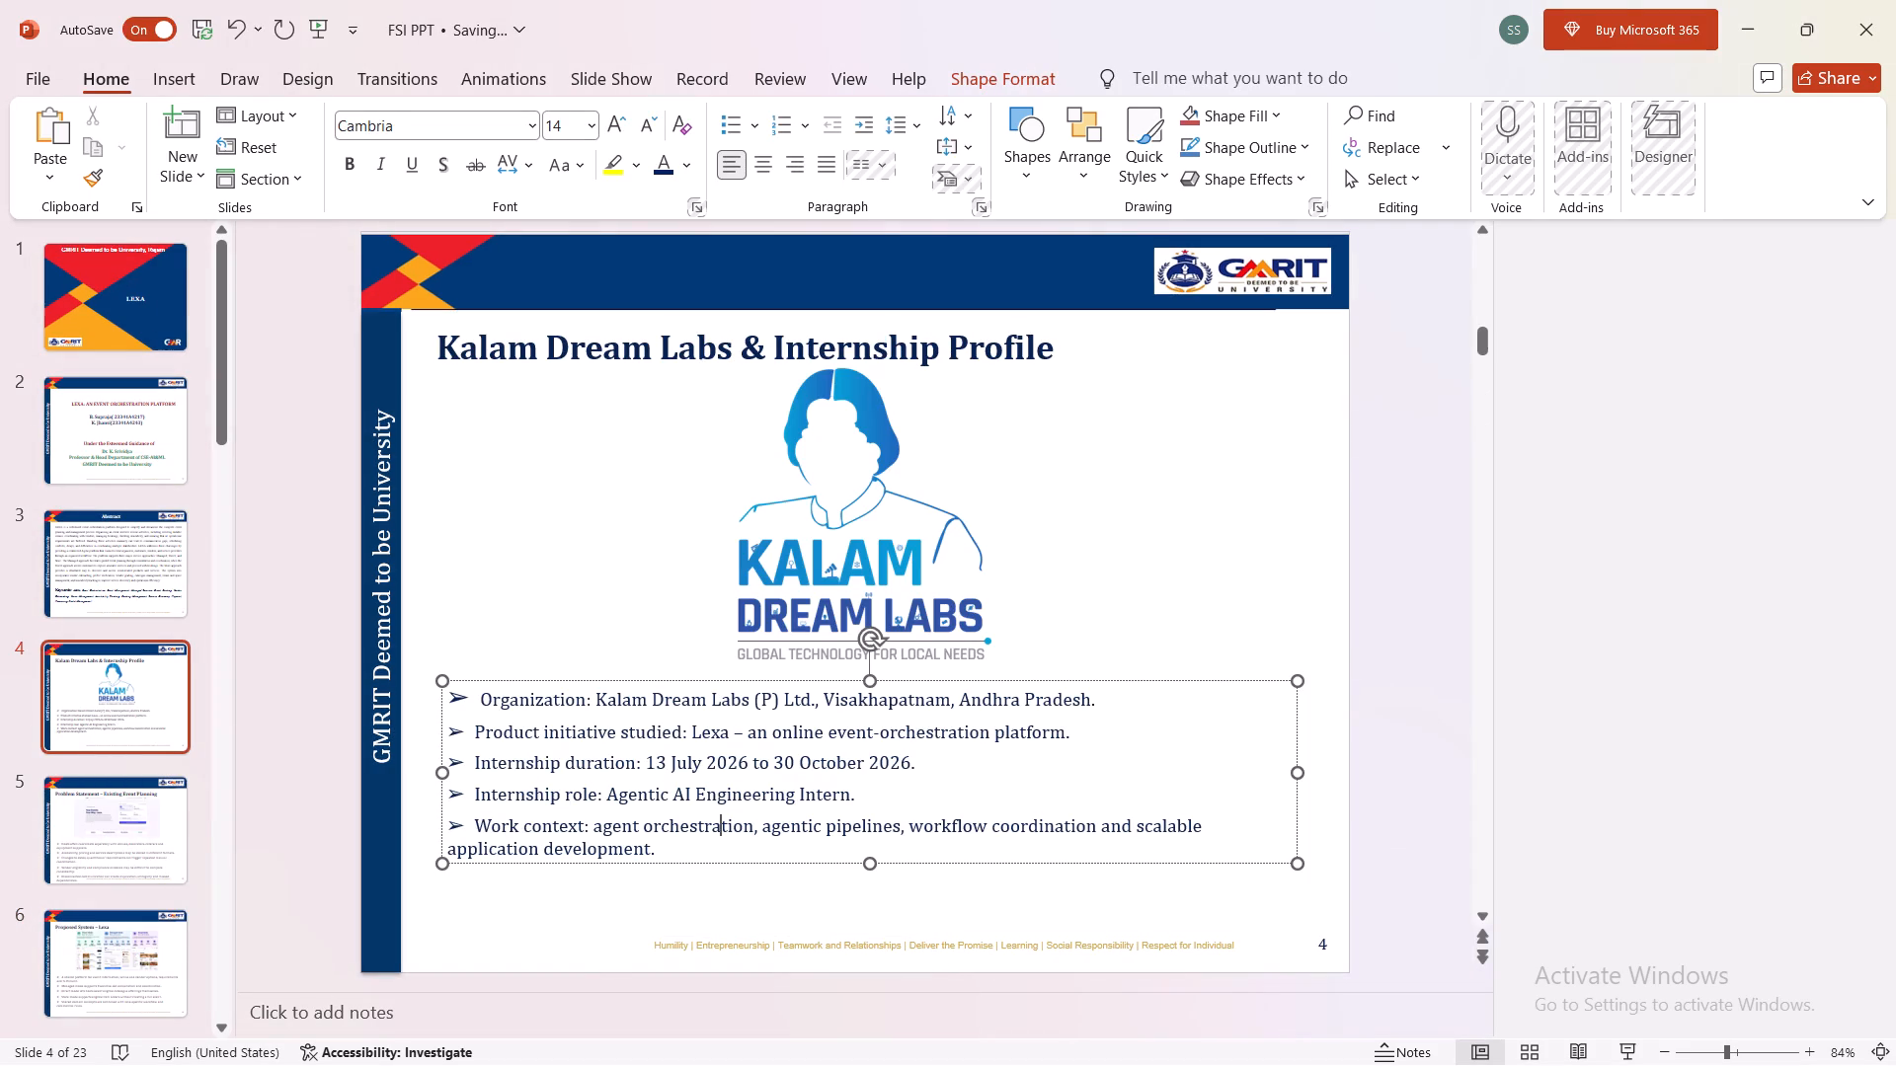
left_click_drag(1130, 679, 1140, 693)
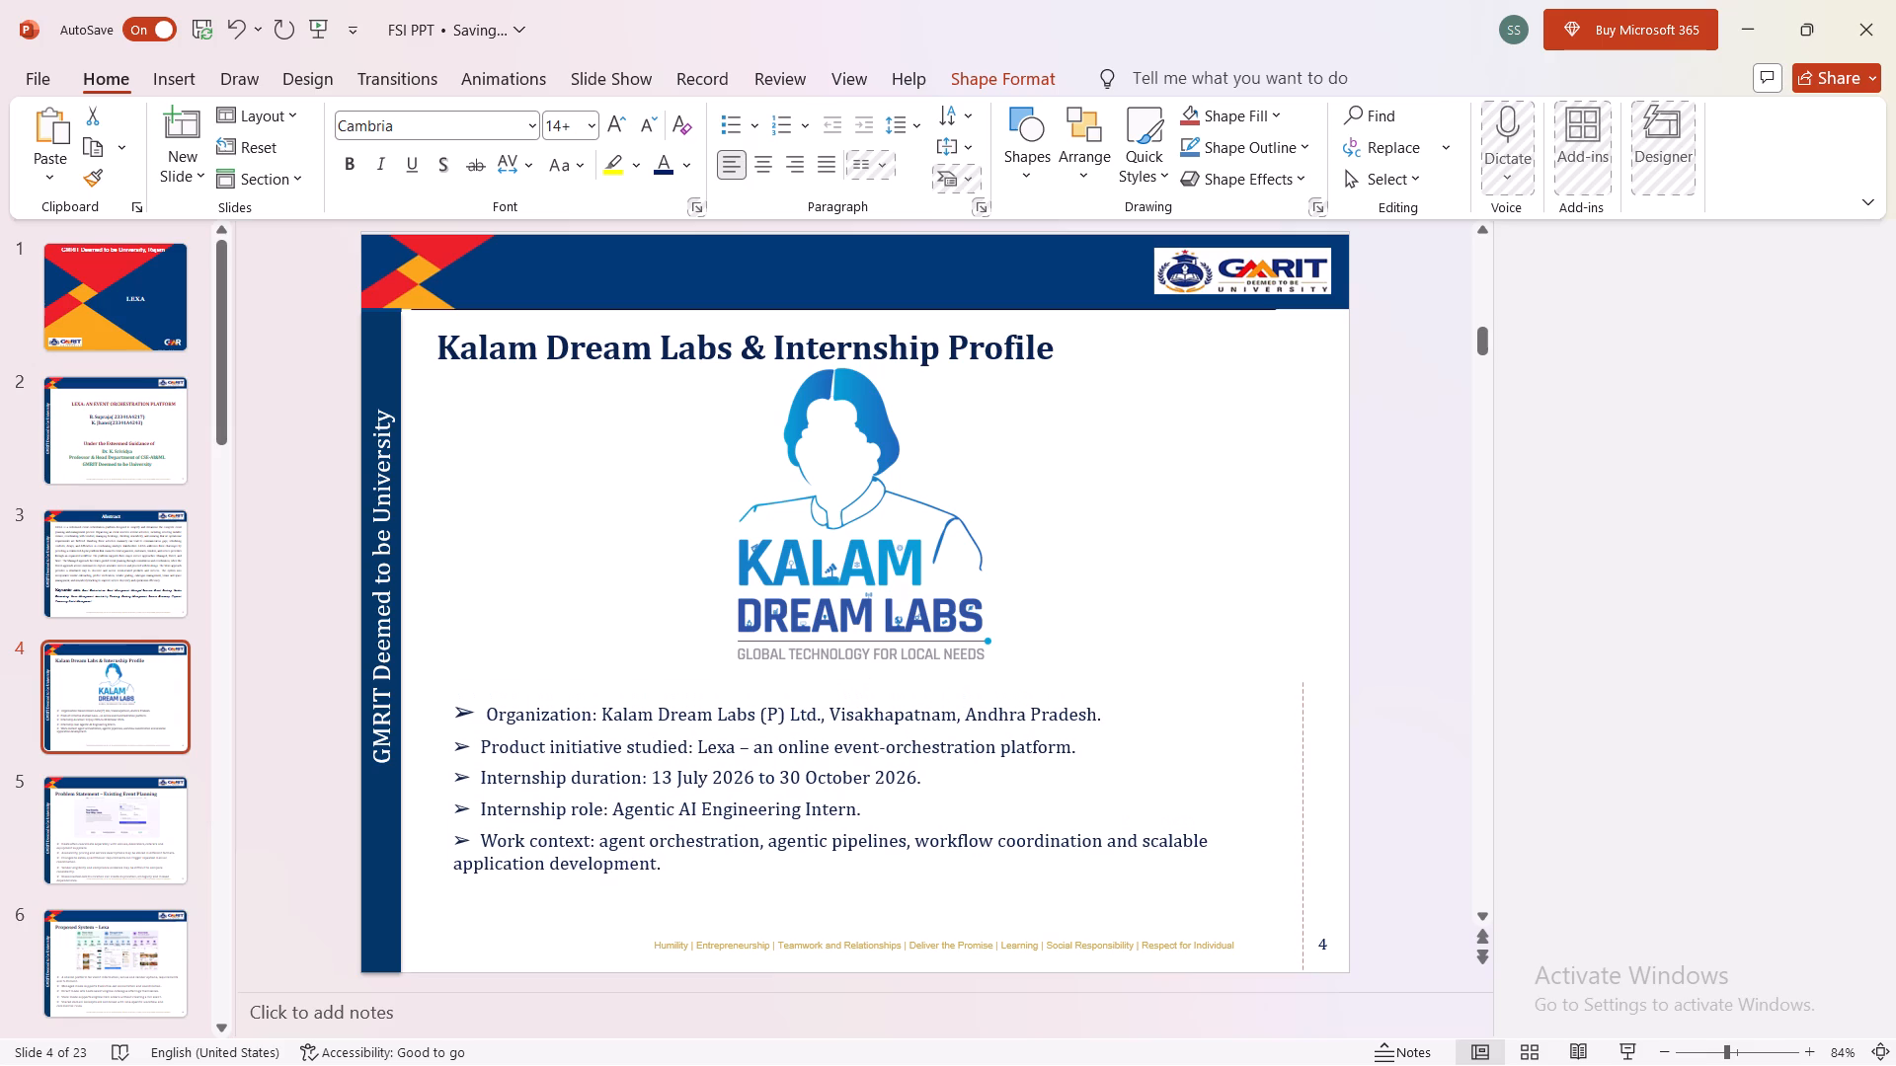
left_click_drag(1140, 693, 1140, 695)
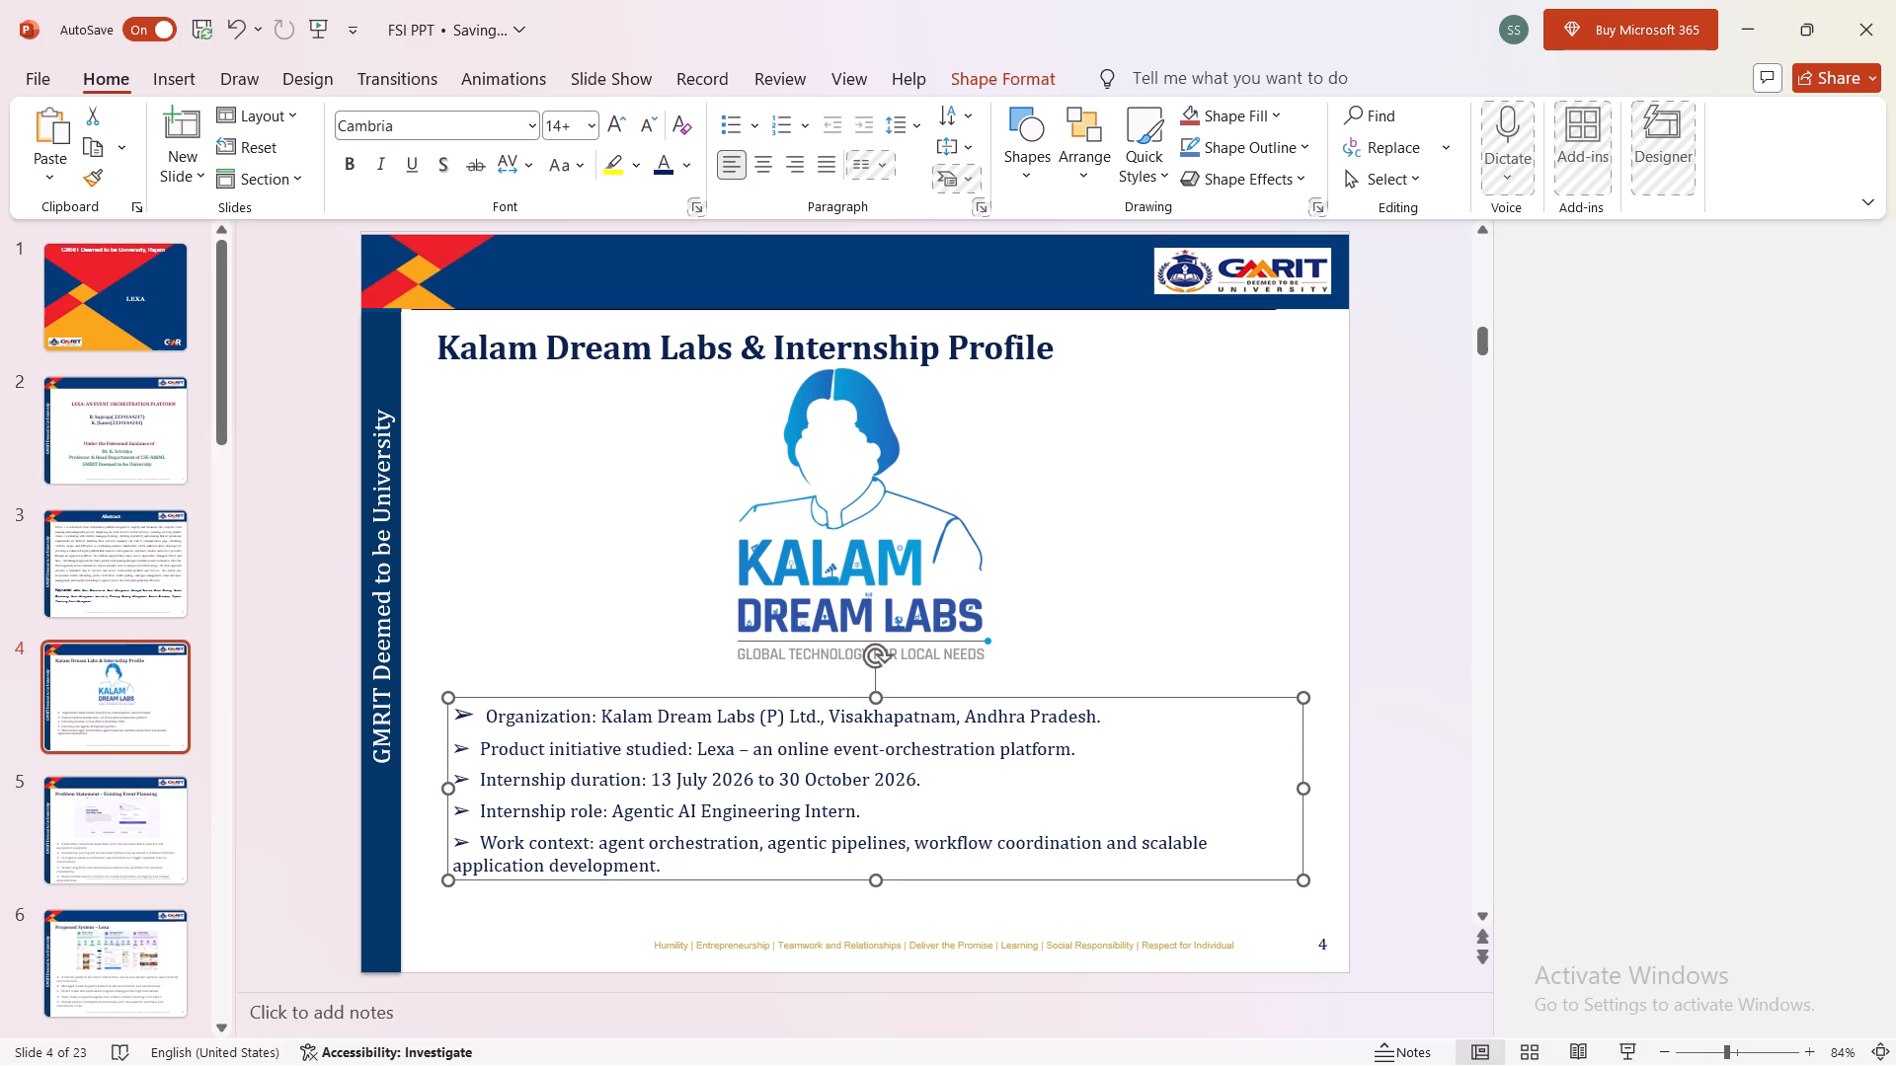
Widen the bullet text box on slide 4 to extend close to the slide's edge.
left_click_drag(1305, 782, 1325, 782)
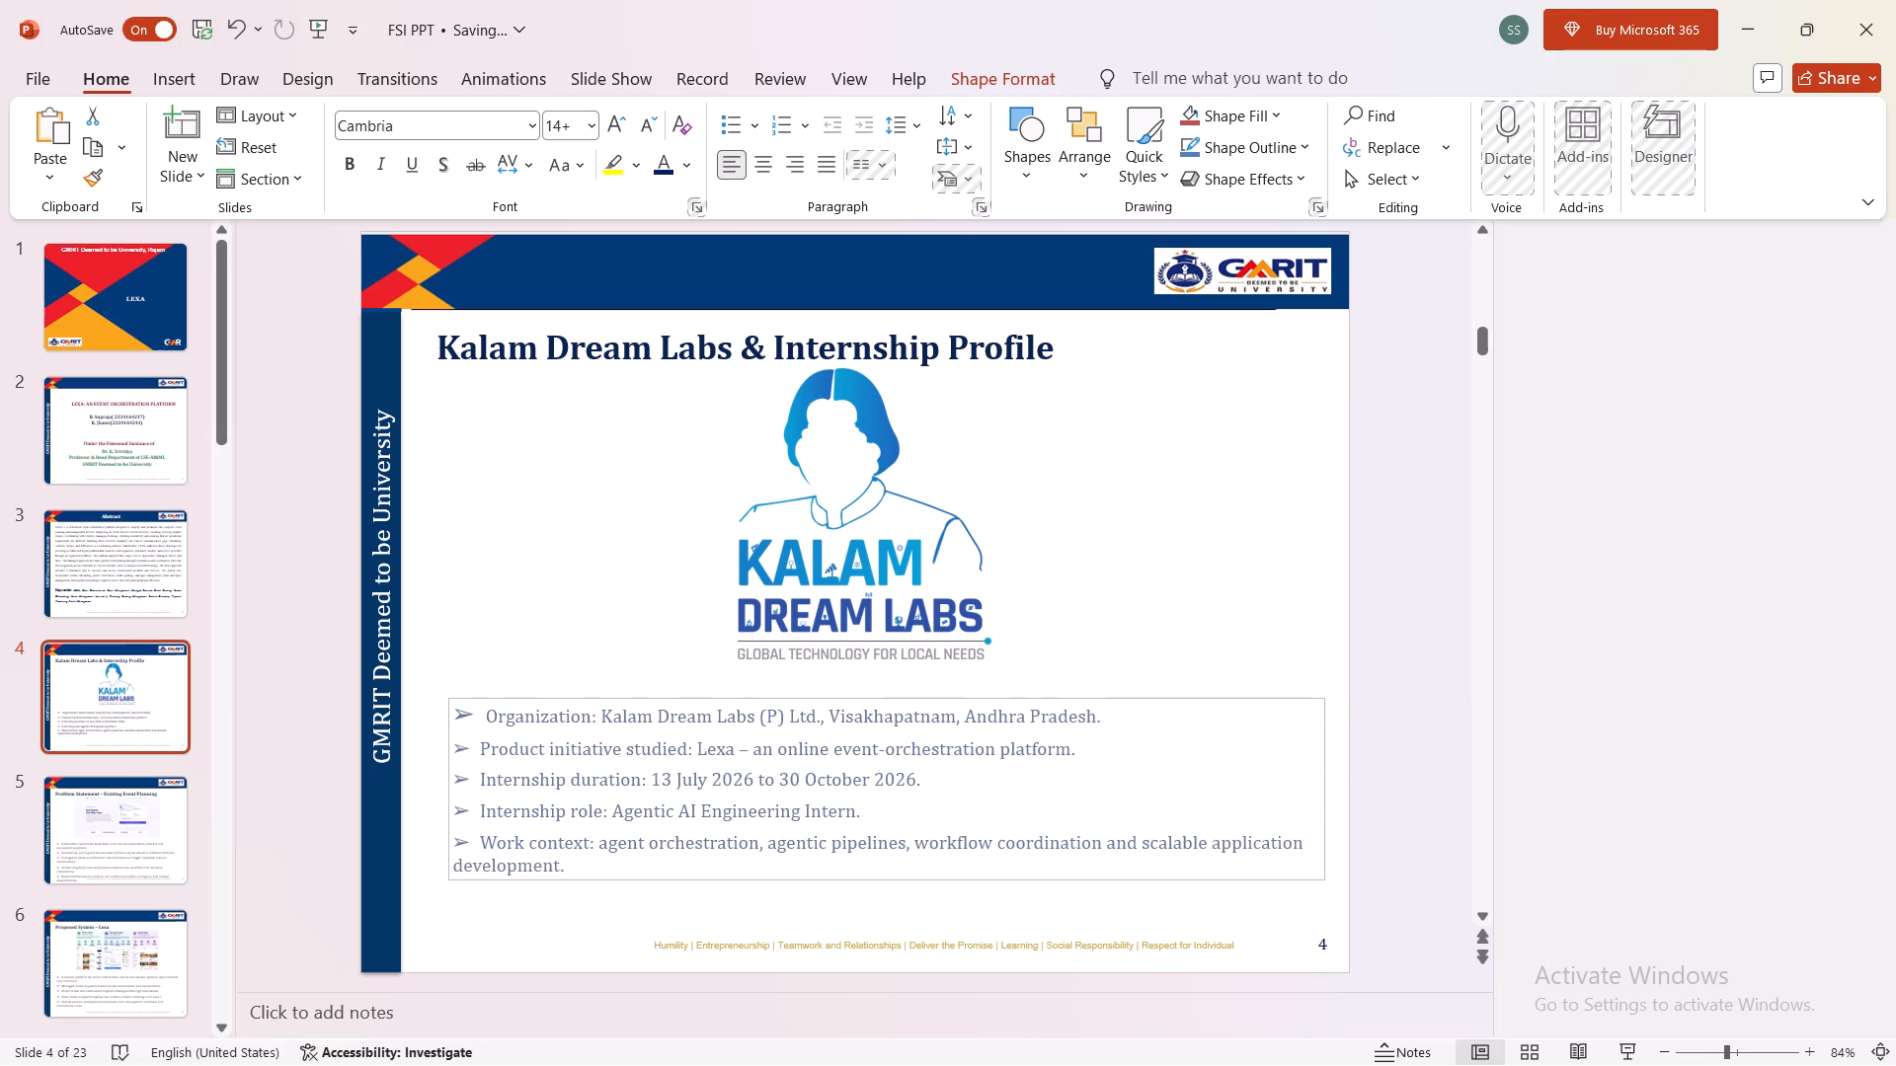
left_click_drag(1325, 782, 1336, 783)
left_click_drag(1336, 783, 1335, 783)
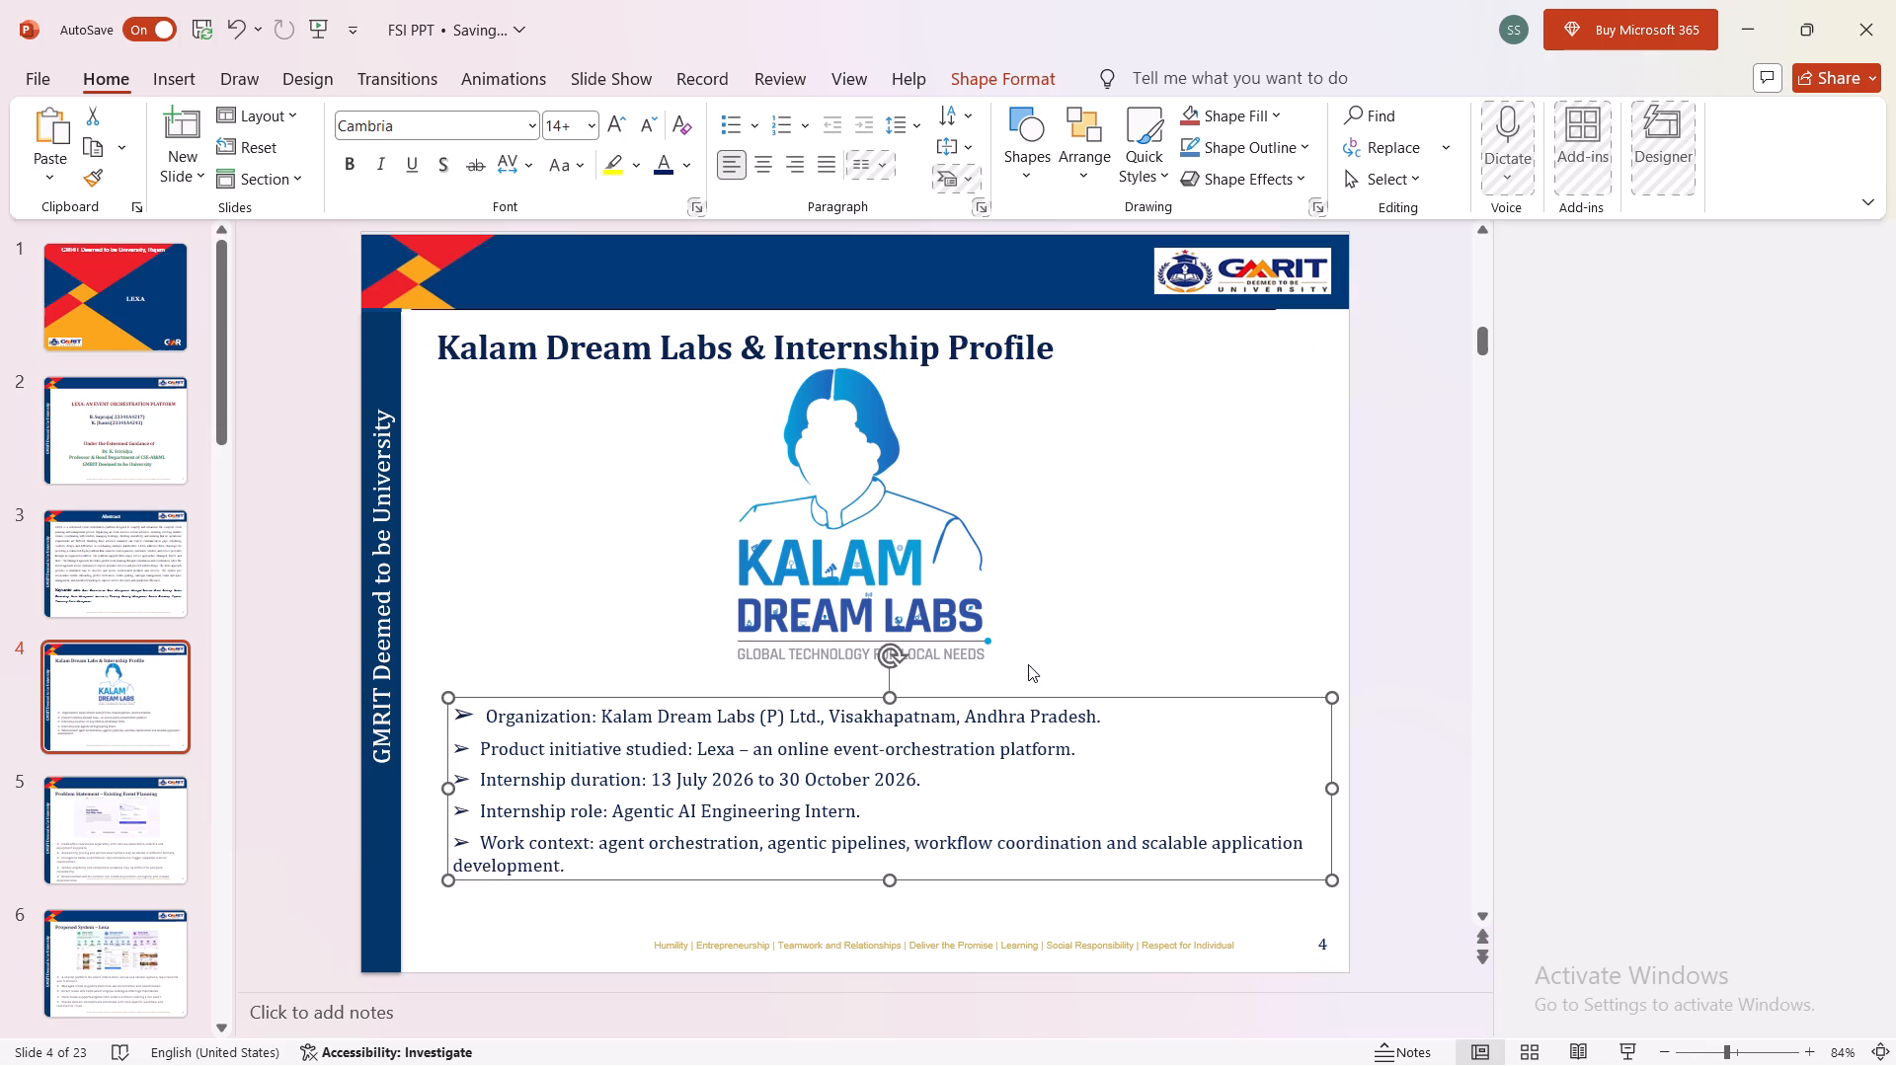
left_click(1190, 533)
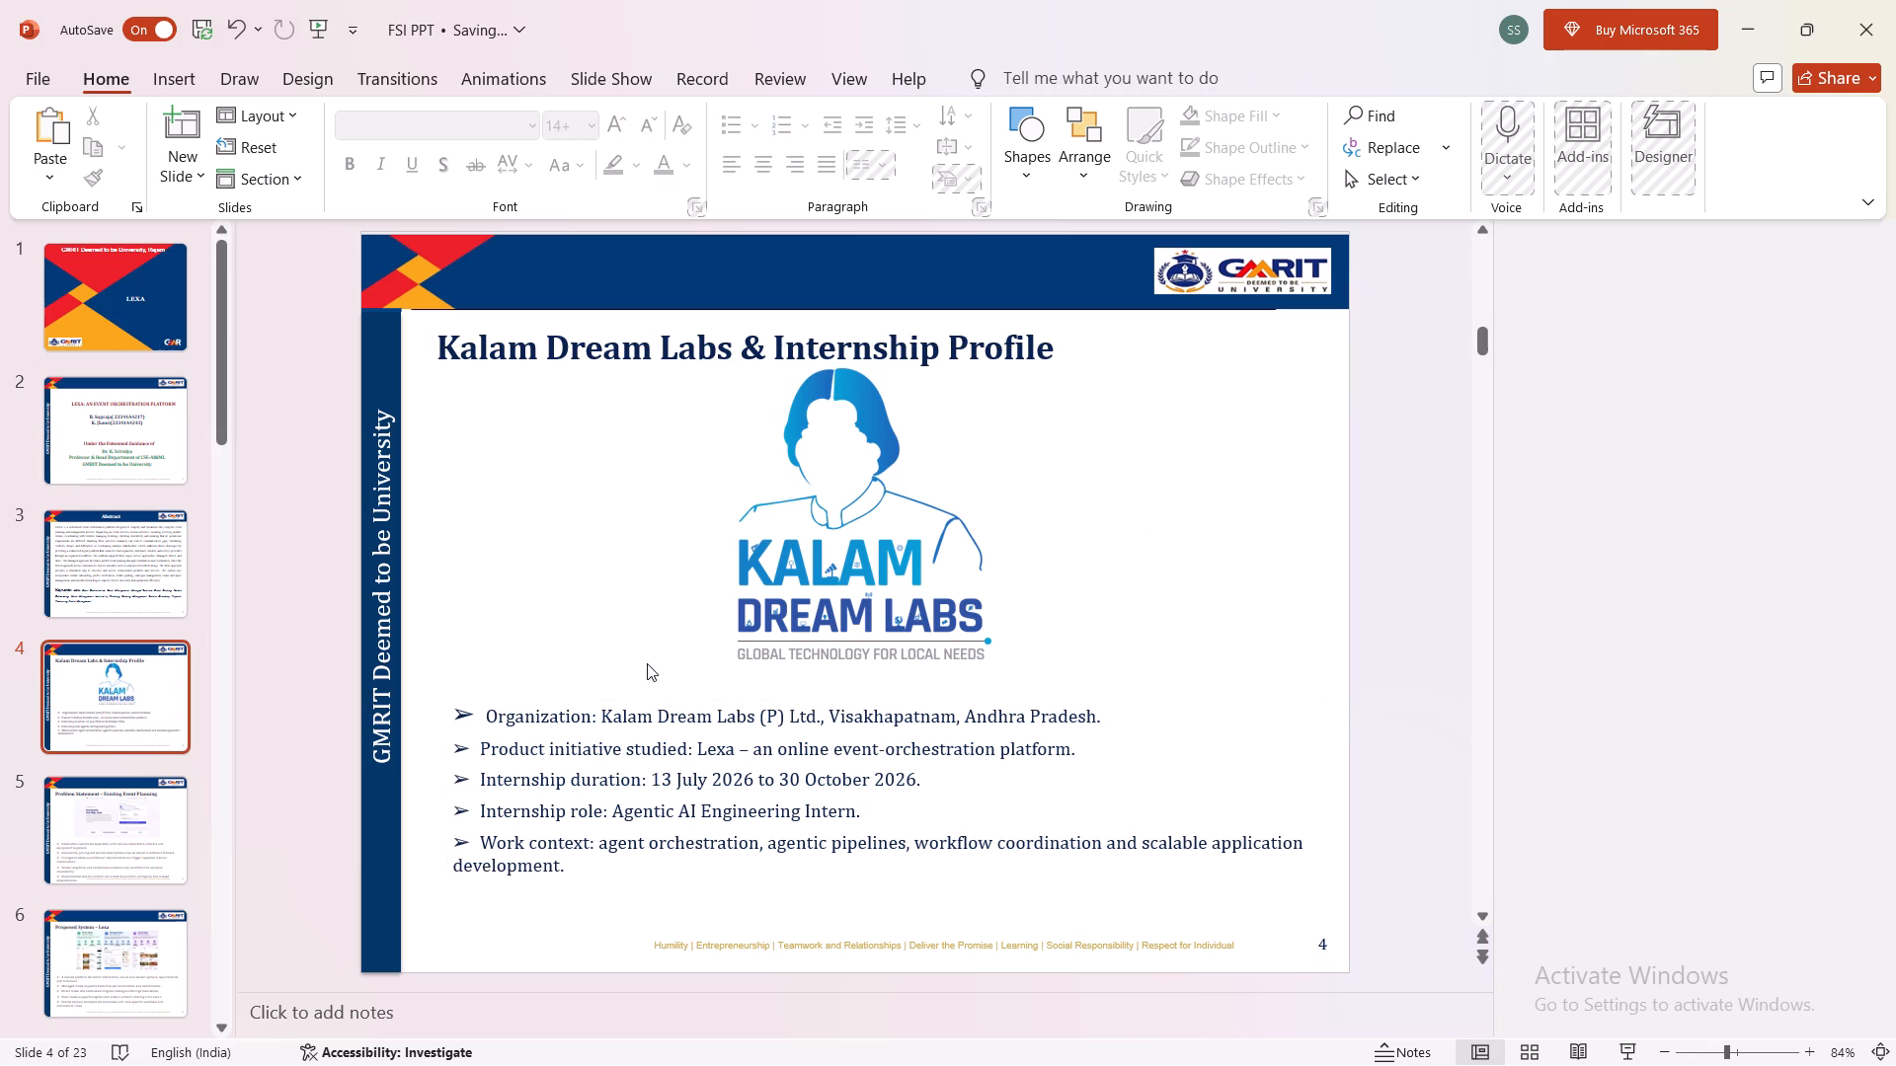
Compare the title of FSI PPT slide 5 with the formatting of eventora's Project Architecture title and Home Page heading.
scroll(135, 783, "down", 1)
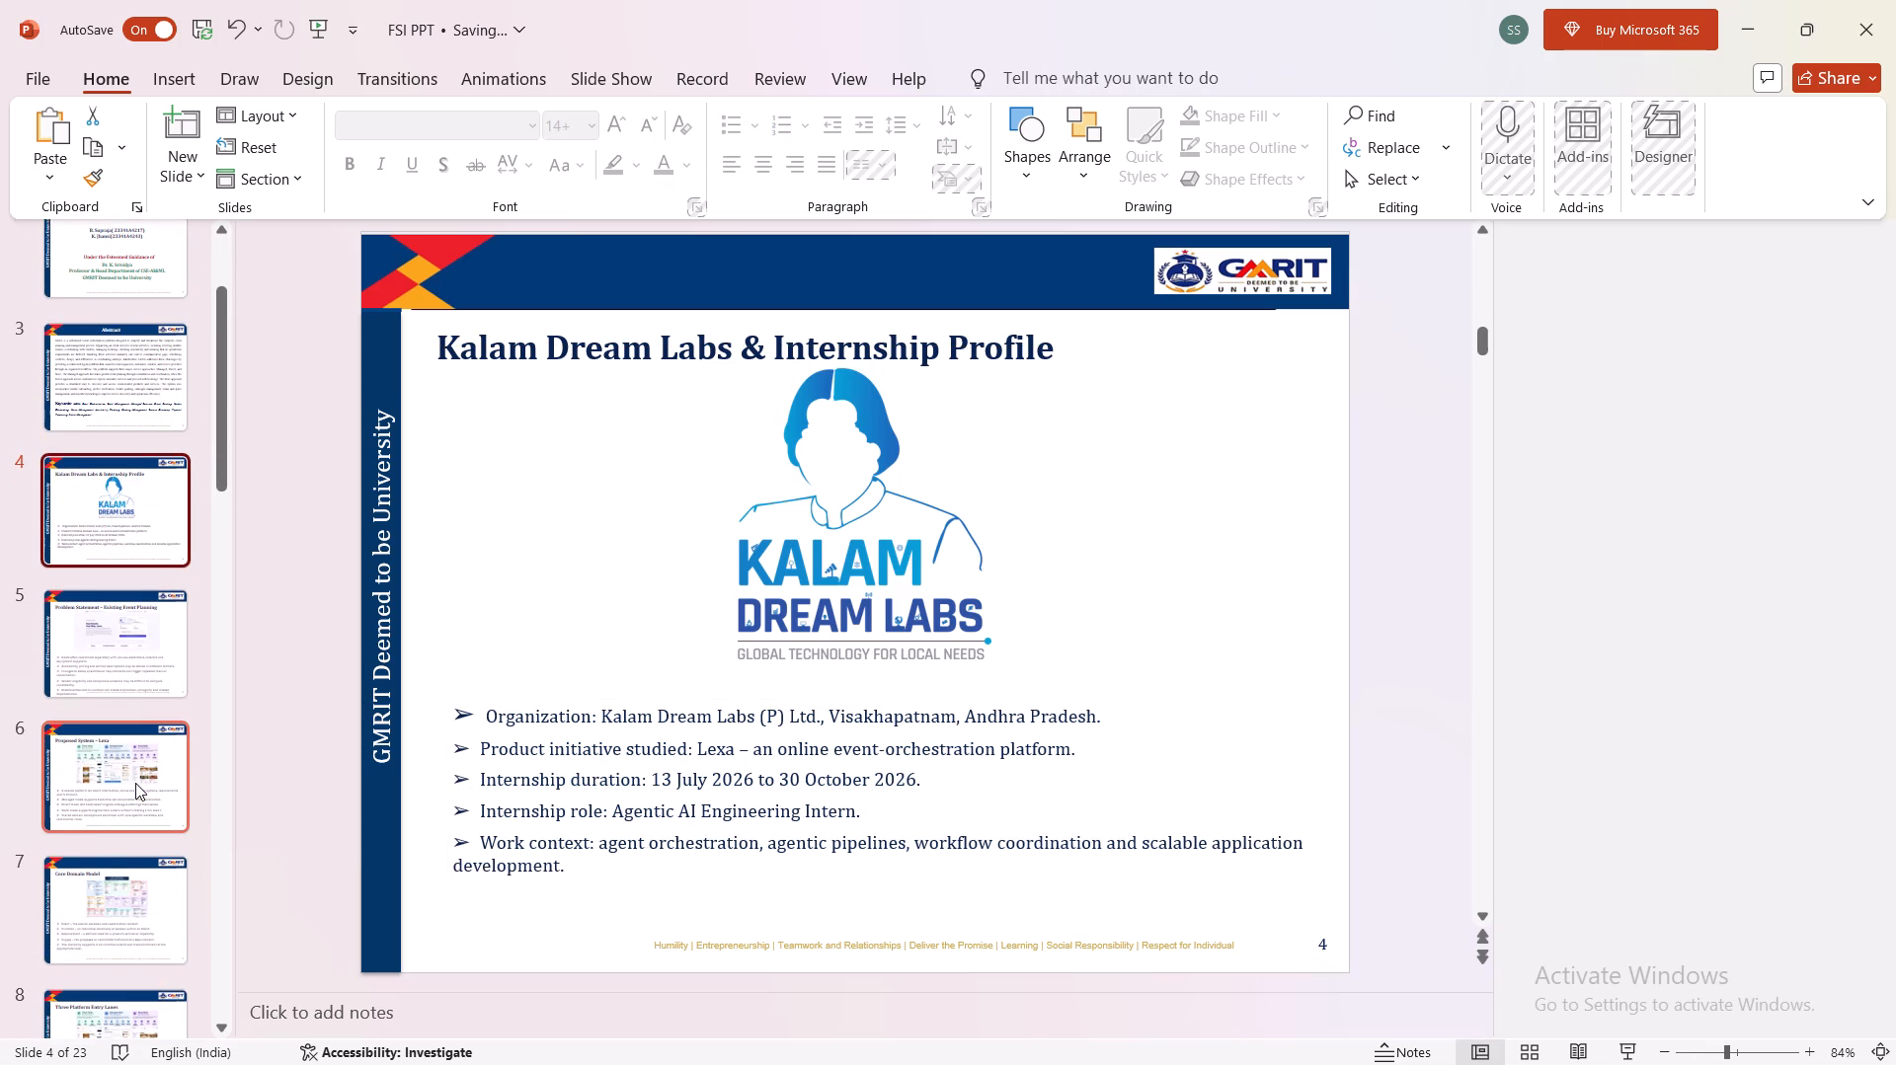
left_click(151, 607)
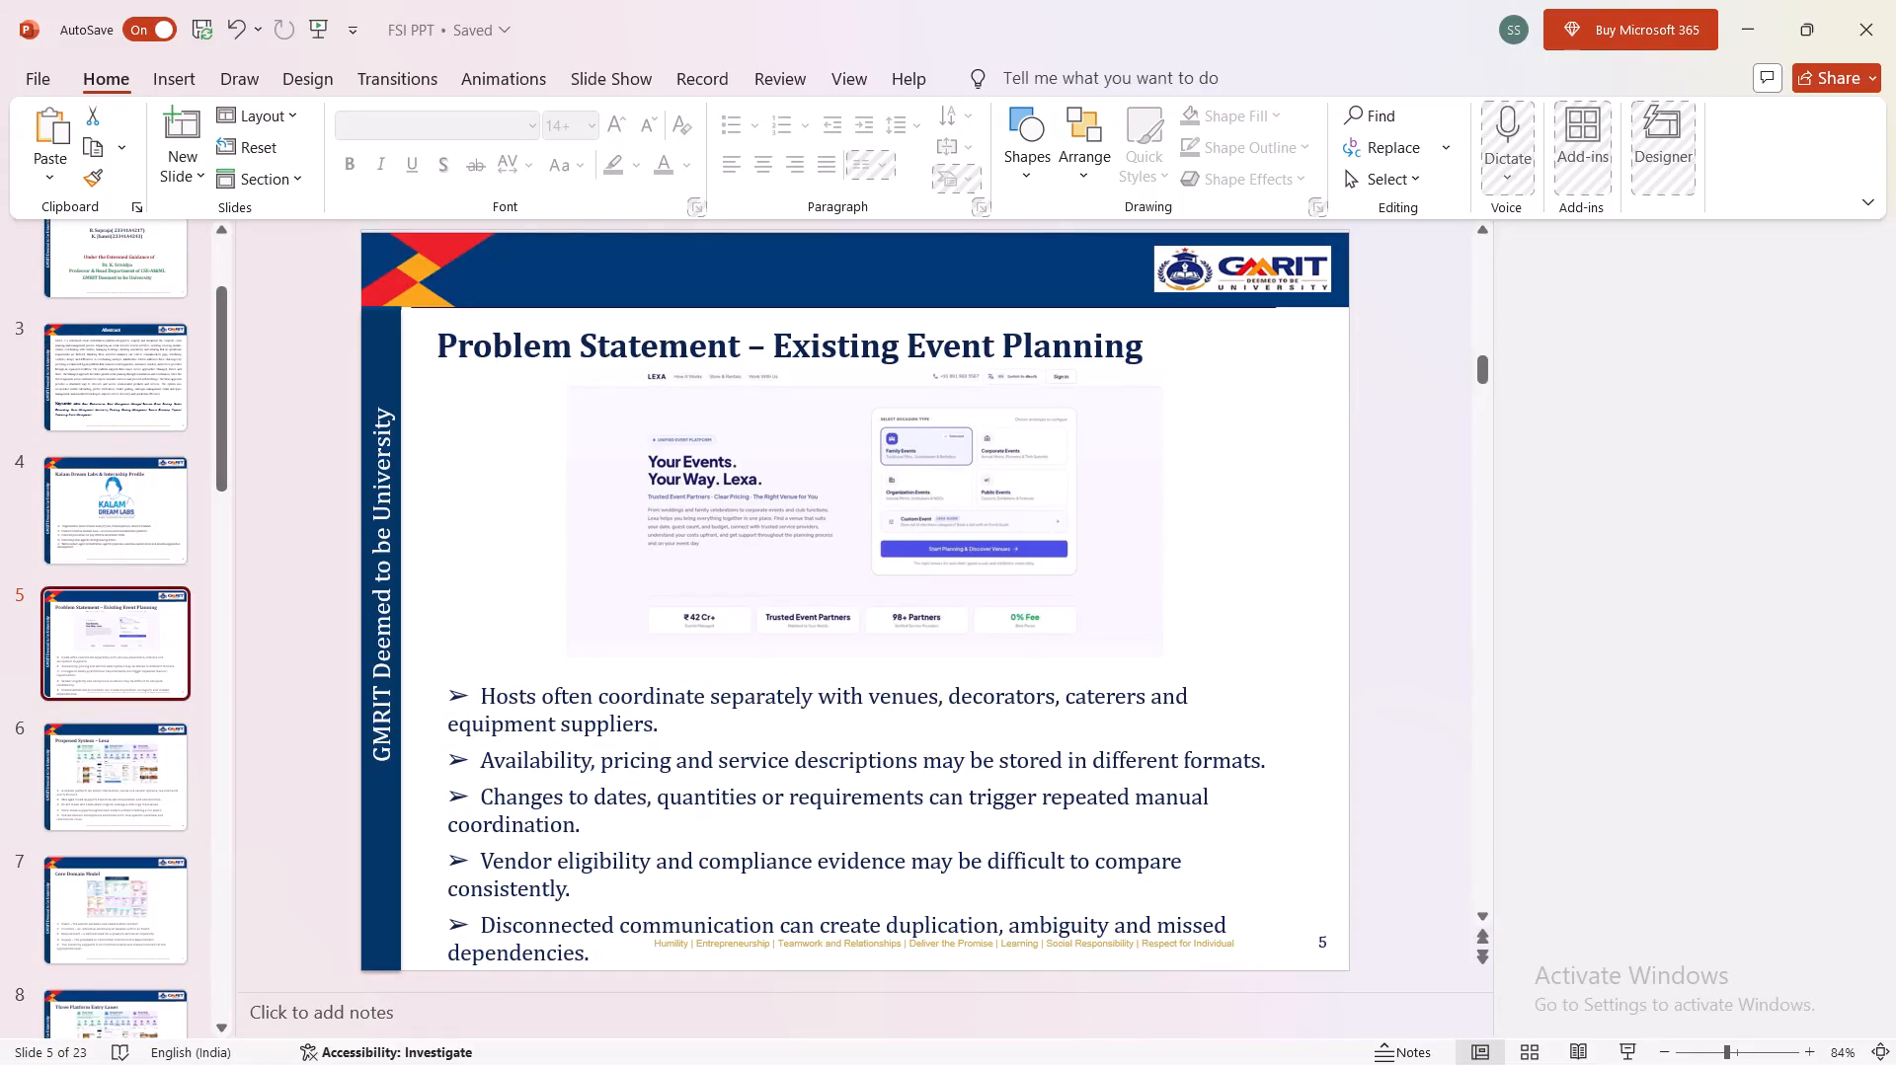
key("alt+Tab")
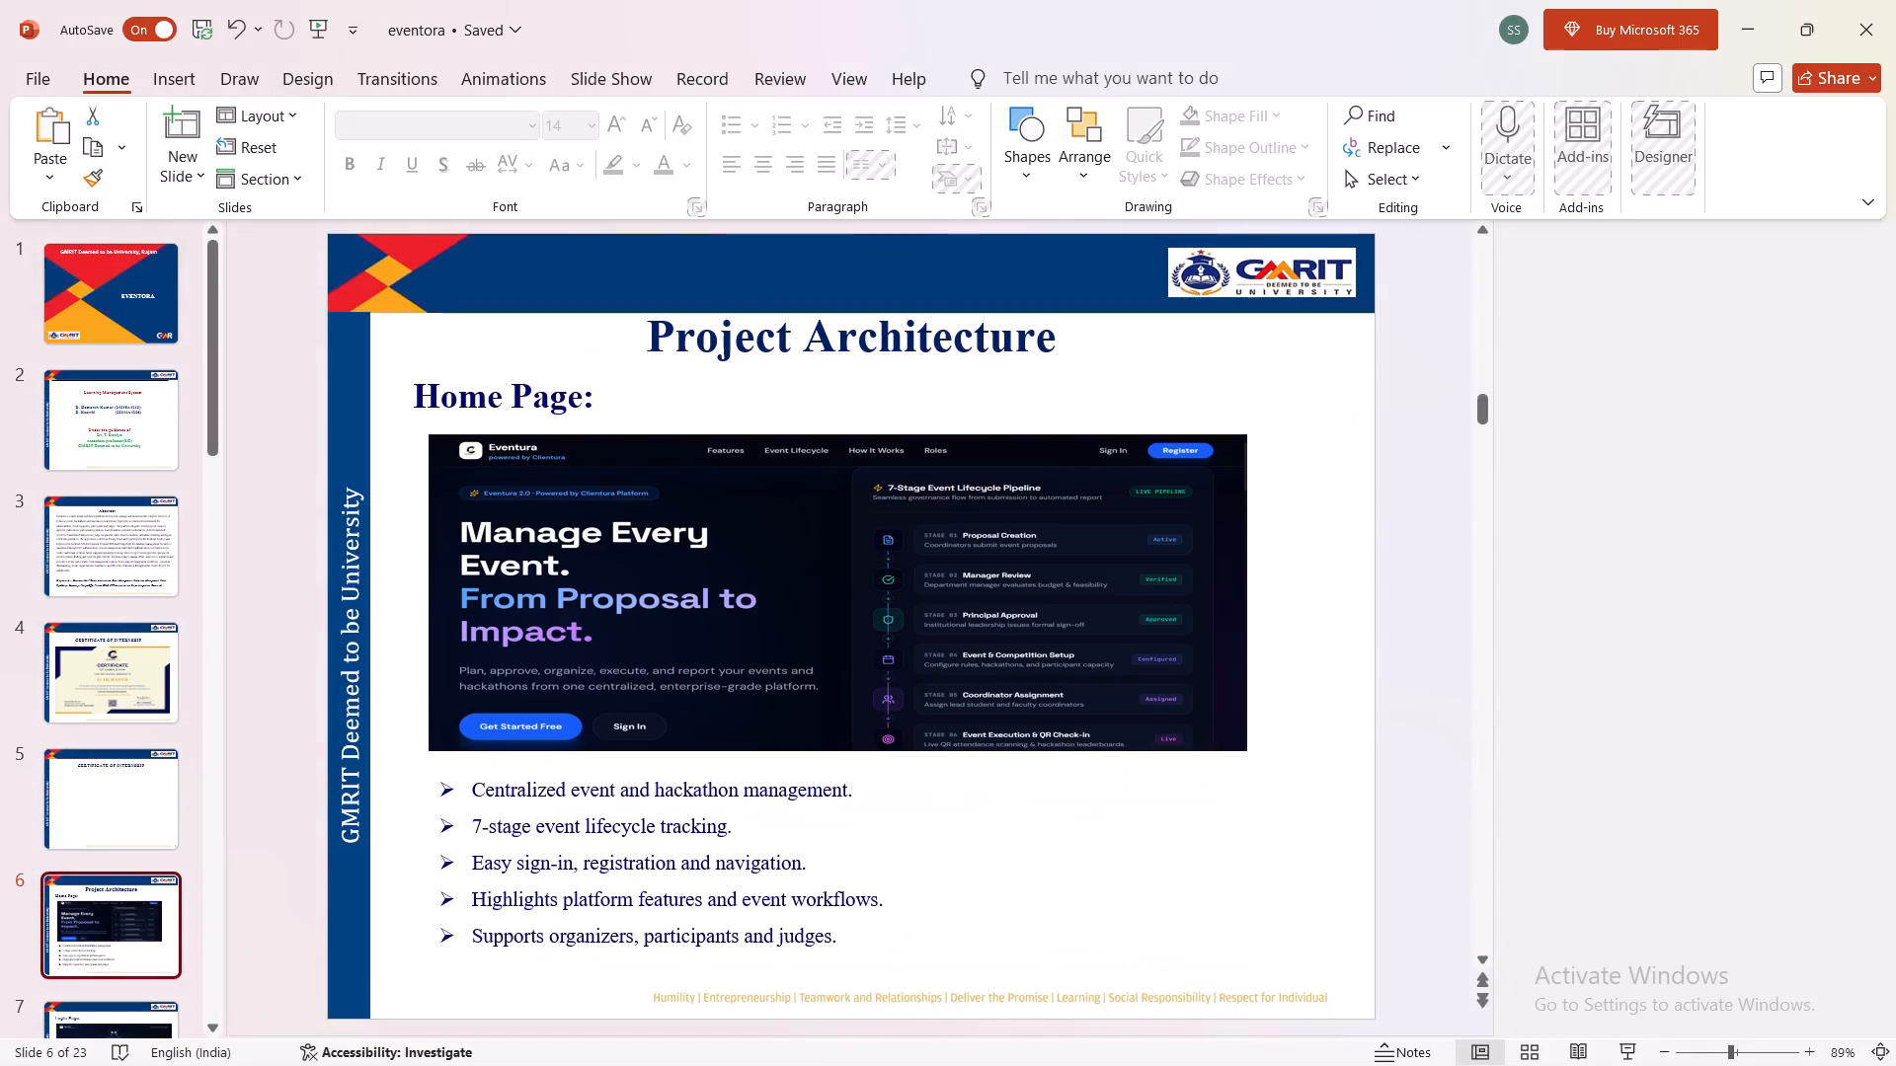
left_click(730, 346)
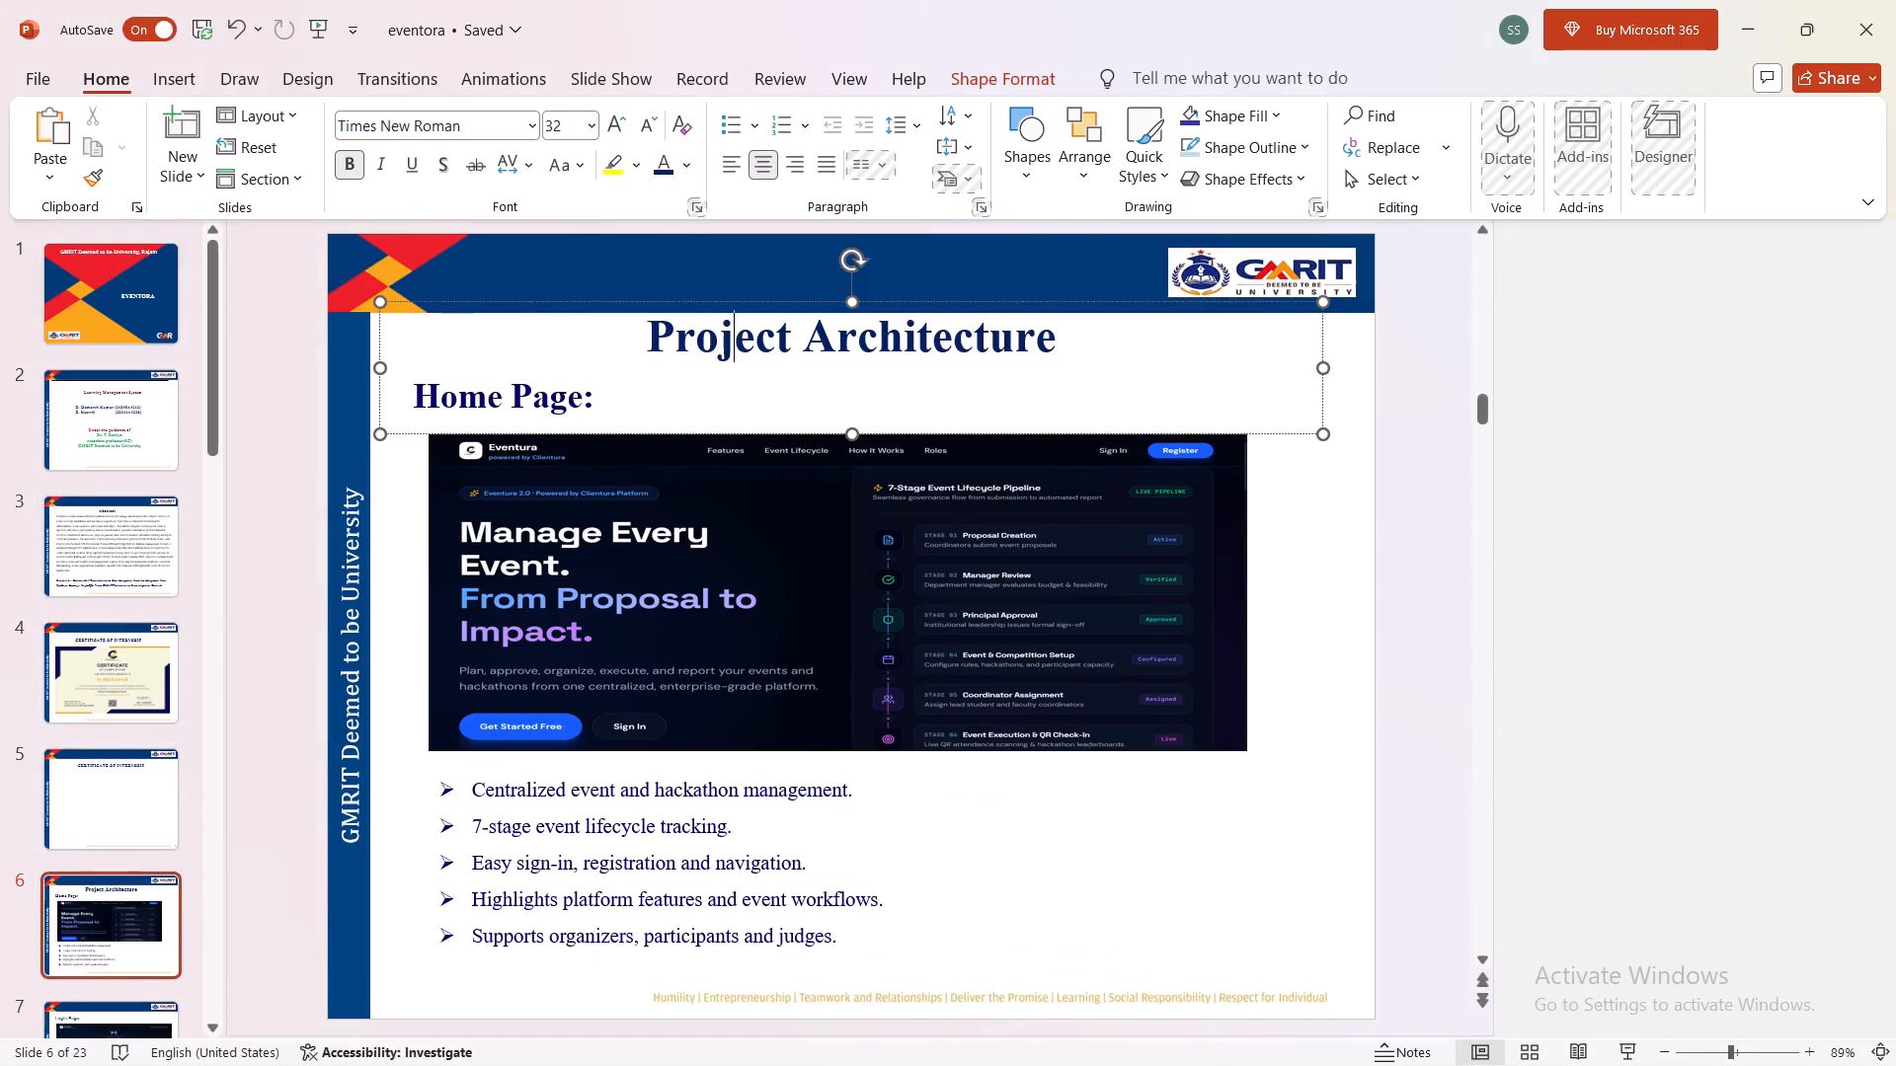
left_click(483, 407)
key("alt+Tab")
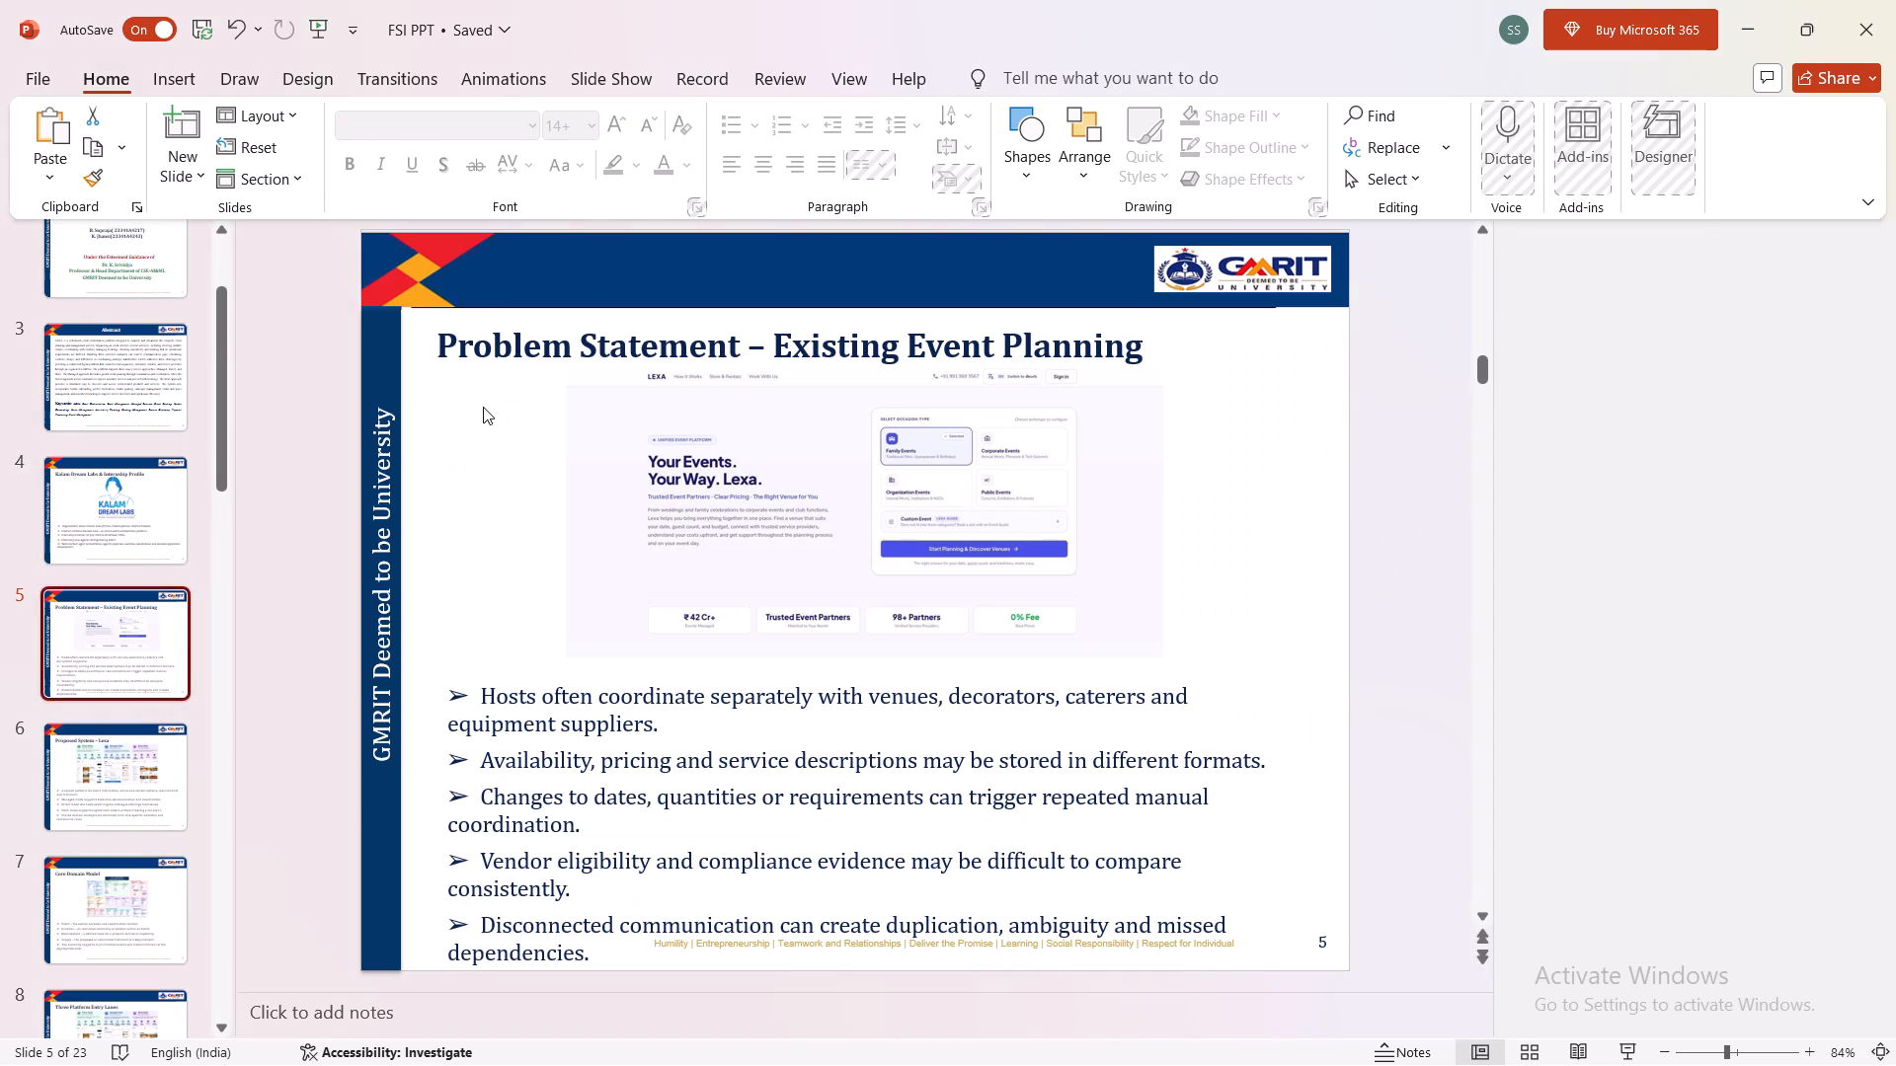
On slide 4, move the title Kalam Dream Labs & Internship Profile up onto the blue header banner.
left_click(122, 506)
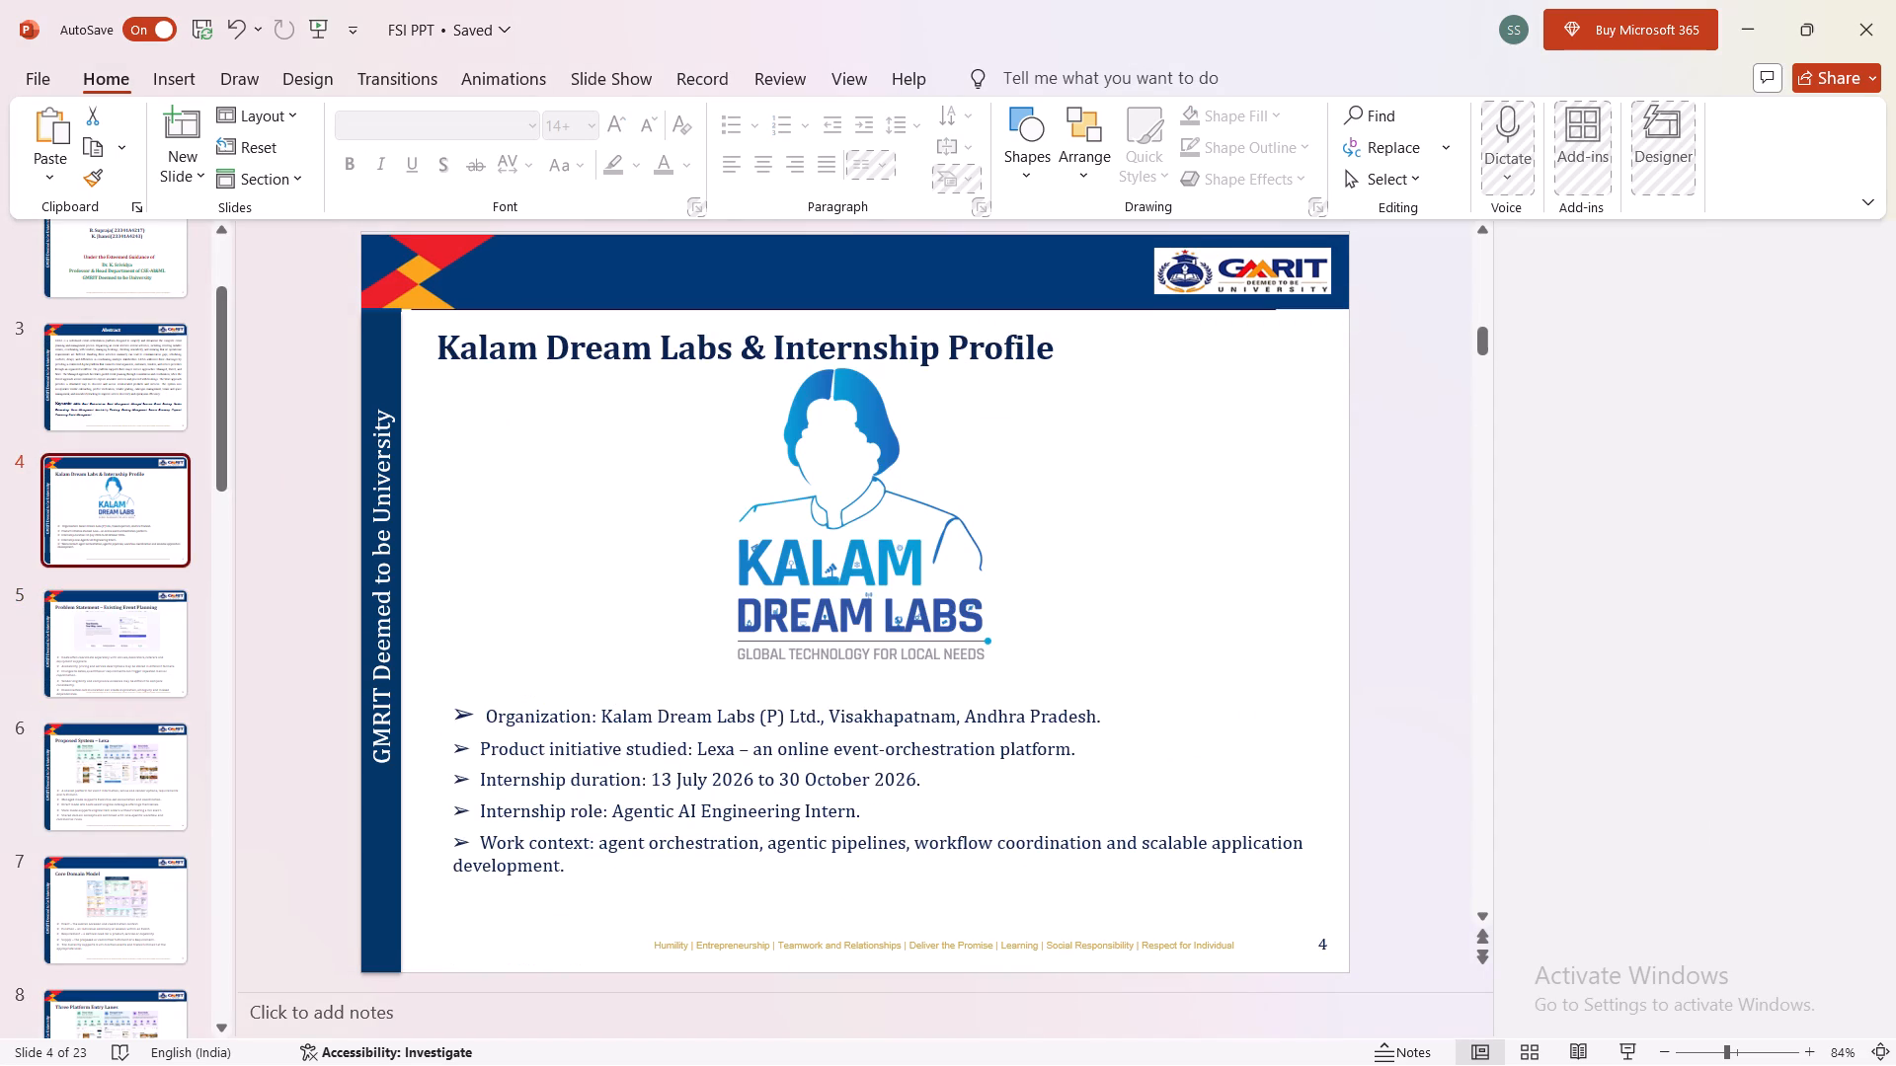
left_click(731, 350)
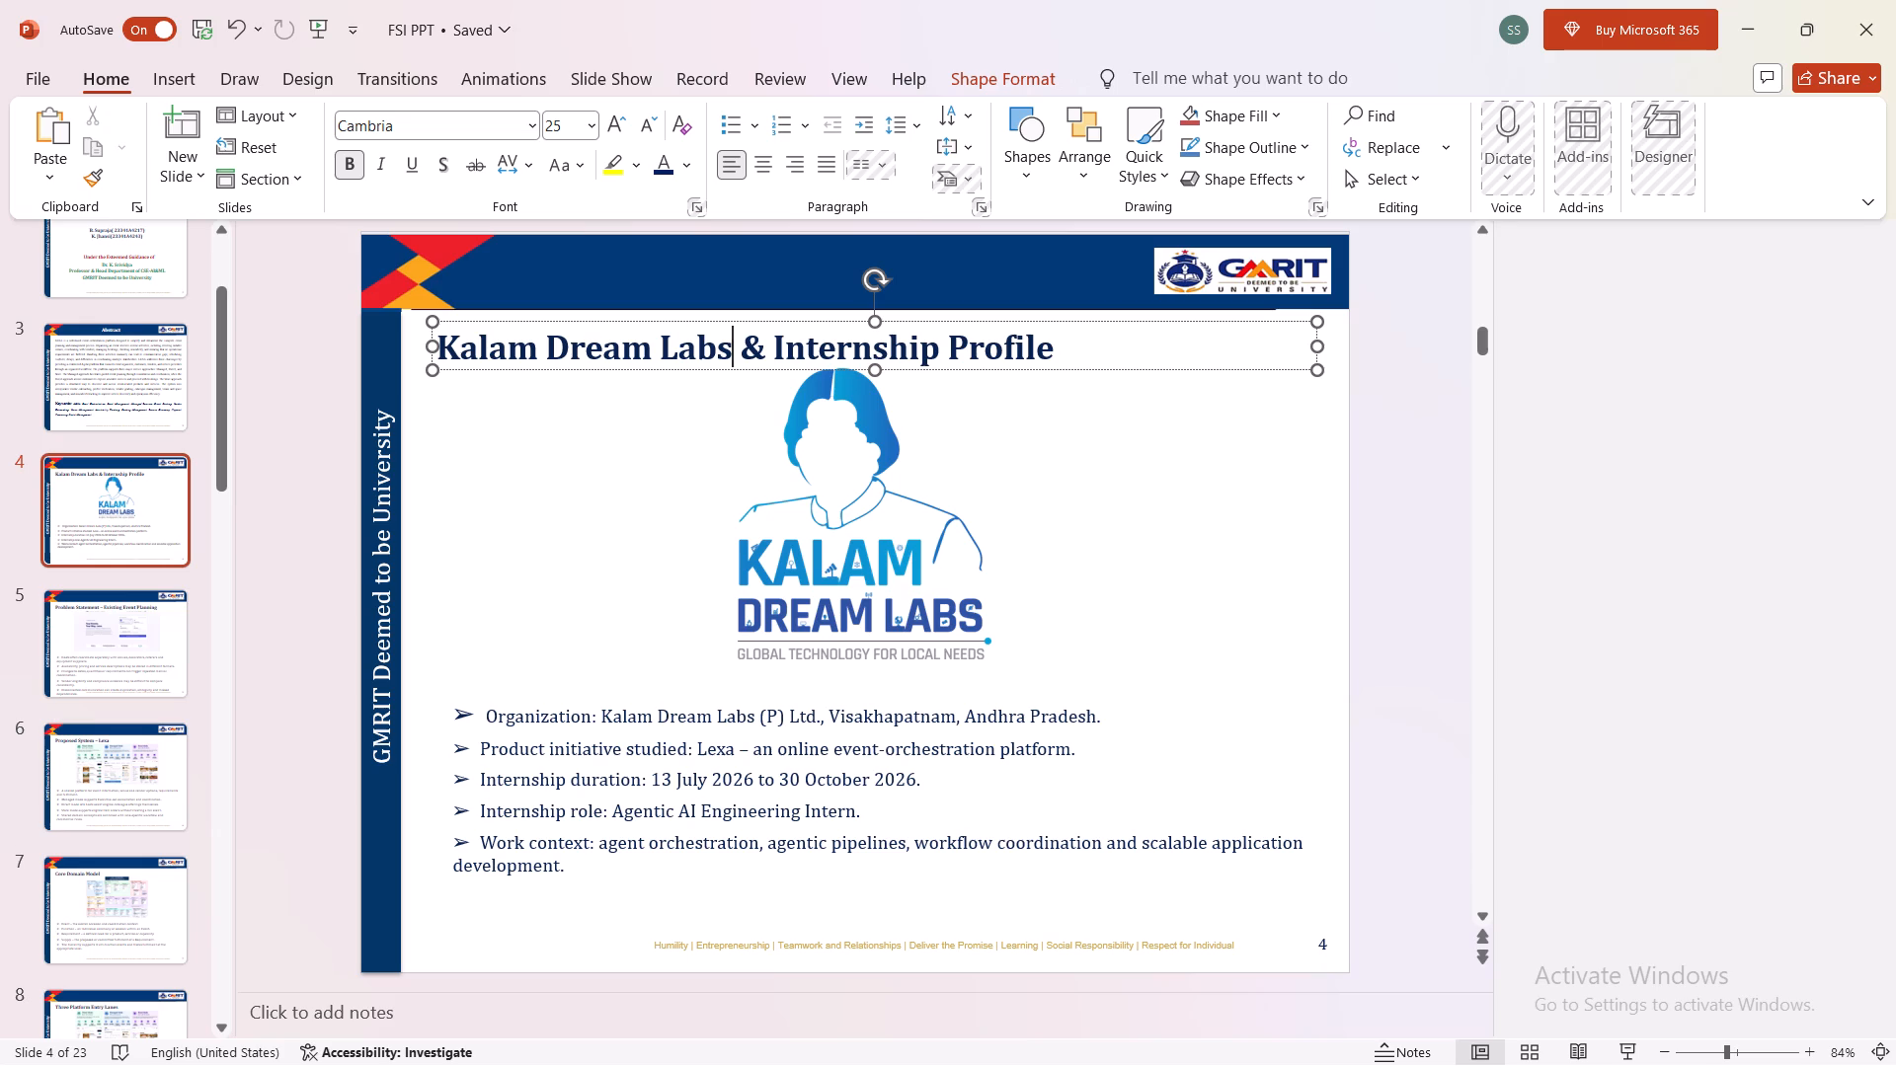
left_click_drag(676, 319, 686, 265)
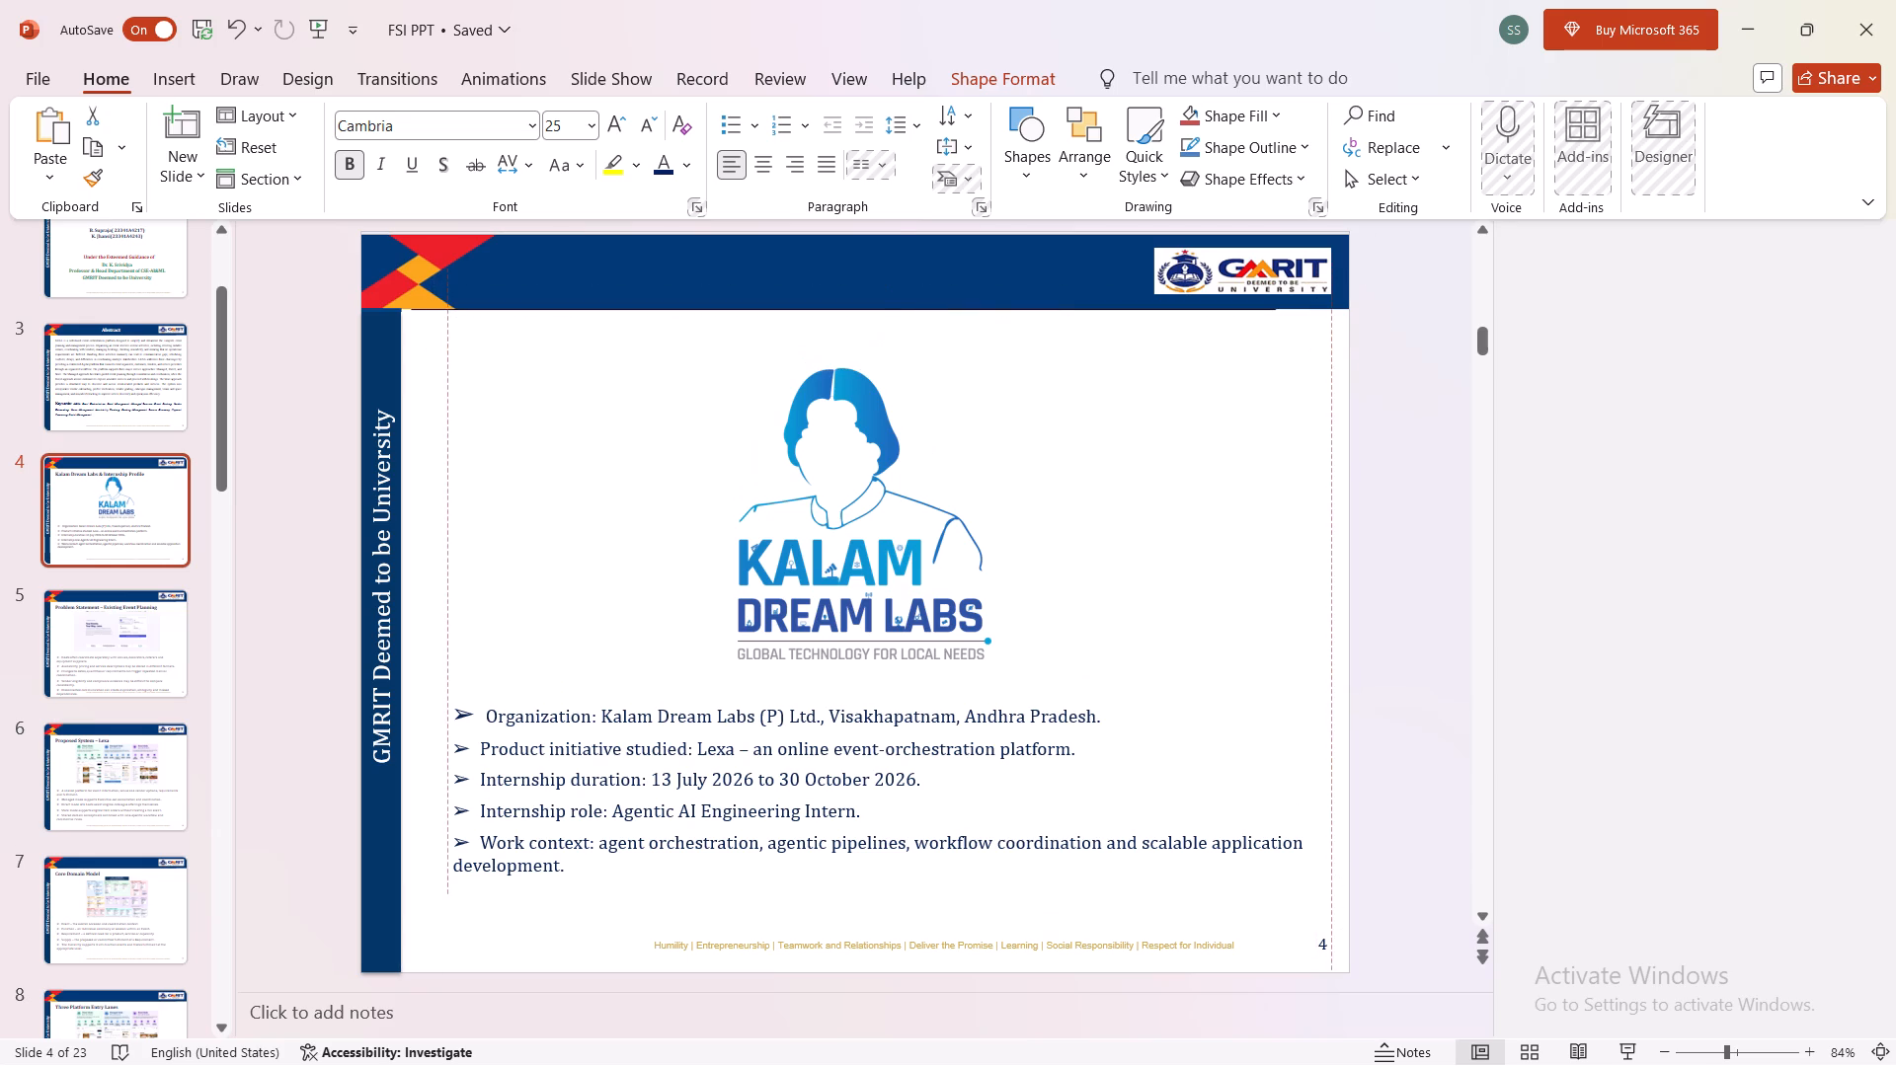
left_click_drag(686, 265, 687, 265)
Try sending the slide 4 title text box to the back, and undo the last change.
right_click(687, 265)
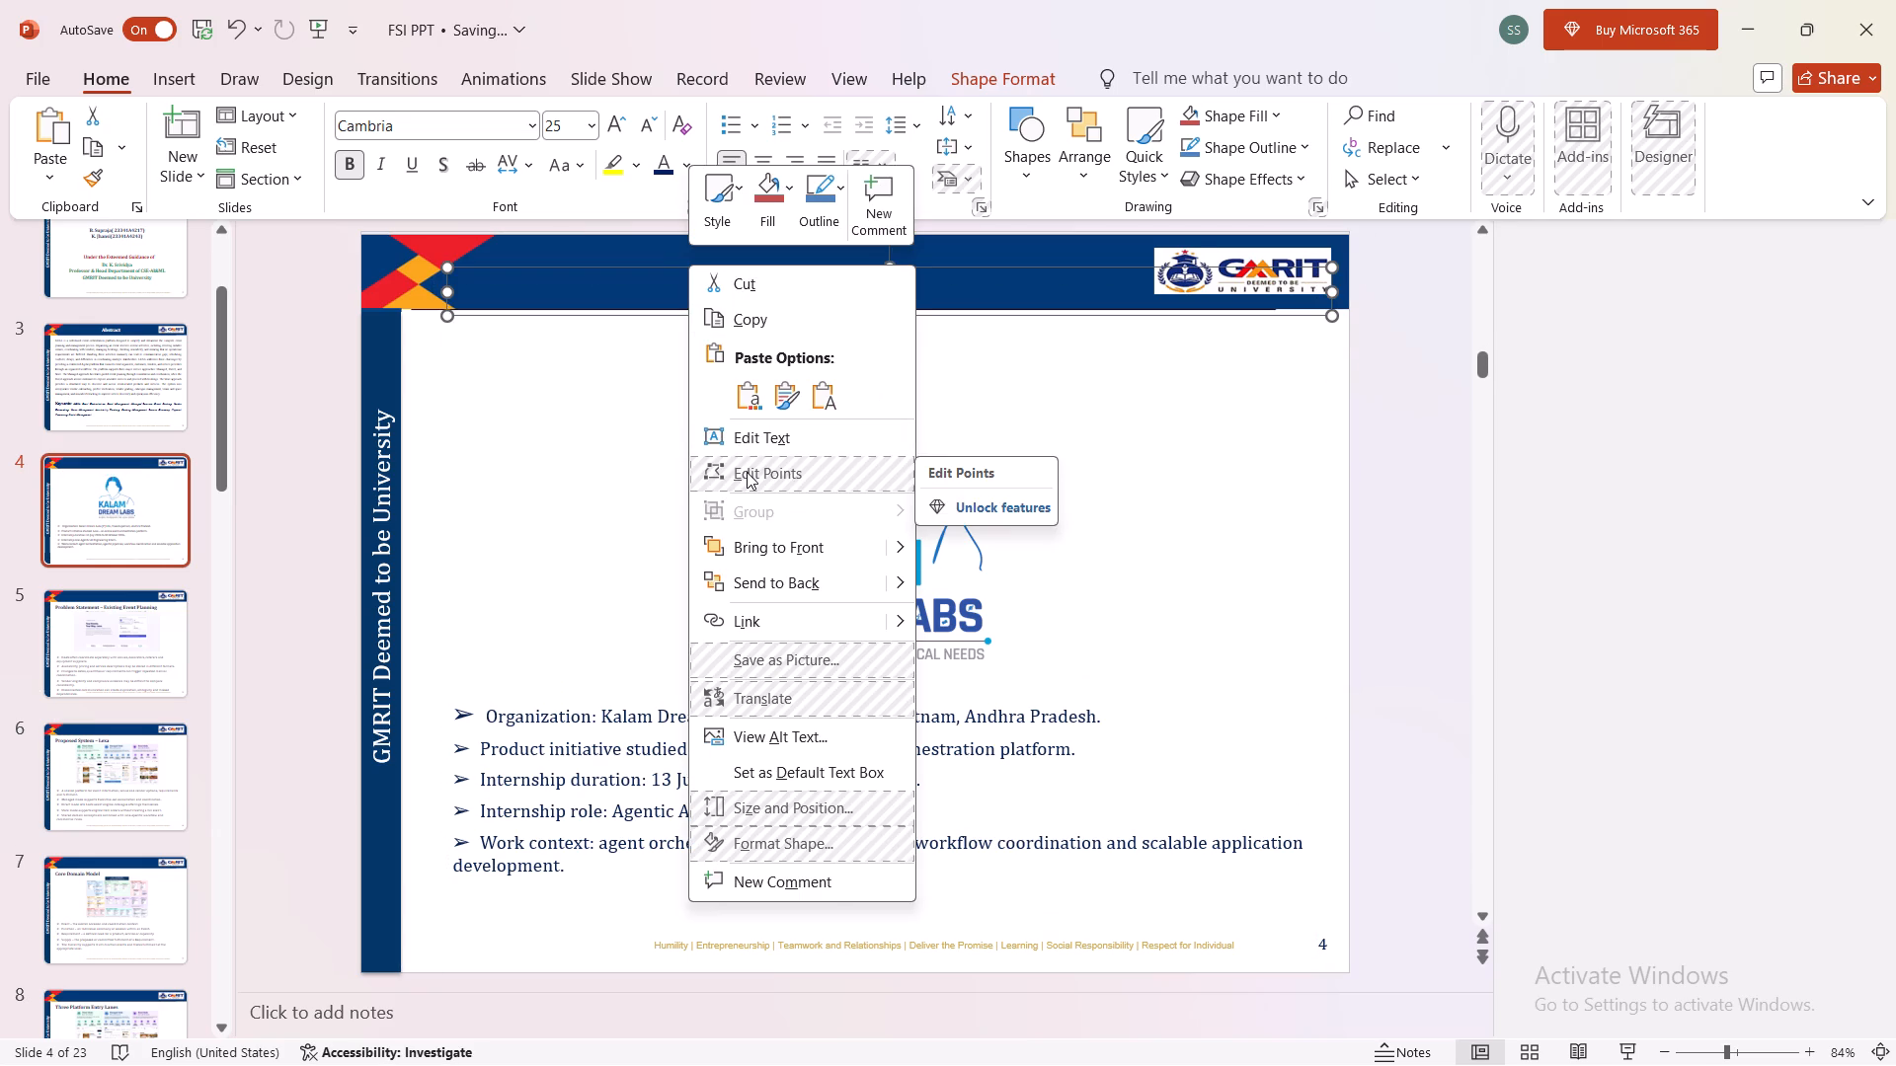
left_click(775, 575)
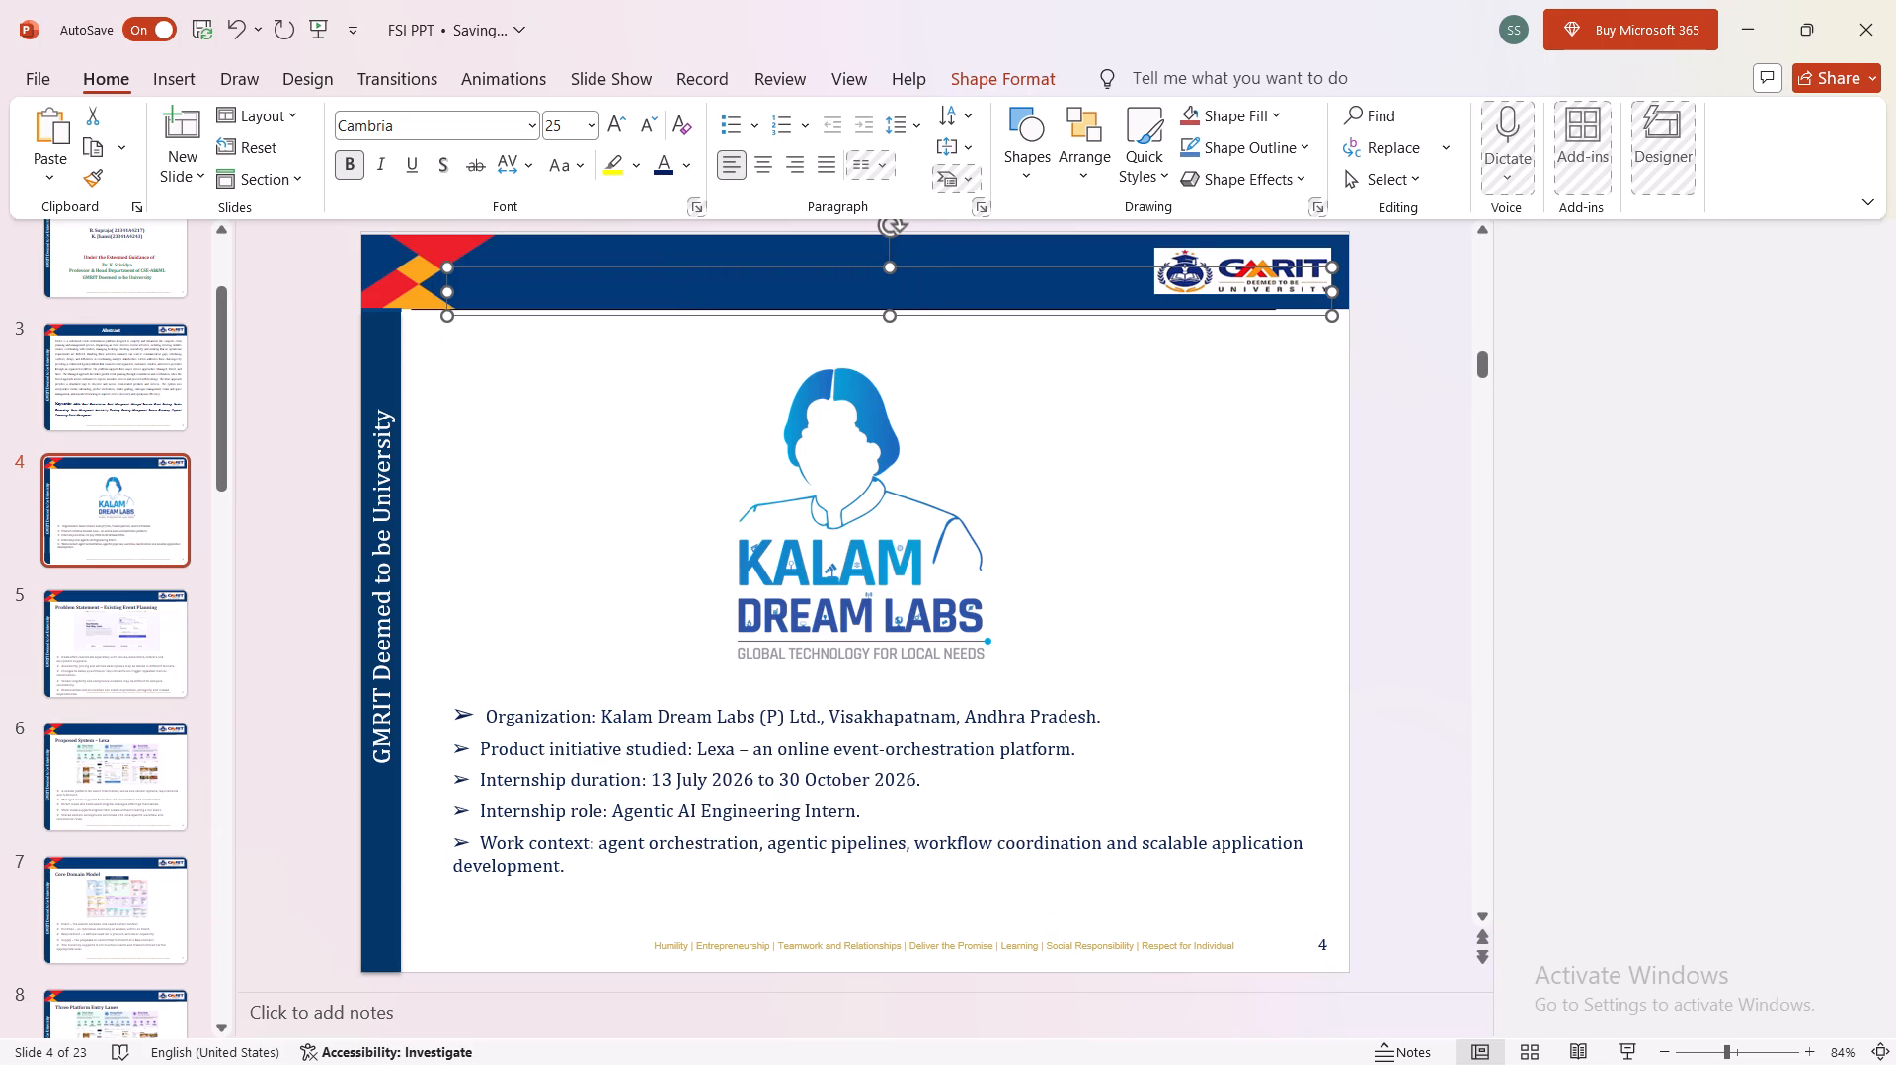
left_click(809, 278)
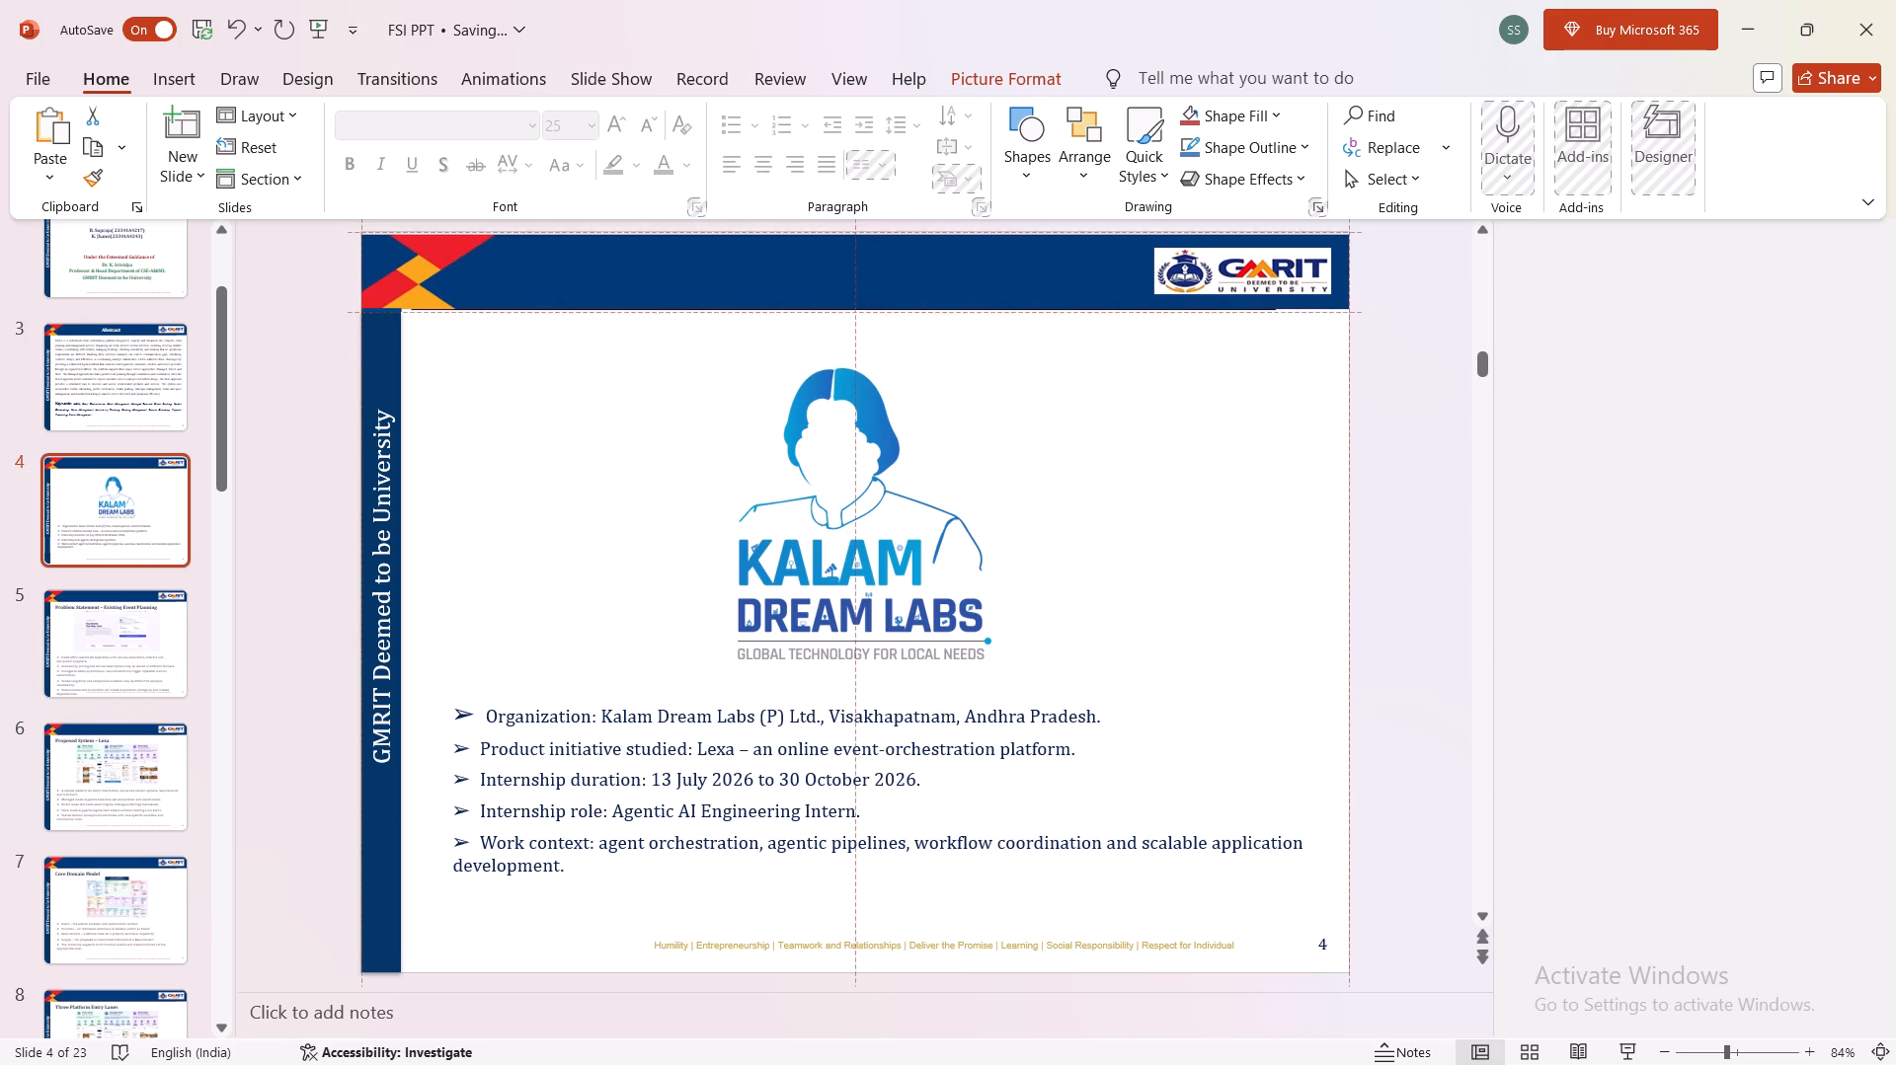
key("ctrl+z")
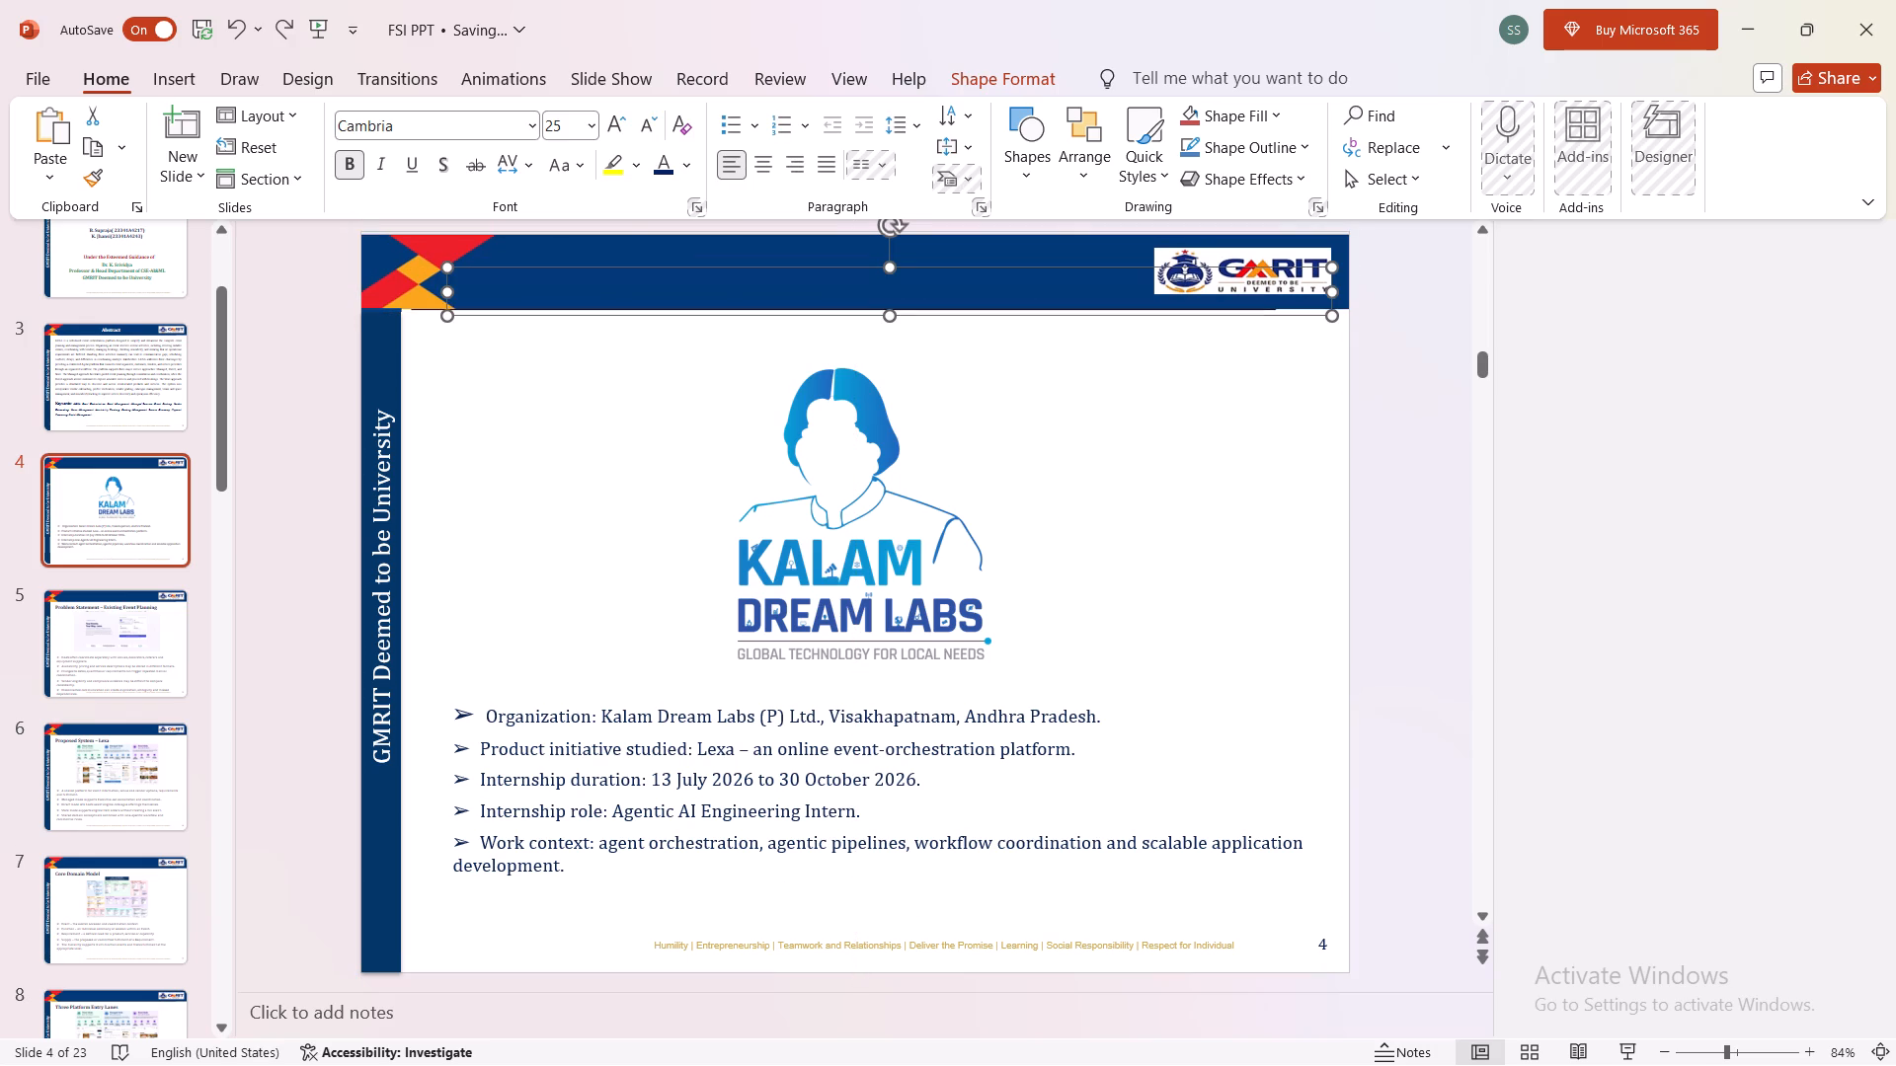
Send the blue header banner picture on slide 4 to the back, behind the title.
left_click(724, 259)
right_click(784, 245)
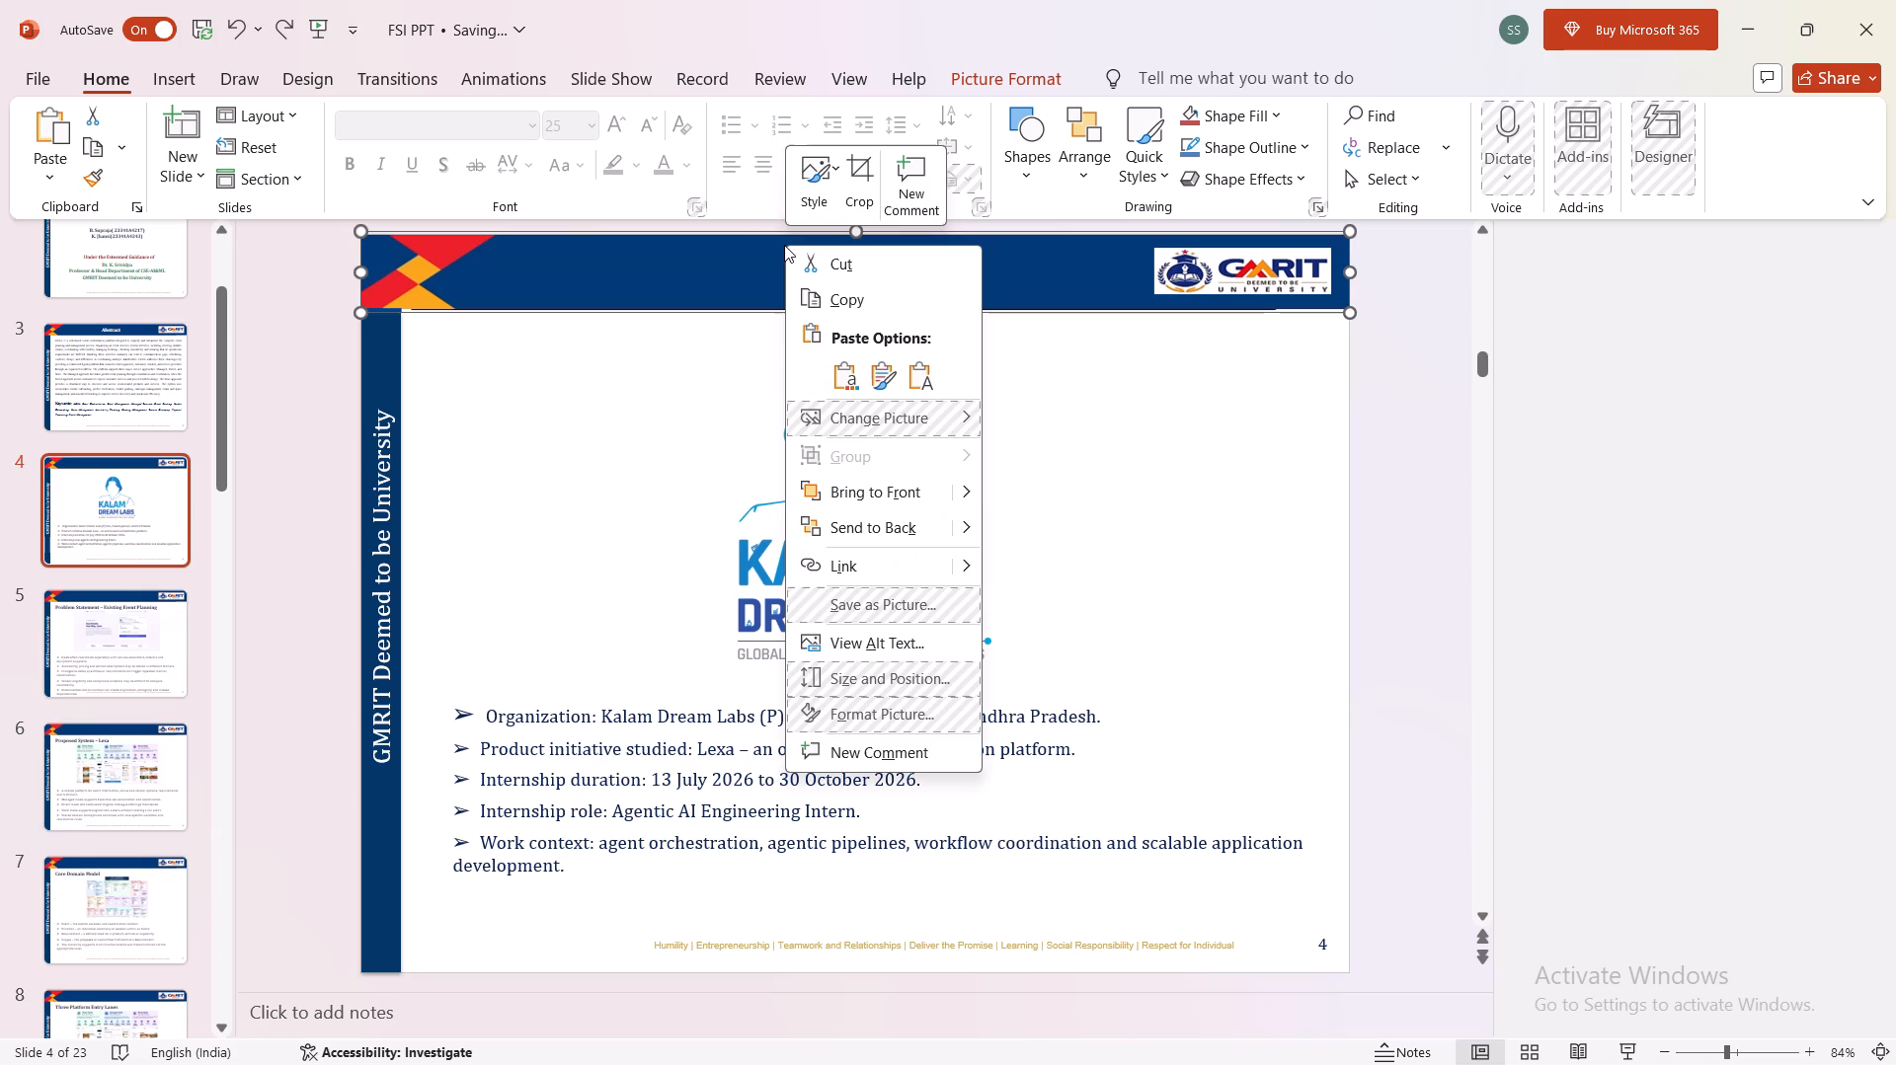
left_click(857, 520)
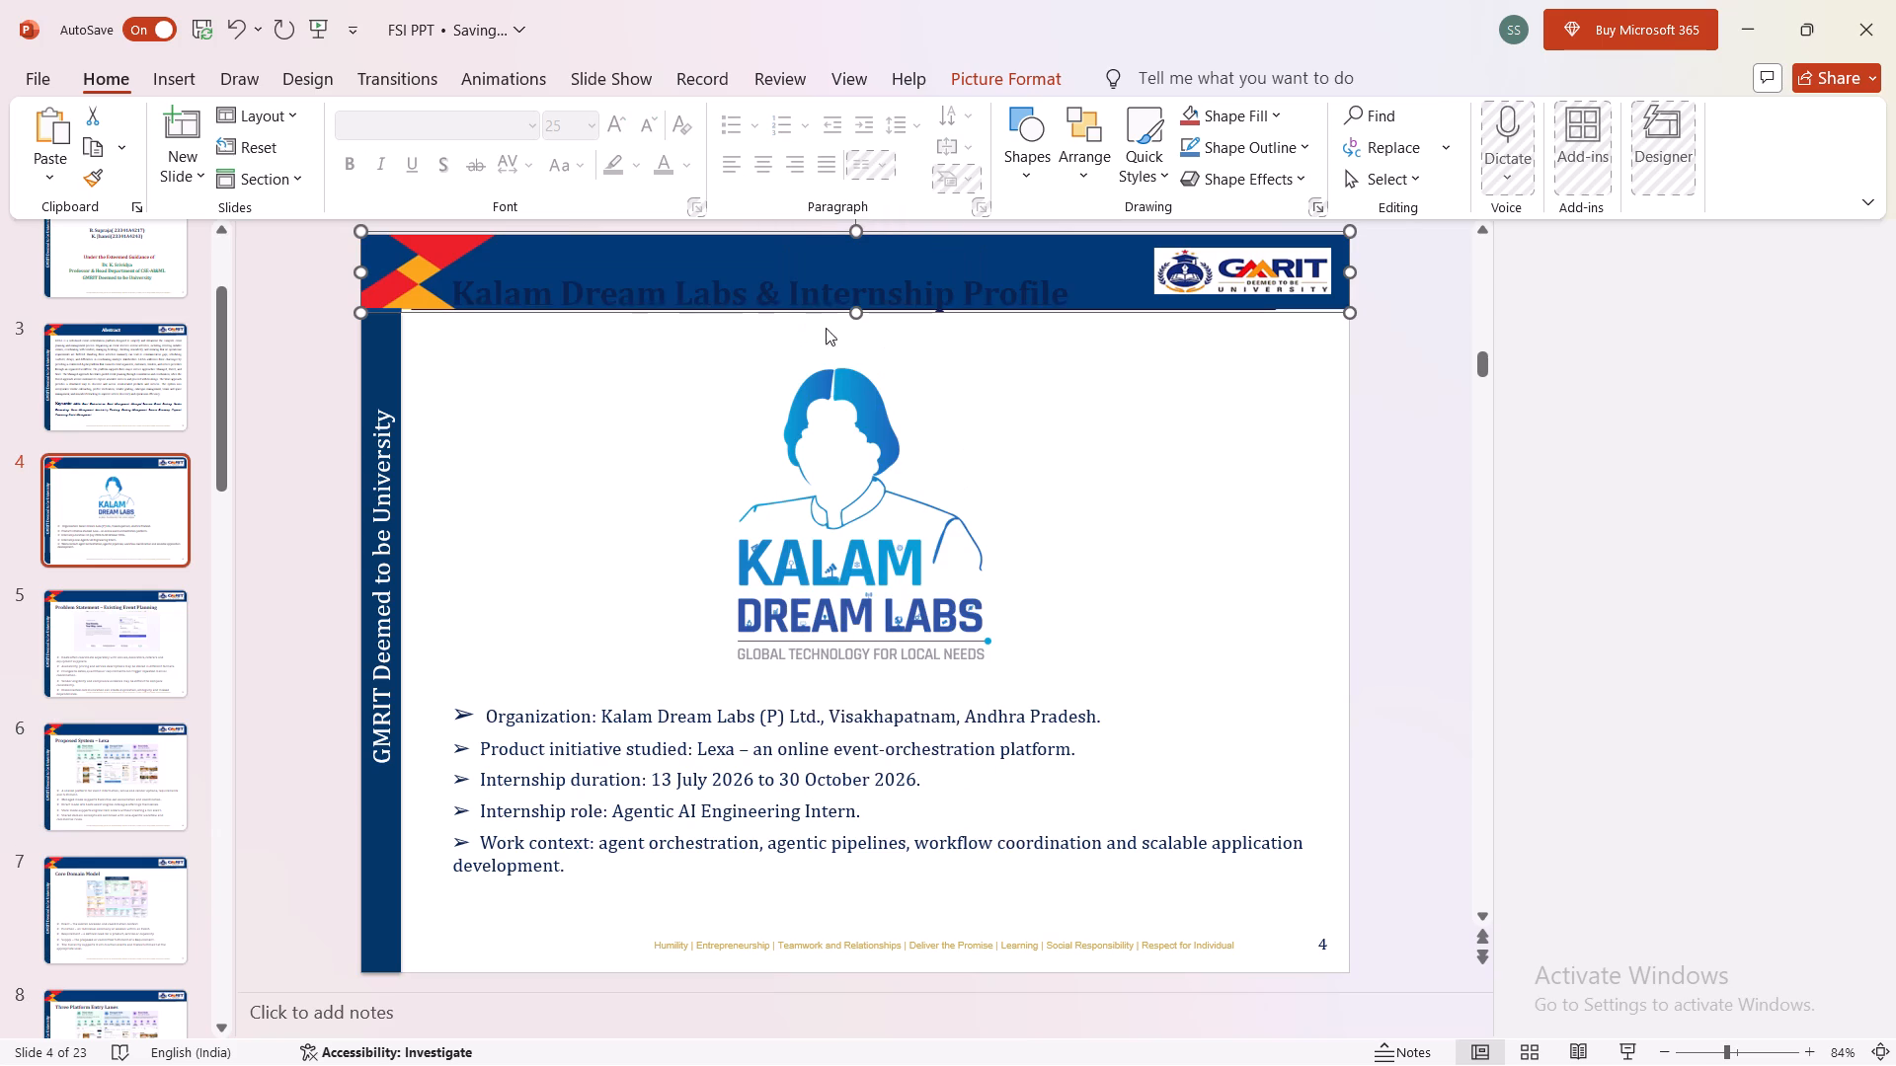
Position the slide 4 title within the header banner, between the red-orange pattern and the GMRIT logo.
left_click(833, 292)
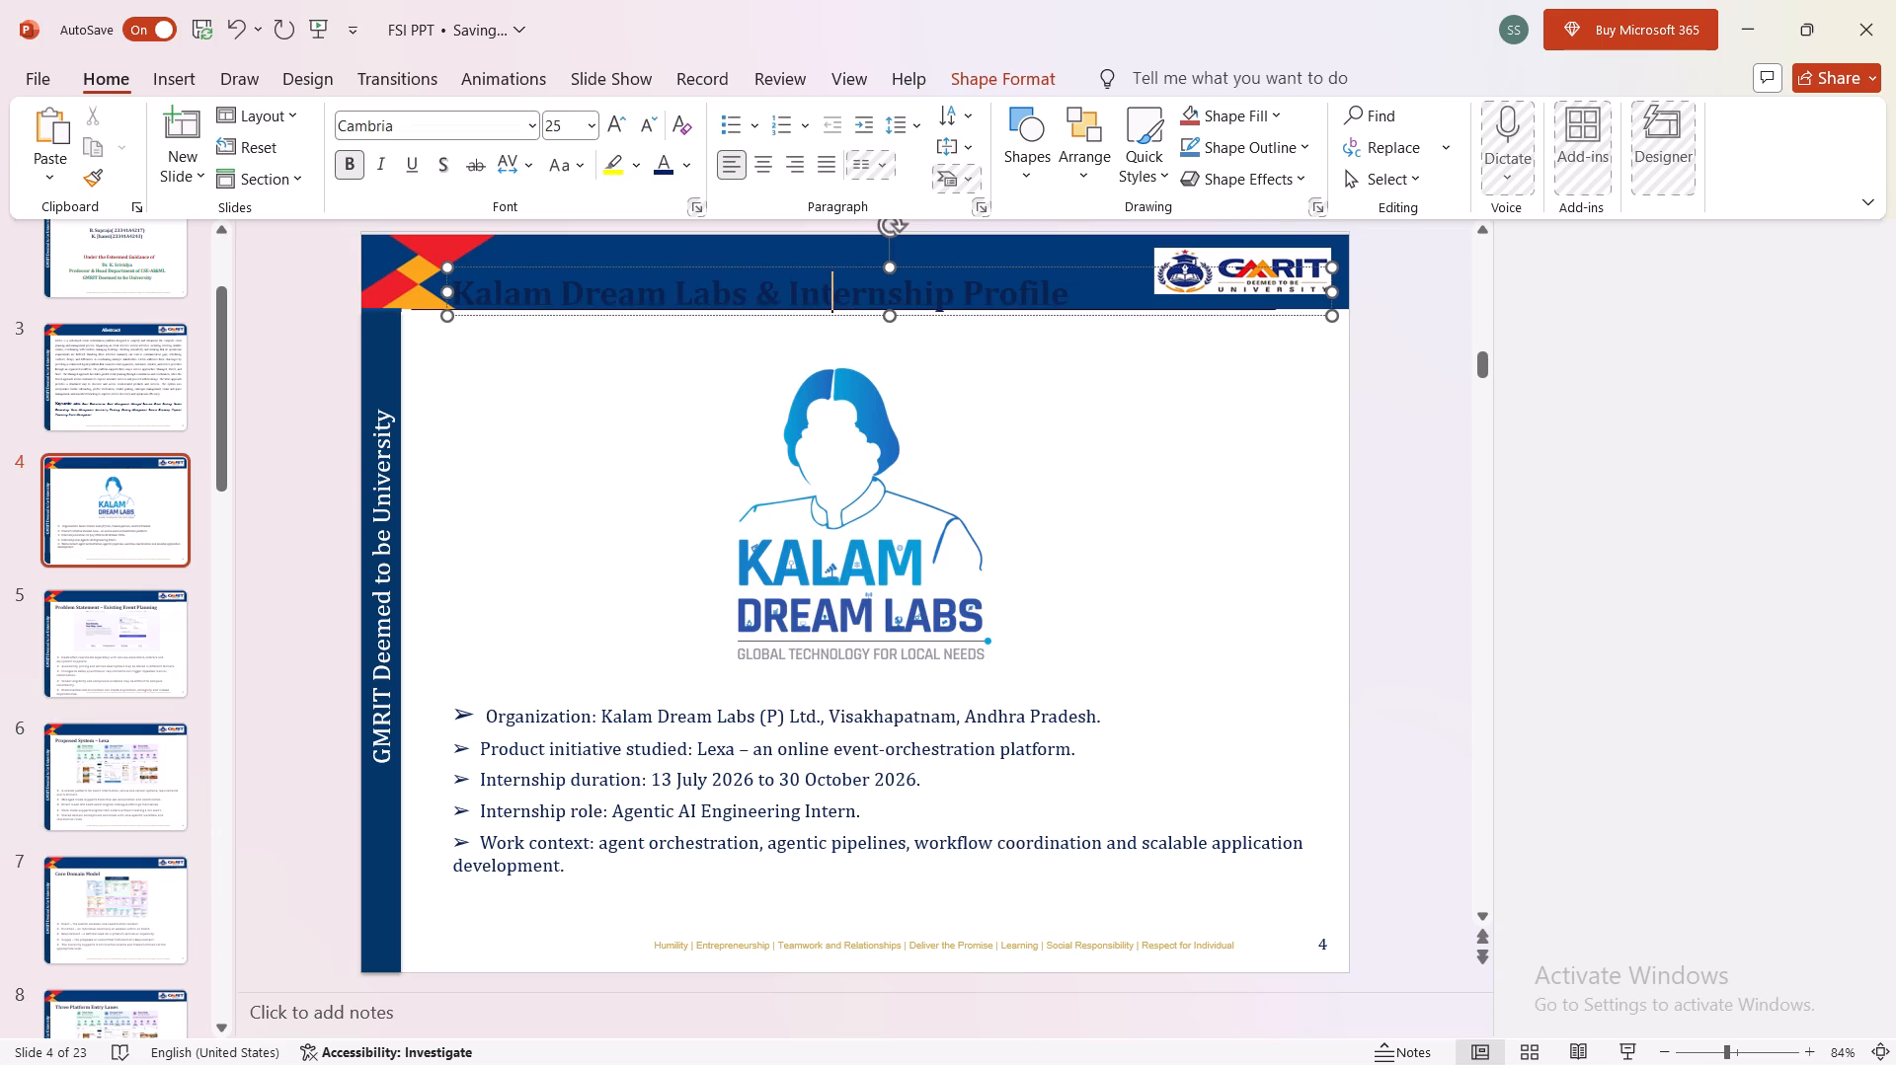
left_click_drag(795, 266, 840, 254)
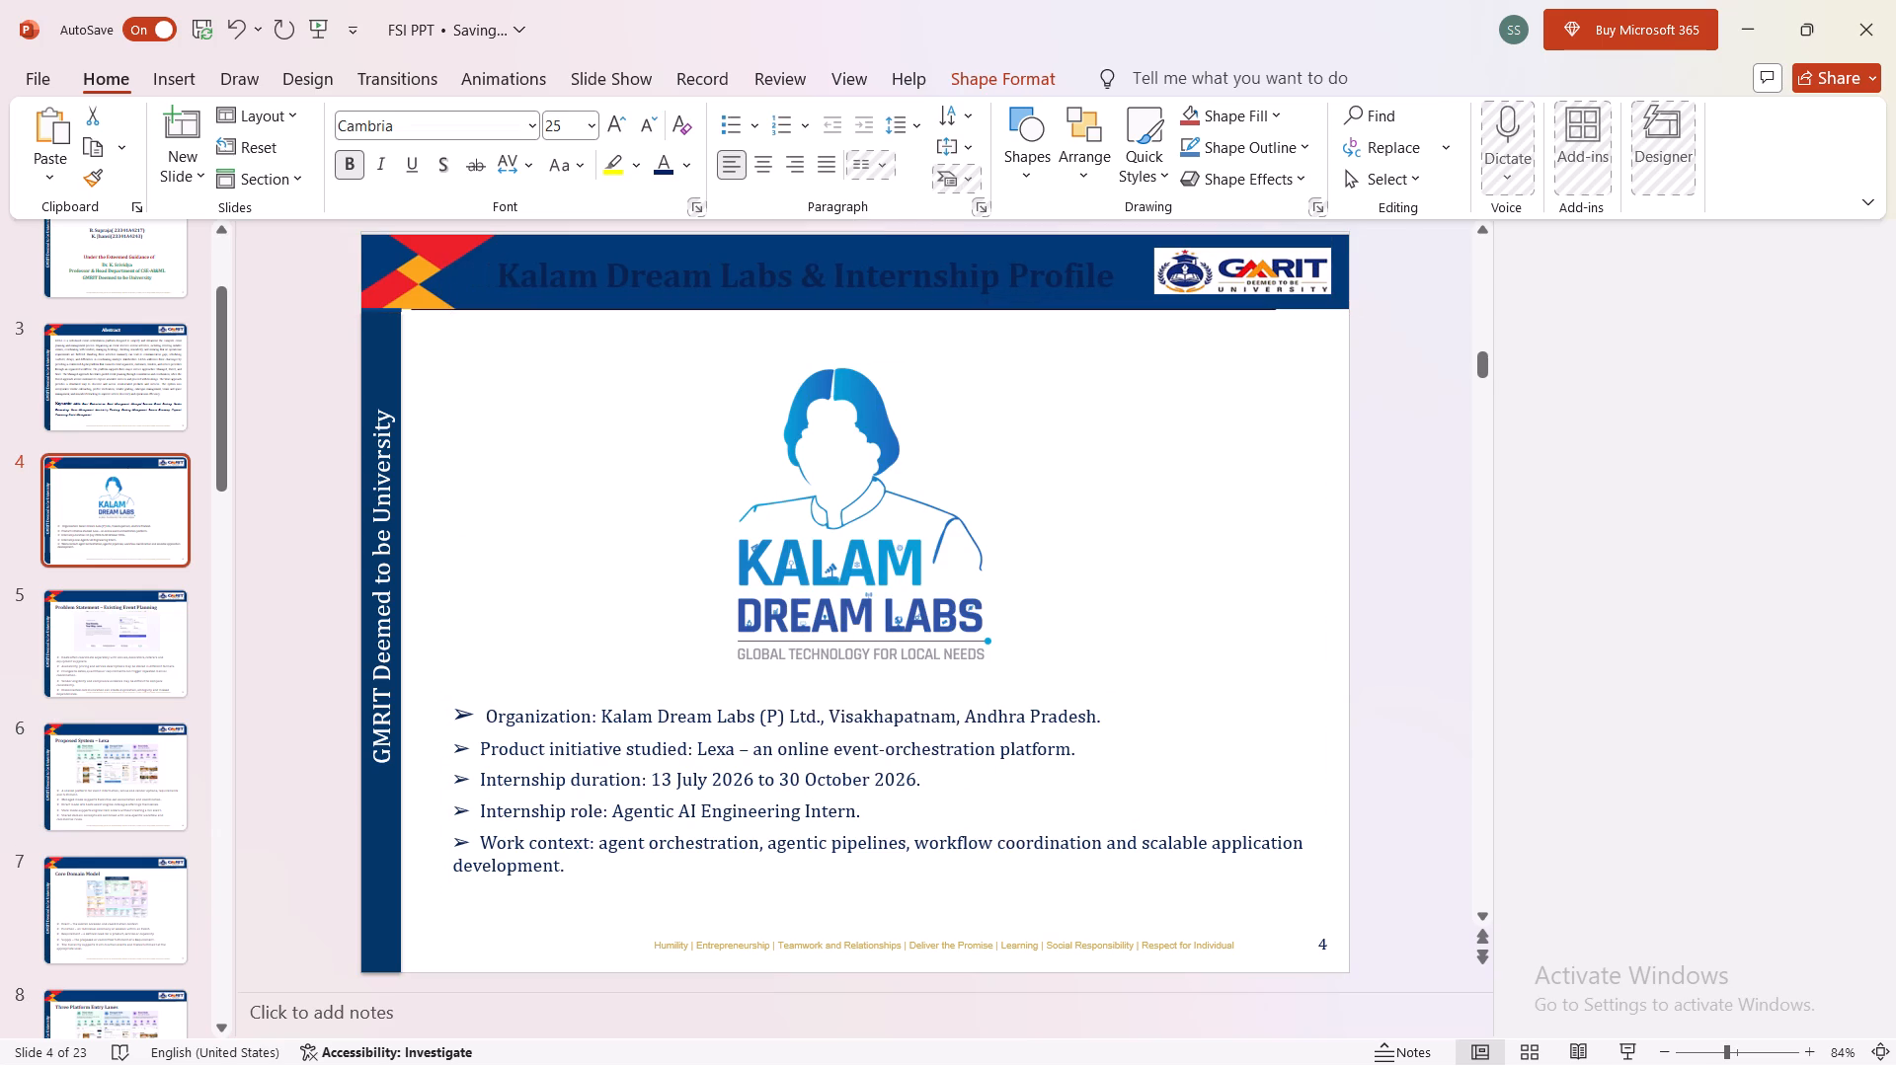
left_click_drag(840, 254, 848, 250)
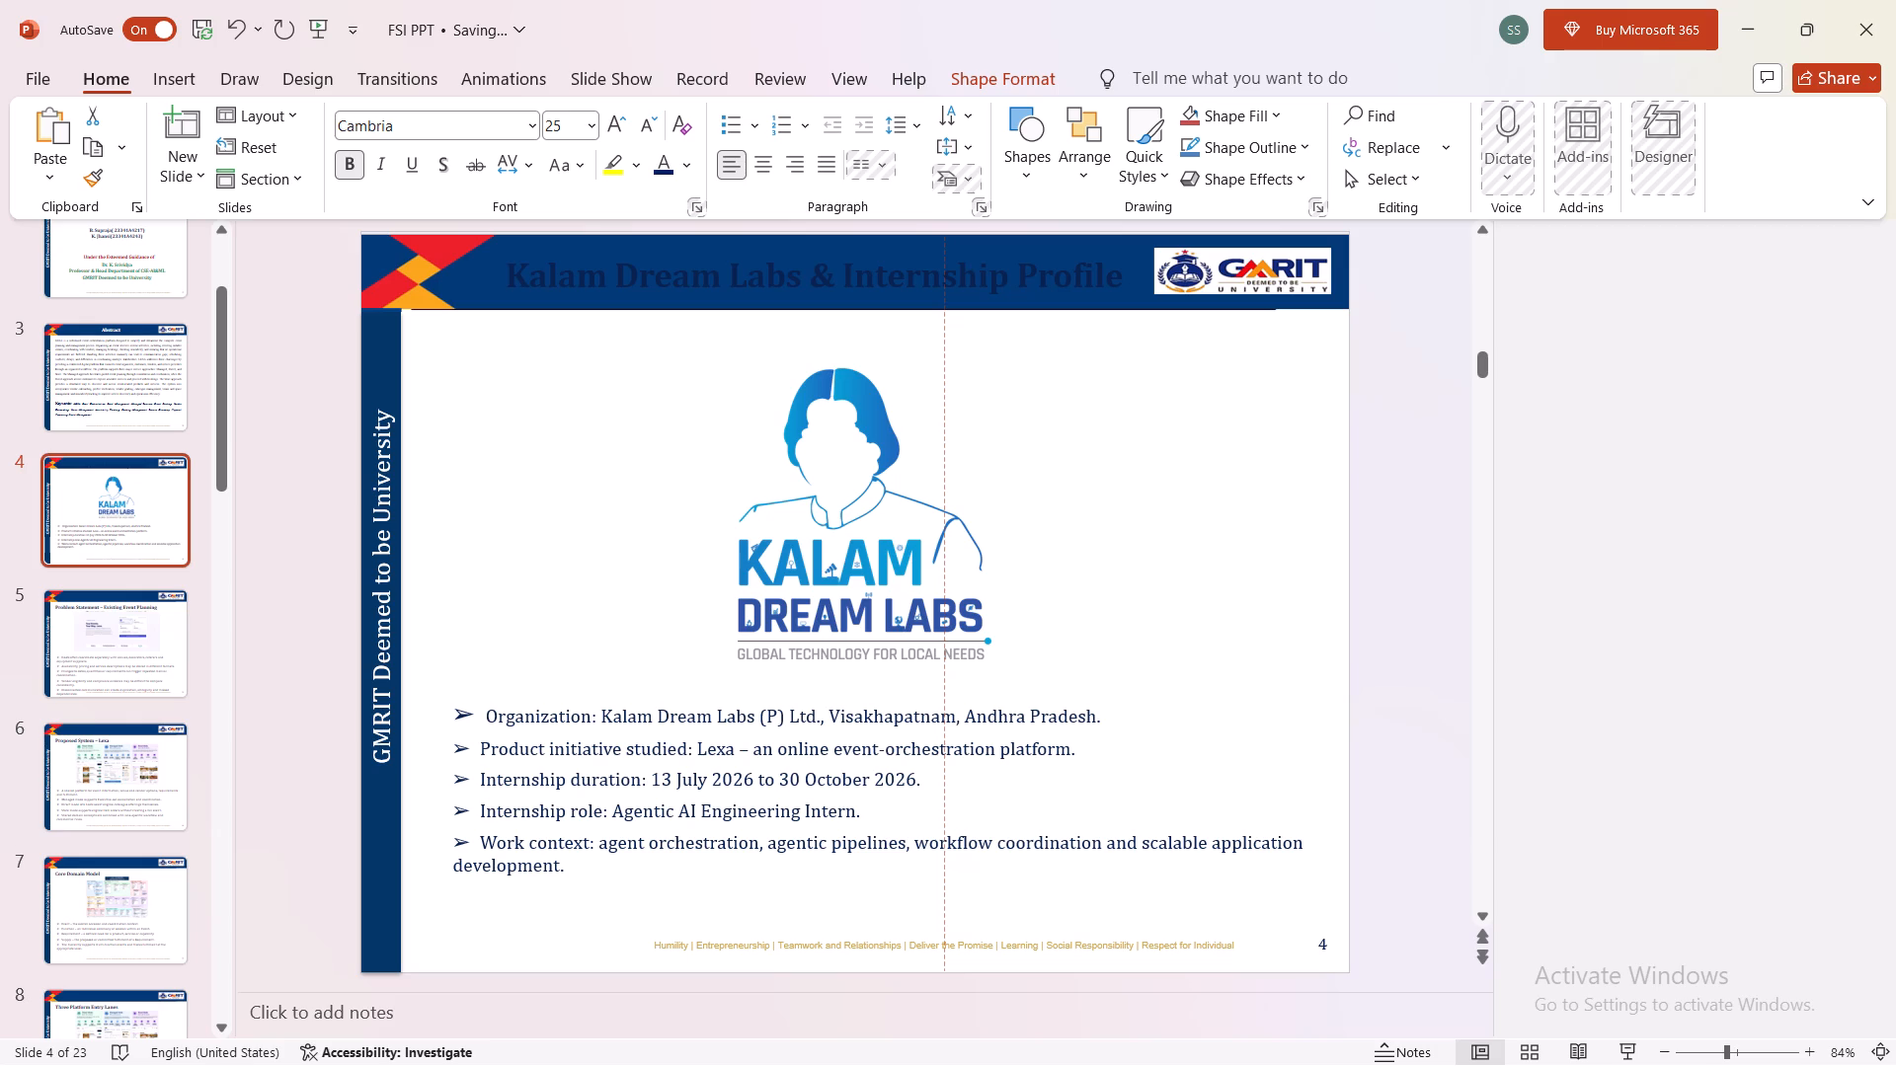
left_click_drag(848, 250, 848, 248)
left_click_drag(848, 248, 847, 247)
Set the font color of the whole slide 4 title to white.
left_click(847, 277)
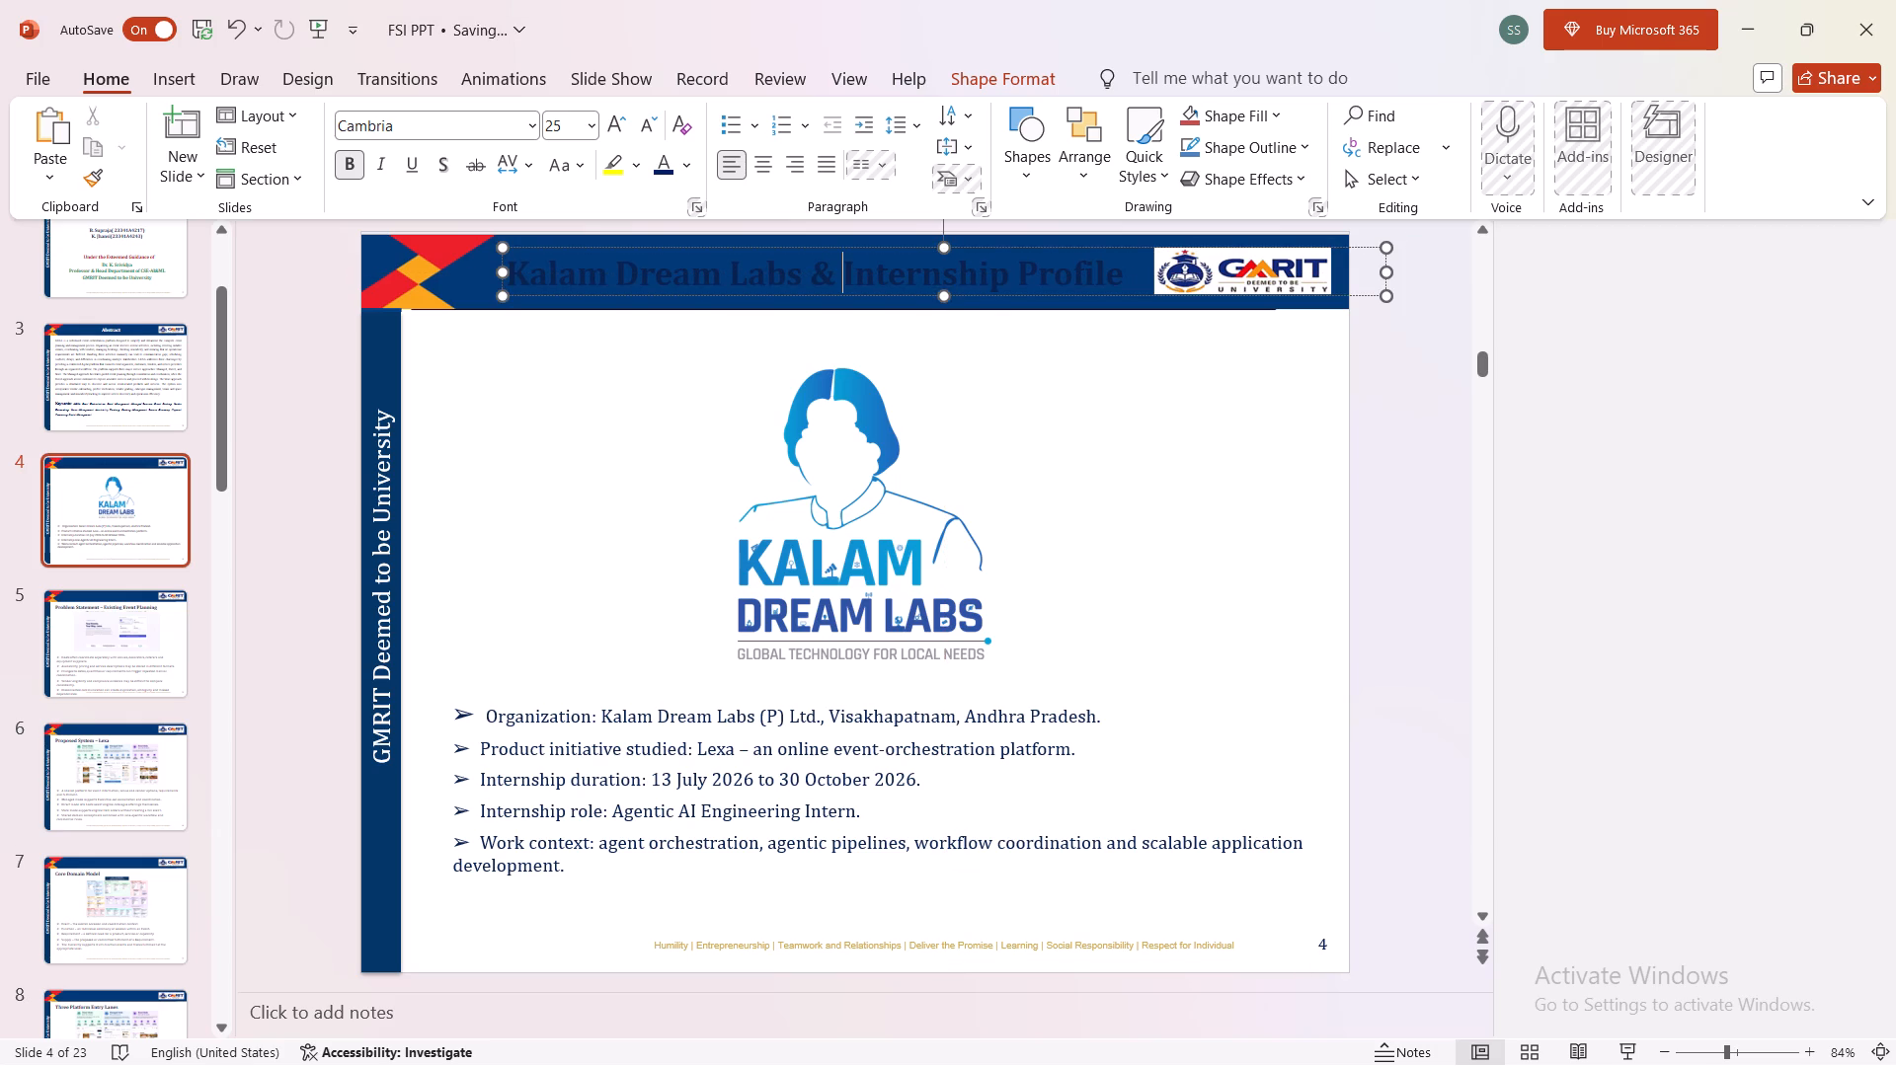
key("ctrl+a")
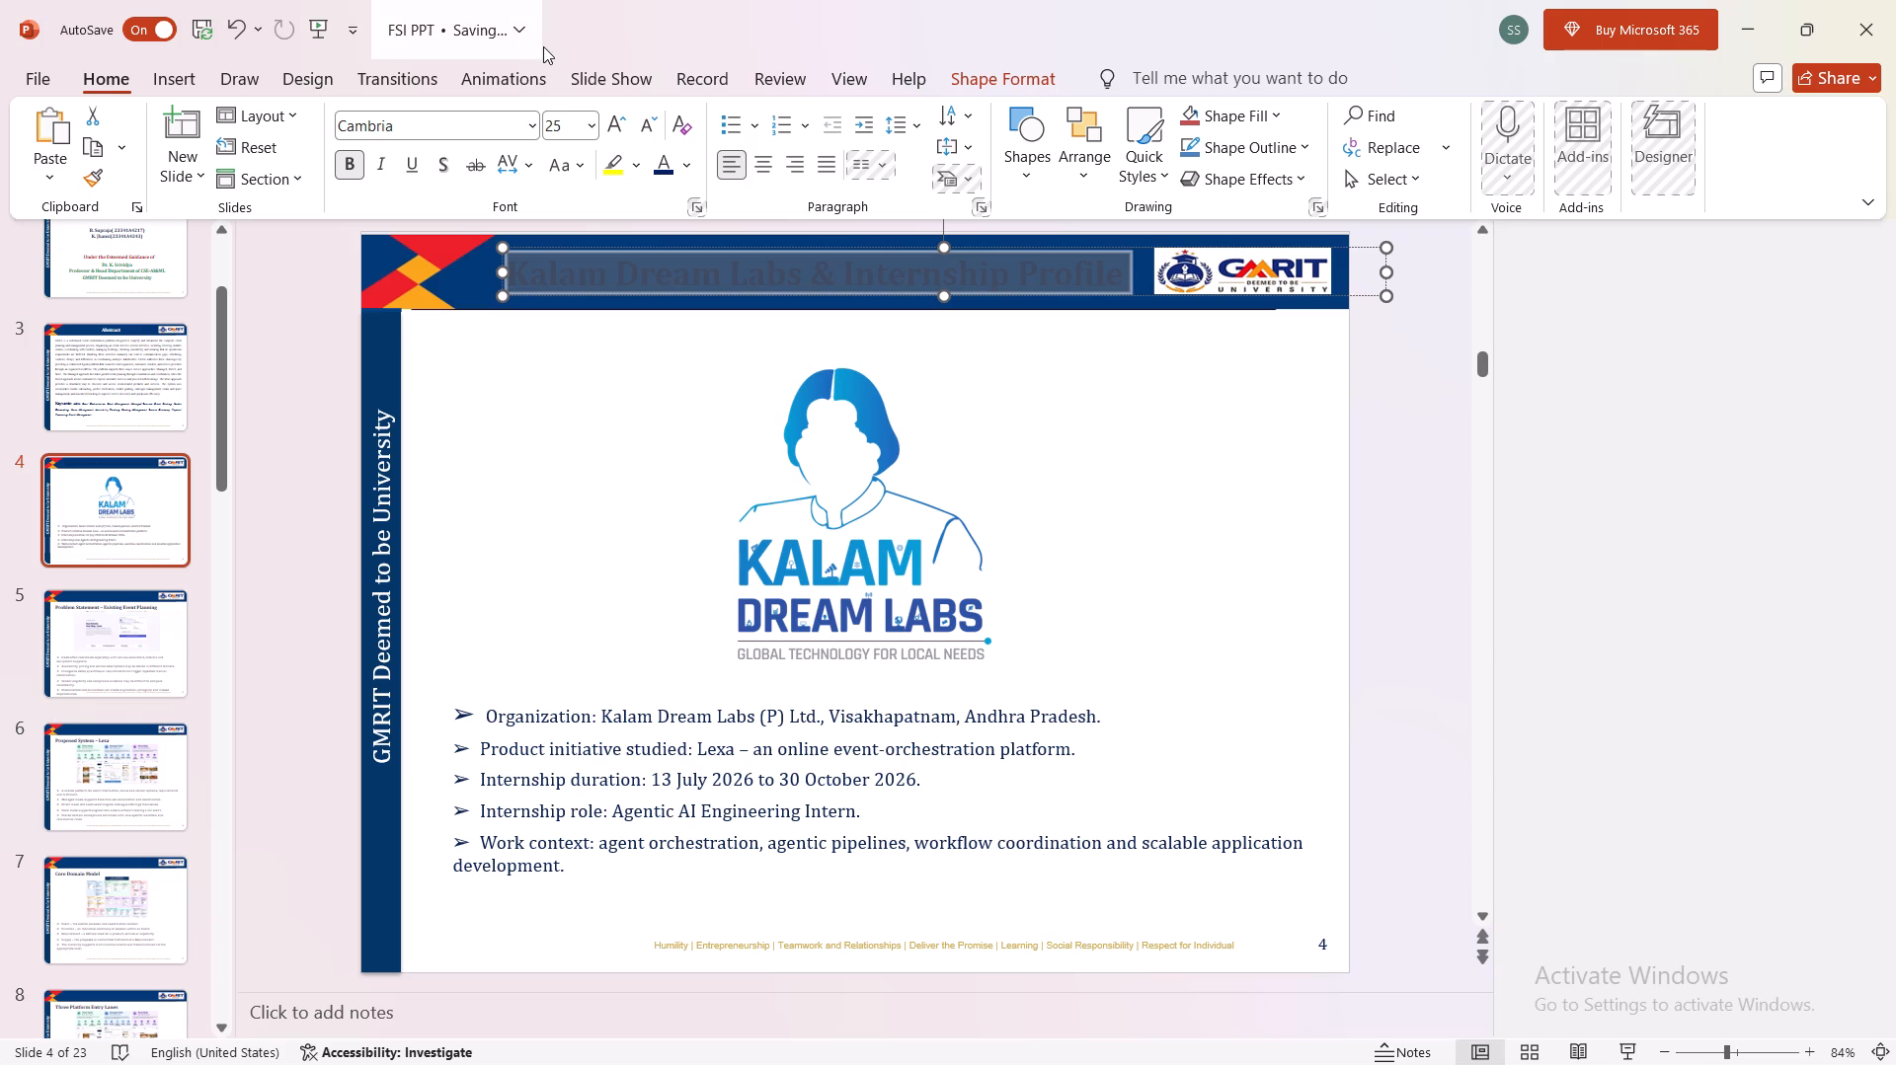
left_click(687, 164)
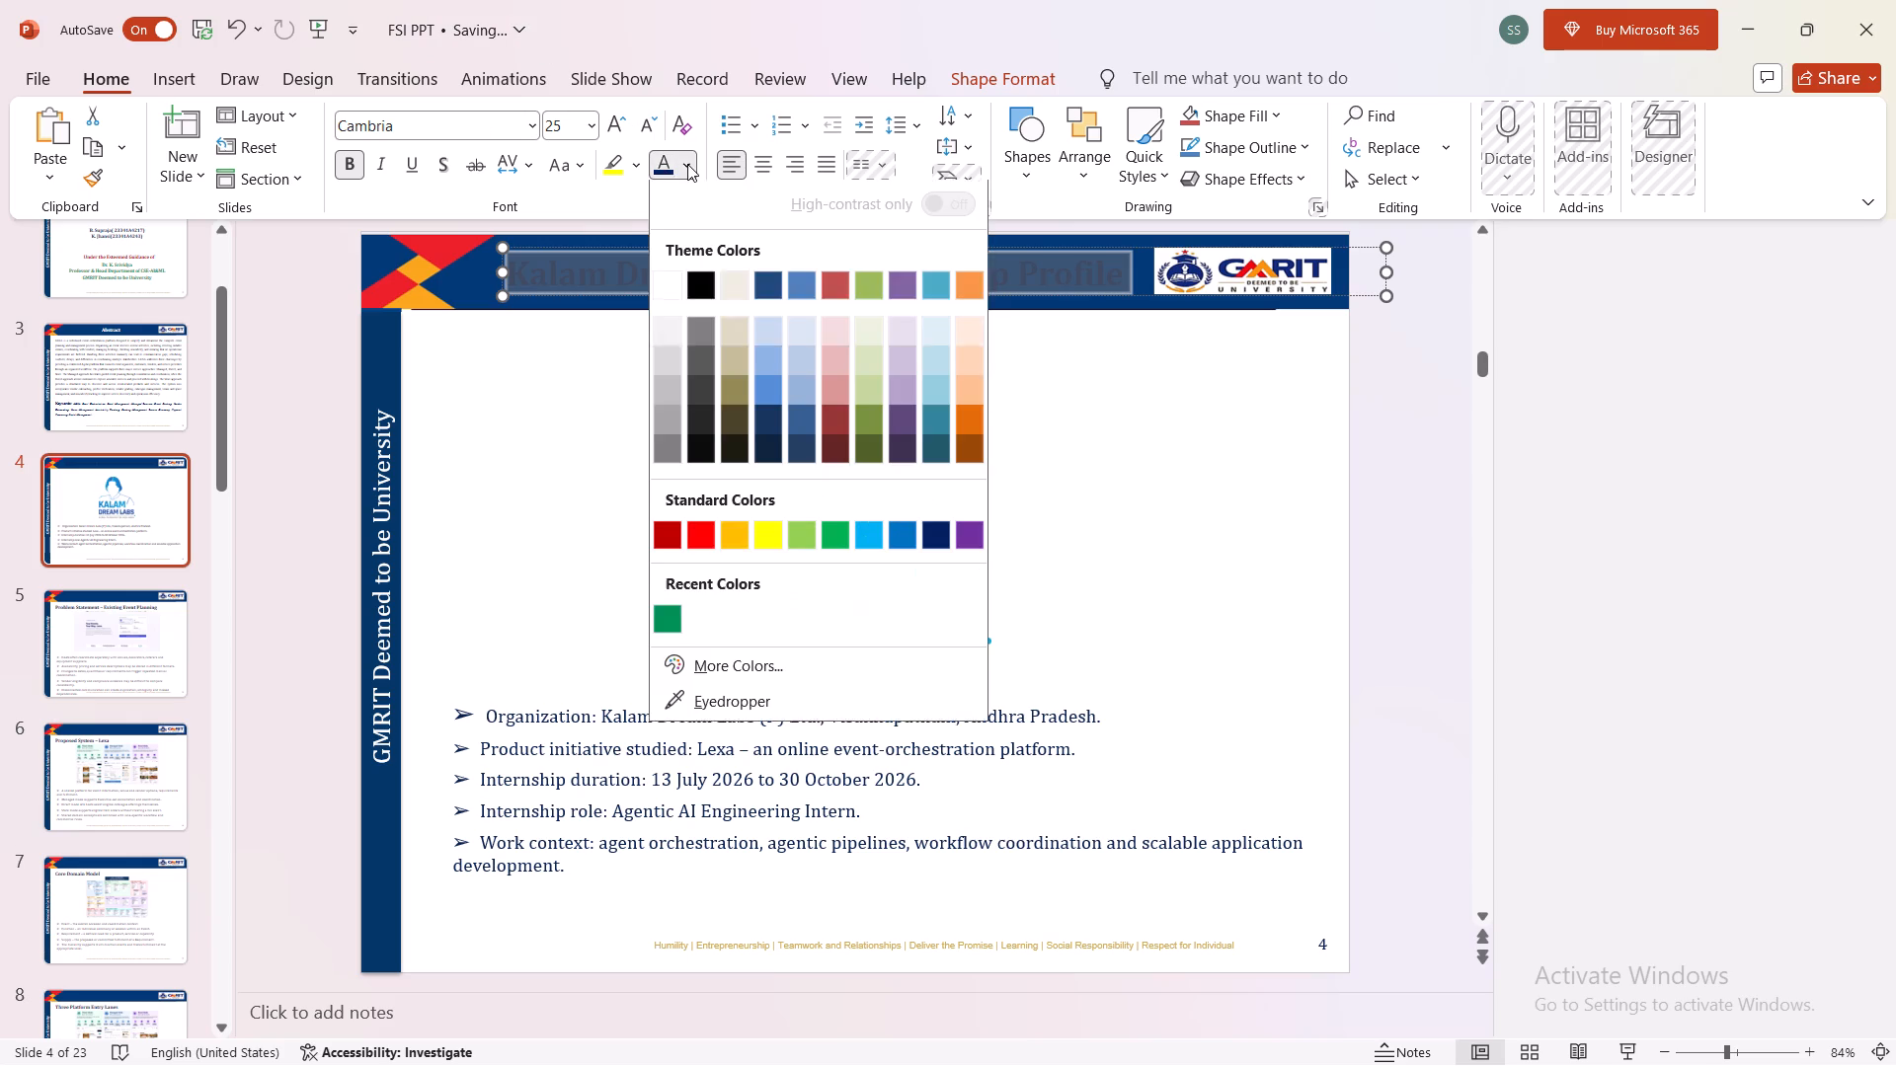
left_click(675, 286)
left_click(617, 461)
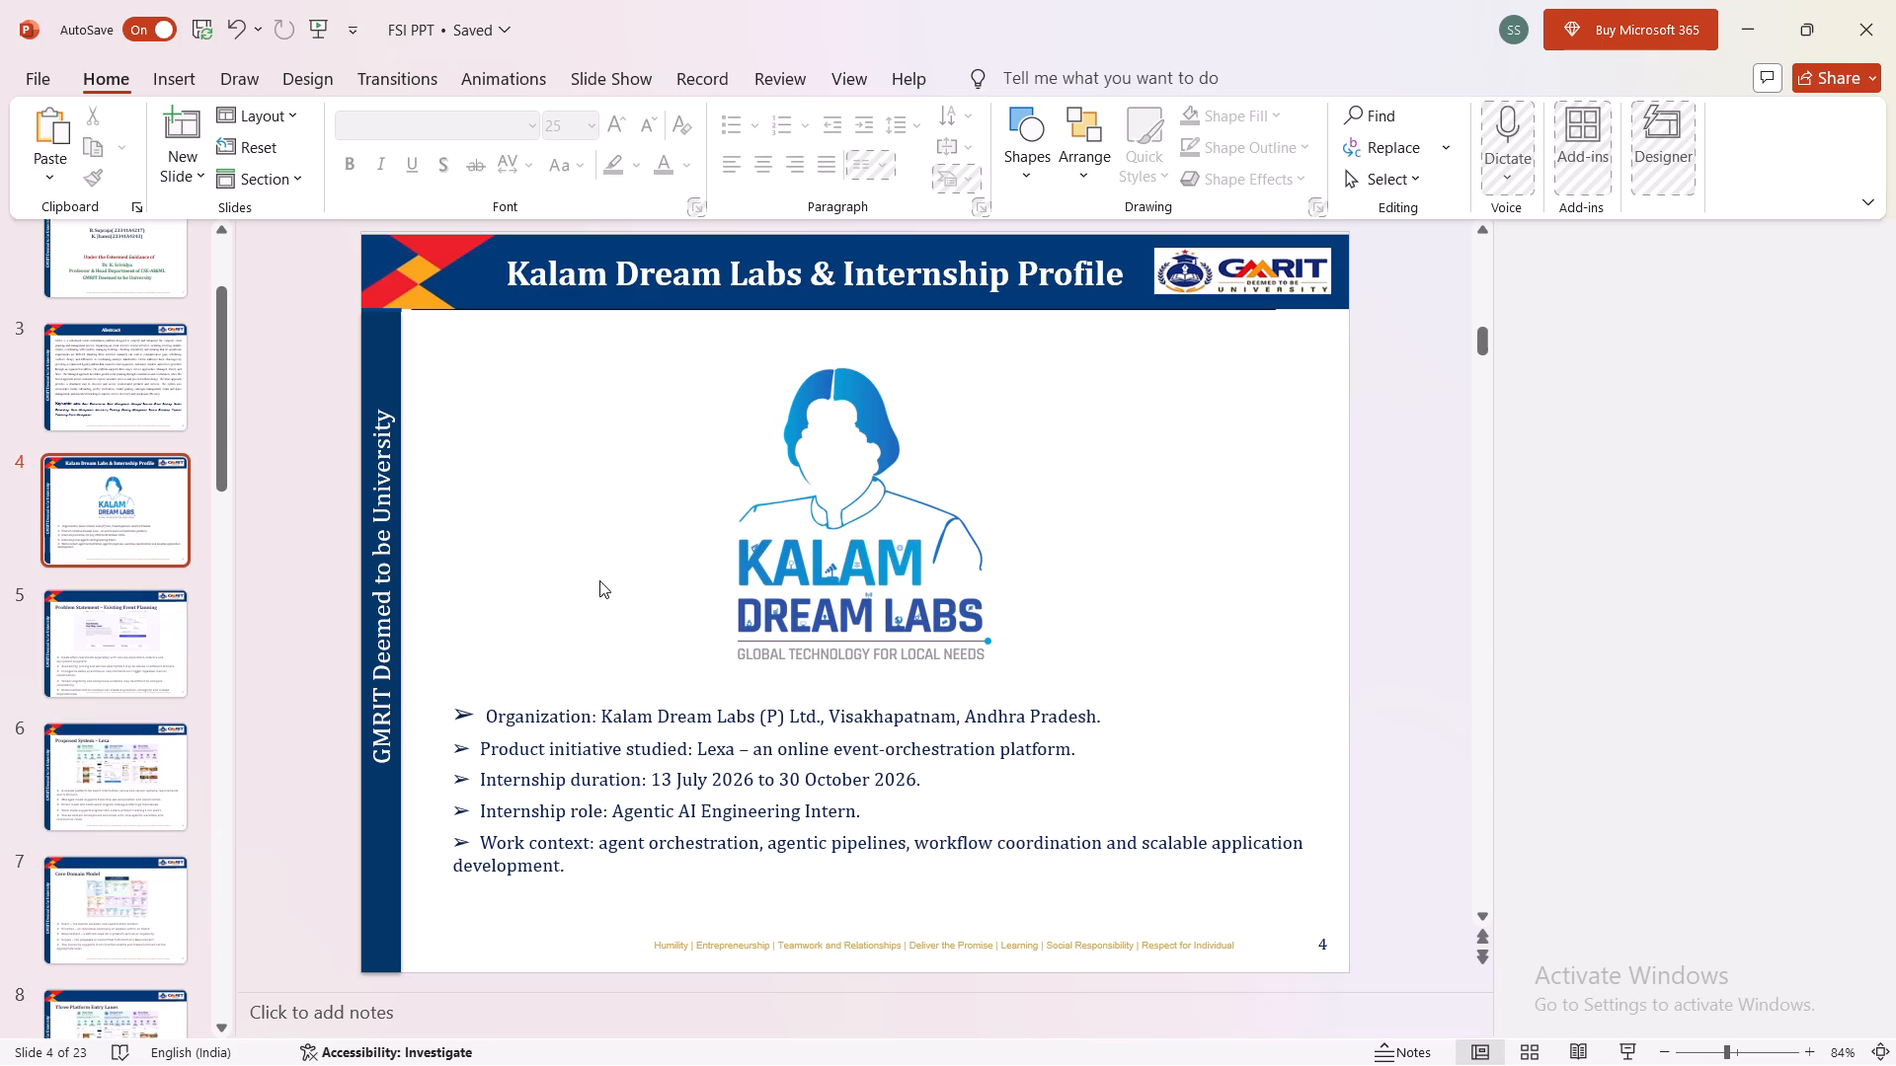
On slide 5, move the title Problem Statement – Existing Event Planning up onto the blue header banner.
left_click(140, 680)
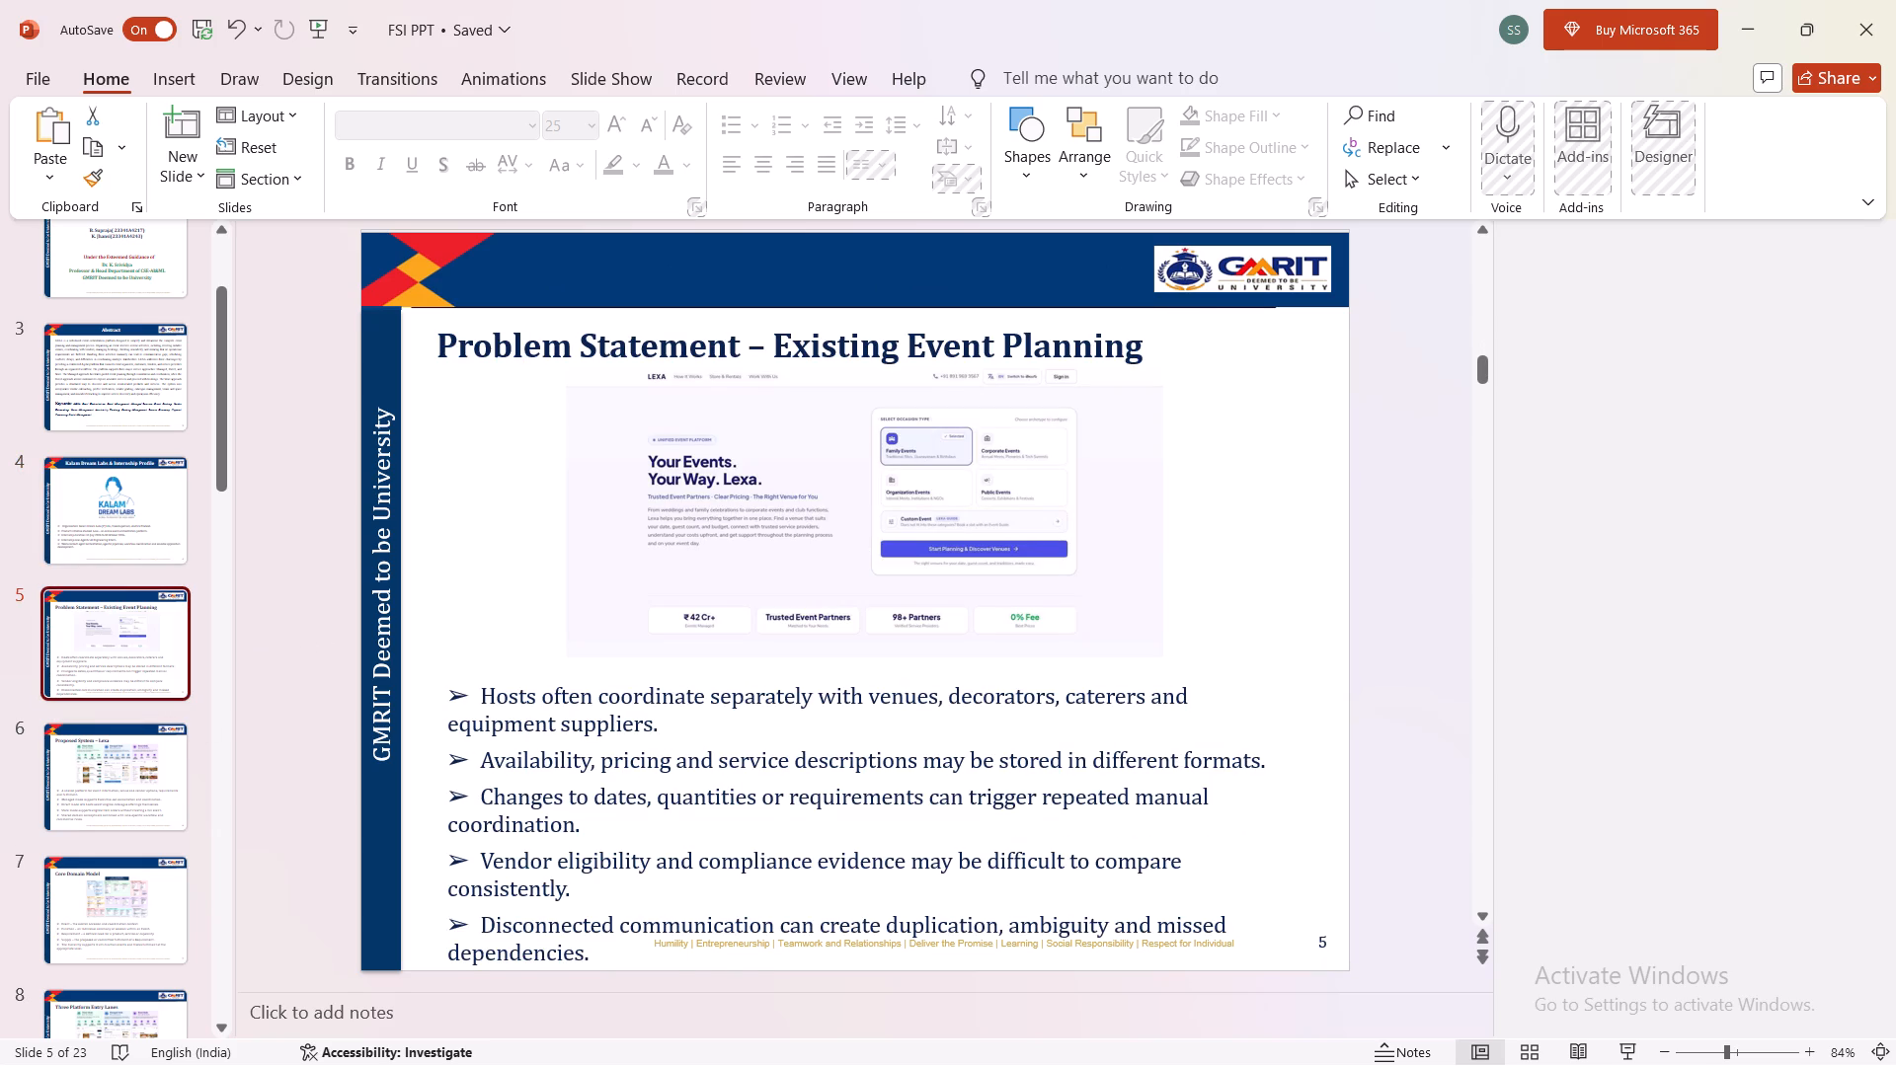
left_click(690, 349)
left_click_drag(651, 320, 664, 289)
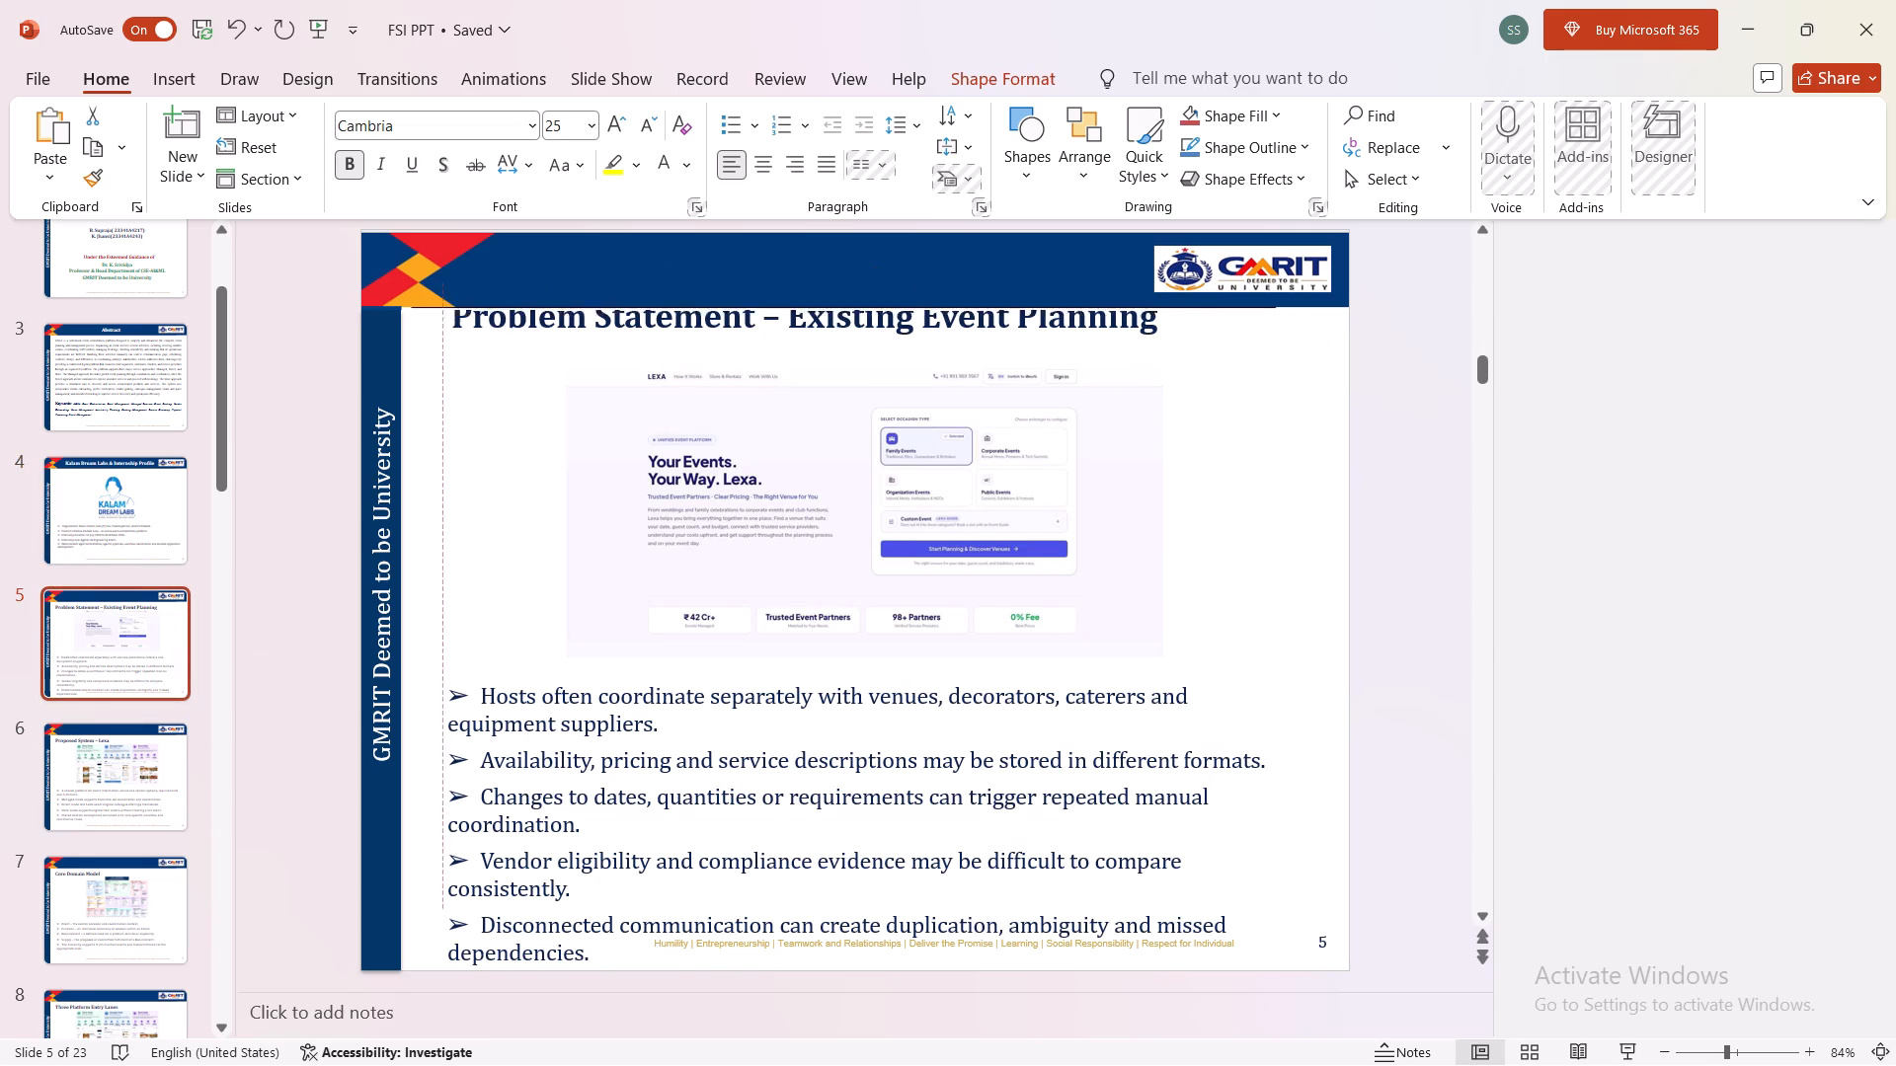
left_click_drag(664, 289, 708, 260)
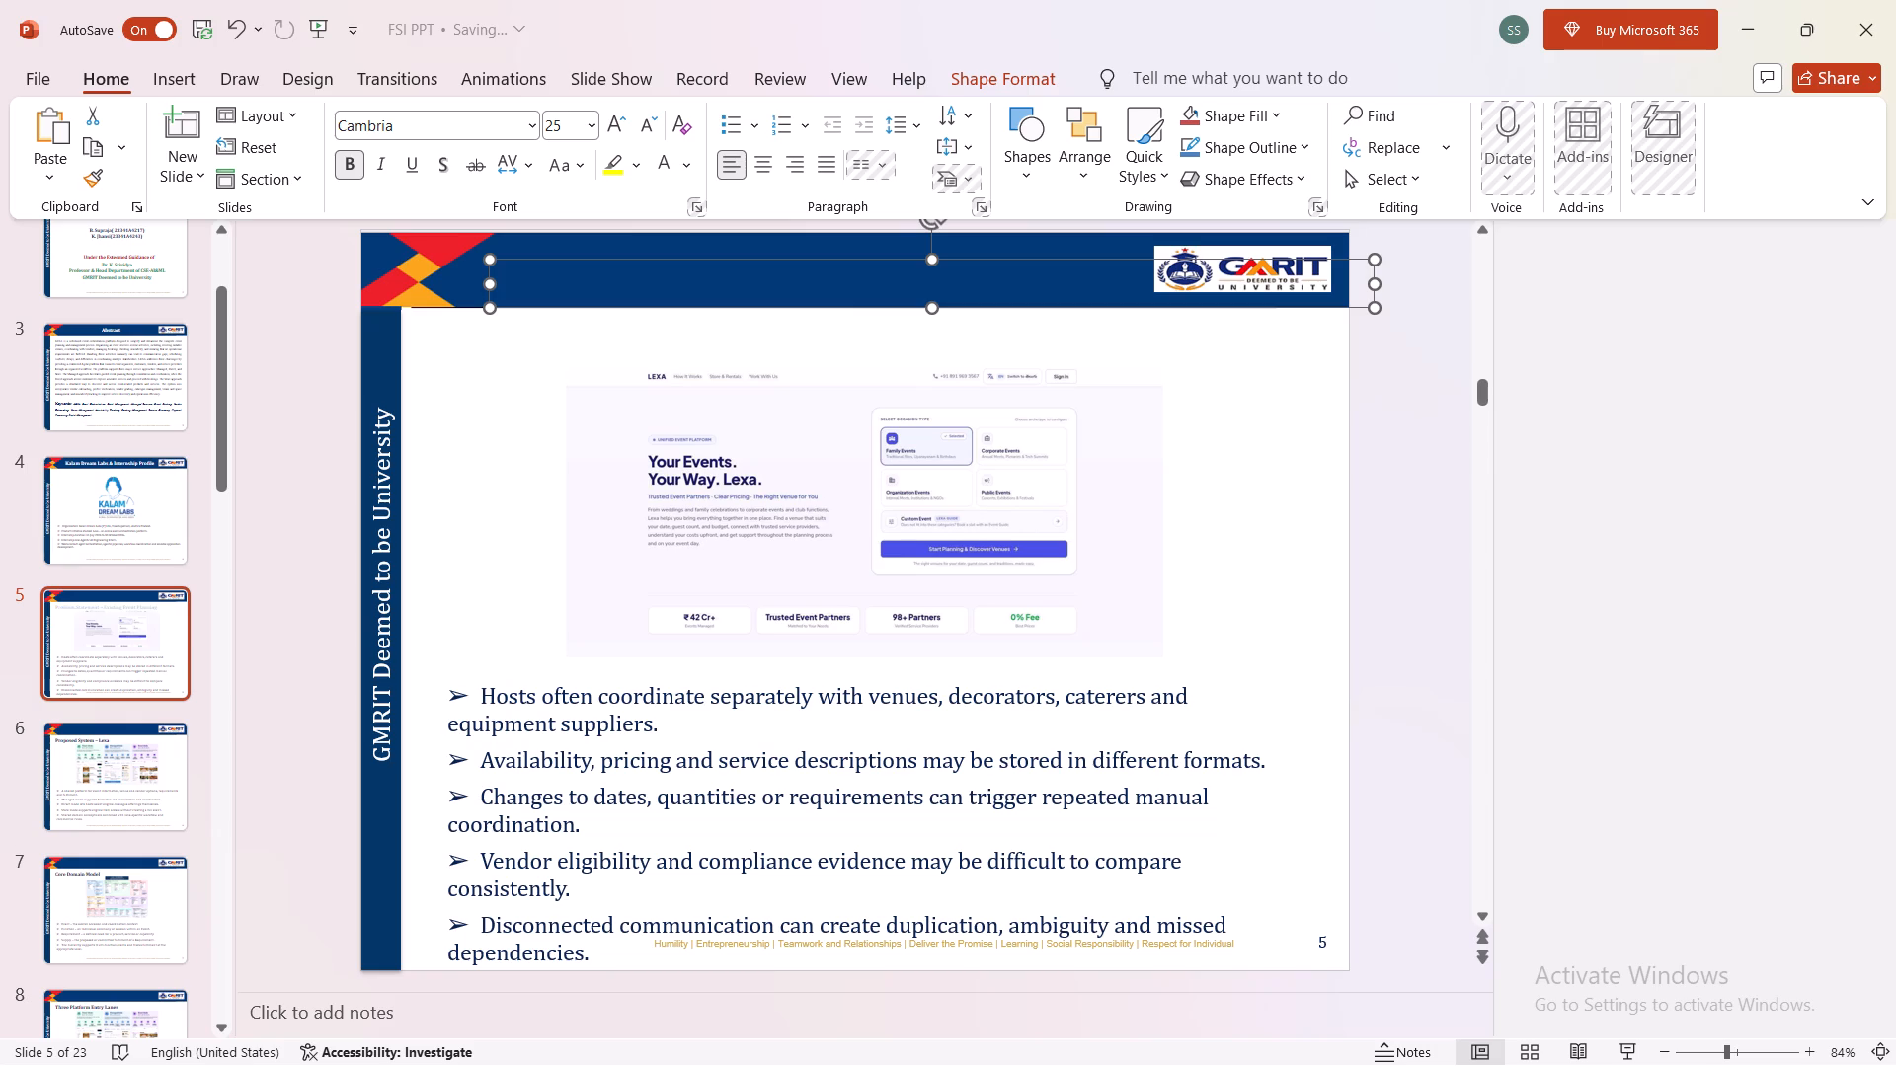
Send the blue header banner picture on slide 5 to the back, behind the title.
left_click(709, 245)
right_click(755, 259)
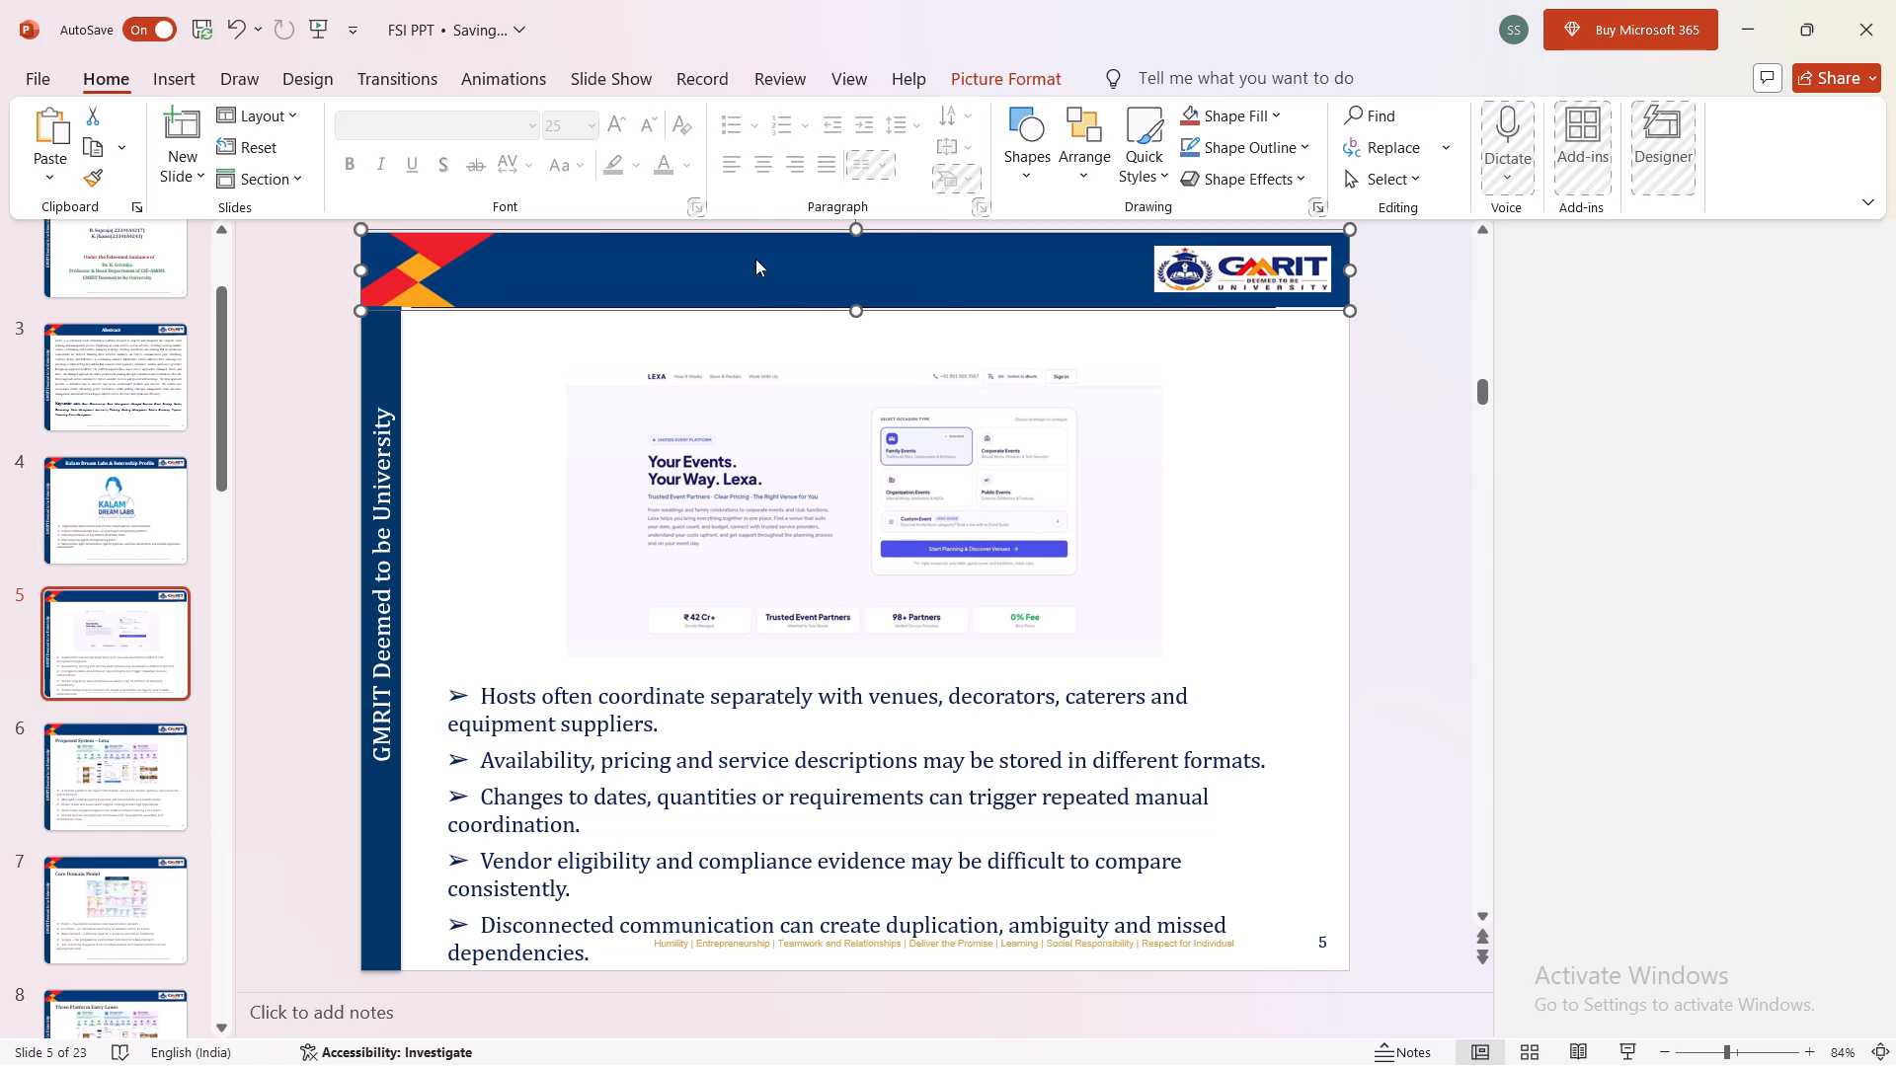
left_click(851, 548)
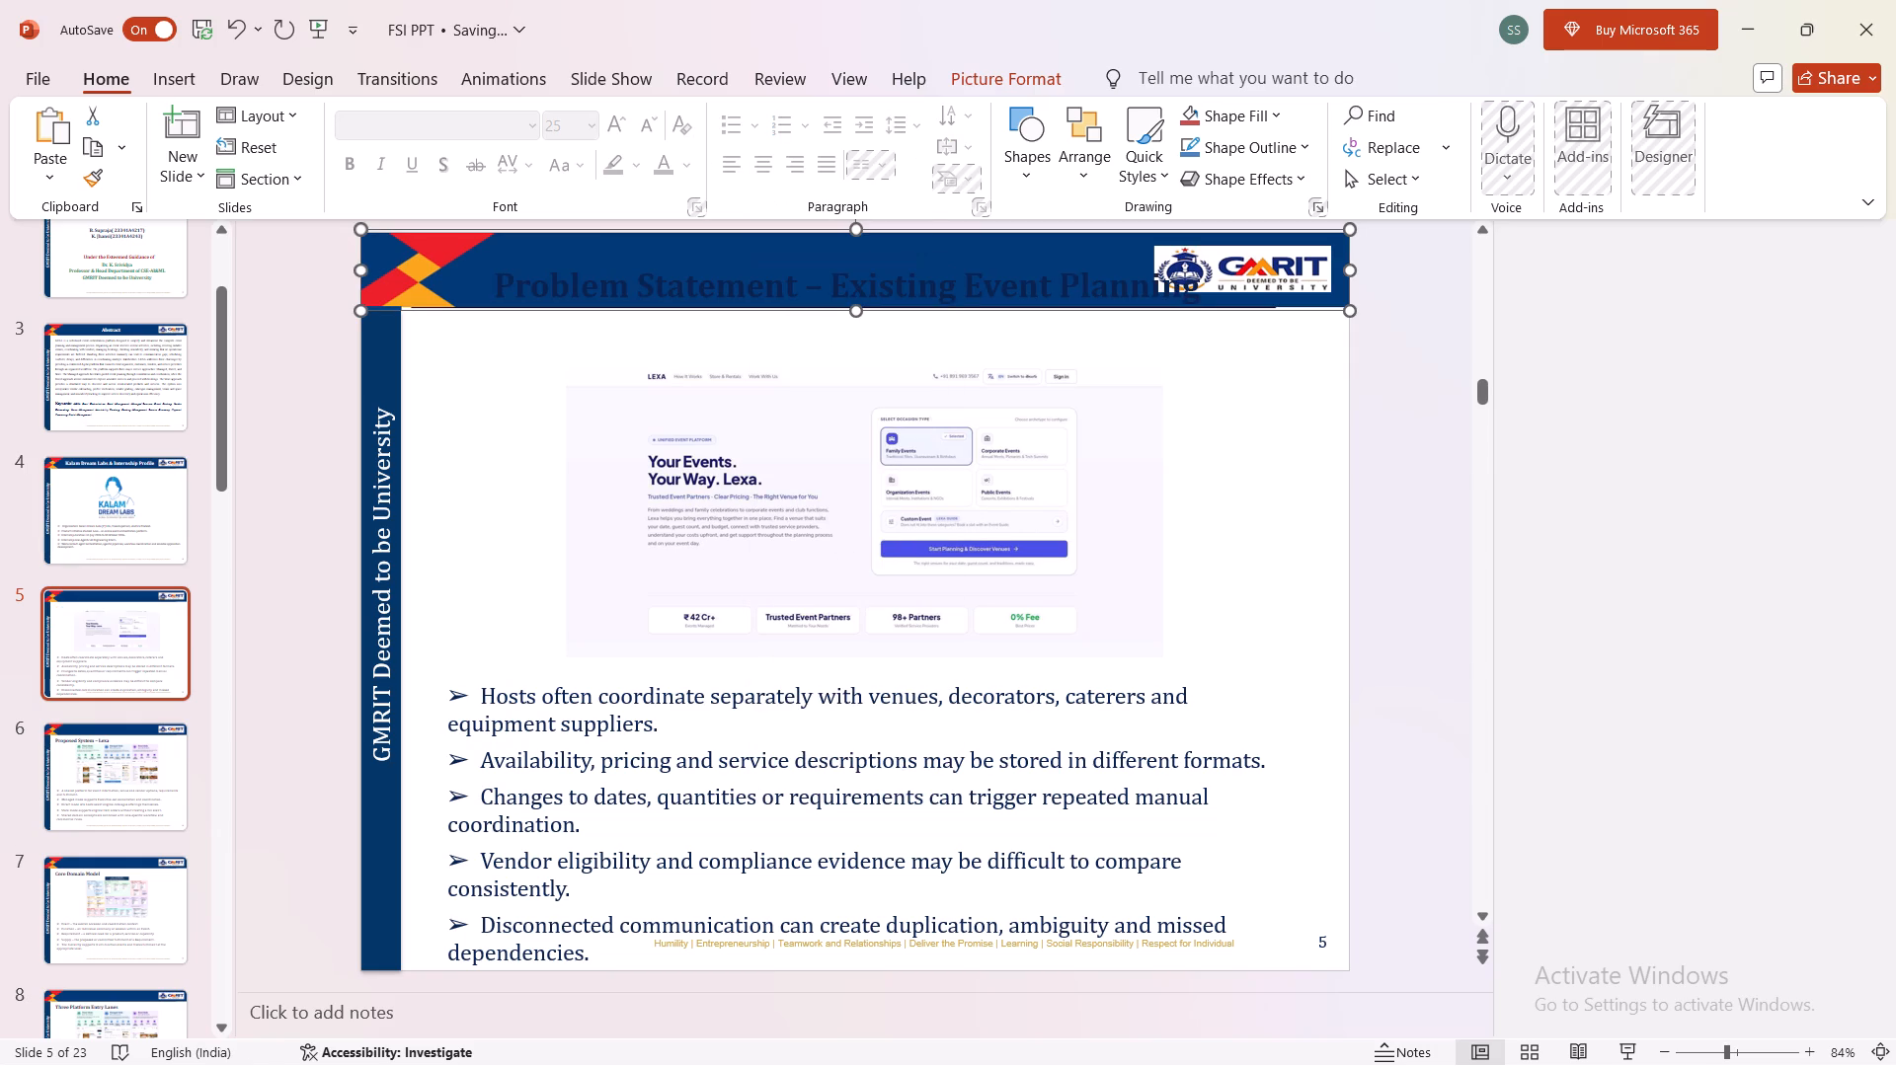
Position the slide 5 title in the vertical middle of the header banner, ending just before the GMRIT logo.
left_click(818, 287)
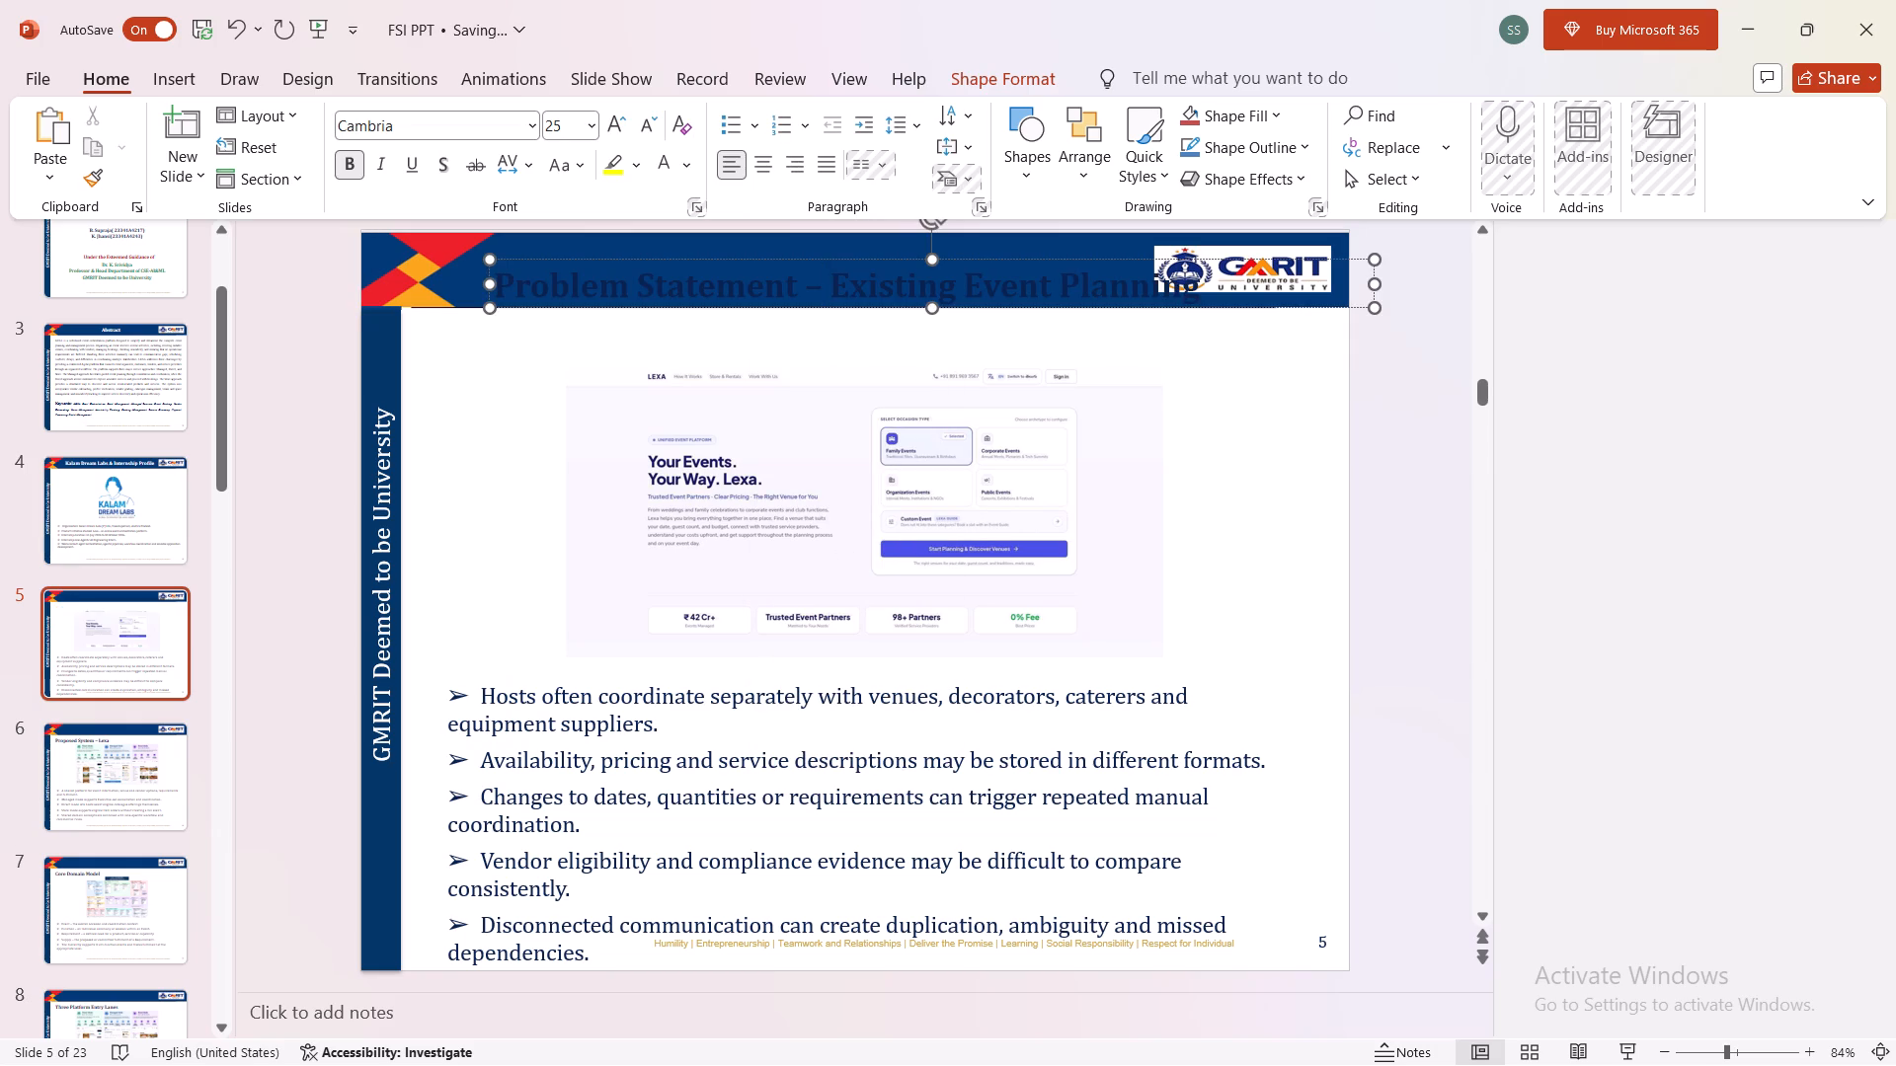
left_click_drag(794, 260, 772, 248)
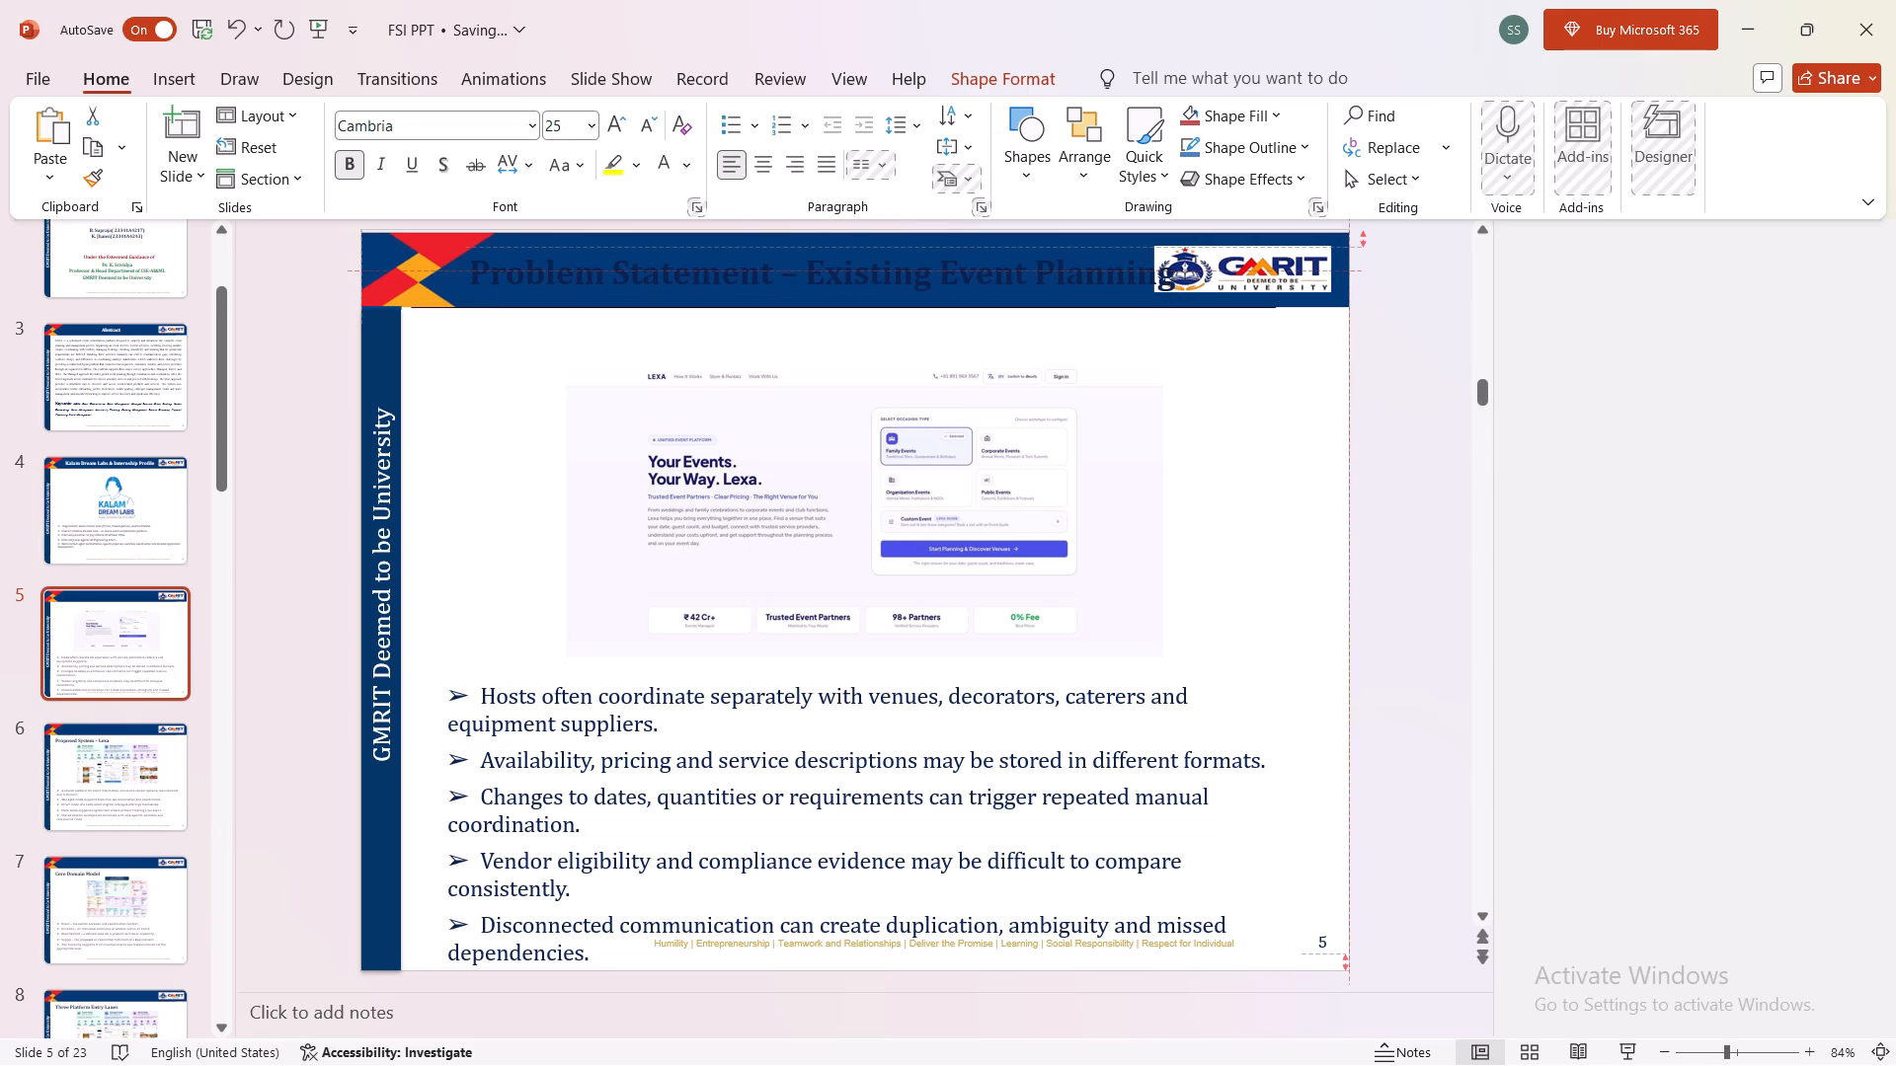
left_click_drag(772, 248, 754, 247)
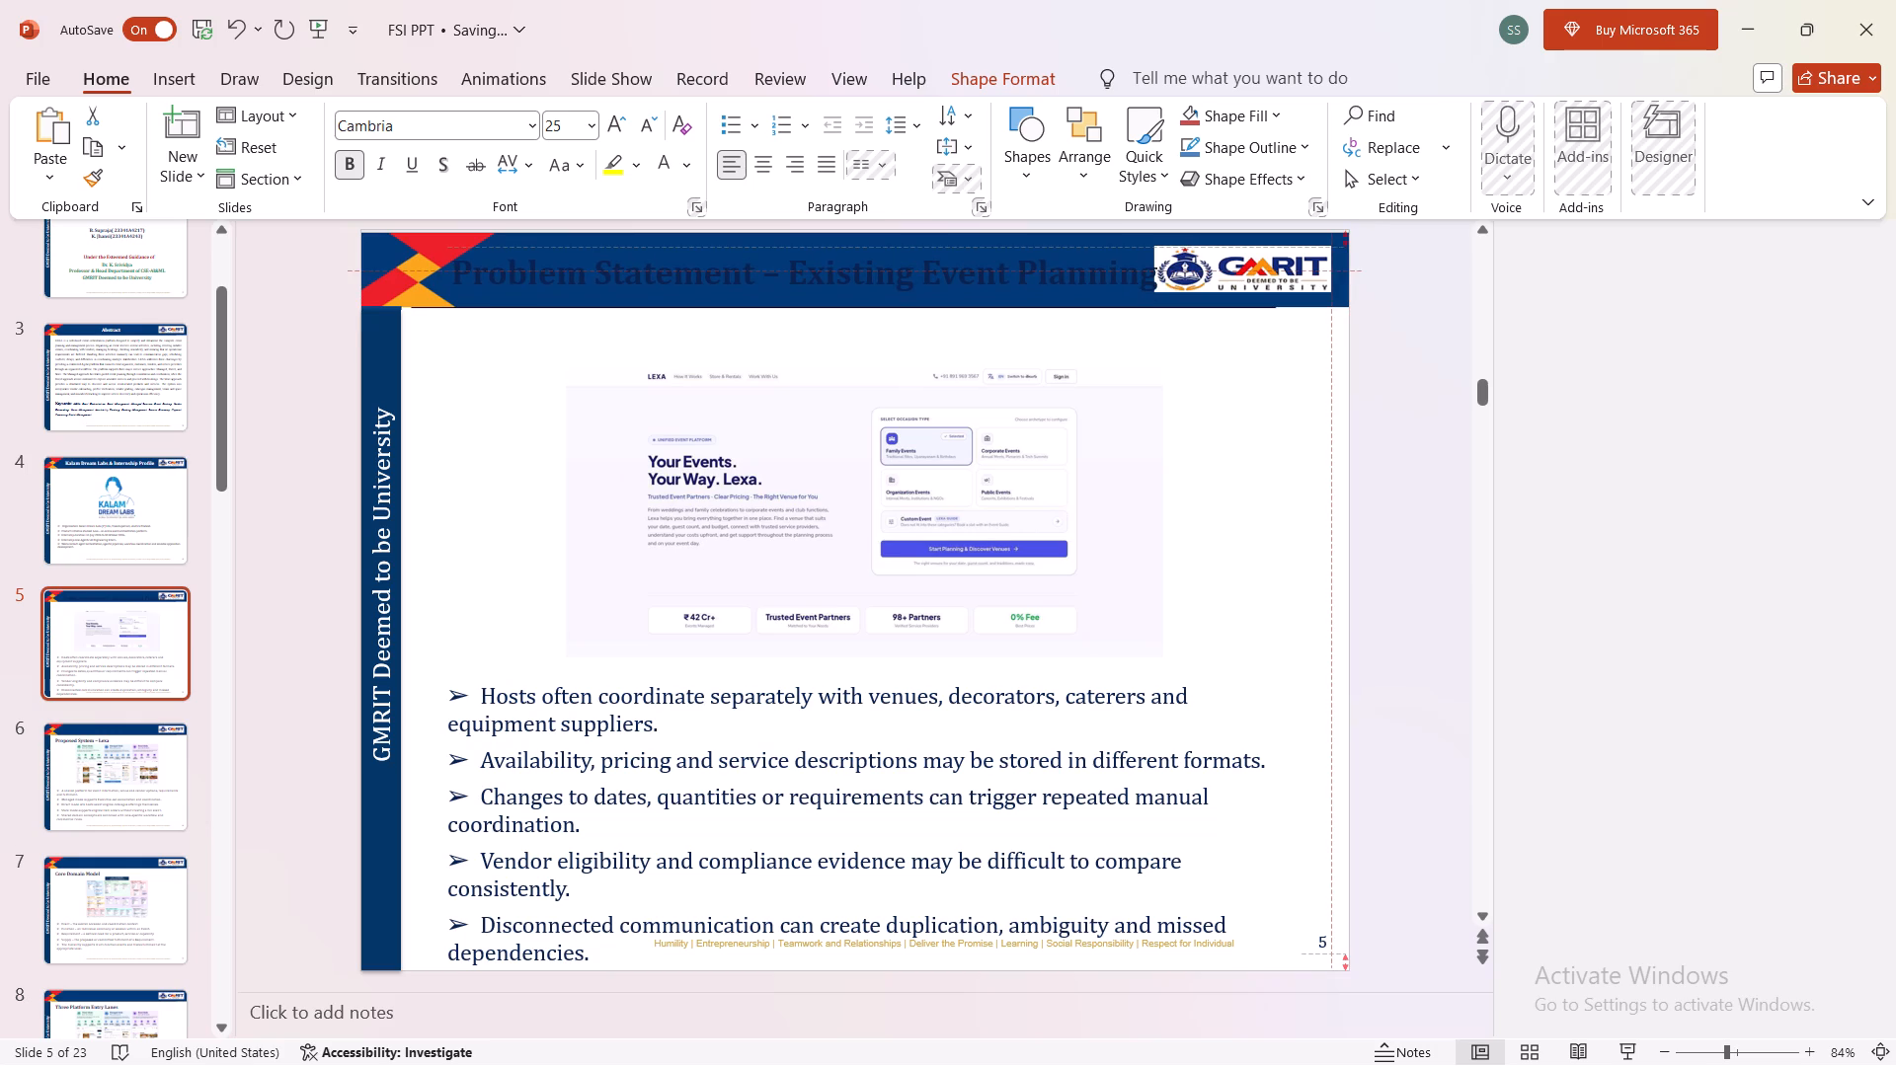
left_click_drag(754, 247, 775, 247)
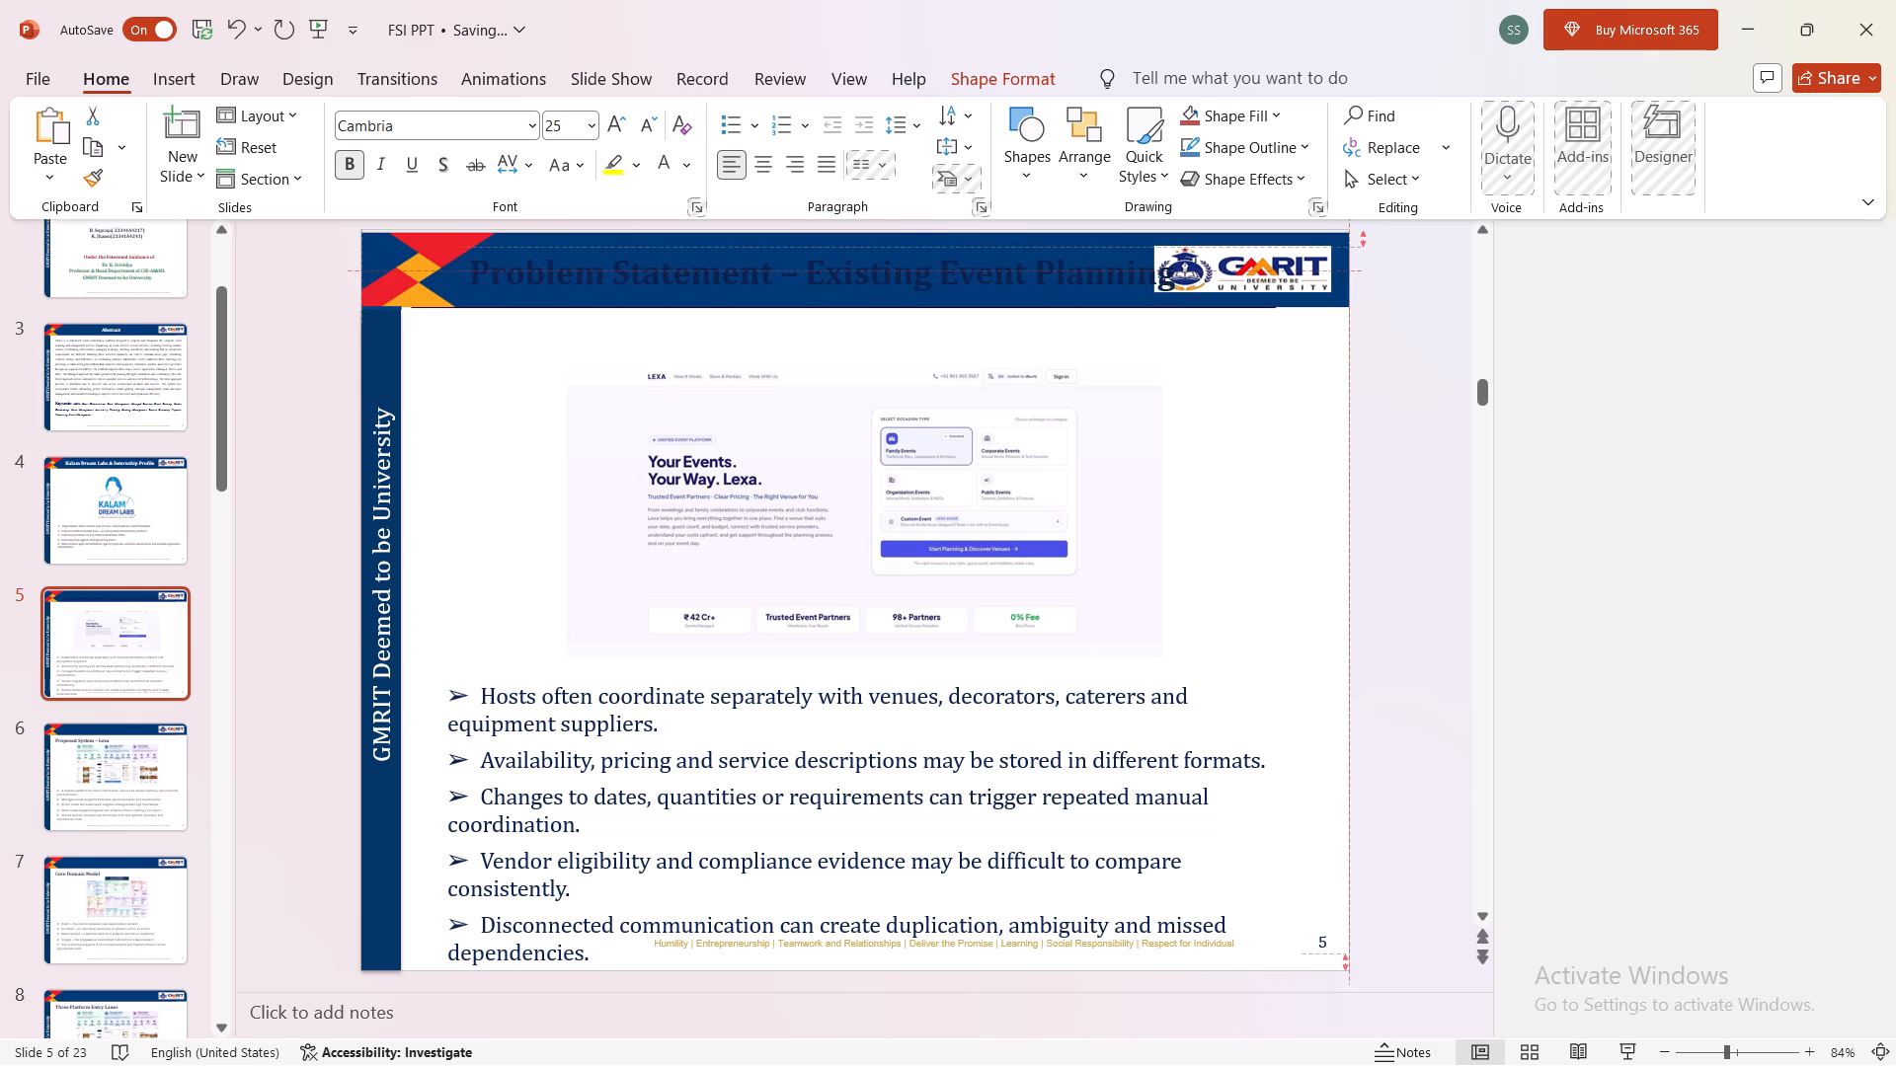
left_click_drag(775, 247, 710, 247)
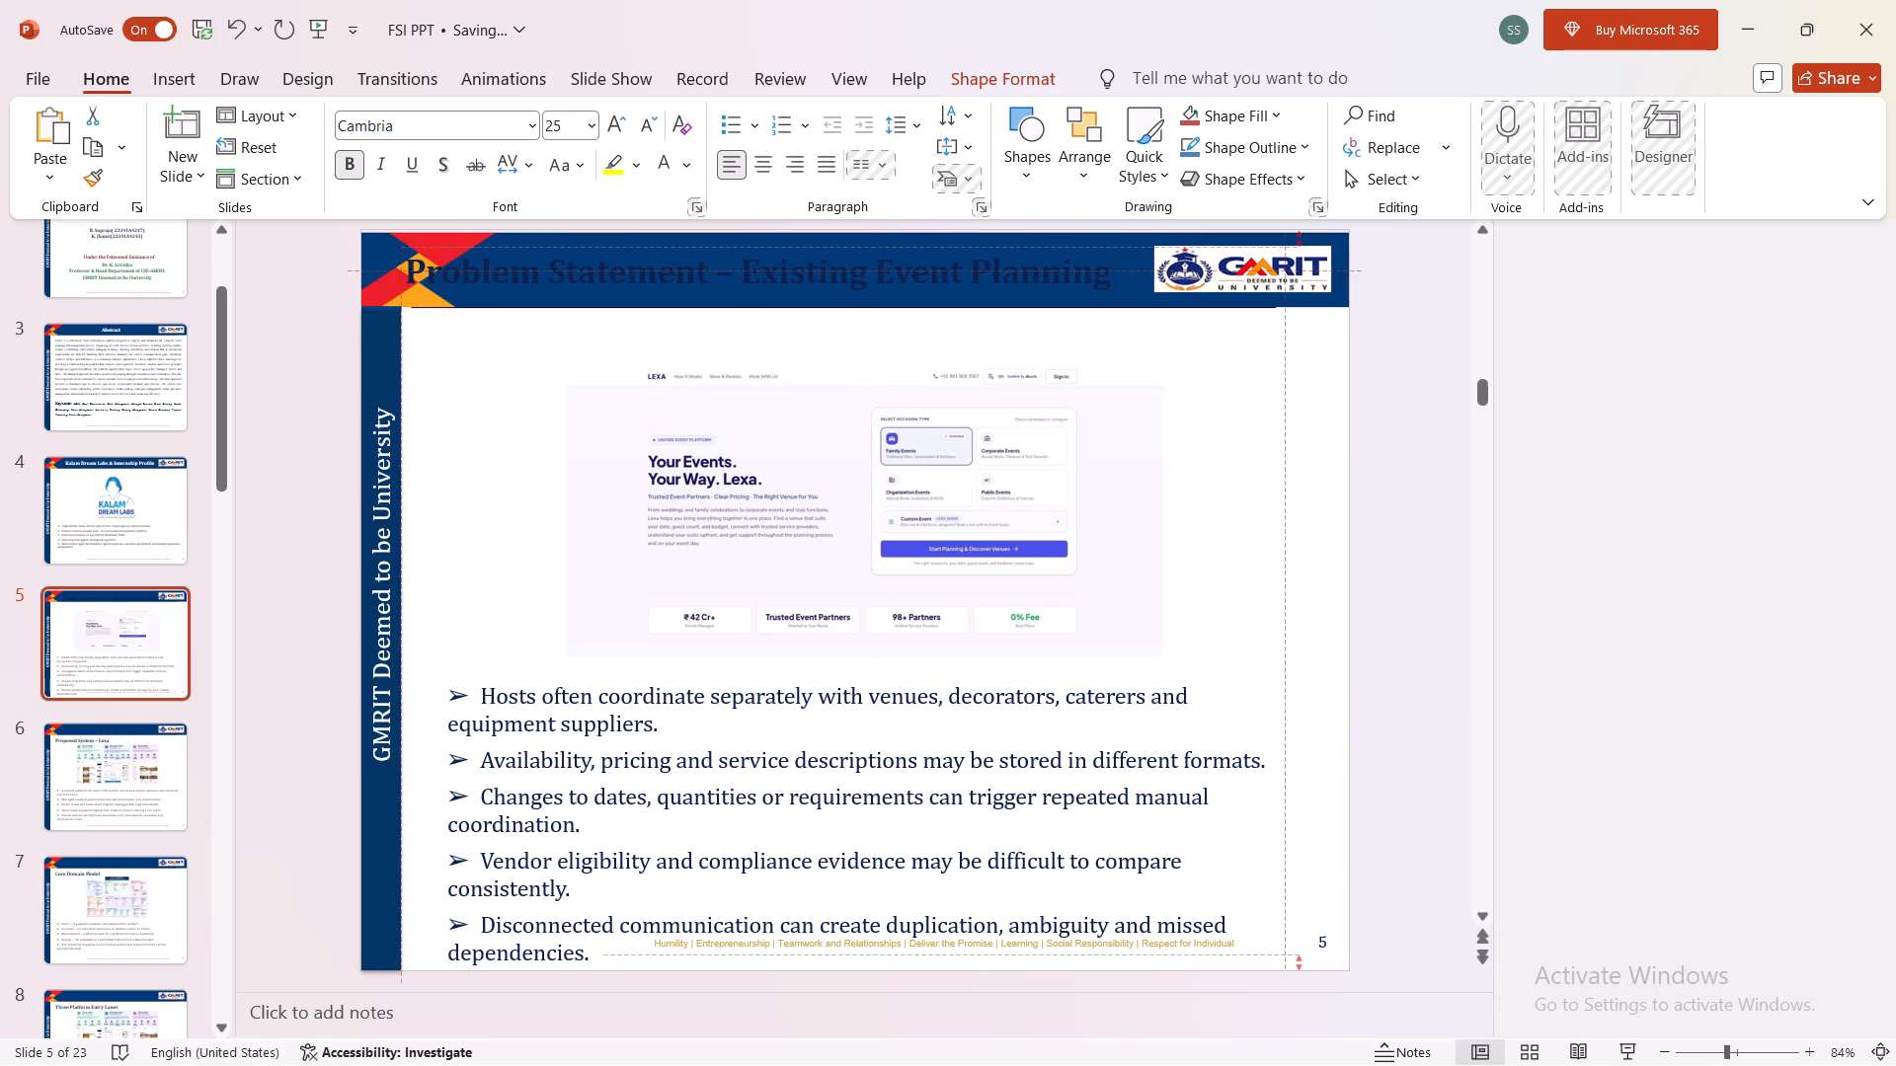
left_click_drag(710, 247, 728, 246)
Set the font color of the whole slide 5 title to white.
left_click(729, 259)
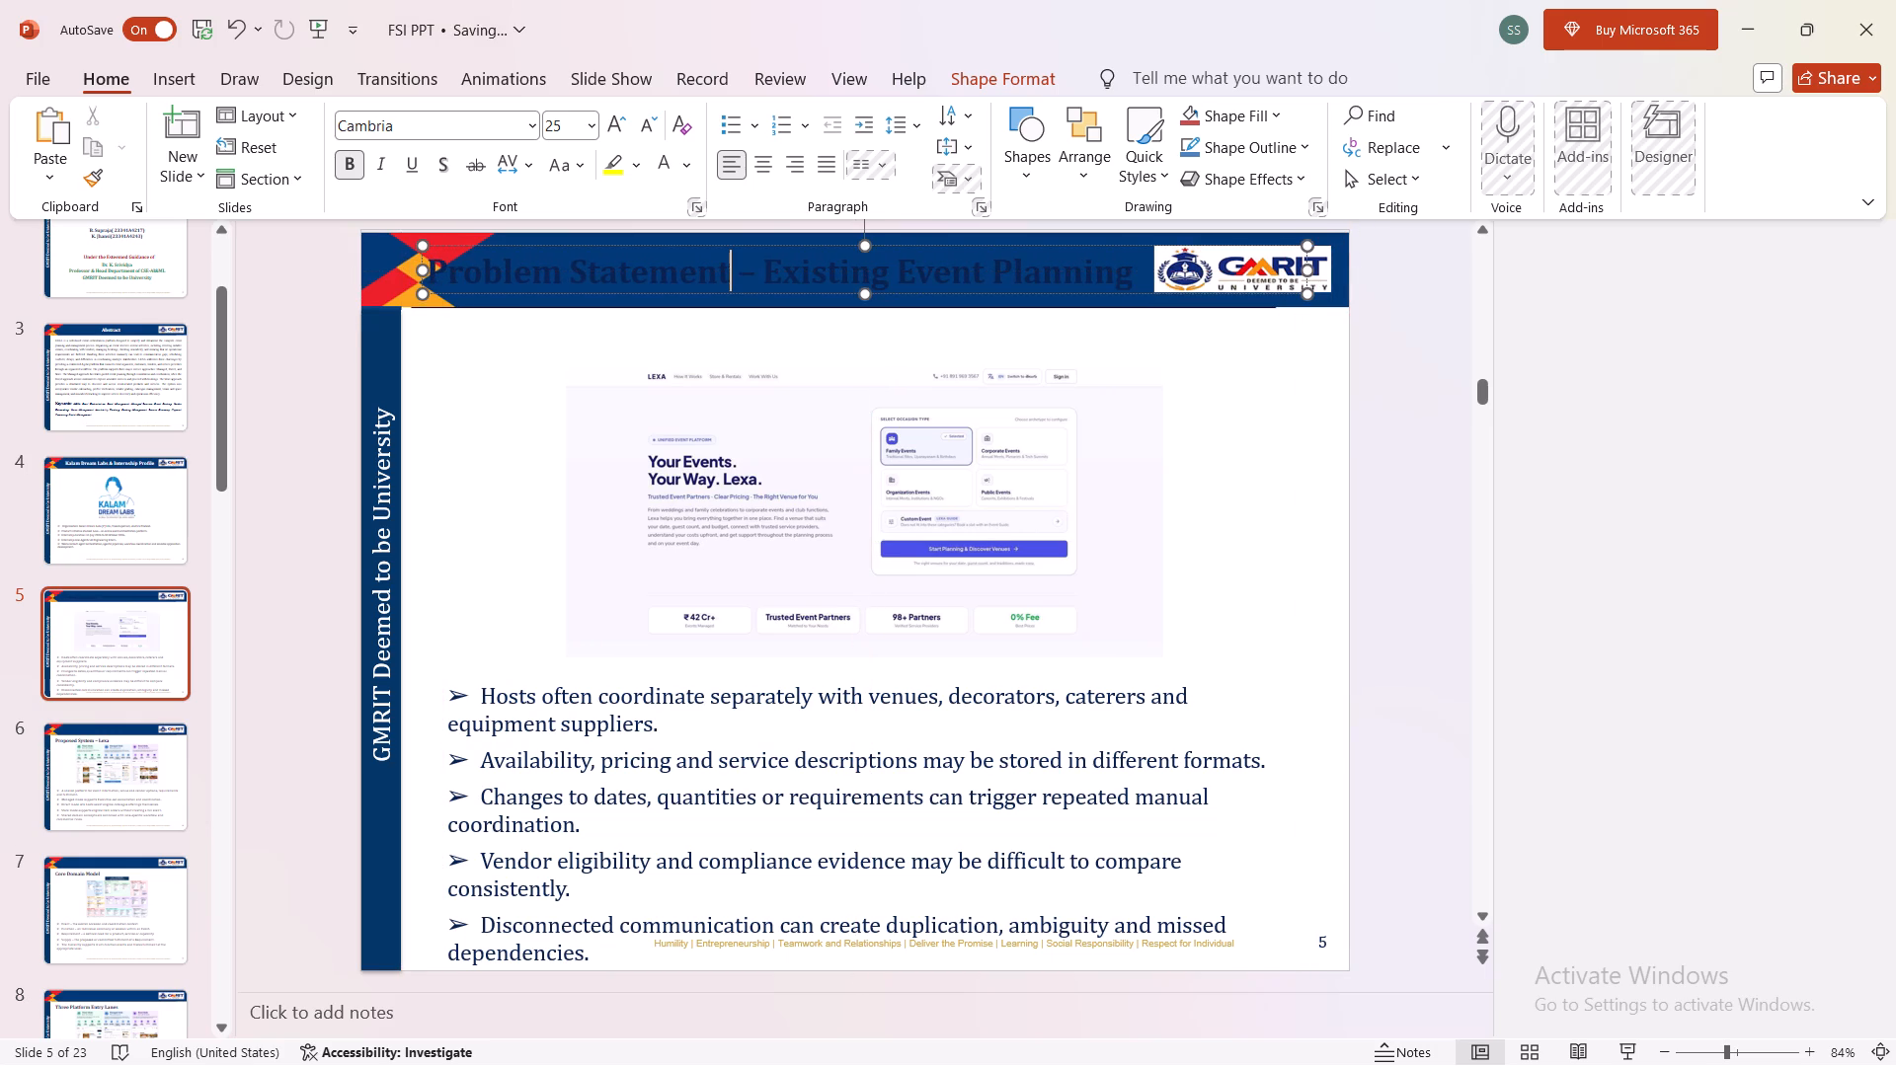
key("ctrl+a")
left_click(674, 168)
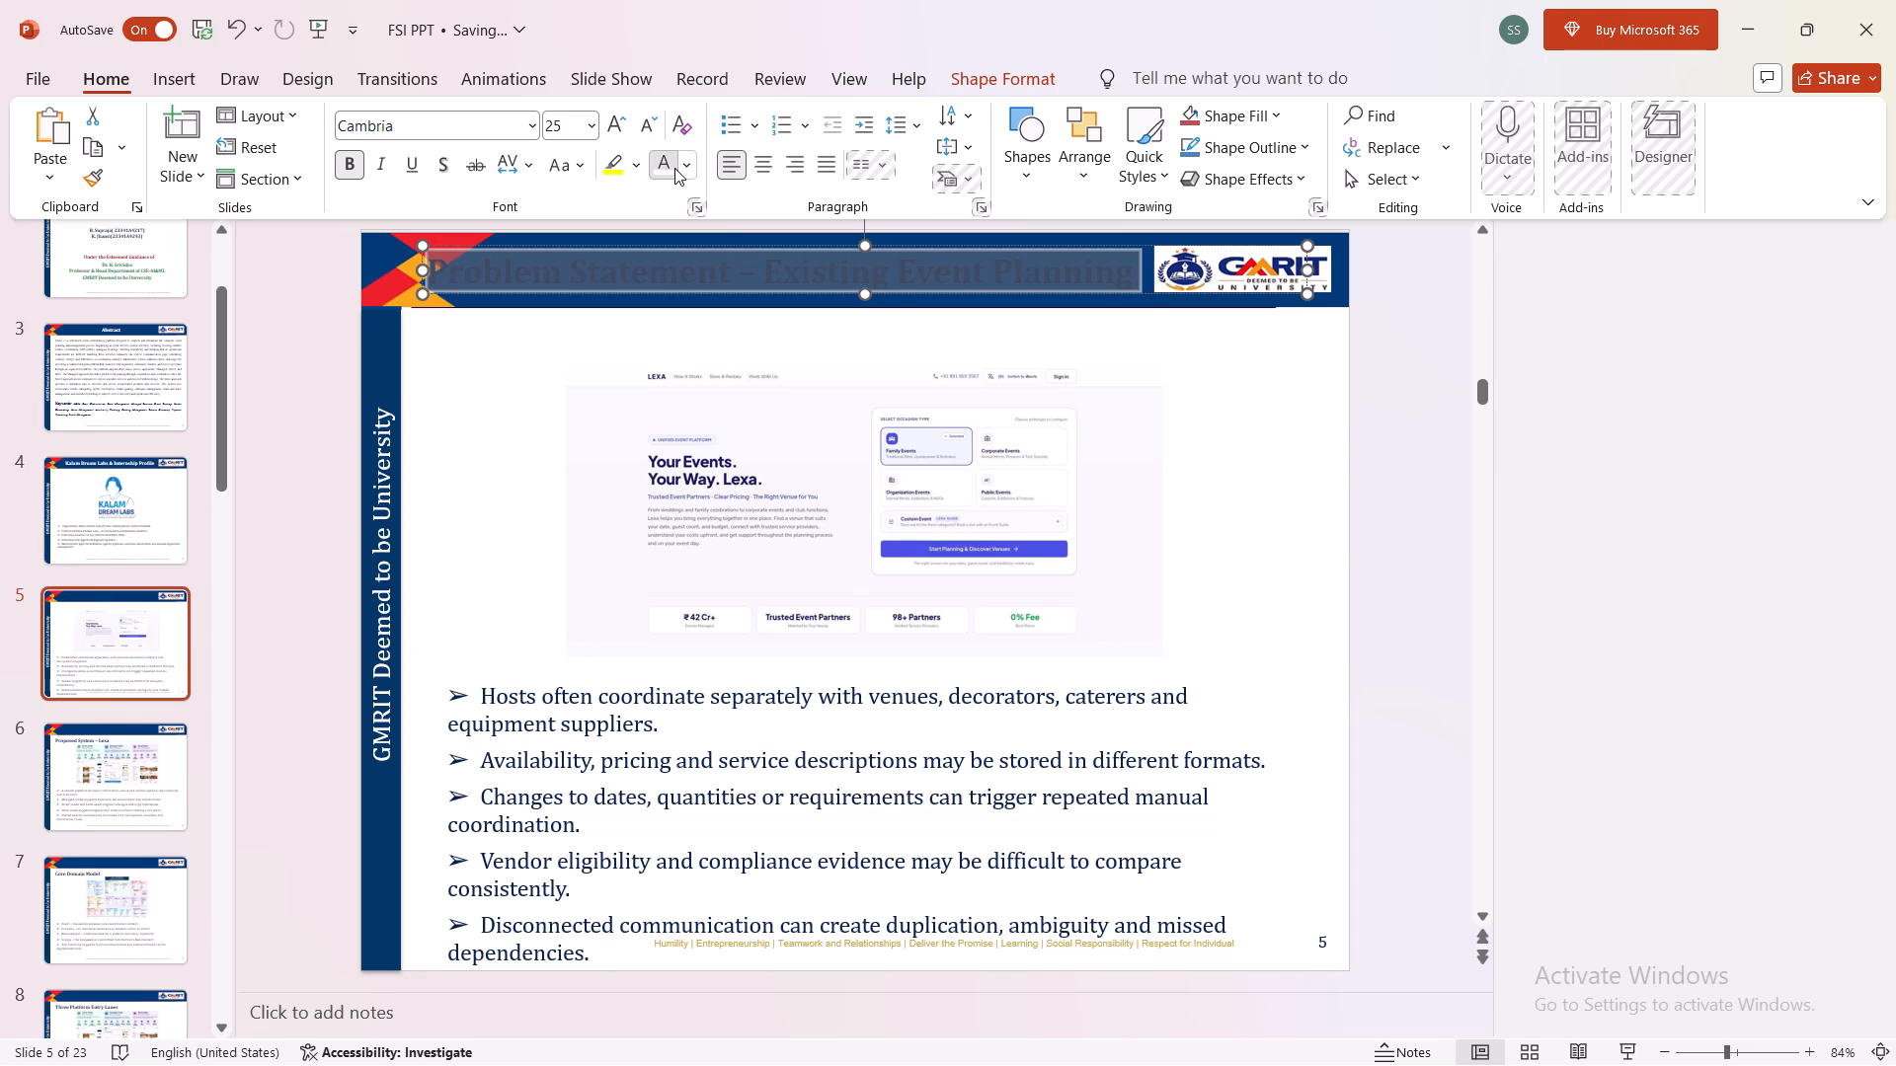
left_click(1036, 327)
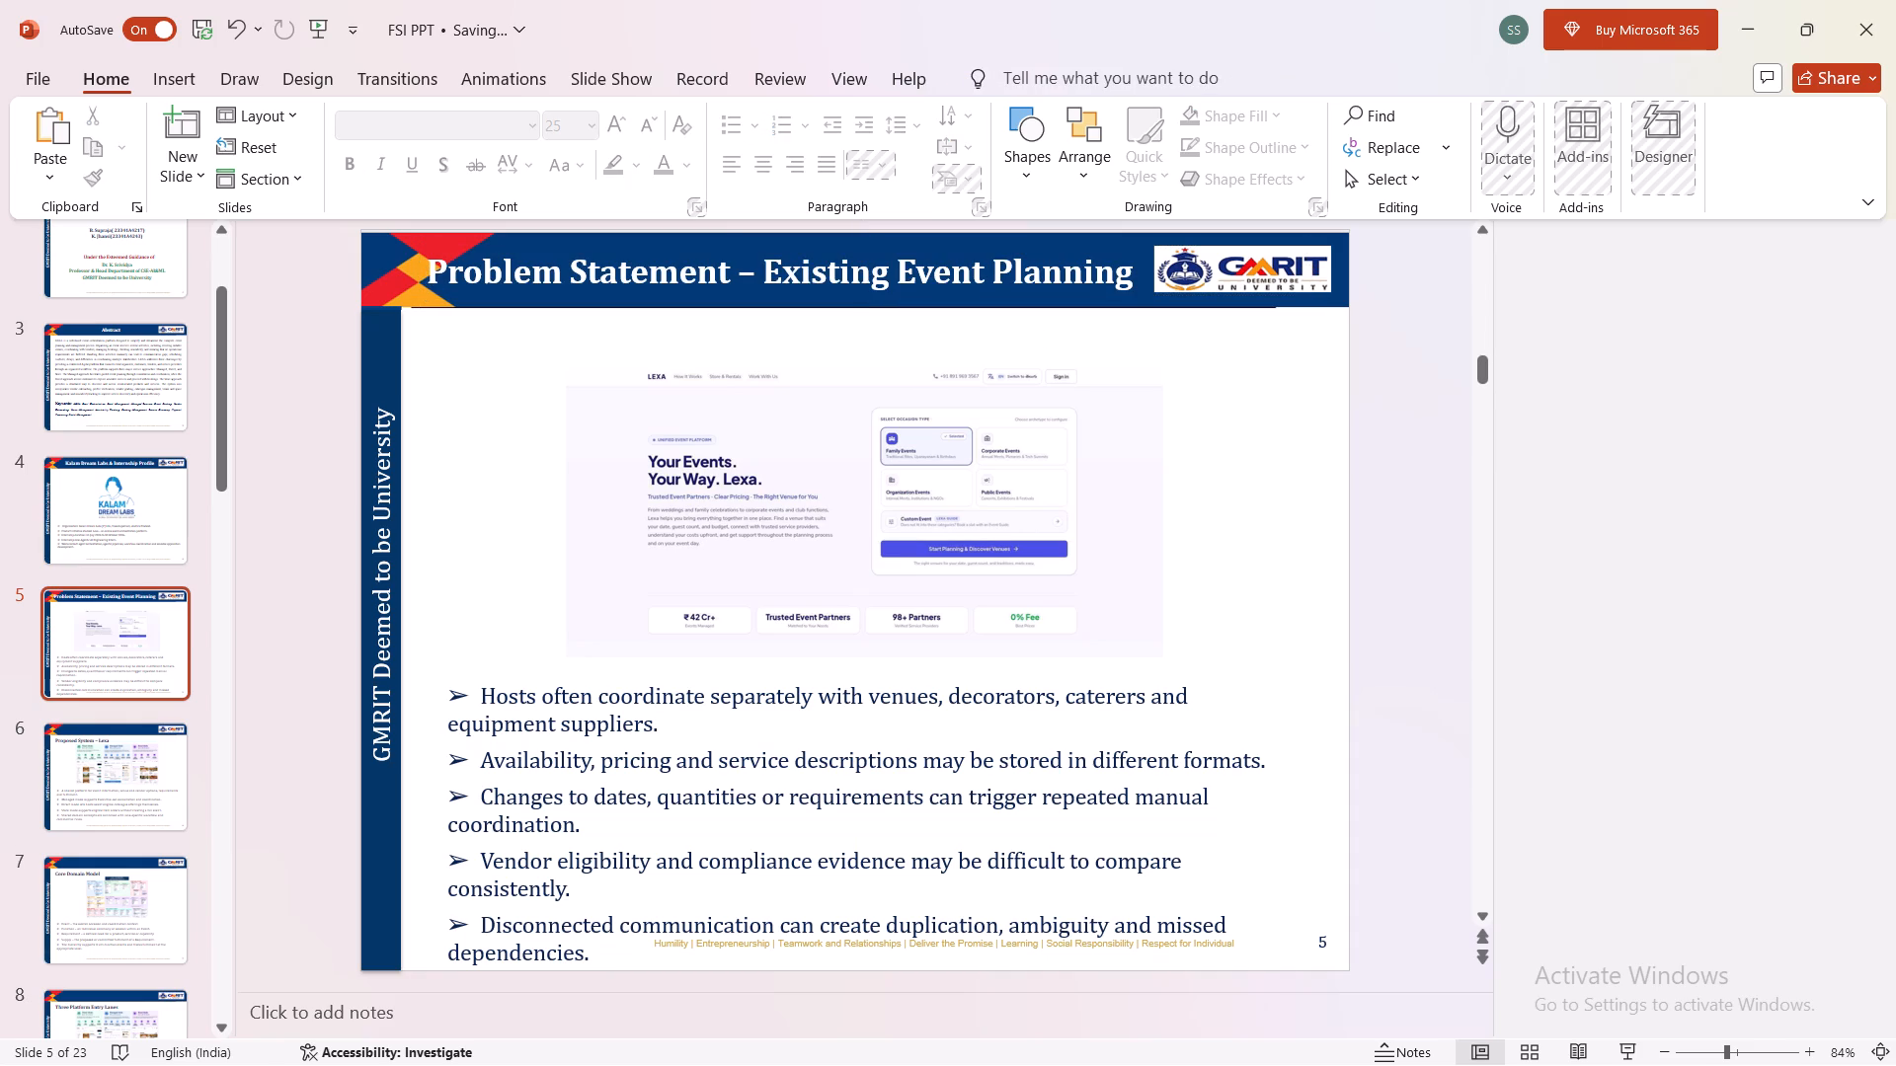
Remove the dash from the slide 5 title so it reads Problem Statement Existing Event Planning.
left_click(760, 272)
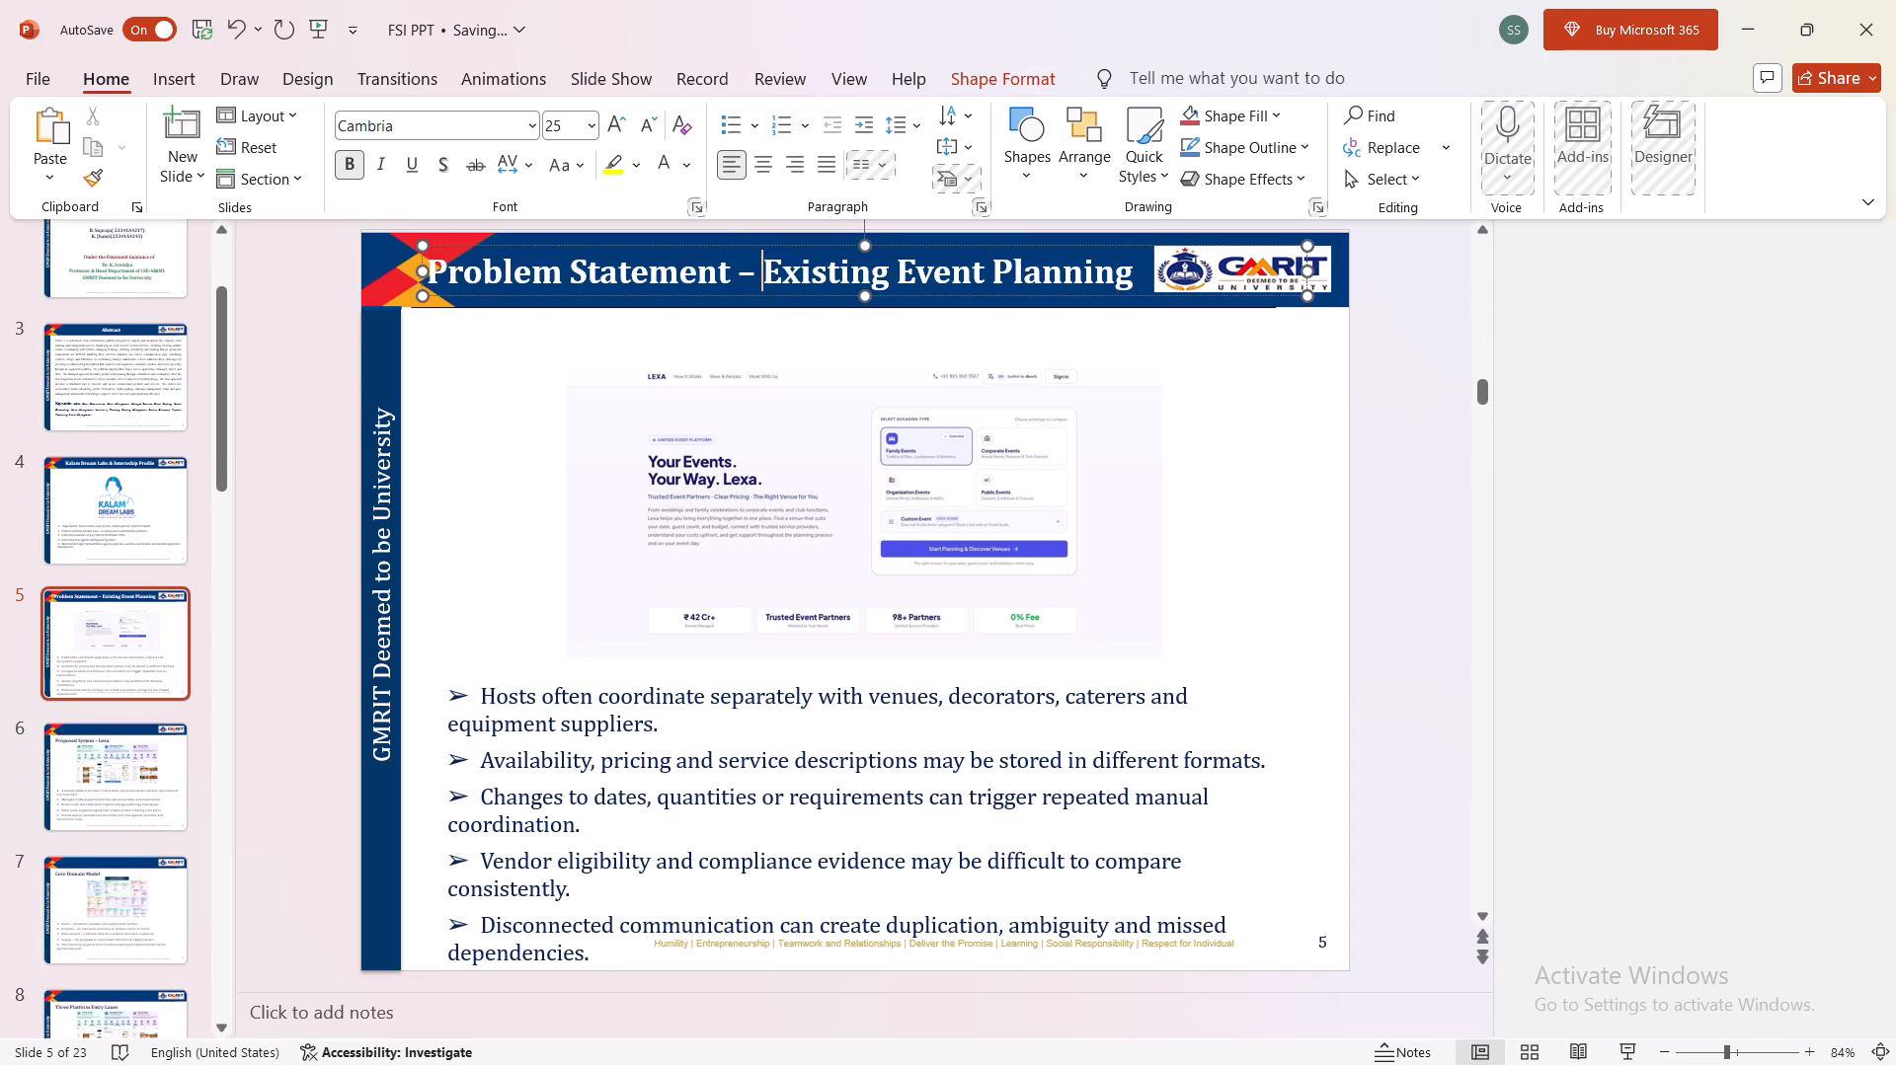
key("BackSpace")
key("BackSpace")
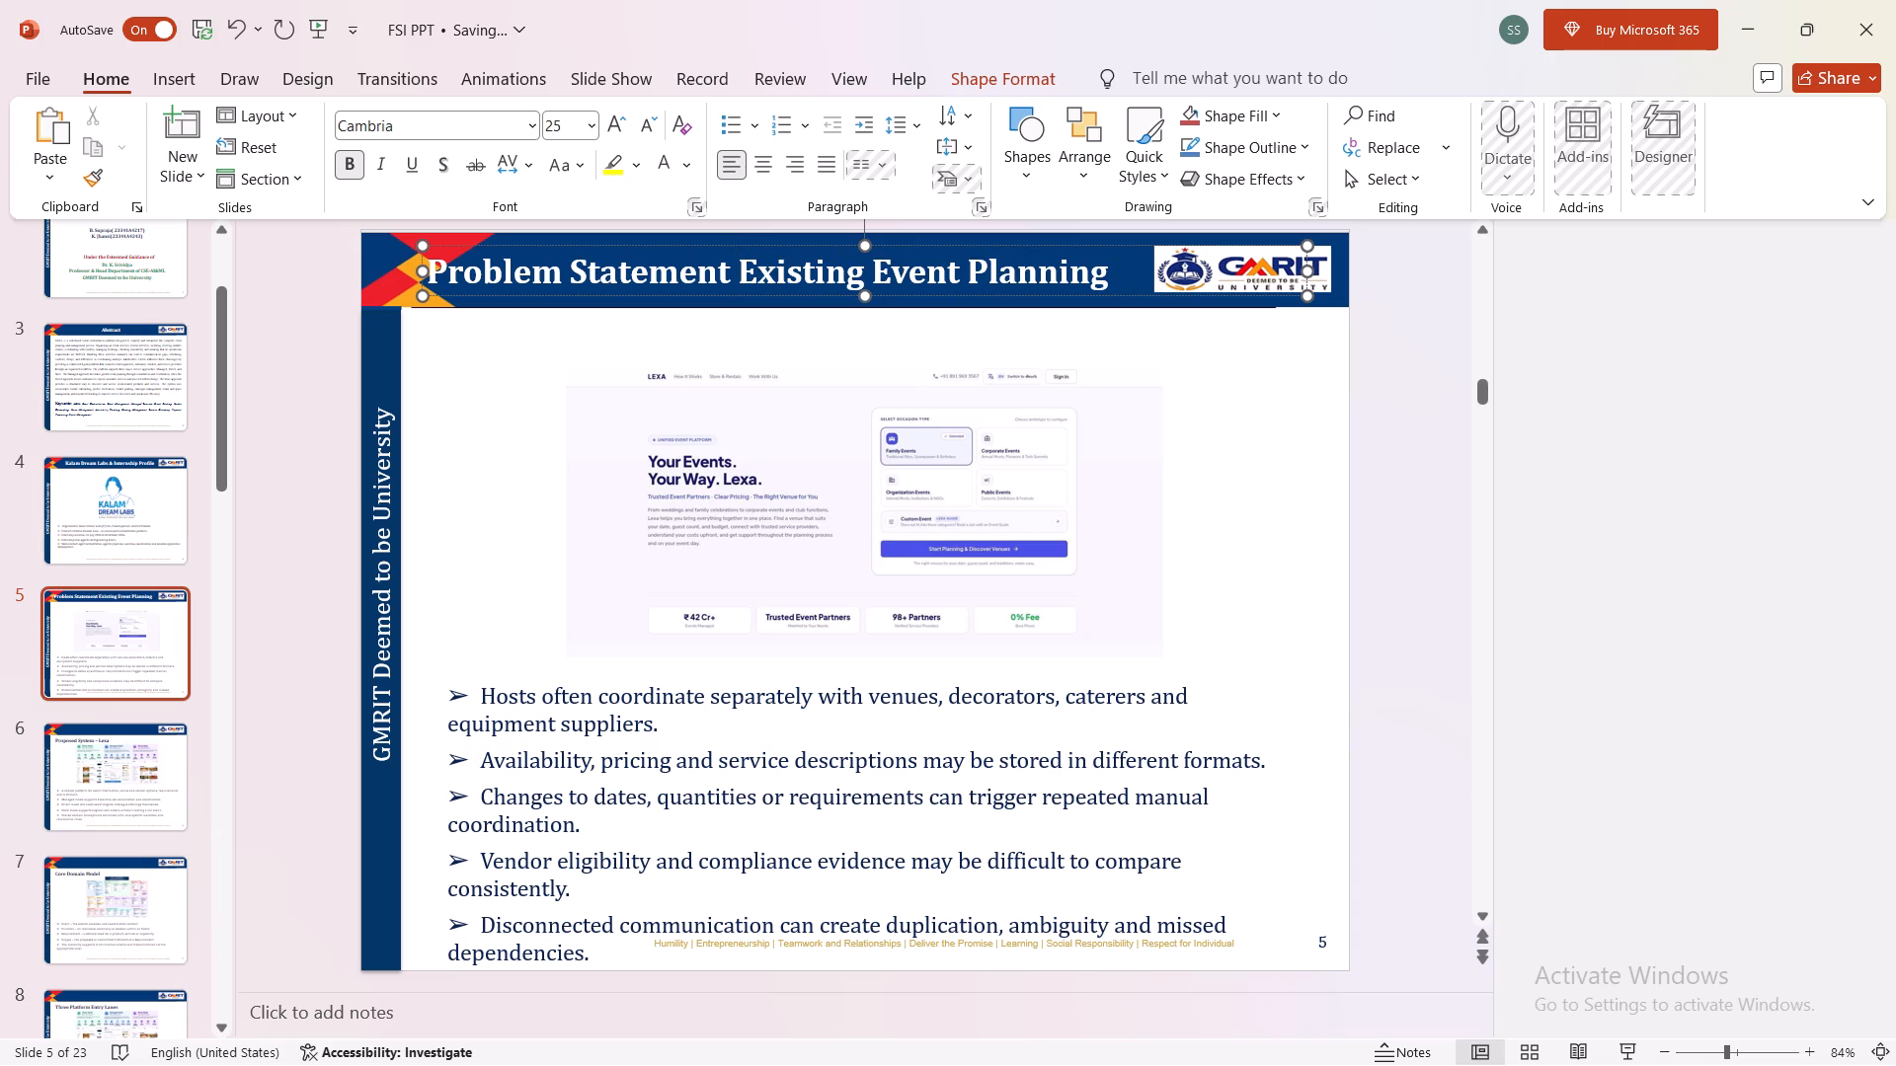
Shift the slide 5 title slightly right and down to fit between the banner's red-orange pattern and the GMRIT logo.
left_click_drag(899, 298, 919, 298)
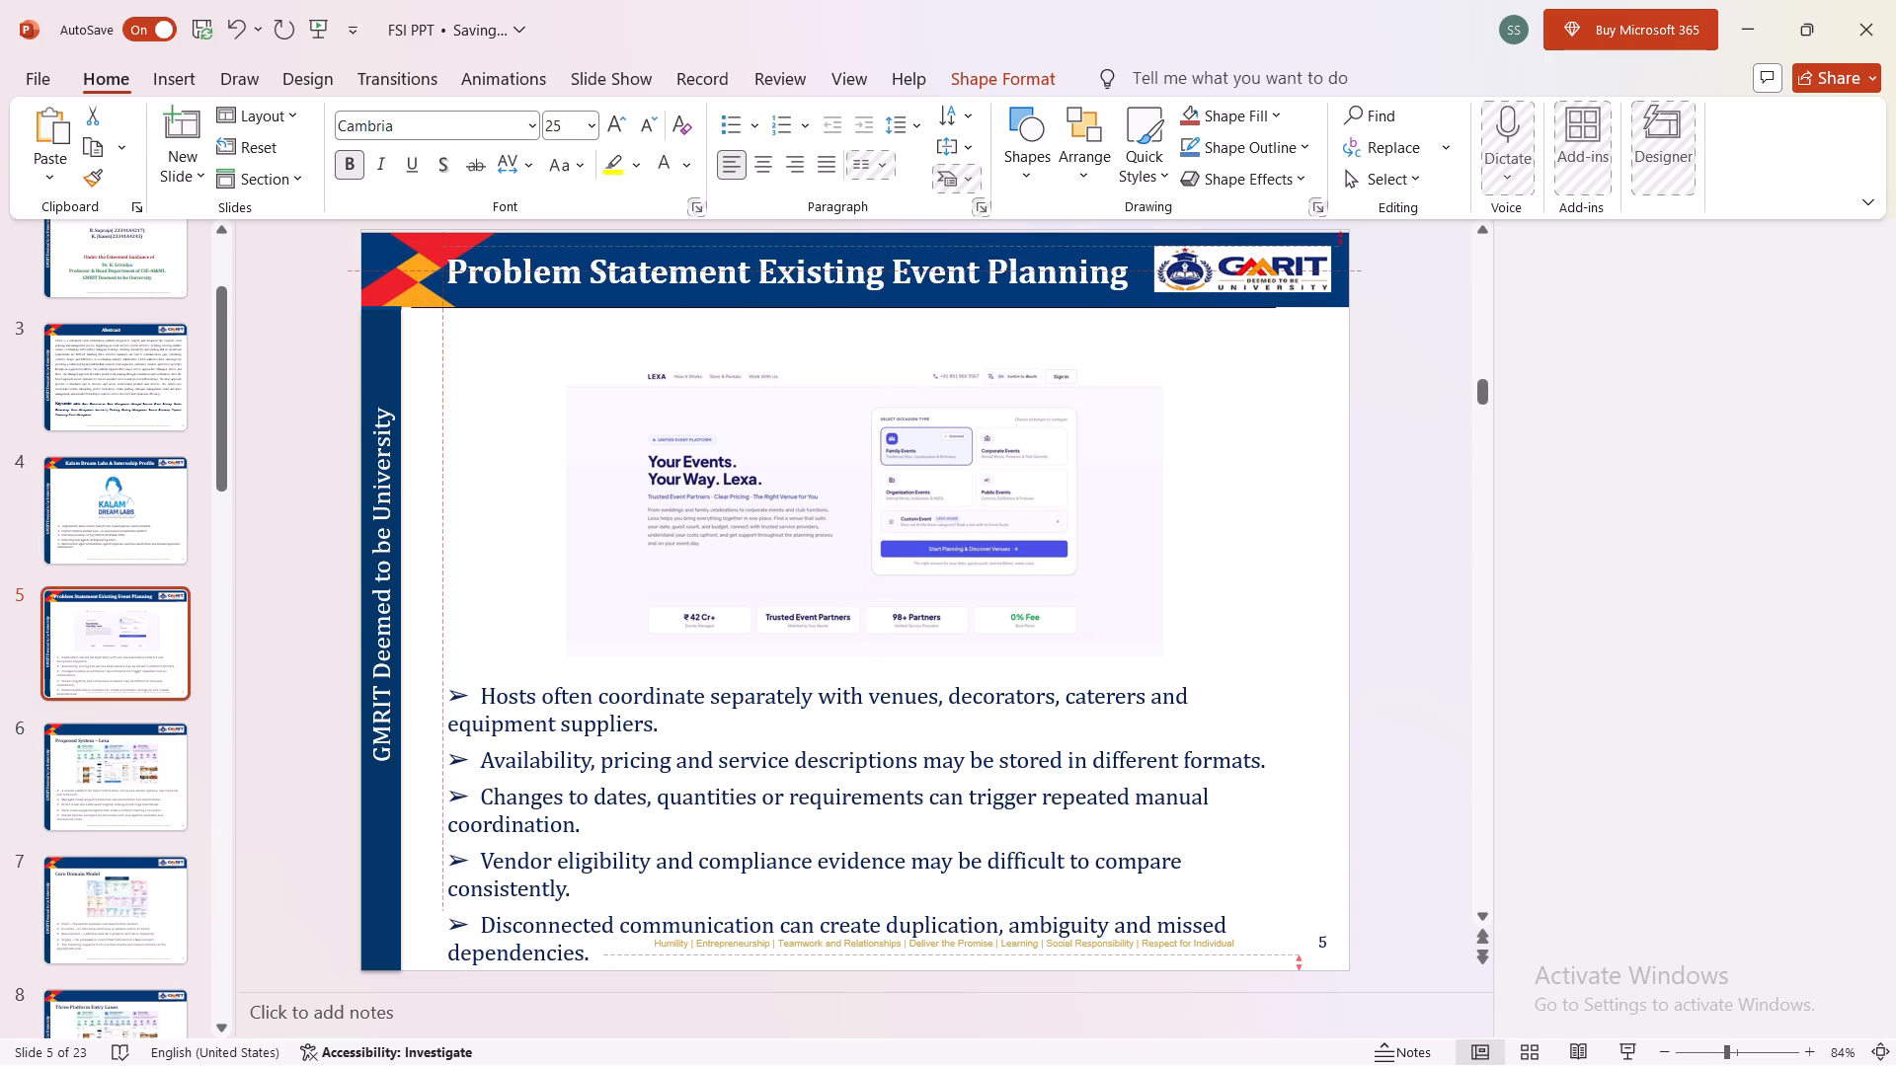
left_click_drag(919, 298, 921, 302)
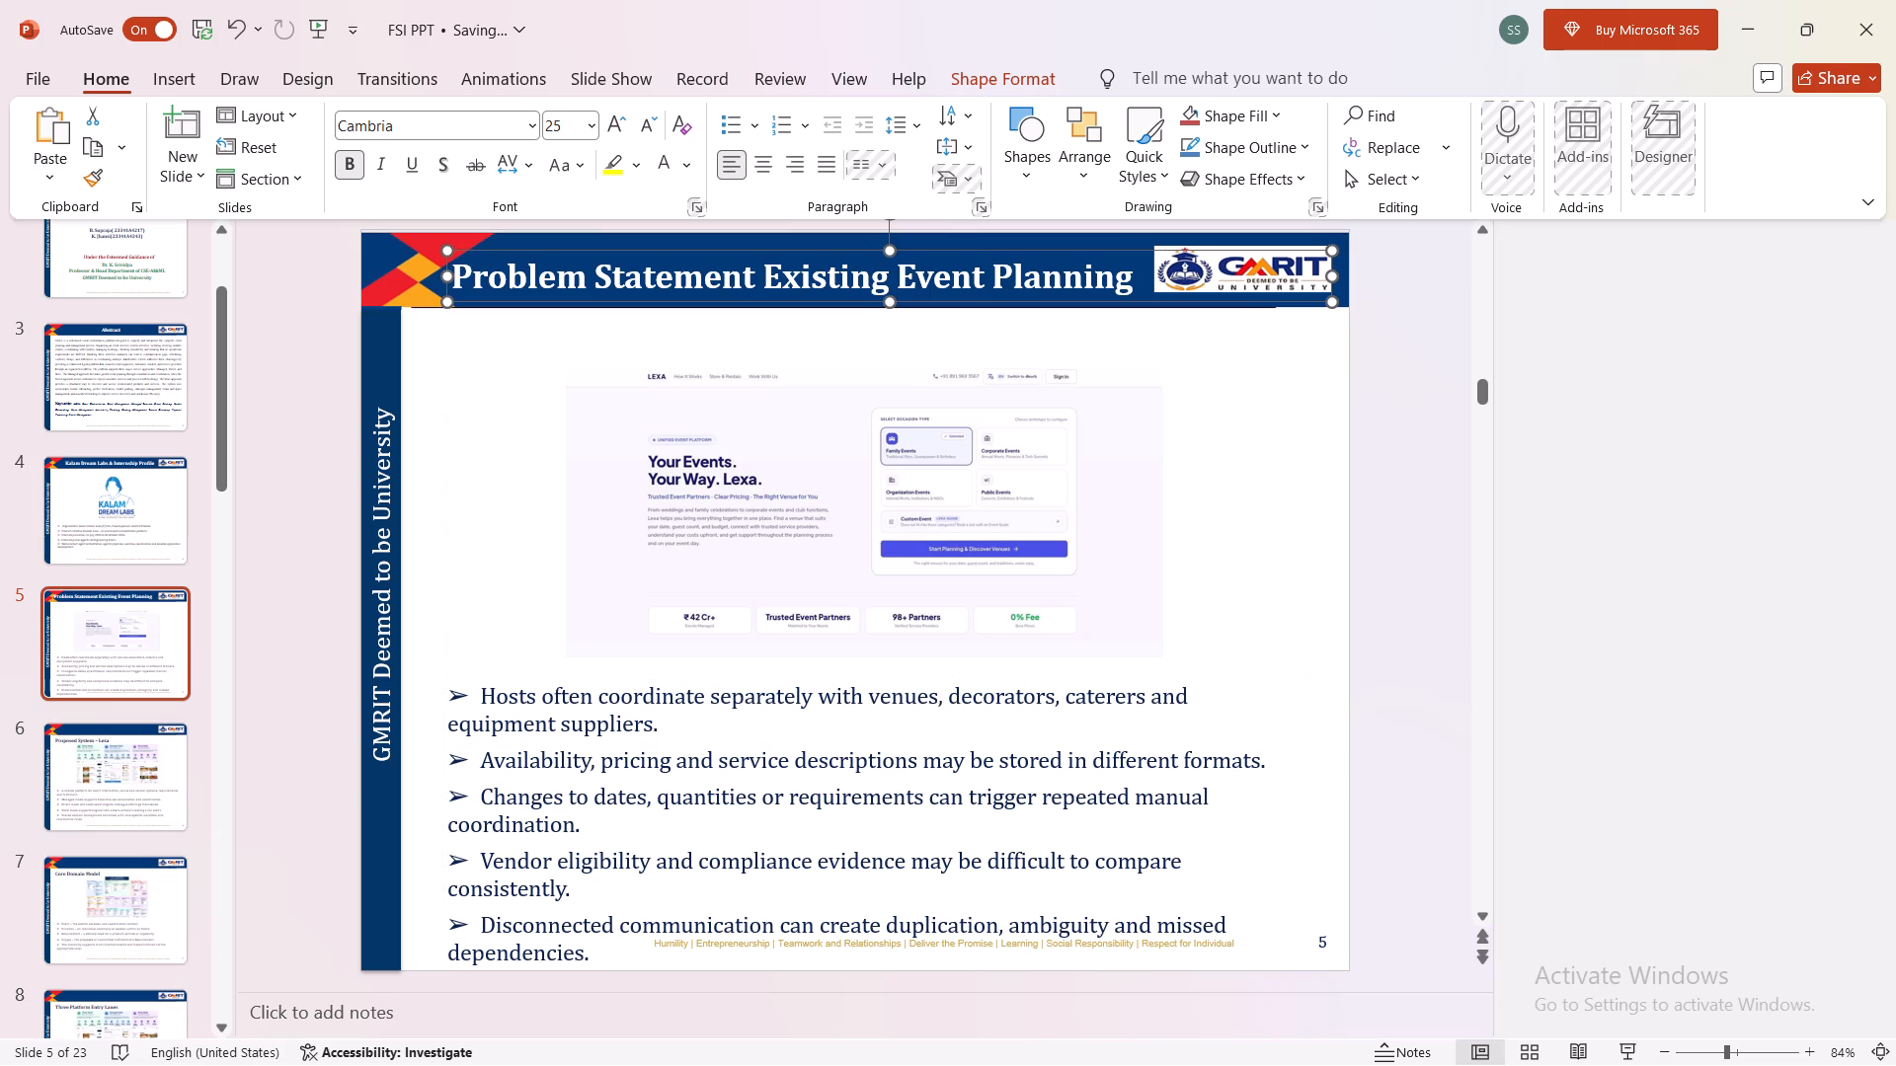
left_click(242, 530)
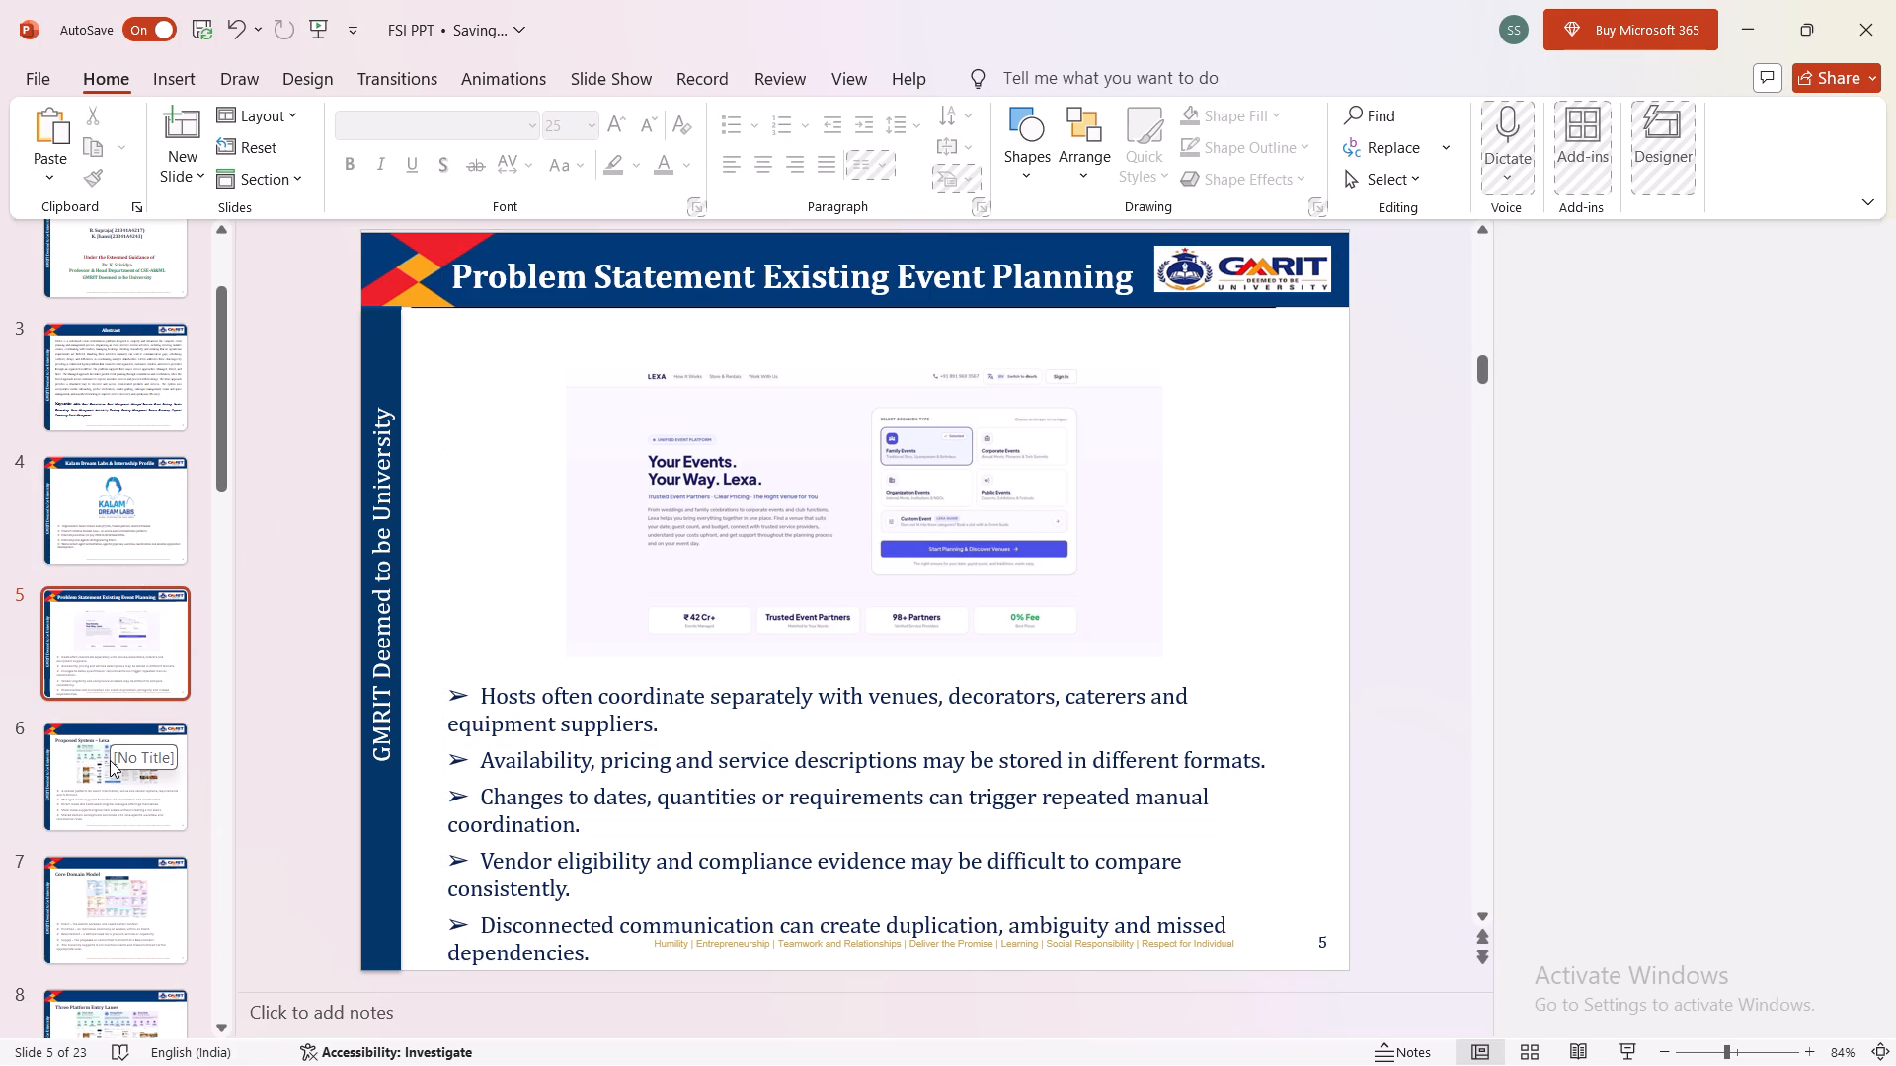
Set the font size of all the bullet text on slide 5 to 14.
left_click(570, 770)
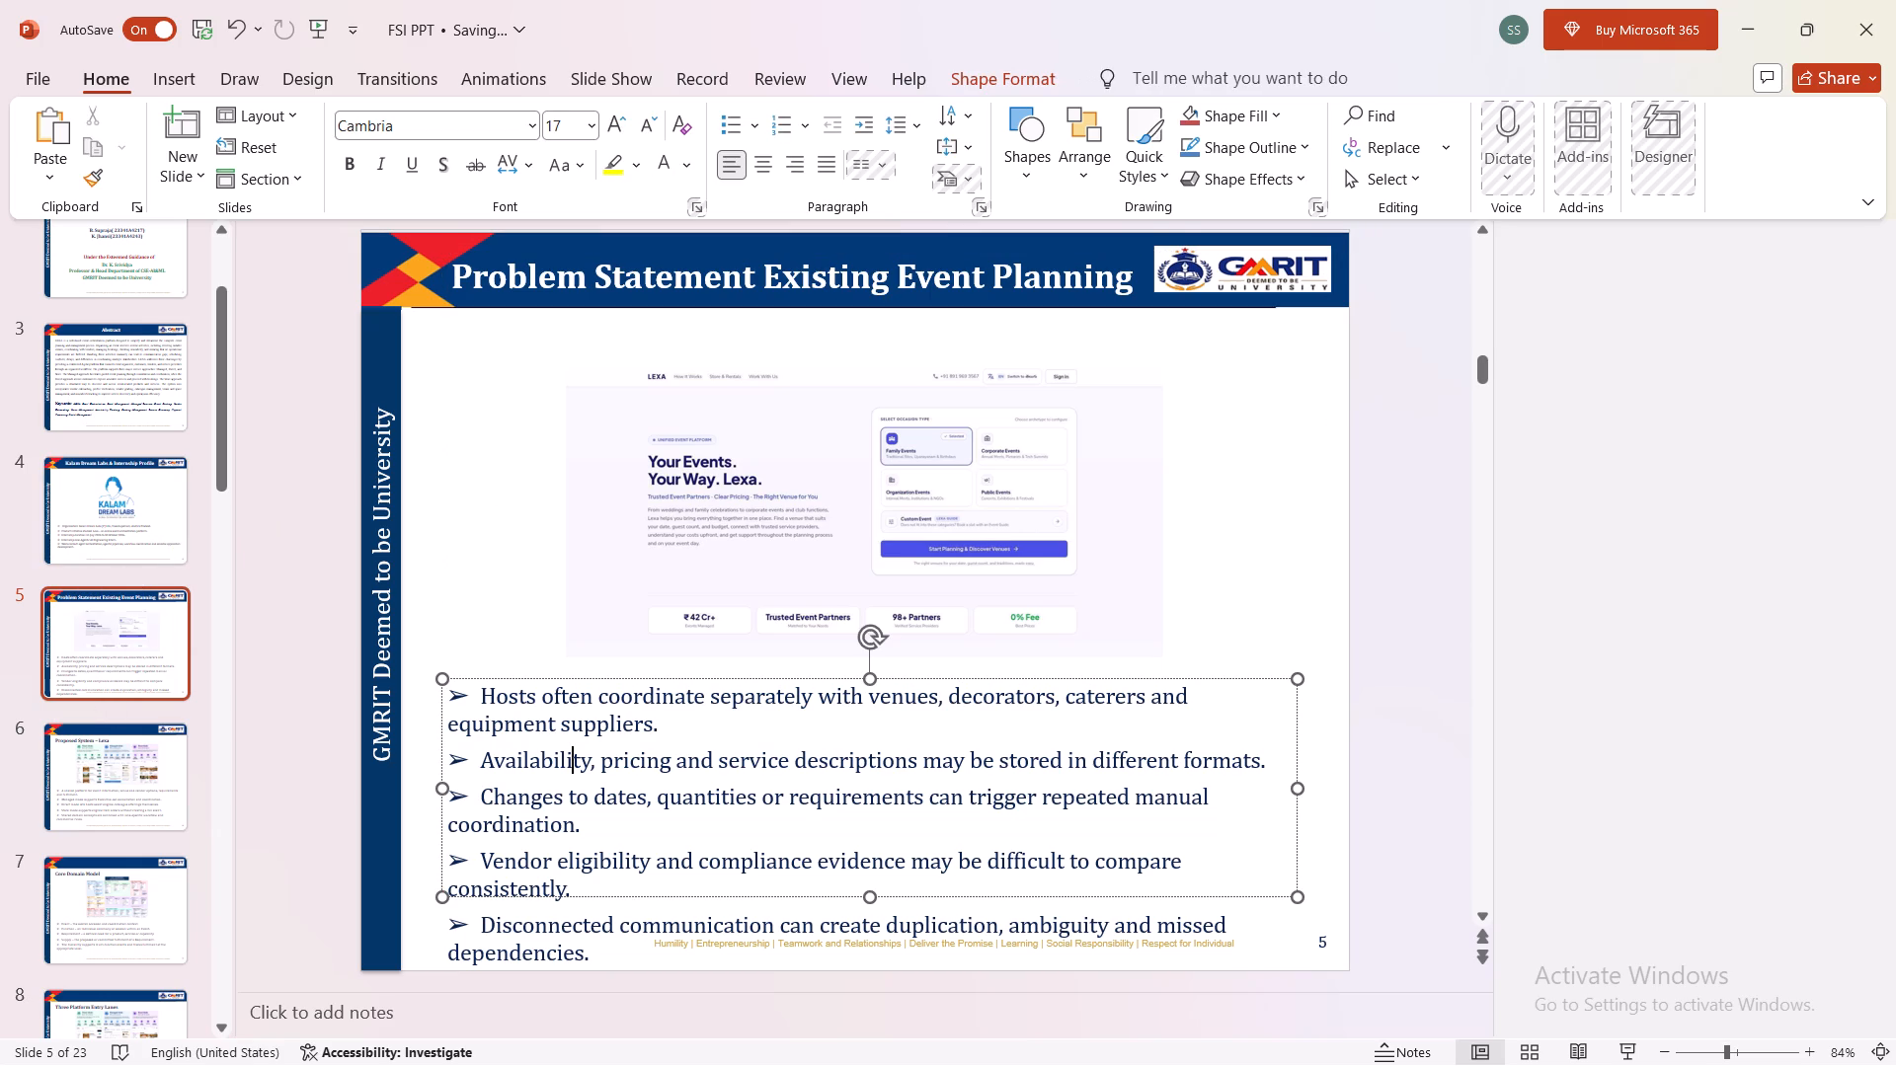
key("ctrl+a")
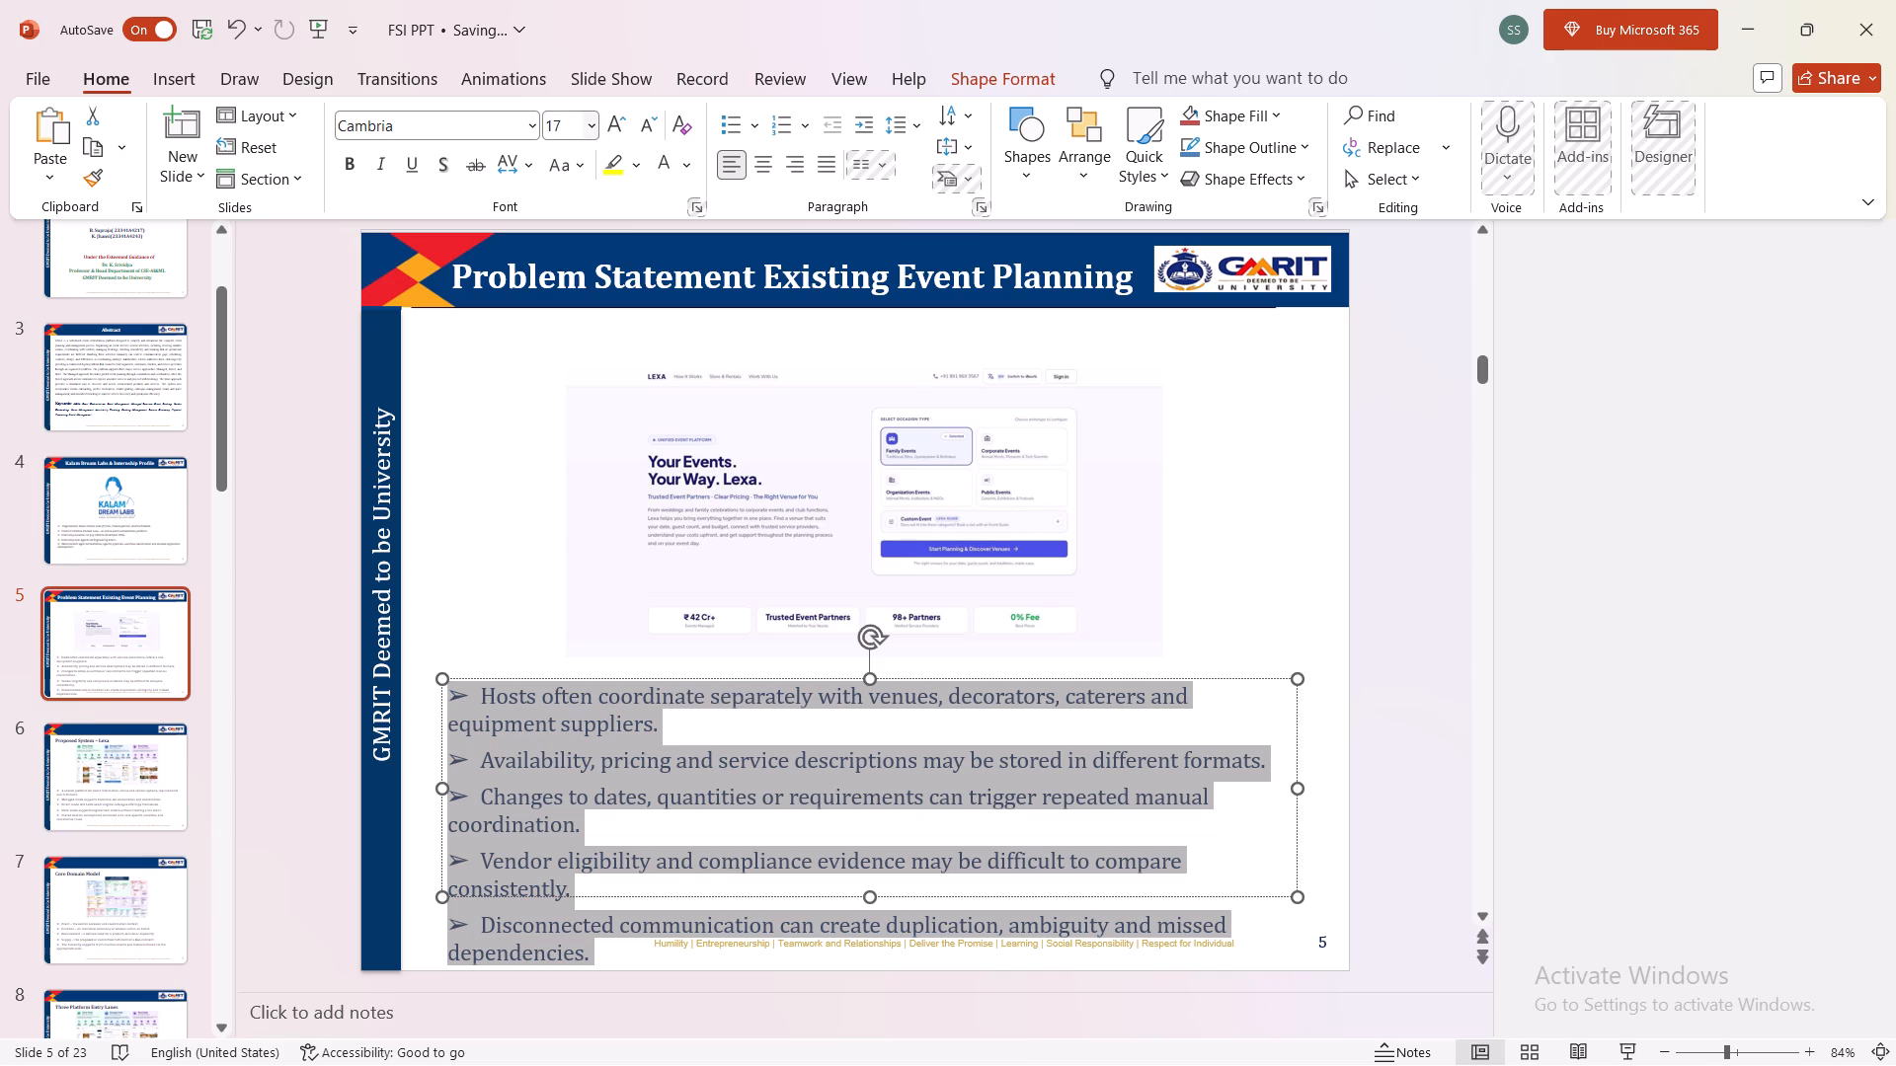
left_click(555, 122)
type("14")
key("Return")
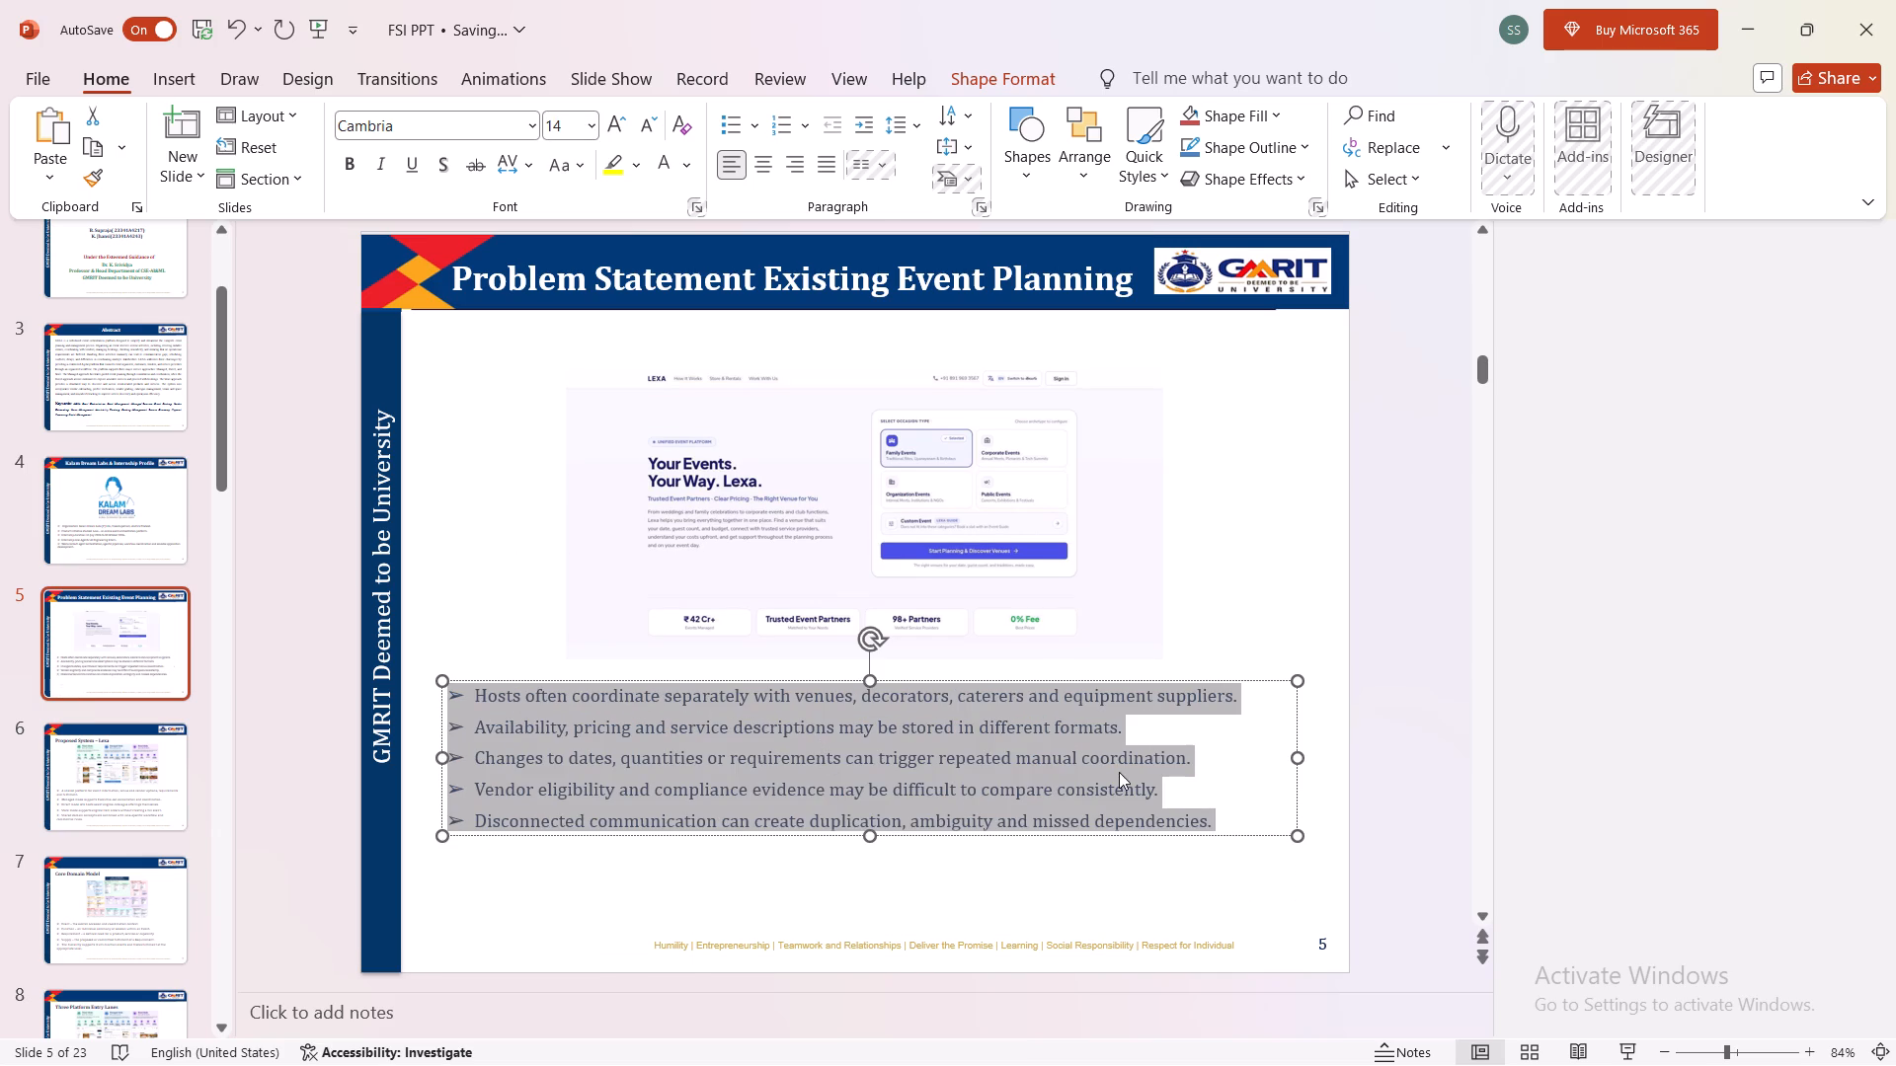
left_click(1119, 772)
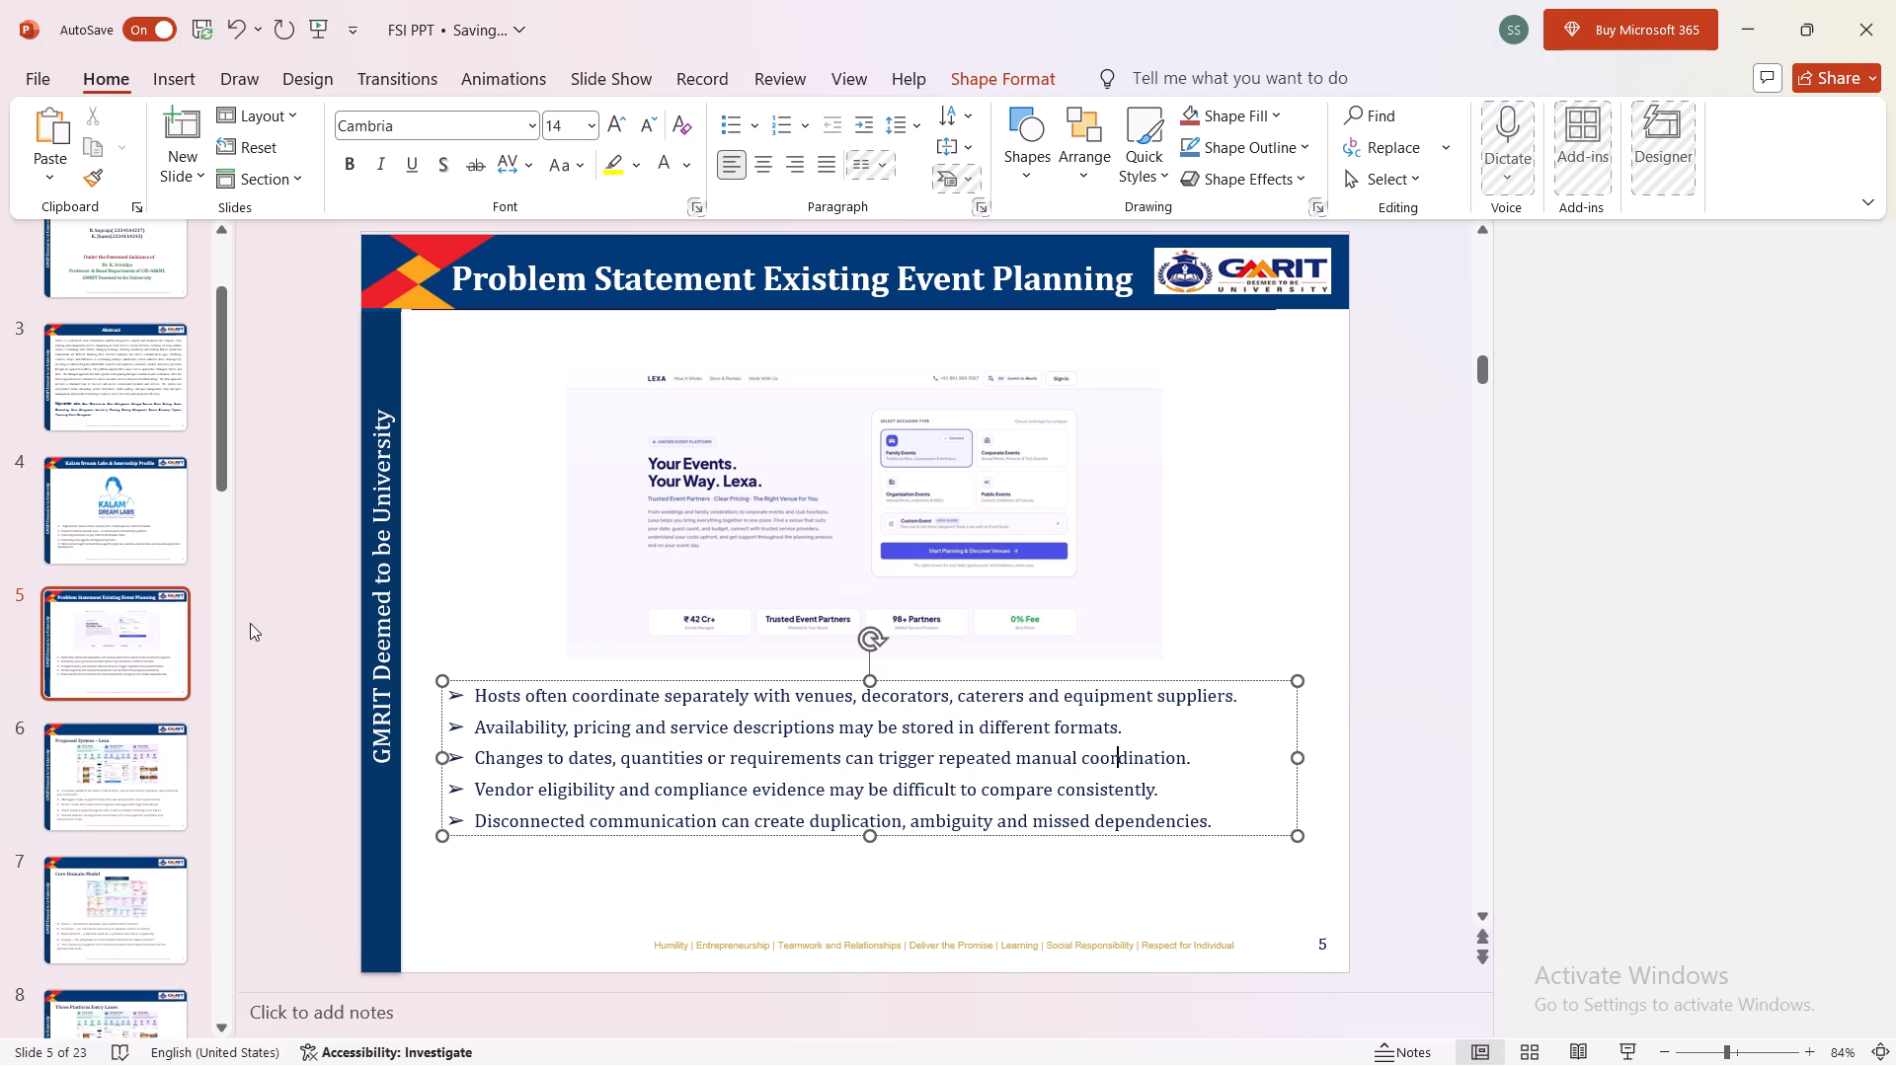
Move the LEXA website screenshot on slide 5 up, closer to the header banner.
left_click_drag(761, 446, 761, 419)
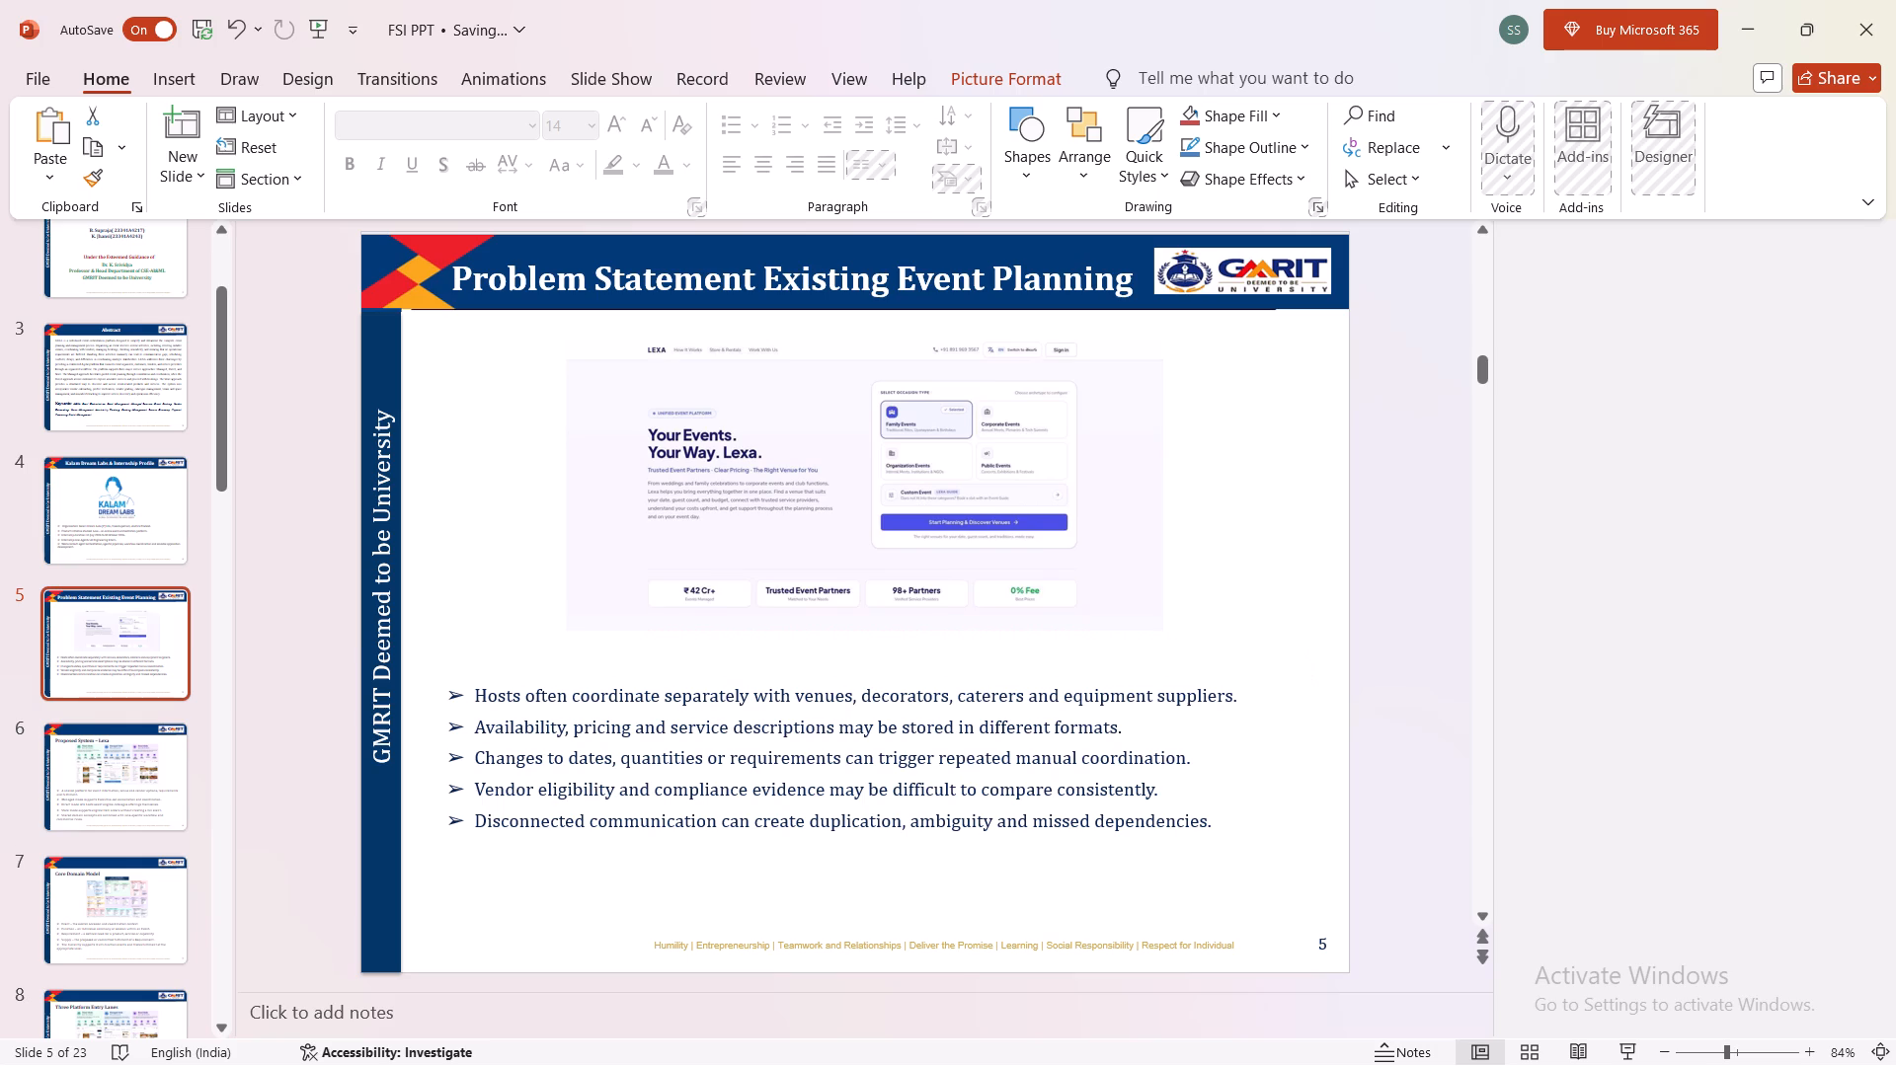
left_click_drag(761, 419, 765, 419)
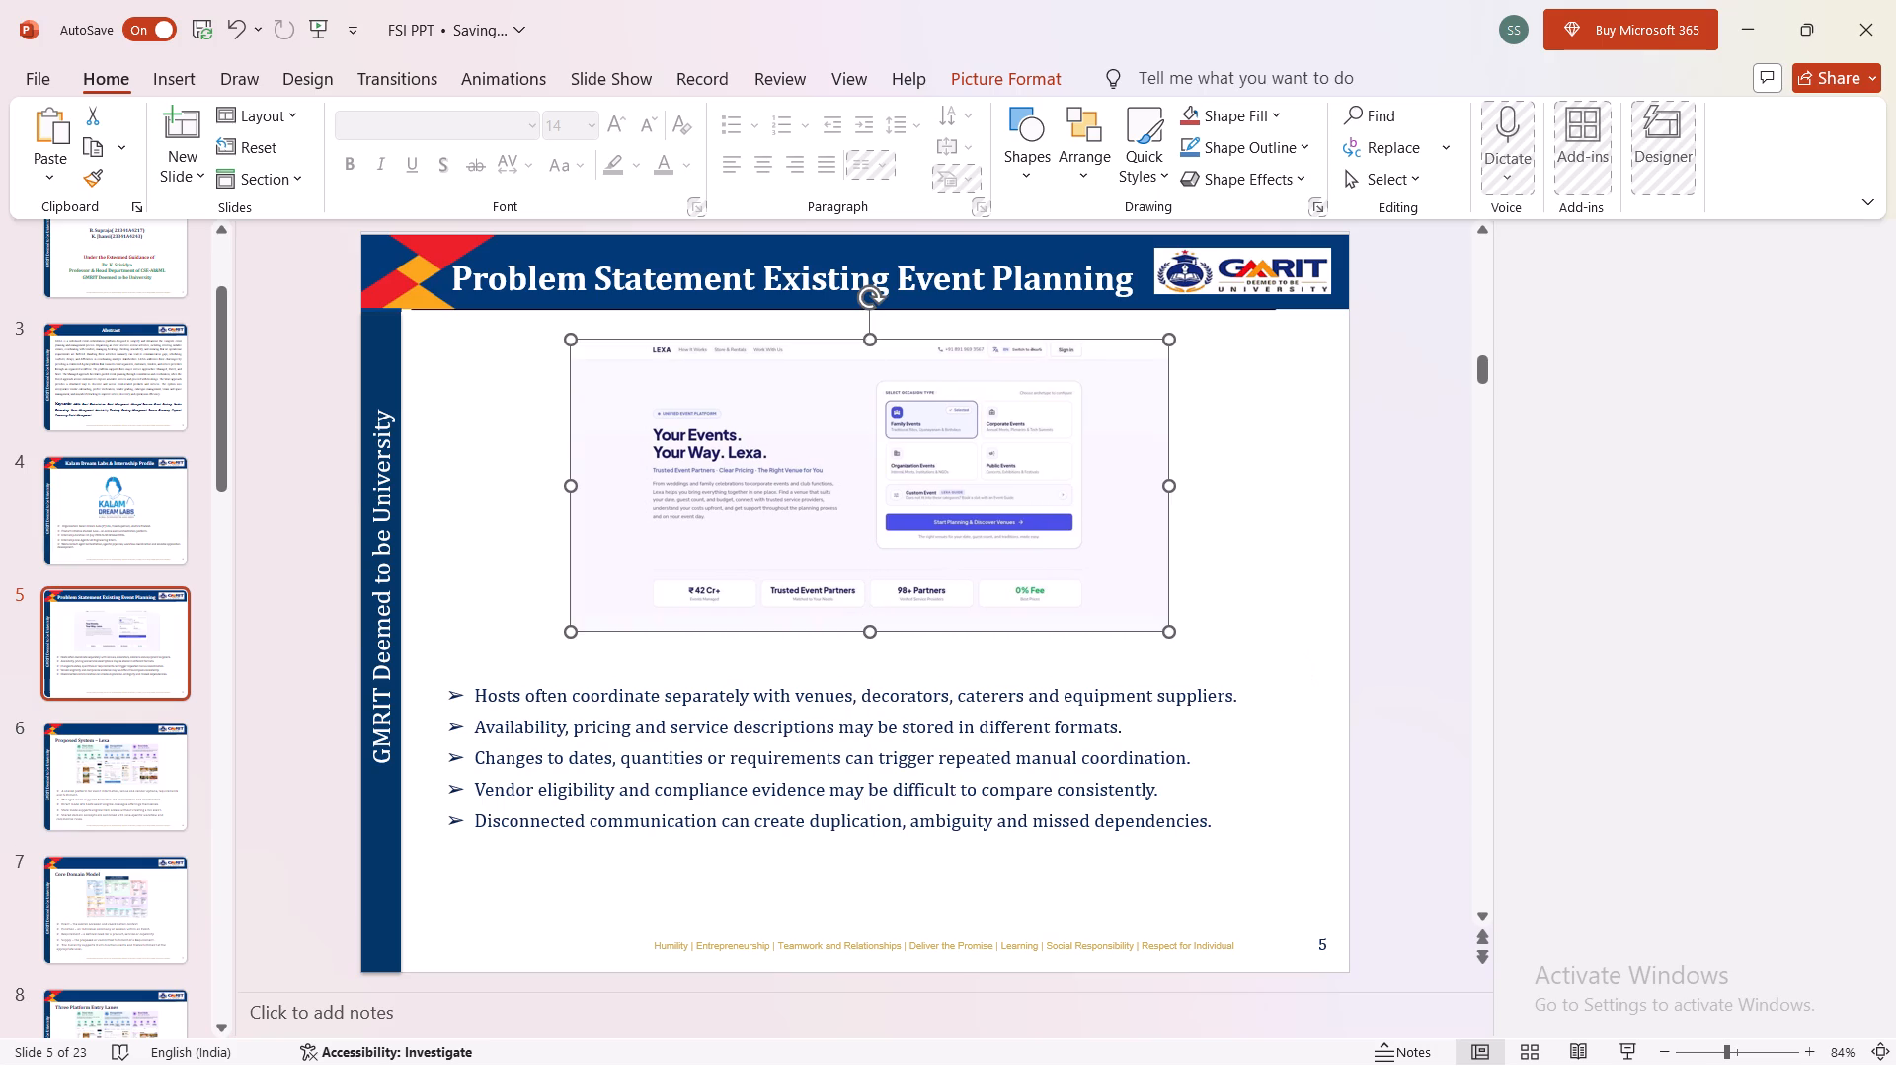
On slide 4, move the Kalam Dream Labs logo and the bullet text box beneath it slightly up.
left_click(96, 507)
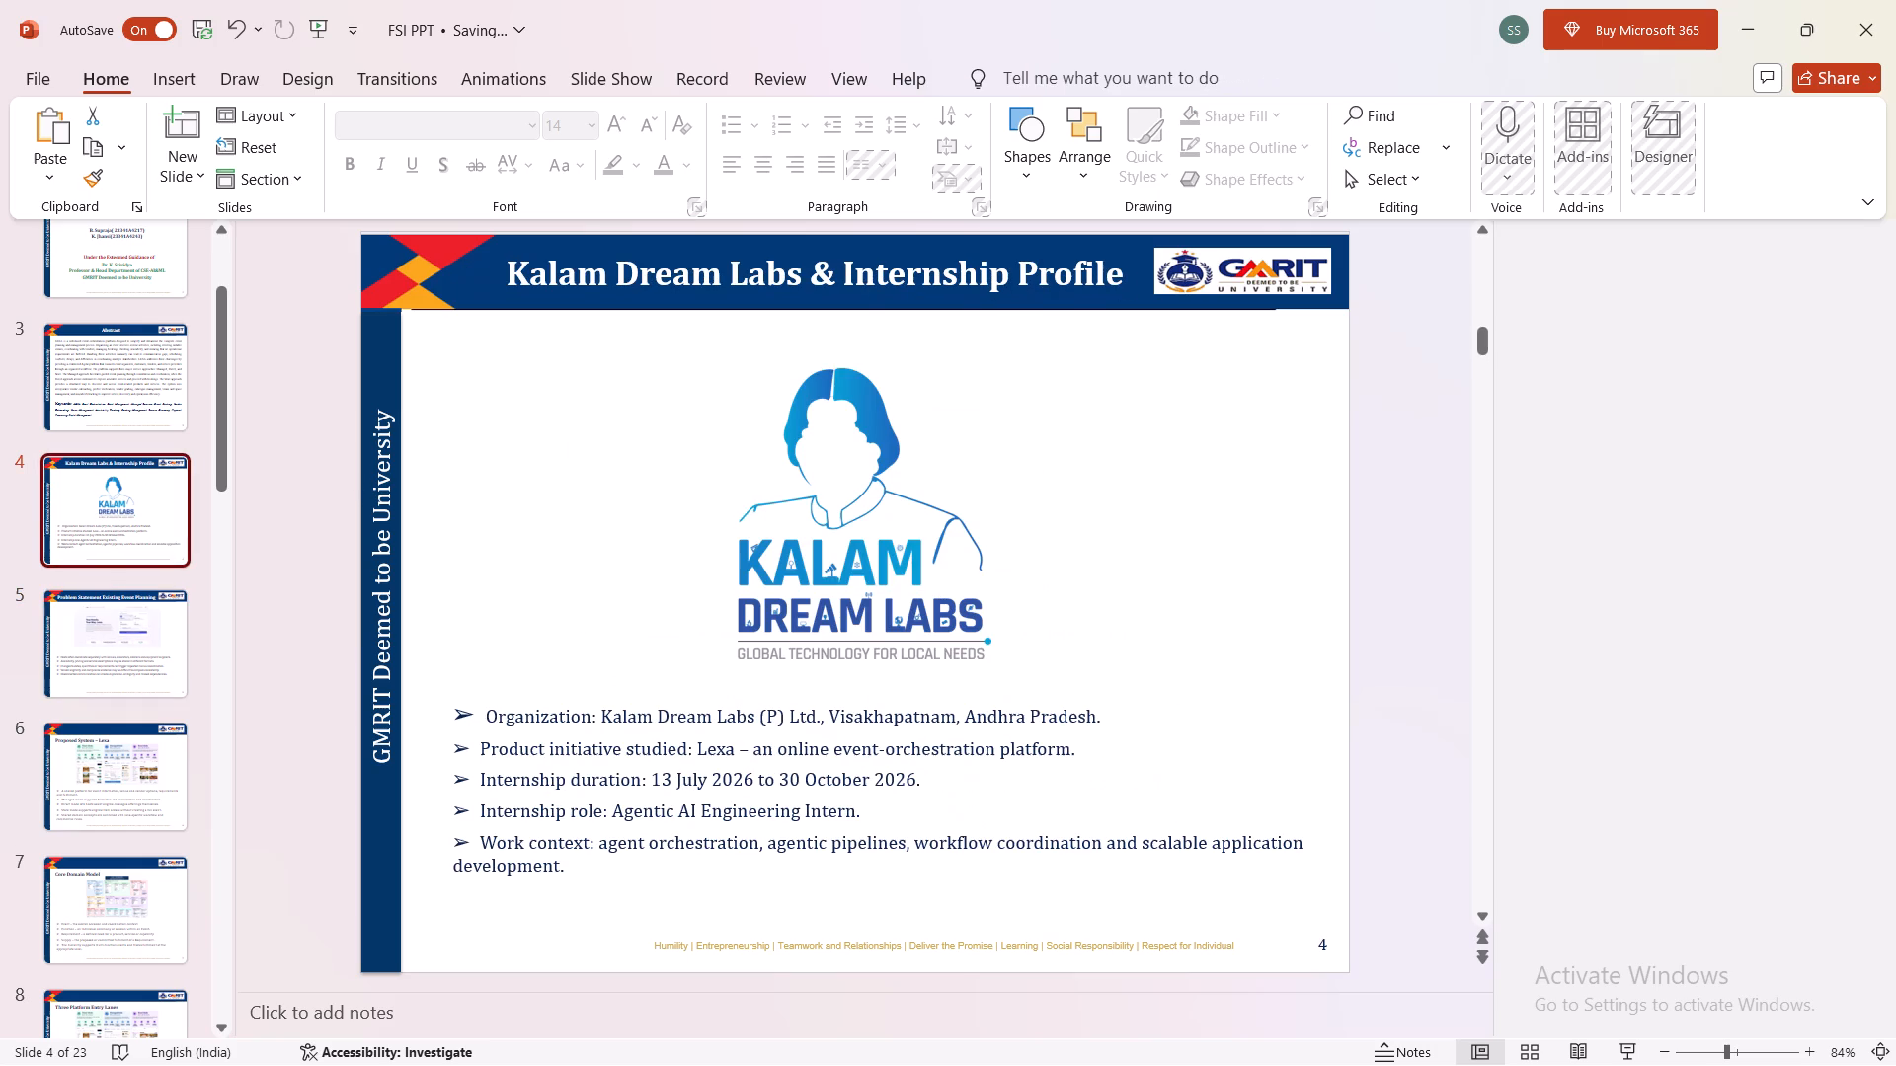
left_click_drag(826, 583, 827, 569)
left_click(791, 820)
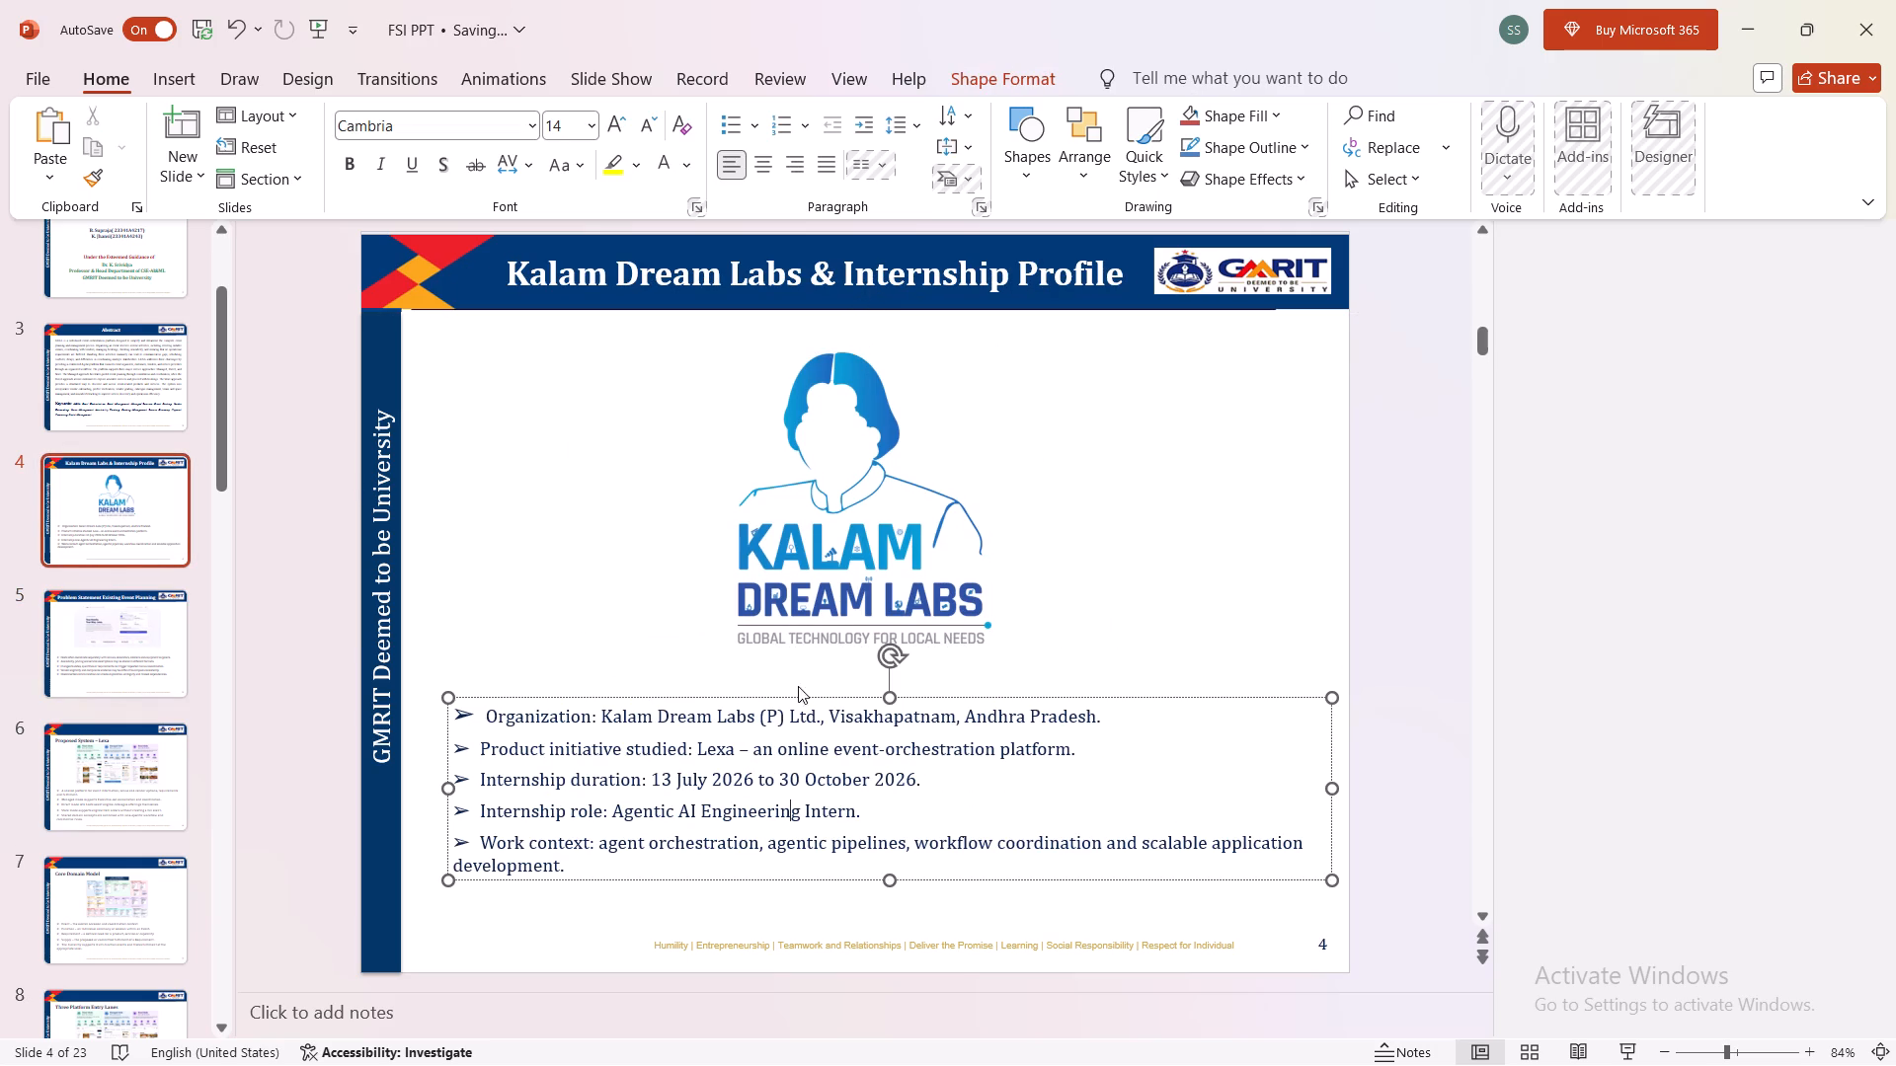
left_click_drag(798, 700, 802, 677)
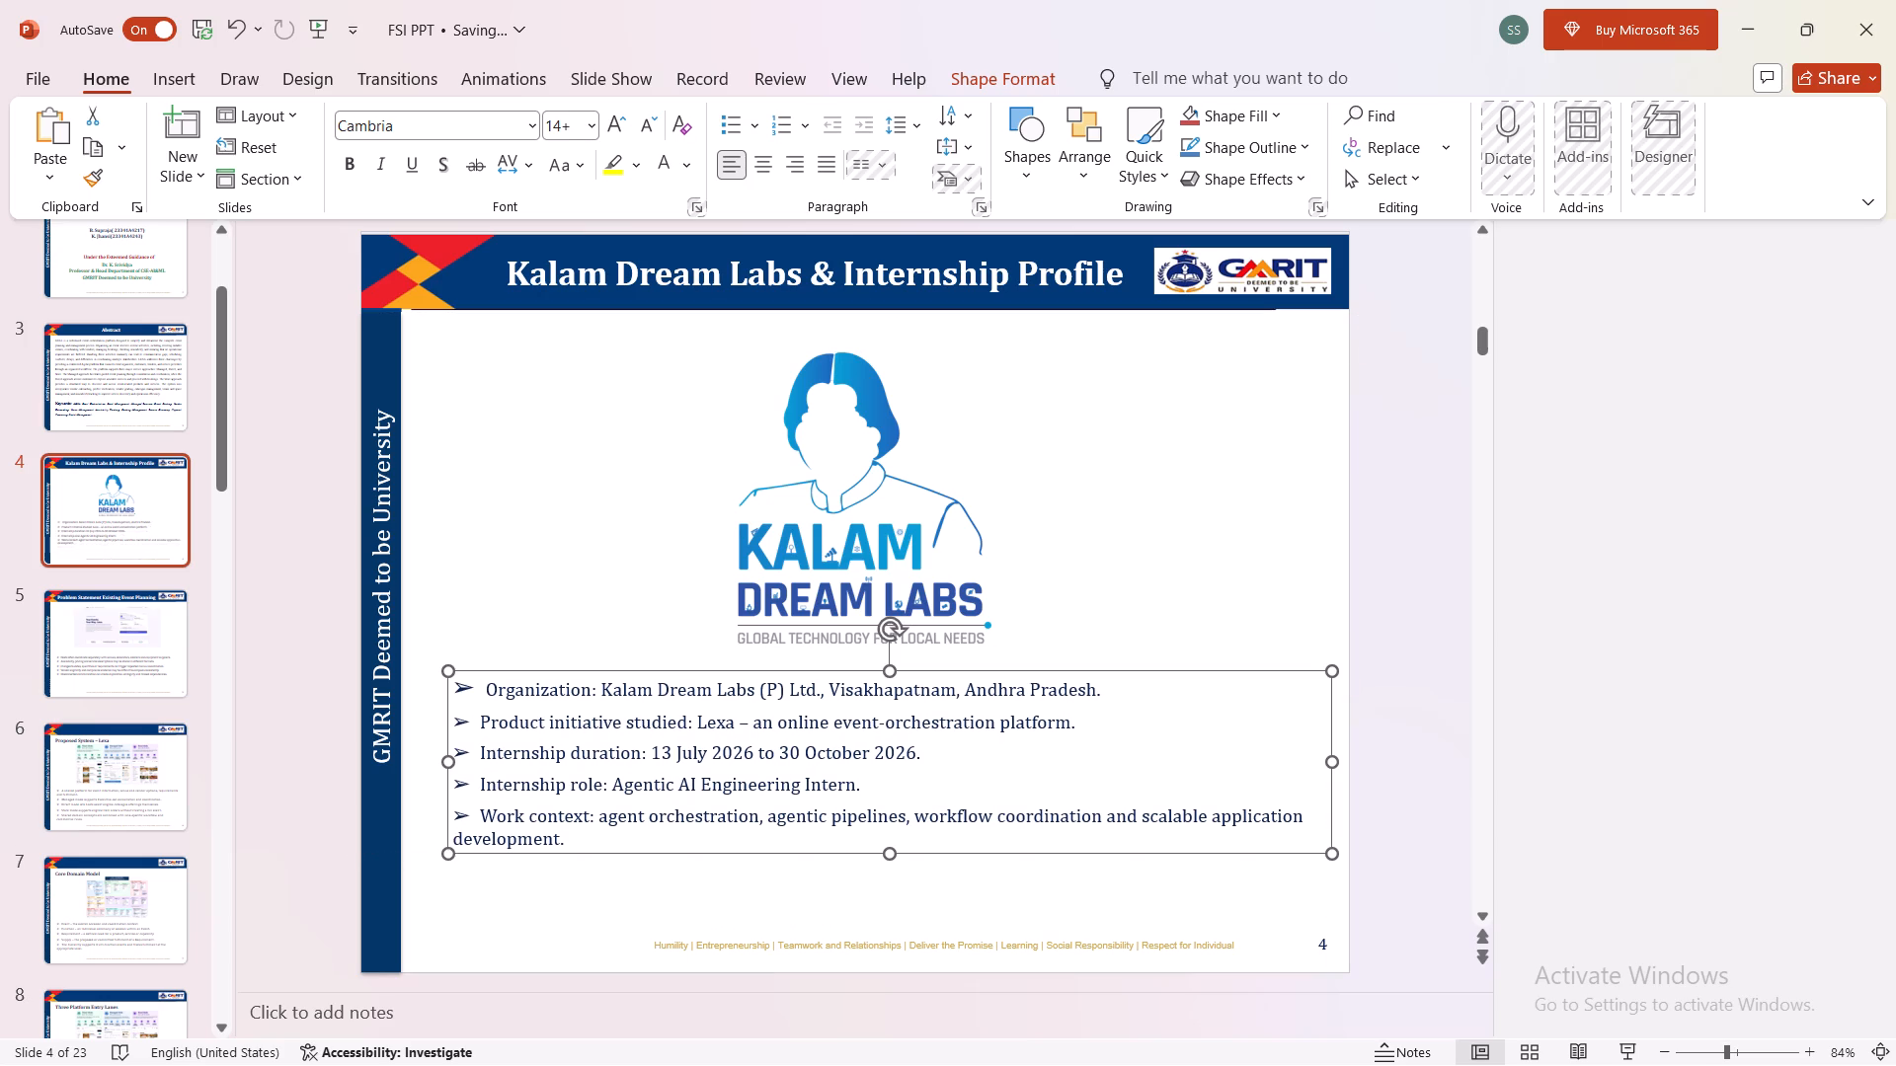
Increase the line spacing of all the bullet text on slide 4.
left_click(599, 832)
key("ctrl+a")
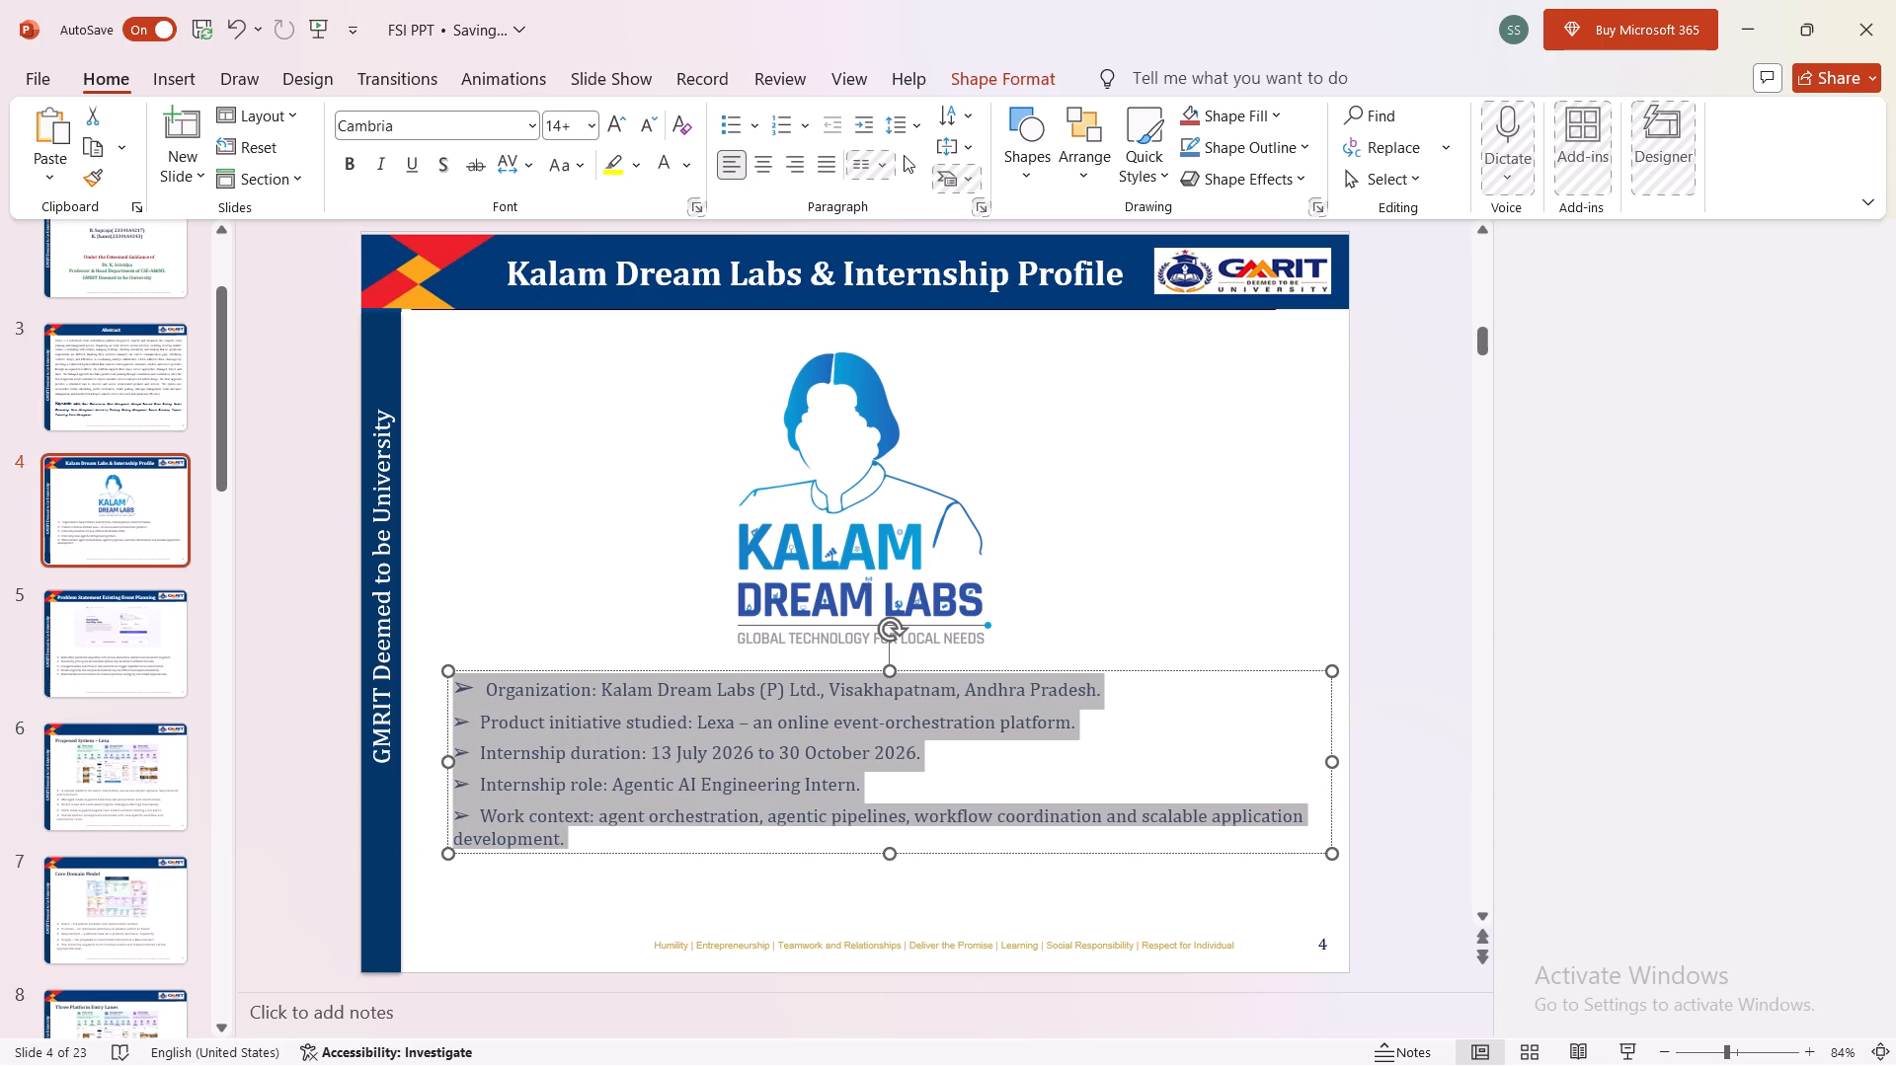
left_click(905, 132)
left_click(918, 194)
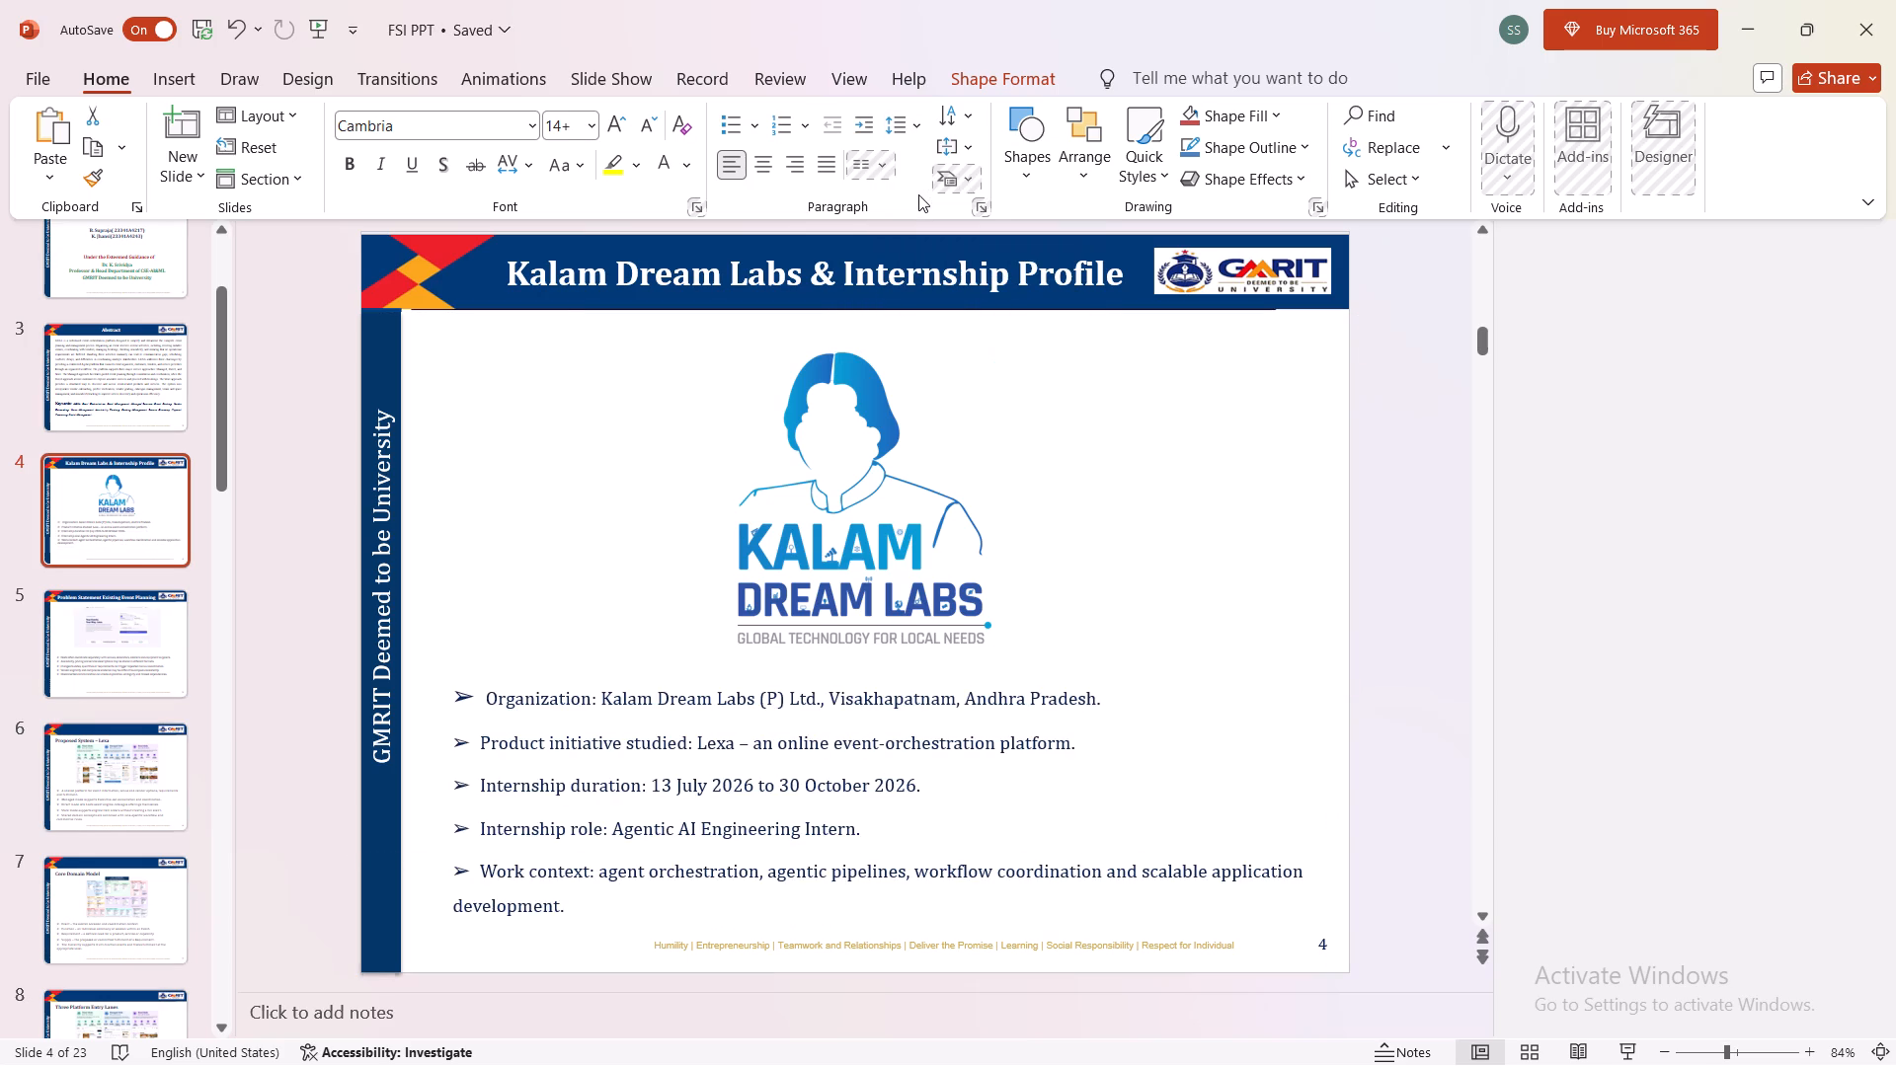
left_click(1181, 531)
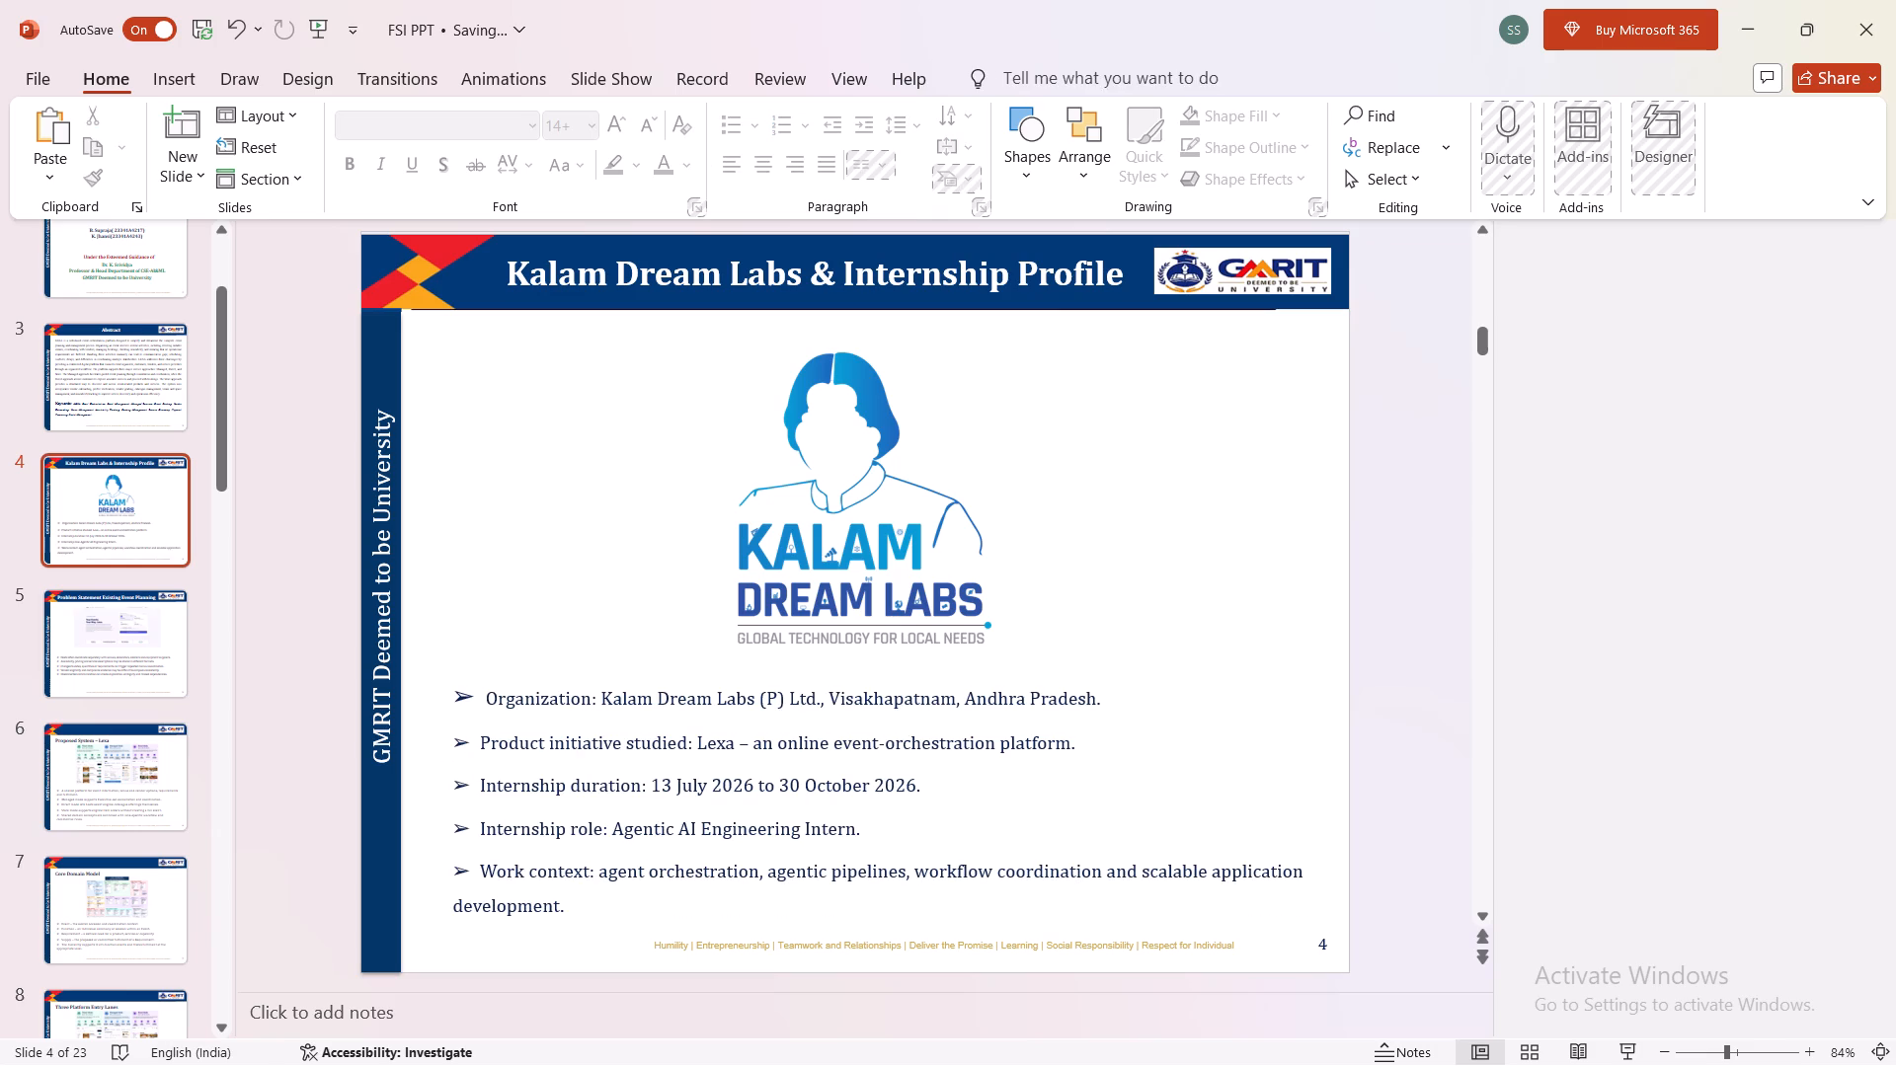
Shift the slide 4 bullet text box slightly left, keeping it between the logo and the footer line.
left_click(564, 755)
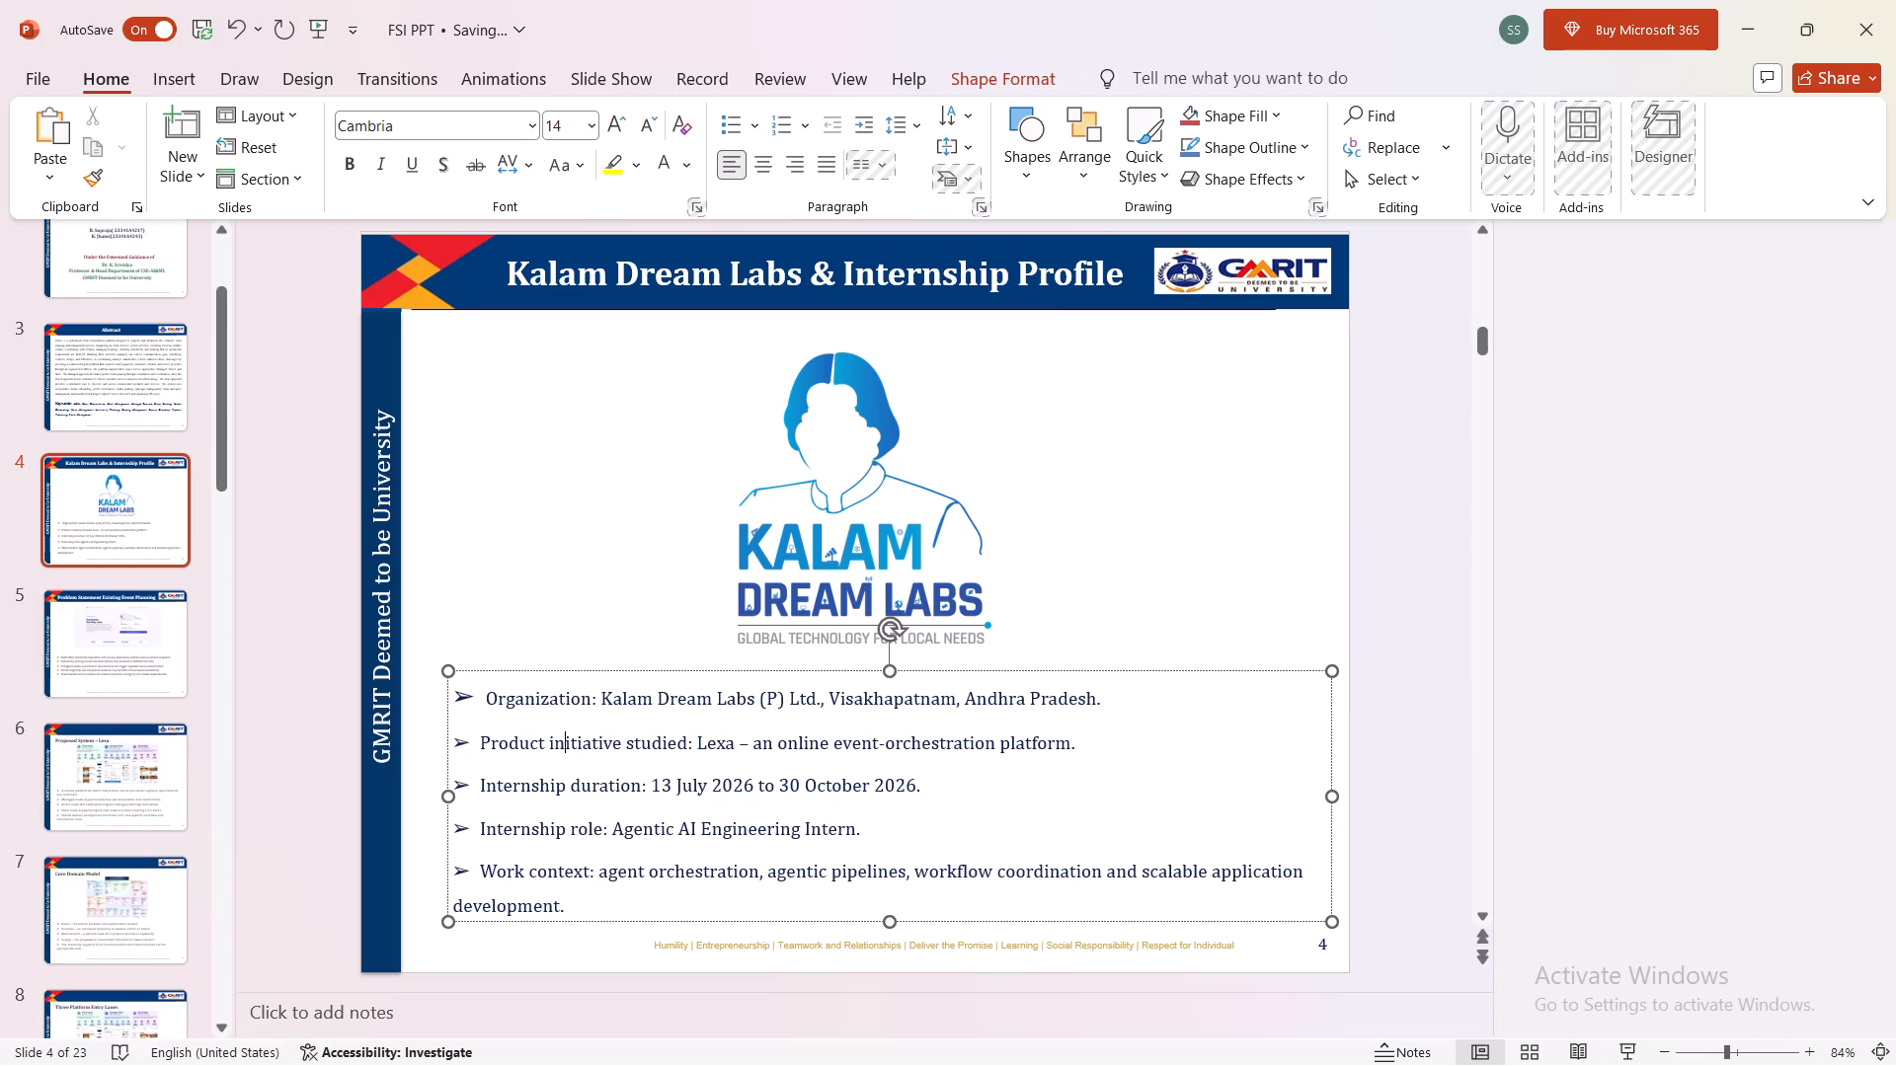
left_click_drag(744, 669, 747, 669)
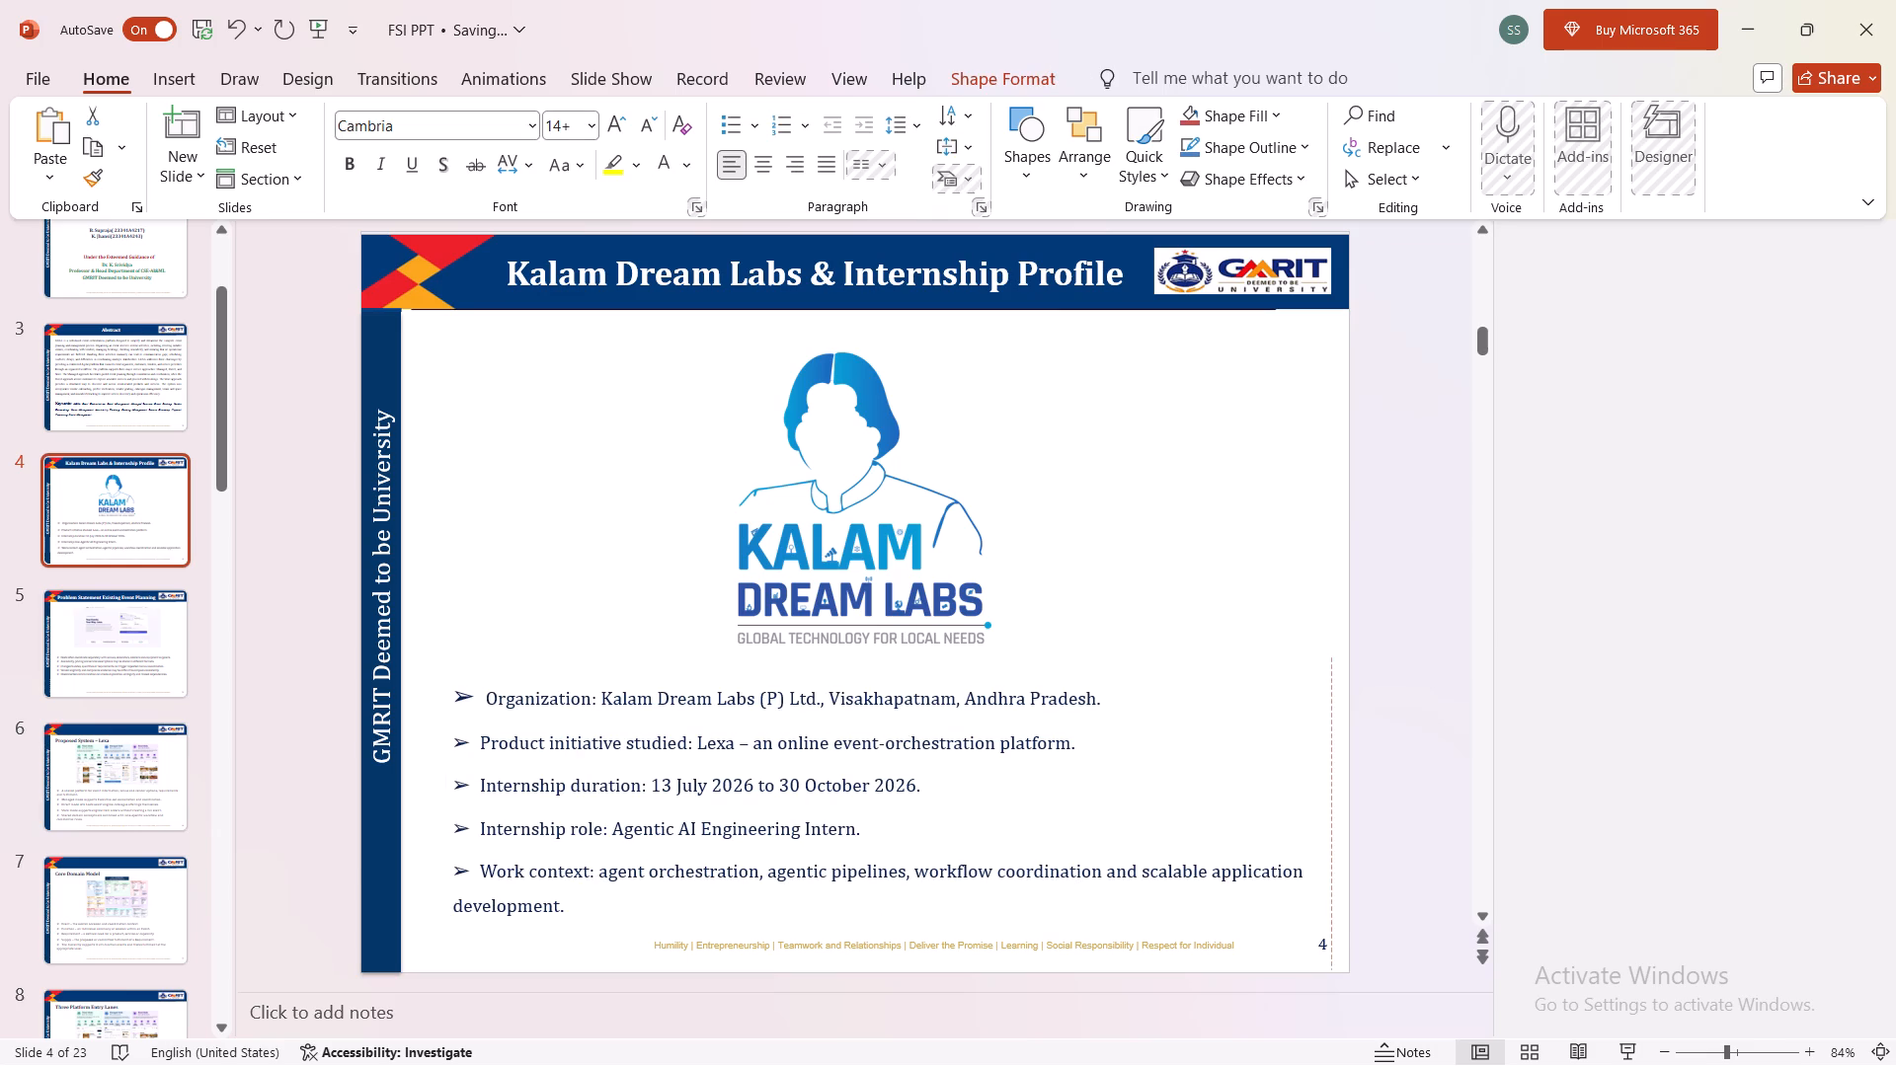
left_click_drag(747, 669, 762, 663)
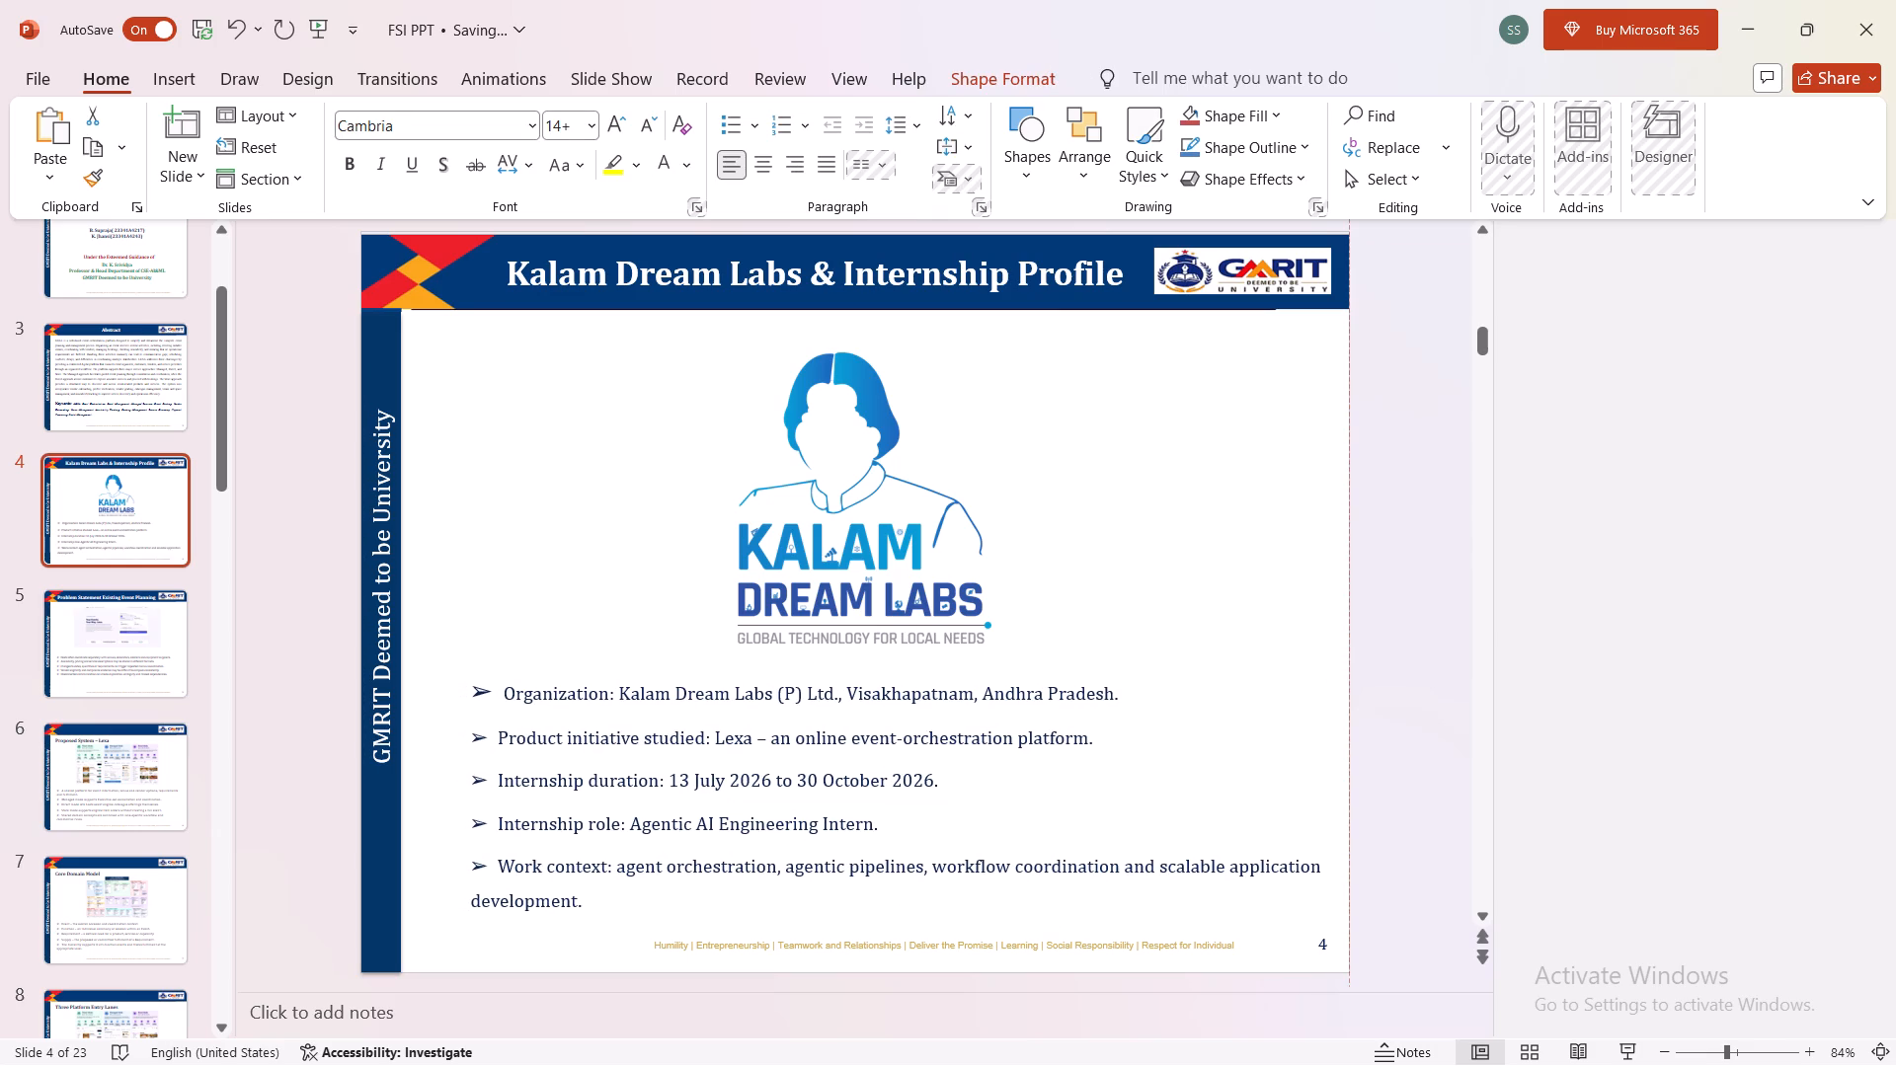
left_click_drag(762, 663, 734, 671)
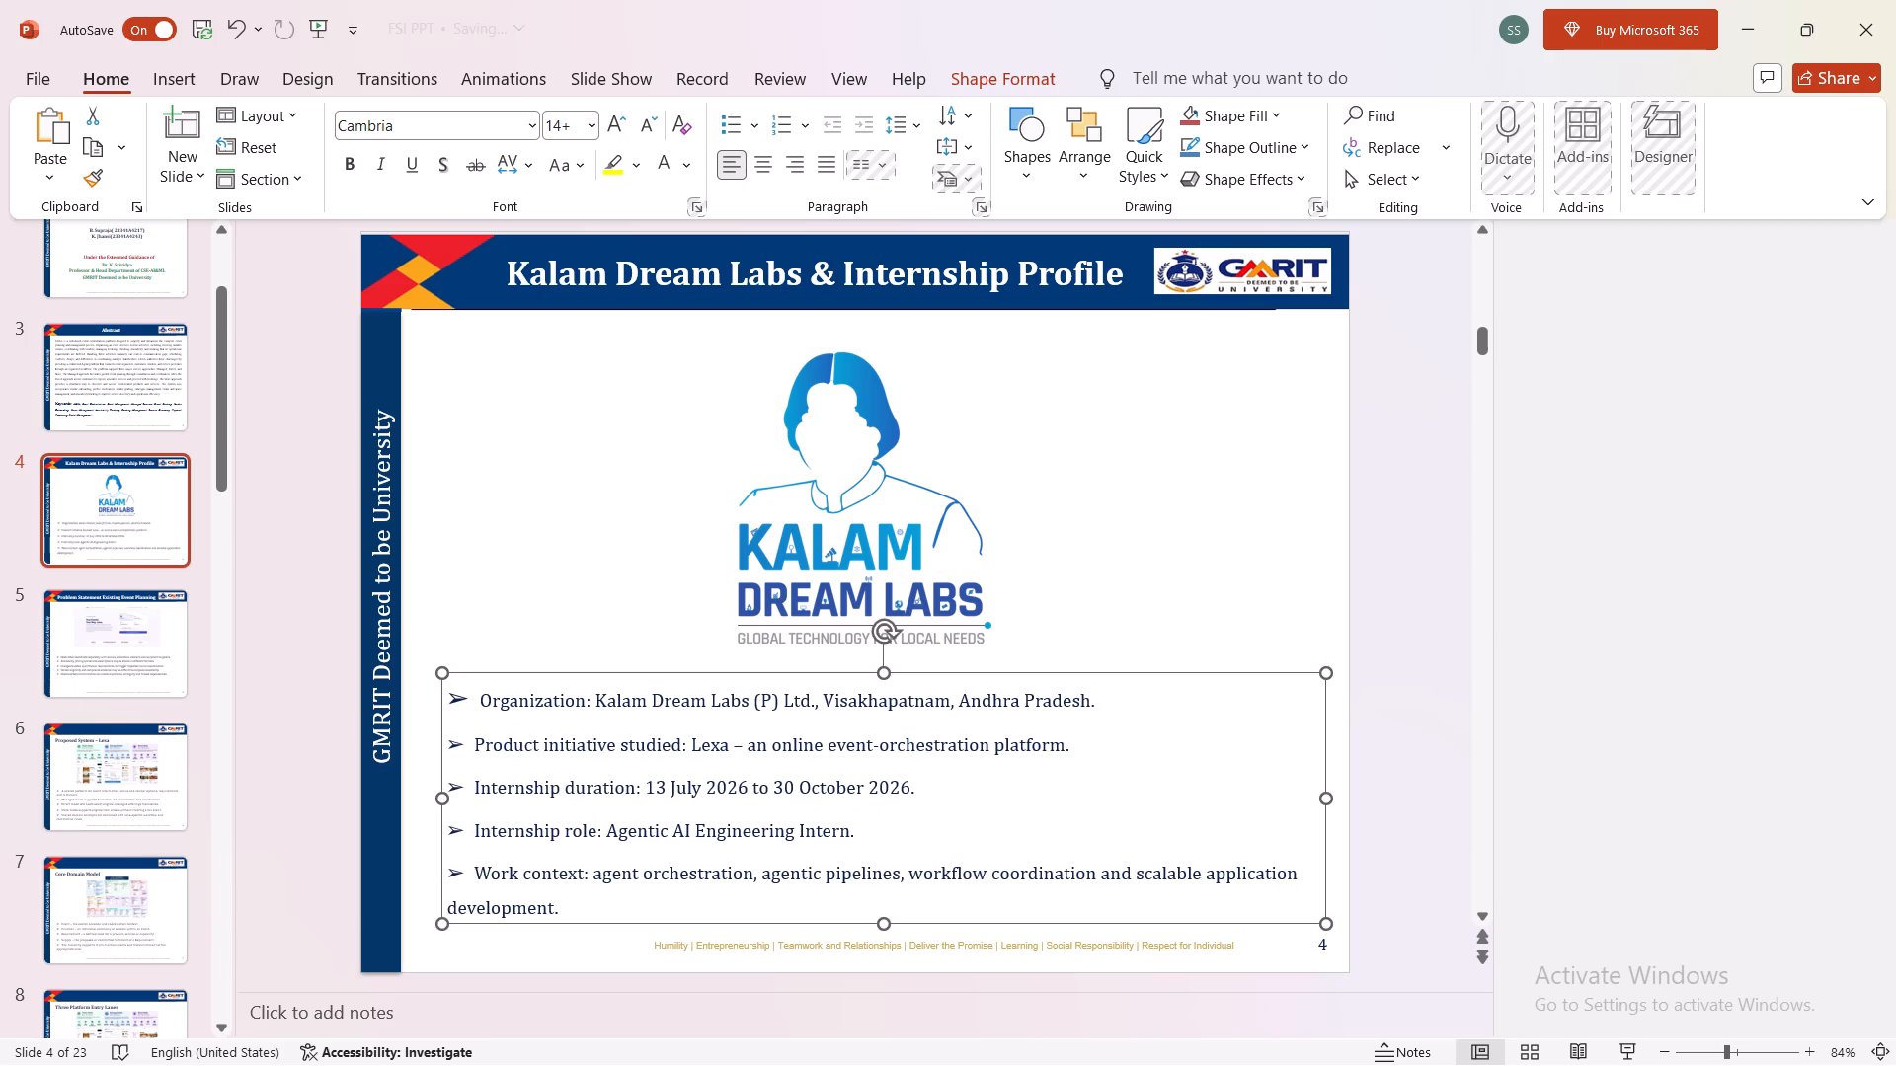
left_click_drag(734, 671, 724, 671)
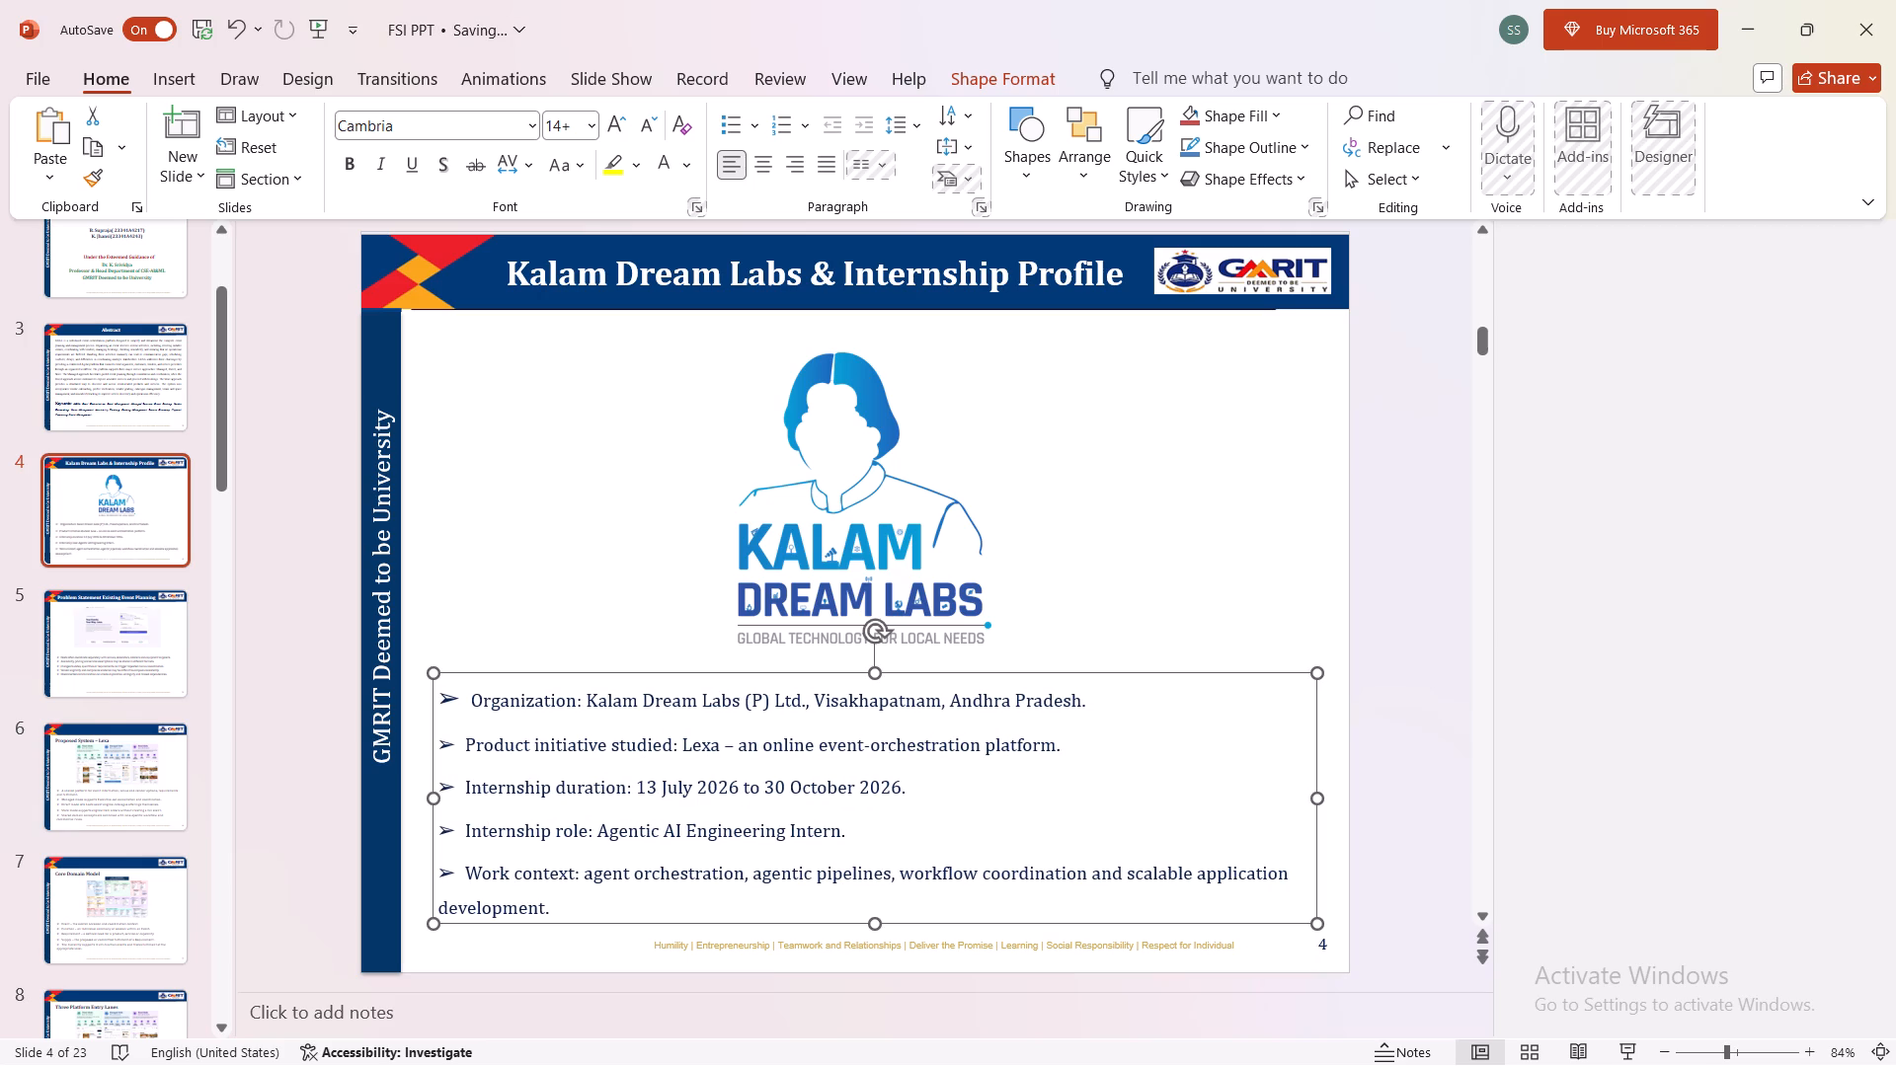
Increase the line spacing of all five bullets on slide 5.
left_click(153, 688)
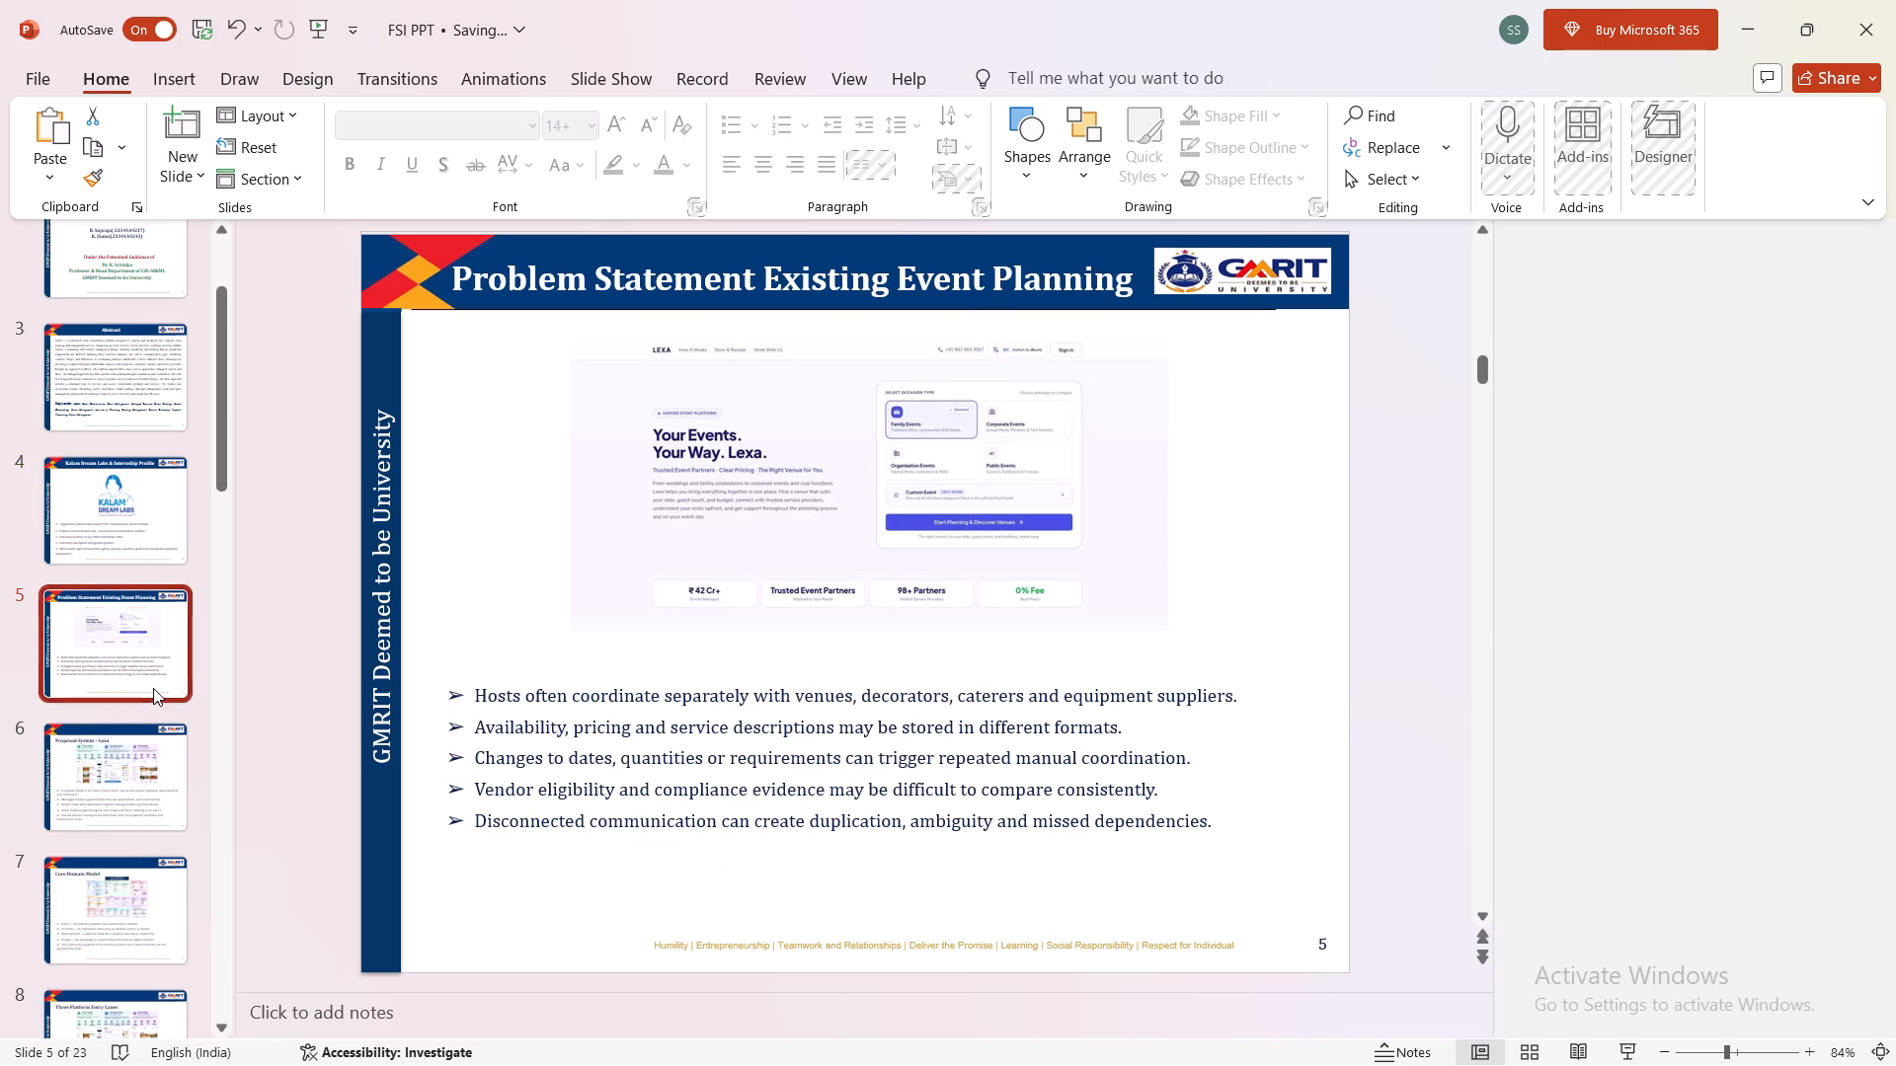
left_click(569, 710)
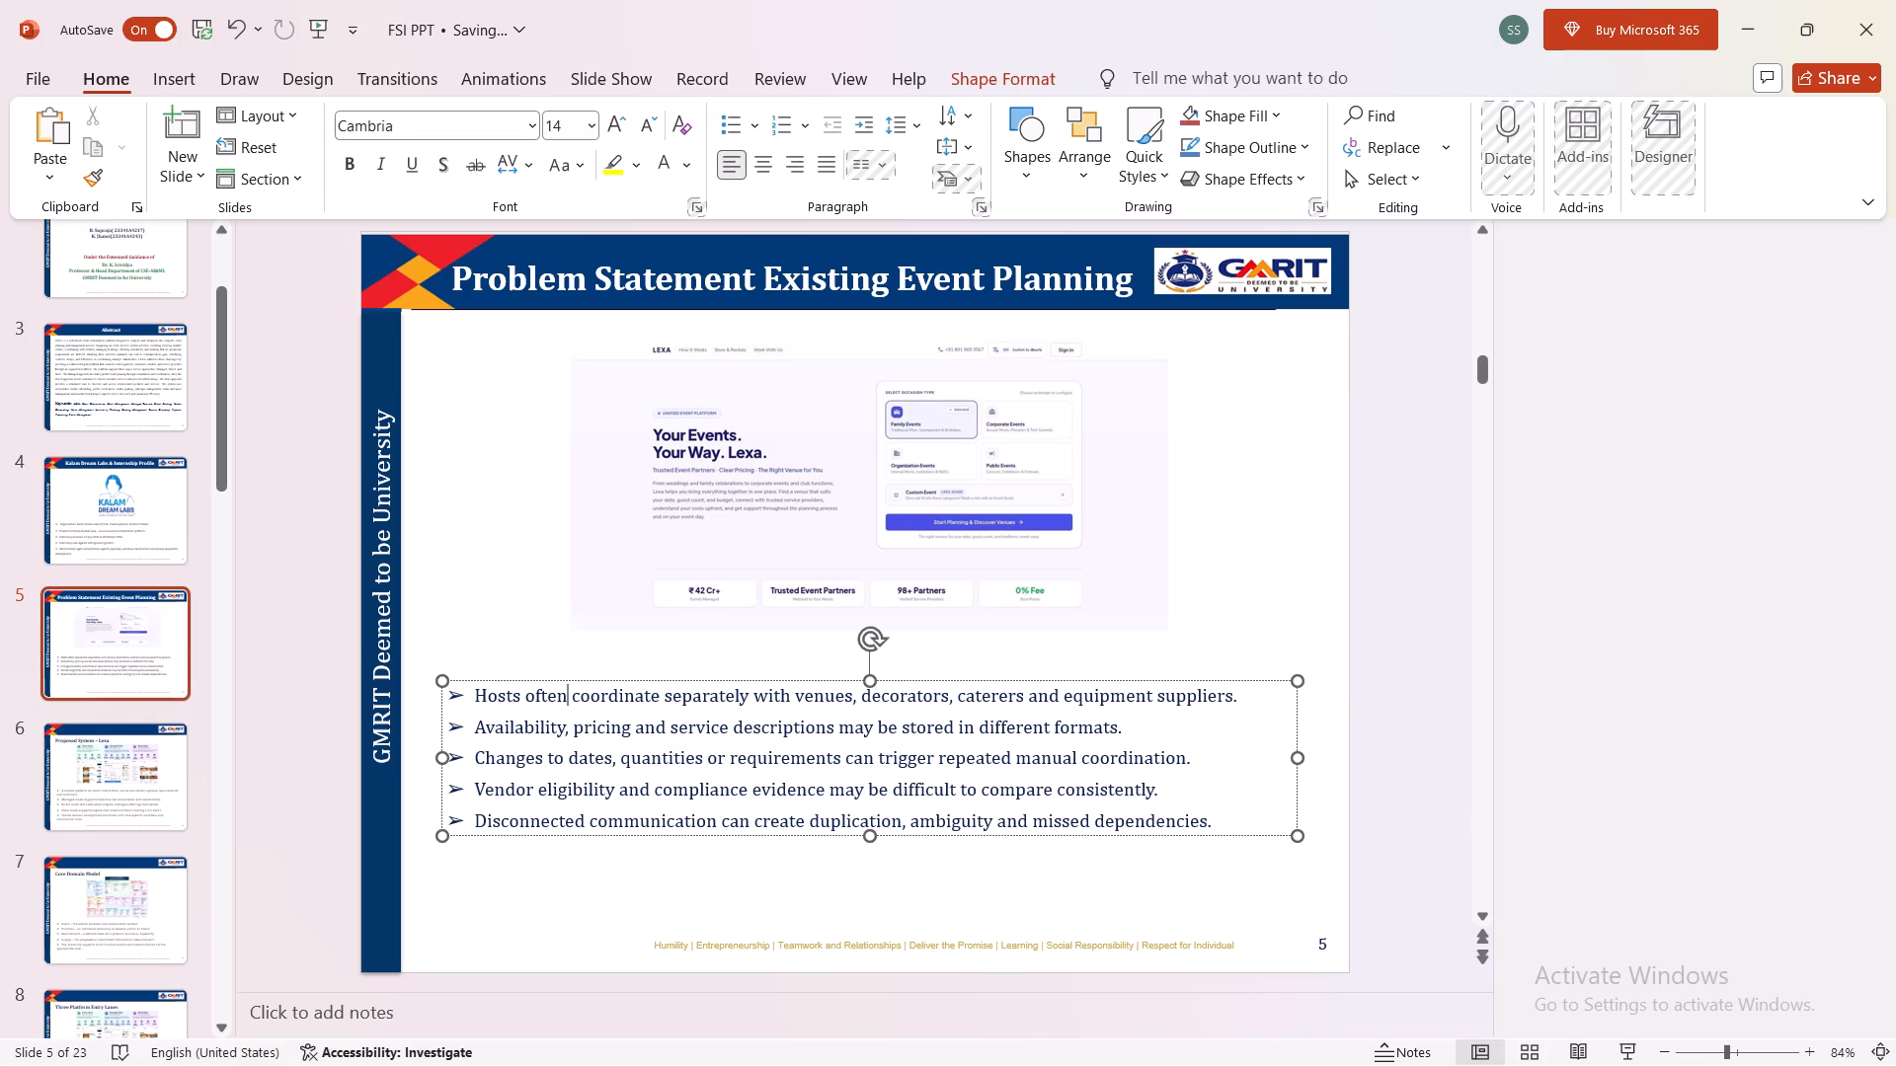
key("ctrl+a")
left_click(910, 116)
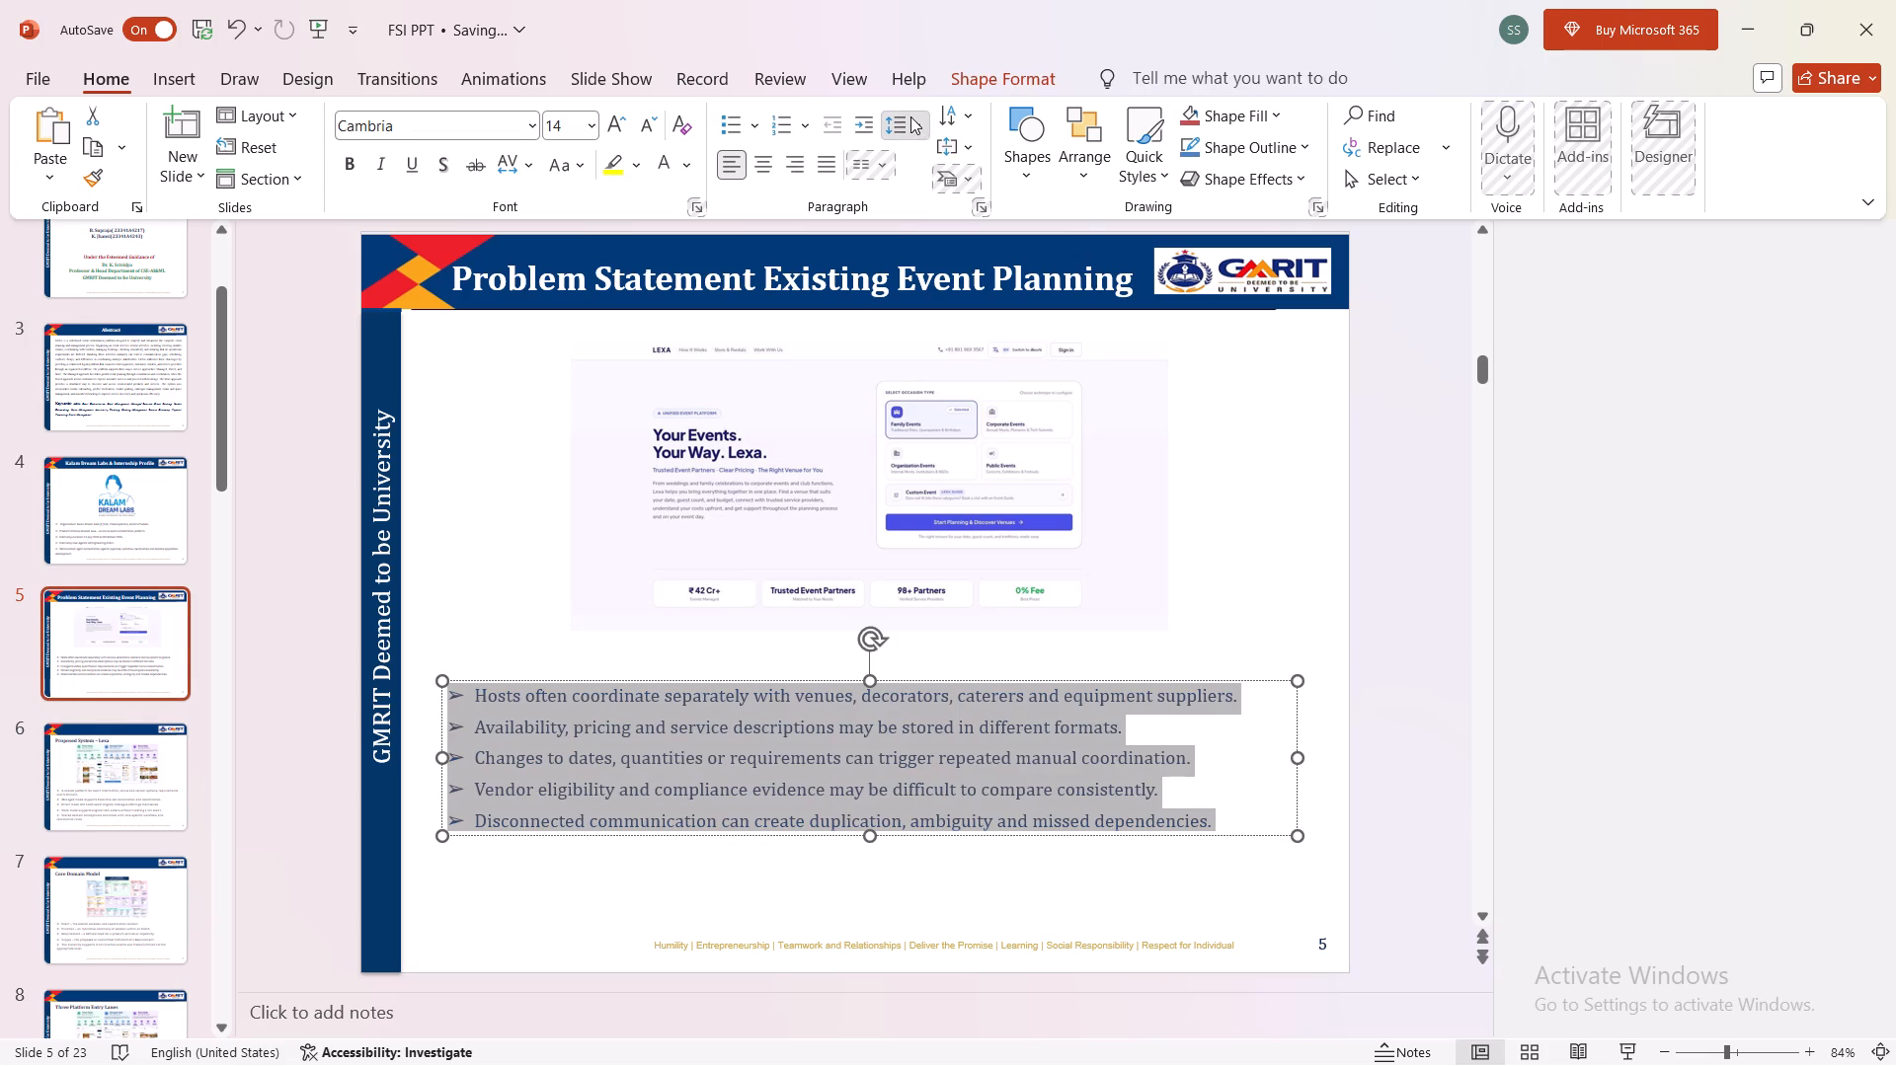
left_click(954, 190)
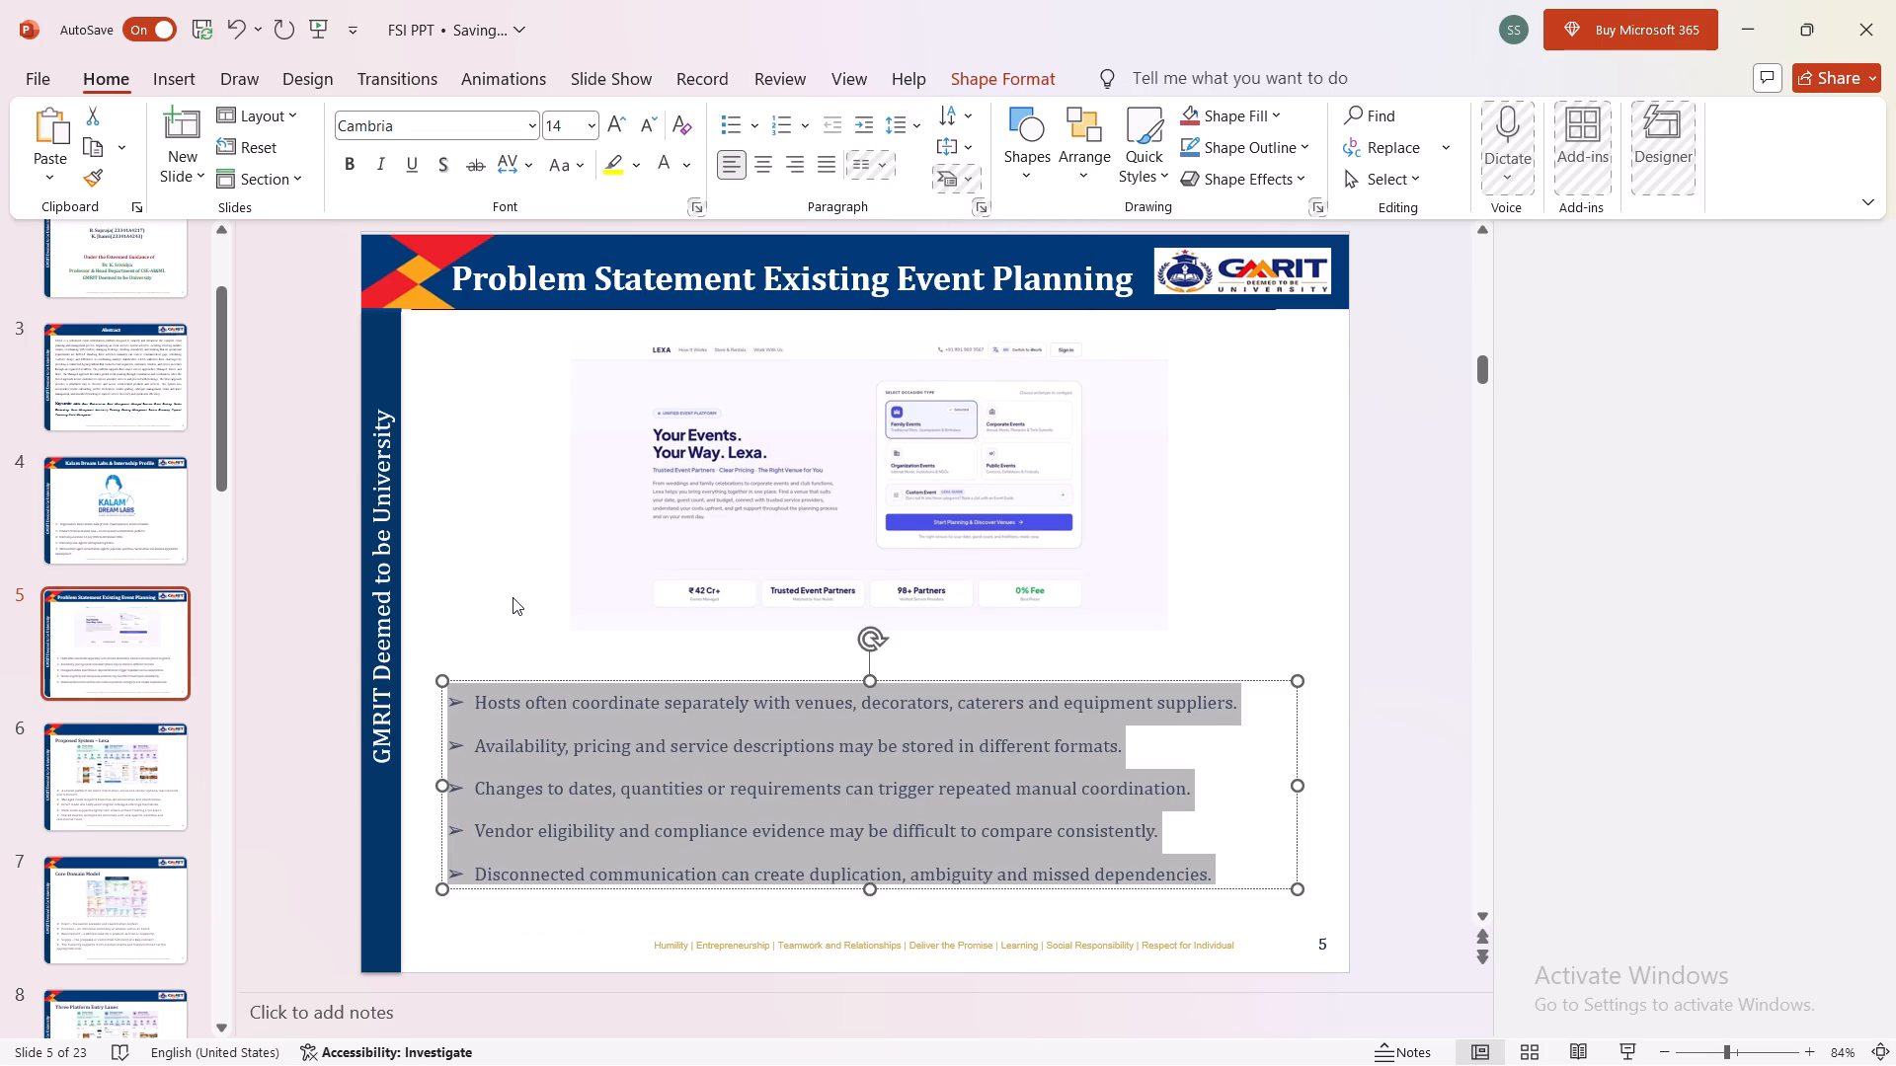
left_click(309, 654)
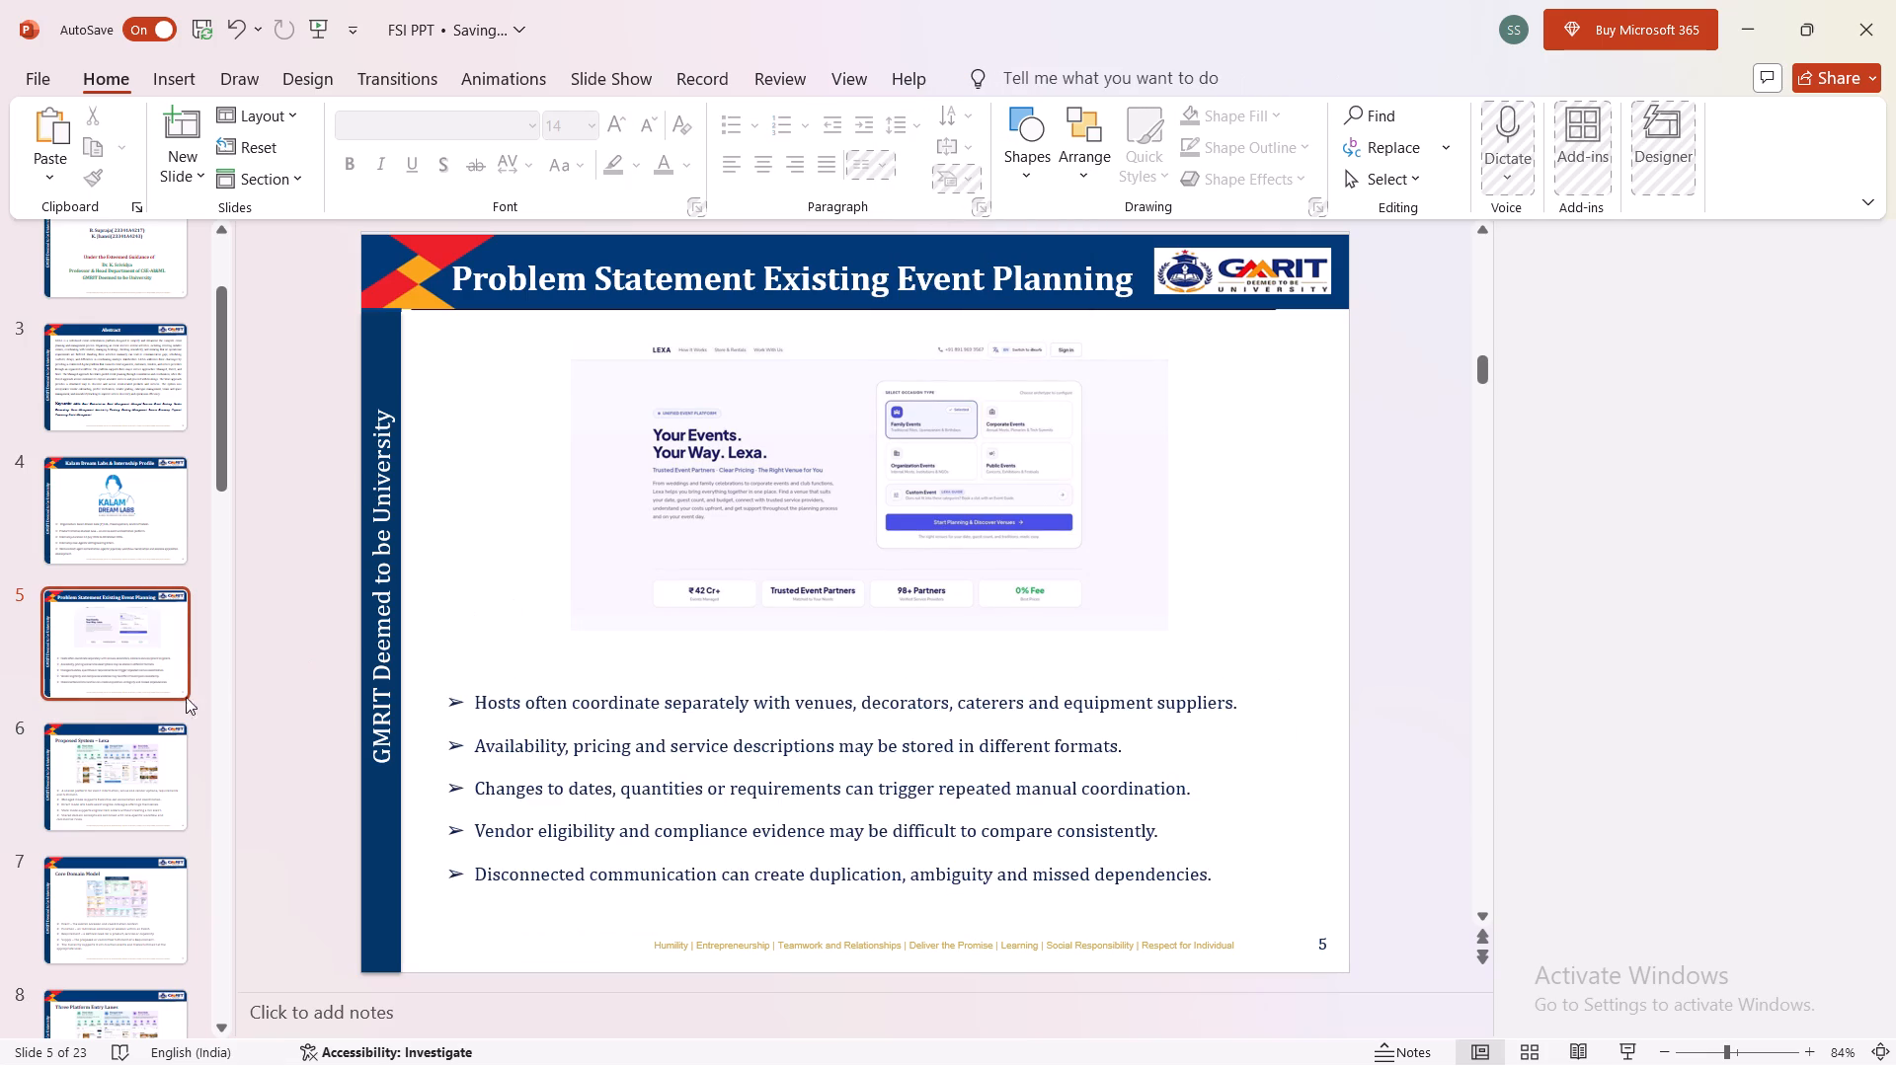
On slide 6, move the "Proposed System – Lexa" title up into the header banner and send the banner image behind it.
left_click(111, 761)
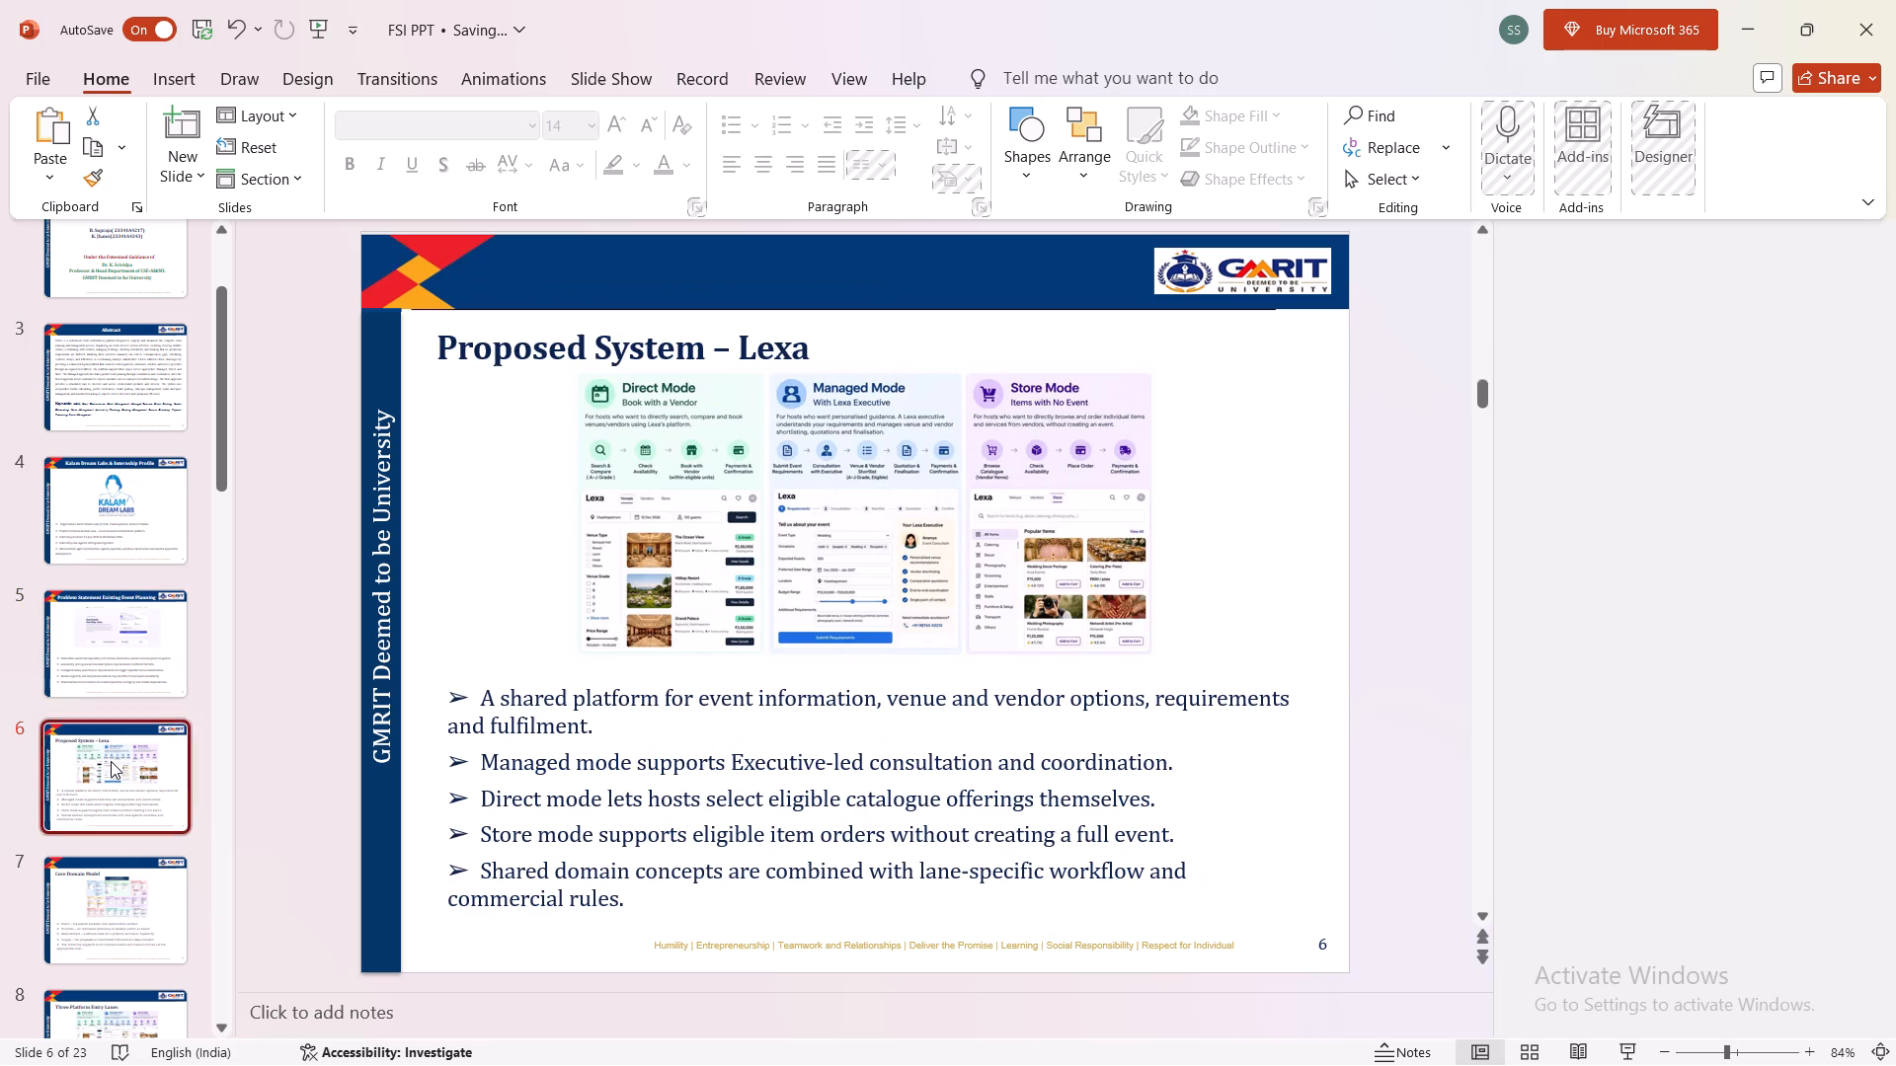
left_click(641, 346)
left_click_drag(546, 322, 708, 256)
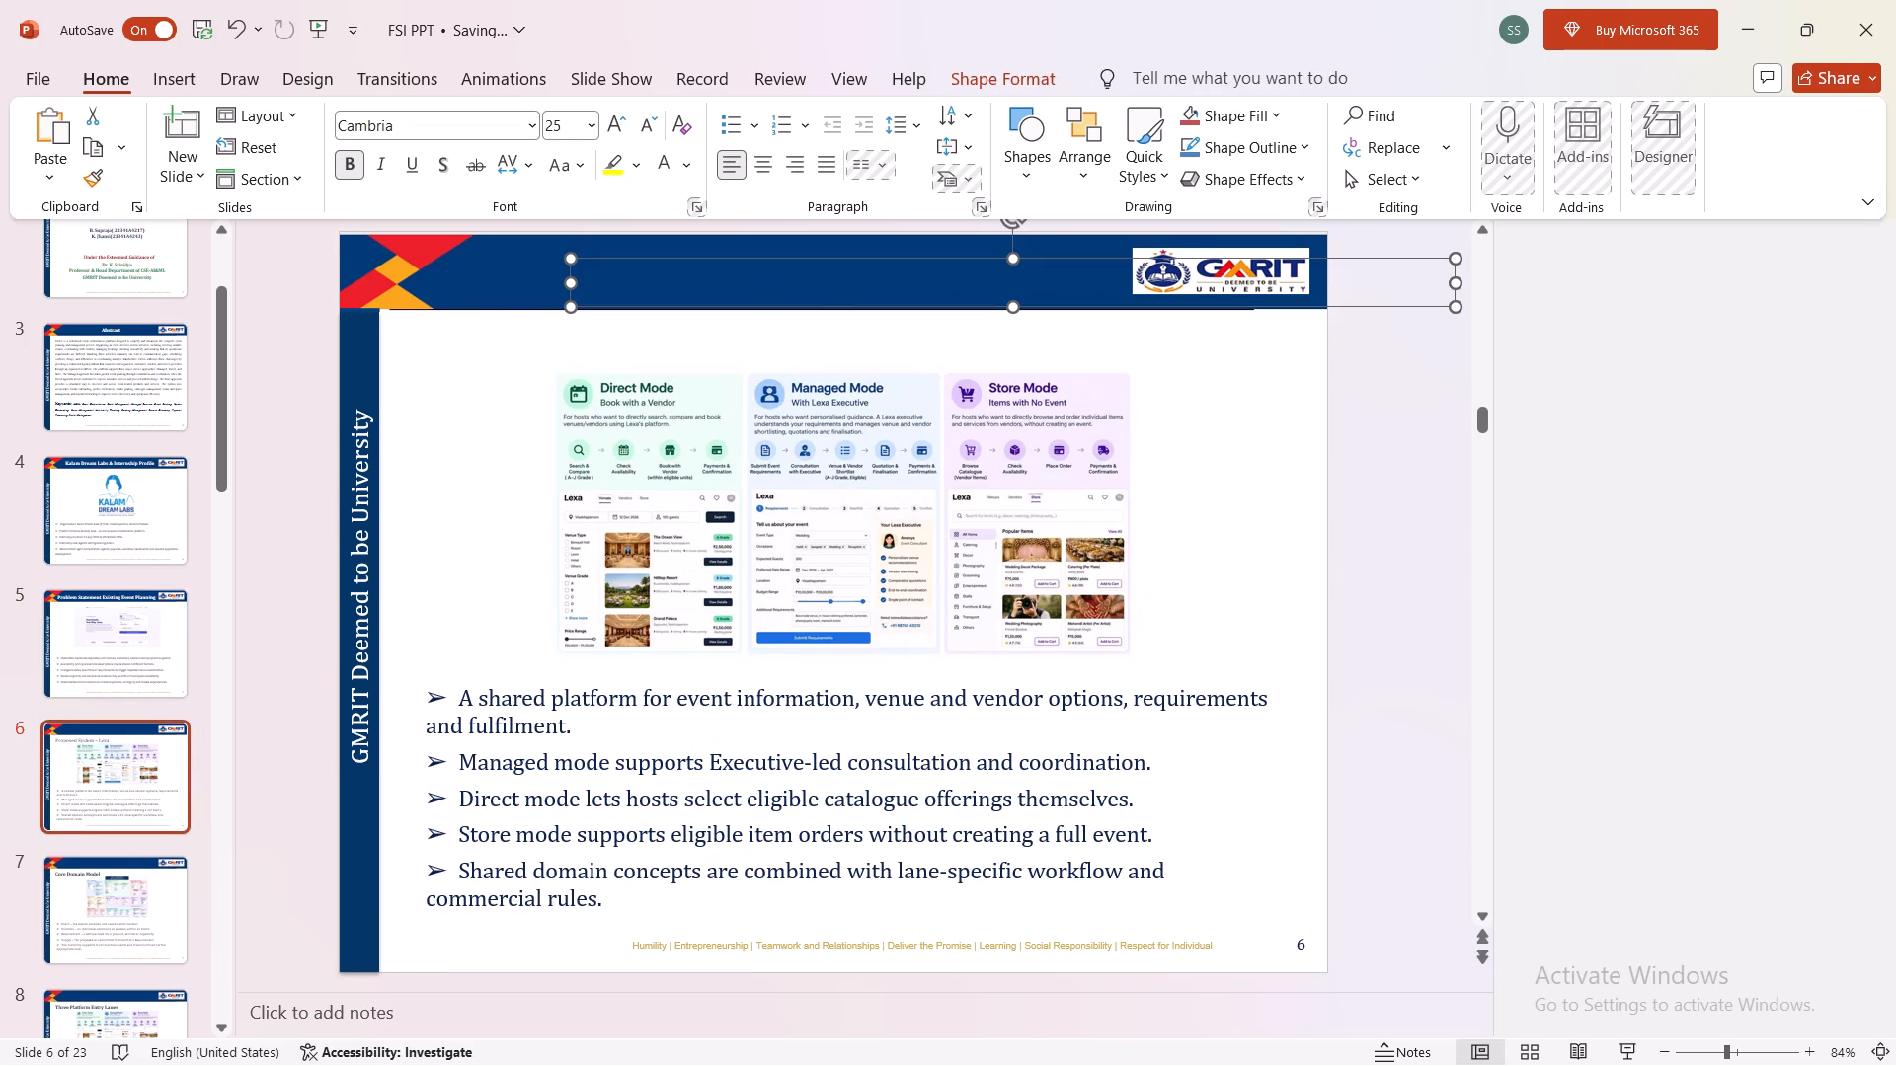
left_click(531, 285)
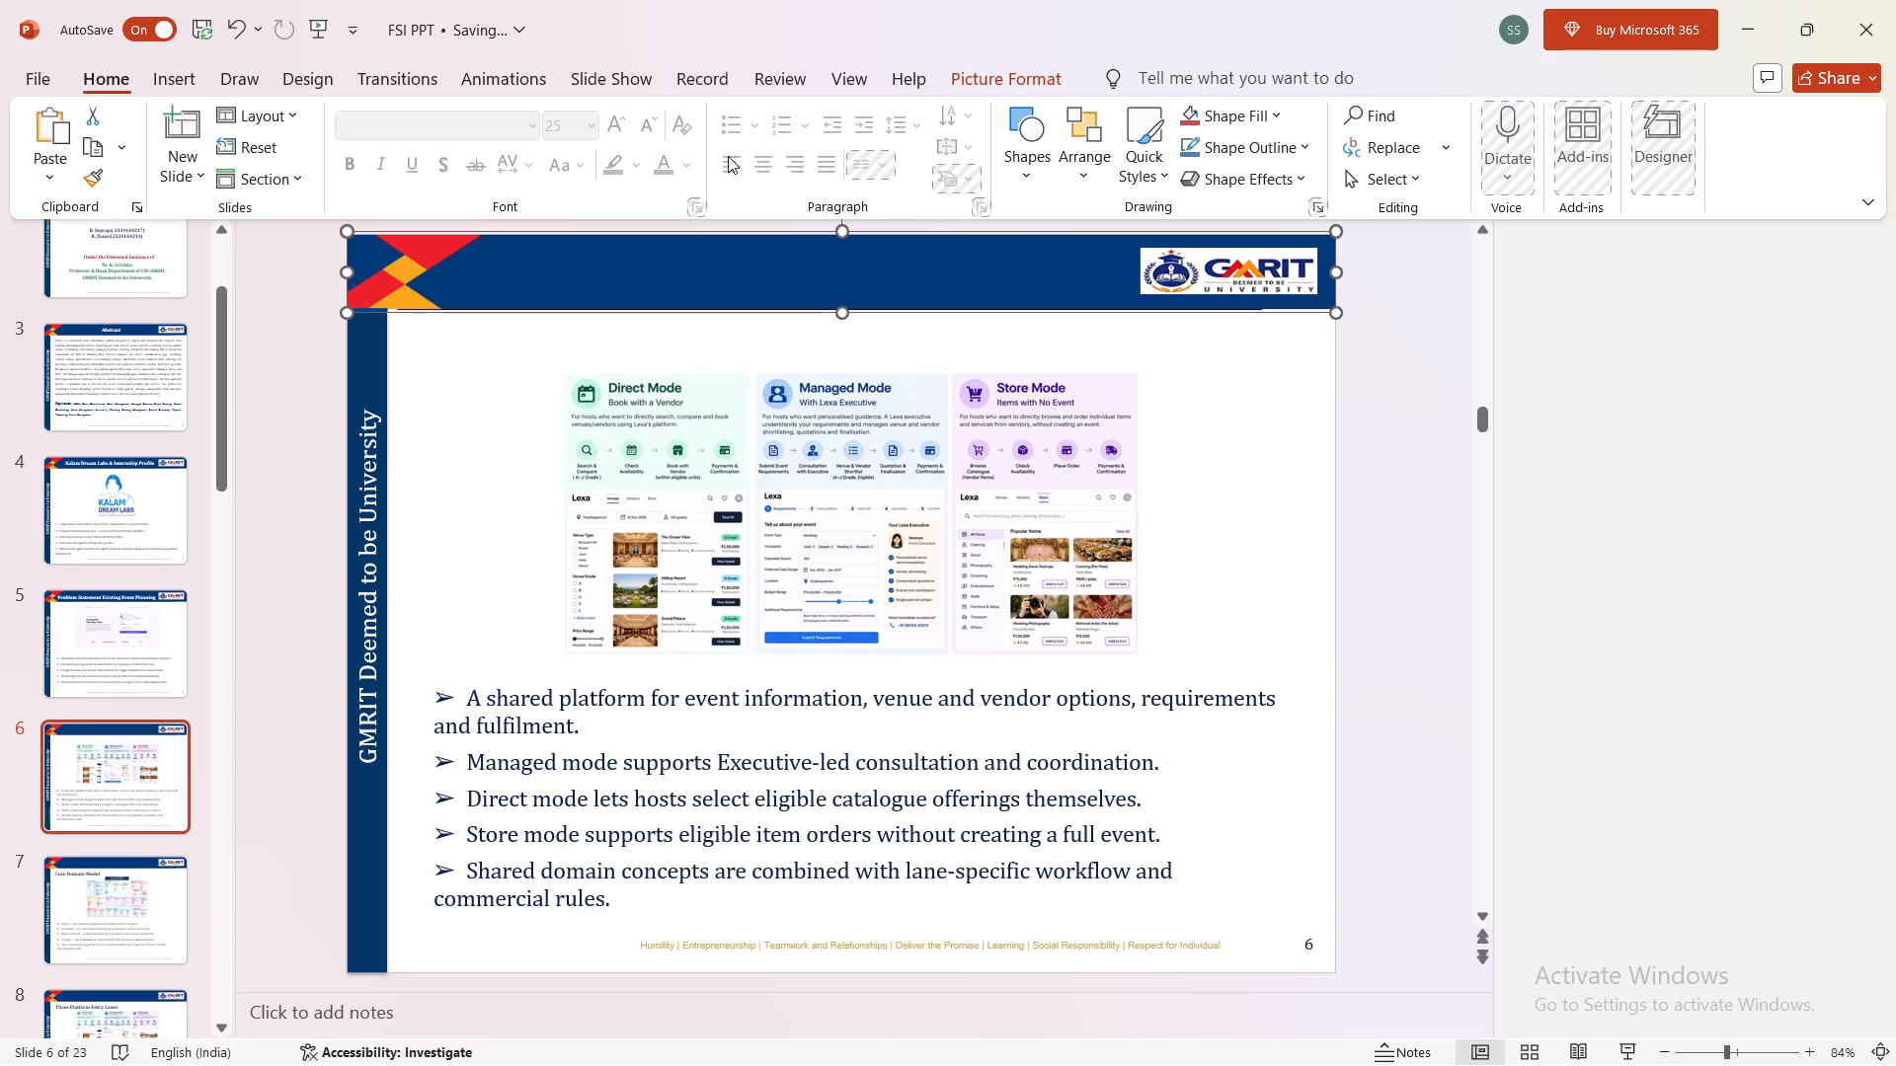
right_click(711, 245)
left_click(780, 520)
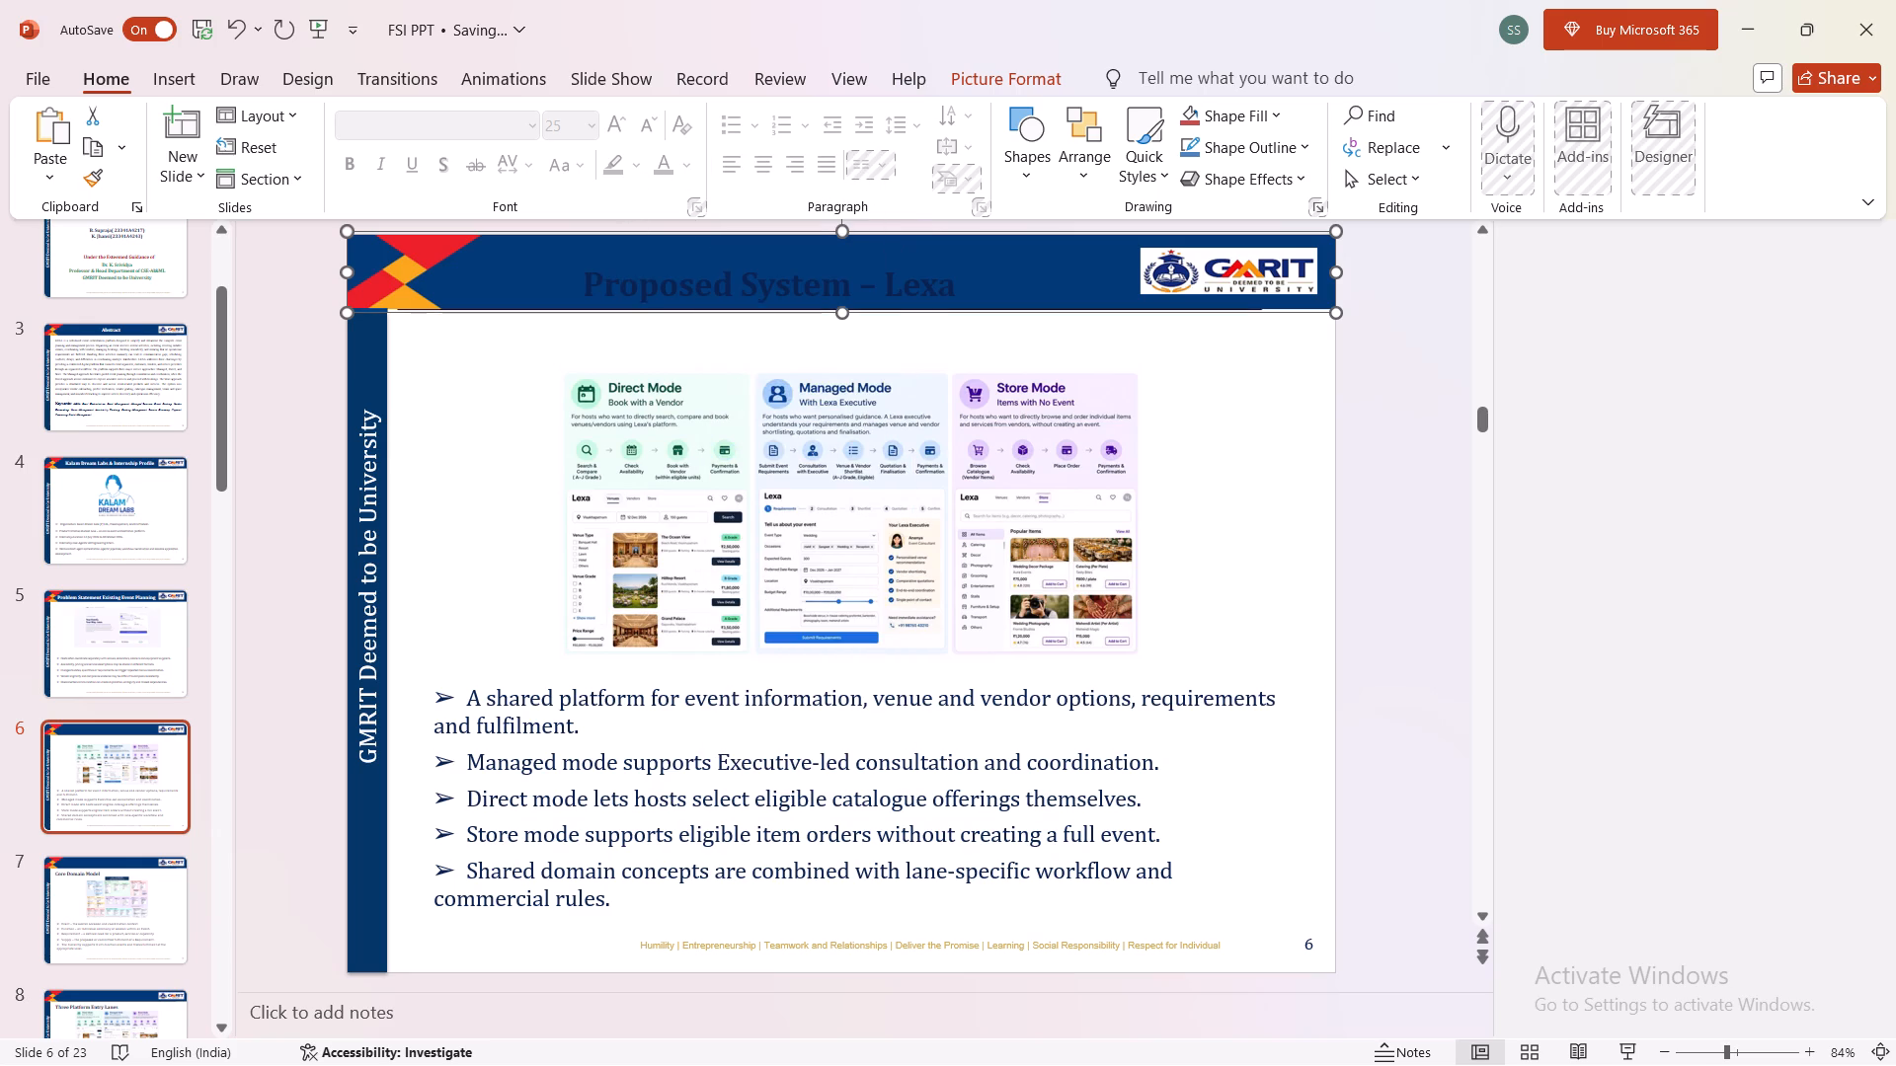
Colour the slide 6 title white and centre it by eye in the free part of the header banner.
left_click(807, 290)
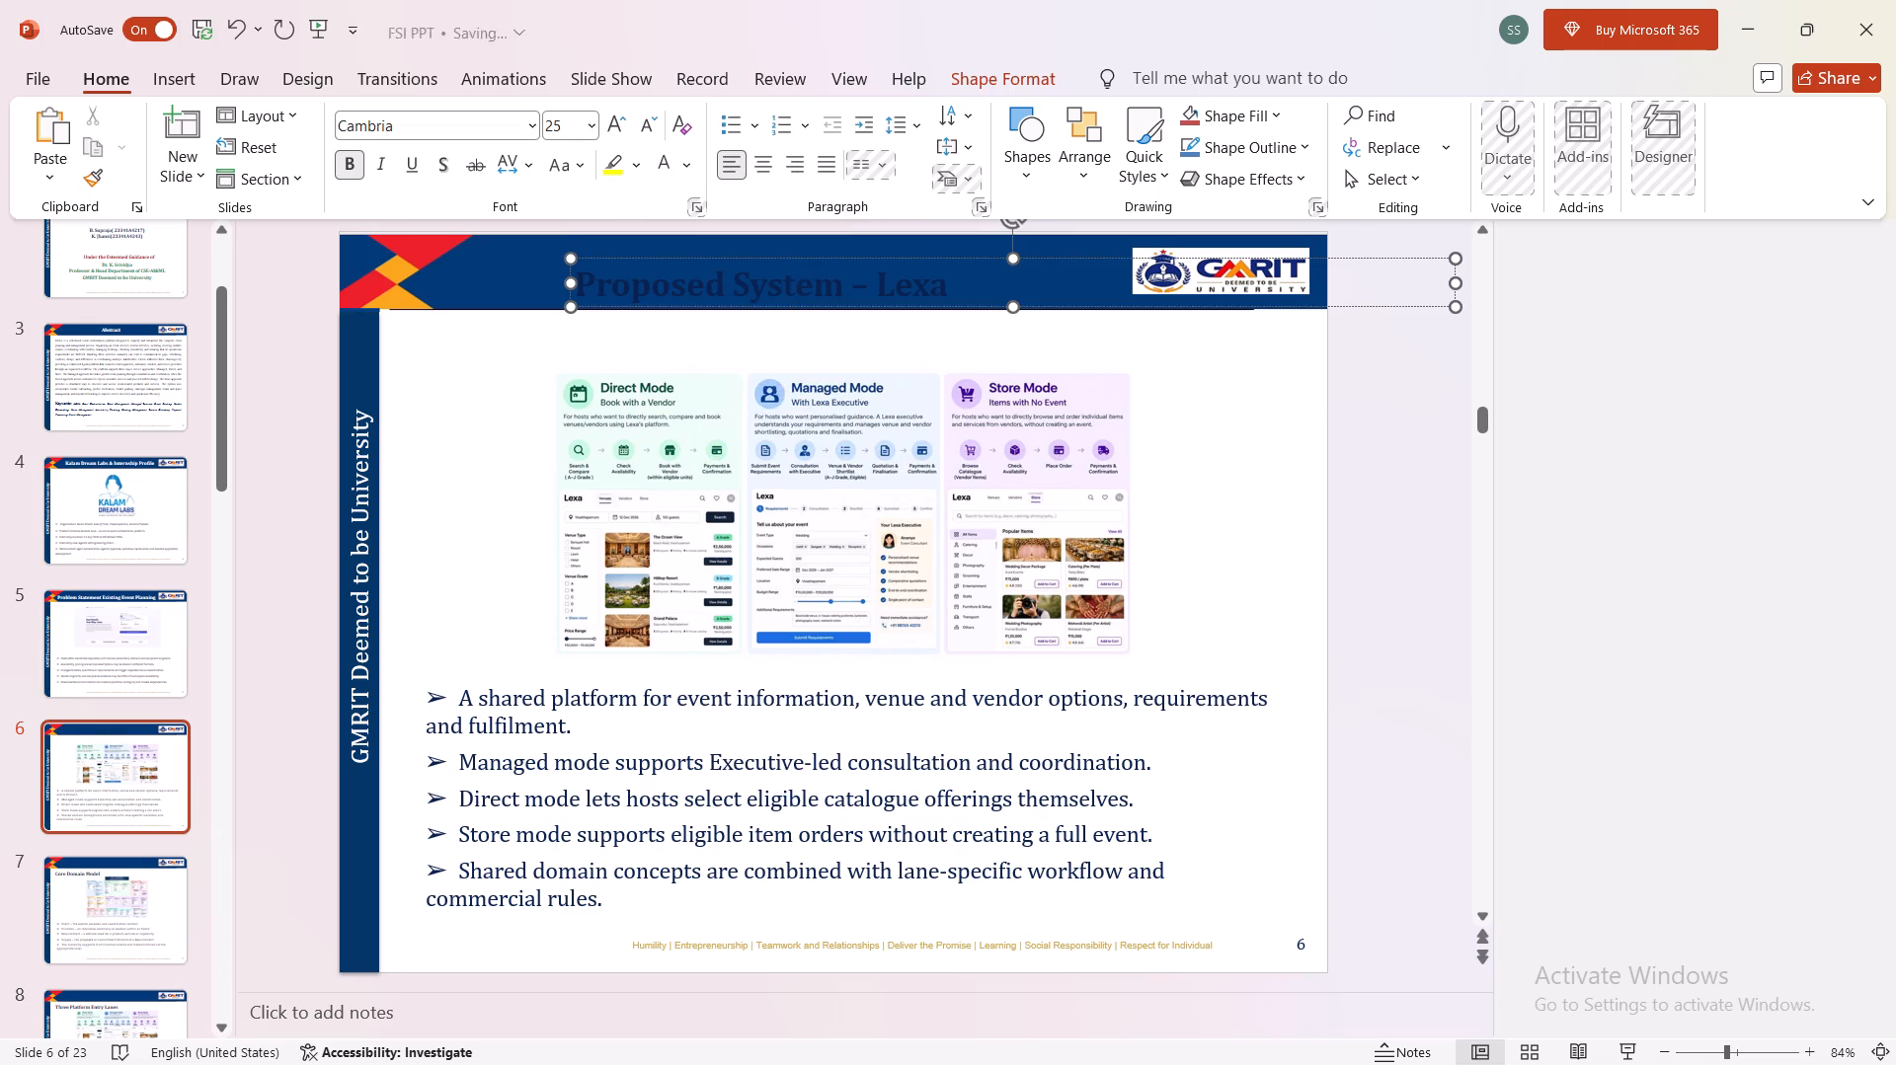
key("ctrl+a")
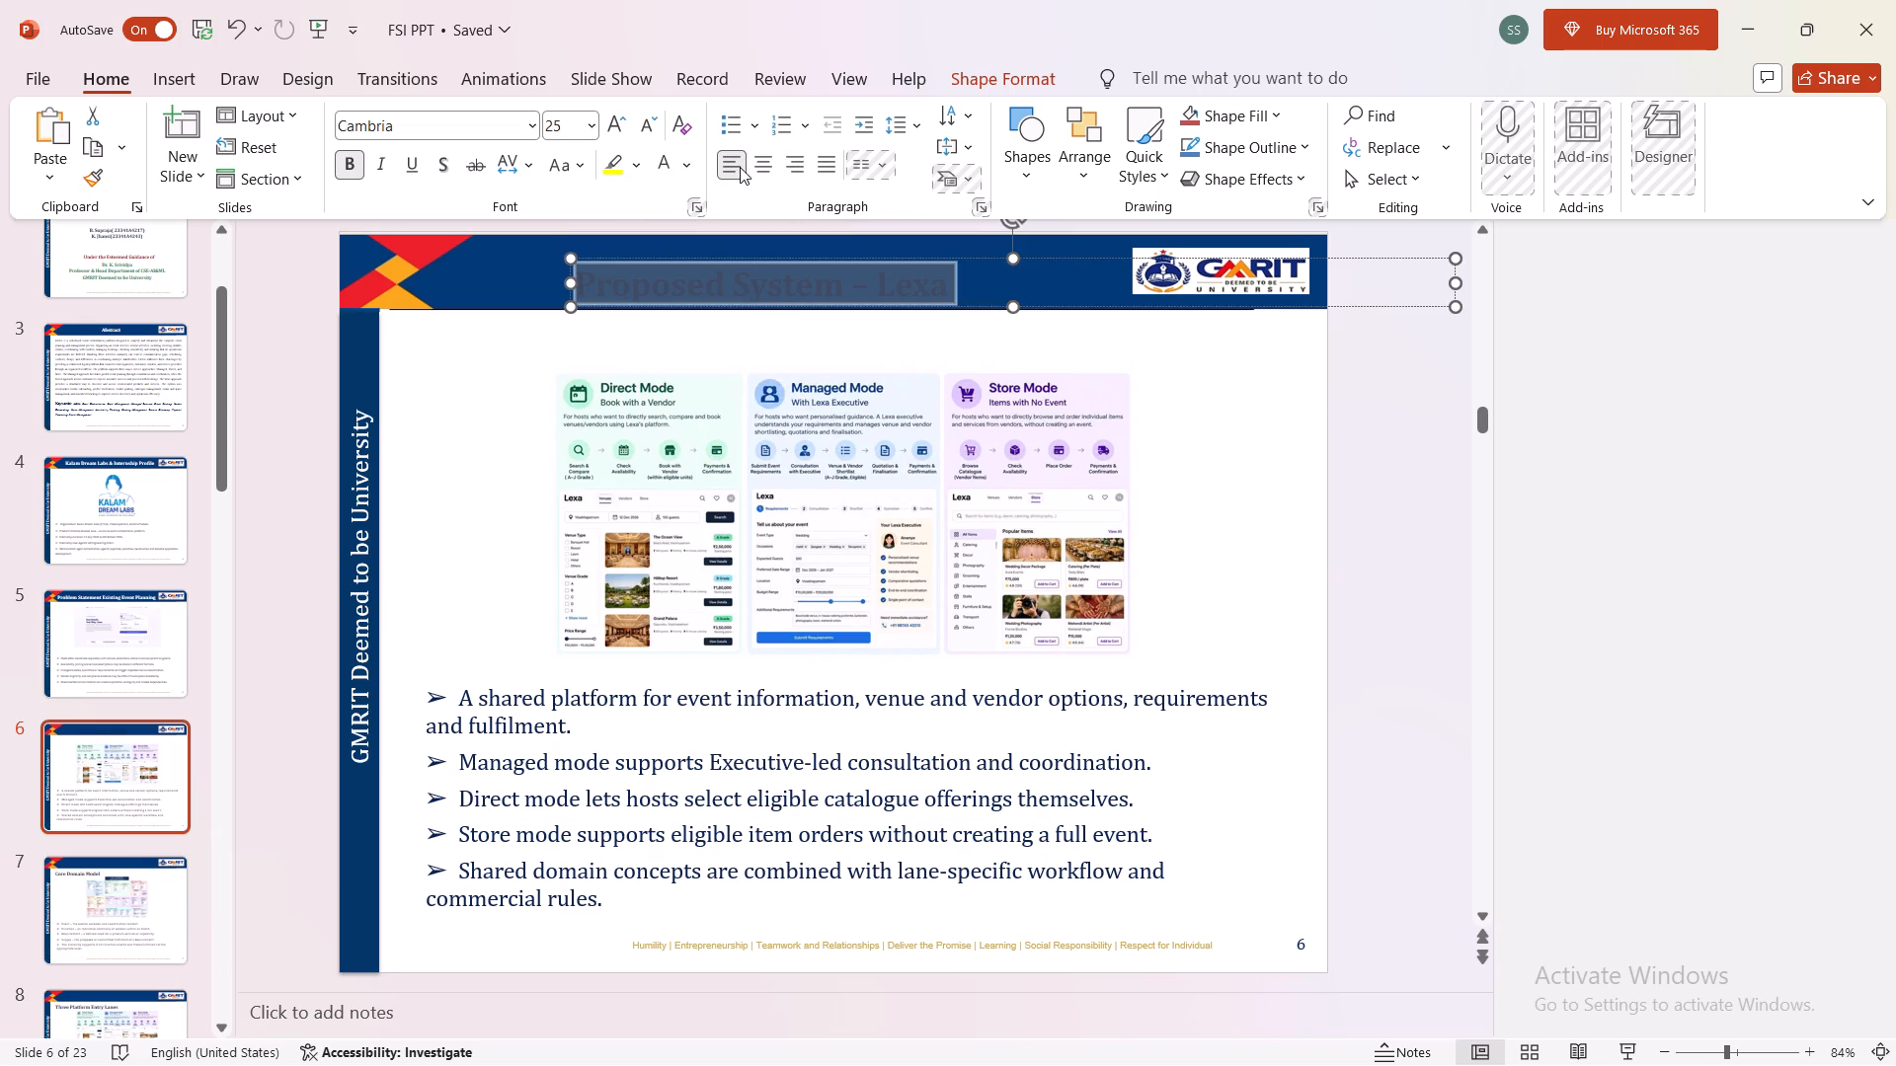
left_click(666, 174)
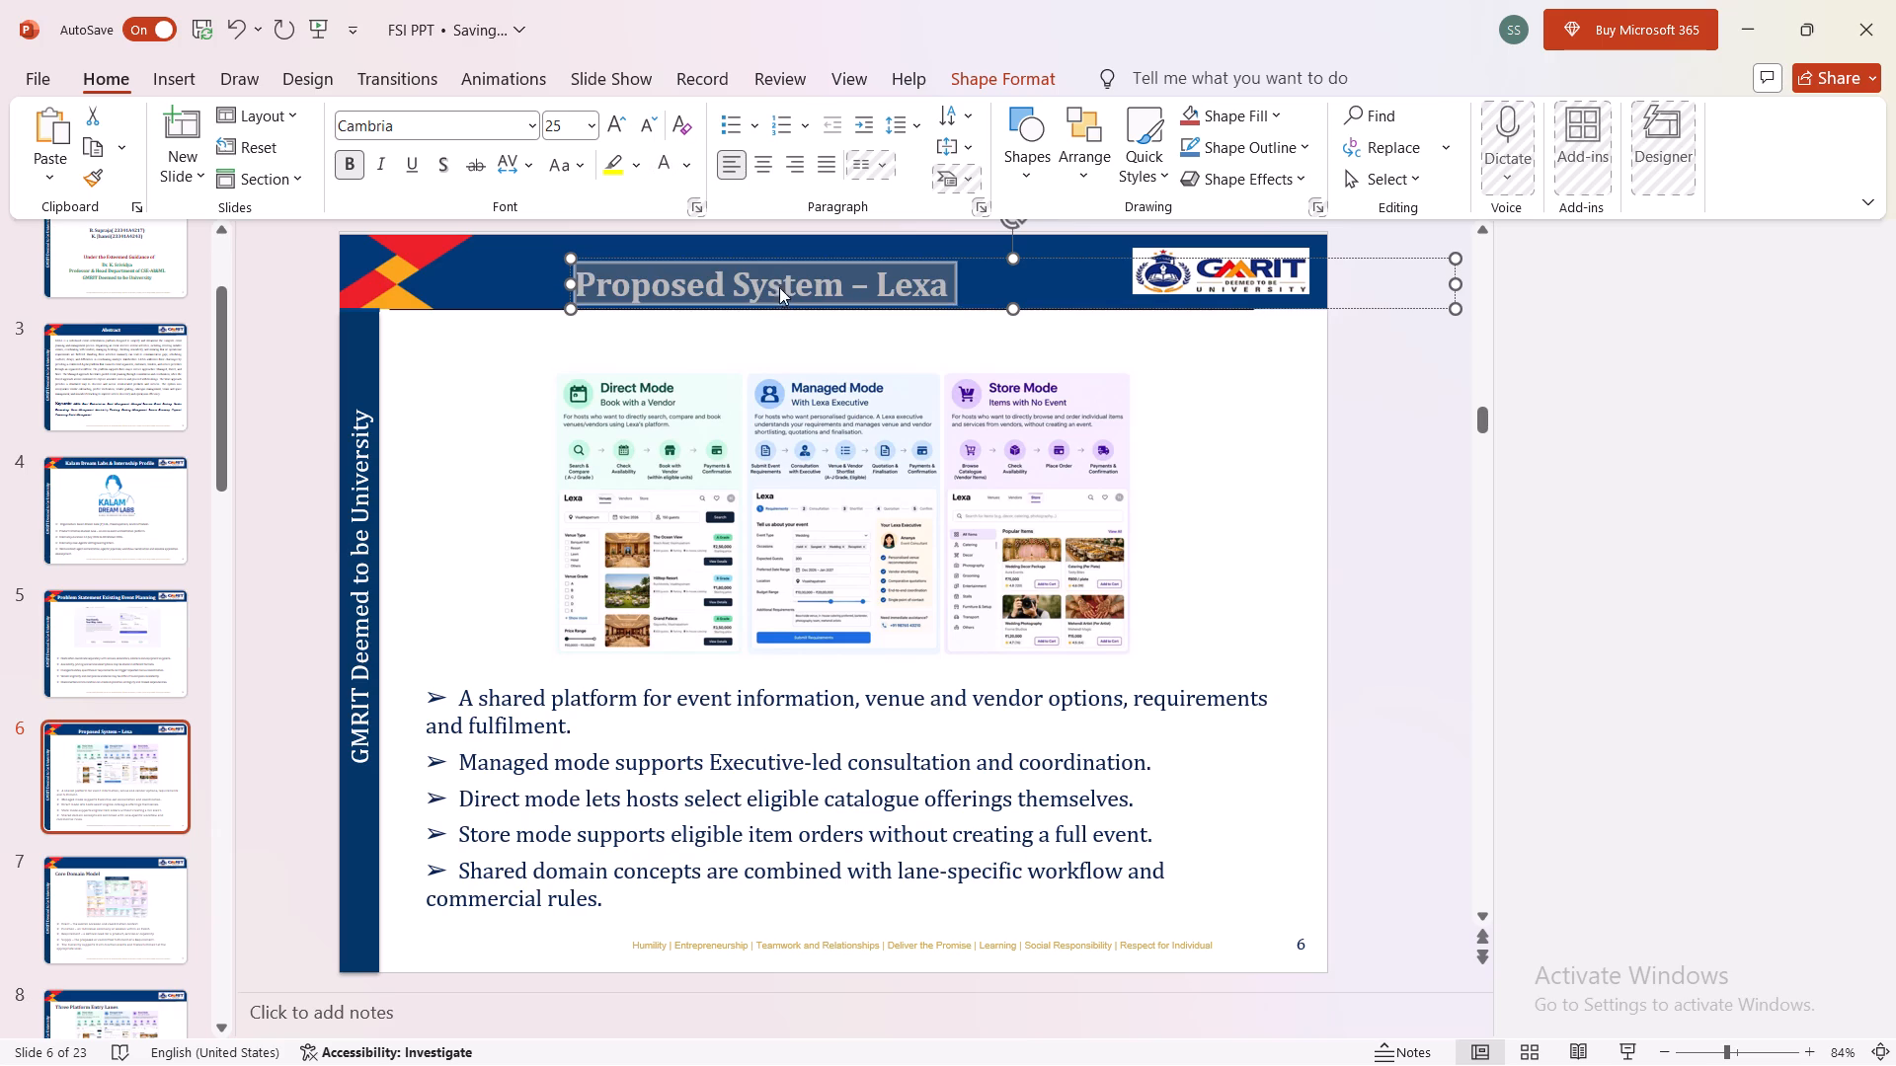
left_click_drag(774, 305, 798, 290)
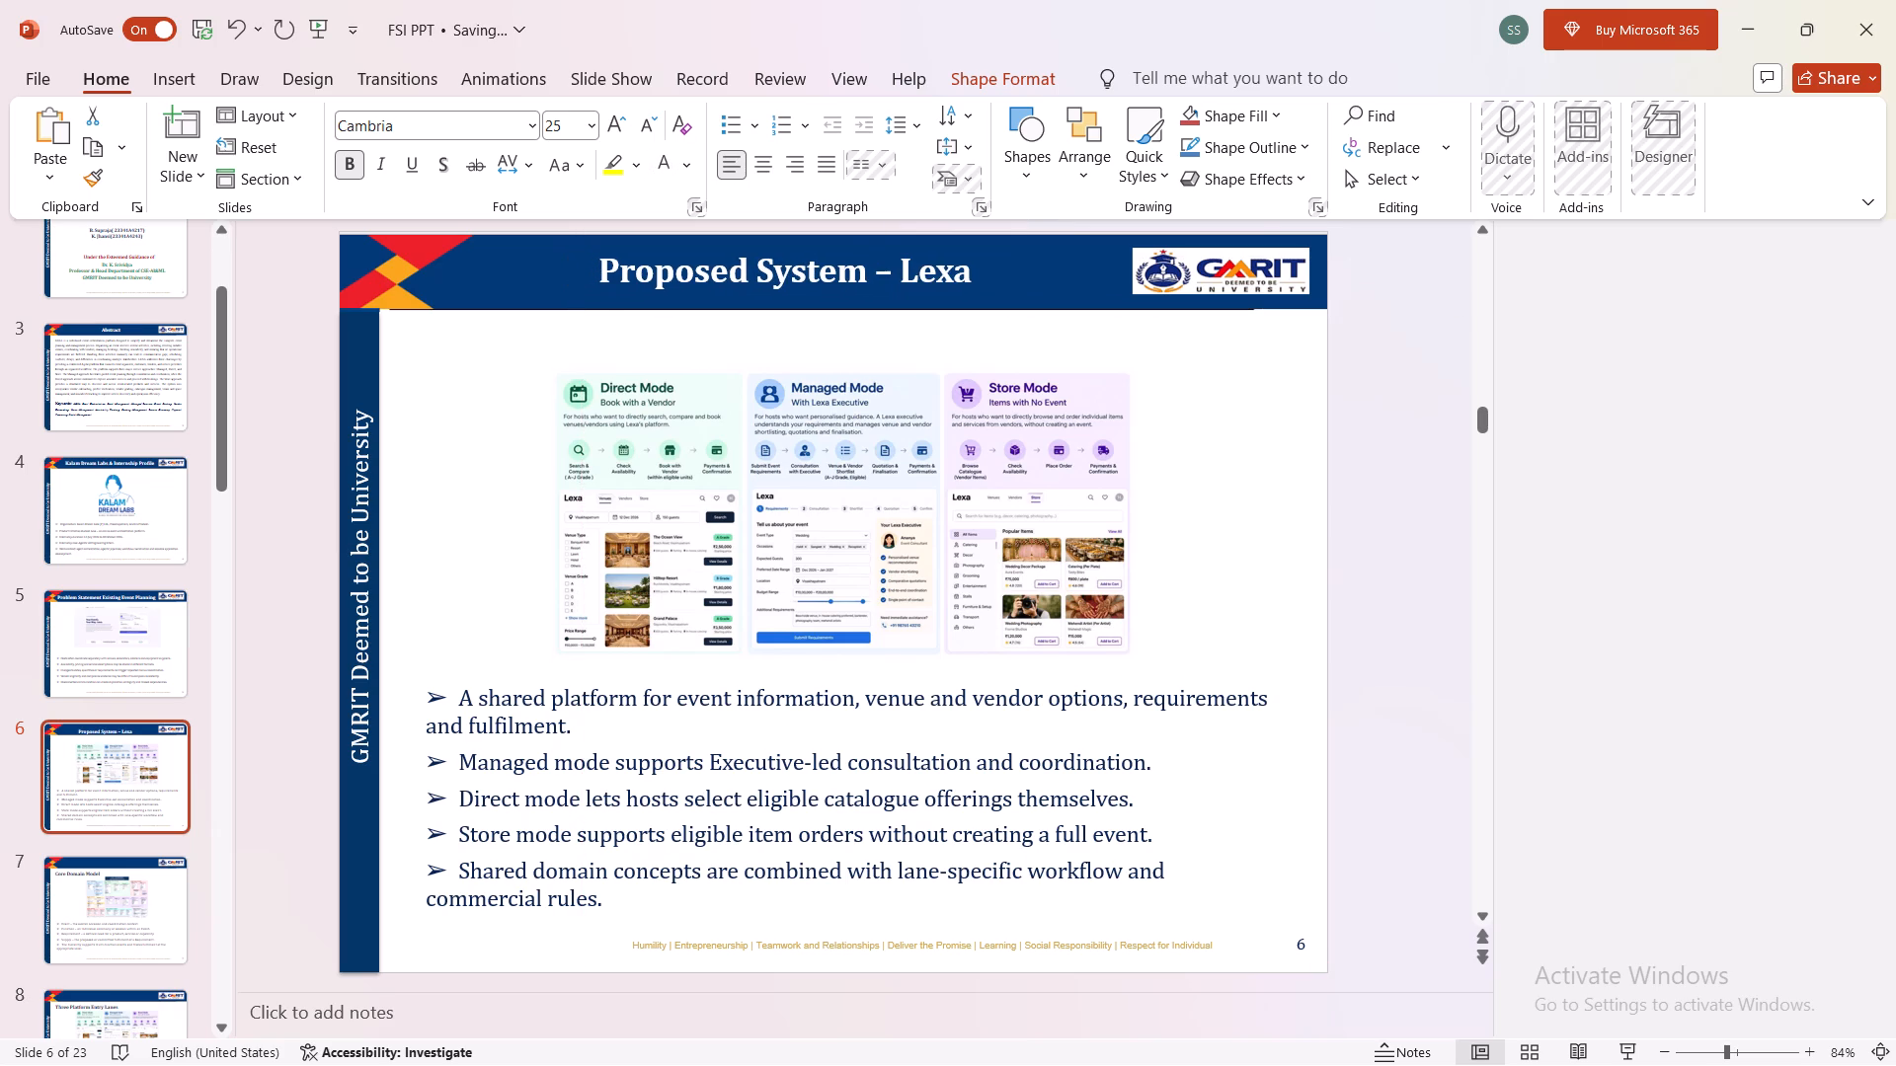
left_click_drag(798, 290, 812, 291)
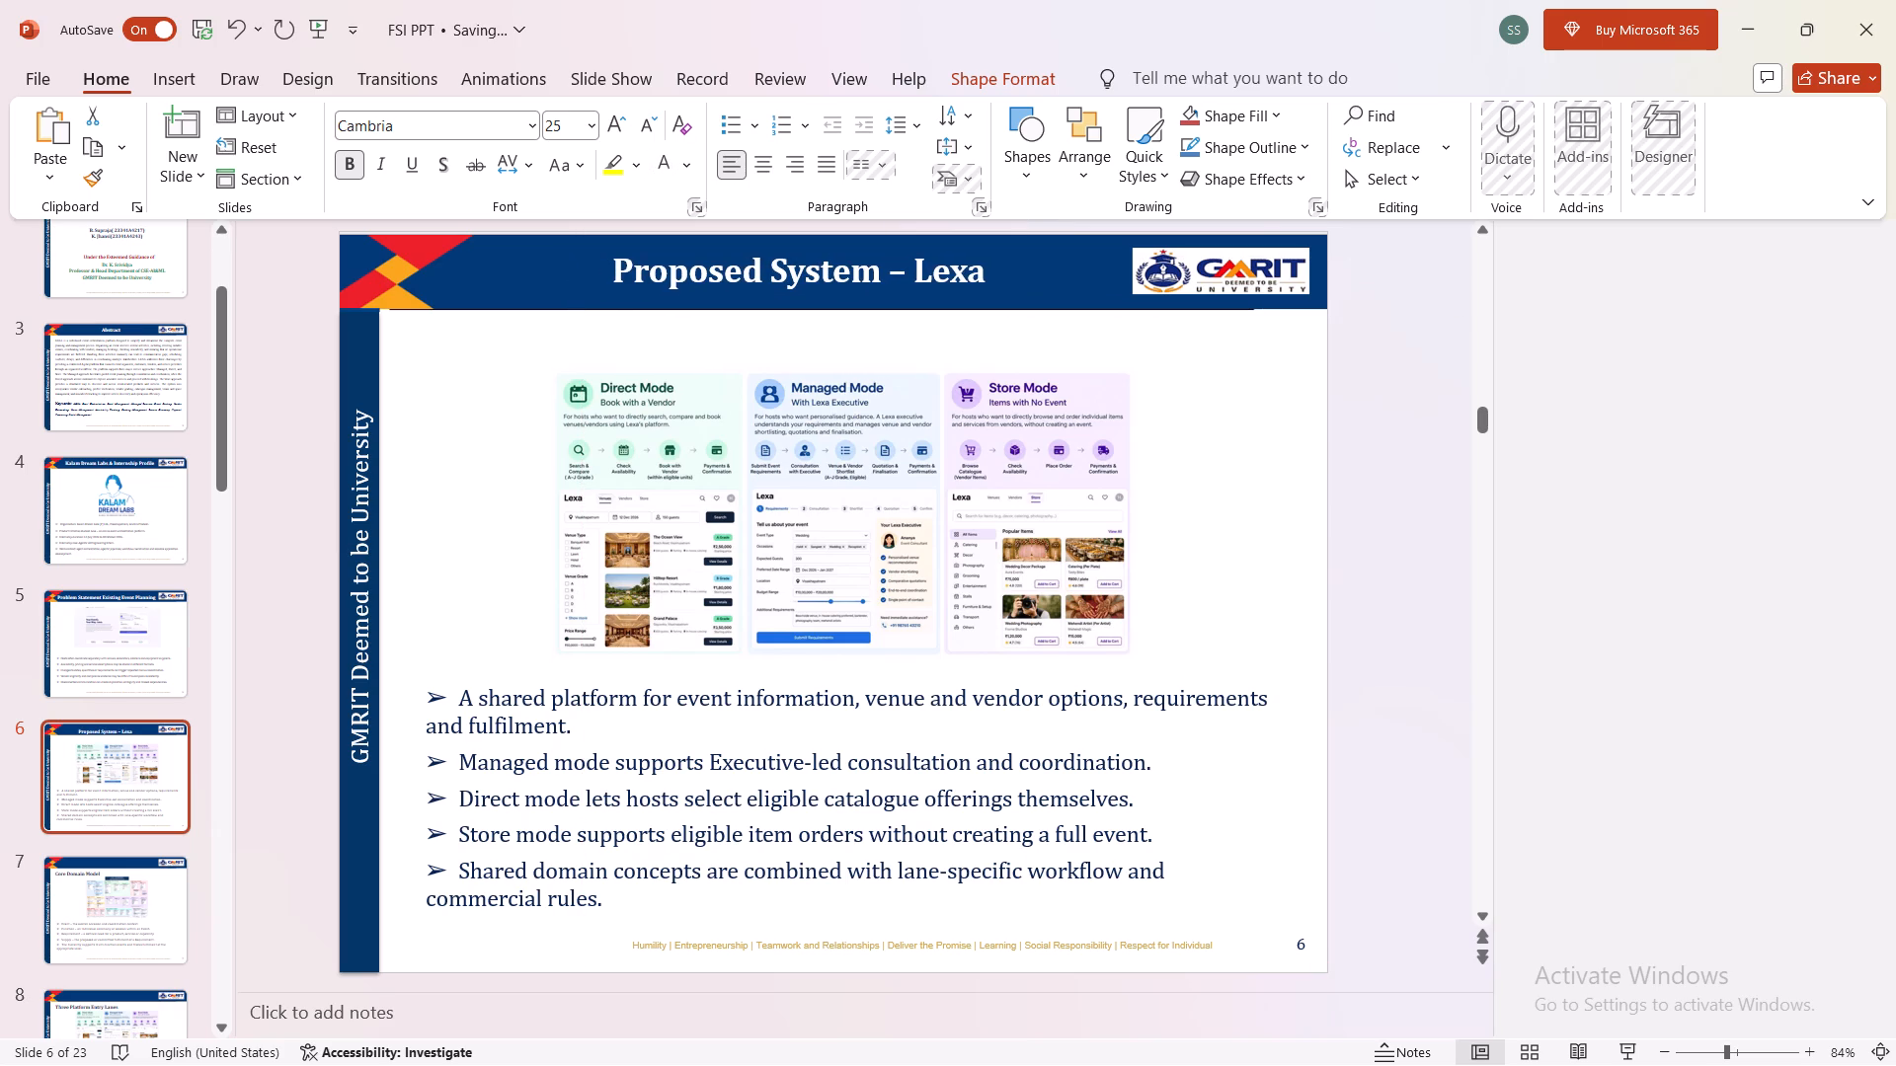
left_click_drag(812, 291, 818, 291)
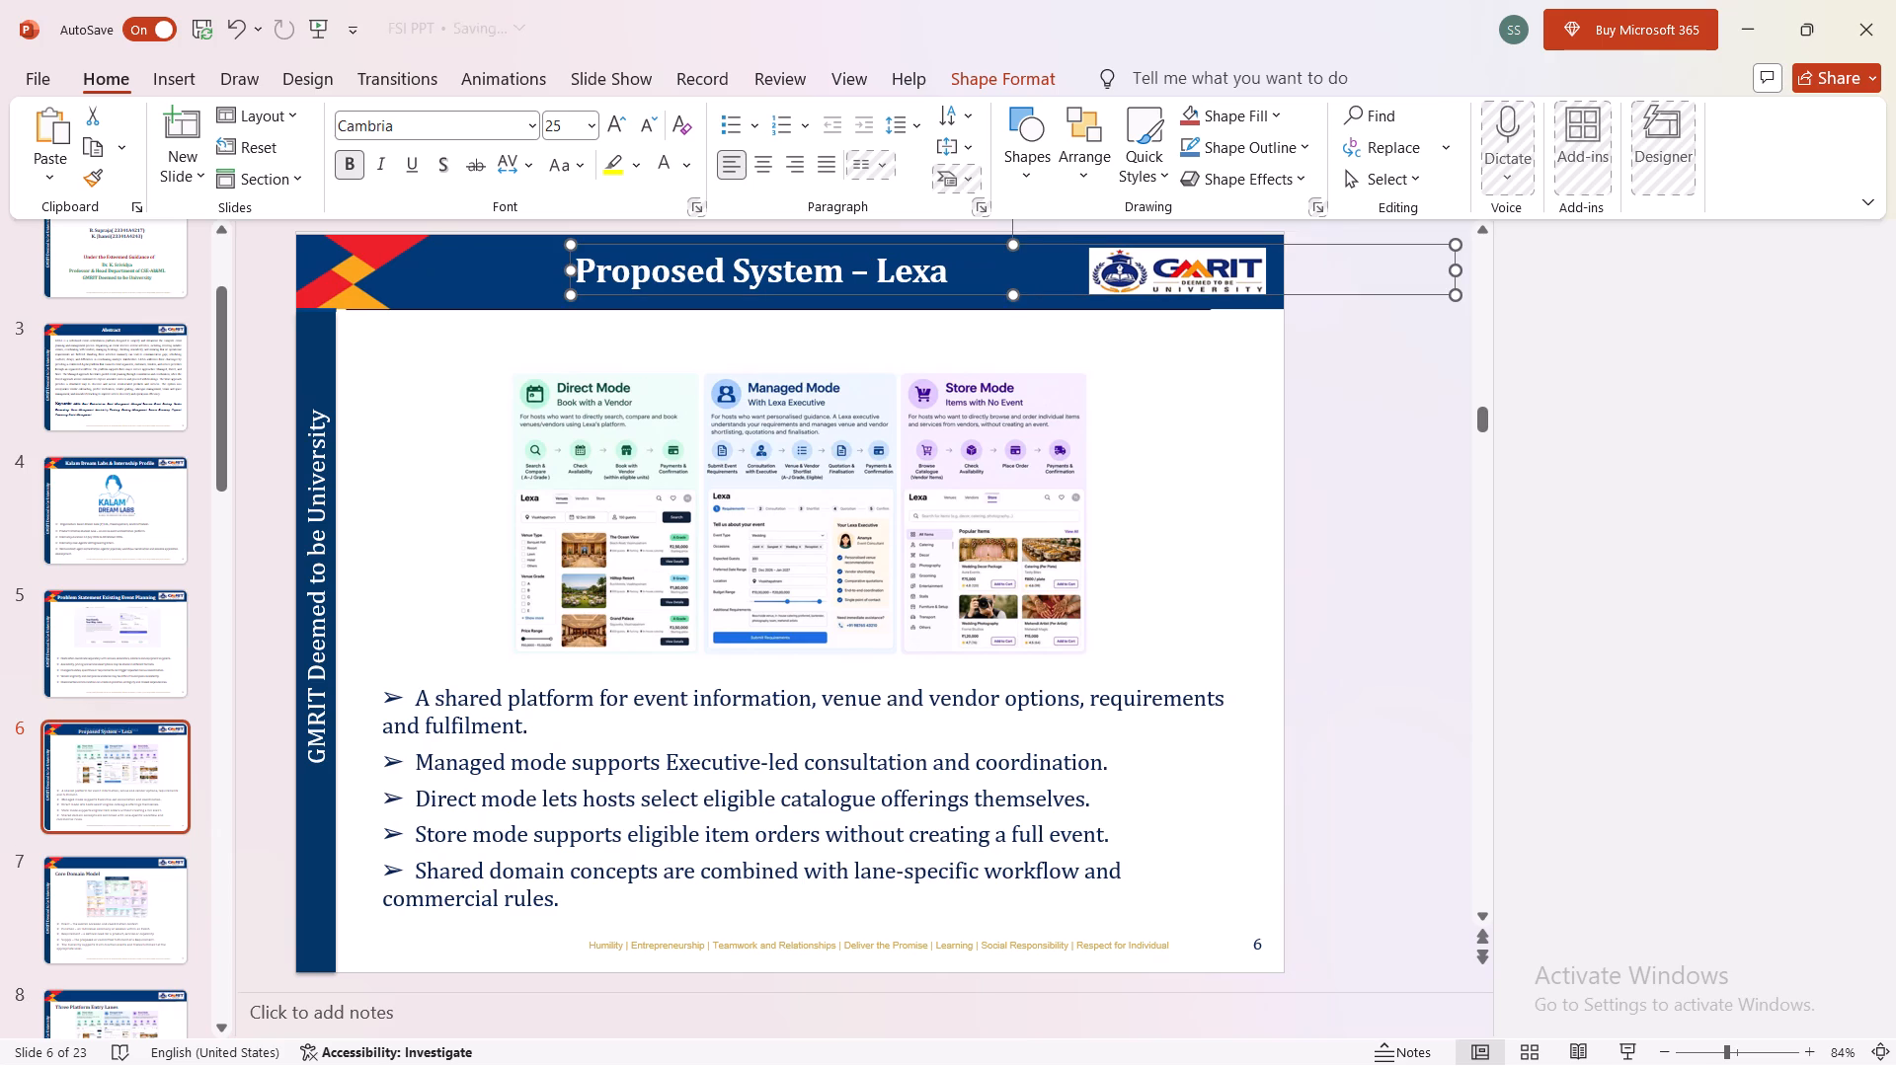
Move the three-mode picture on slide 6 slightly up towards the header banner.
left_click(1093, 409)
left_click_drag(919, 449, 919, 419)
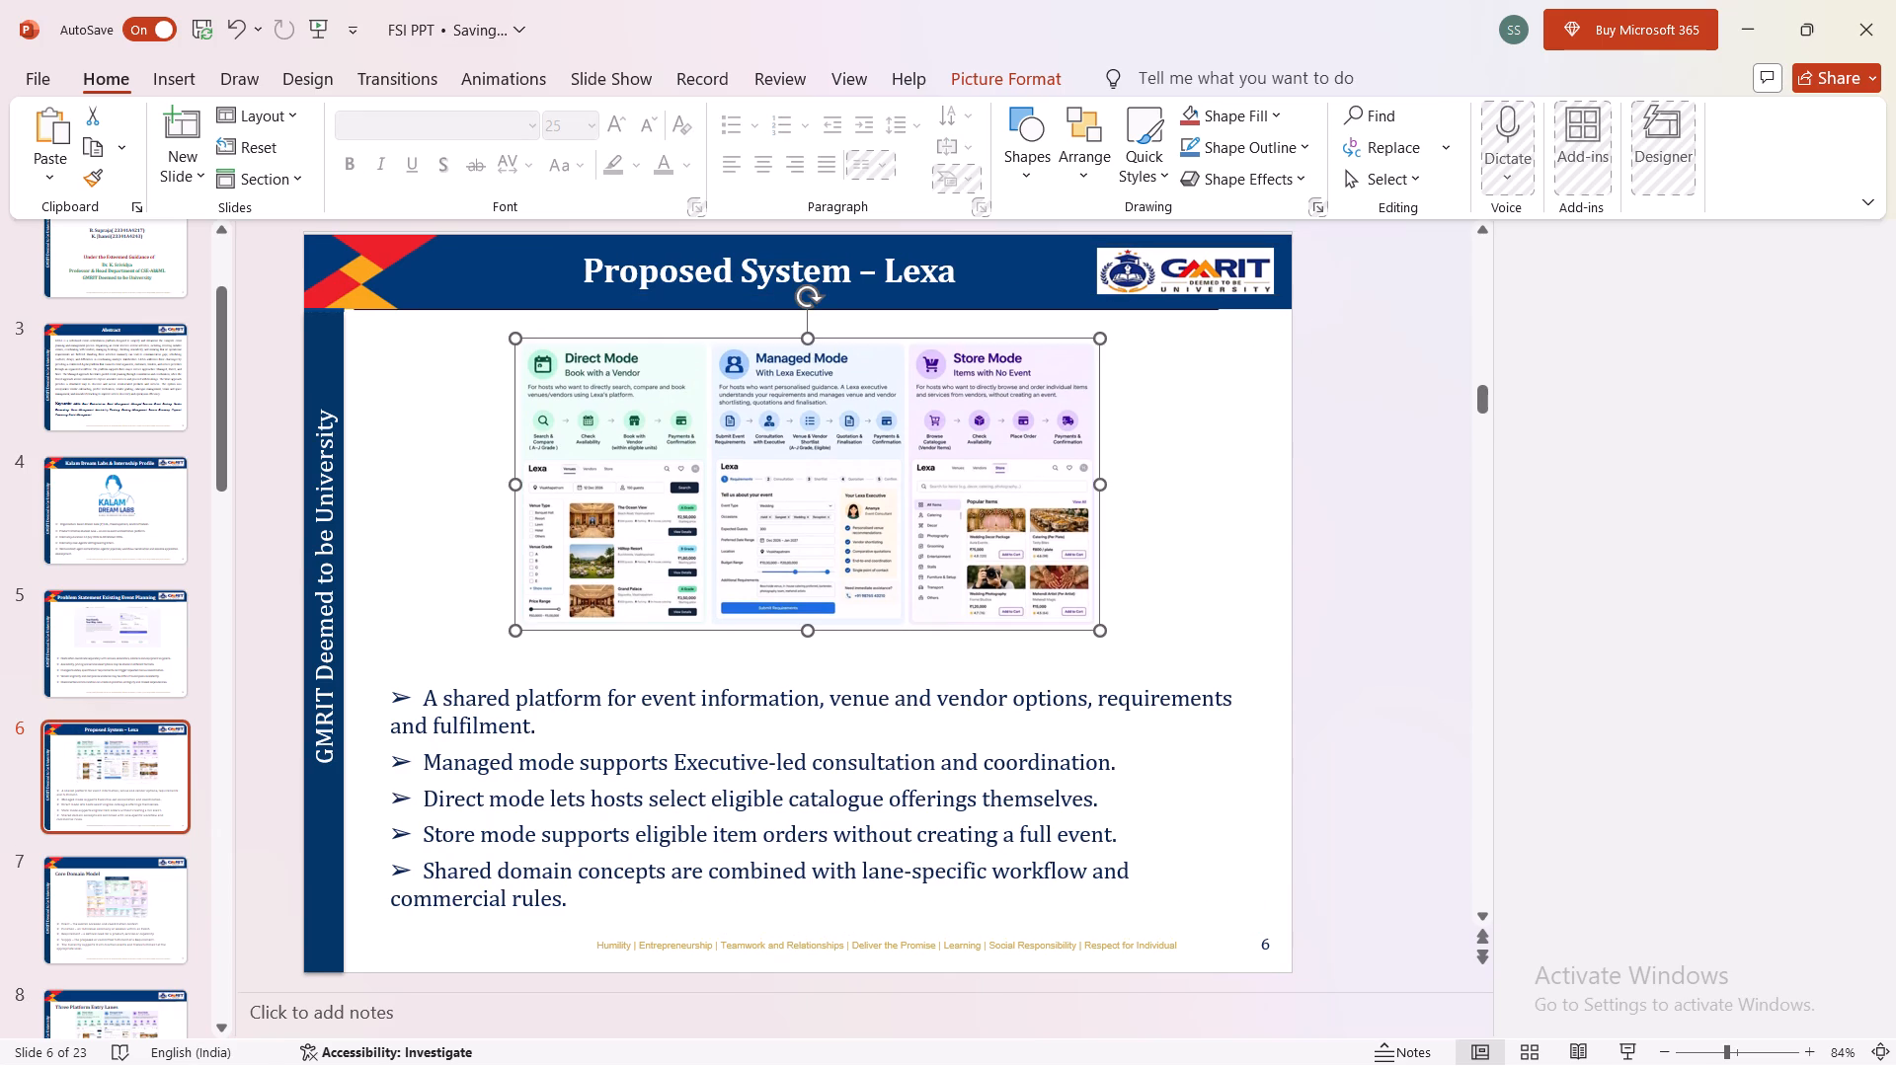
Set the font size of all the bullet text on slide 6 to 14.
left_click(795, 737)
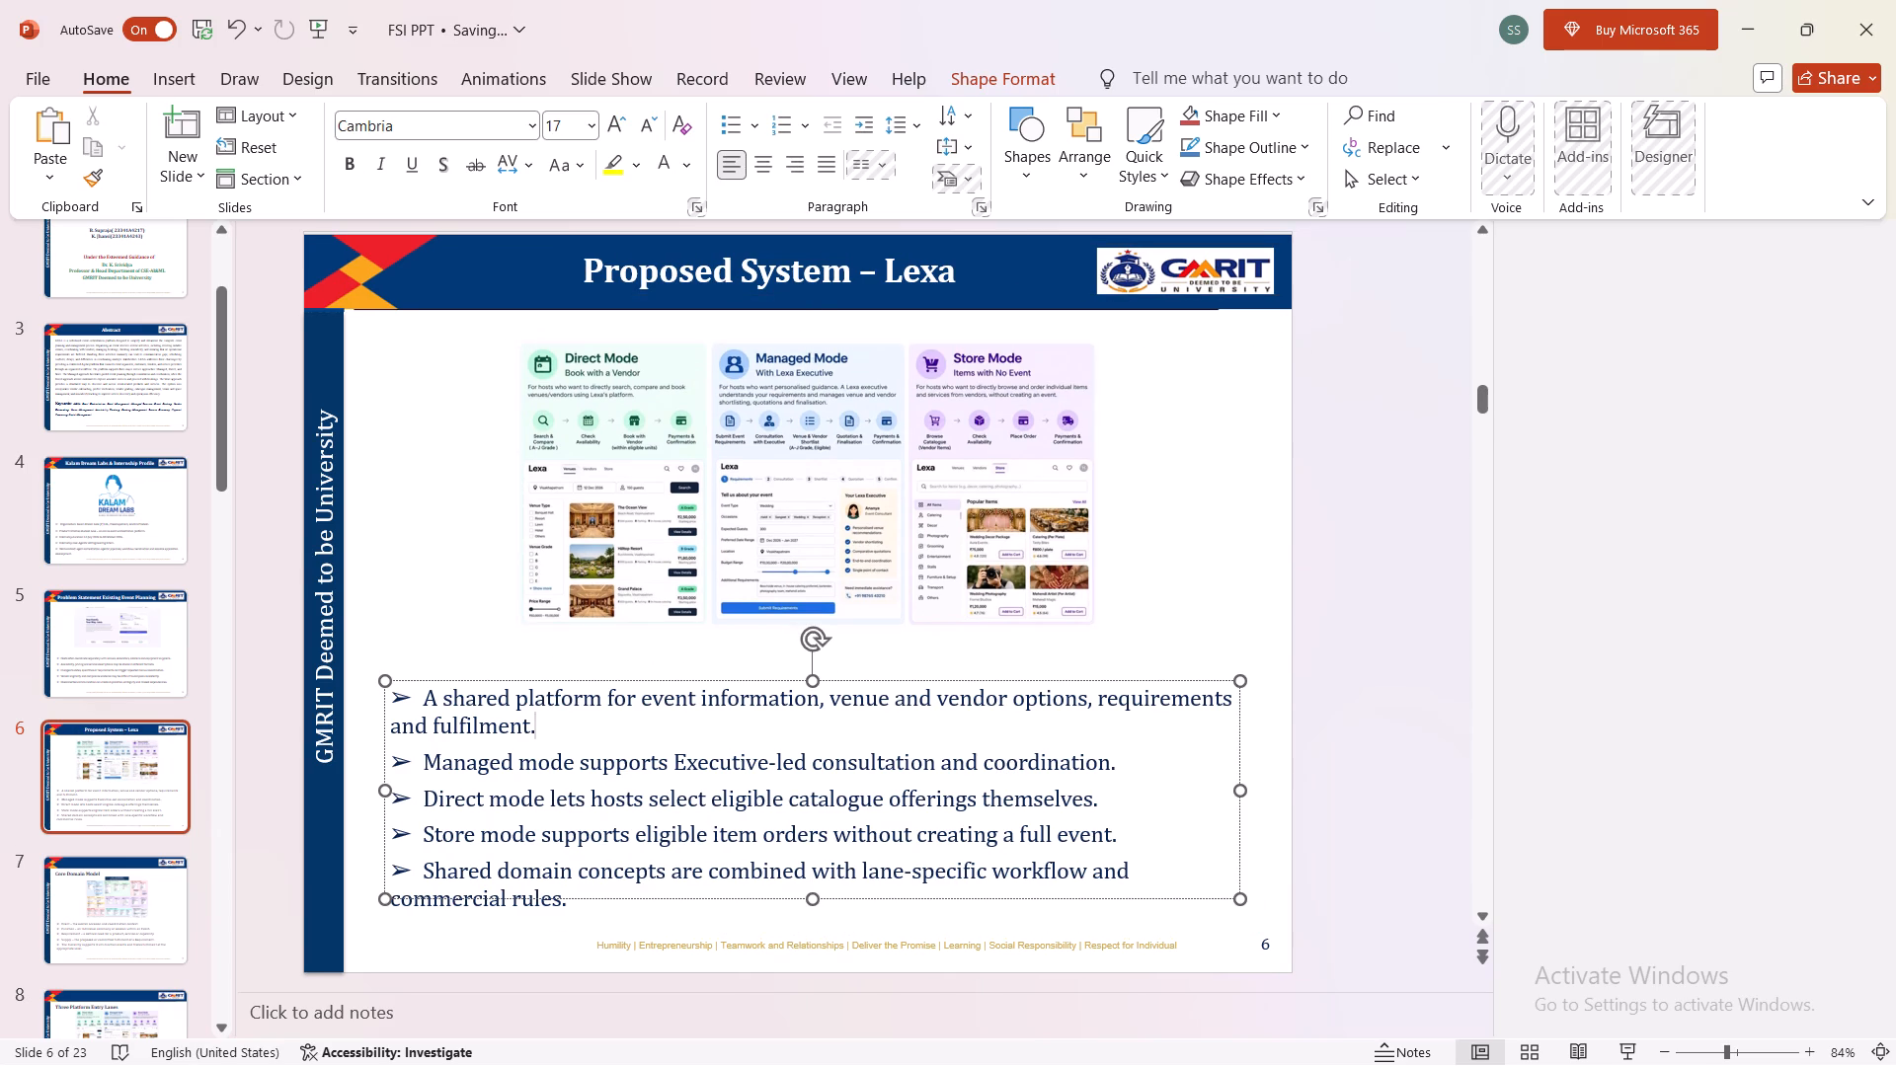
key("ctrl+a")
left_click(571, 120)
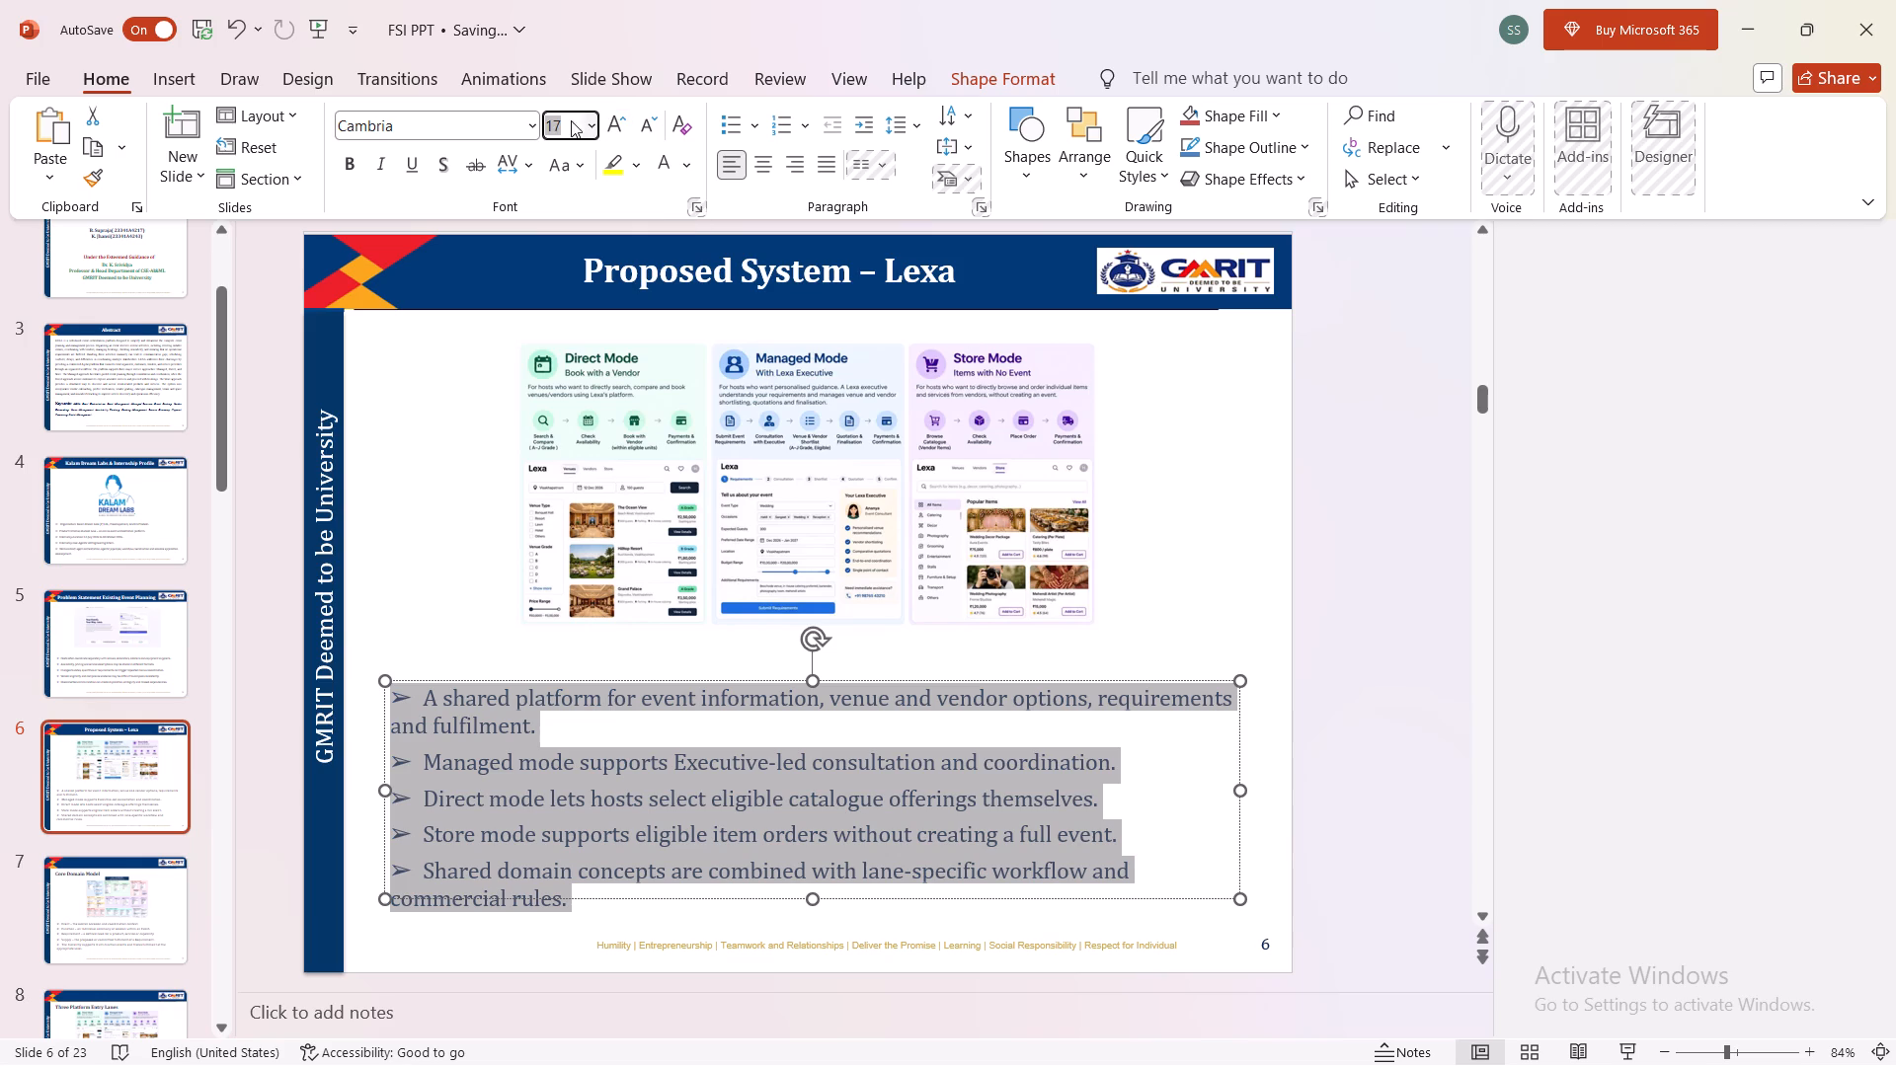
type("14")
Change the slide 4 title's font to Times New Roman and nudge the title slightly right within the header banner.
left_click(76, 538)
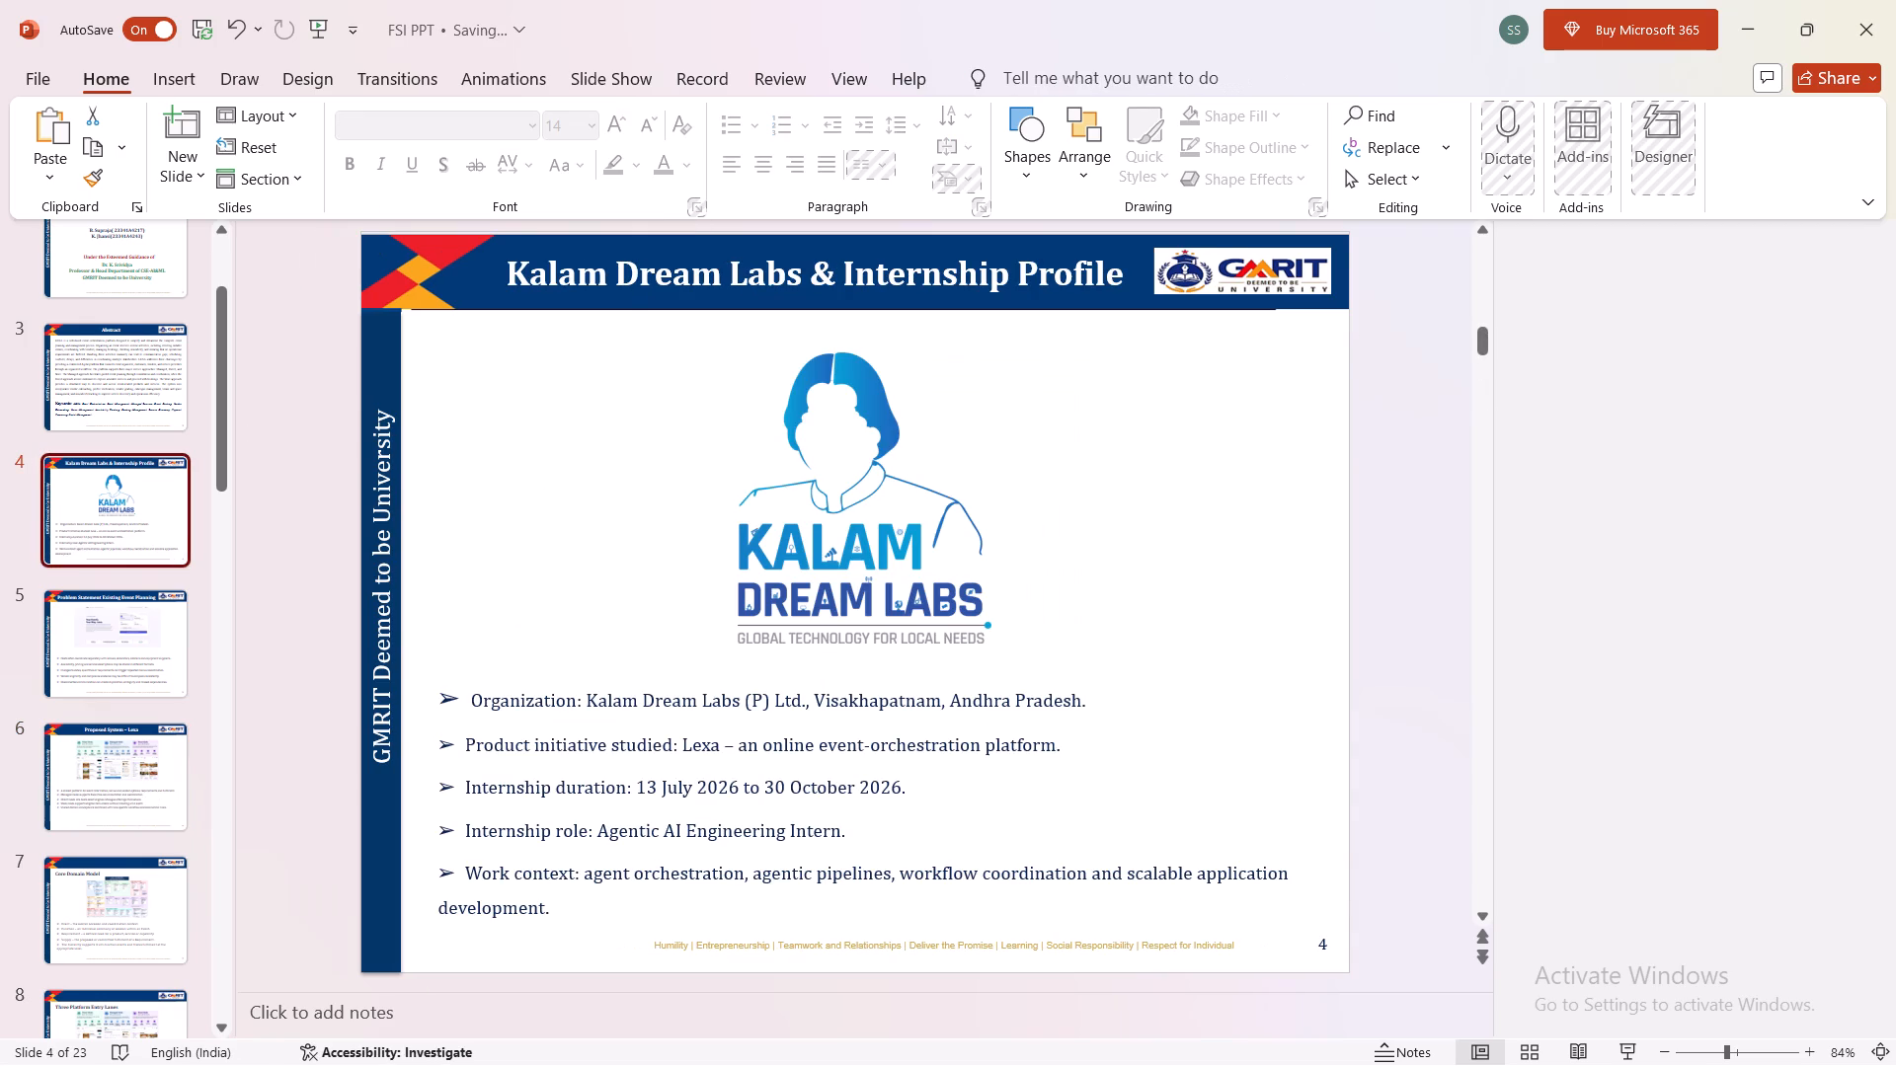
left_click(803, 270)
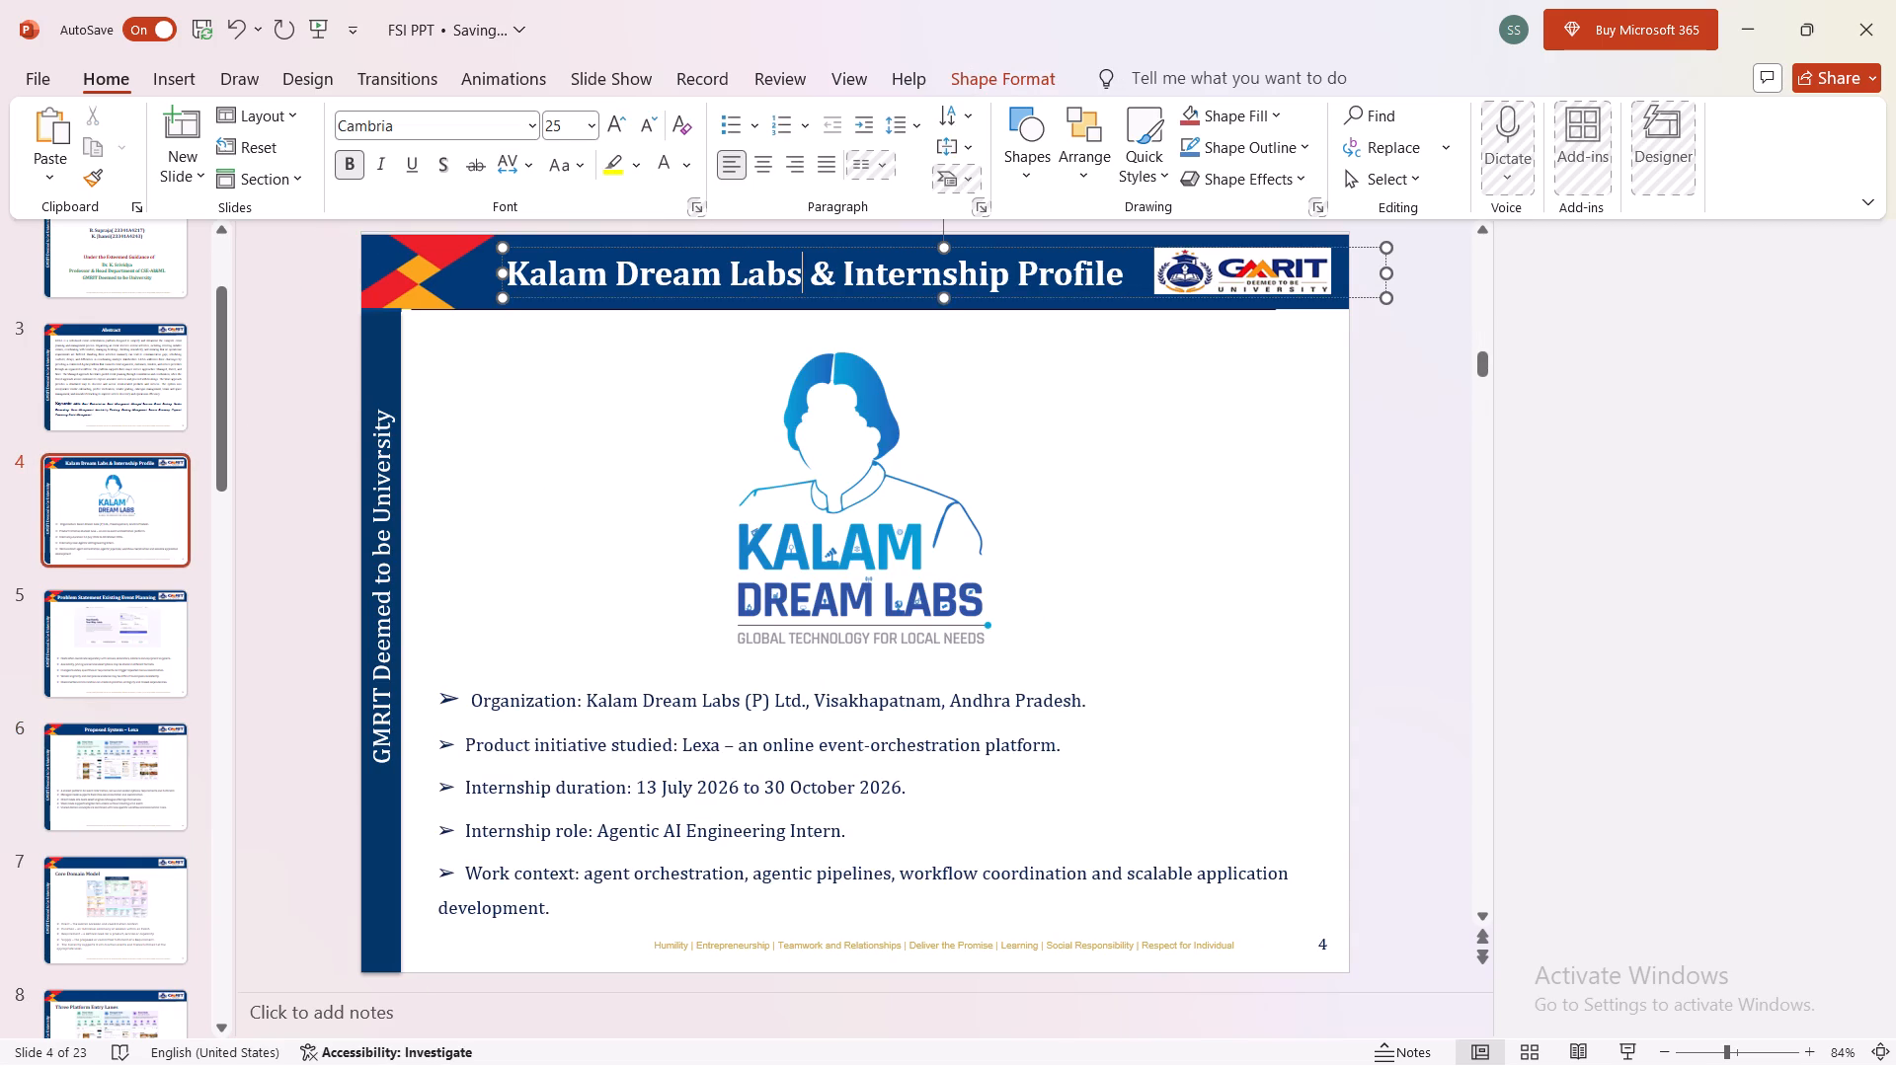
key("ctrl+a")
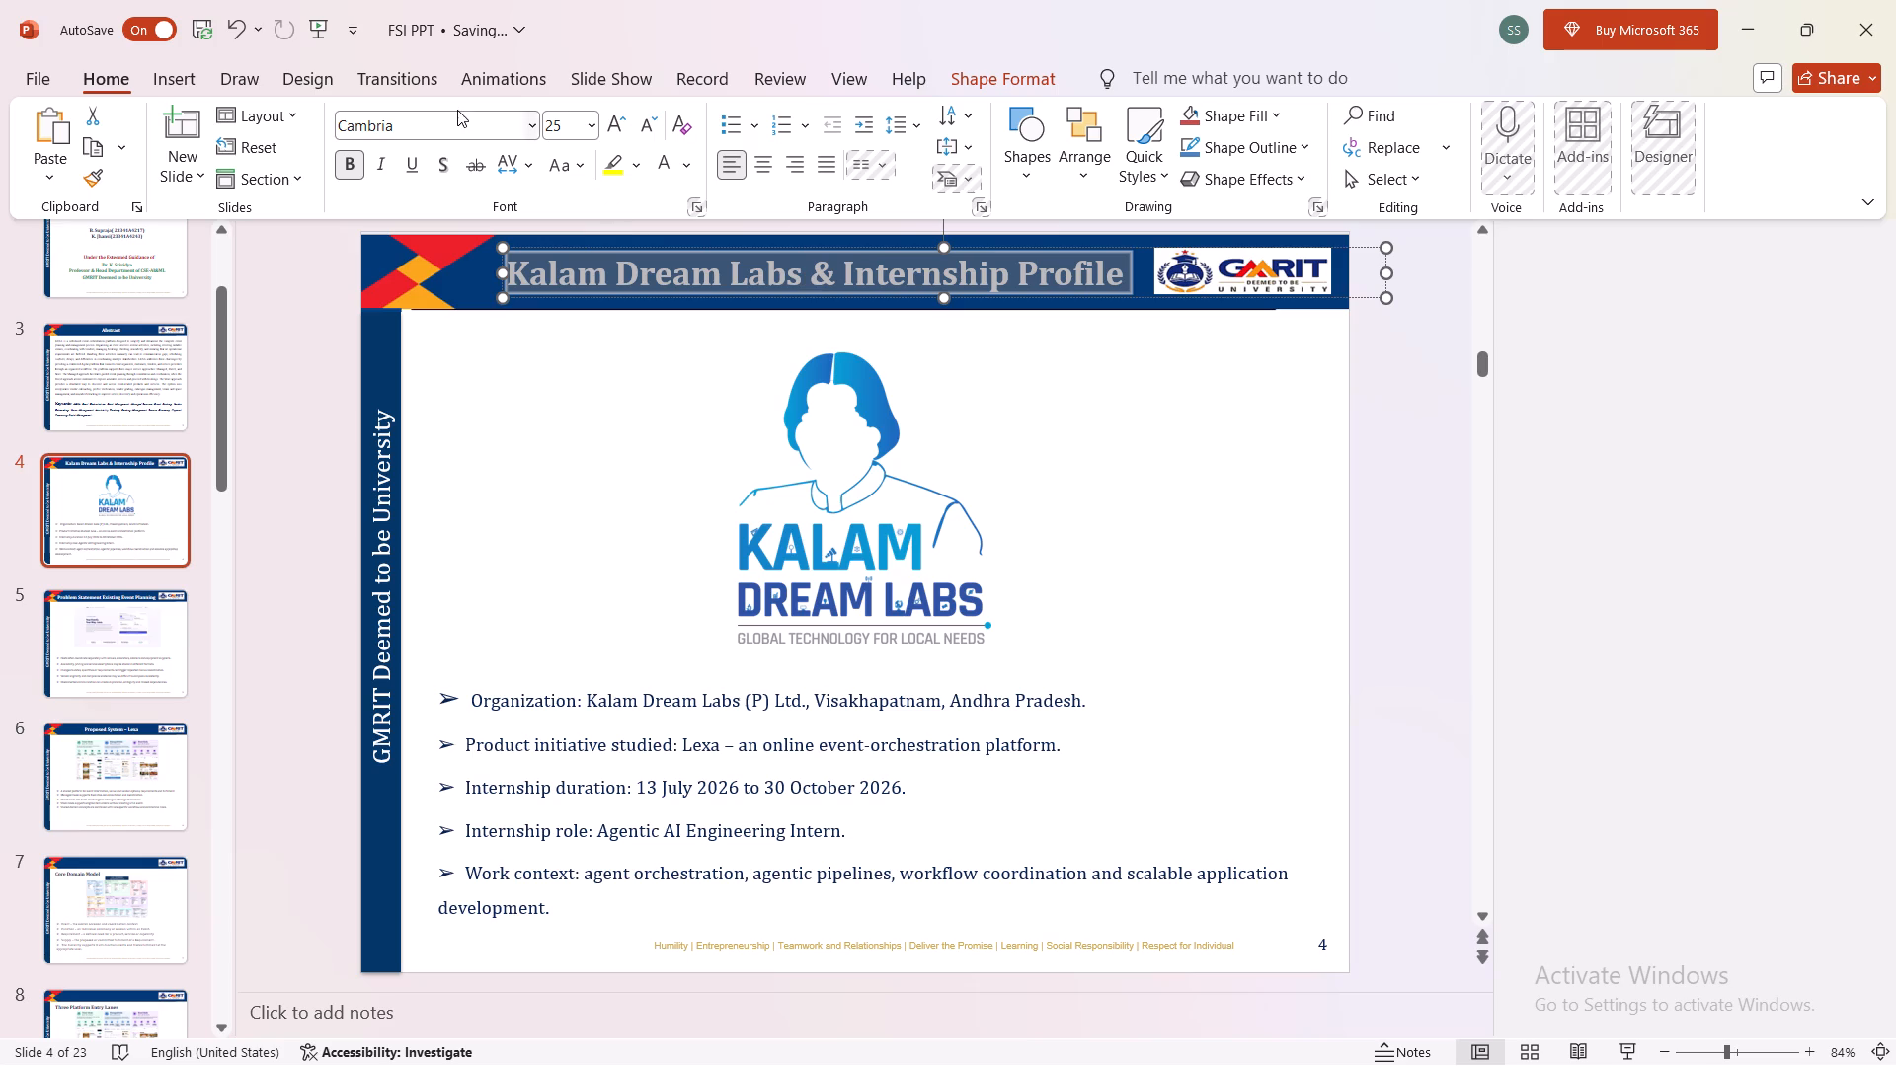
left_click(454, 110)
left_click(441, 121)
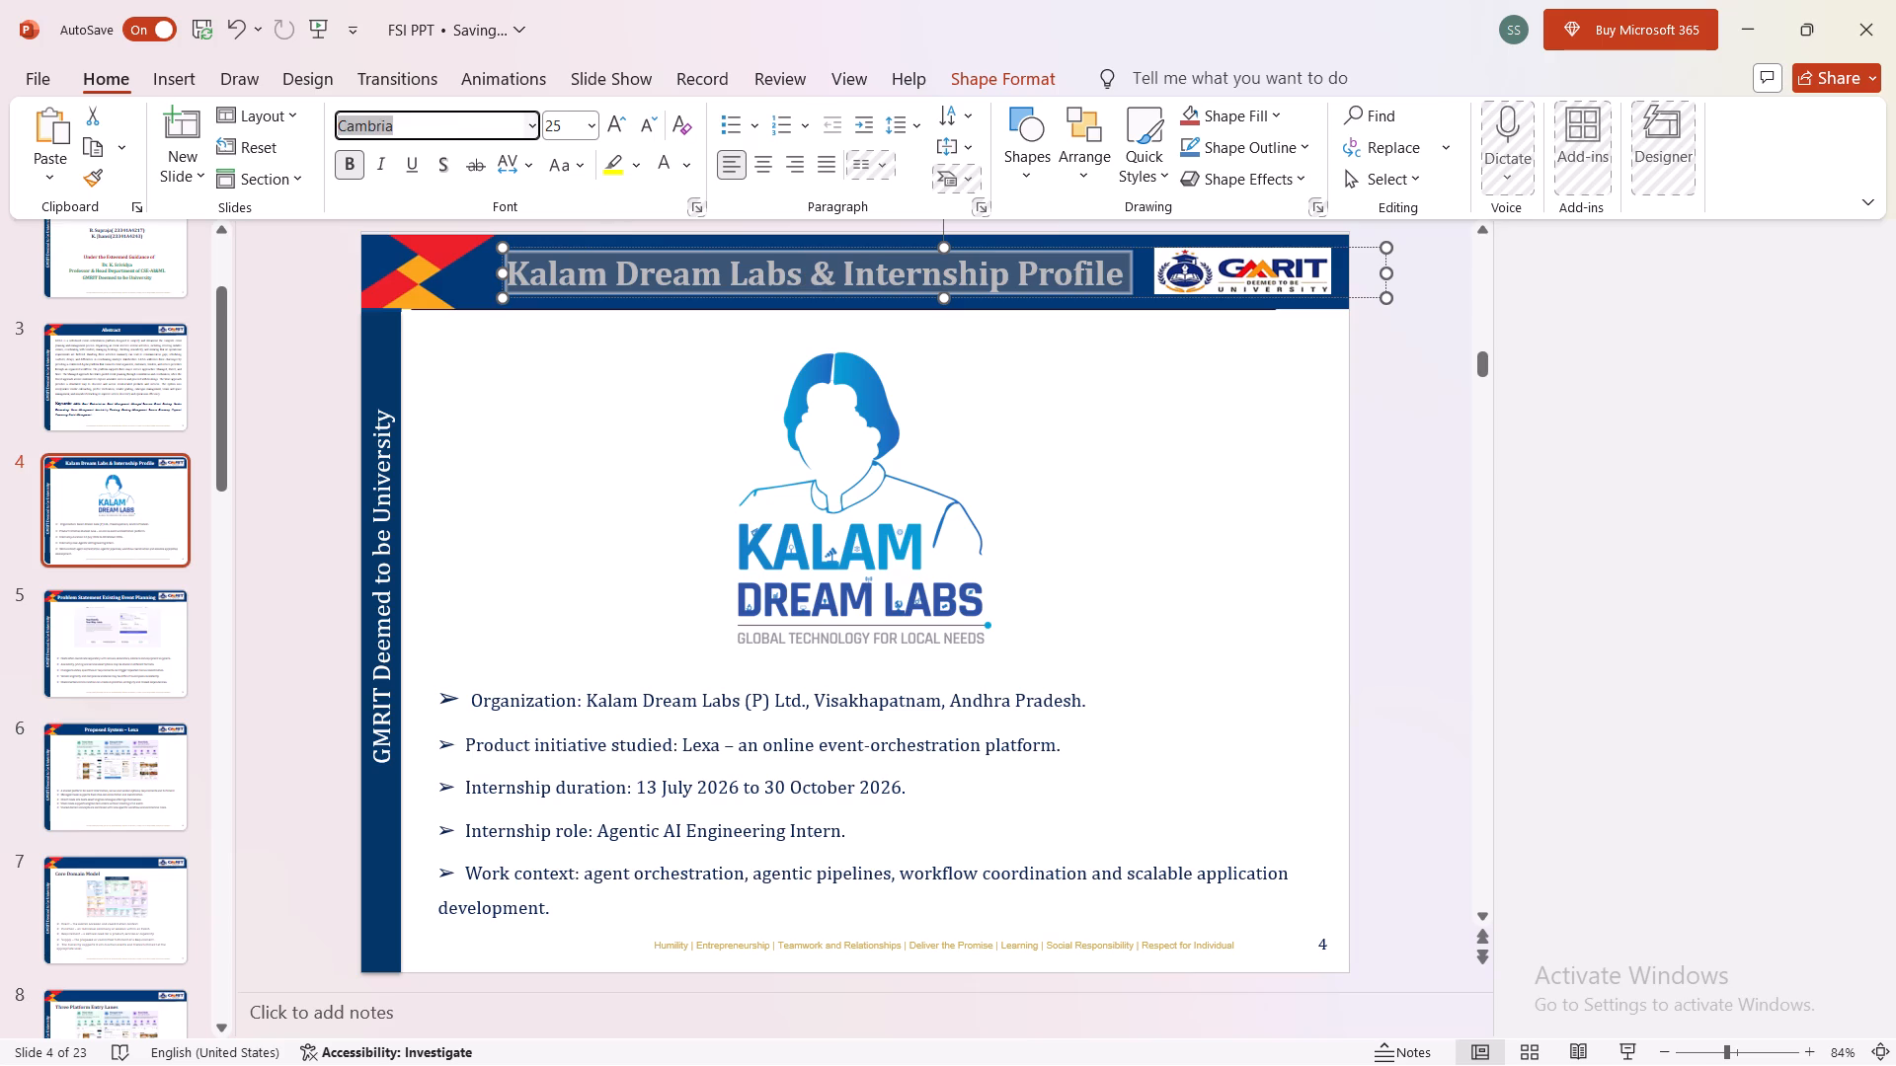
type("ti")
key("Return")
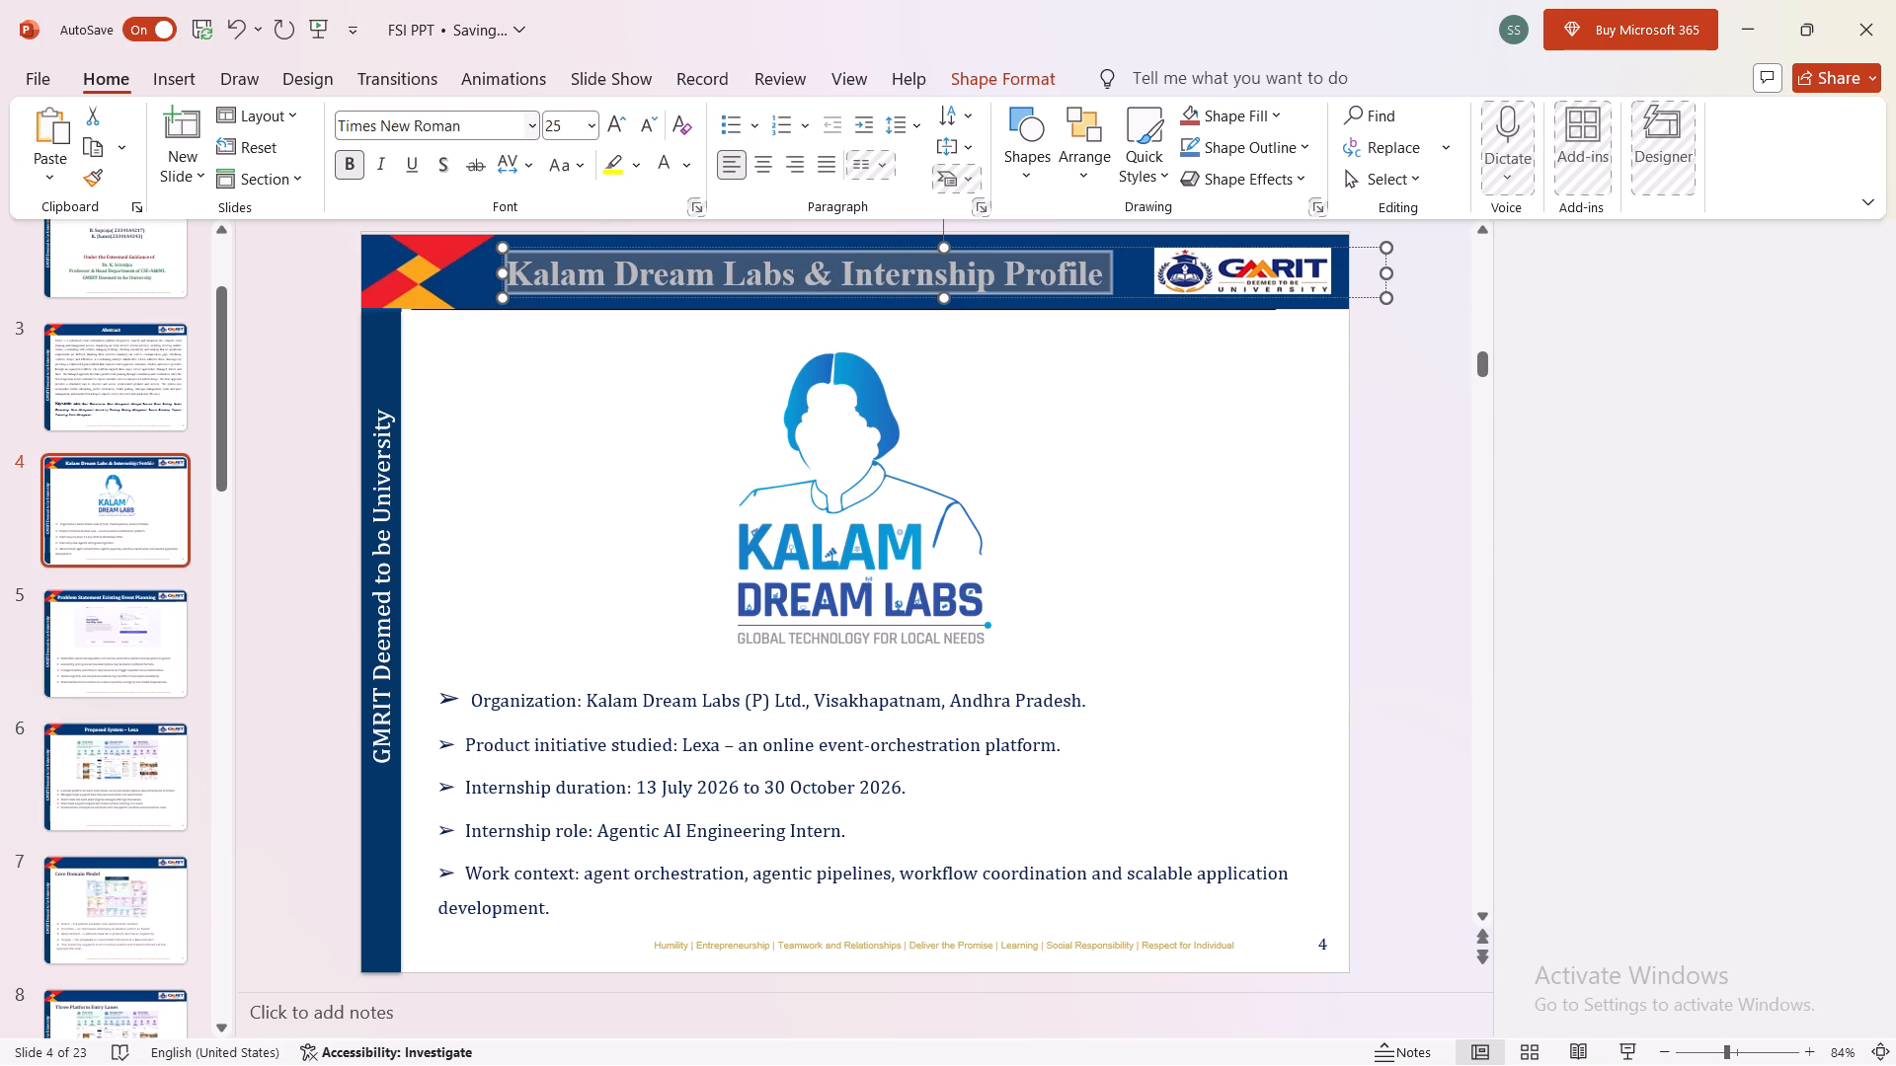
left_click(718, 424)
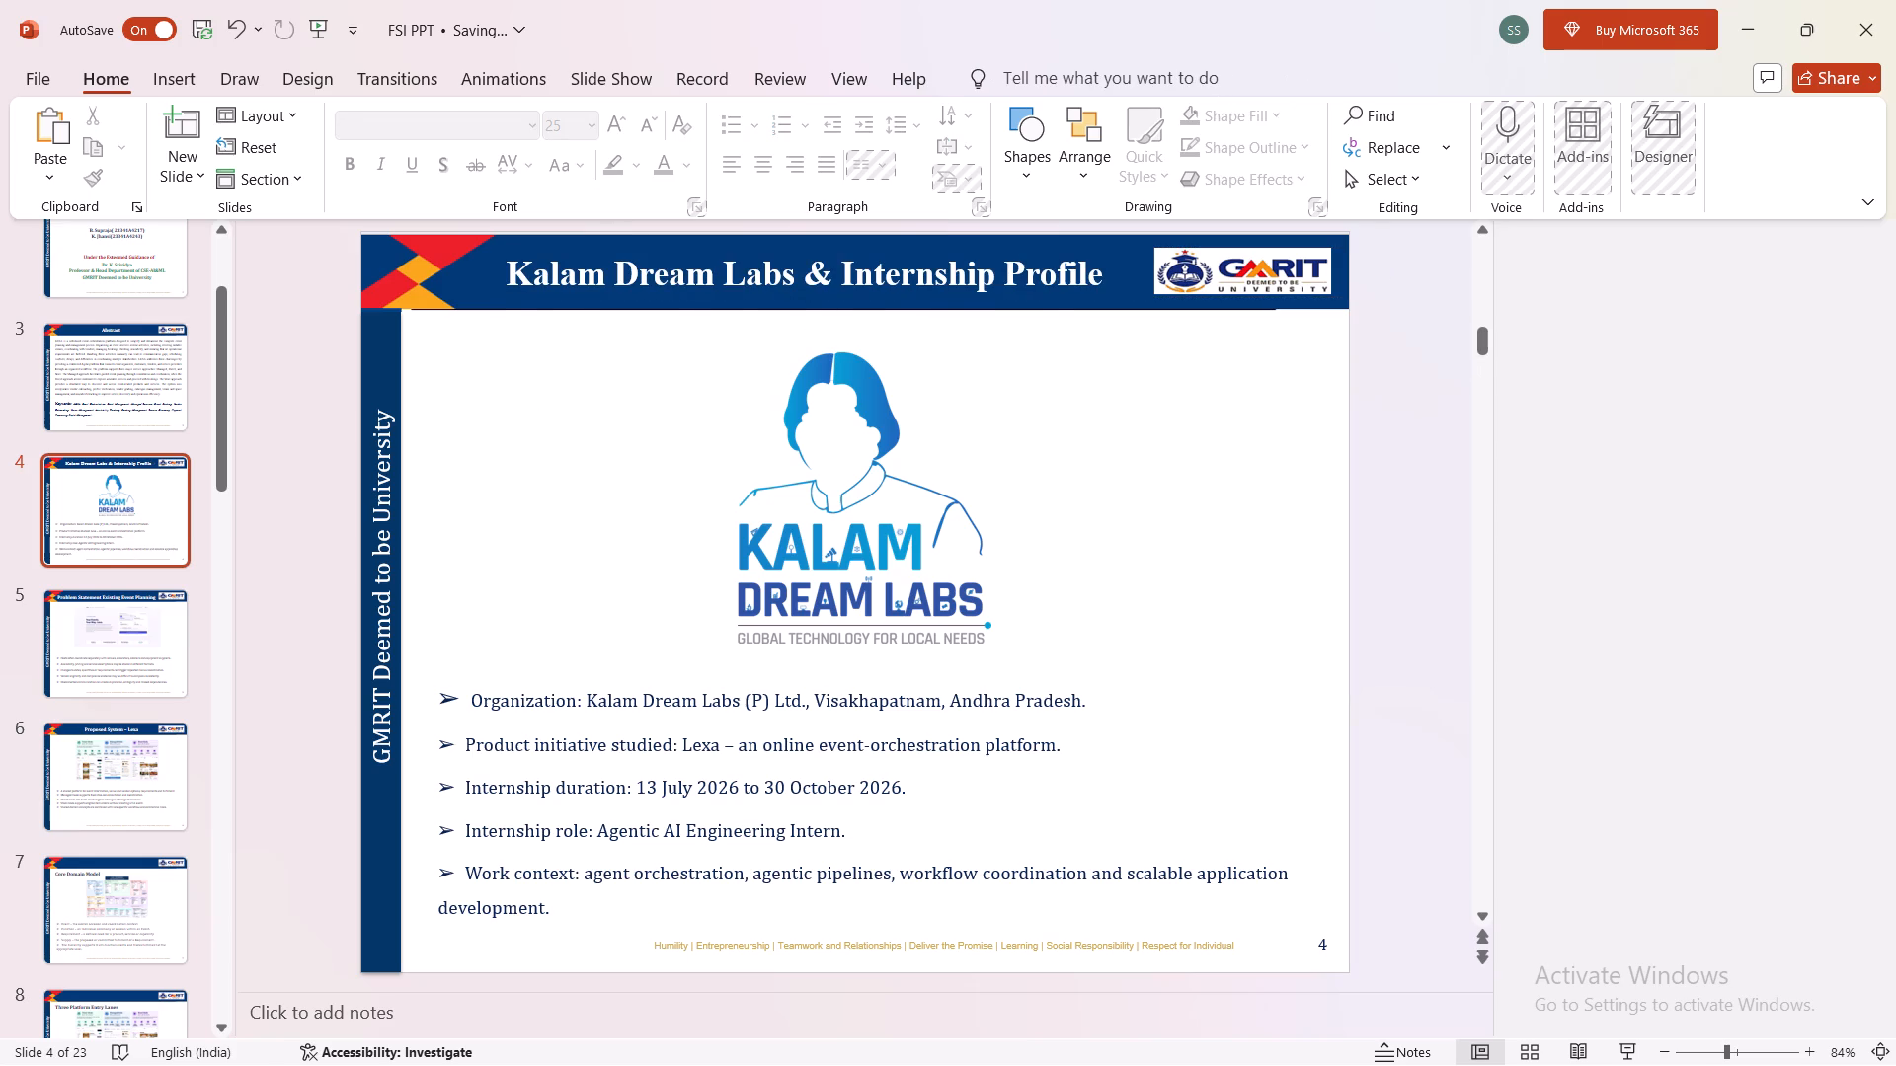
double_click(789, 286)
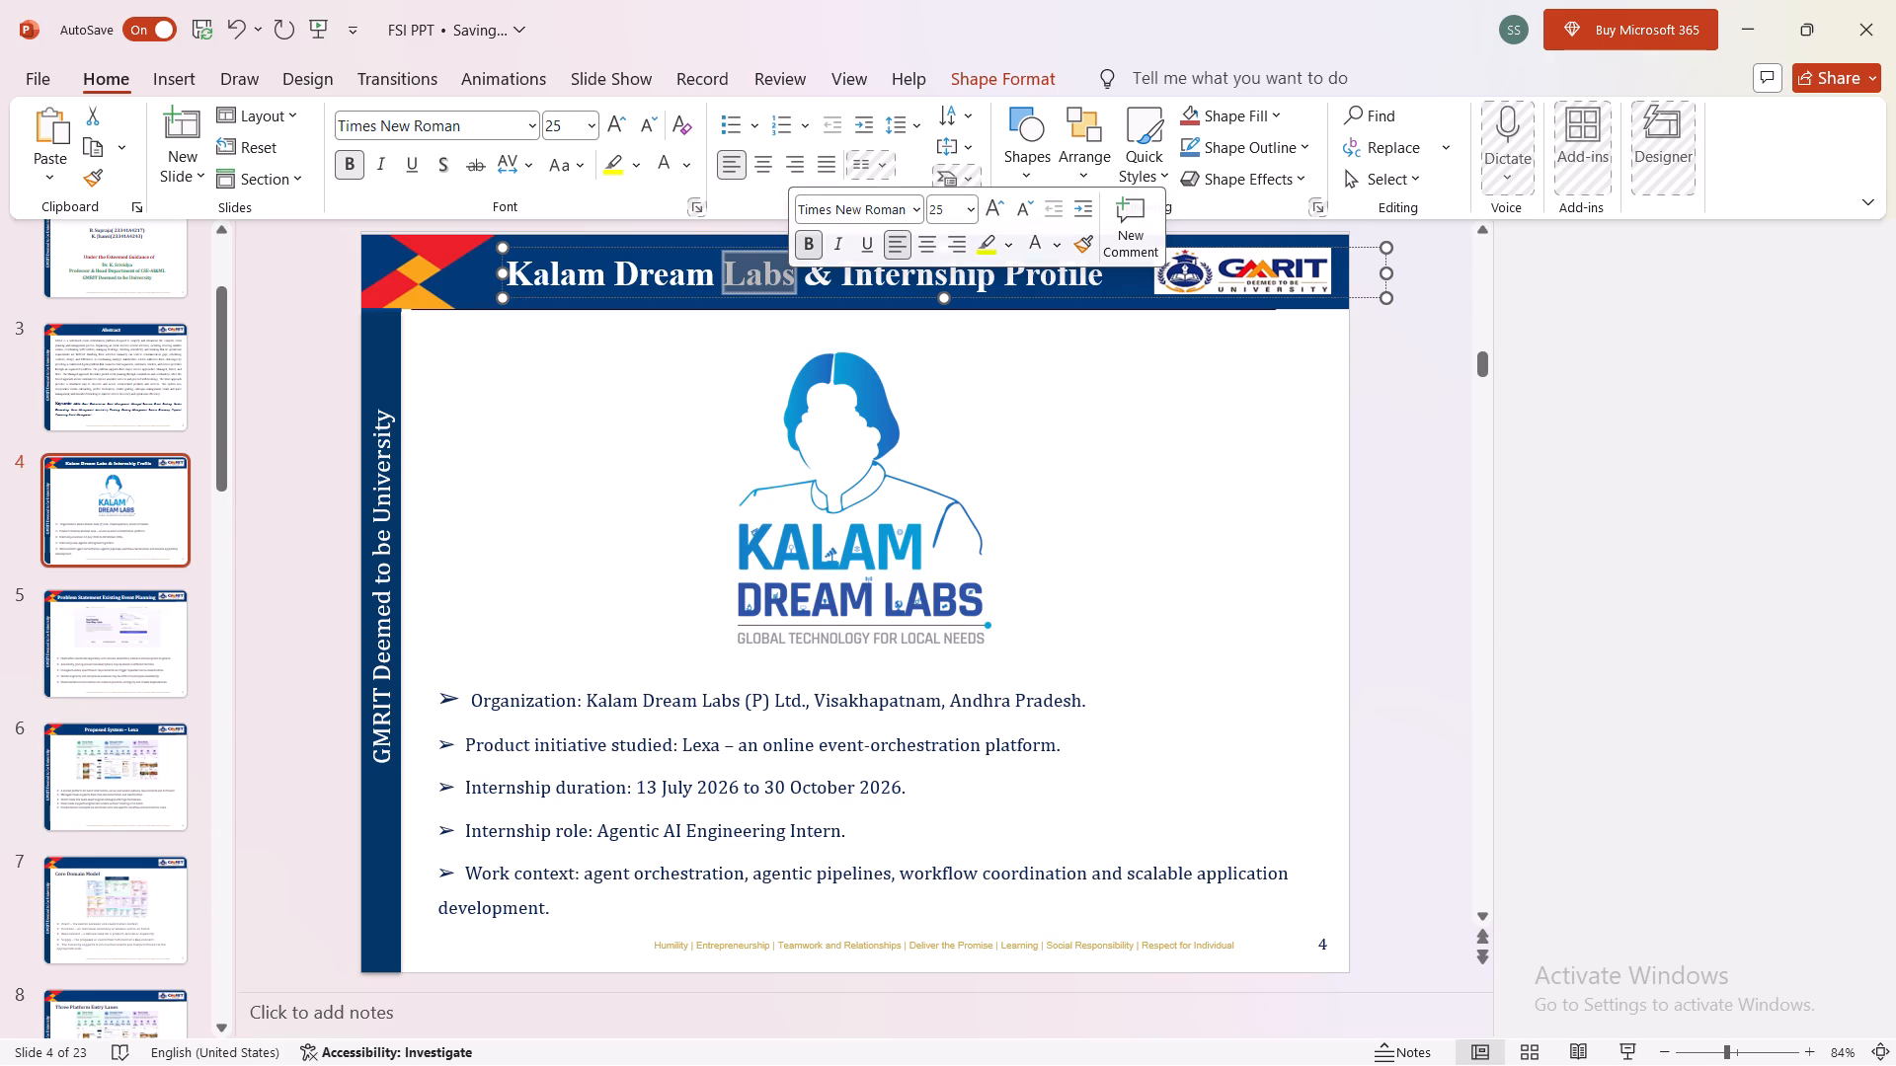
left_click_drag(841, 296, 854, 294)
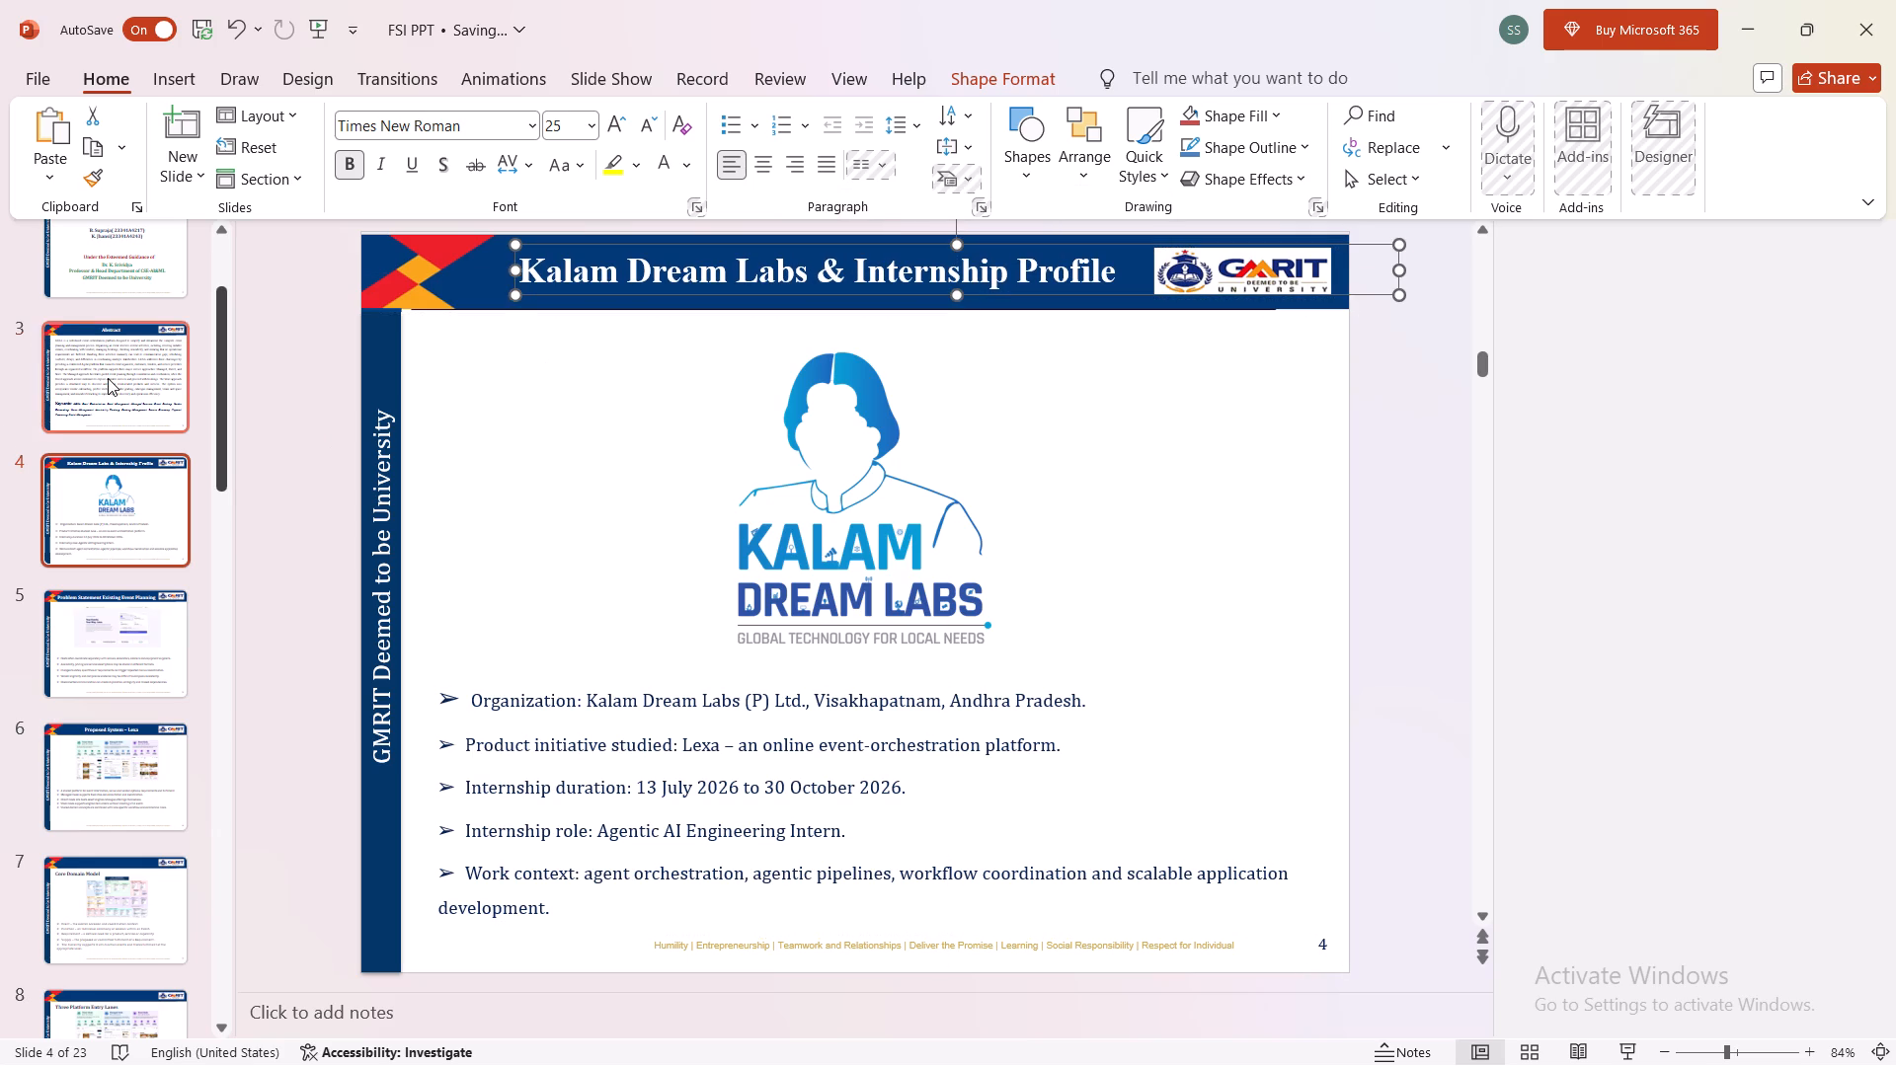
Change the font of the "Abstract" title on slide 3 to Times New Roman.
left_click(108, 378)
left_click(808, 253)
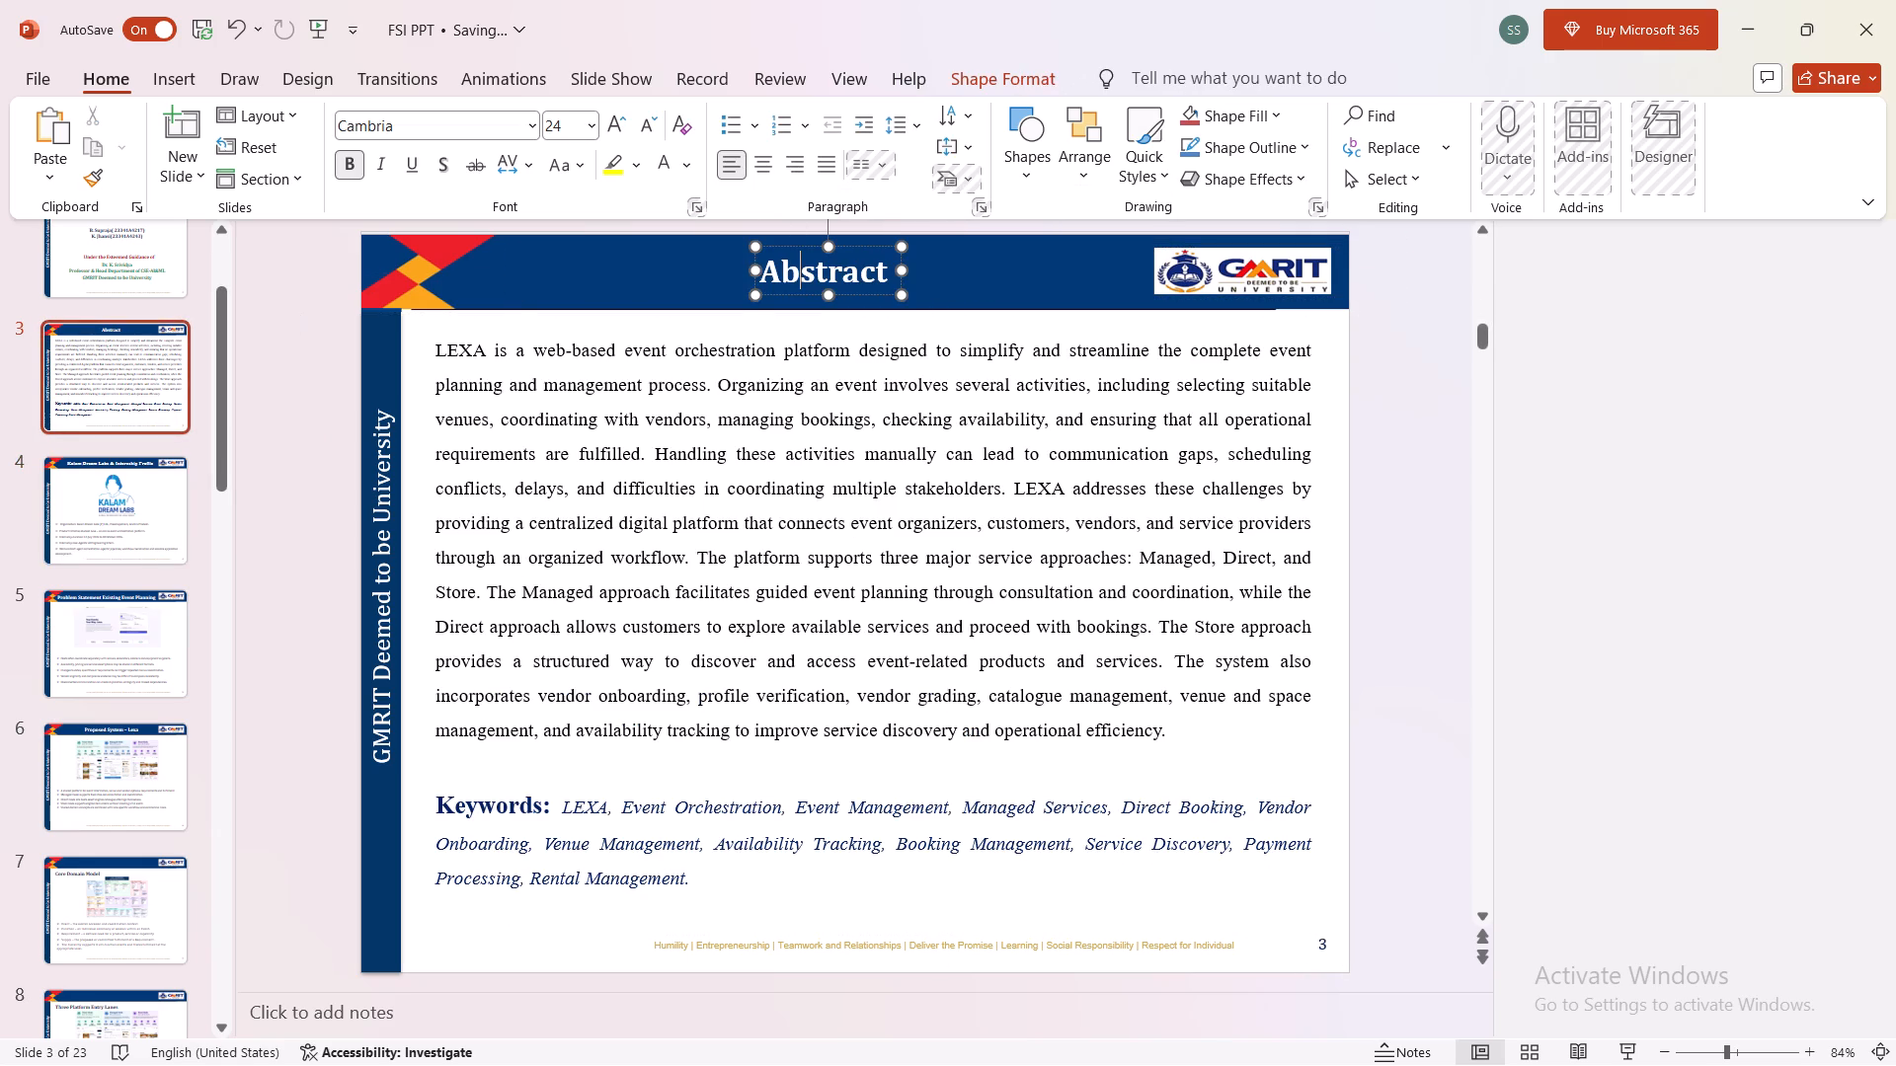
key("ctrl+a")
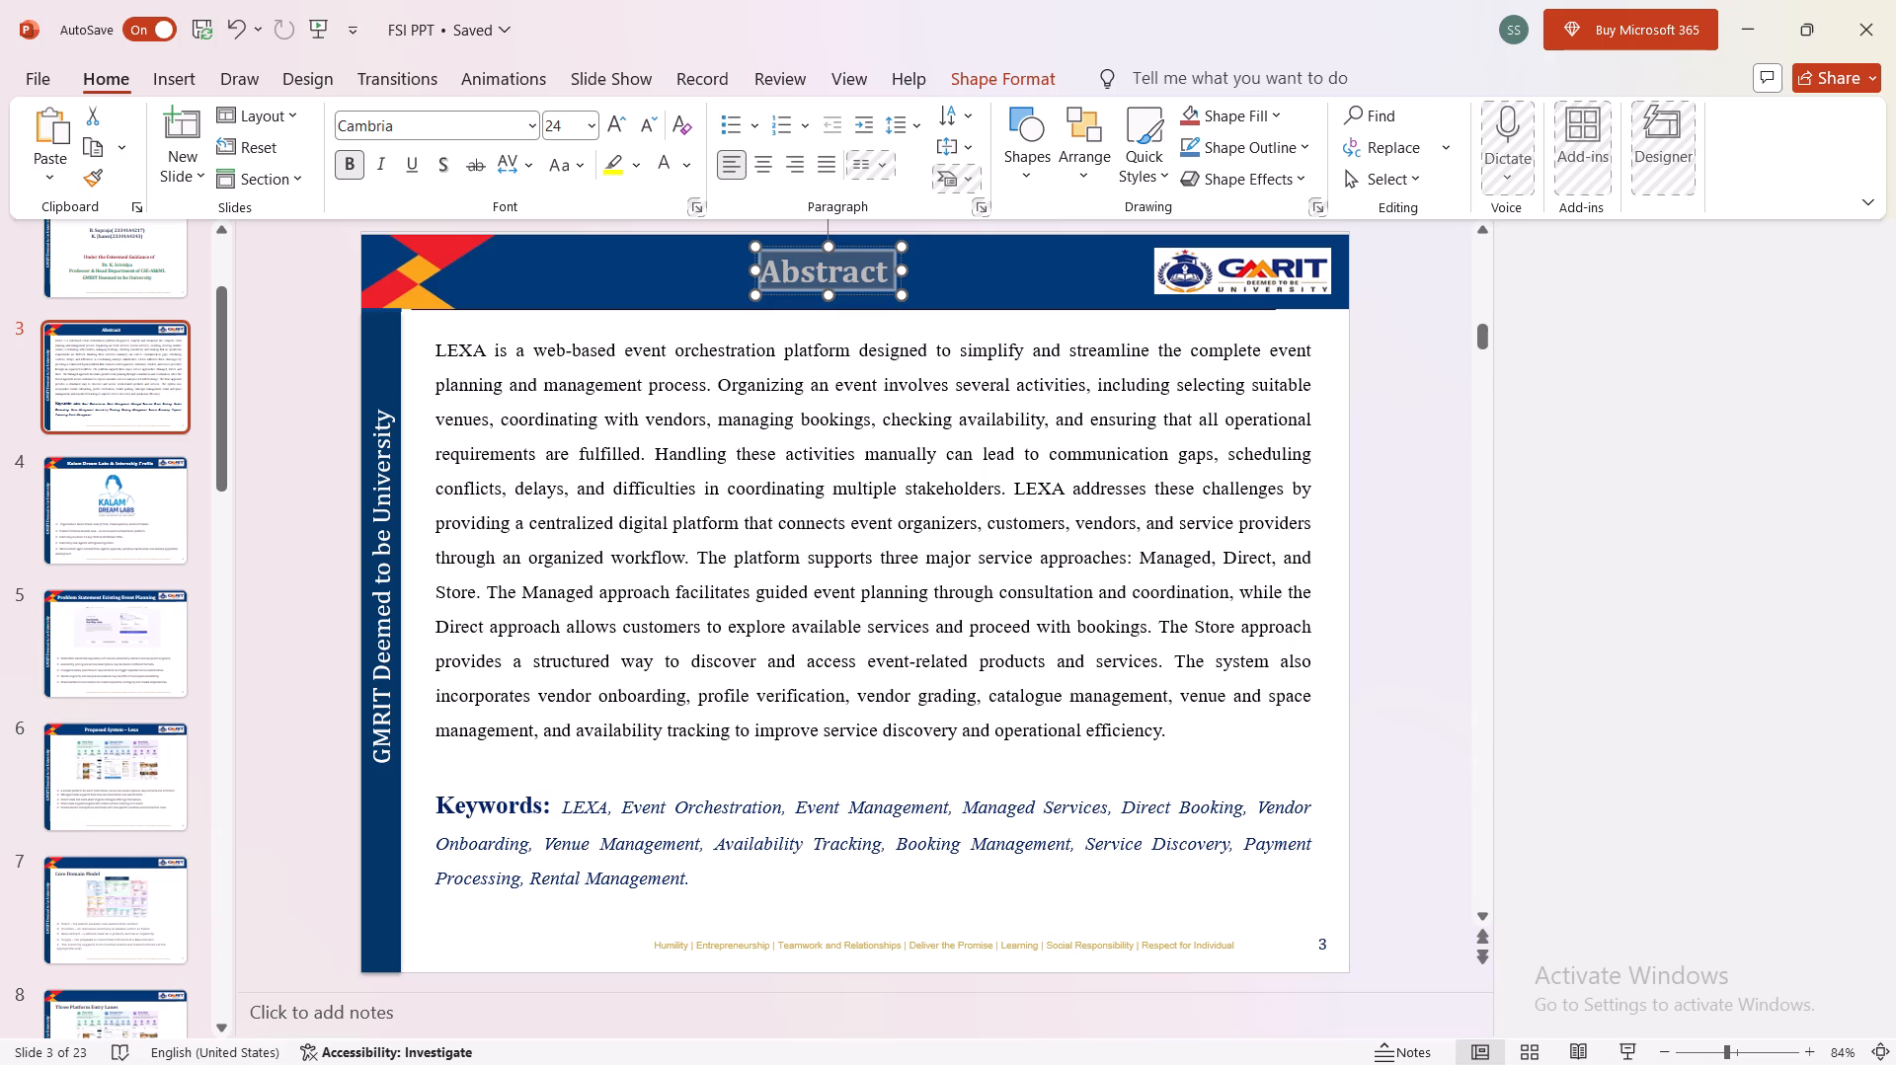
left_click(442, 128)
type("ti")
key("Return")
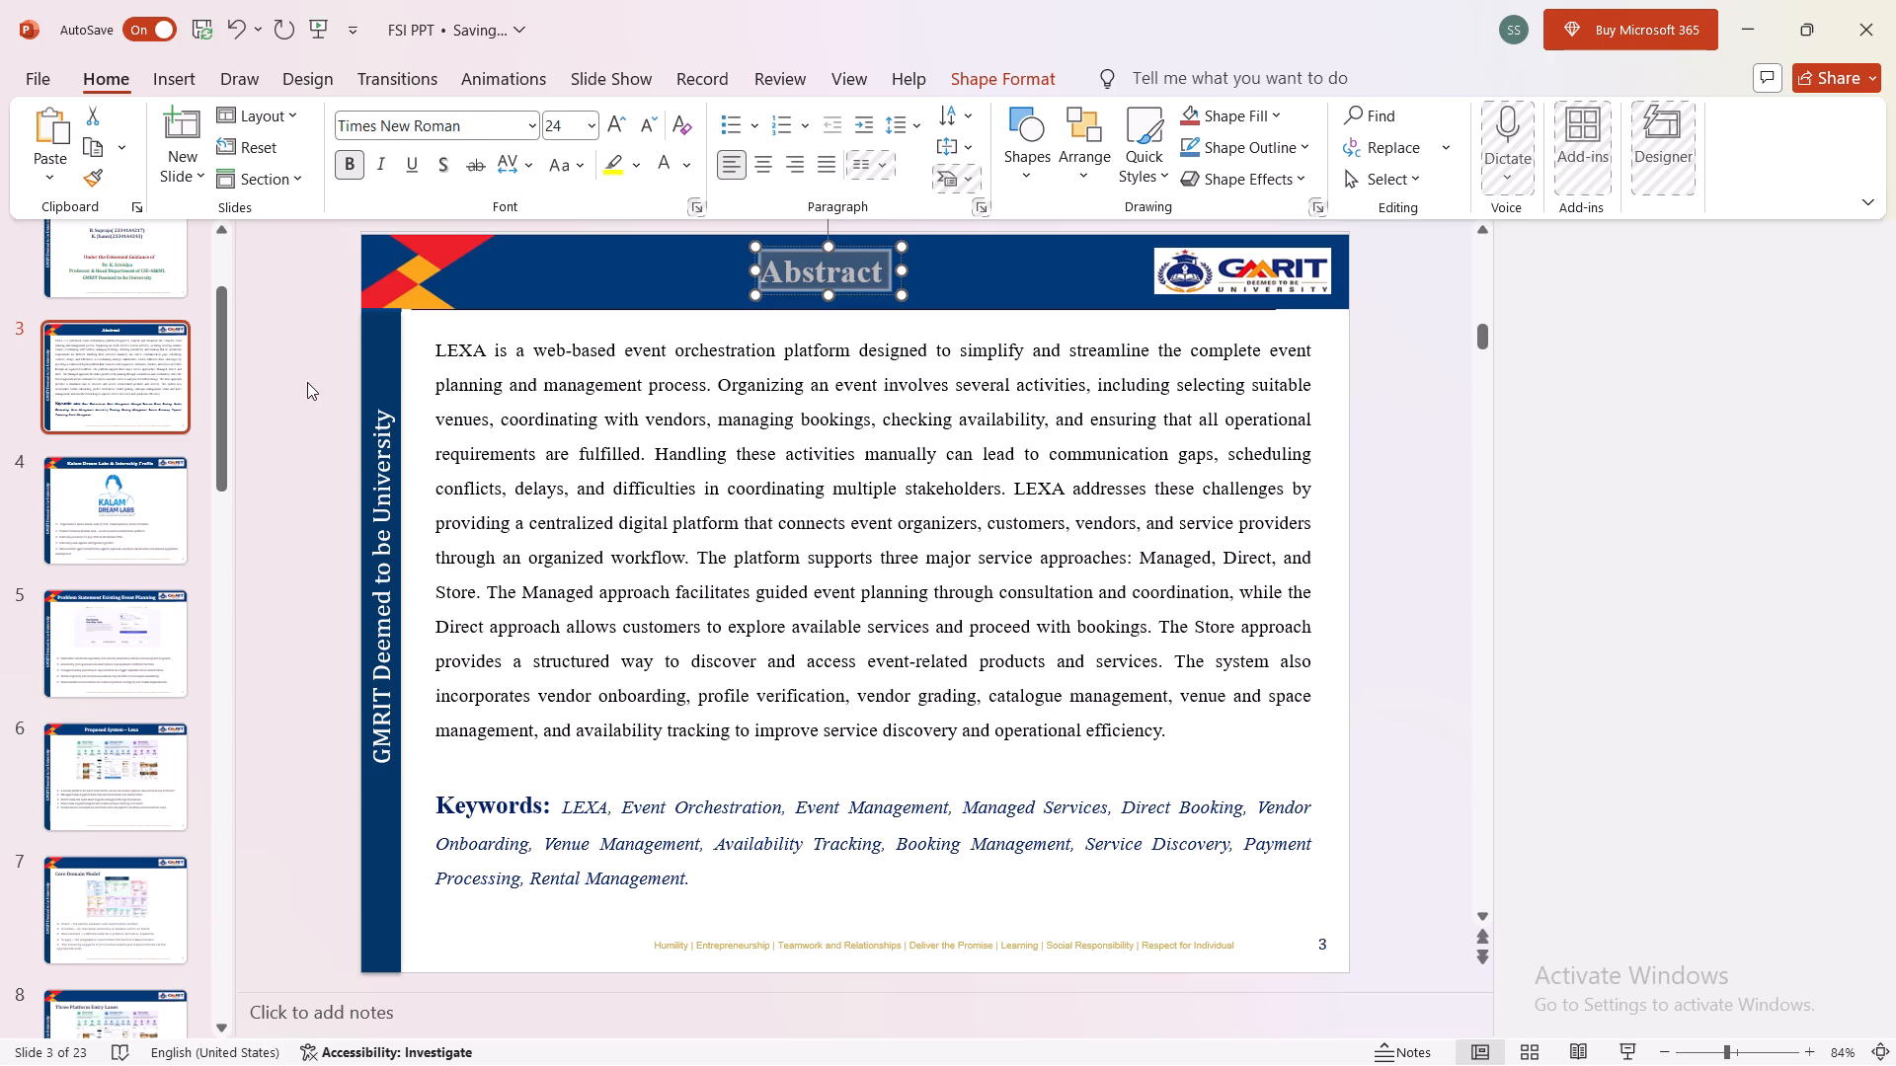
left_click(303, 393)
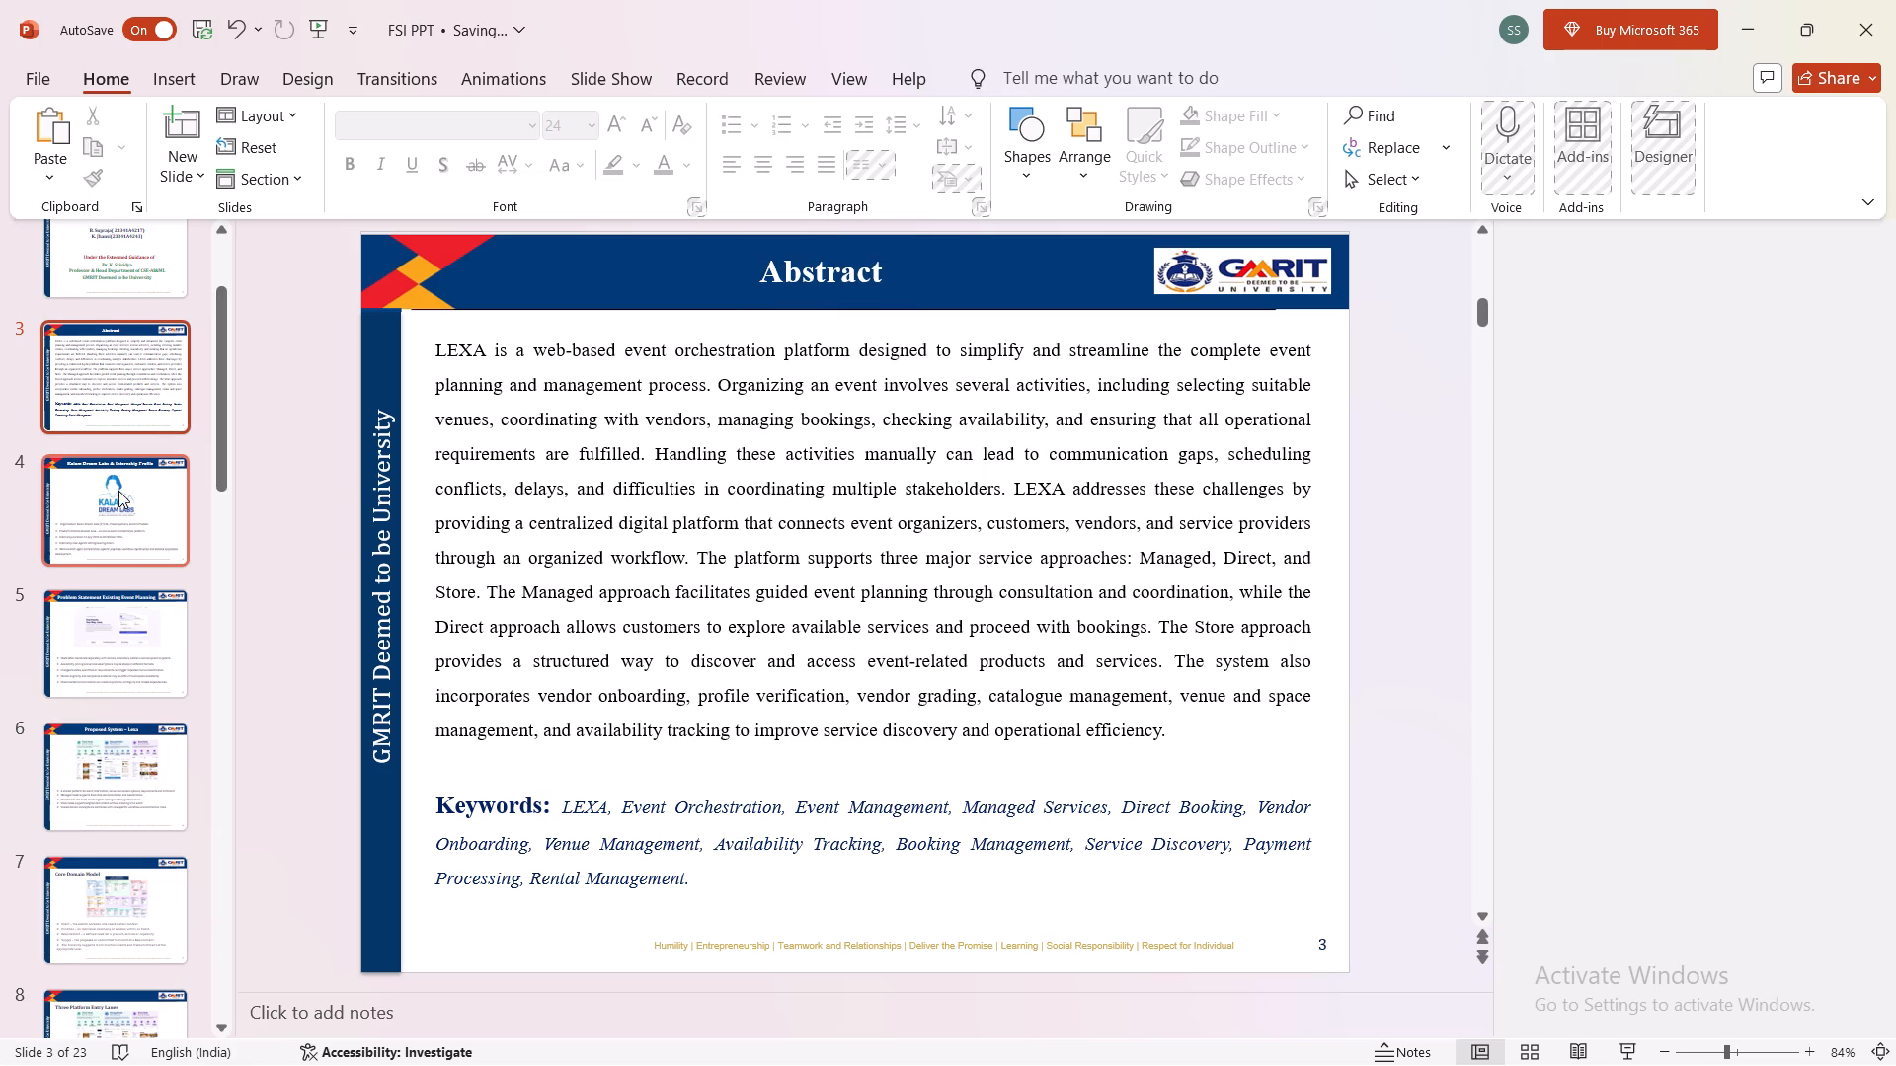
Change the font of all the bullet text on slide 4 to Times New Roman.
left_click(118, 513)
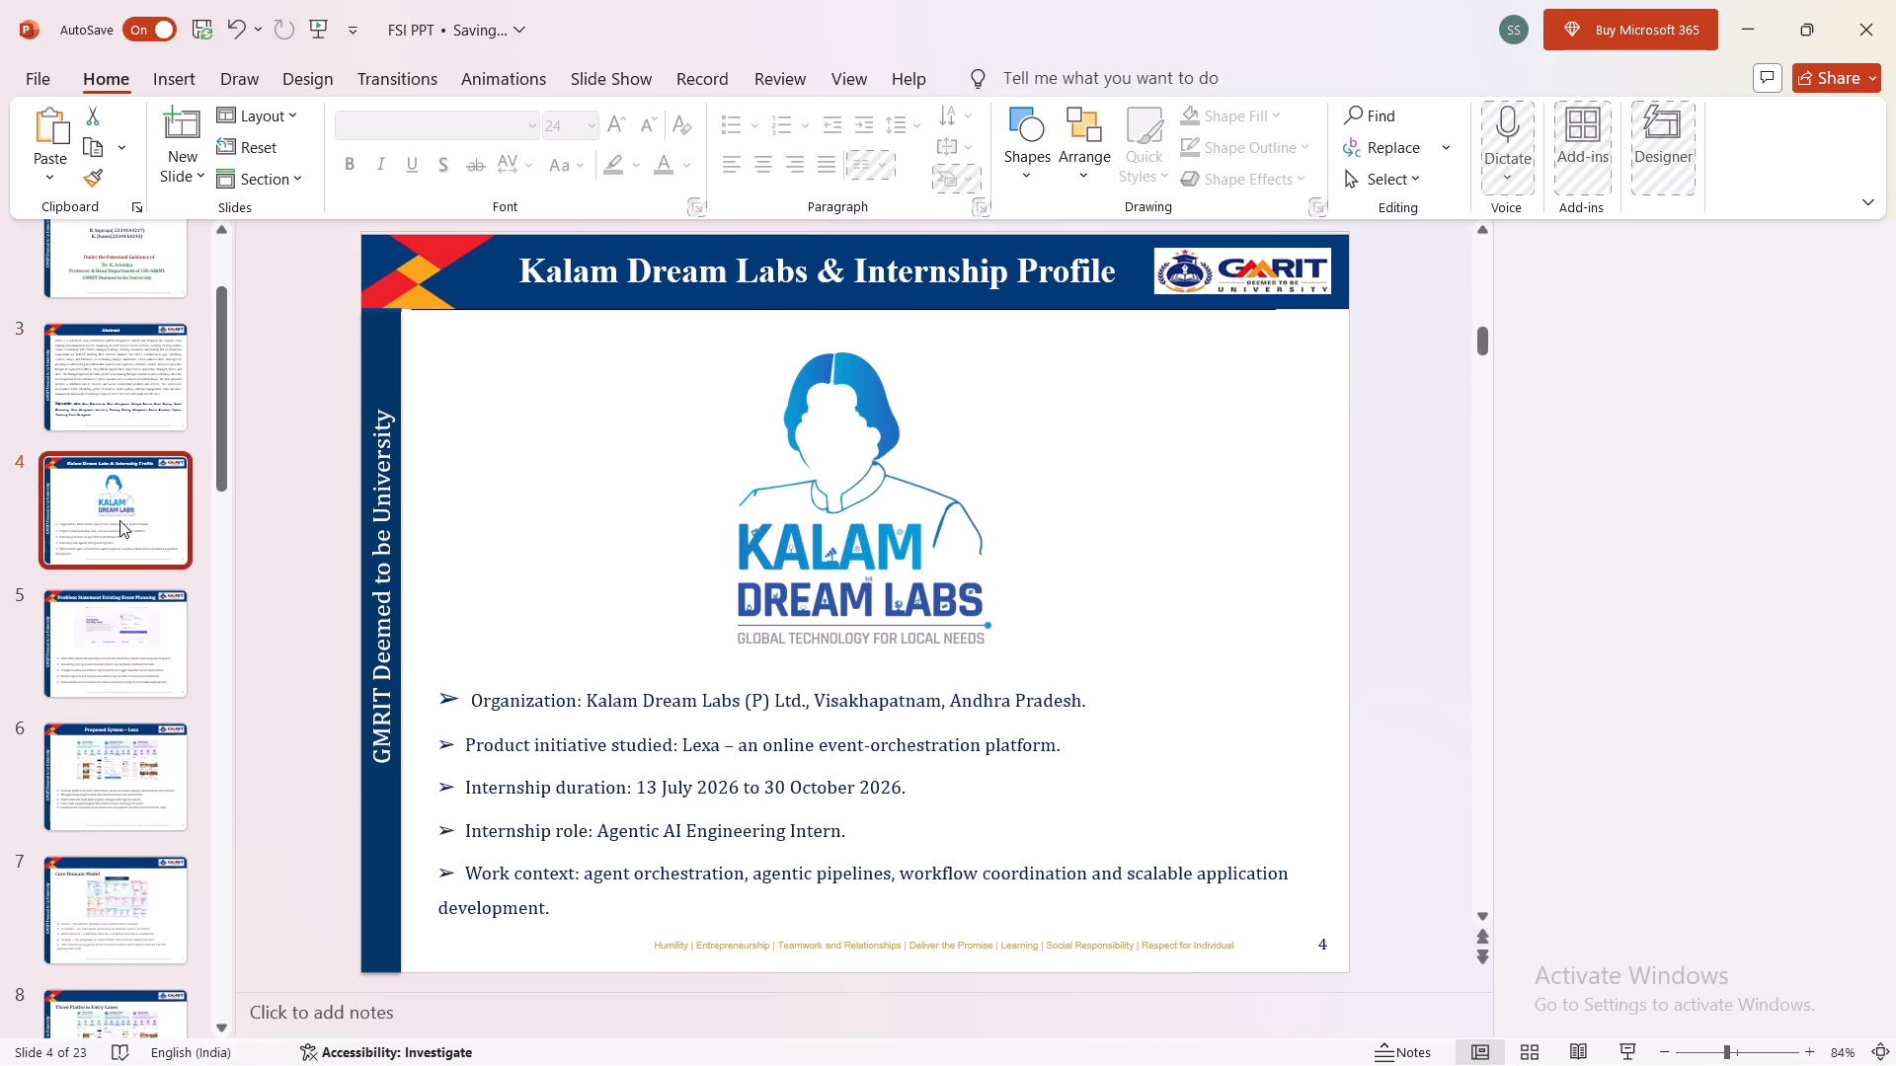
left_click(575, 787)
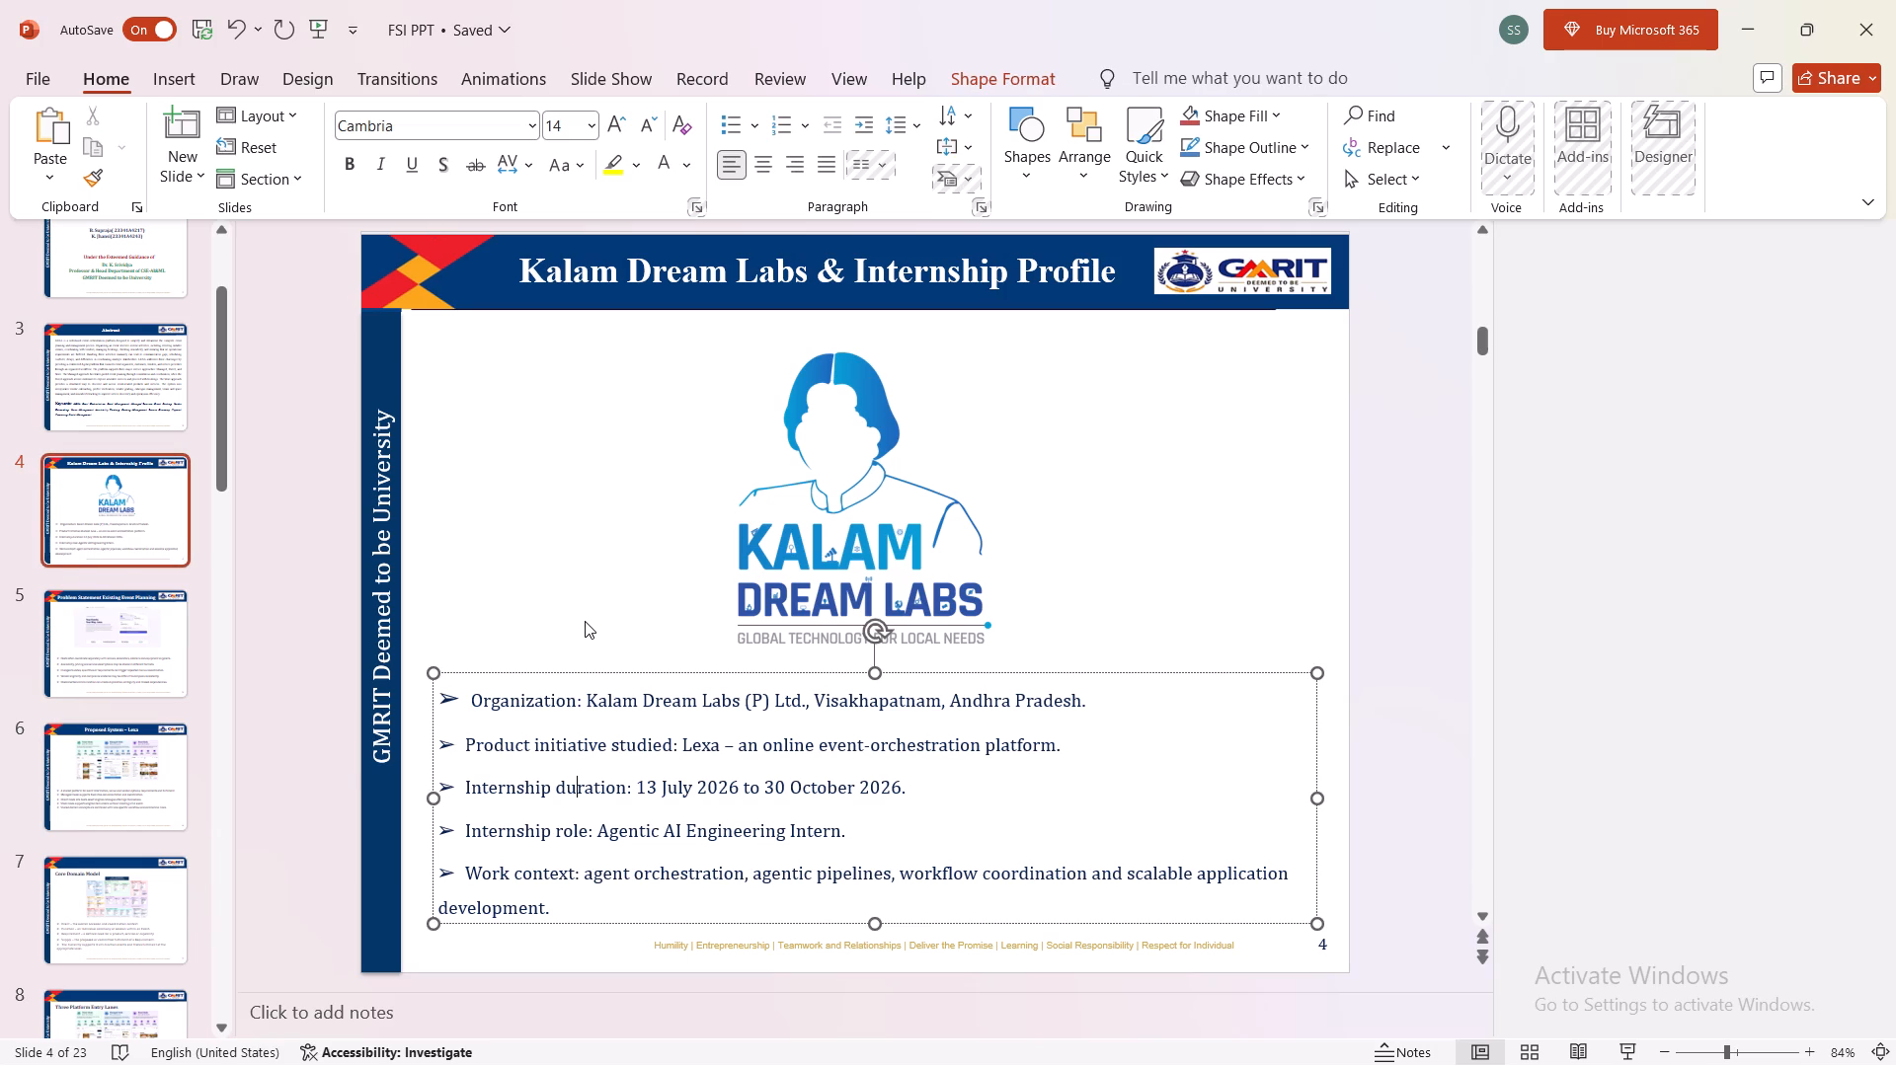
key("ctrl+a")
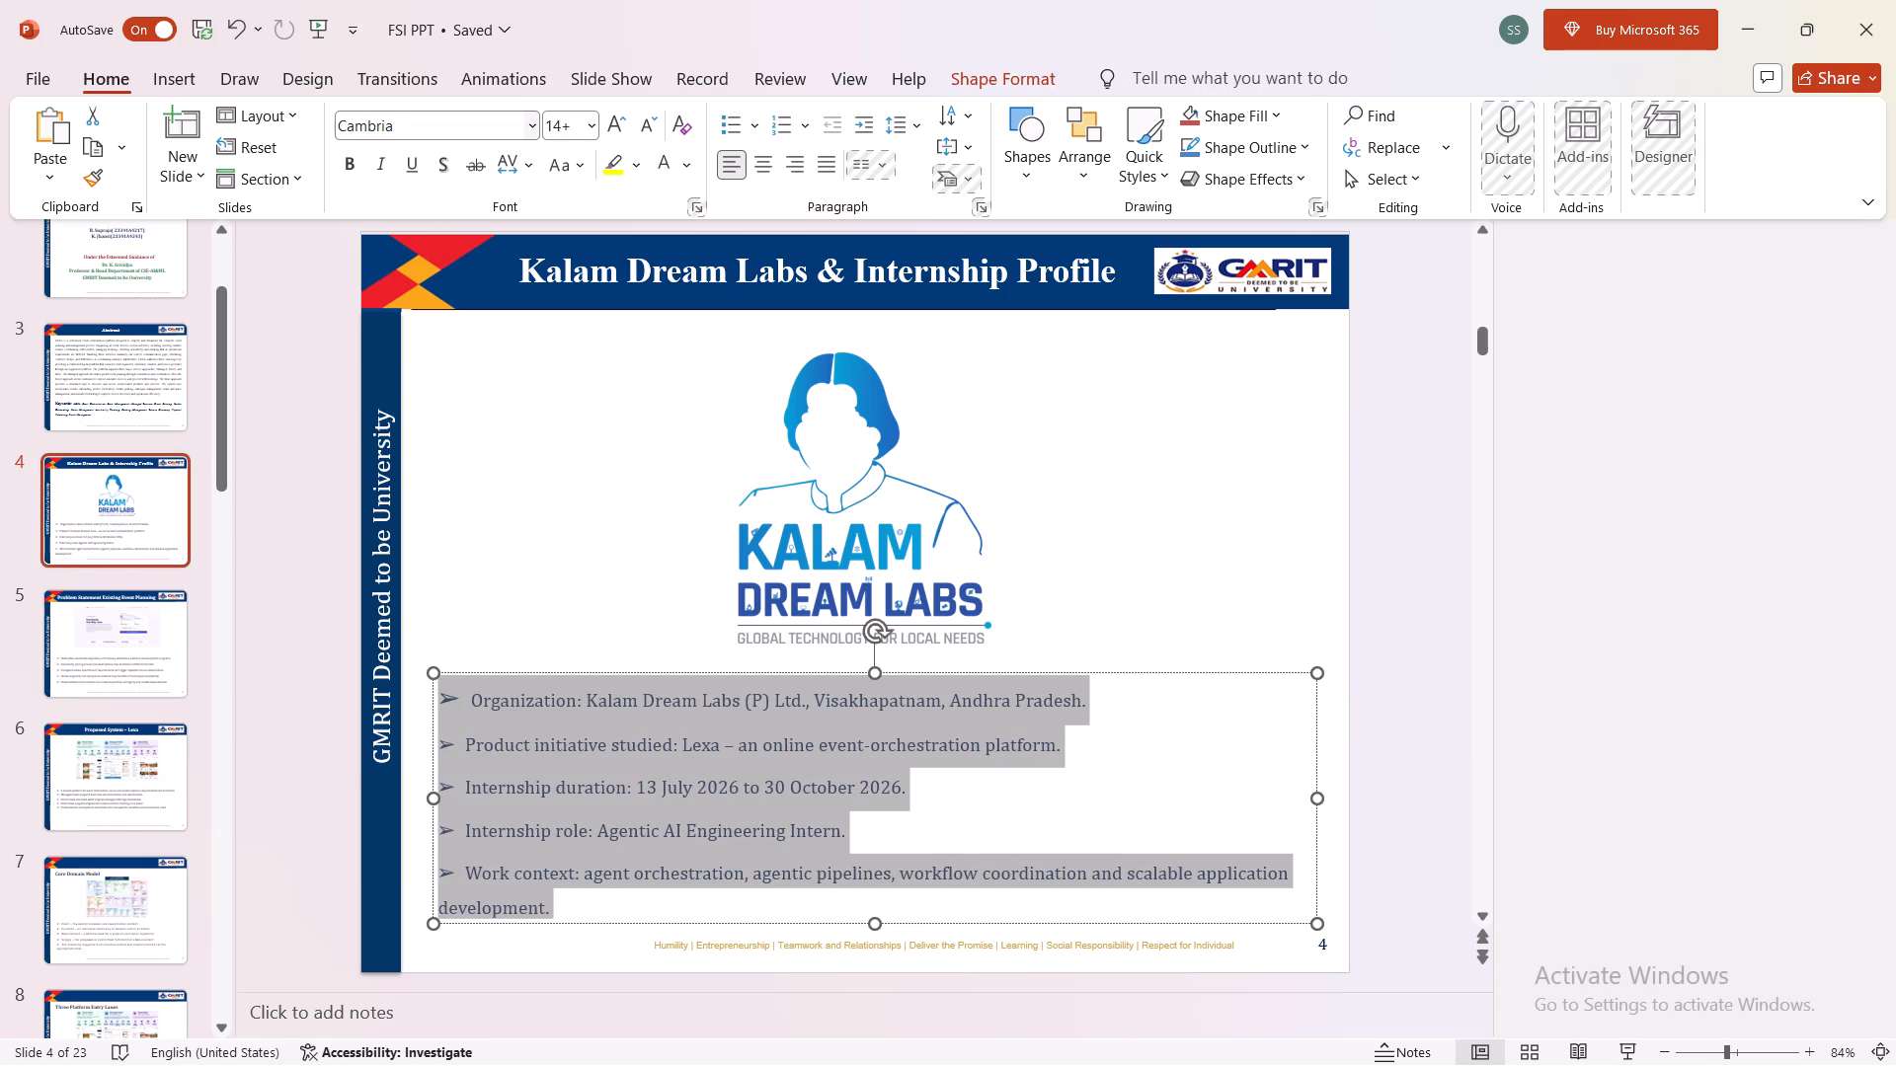
left_click(399, 126)
key("y")
key("BackSpace")
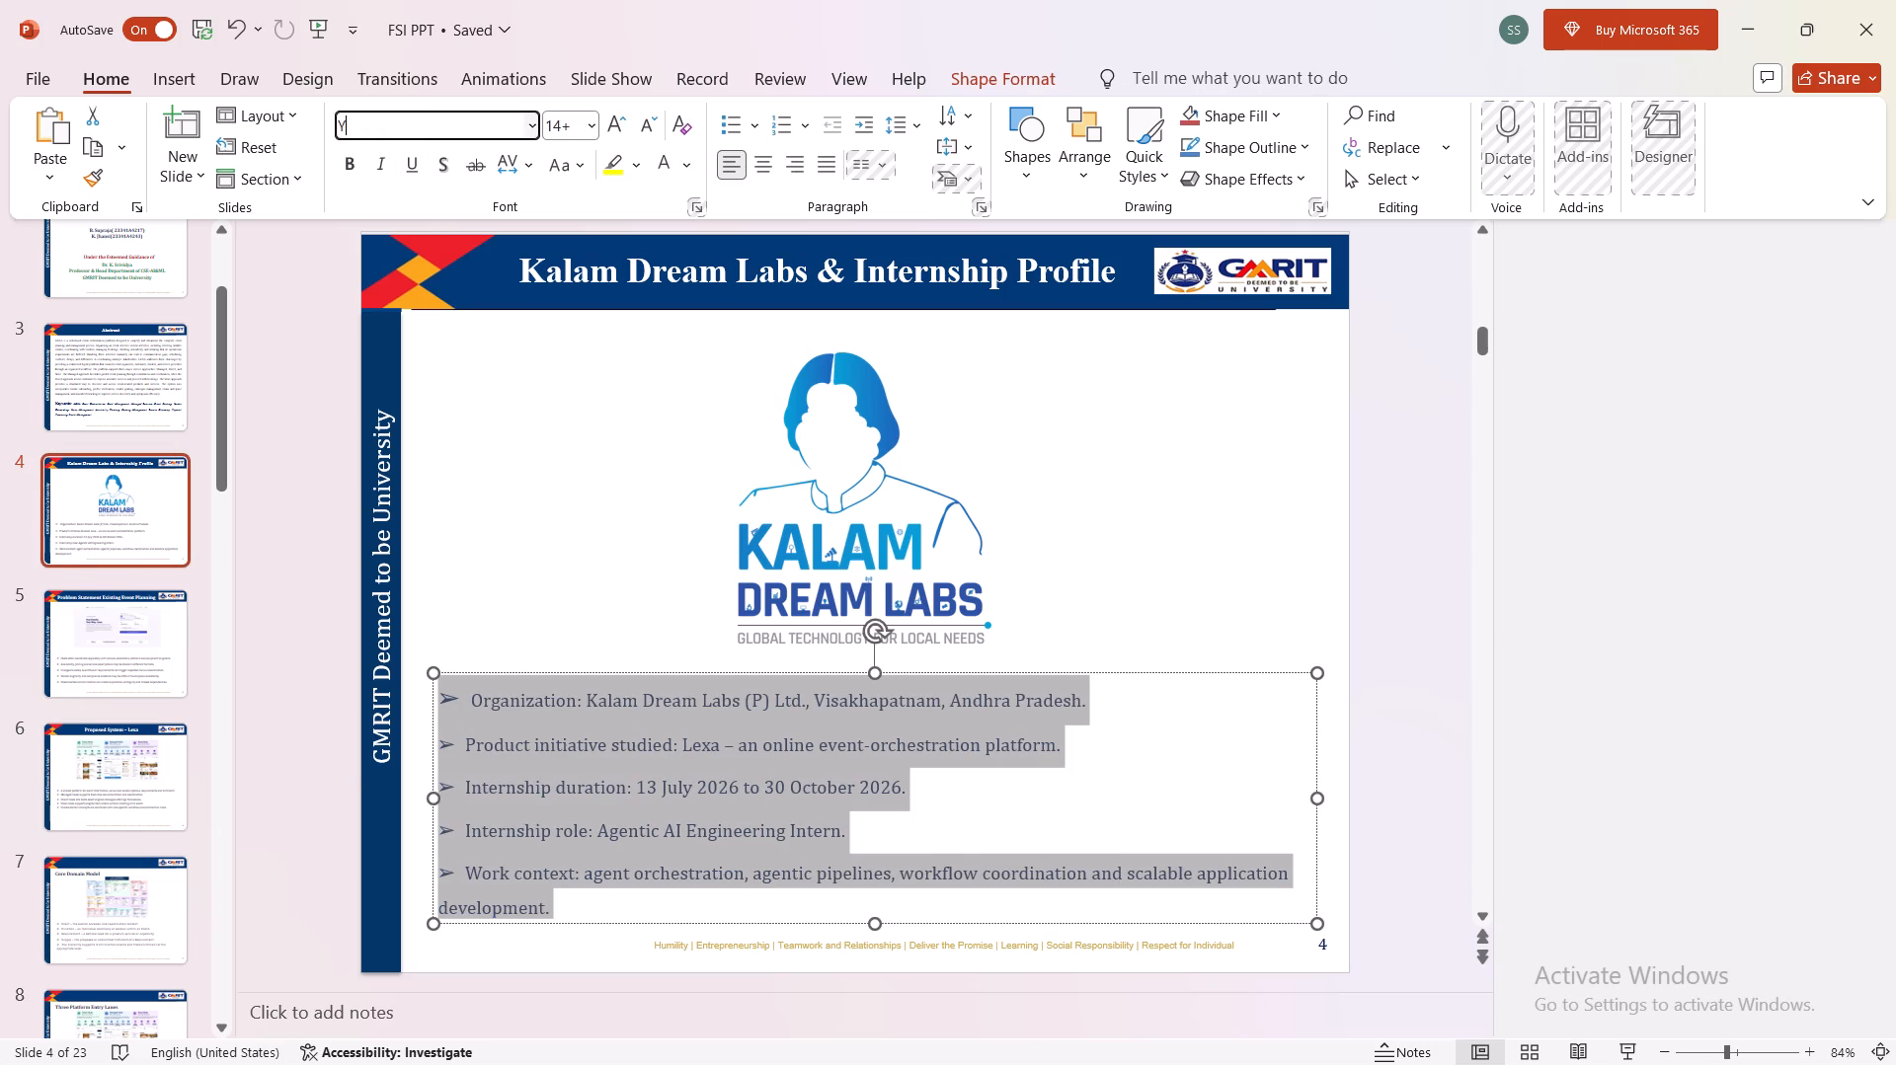
type("tim")
key("BackSpace")
key("BackSpace")
key("BackSpace")
key("BackSpace")
type("to")
key("BackSpace")
key("i")
key("Return")
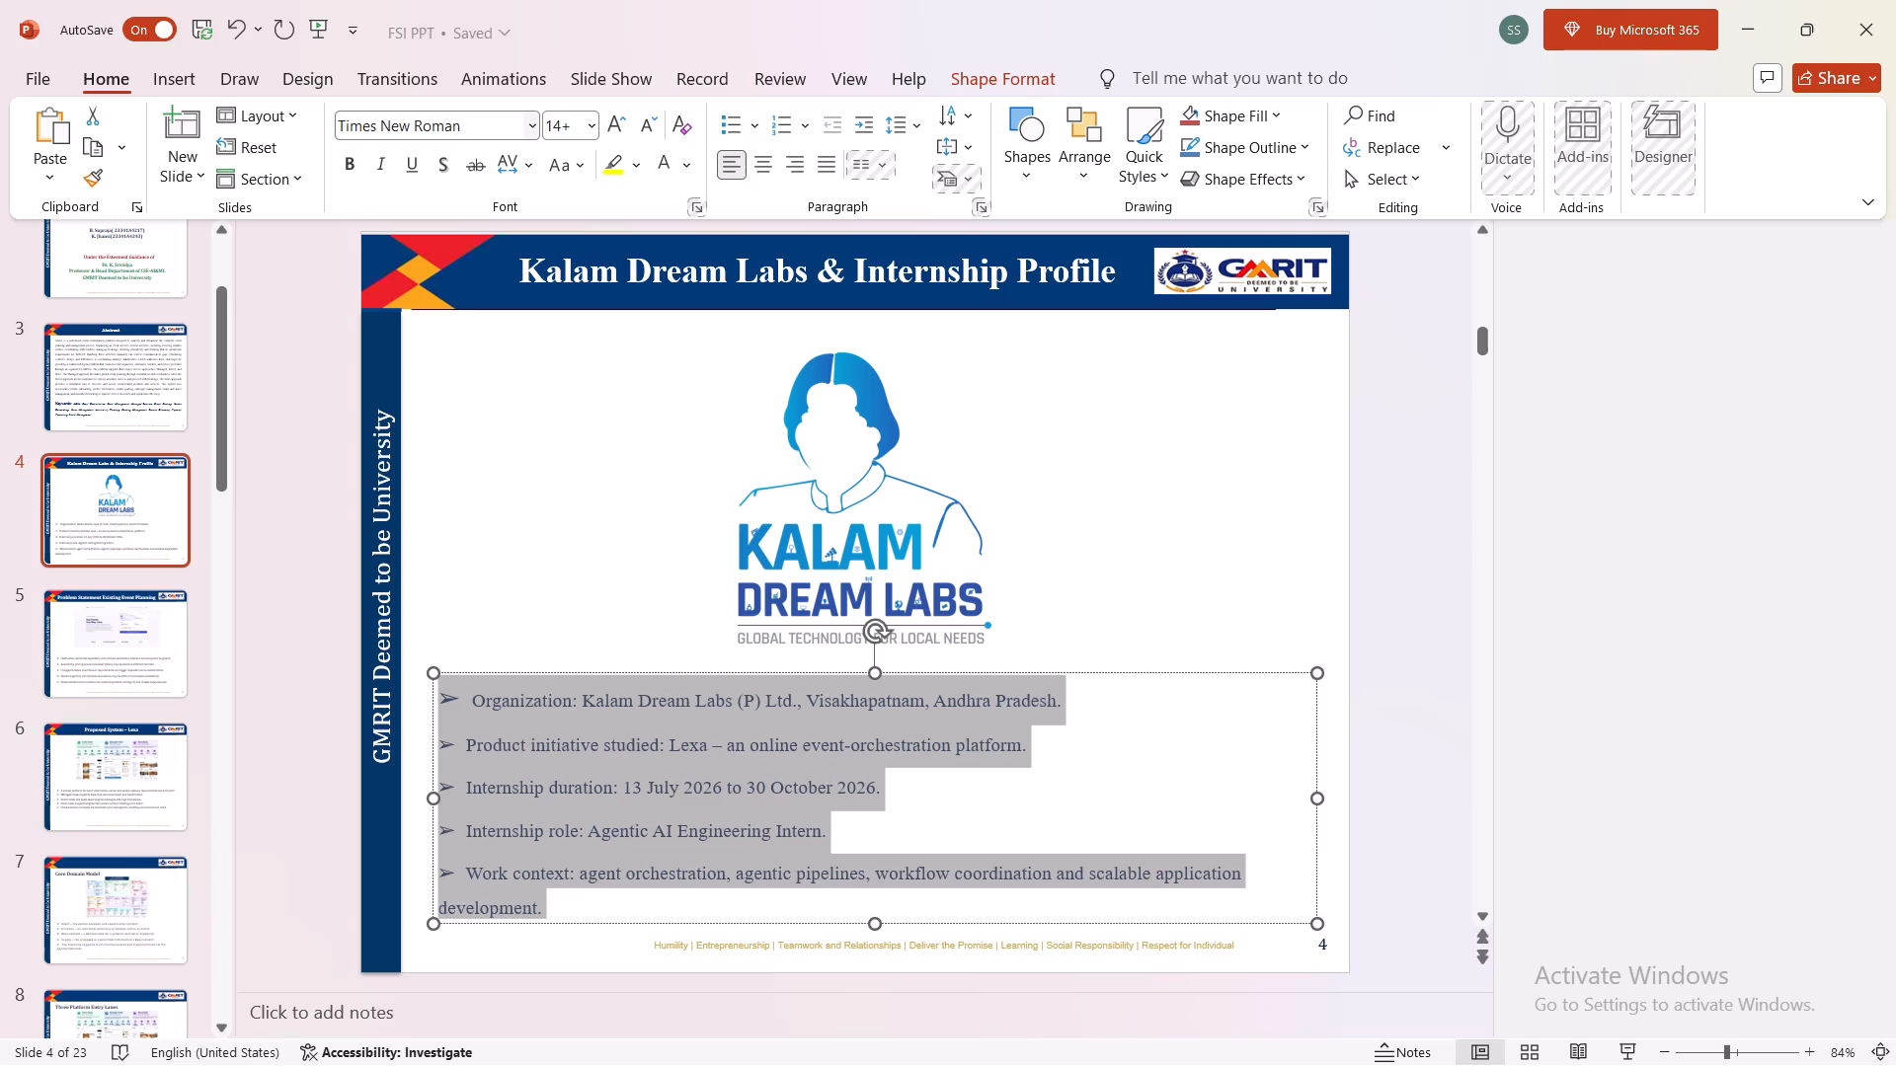
left_click(238, 477)
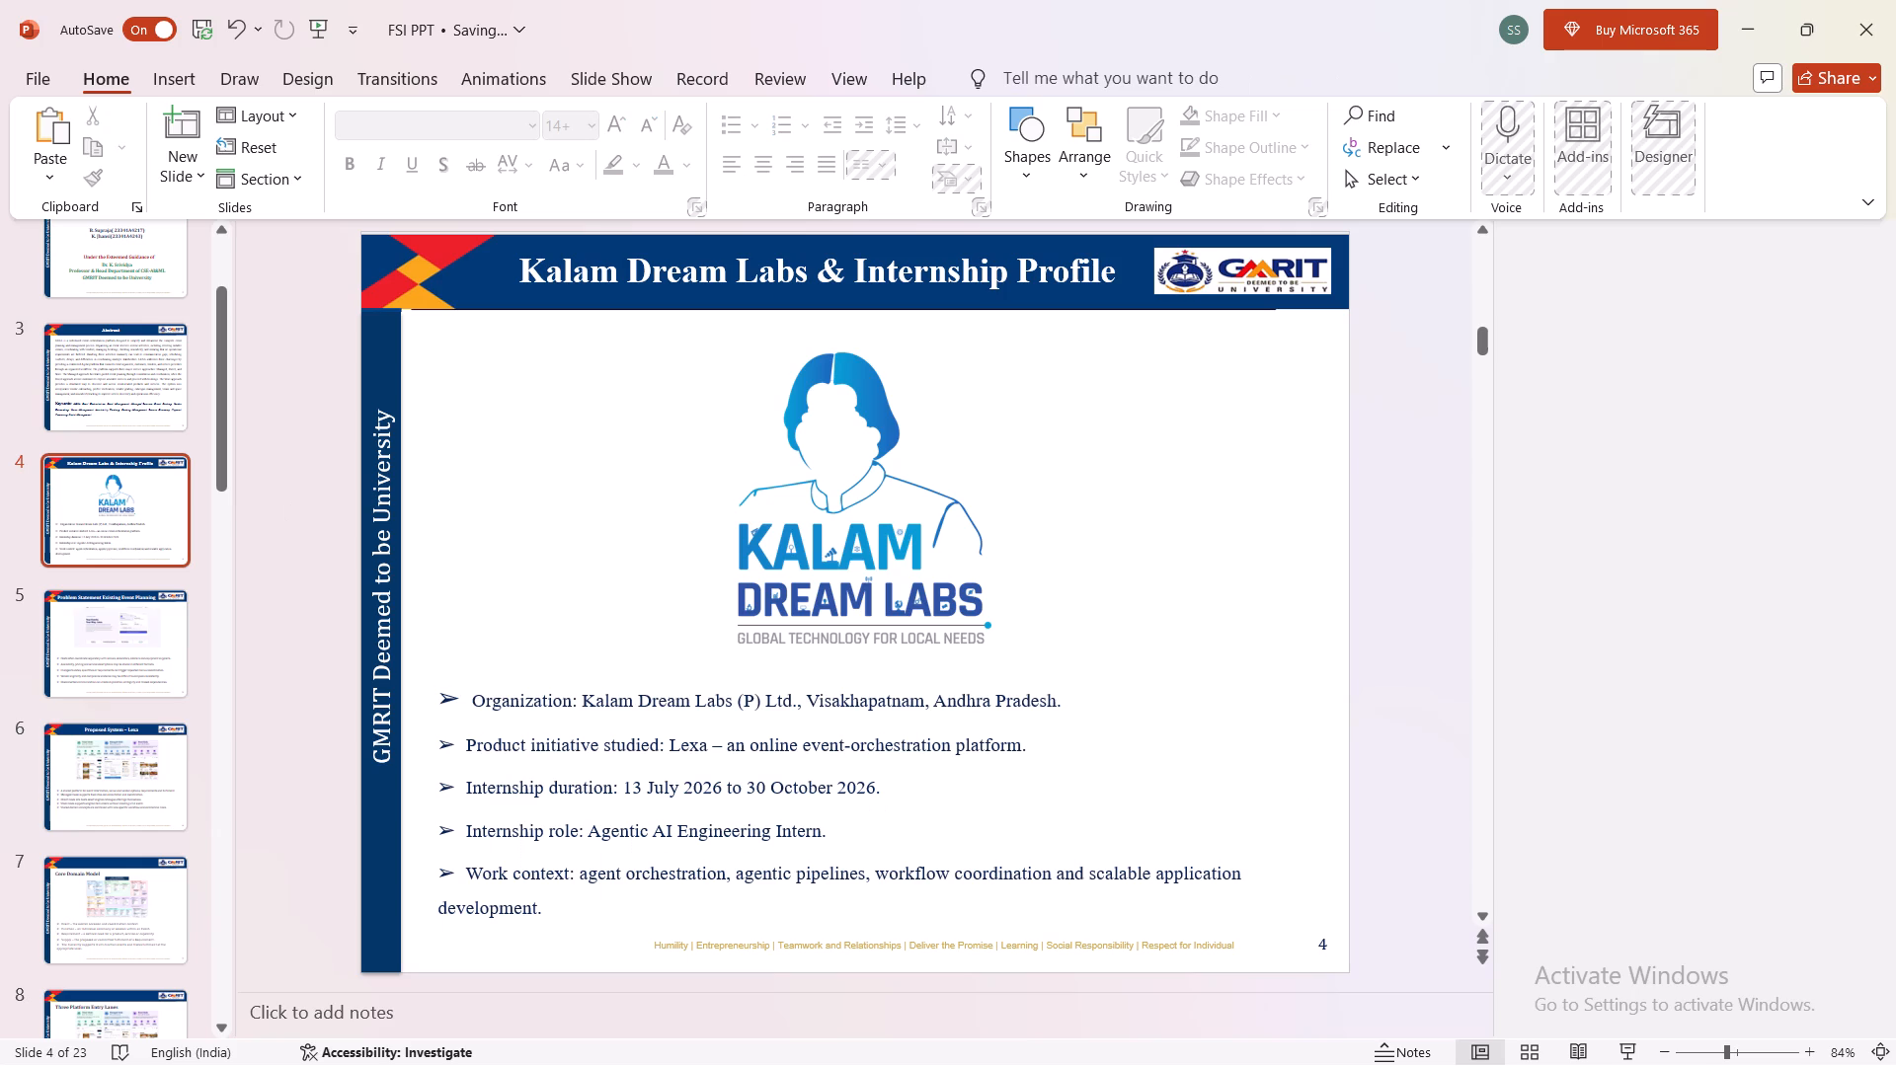
left_click(570, 737)
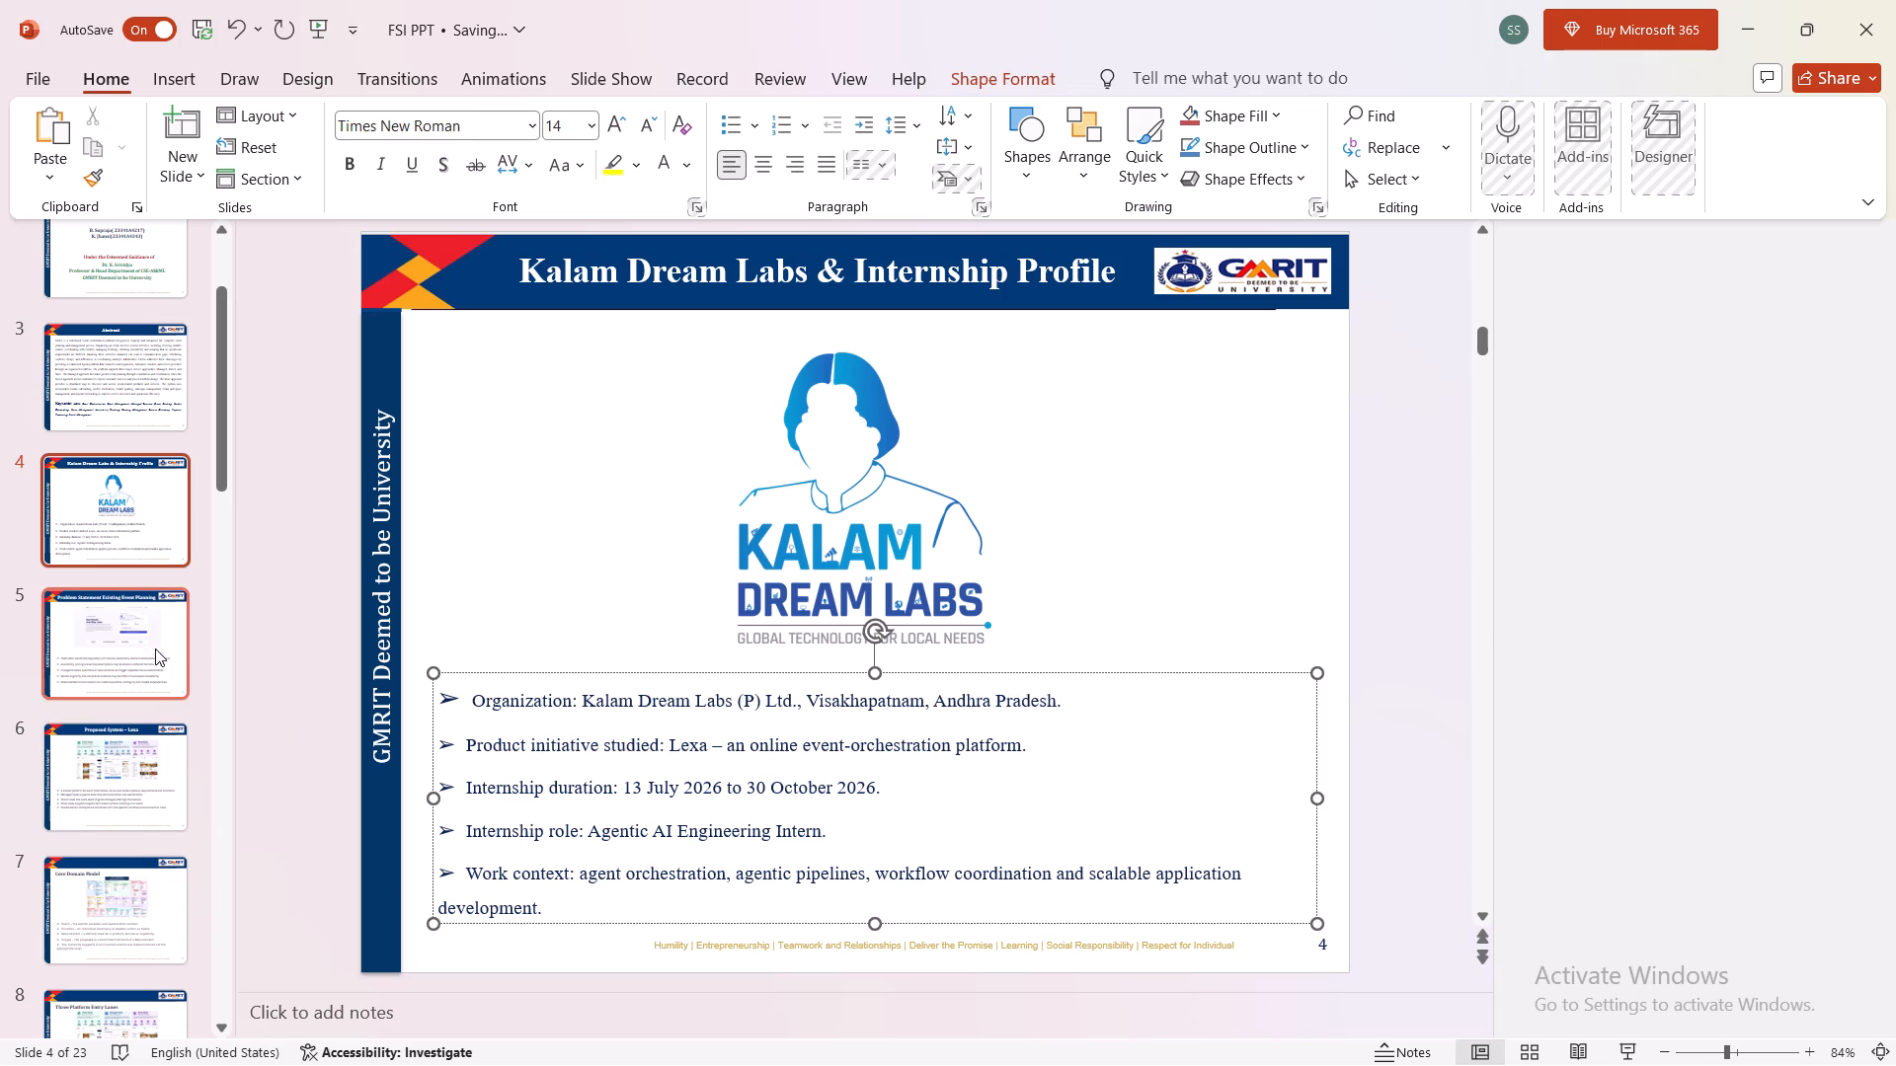
Change the font of all the bullet text on slide 5 to Times New Roman.
left_click(112, 646)
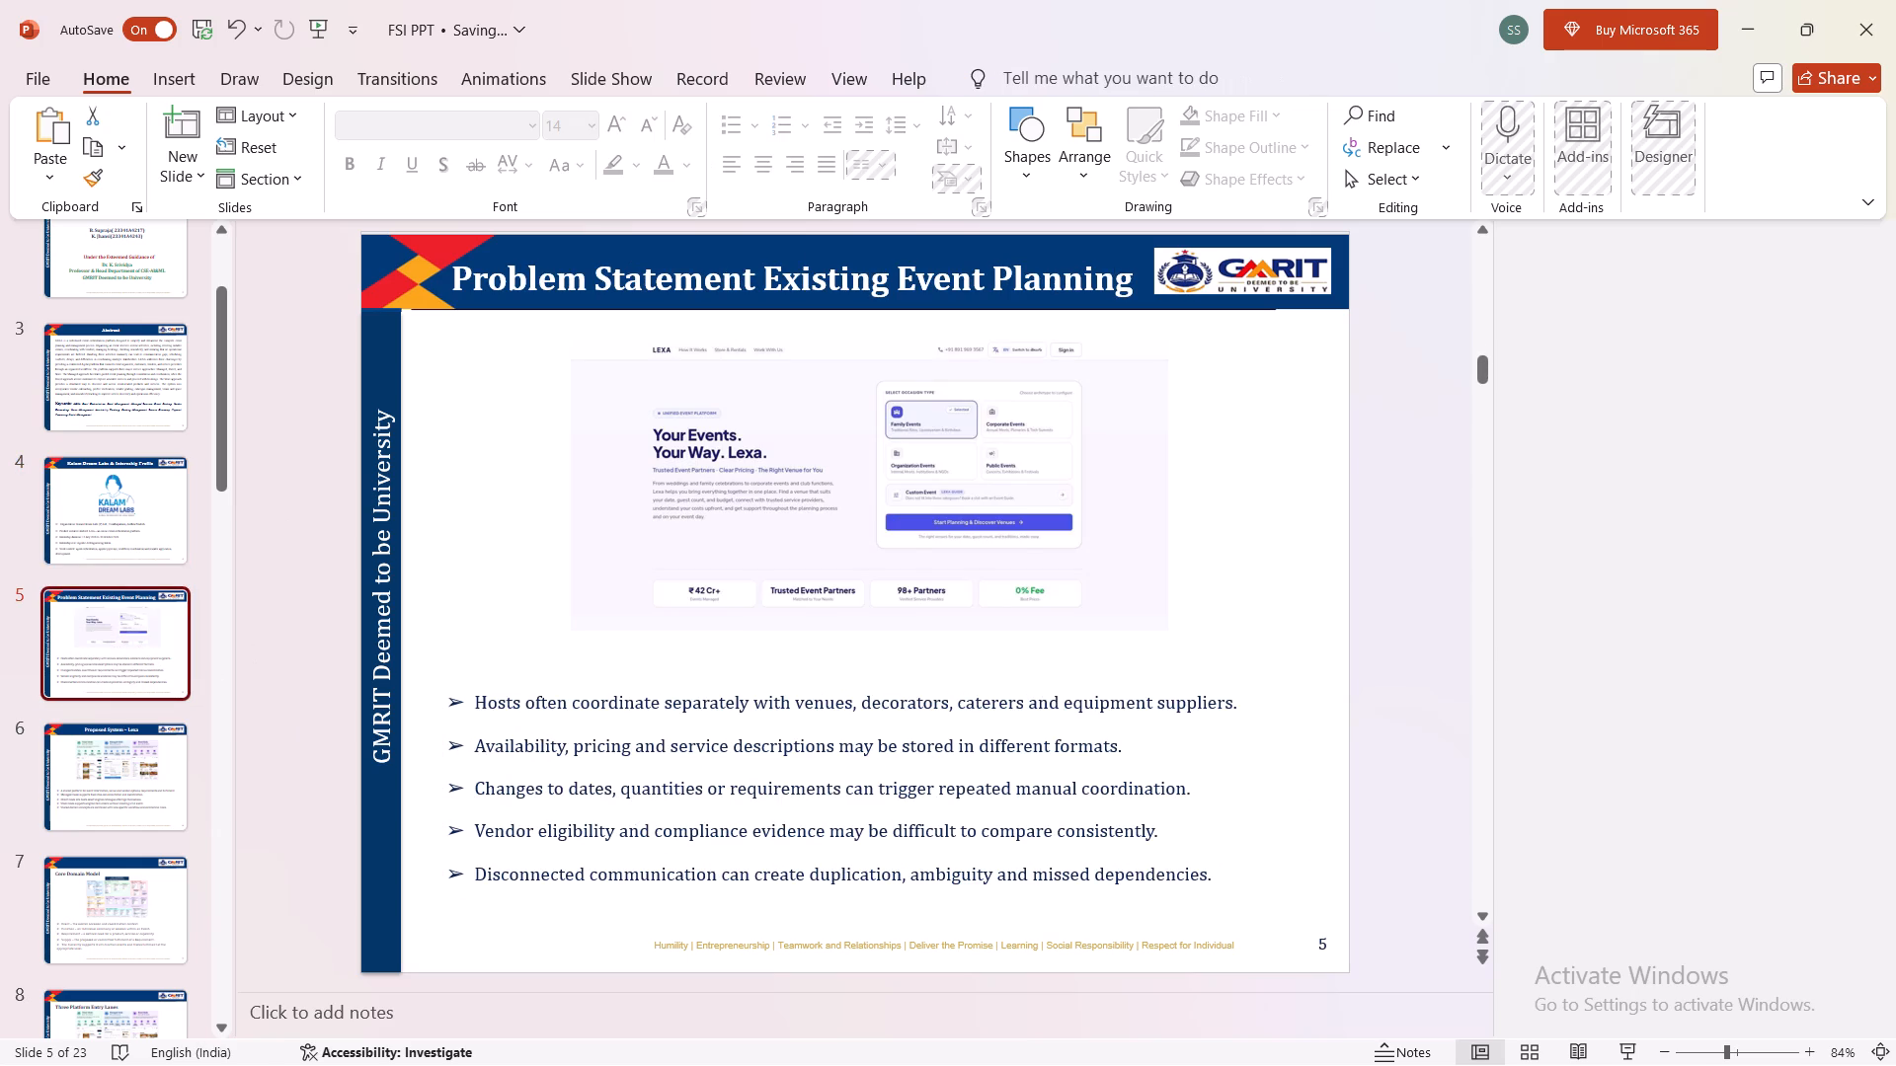
left_click(666, 700)
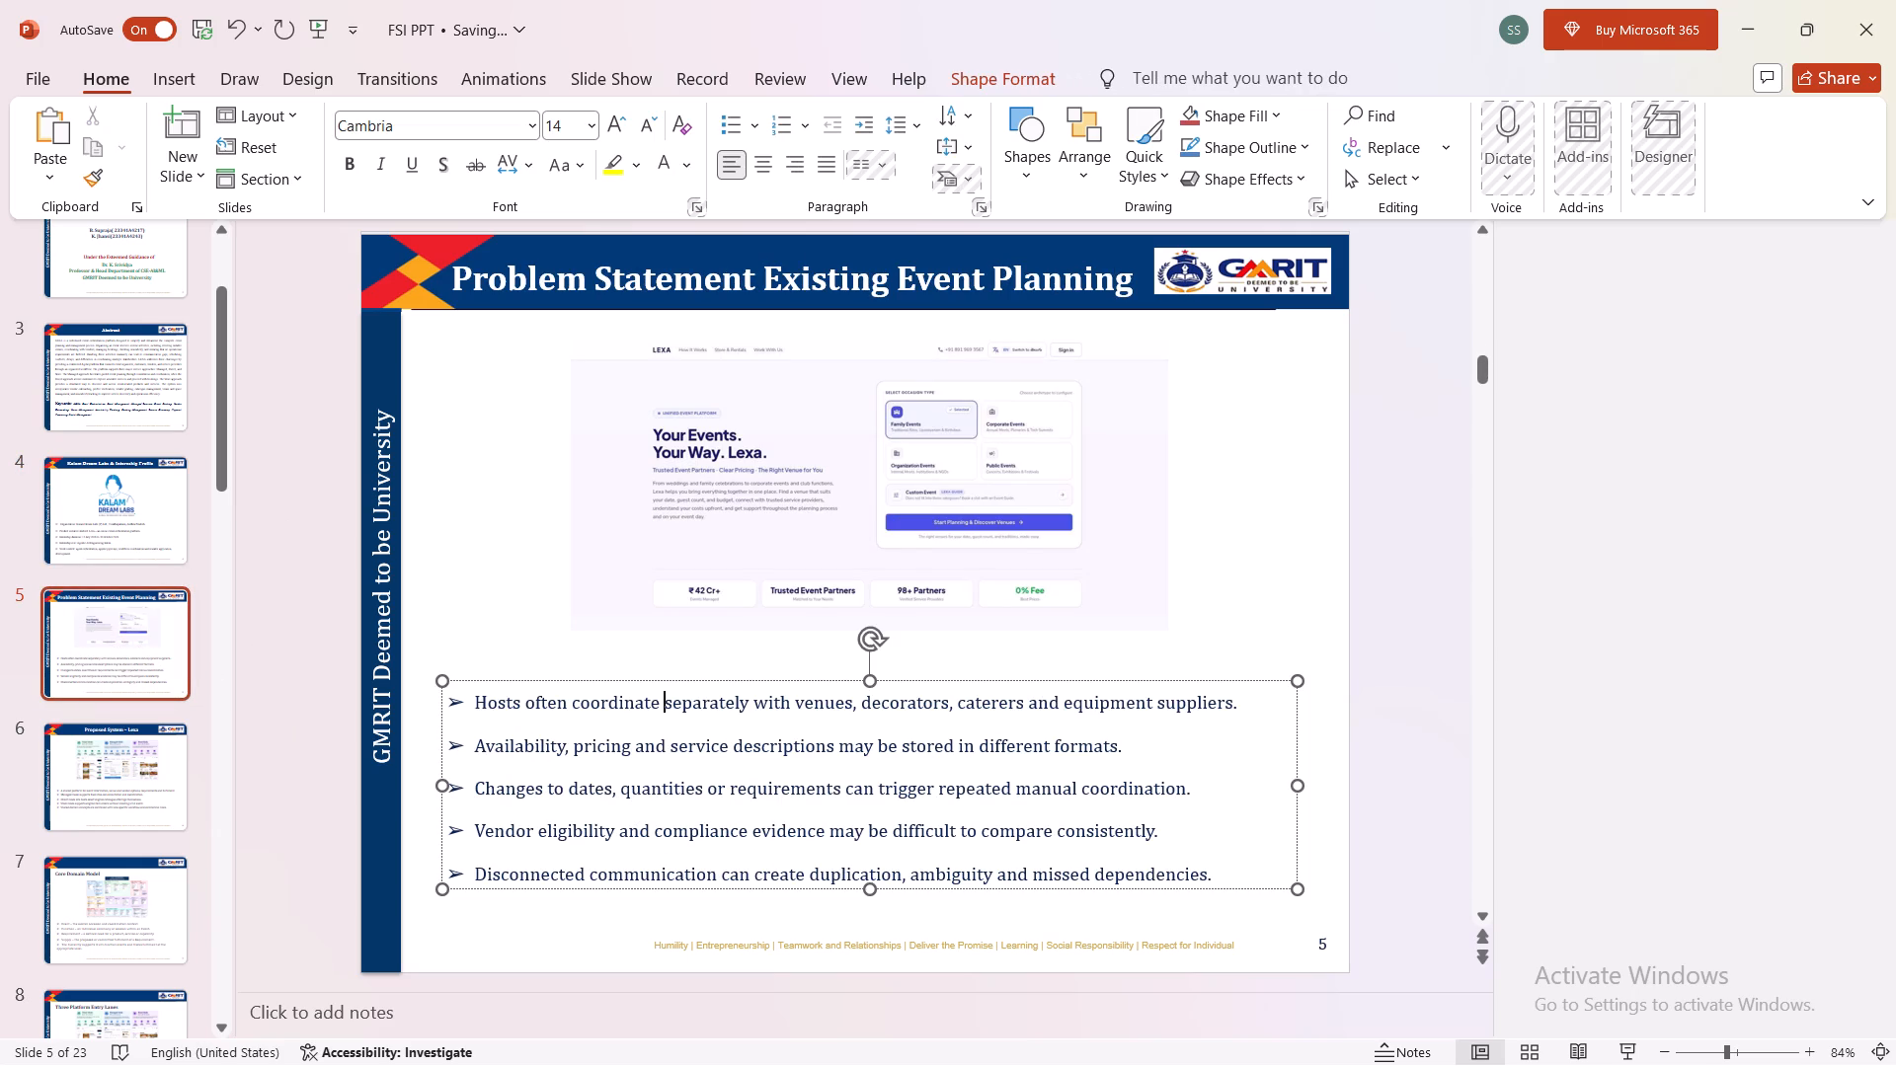
key("ctrl+a")
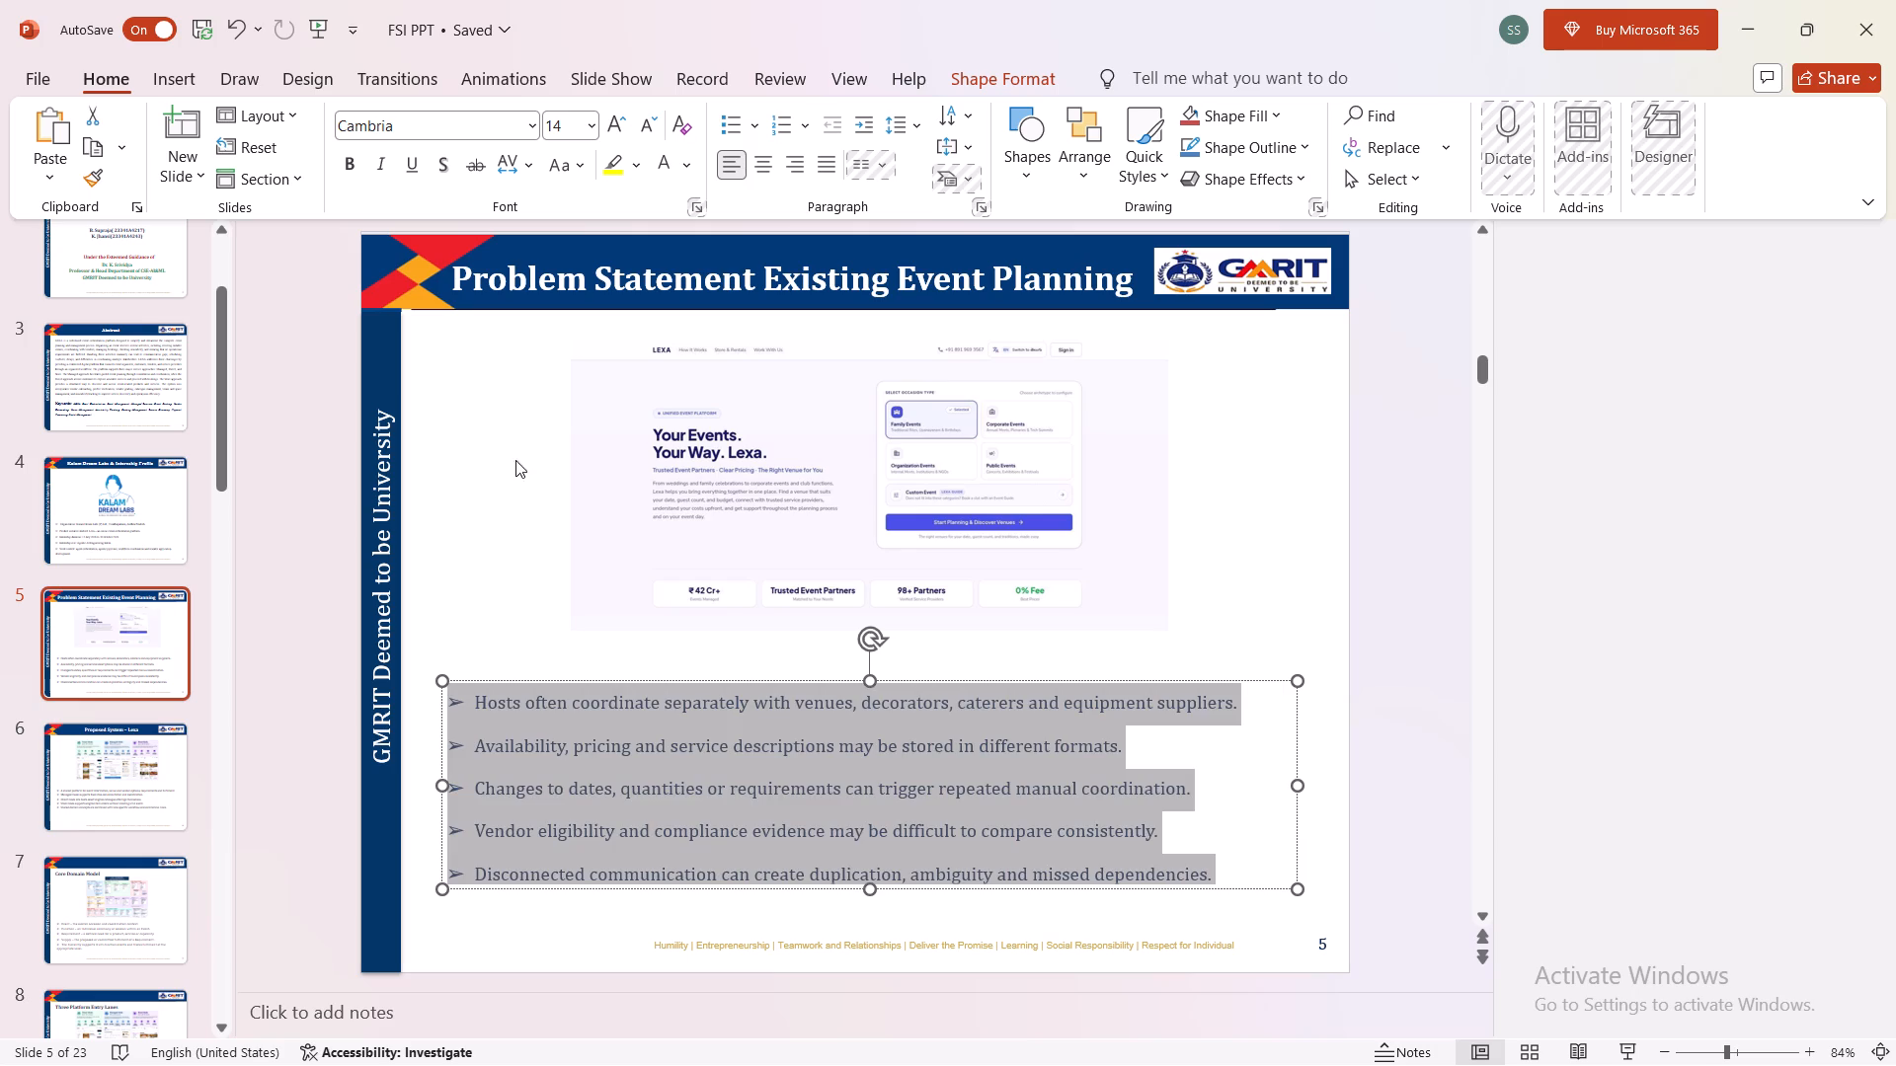
left_click(442, 122)
type("times")
key("Return")
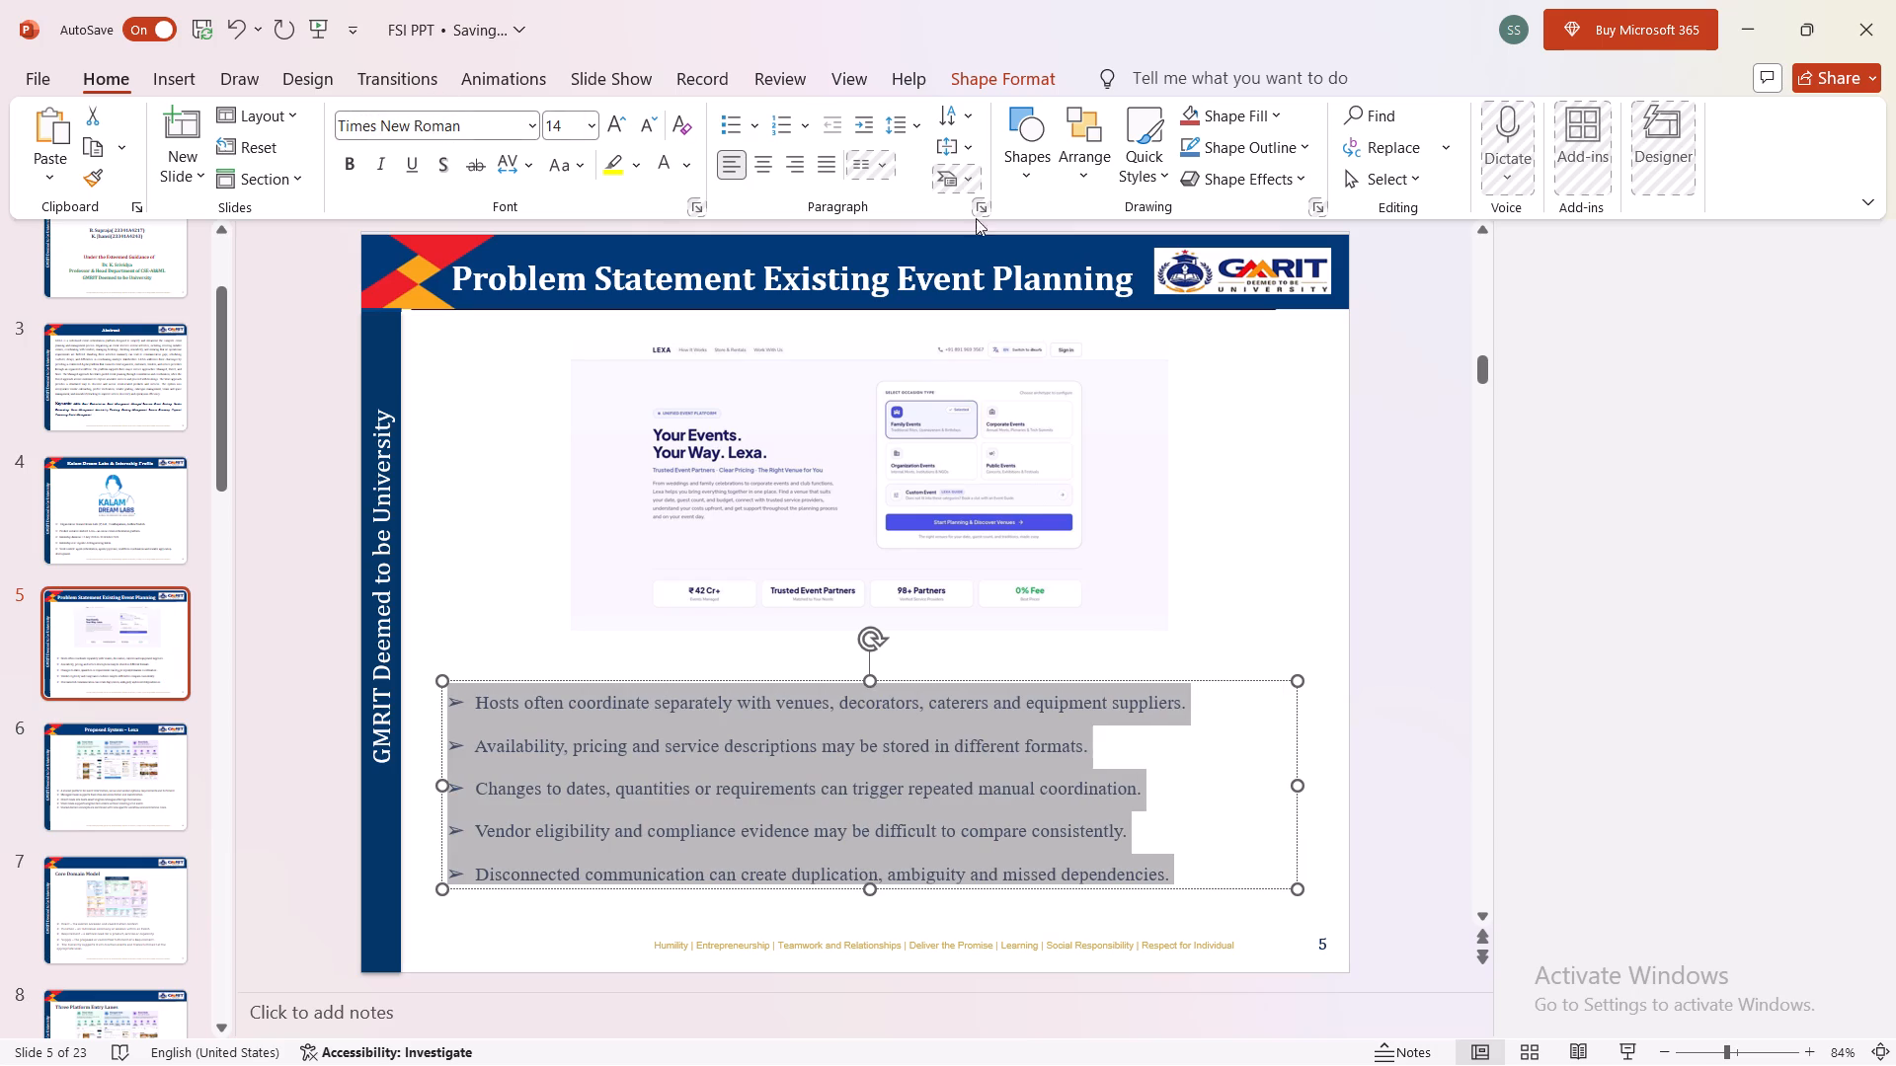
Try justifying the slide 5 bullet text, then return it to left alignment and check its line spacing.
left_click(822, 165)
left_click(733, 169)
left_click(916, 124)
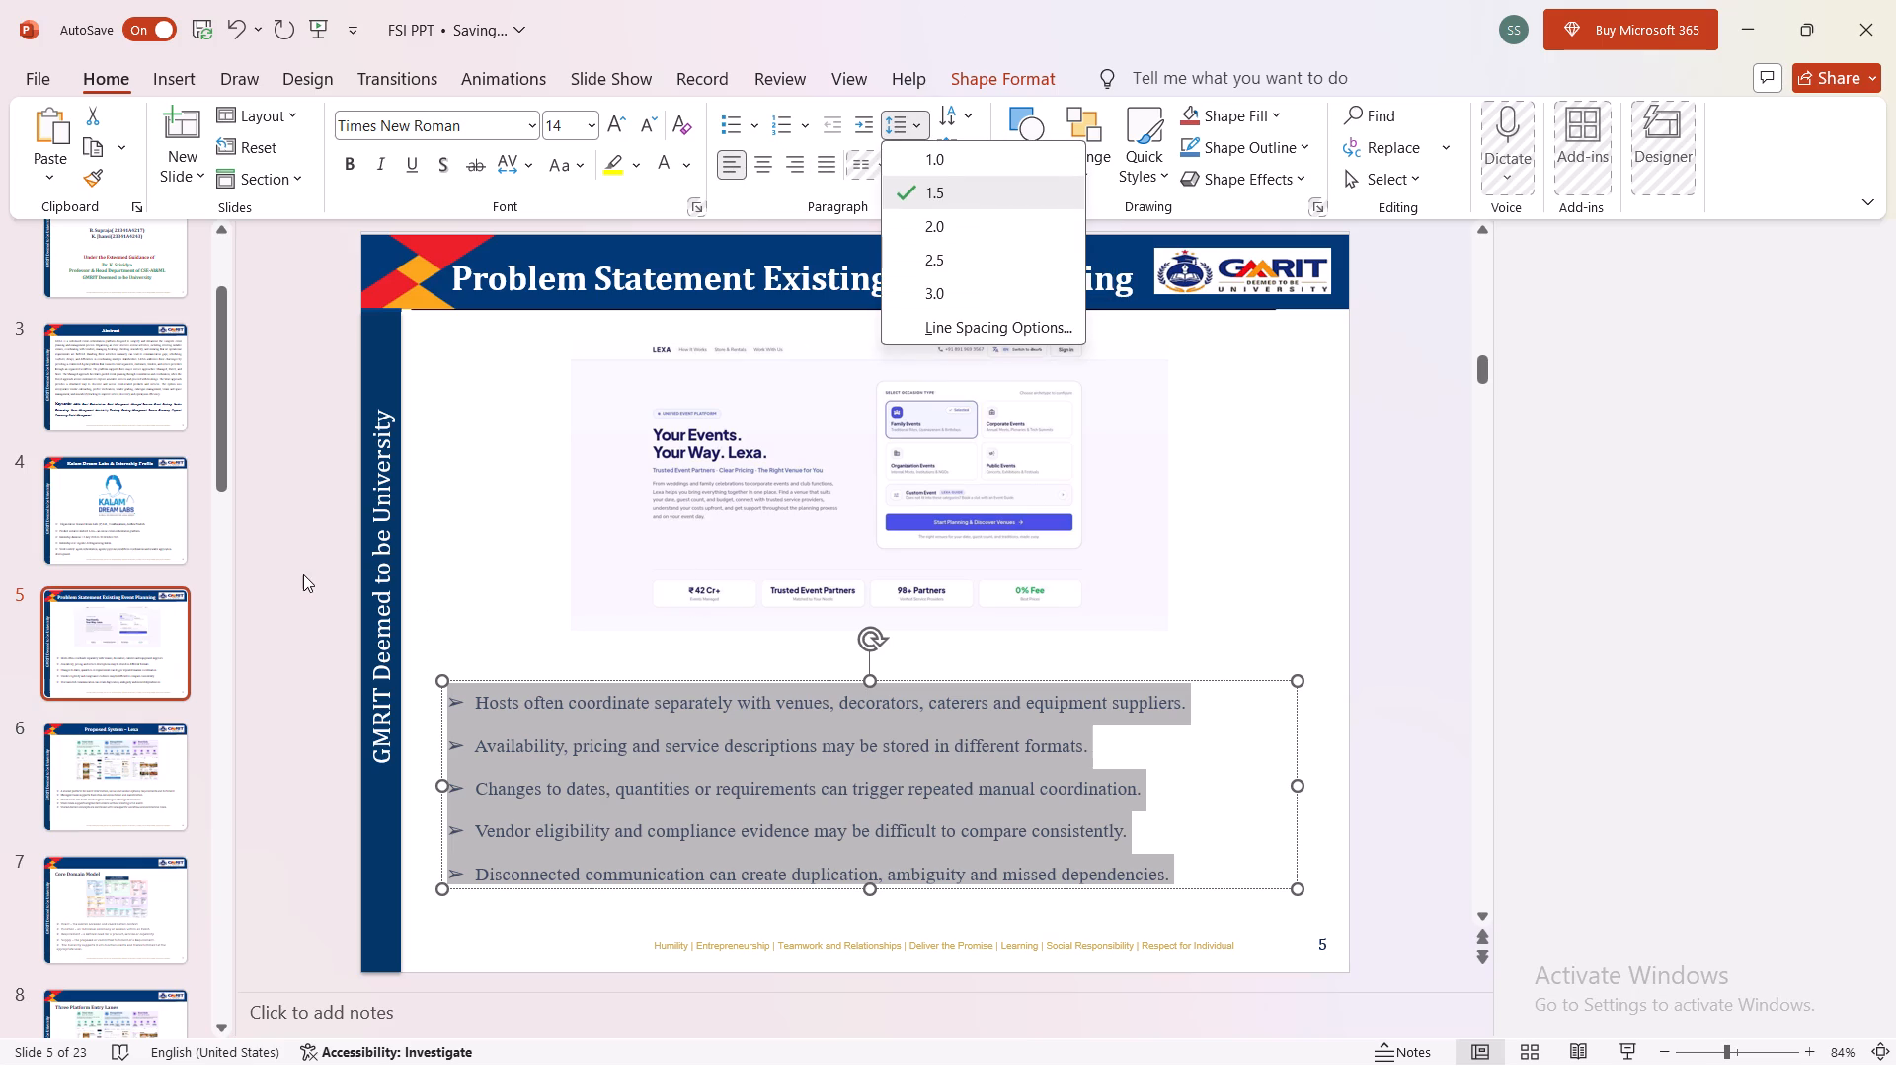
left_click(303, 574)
Compare the font and size of the titles on slides 5, 4 and 3.
left_click(852, 268)
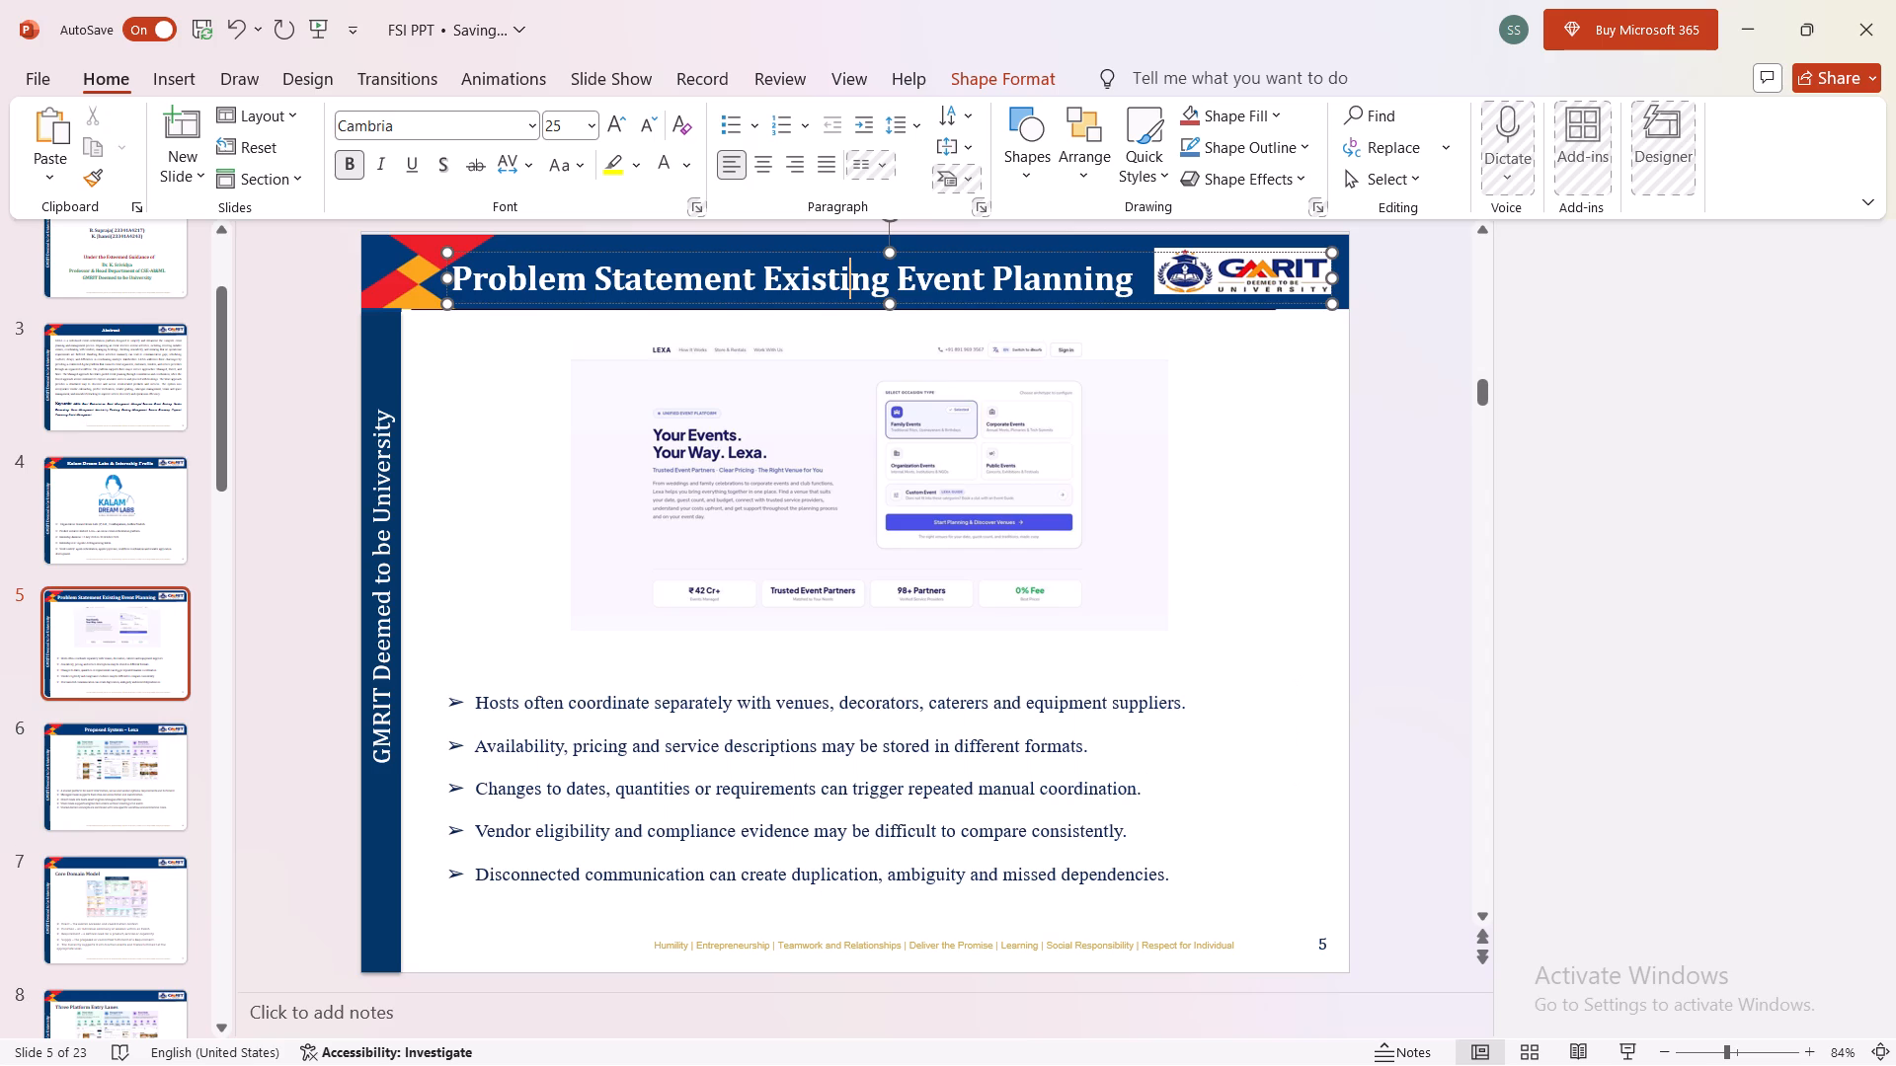
key("ctrl+a")
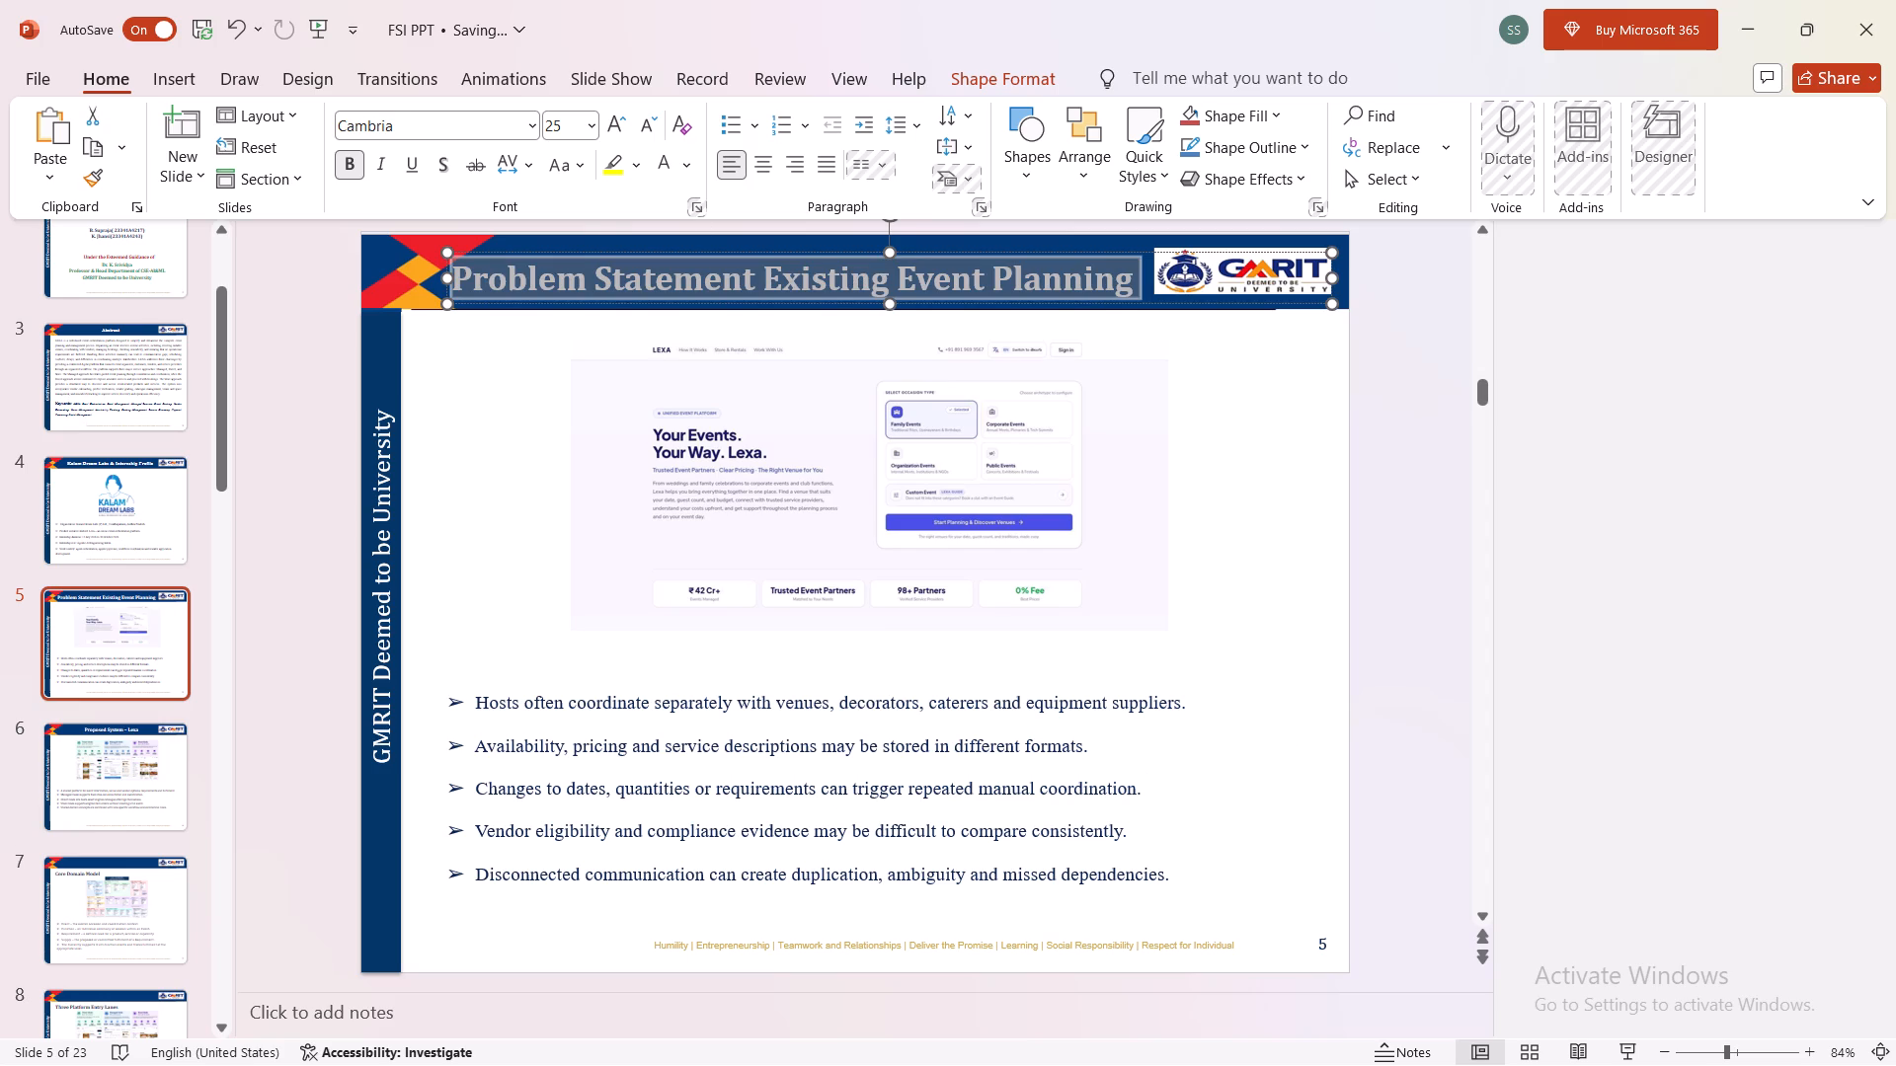
left_click(68, 521)
left_click(836, 283)
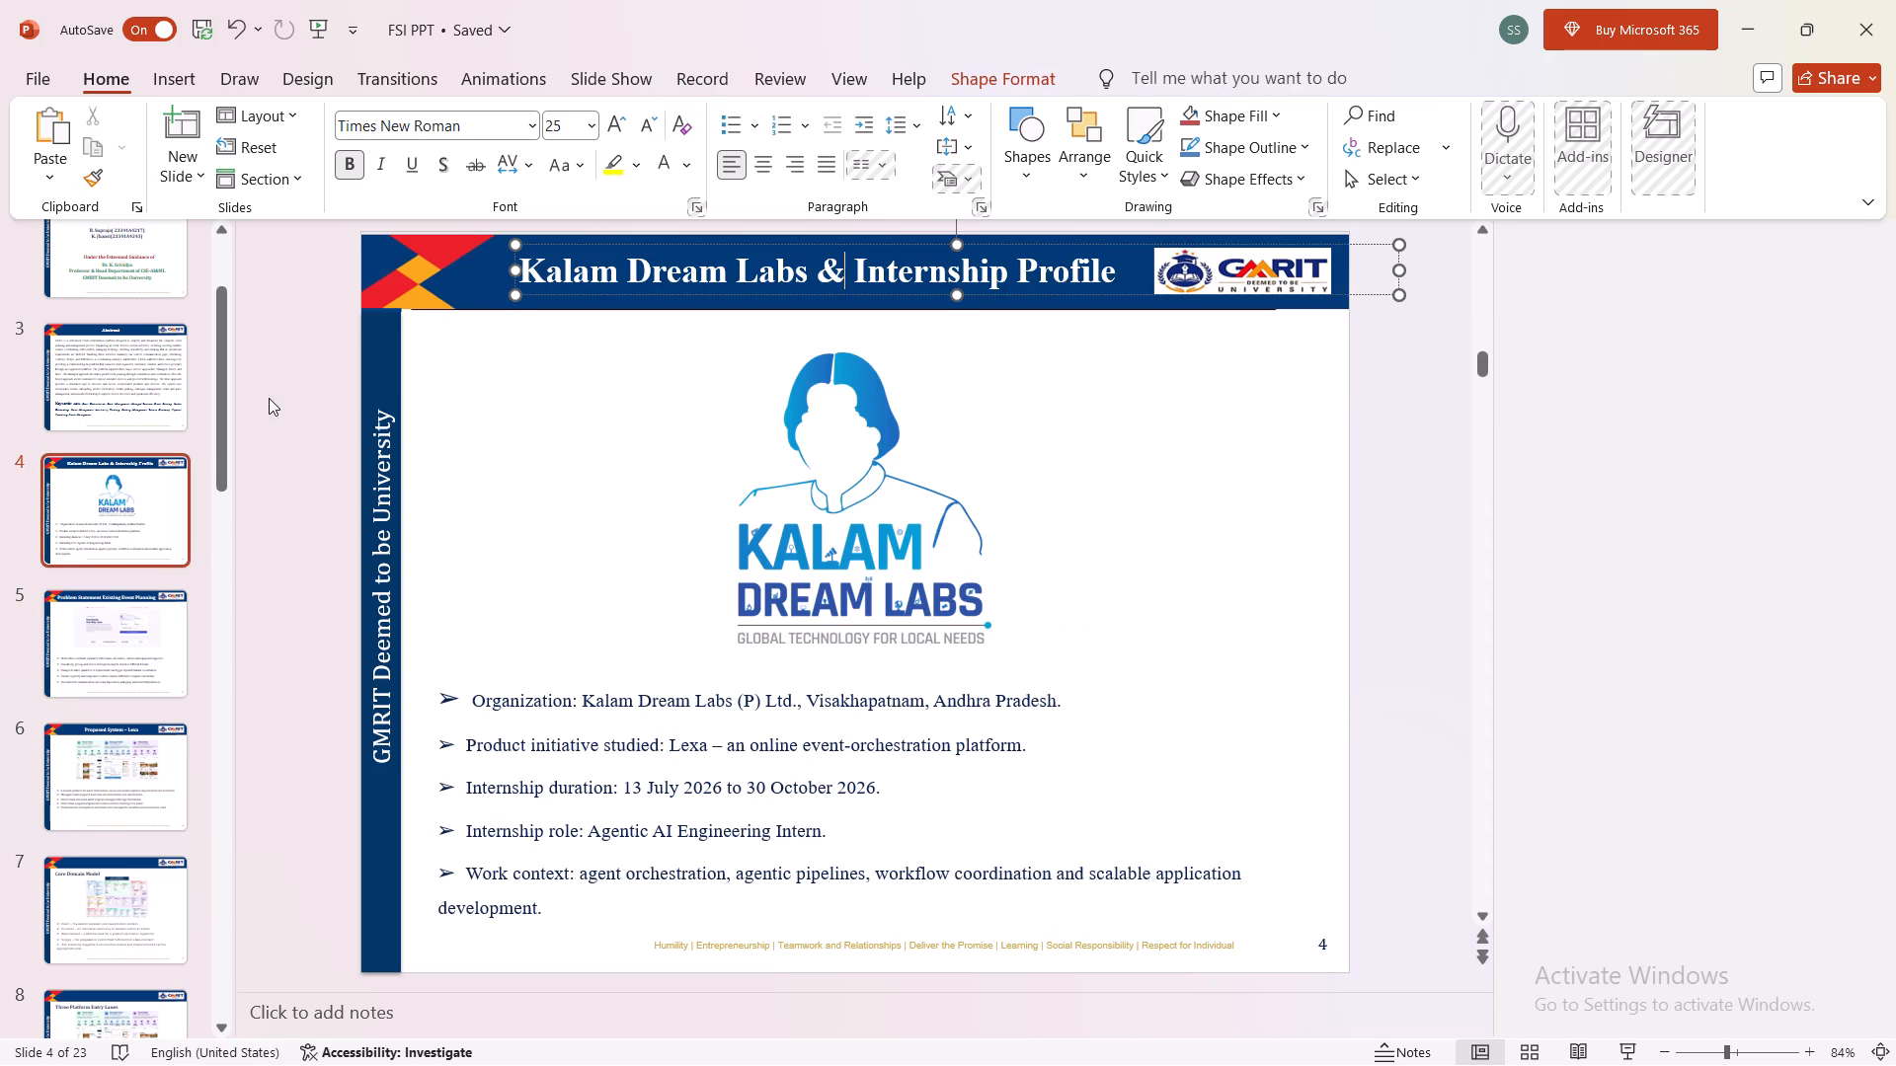
left_click(100, 416)
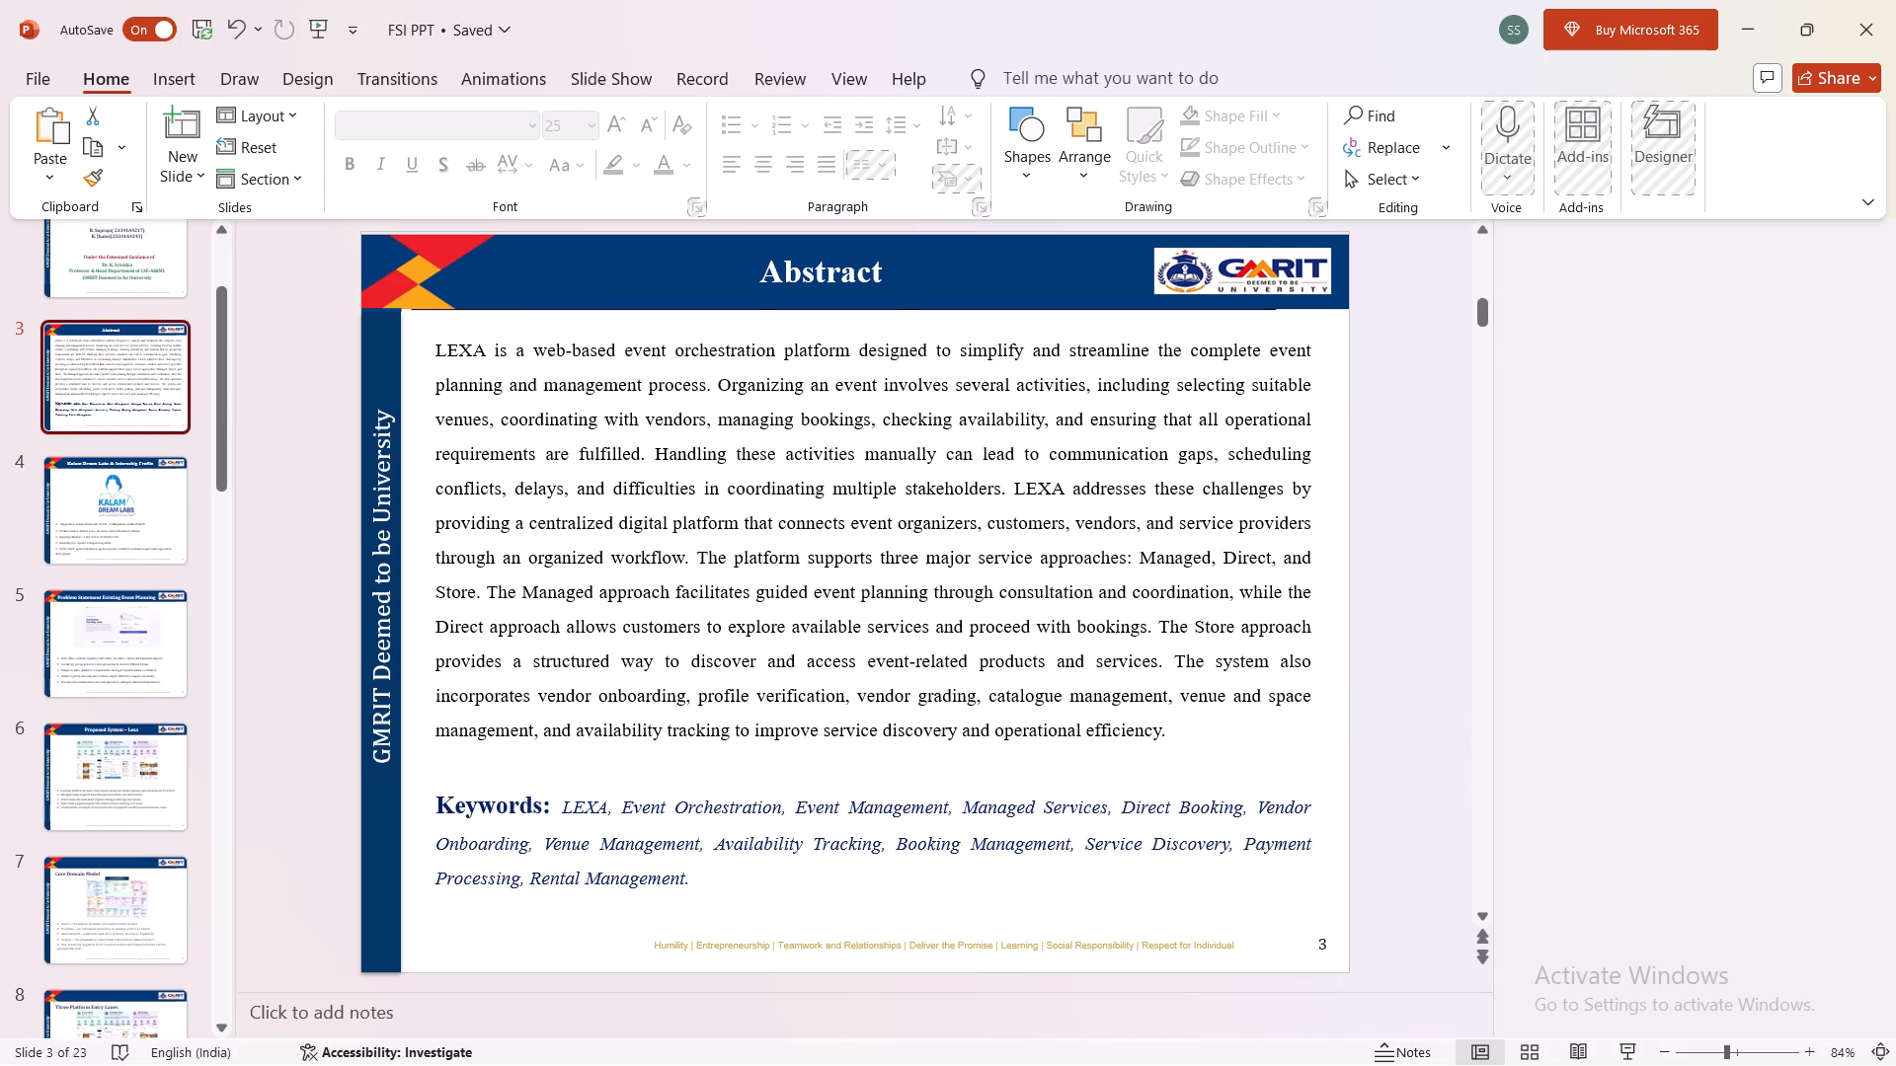
left_click(816, 267)
Set the slide 4 title's font size to 24 and nudge the title slightly right within the header banner.
left_click(162, 529)
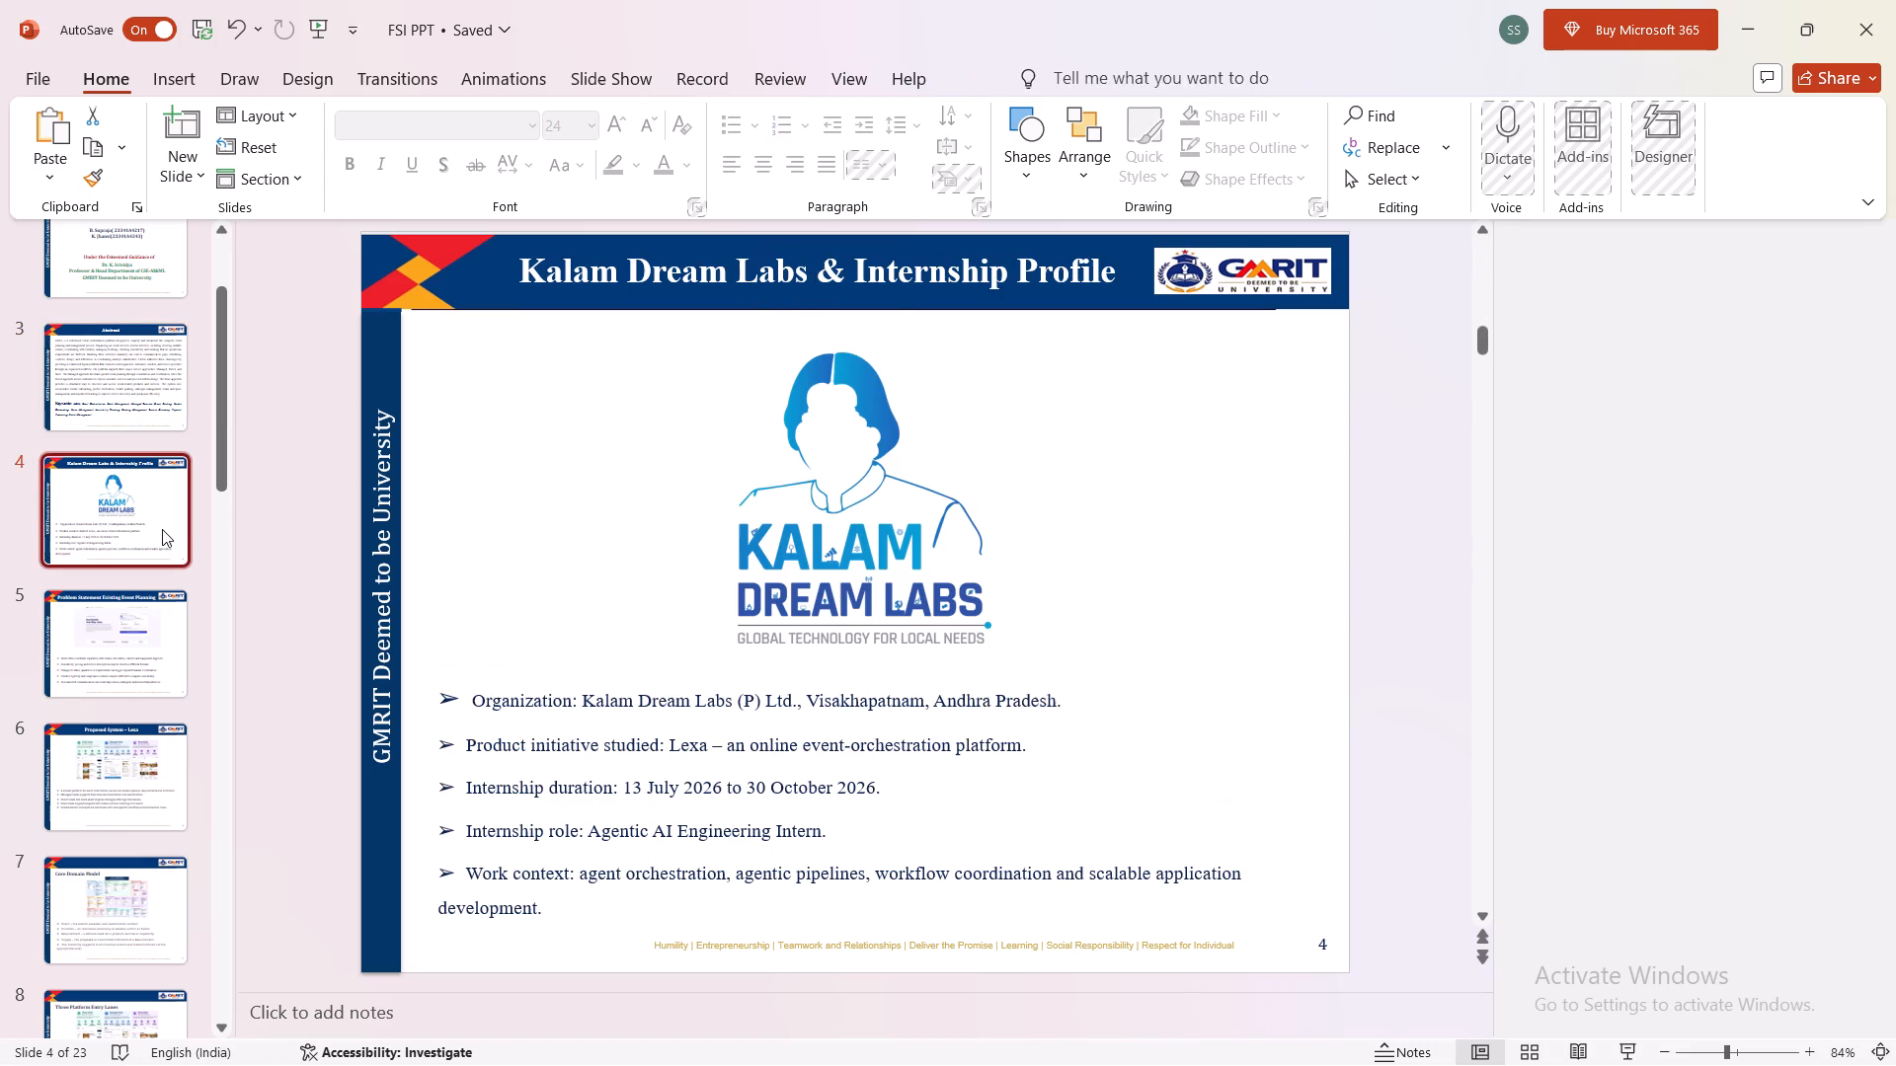
left_click(829, 279)
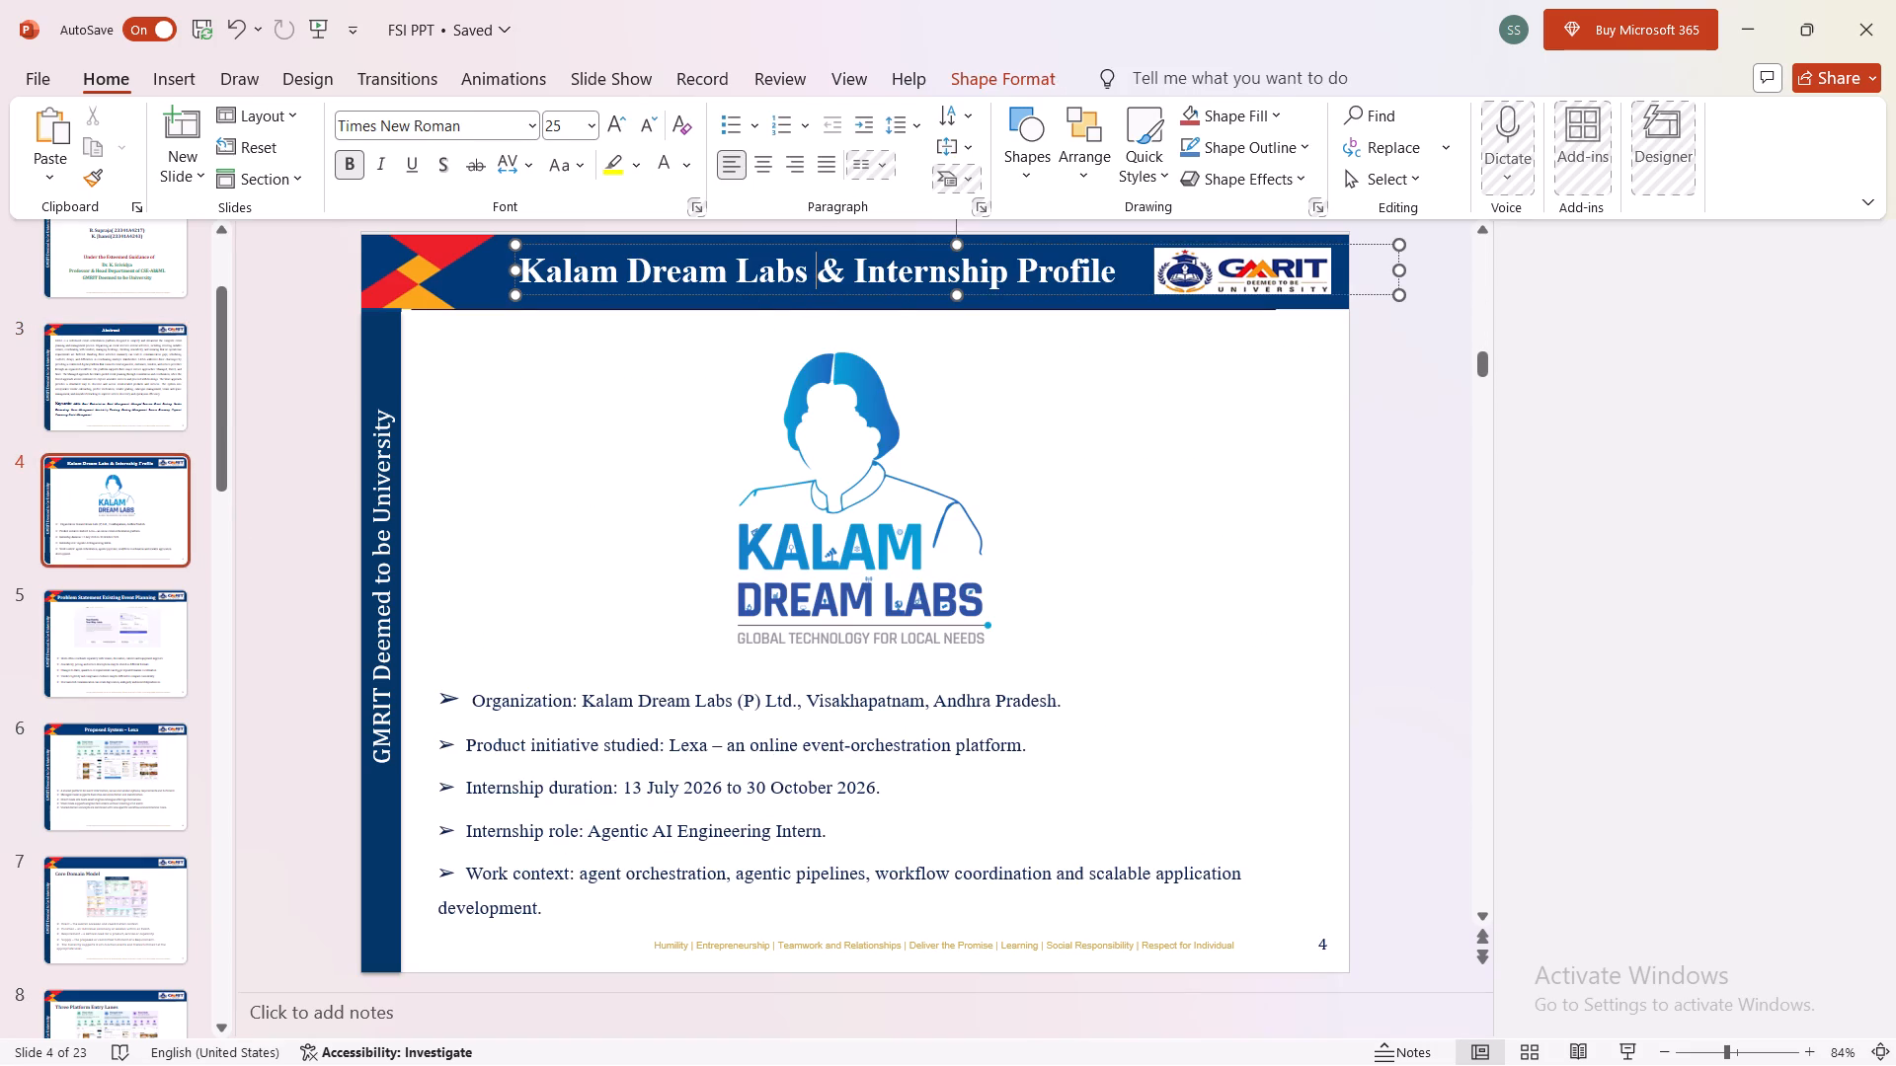
key("ctrl+a")
left_click(566, 126)
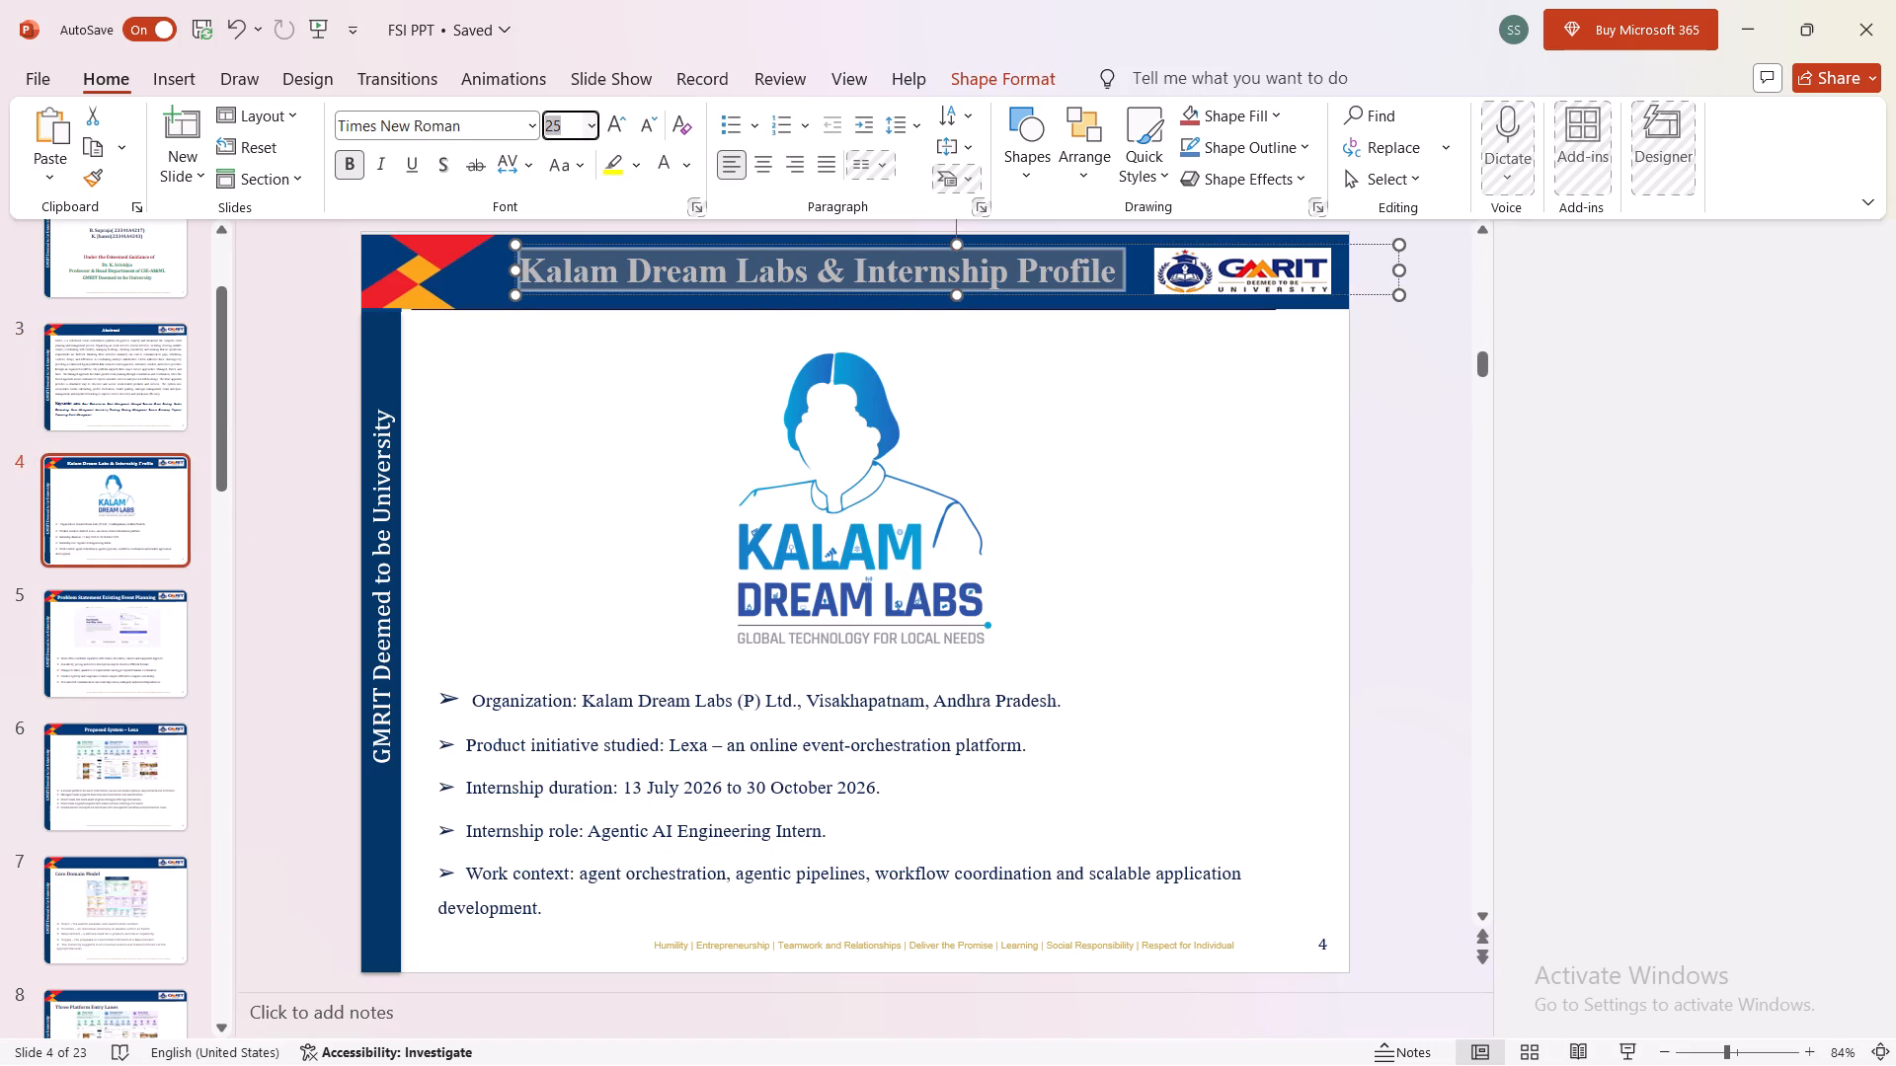
type("24")
key("Return")
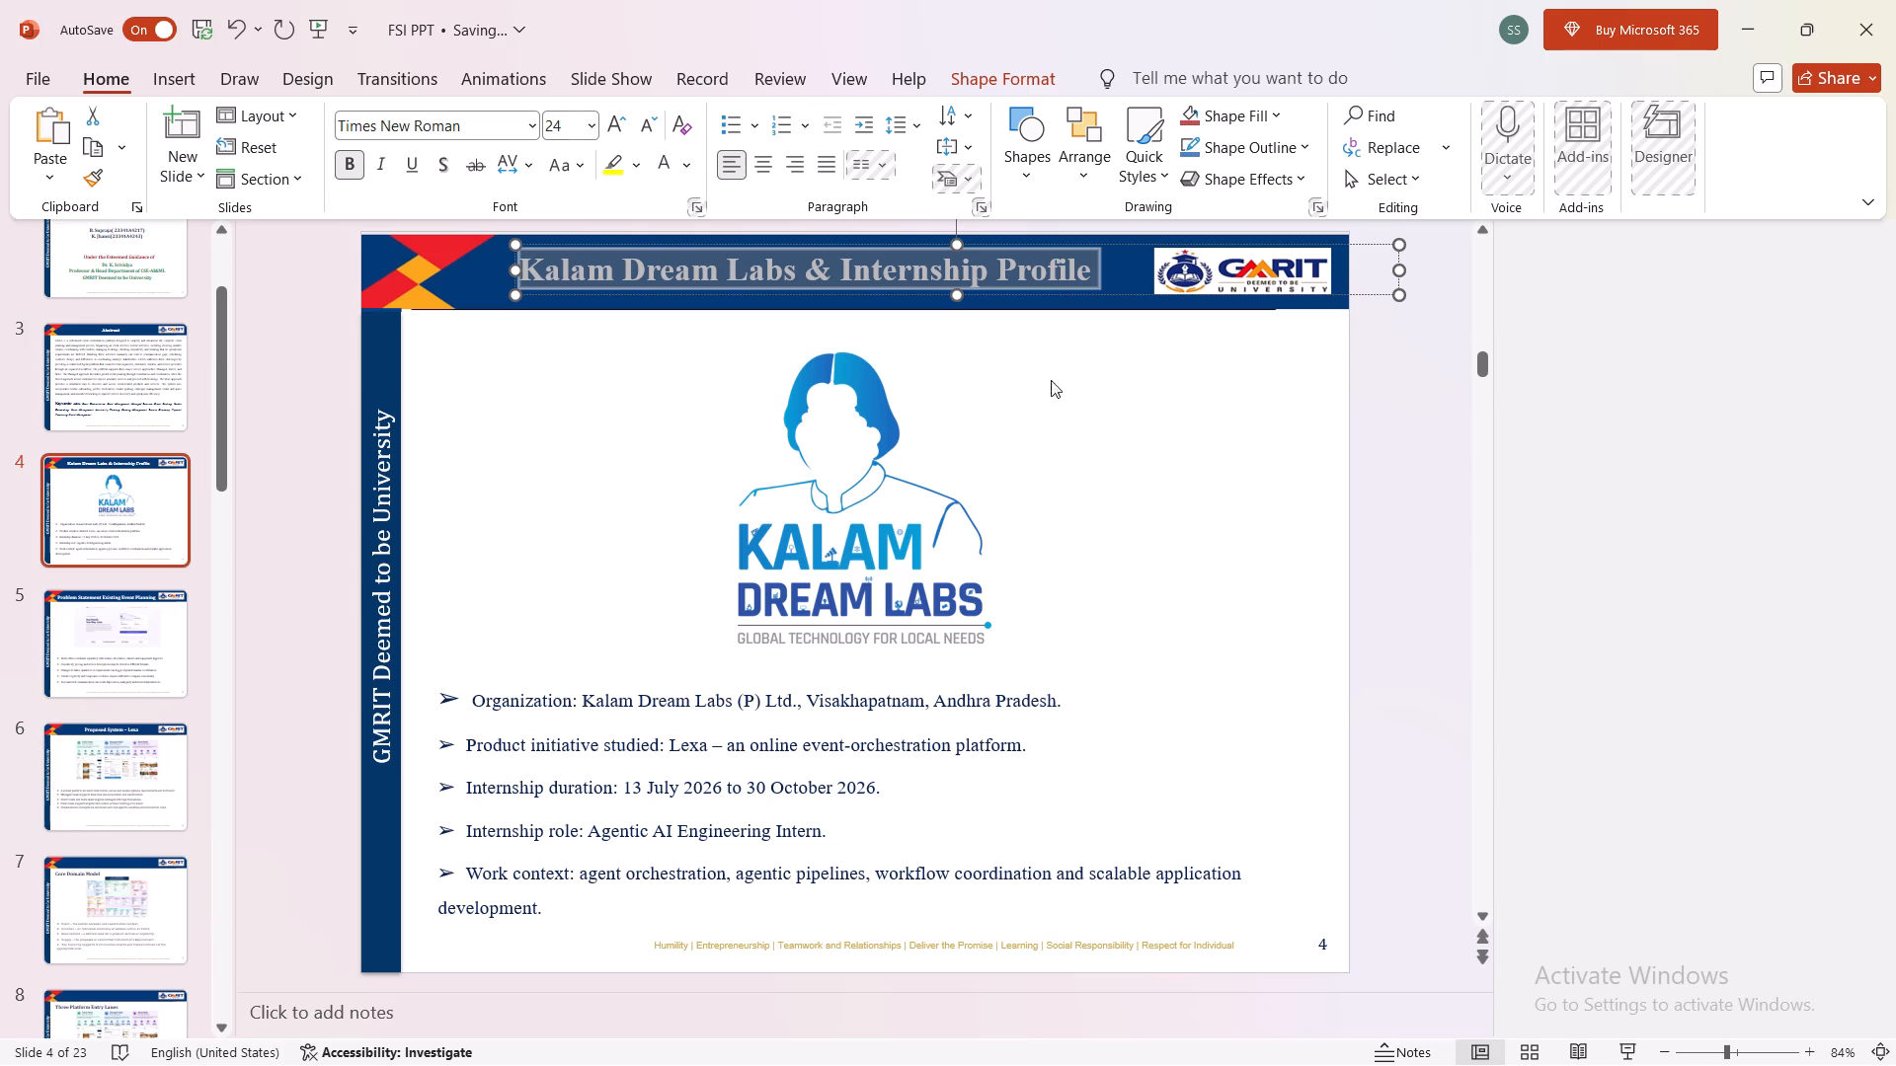
left_click(1076, 385)
left_click(845, 279)
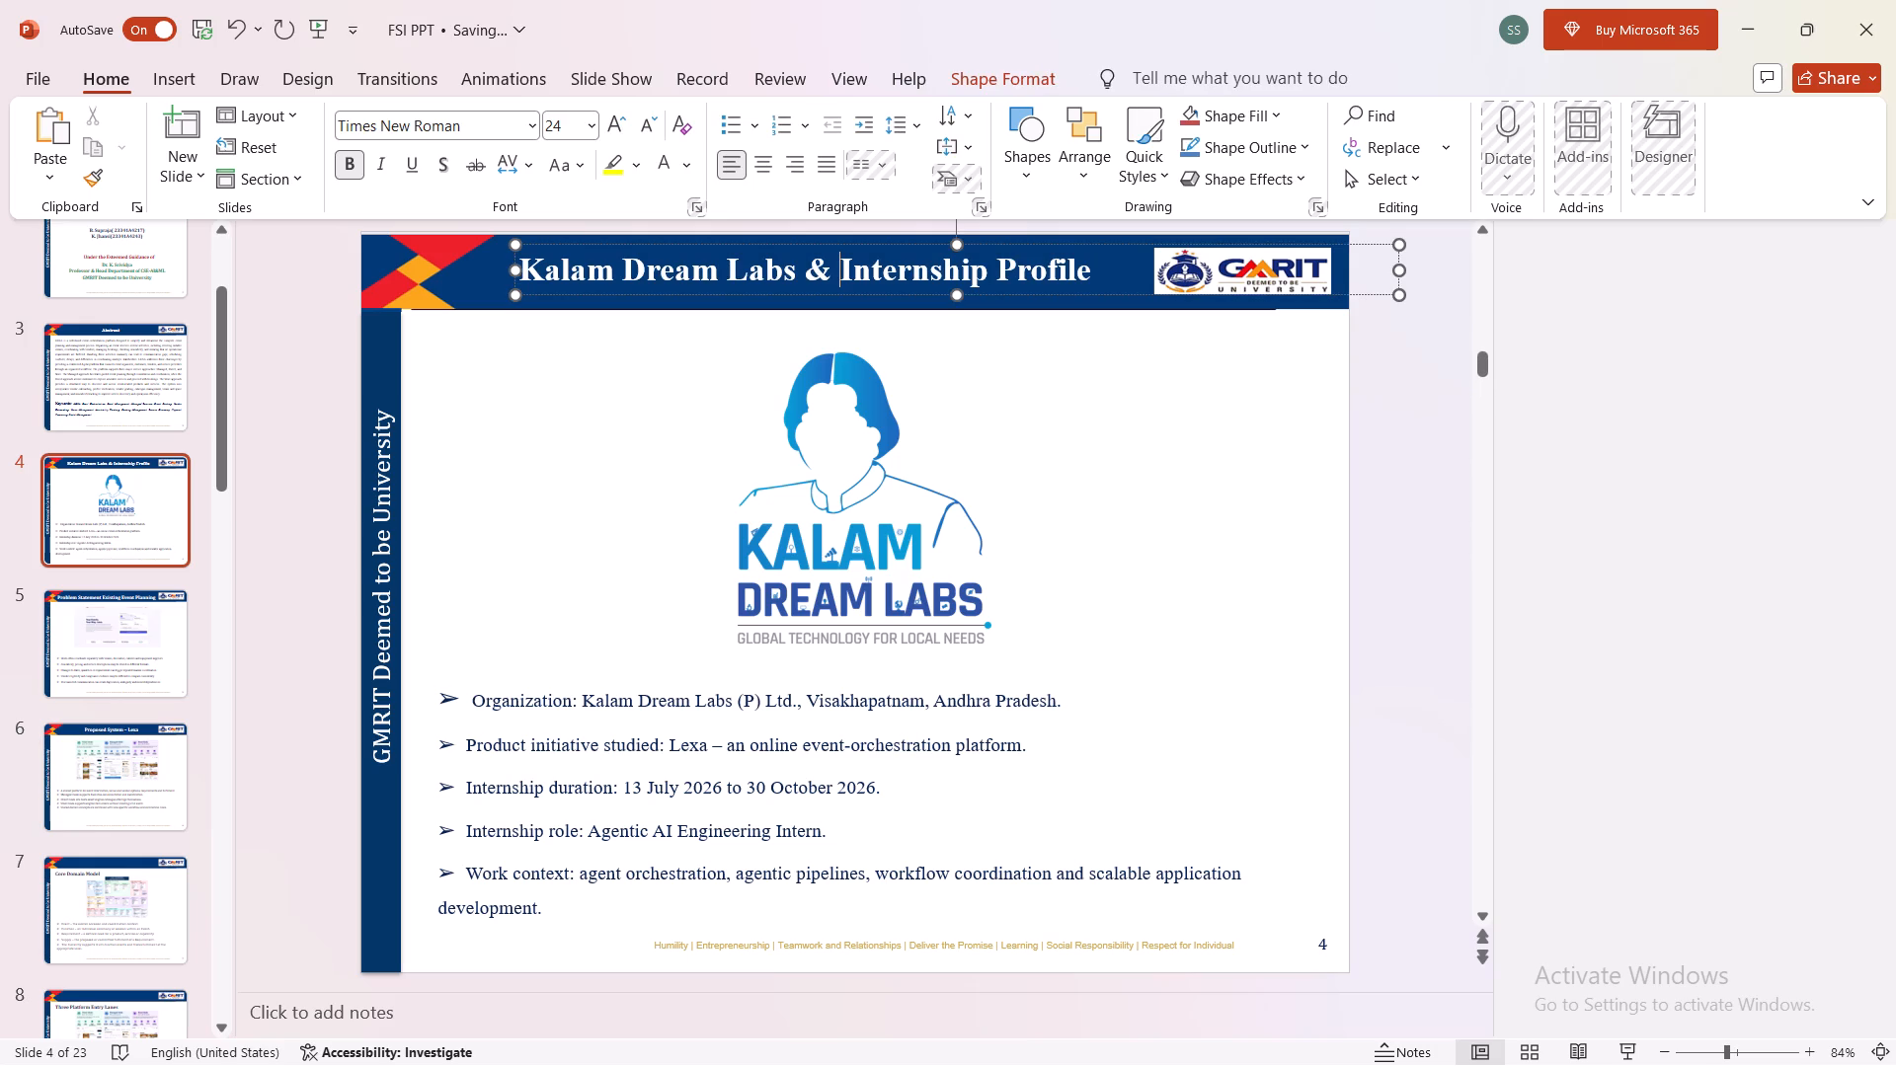
left_click_drag(921, 290, 938, 292)
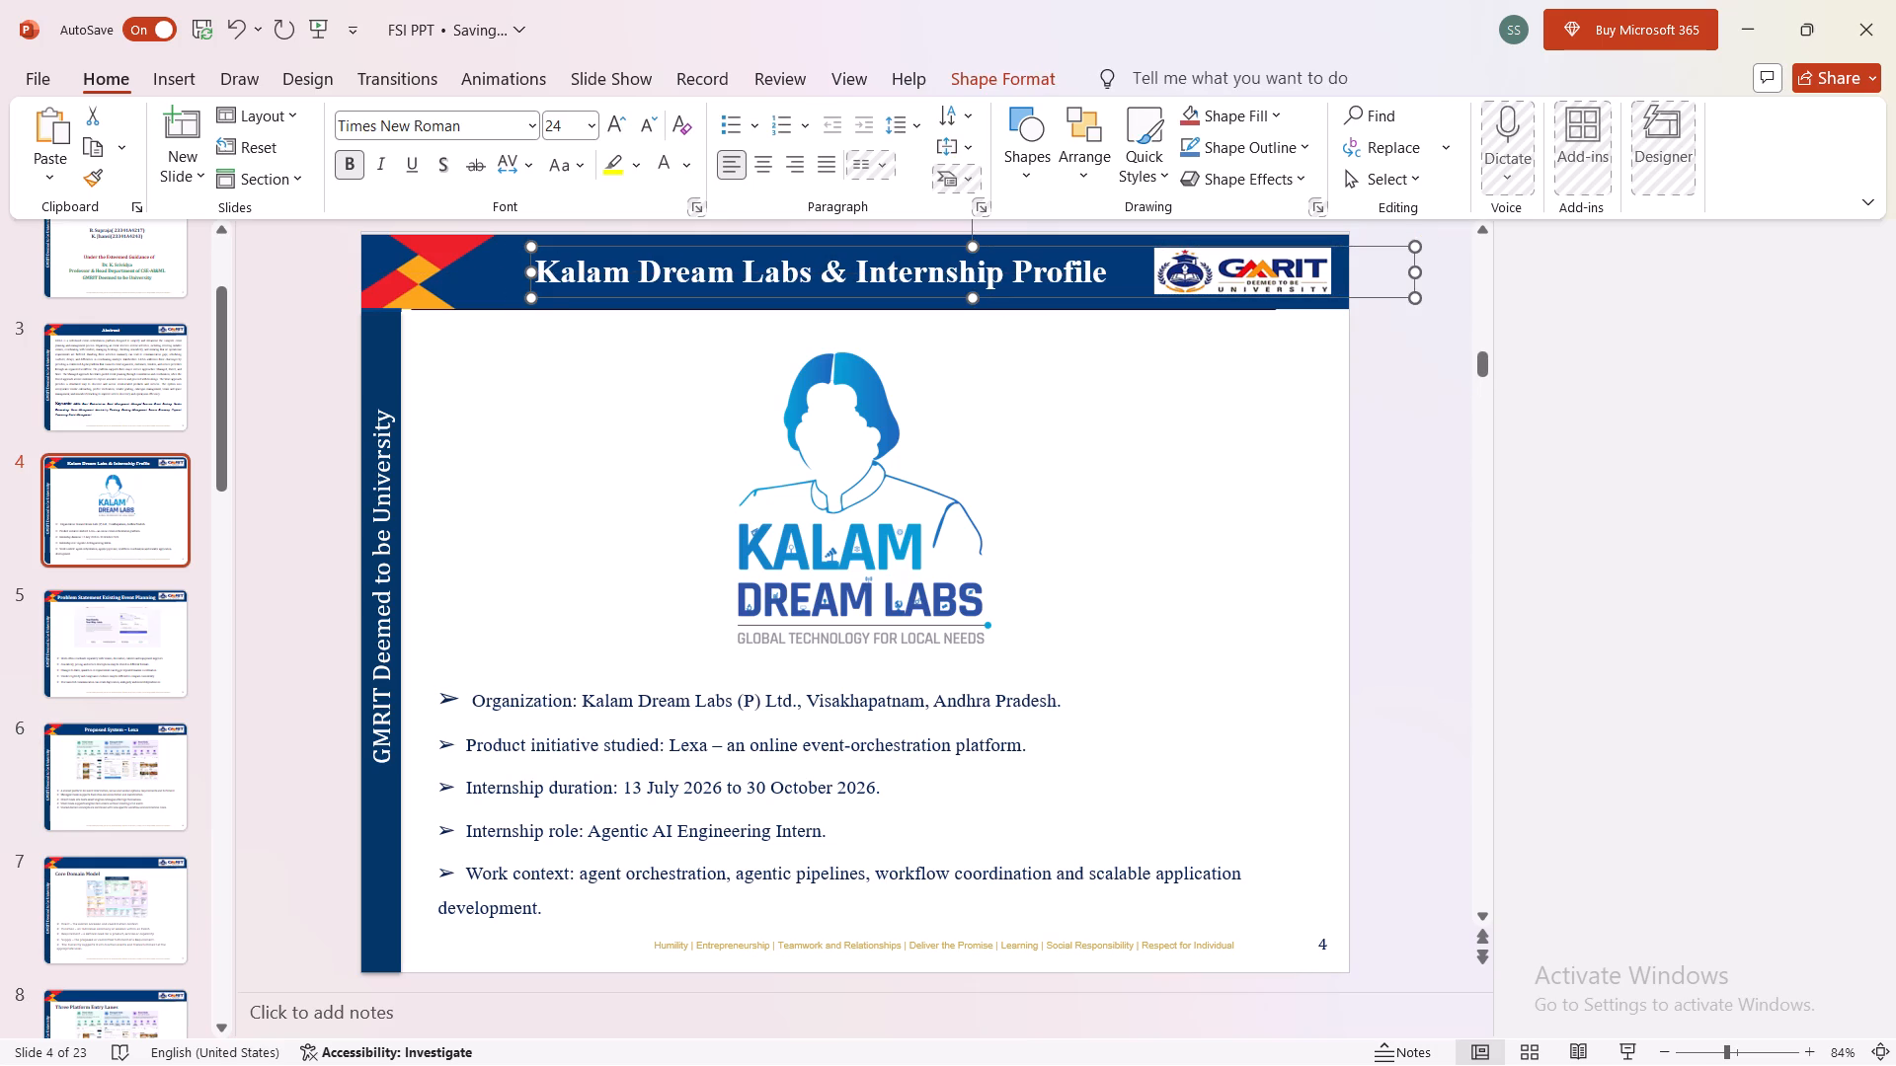
left_click(1013, 402)
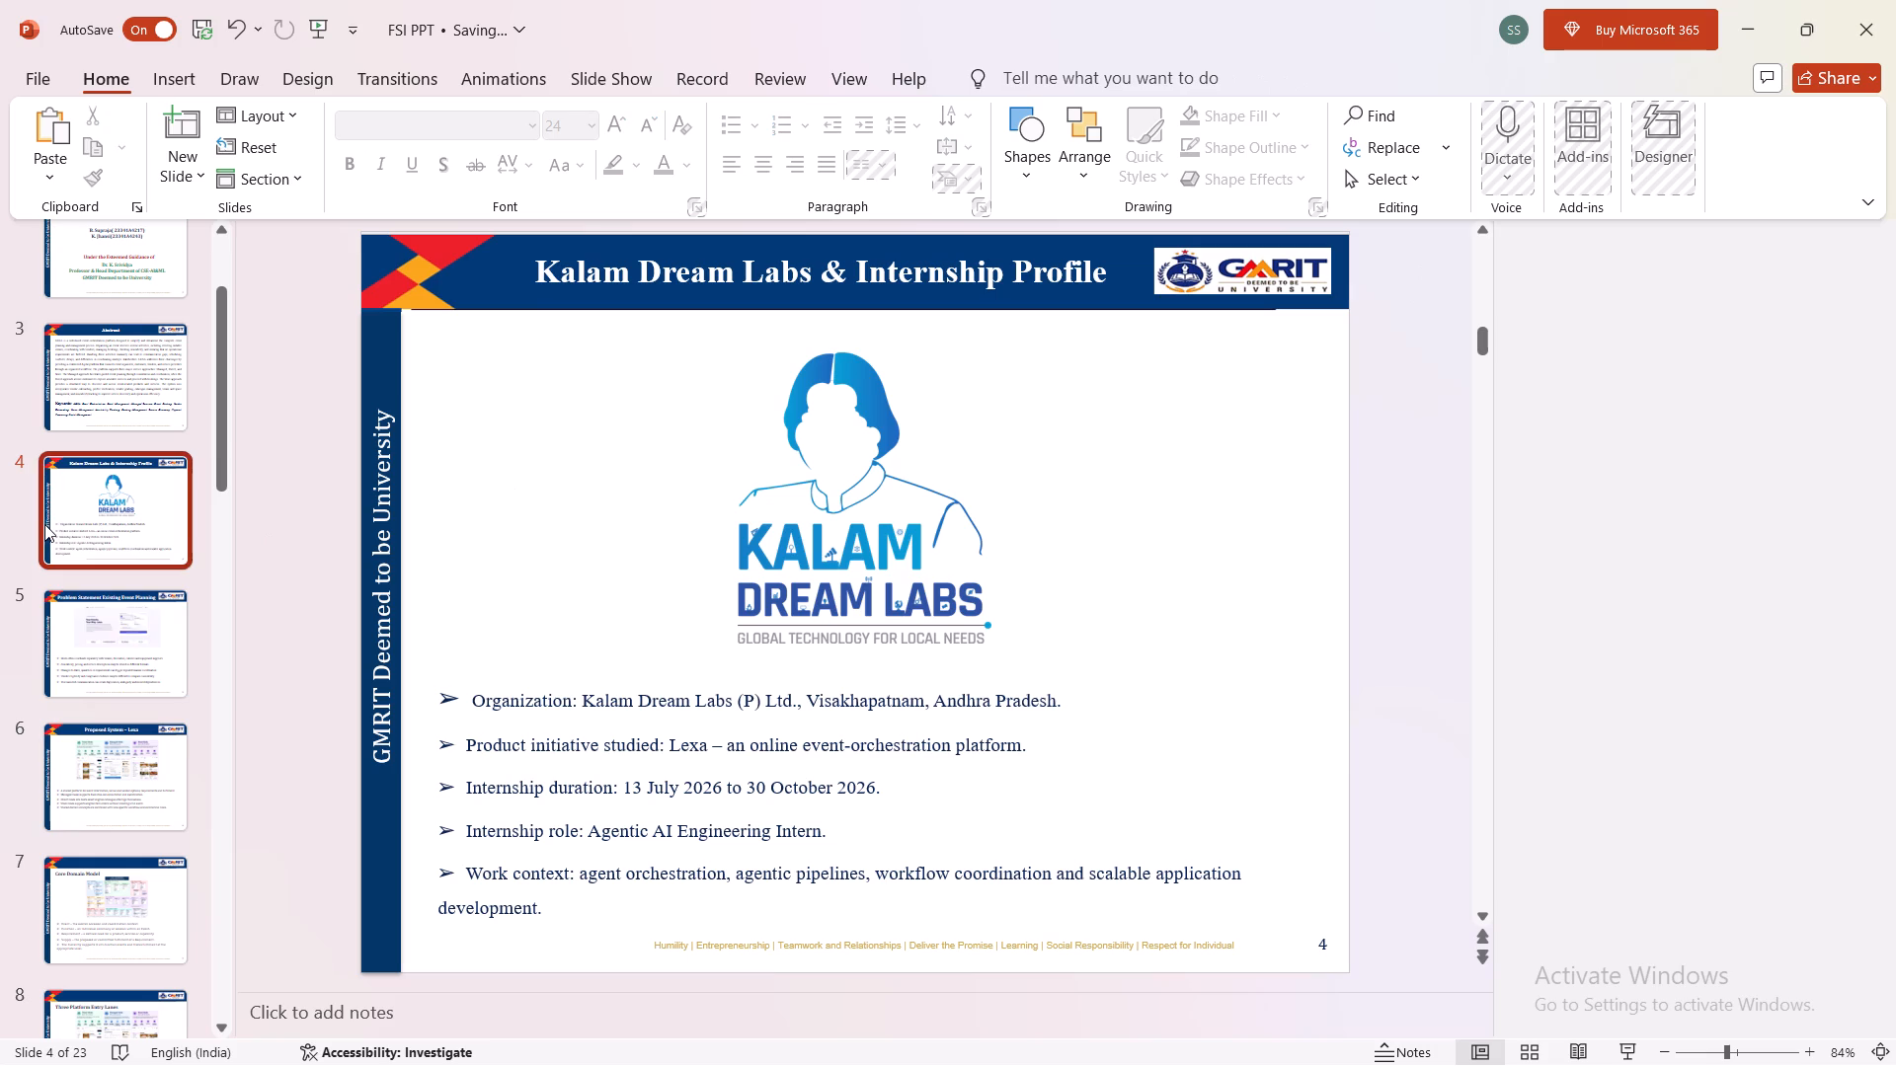
Format the slide 5 title in Times New Roman at size 24.
left_click(89, 647)
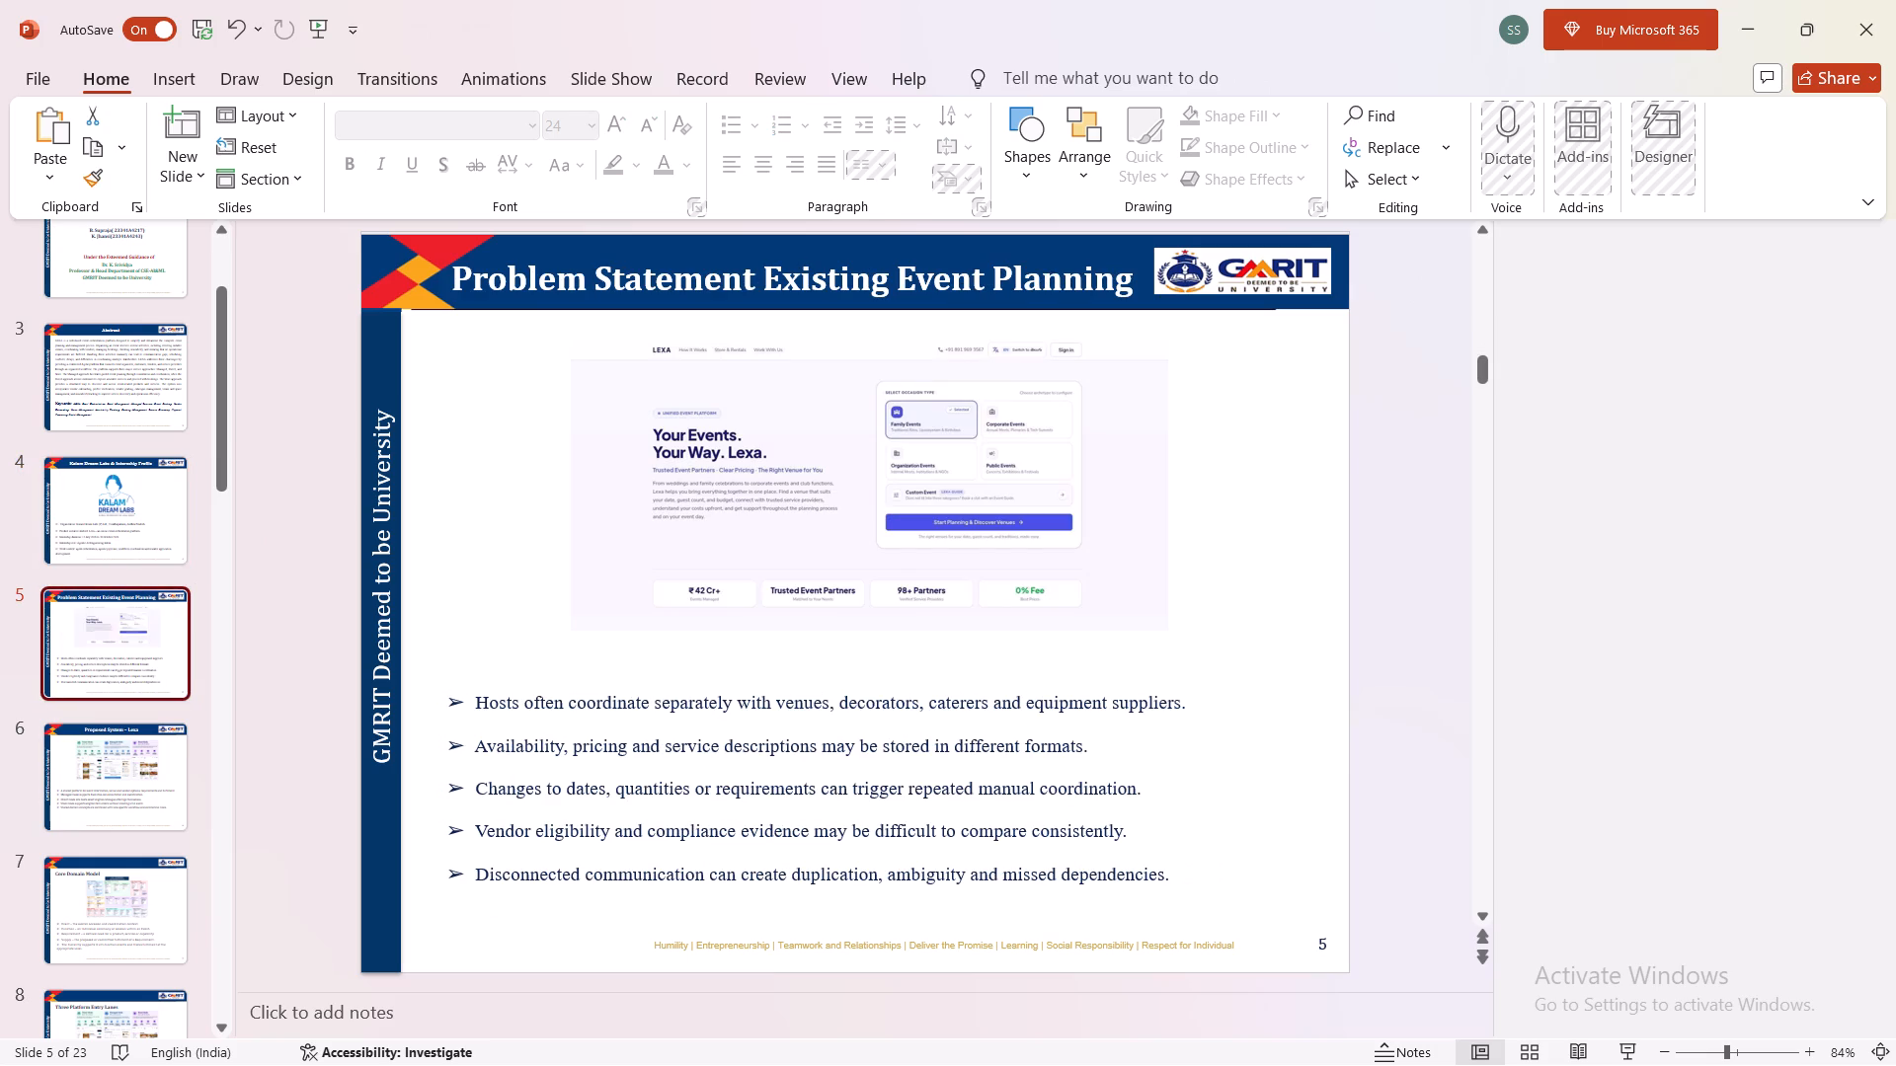
left_click(746, 279)
key("ctrl+a")
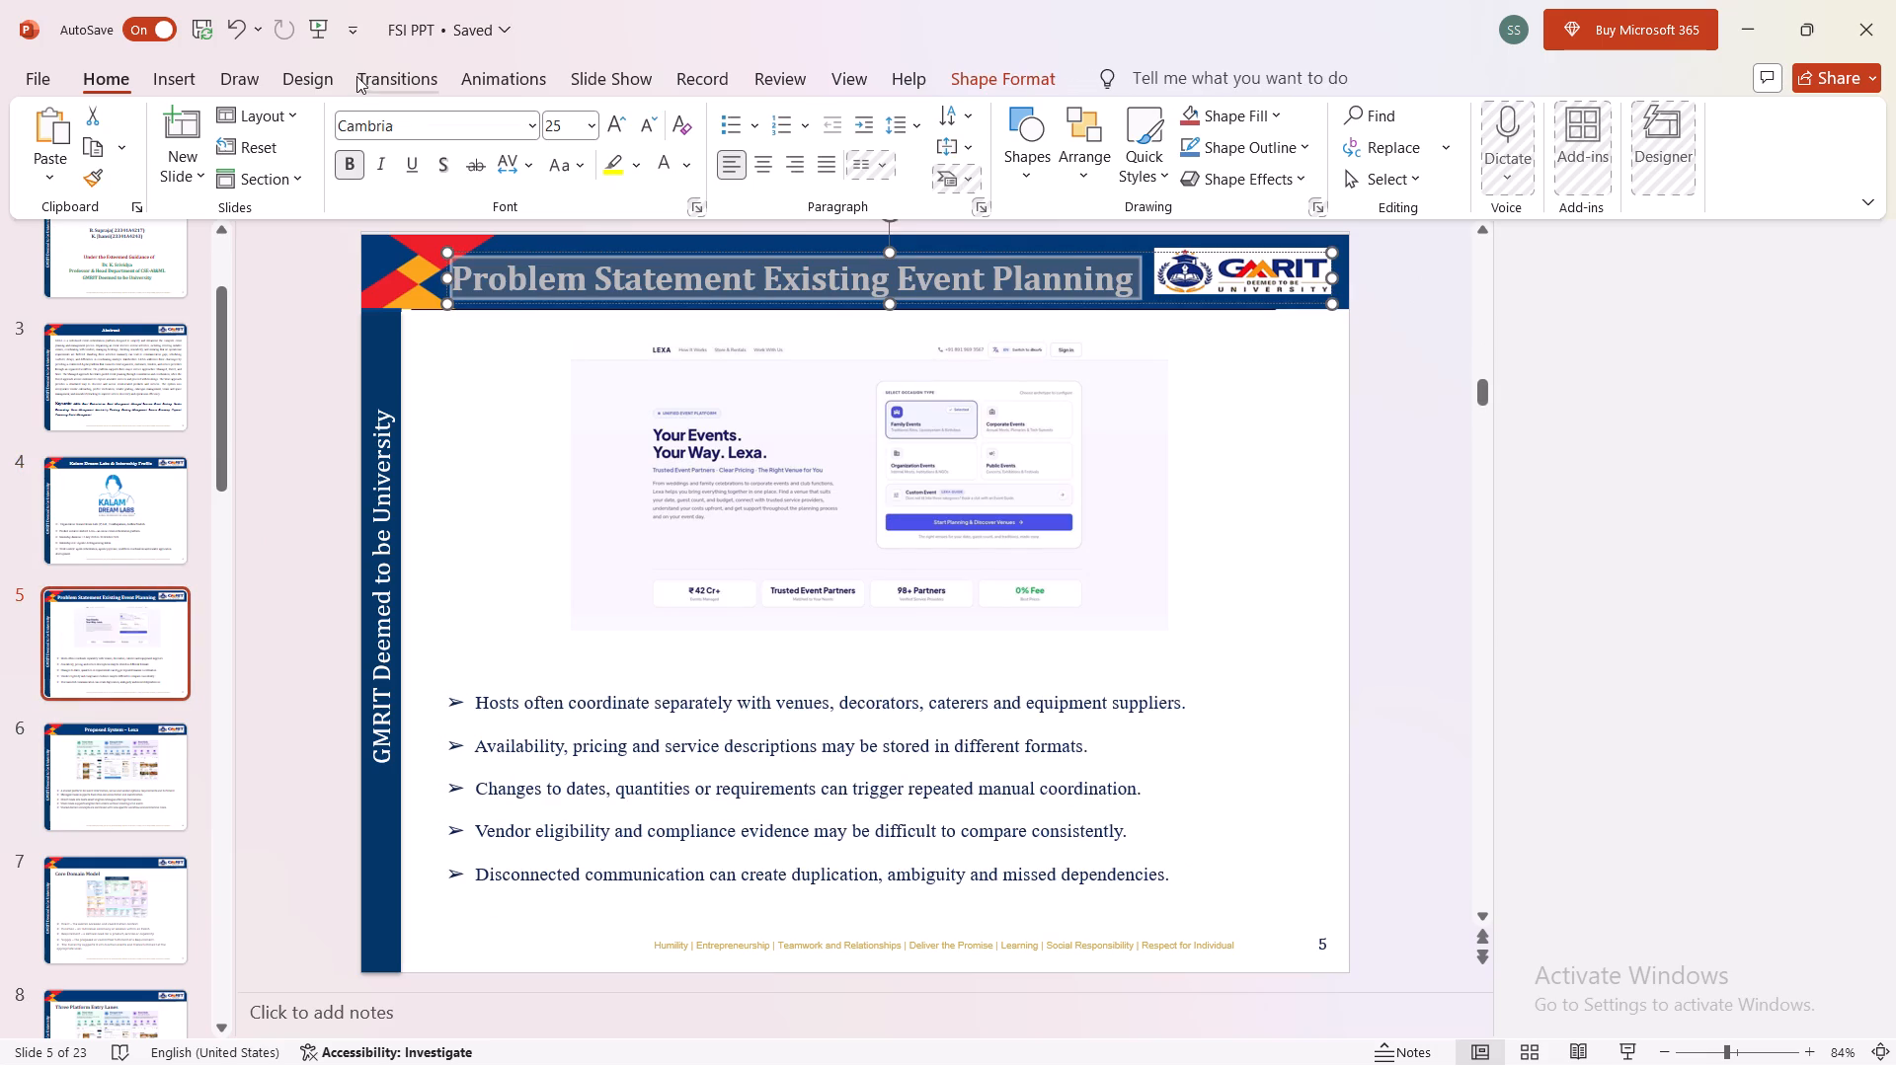
left_click(418, 121)
type("ti")
key("Return")
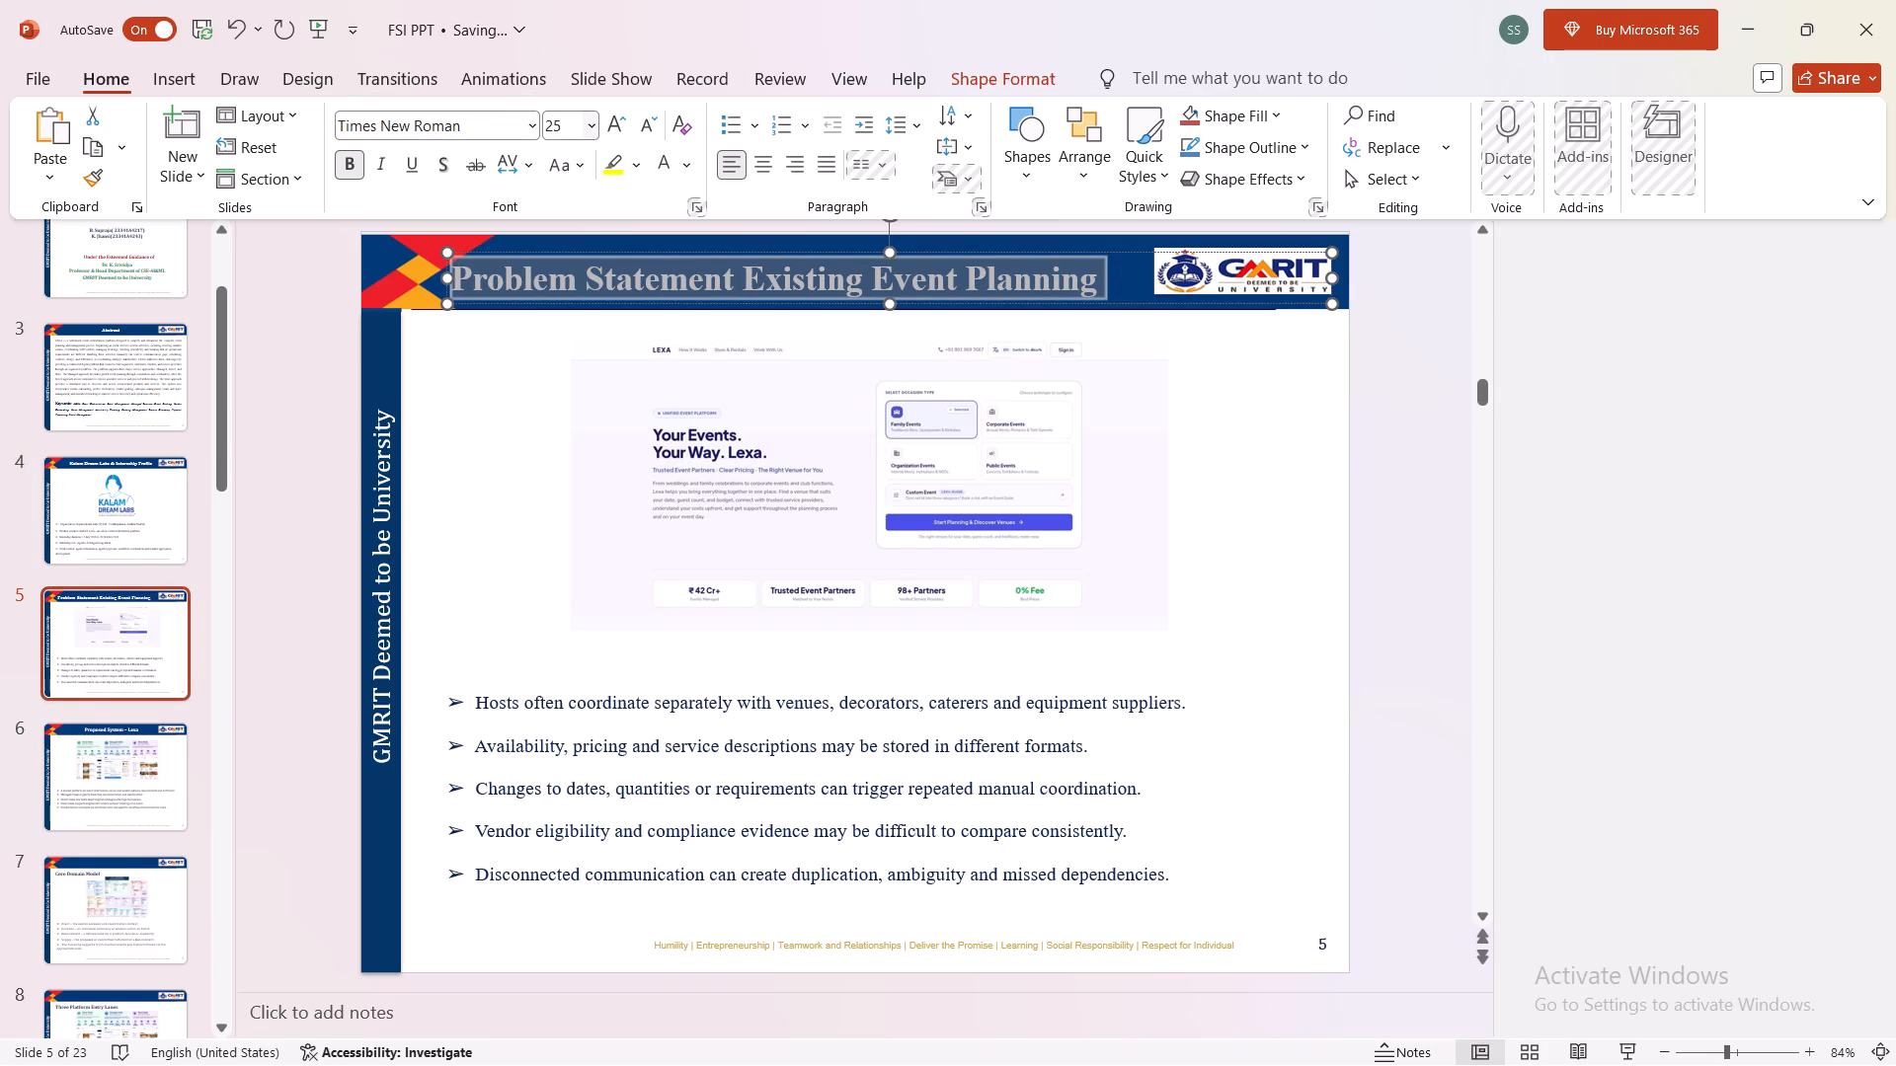
left_click(558, 118)
key("BackSpace")
type("24")
key("Return")
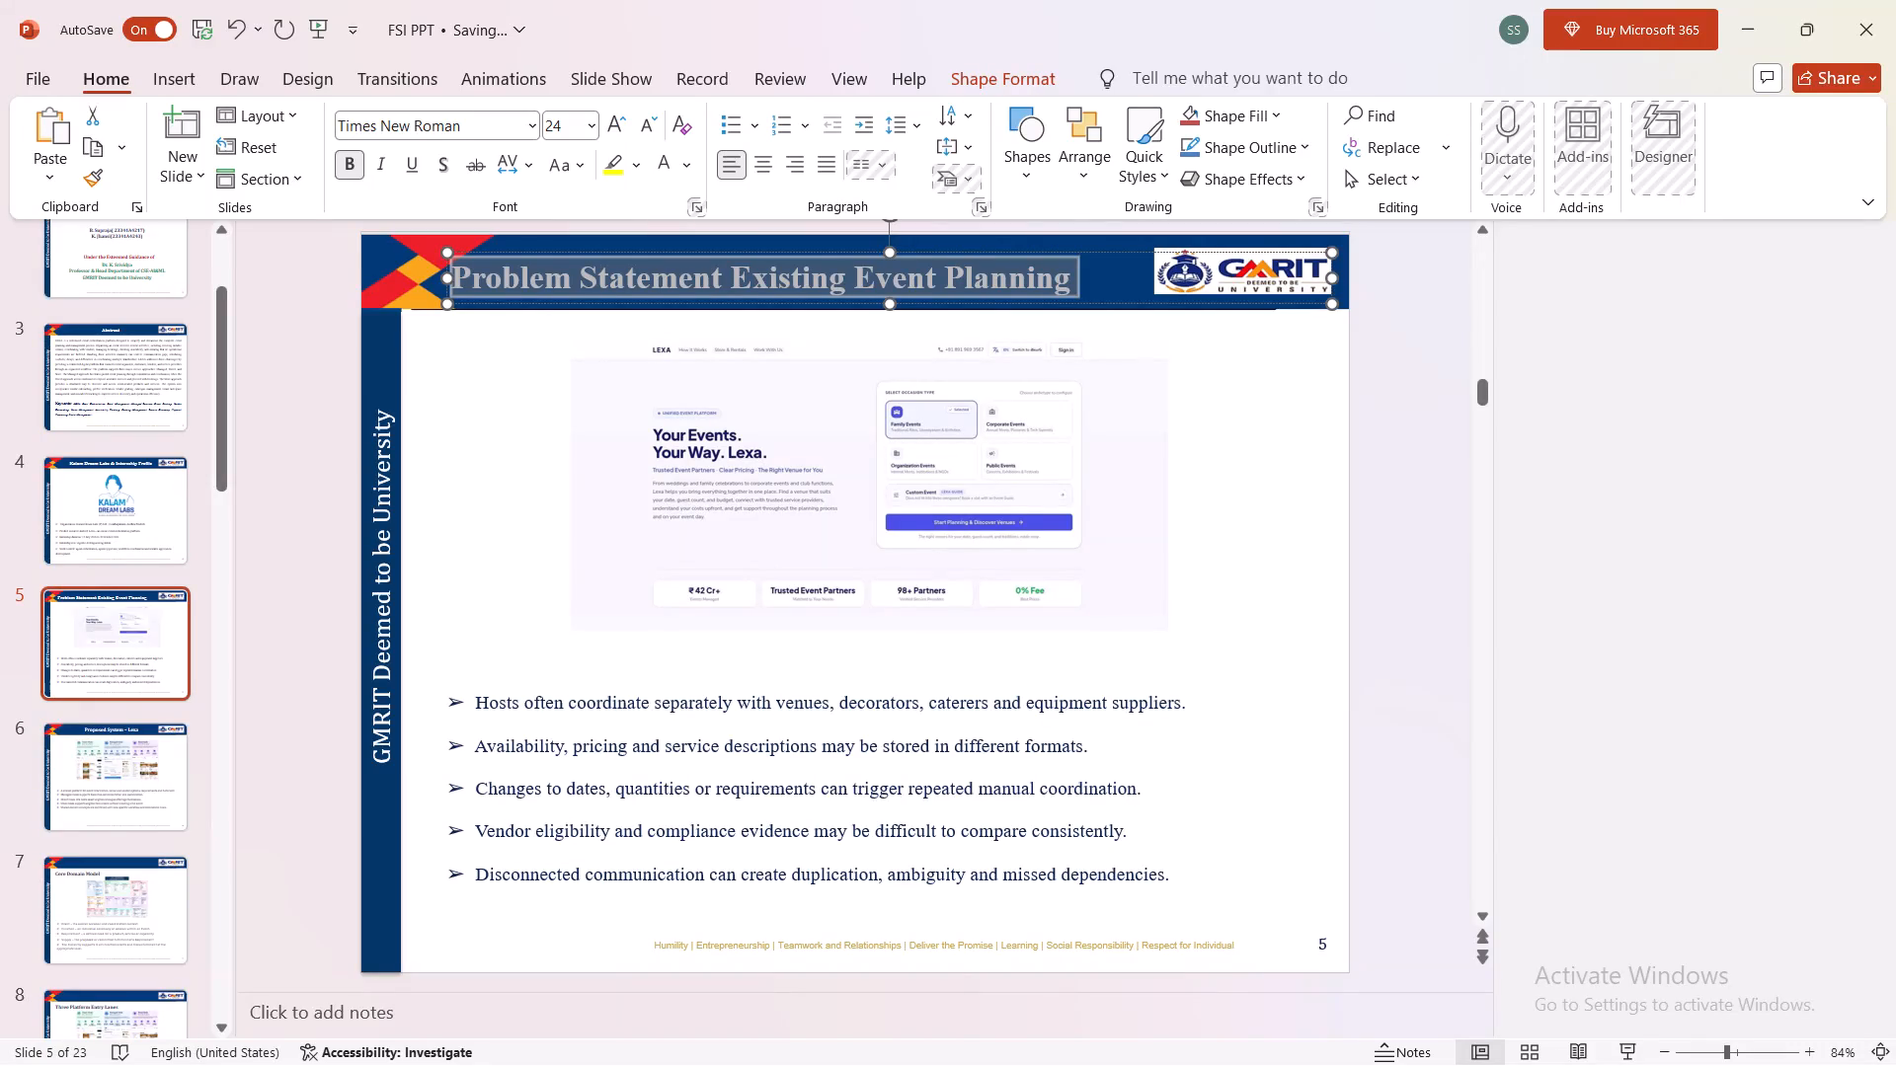
Shift the slide 5 title slightly right in the header banner and make it read "Problem Statement - Existing Event Planning".
left_click_drag(657, 302, 713, 295)
left_click(779, 276)
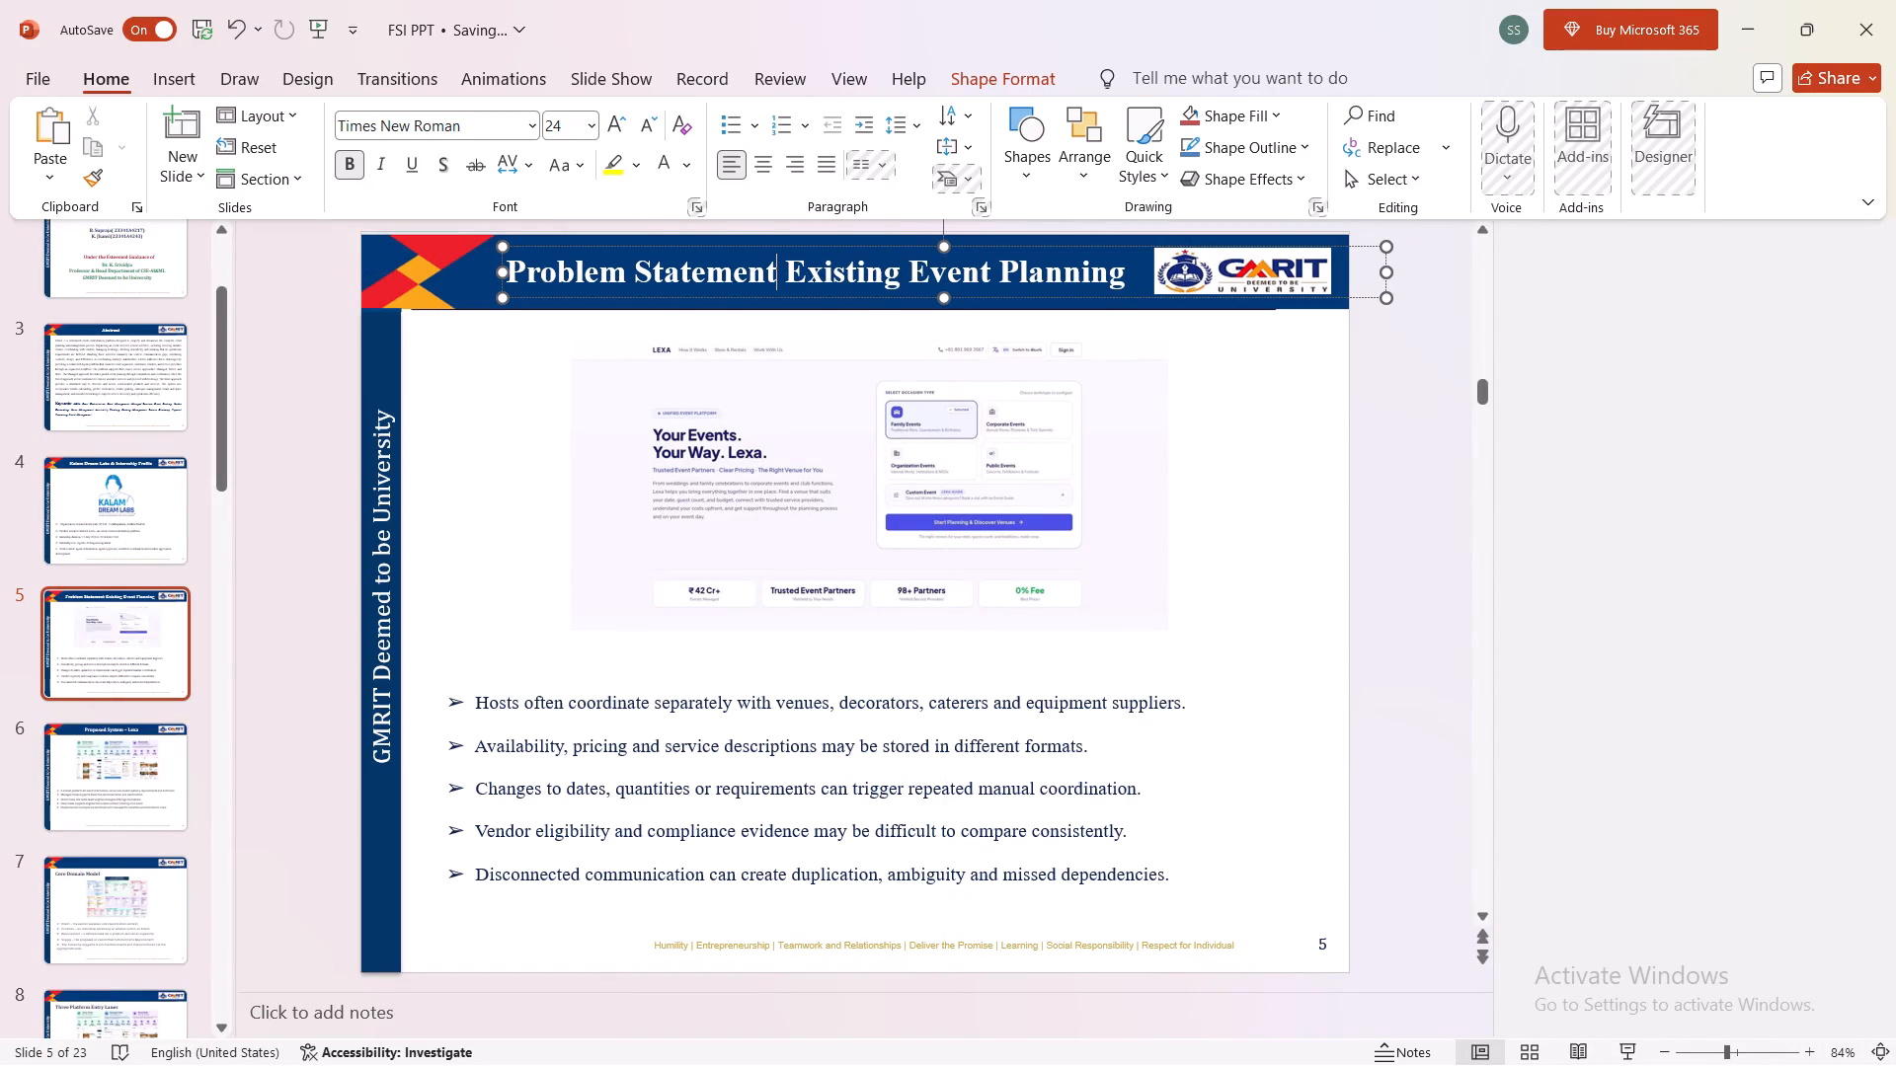
key("space")
type("-")
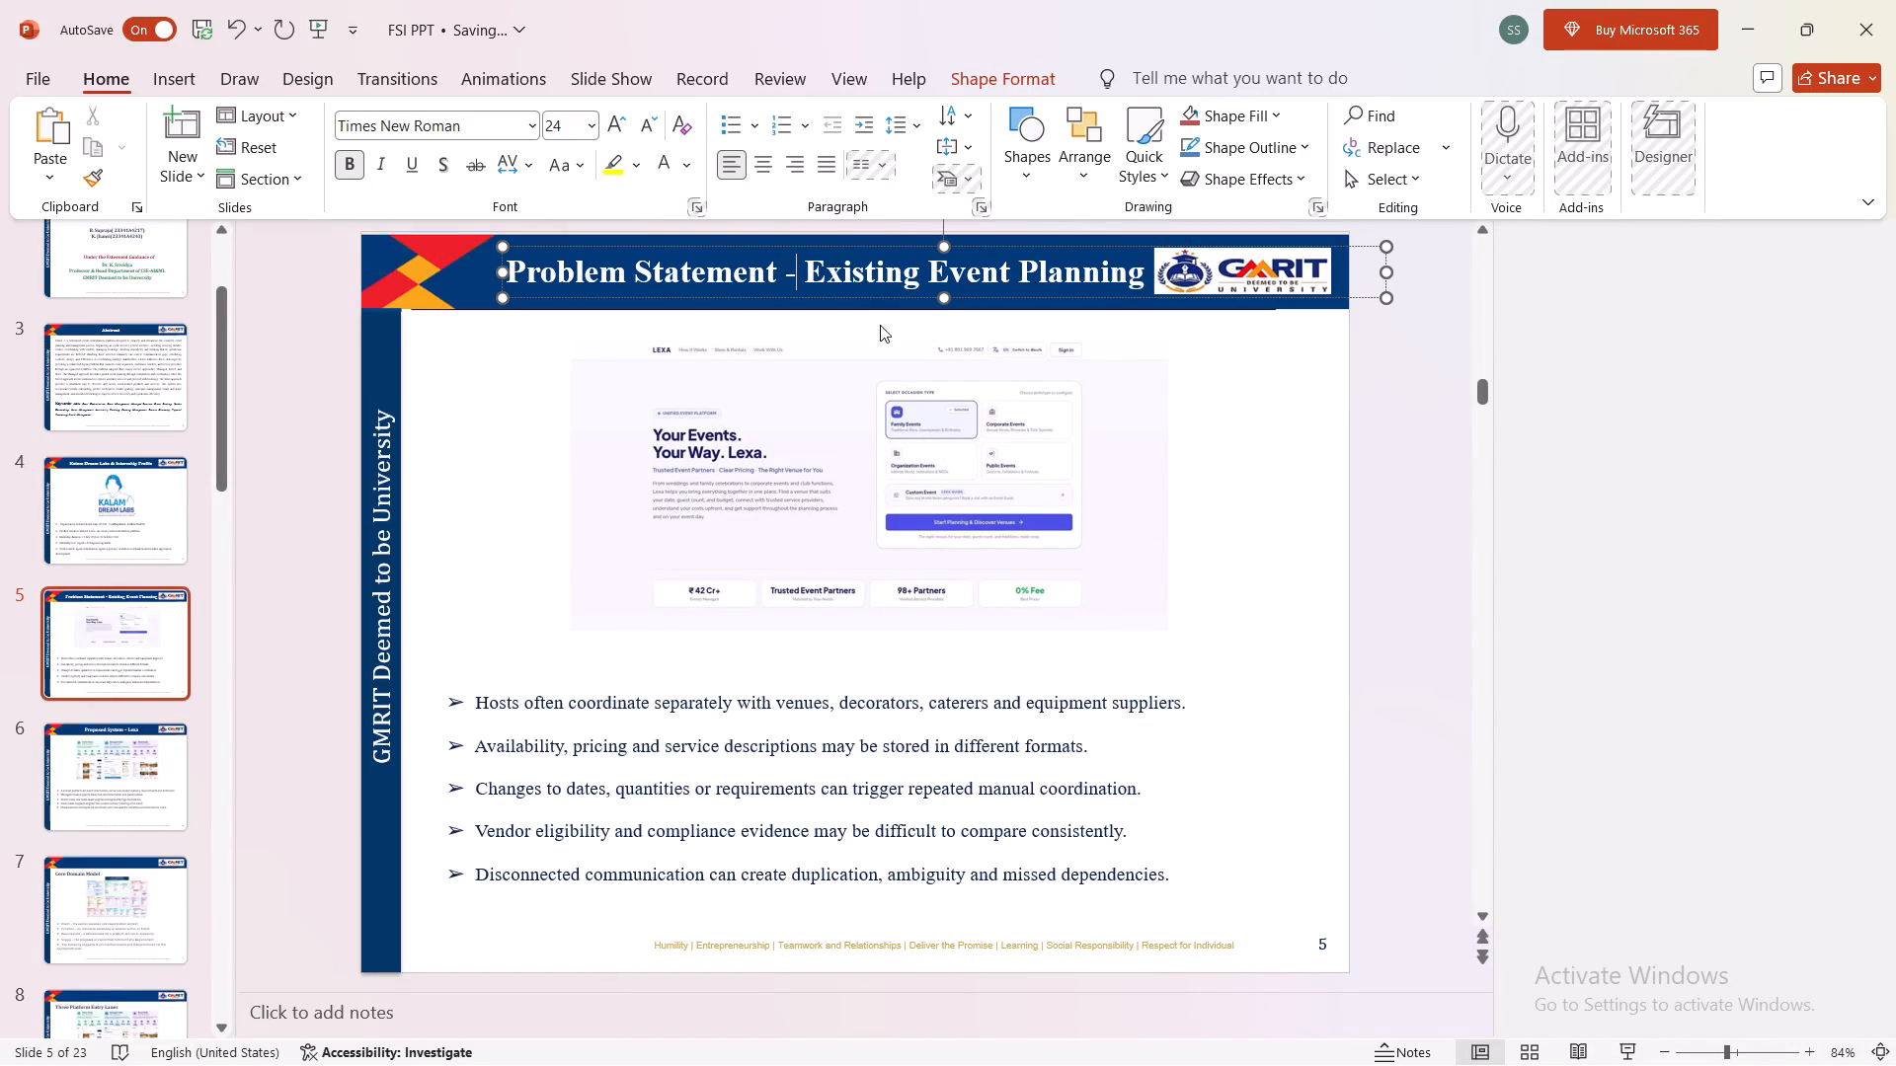
left_click(1230, 369)
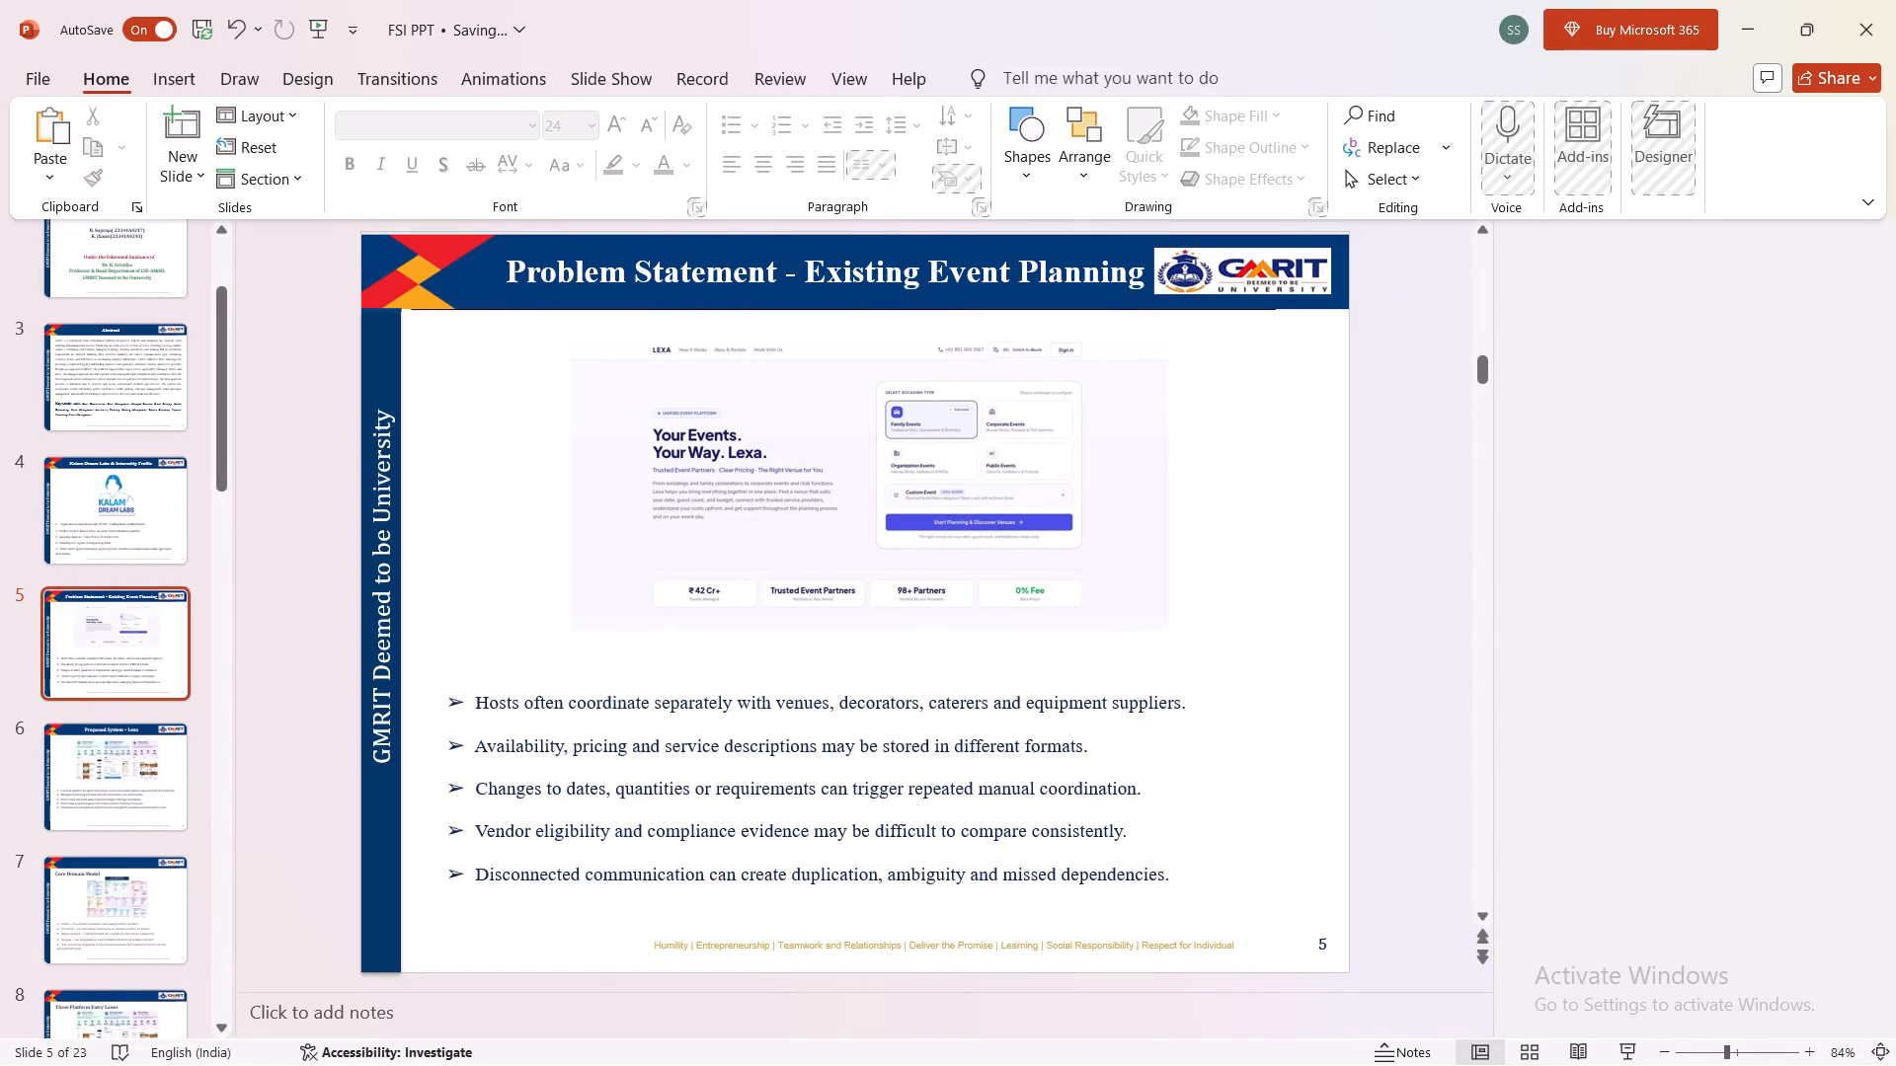
left_click(1063, 281)
left_click(918, 298)
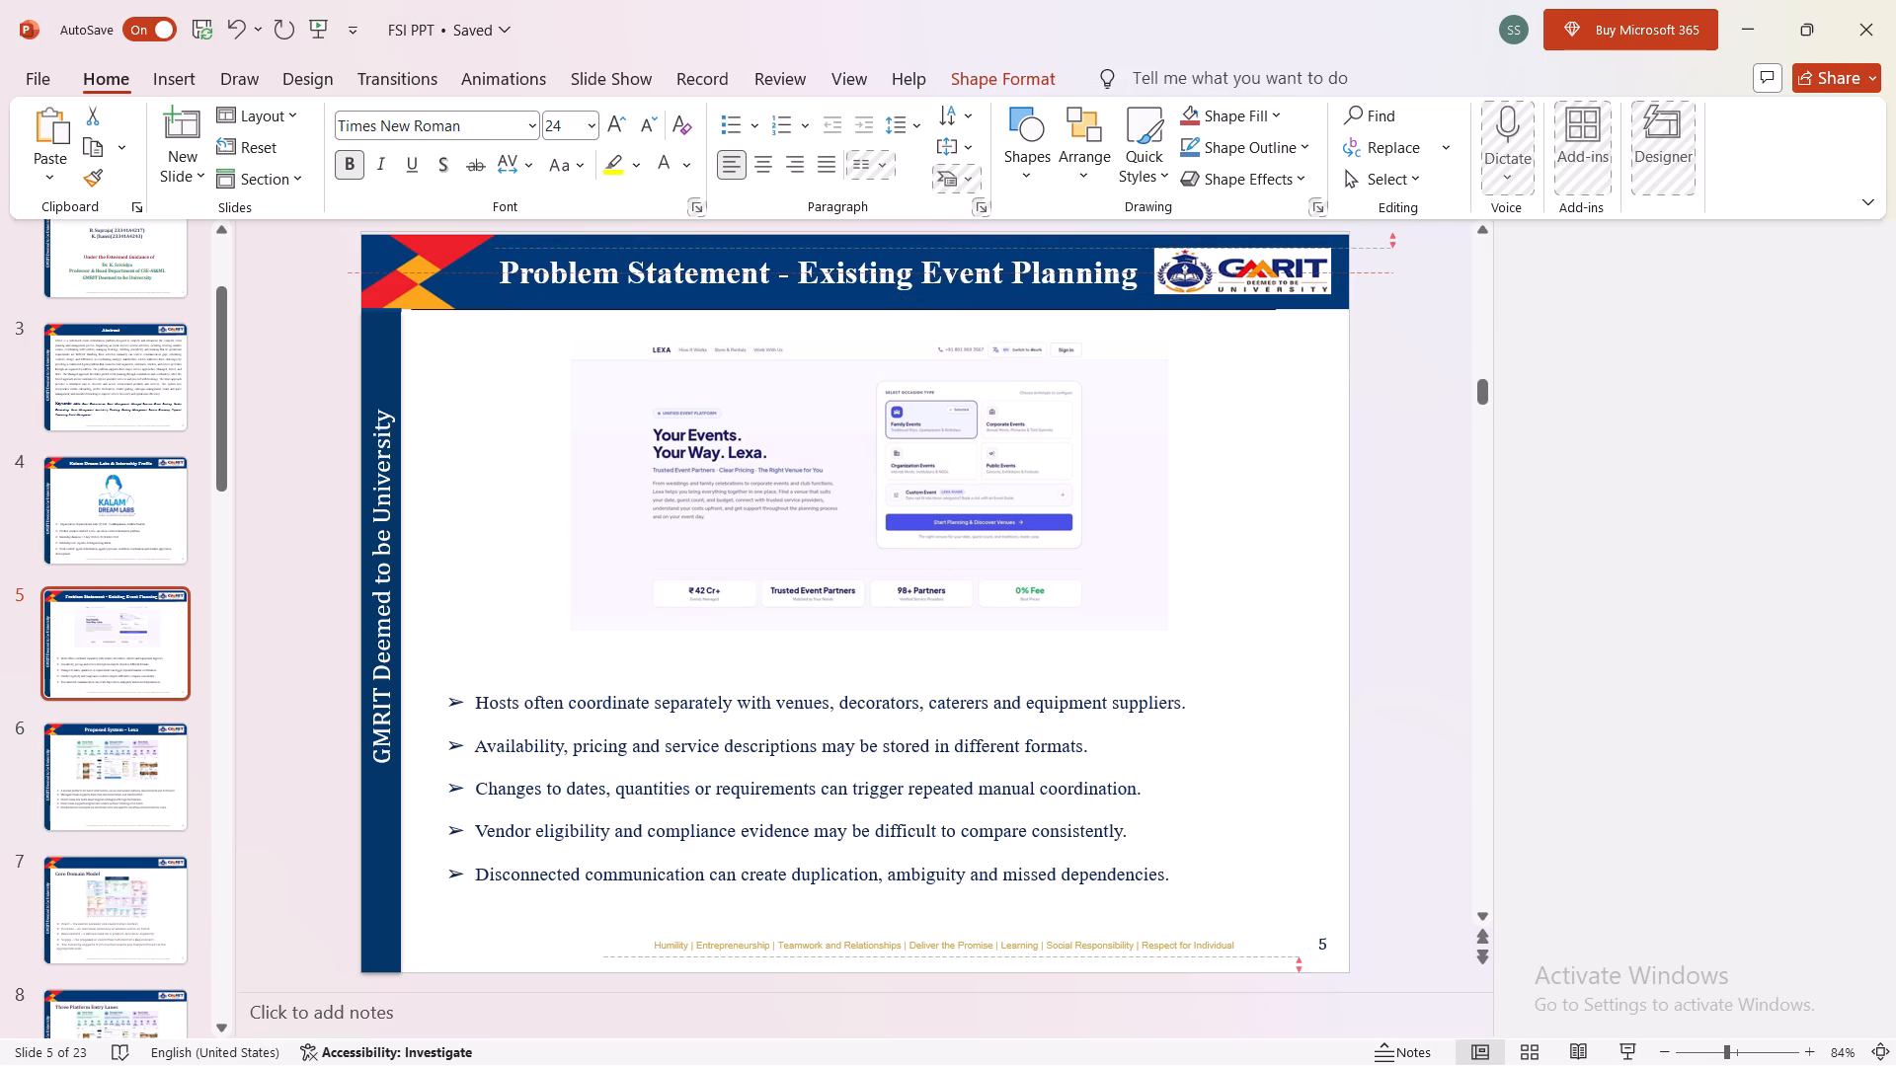
left_click(277, 554)
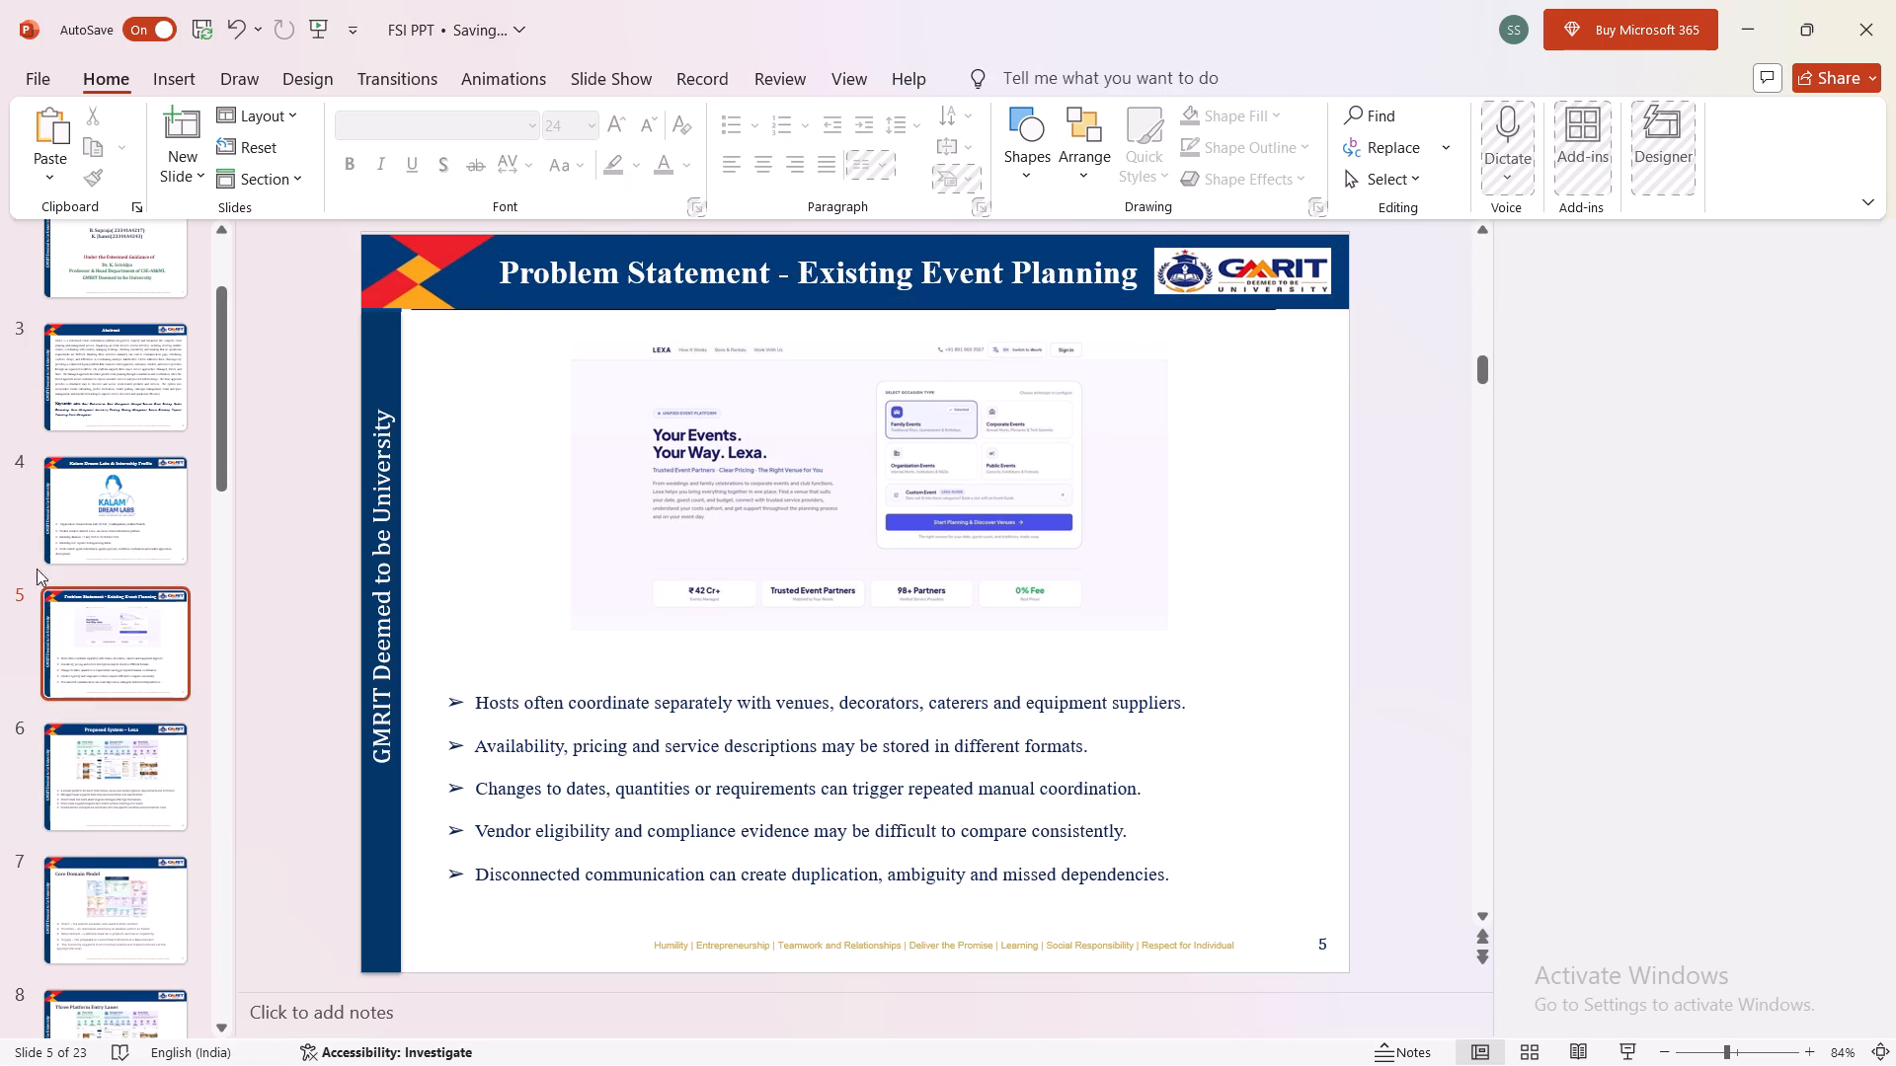
Check the line spacing applied to the slide 5 bullet text.
left_click(572, 716)
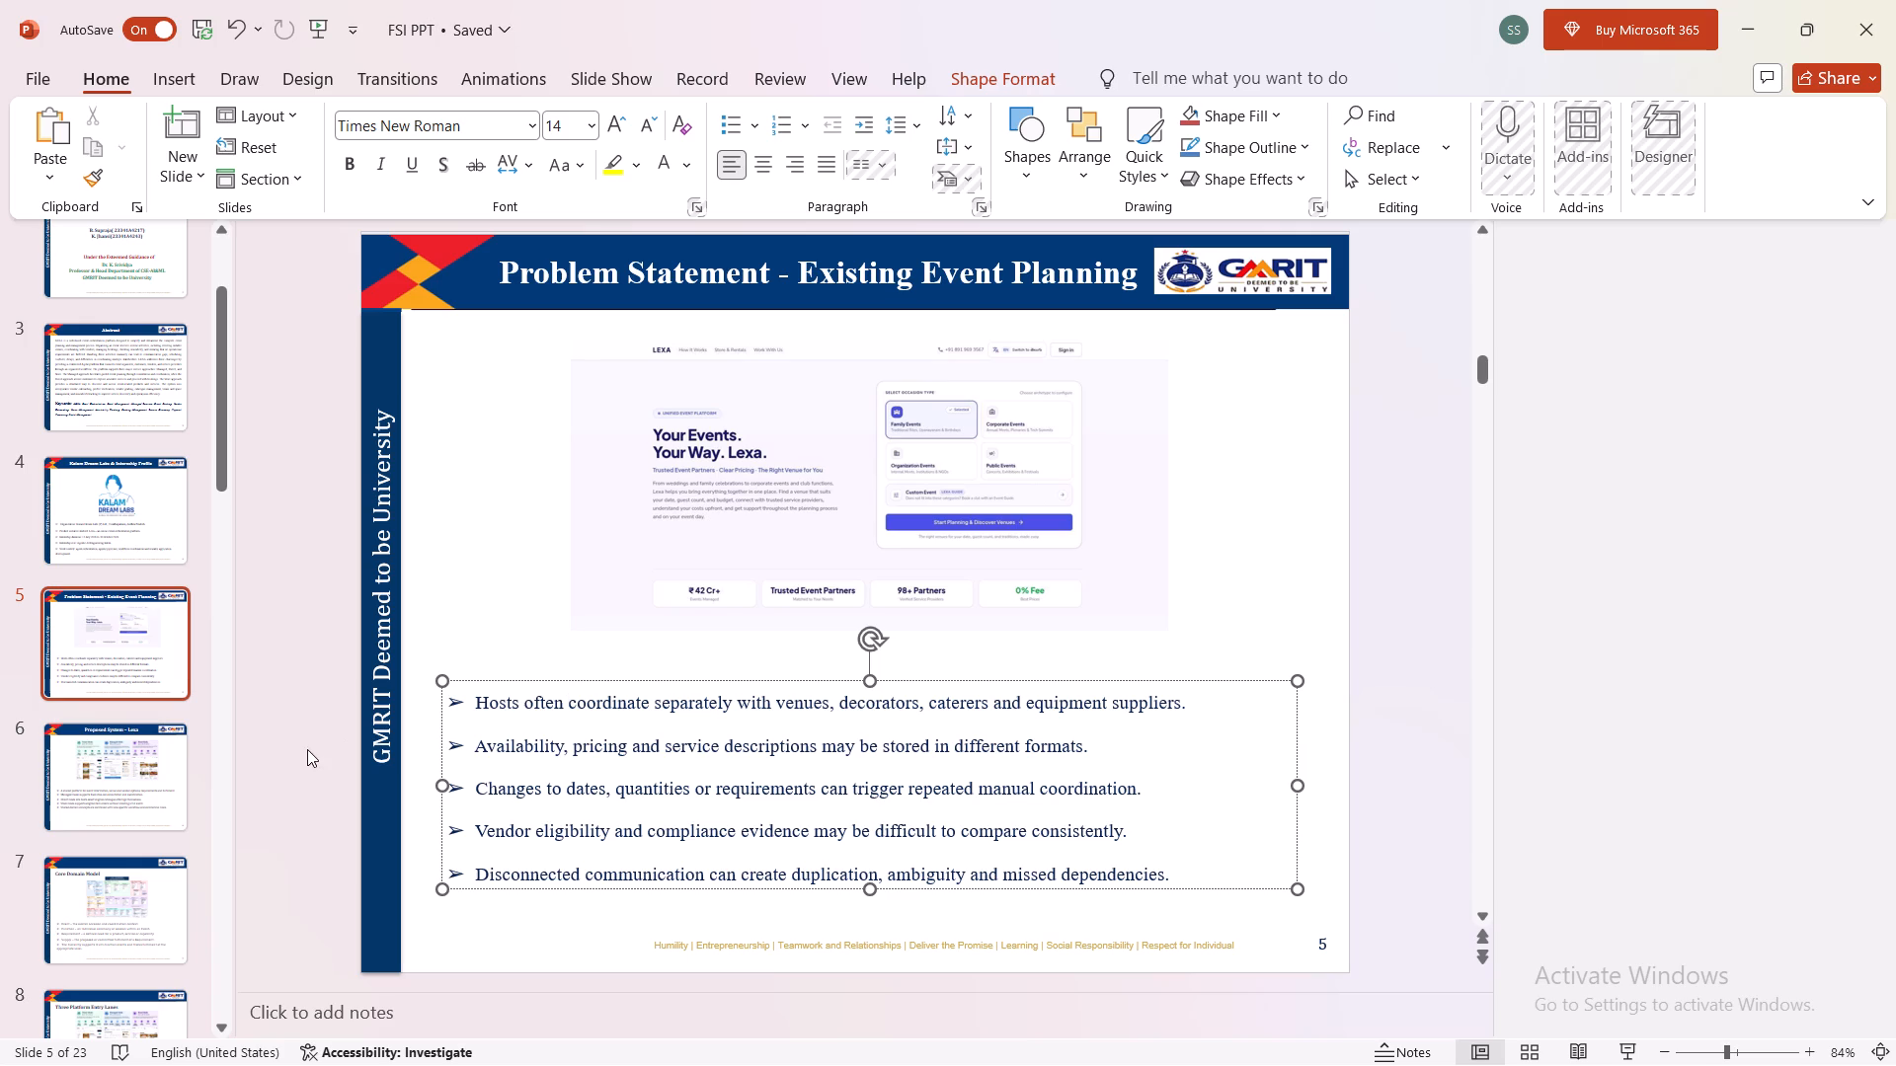
left_click(912, 126)
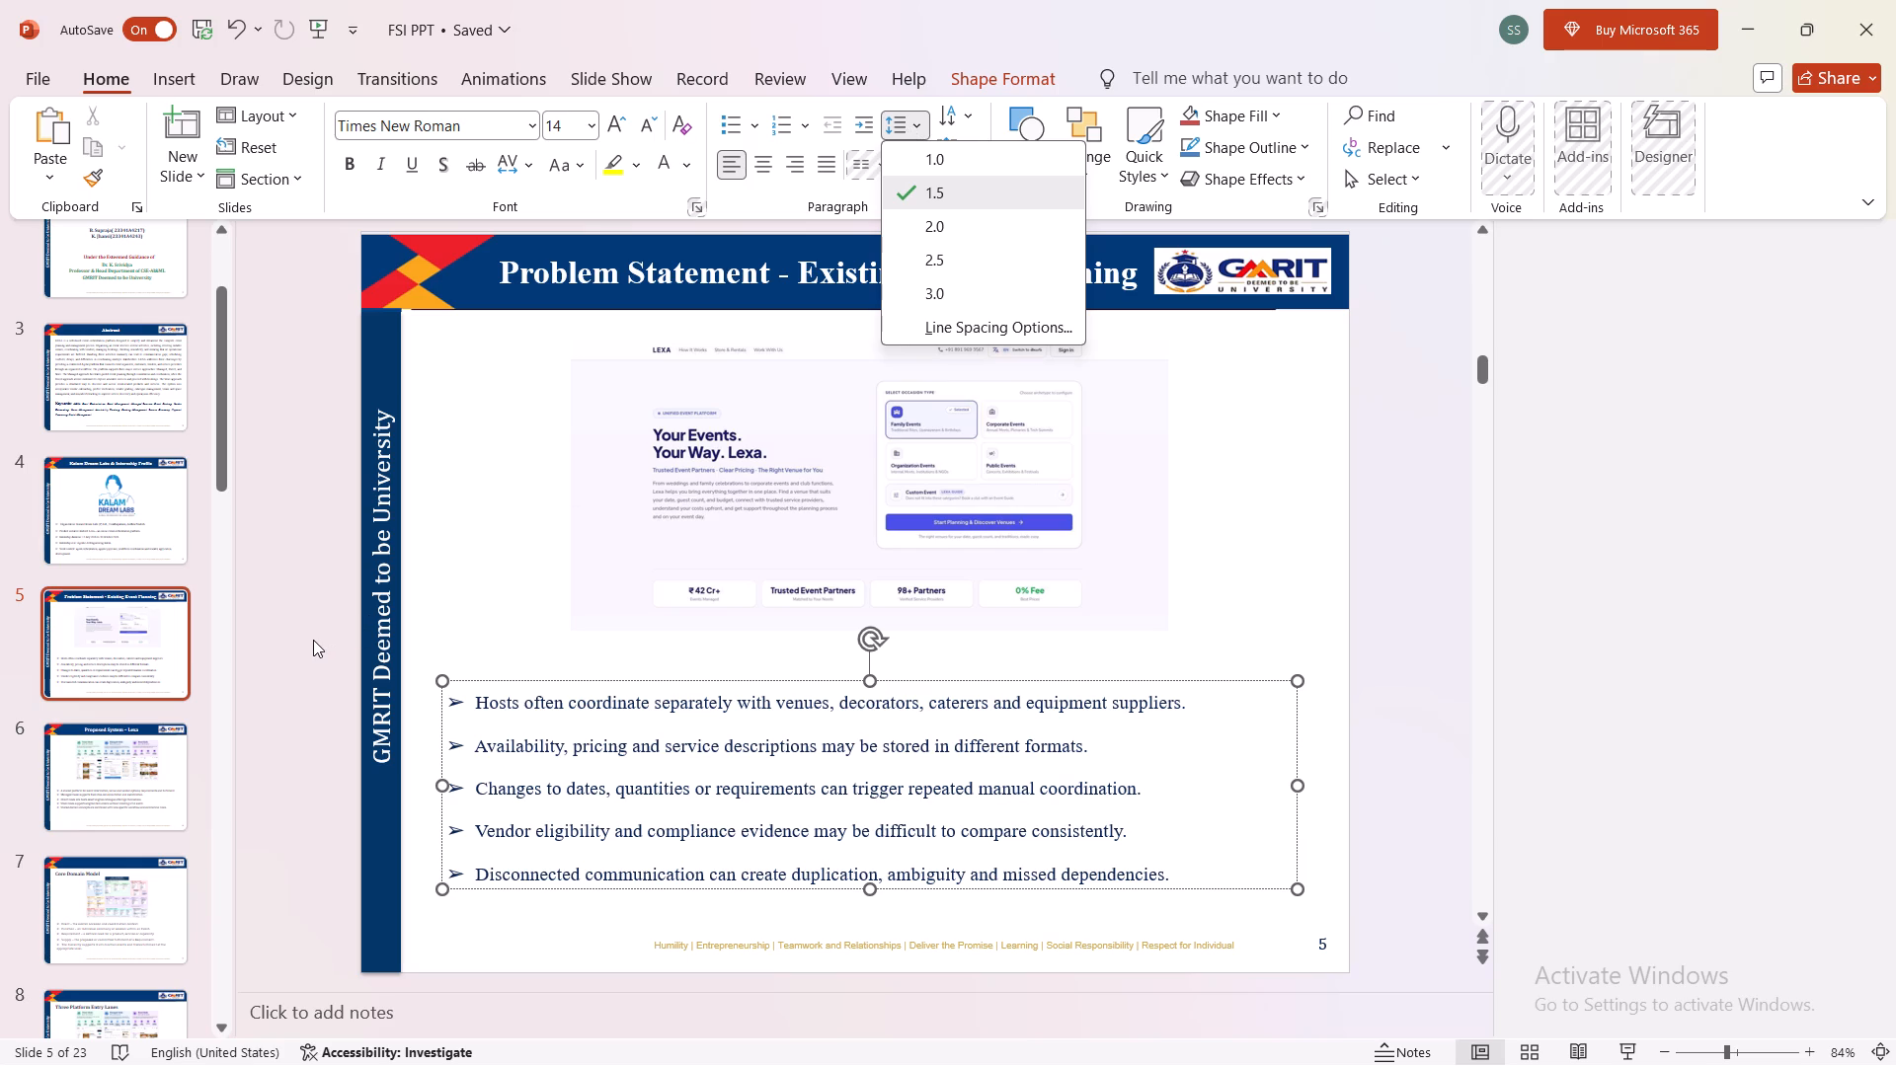
left_click(313, 640)
left_click(313, 640)
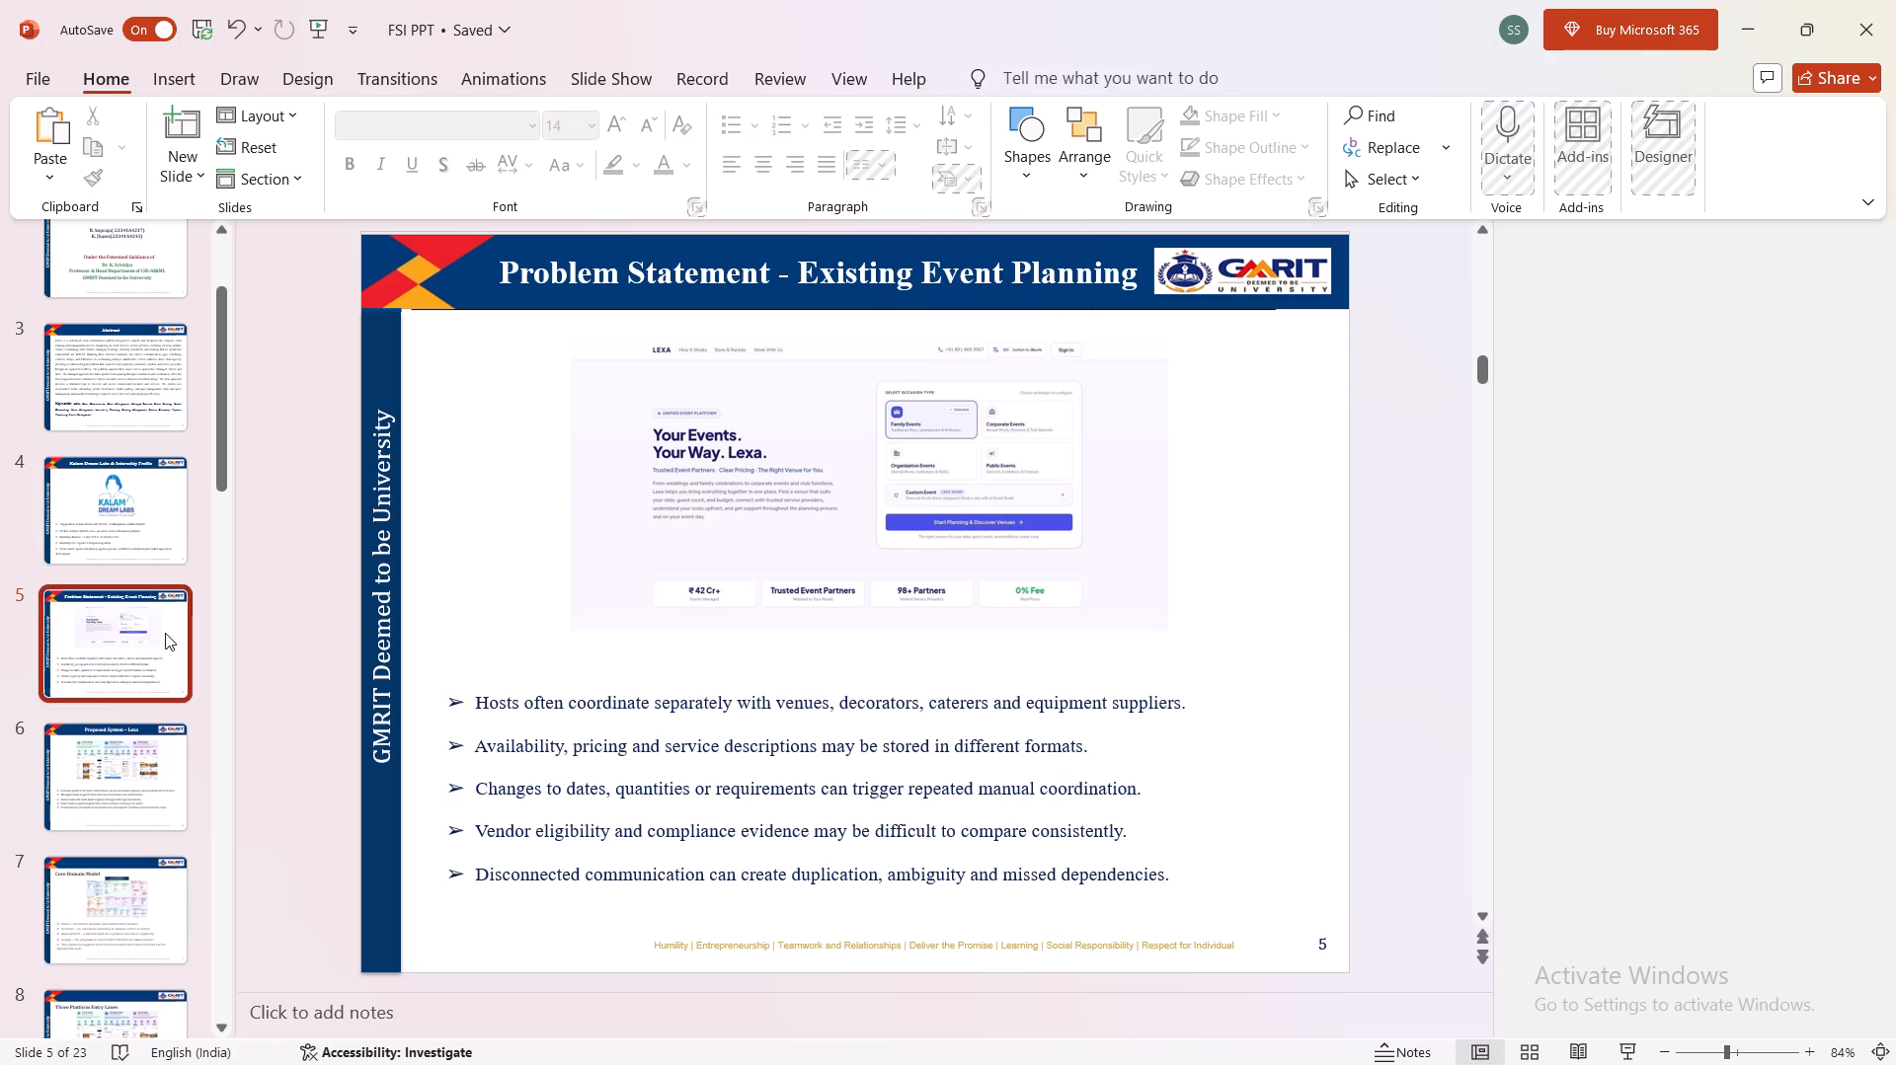
Set the line spacing of all the bullet text on slide 6 to 1.5.
left_click(111, 793)
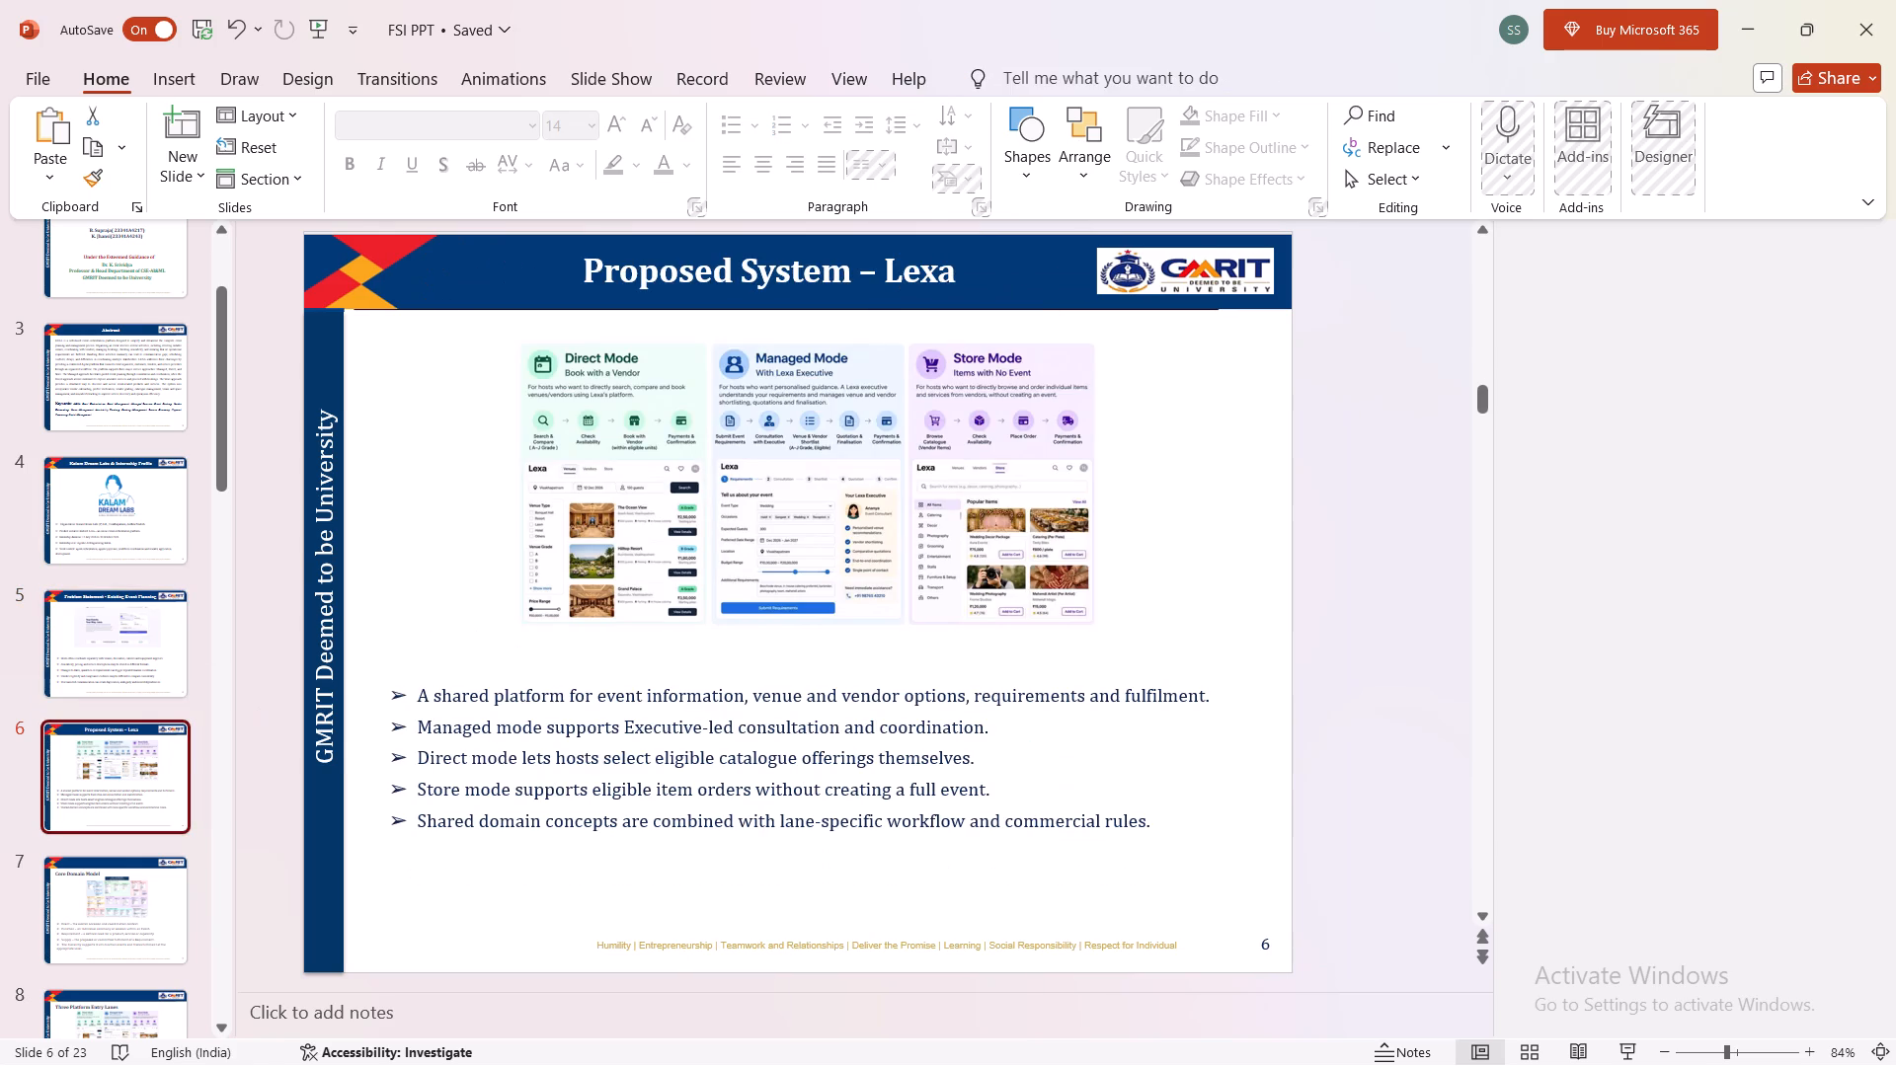
left_click(524, 725)
key("ctrl+a")
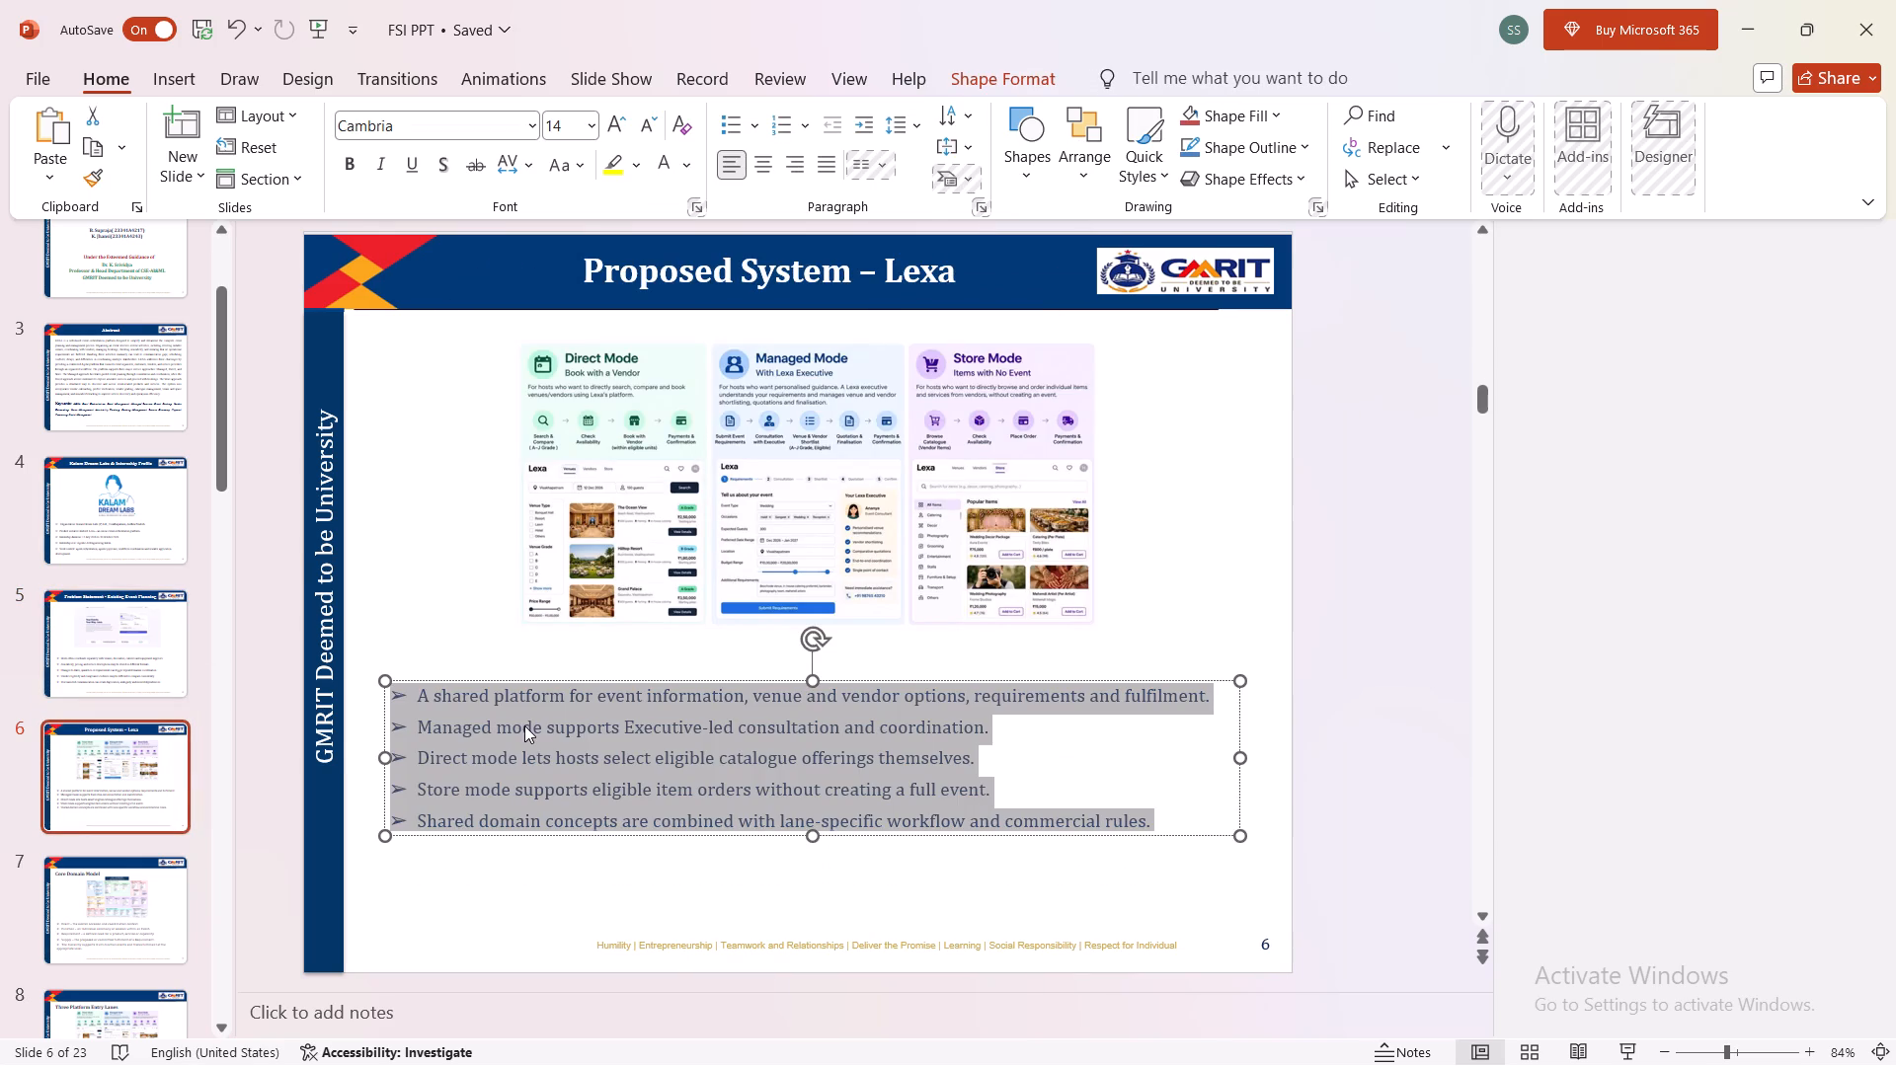
left_click(907, 129)
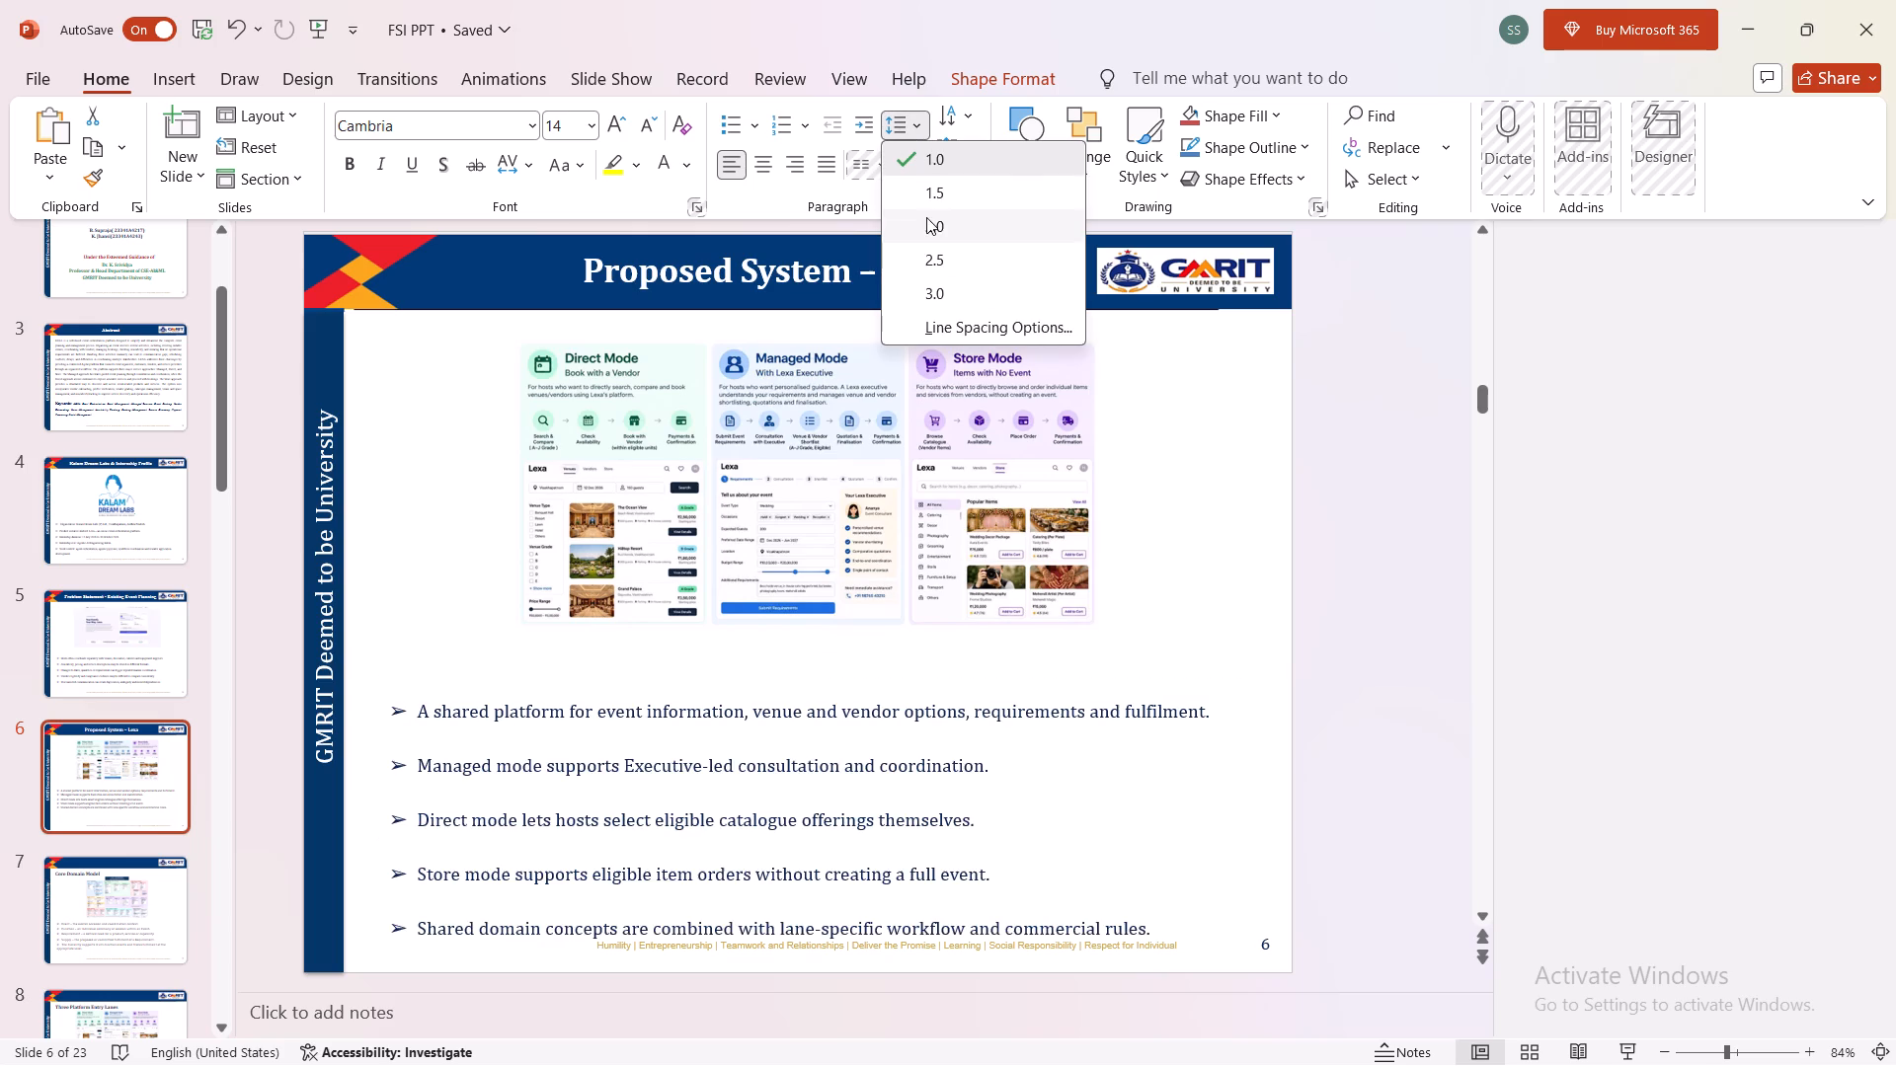
left_click(946, 185)
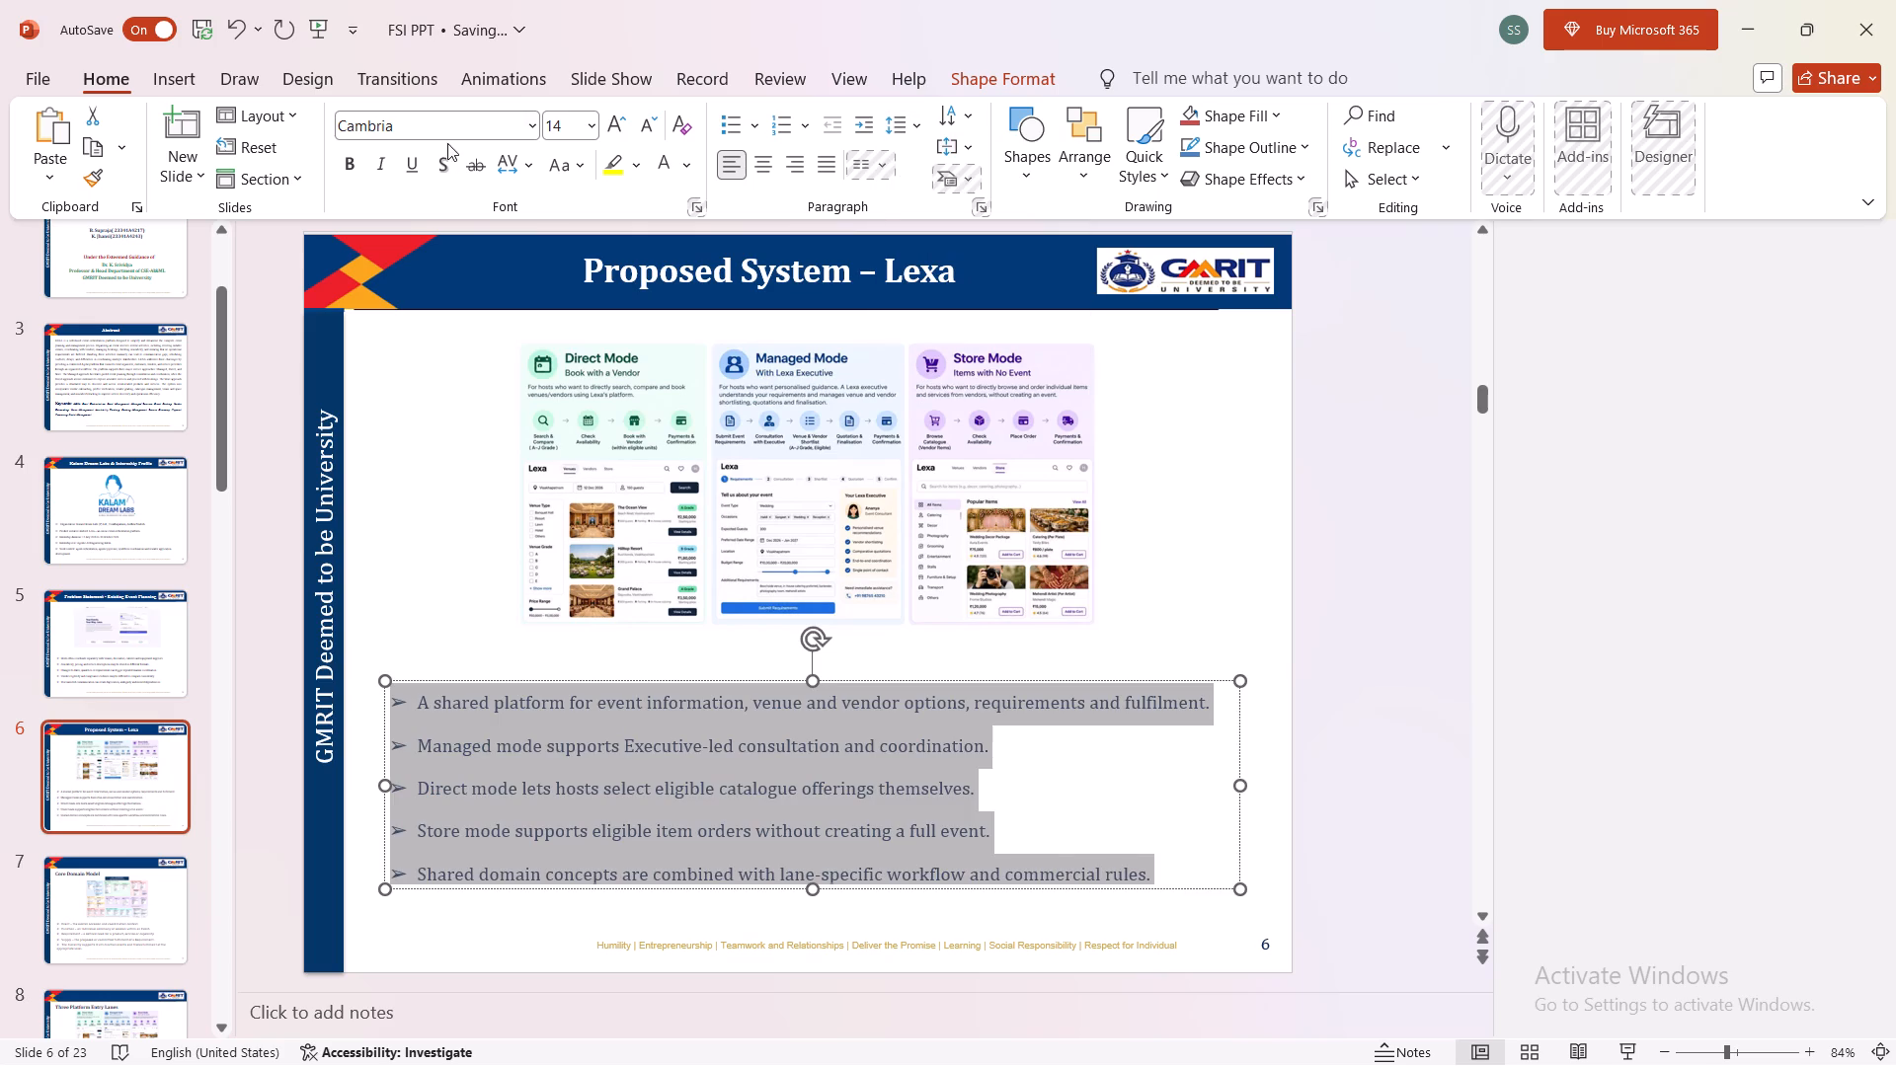
Change the font of all the bullet text on slide 6 to Times New Roman.
left_click(427, 116)
type("Times")
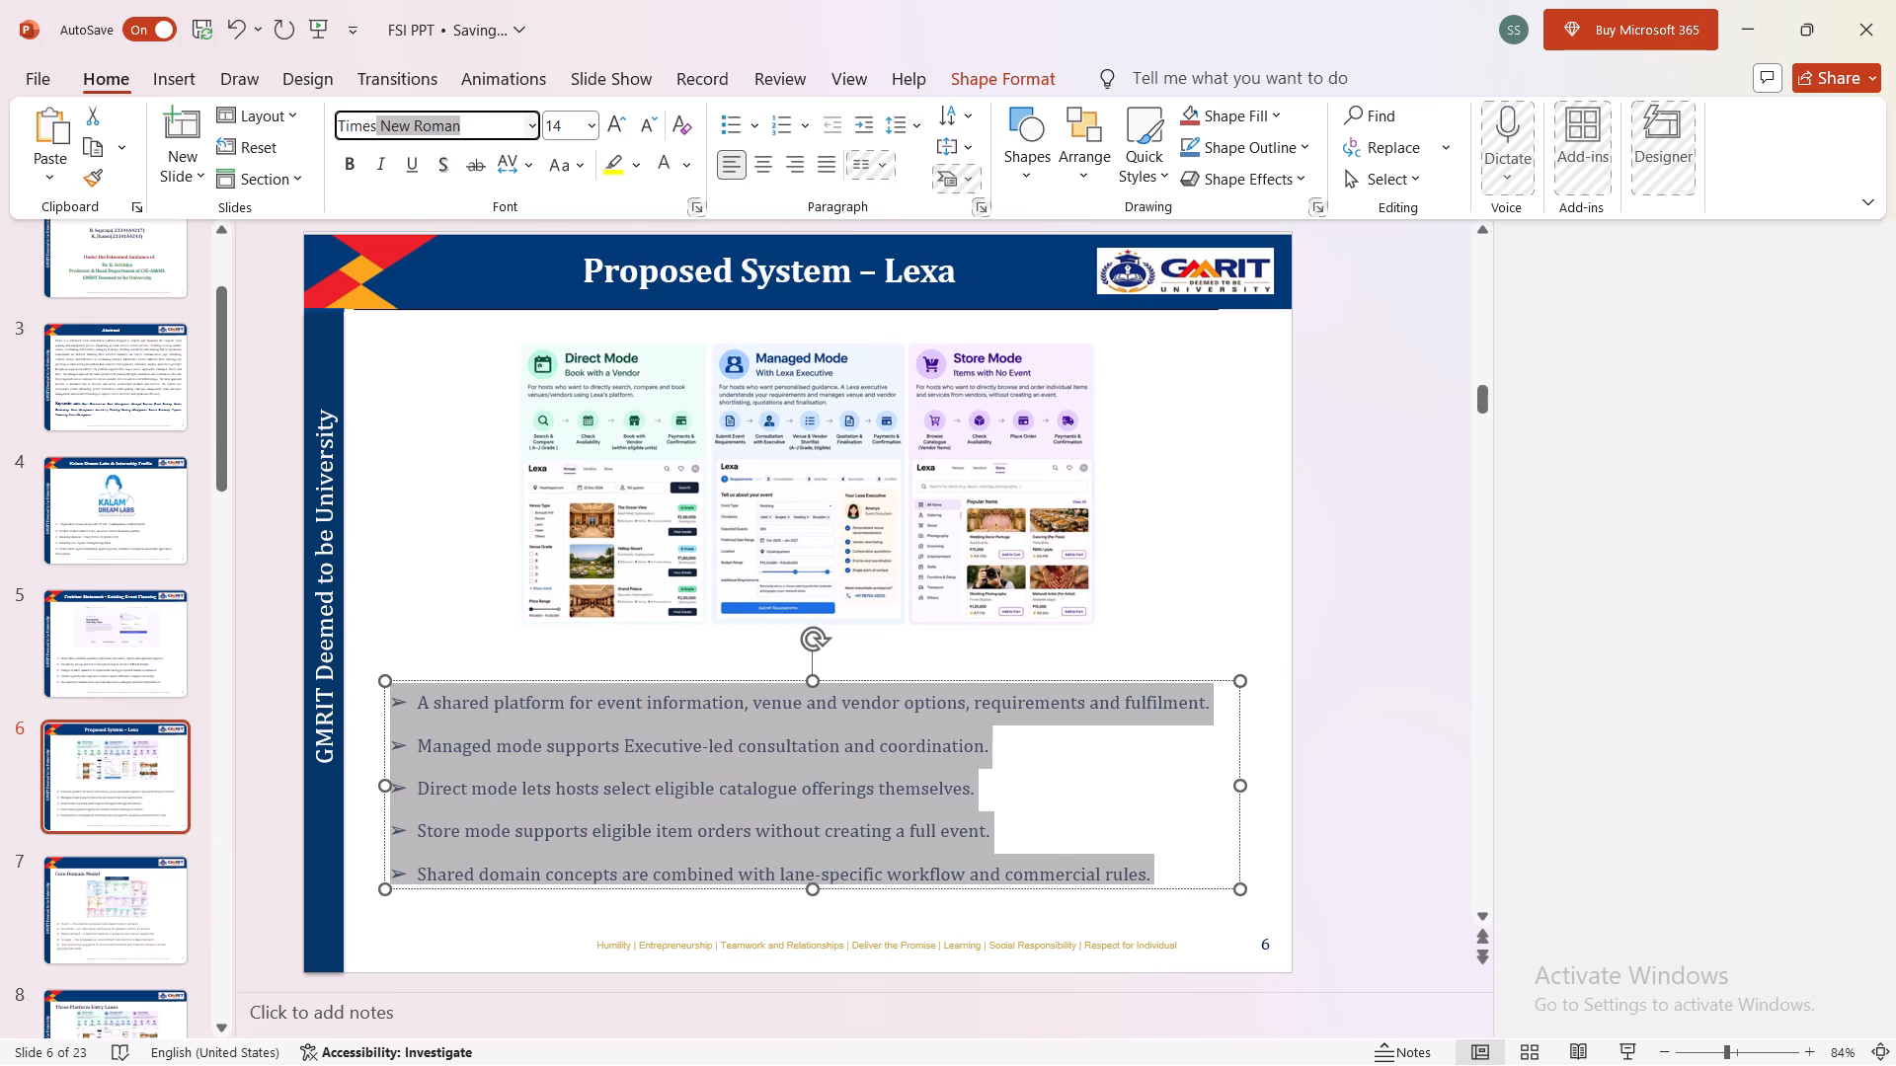
key("Return")
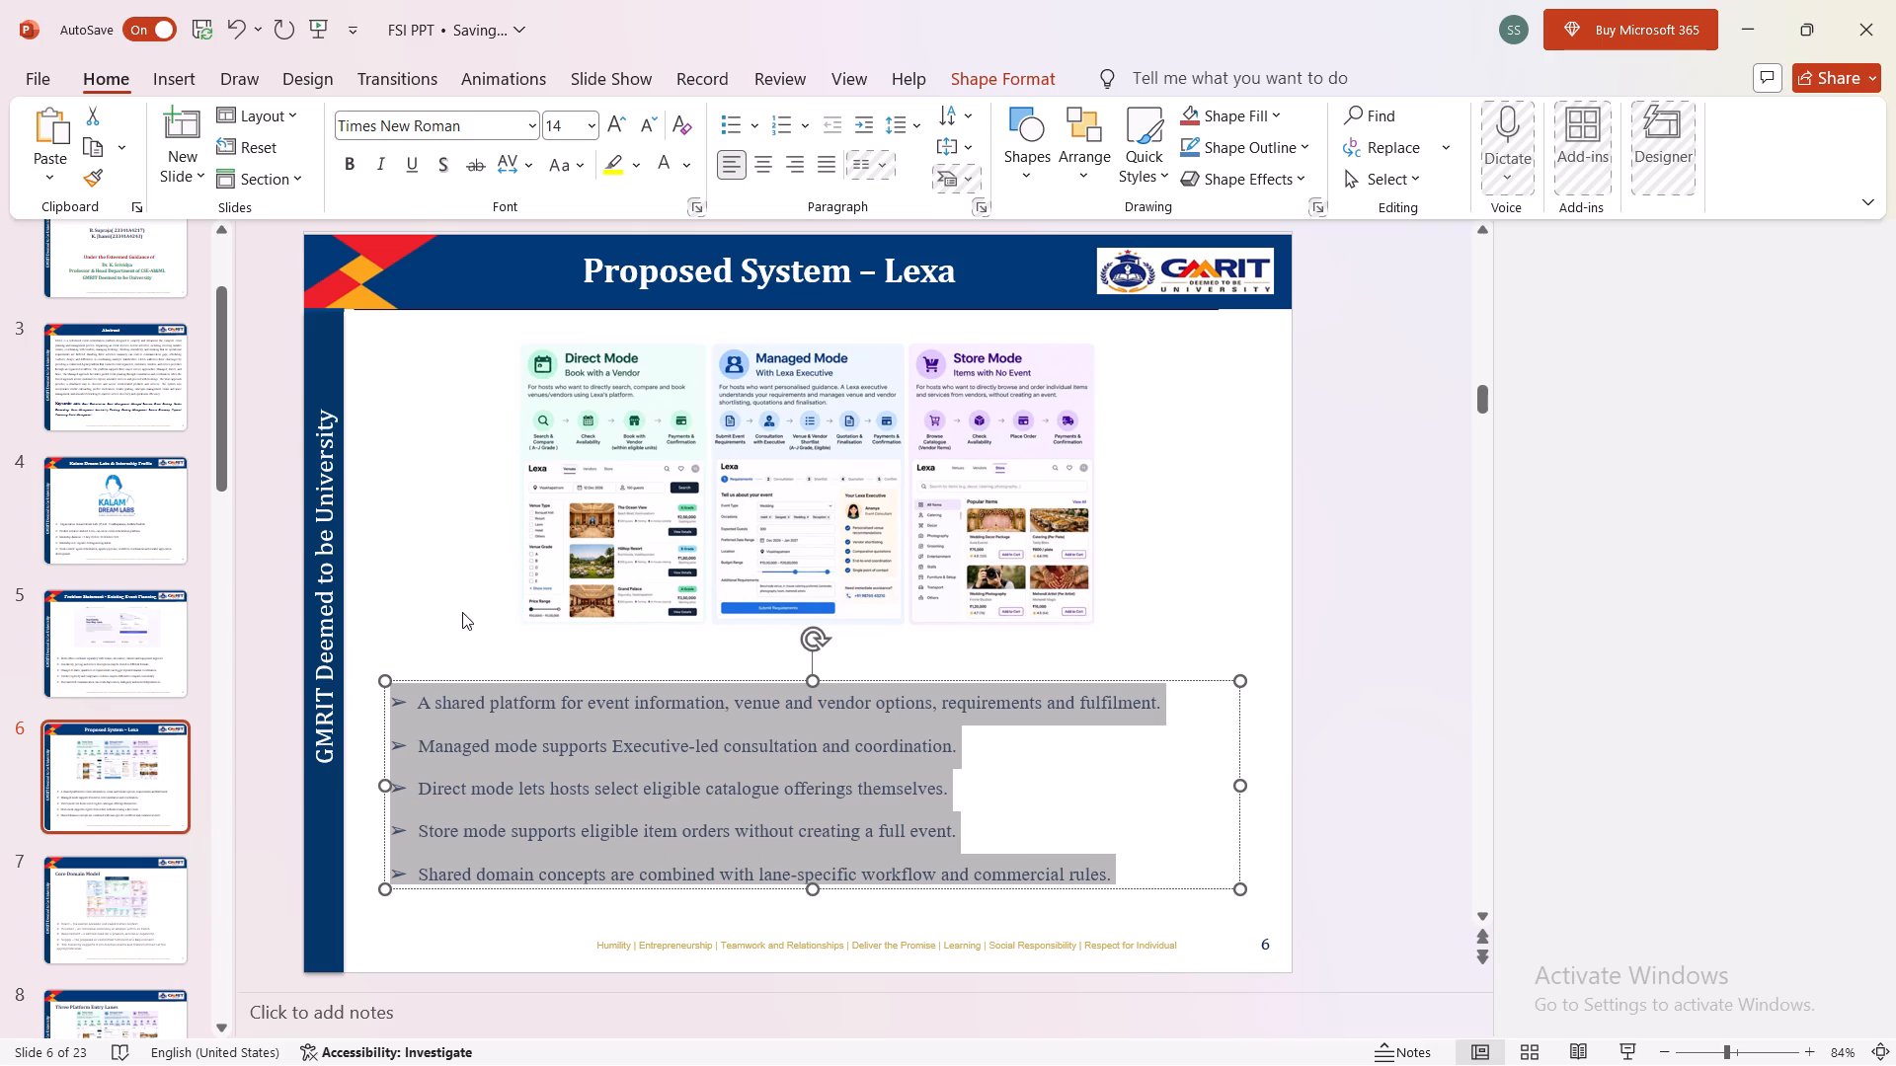
left_click(411, 582)
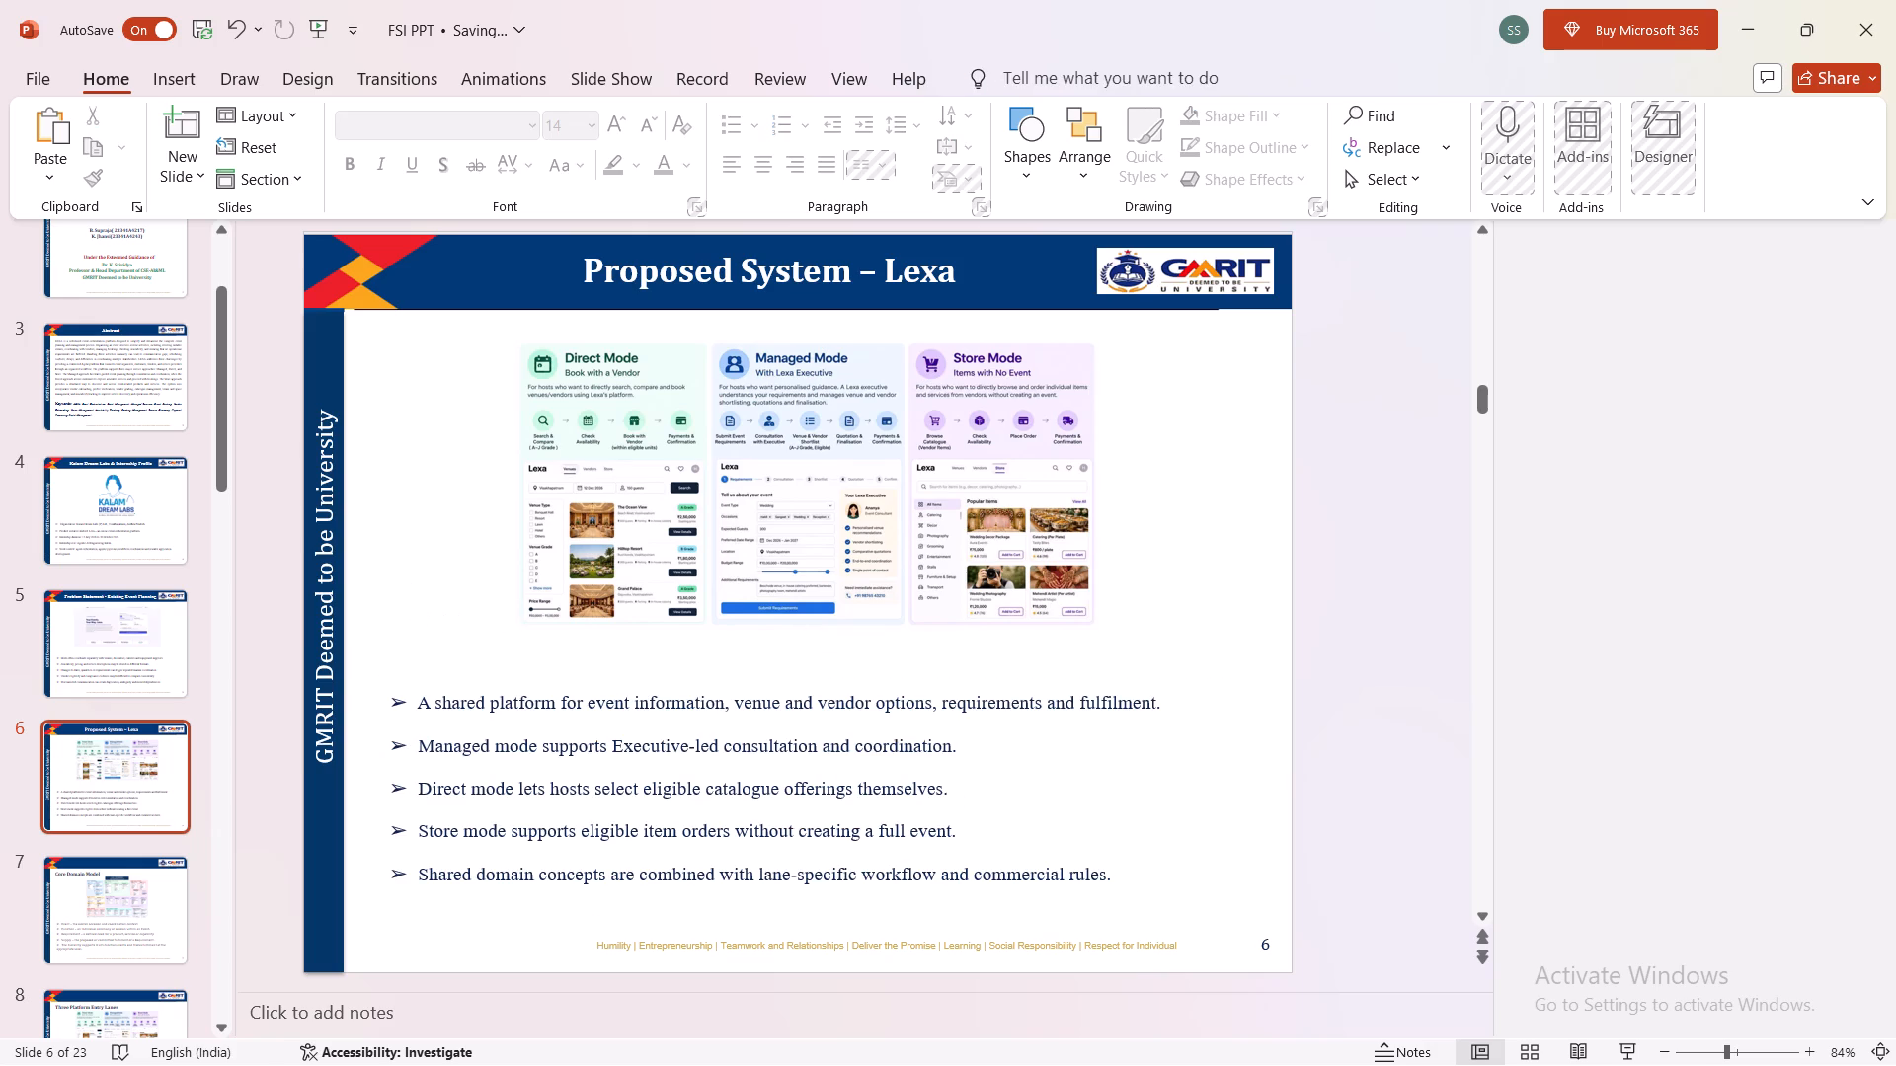
Format the slide 6 title "Proposed System – Lexa" in Times New Roman at size 24.
left_click(810, 264)
key("ctrl+a")
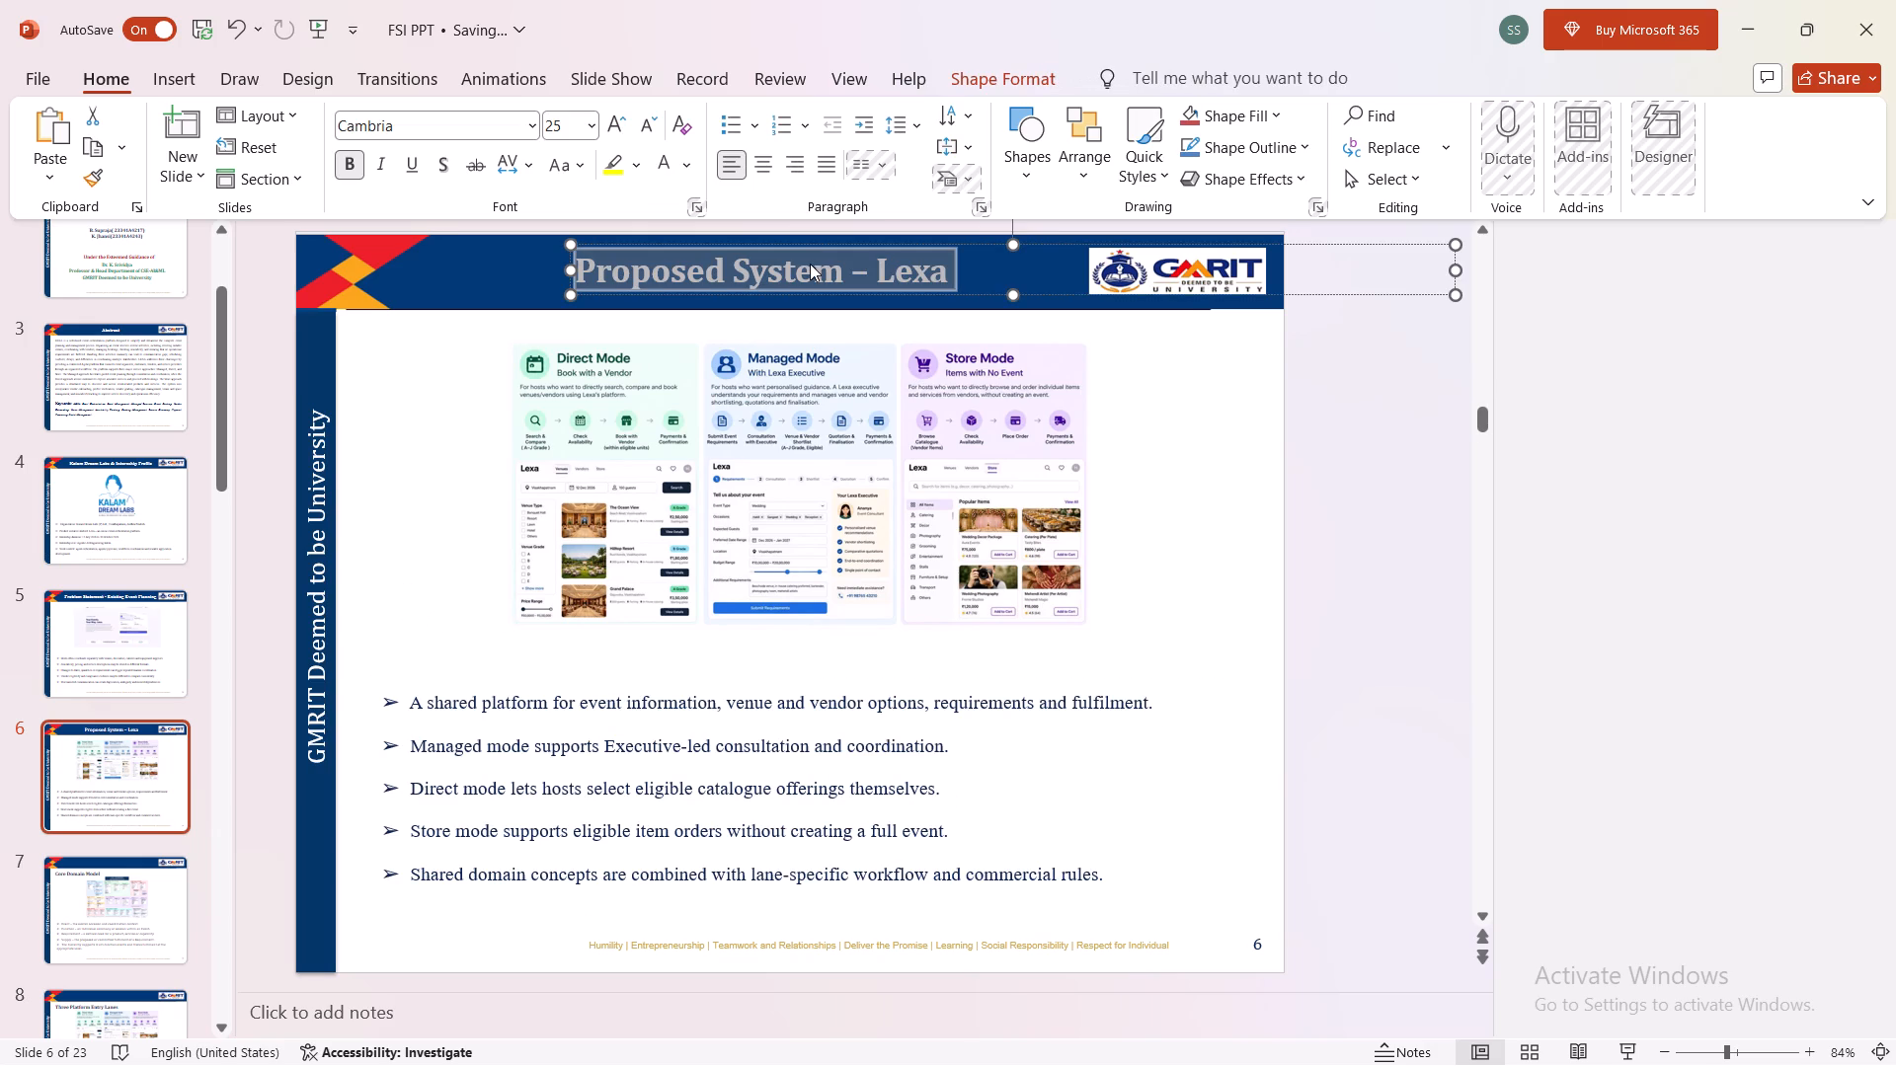
left_click(553, 124)
type("24")
key("Return")
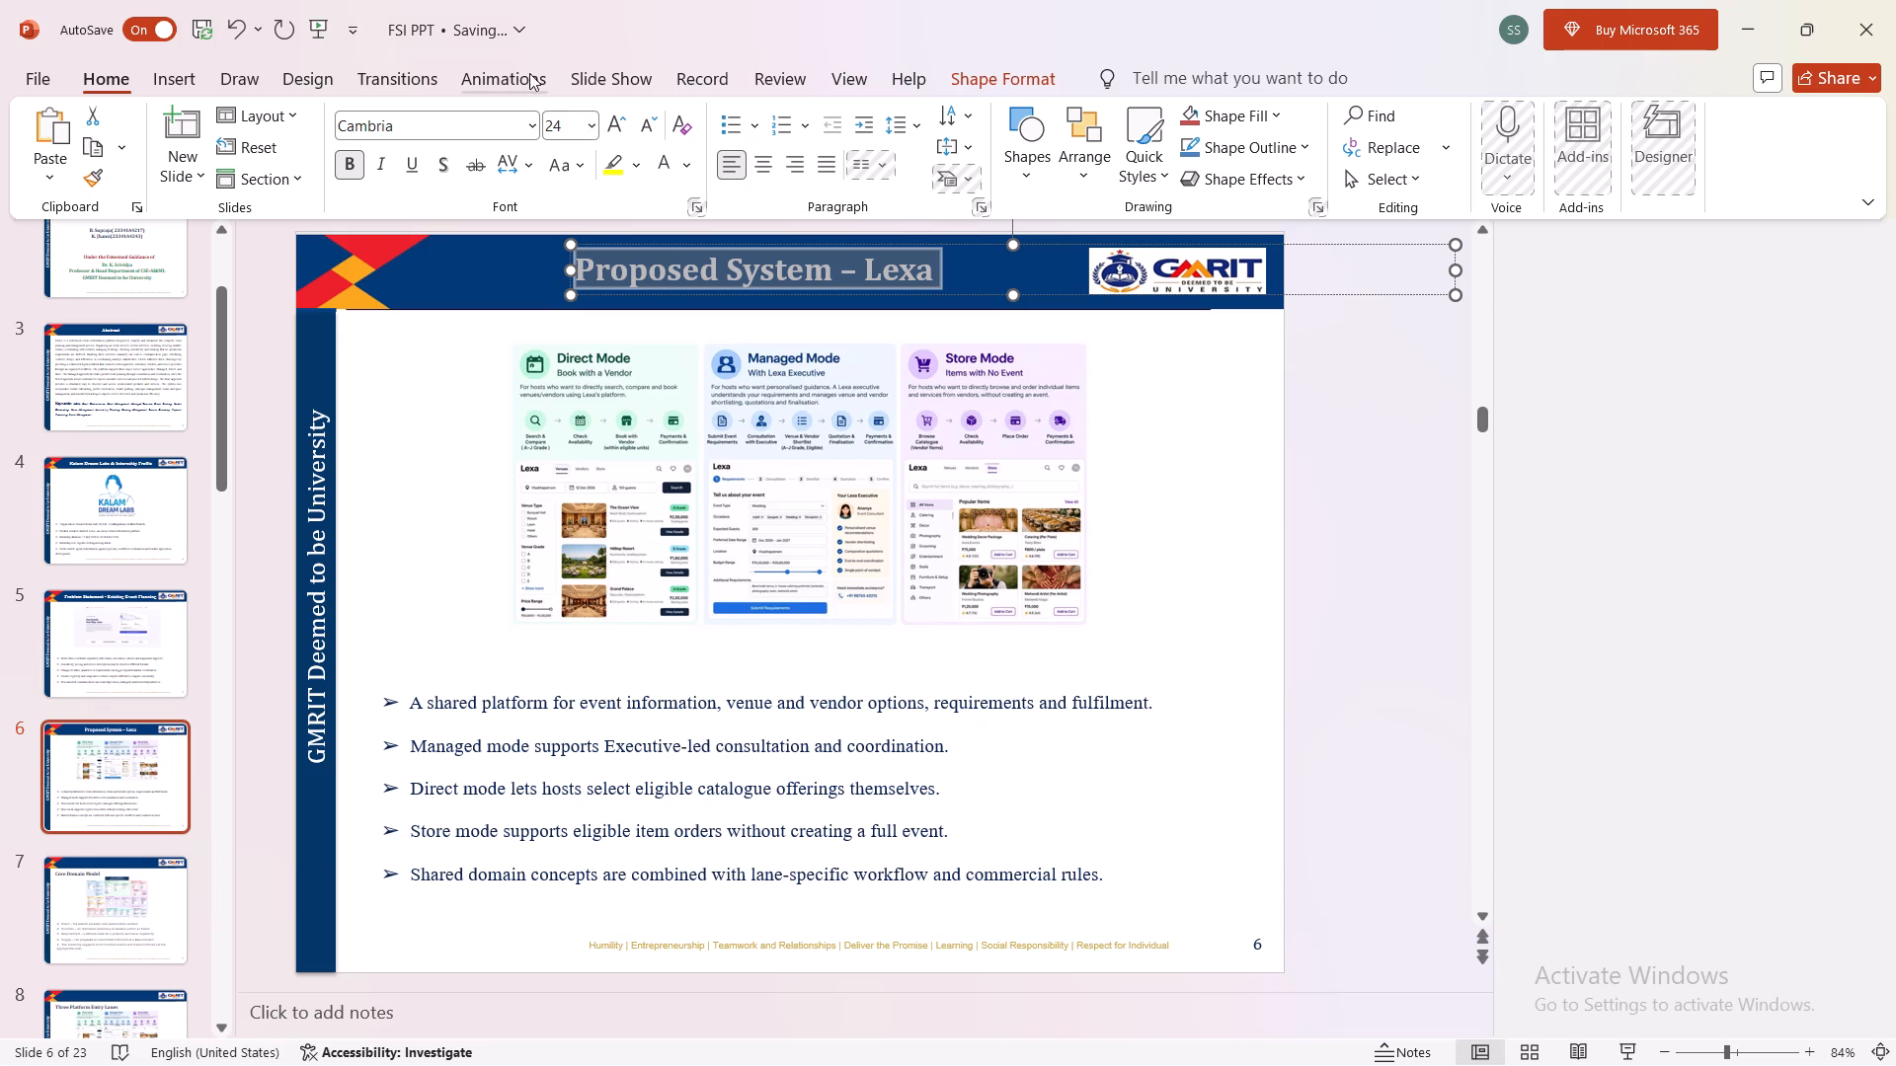
left_click(445, 119)
type("ti")
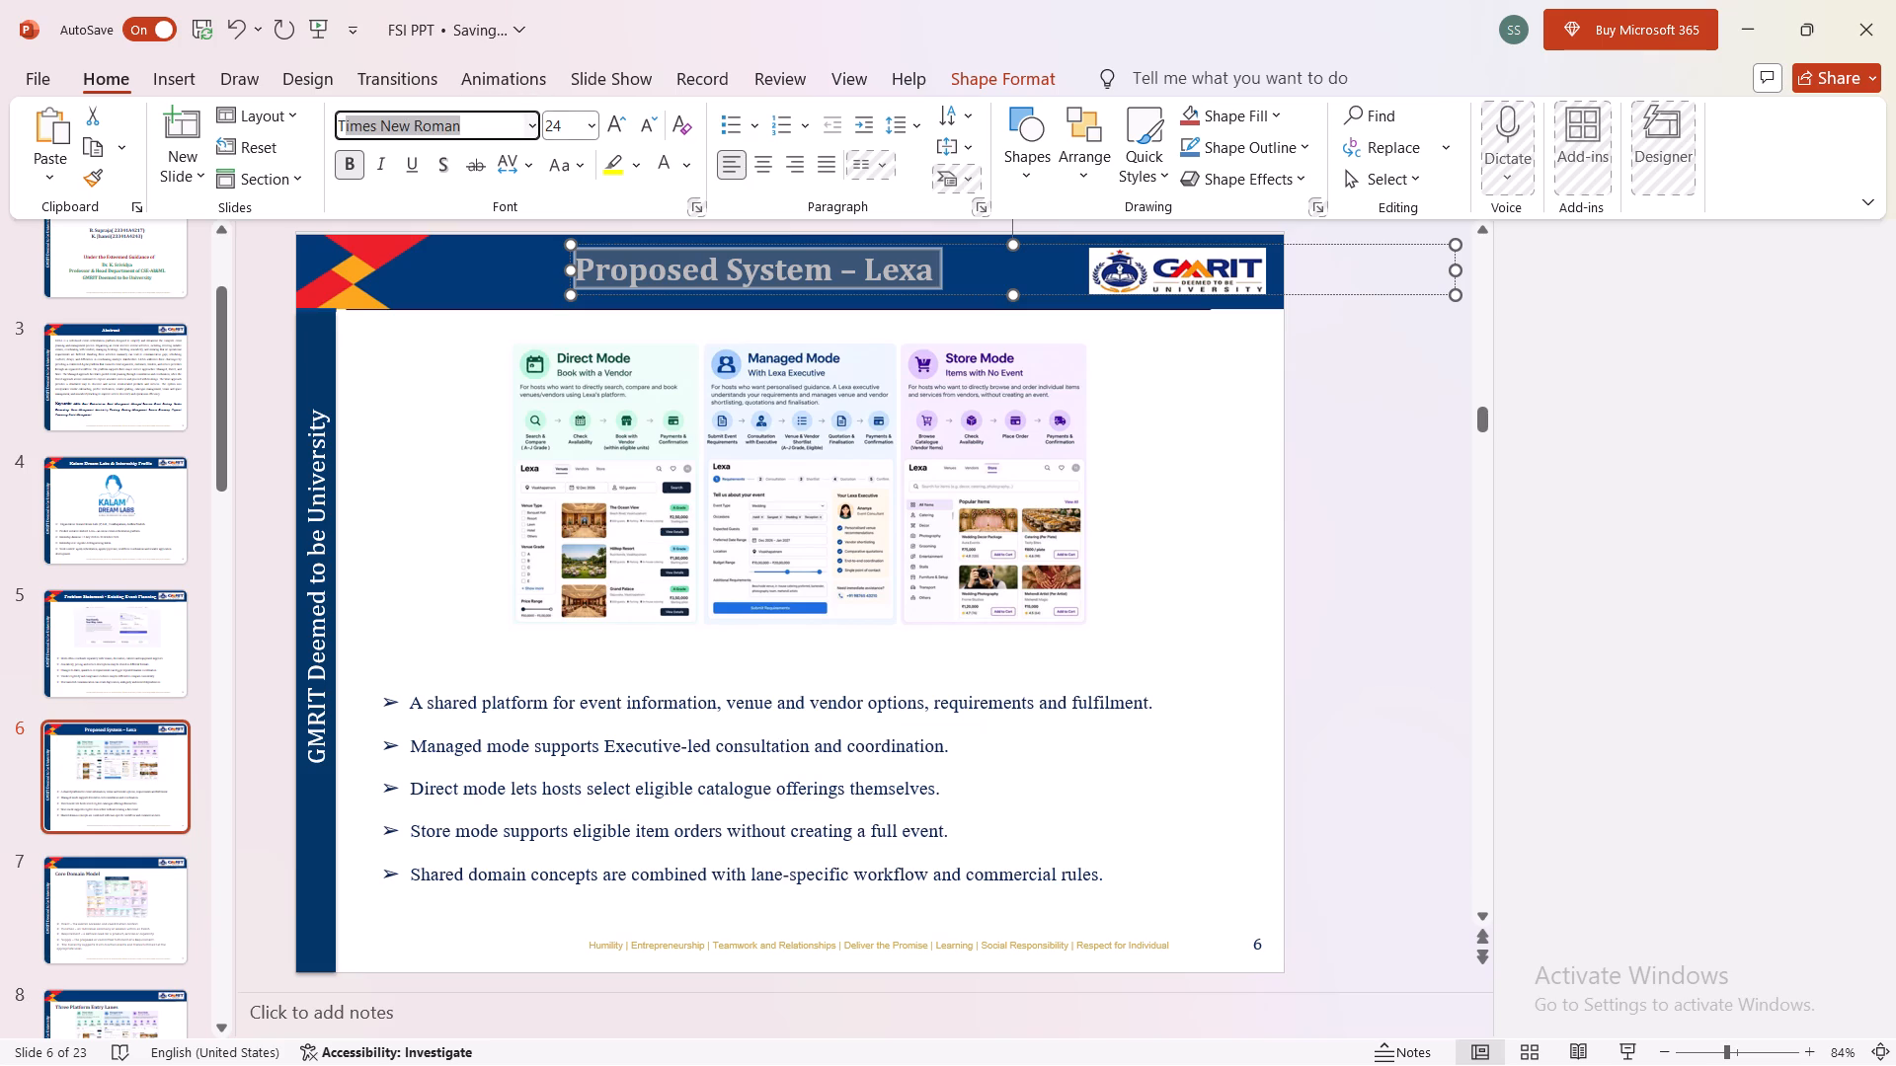
key("Return")
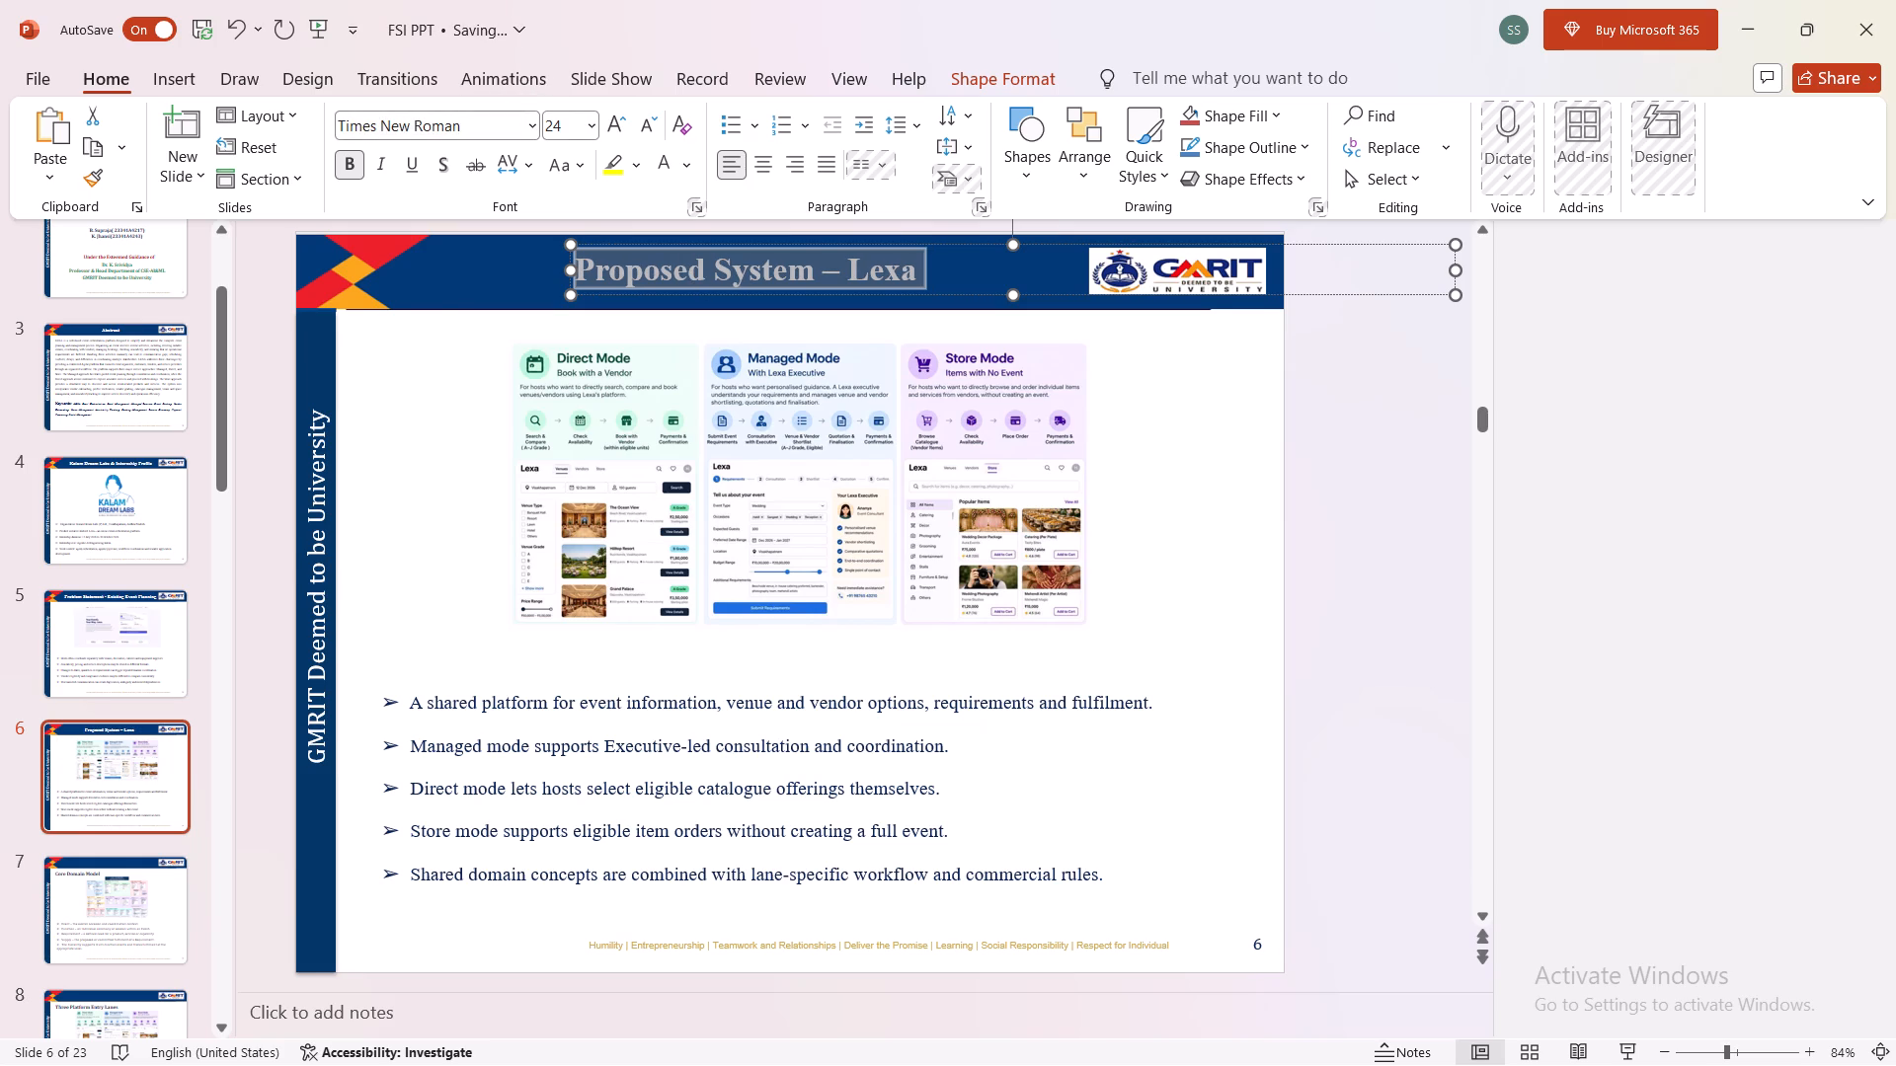
left_click(452, 324)
Shift the slide 6 title slightly to the right within the header banner.
left_click(628, 270)
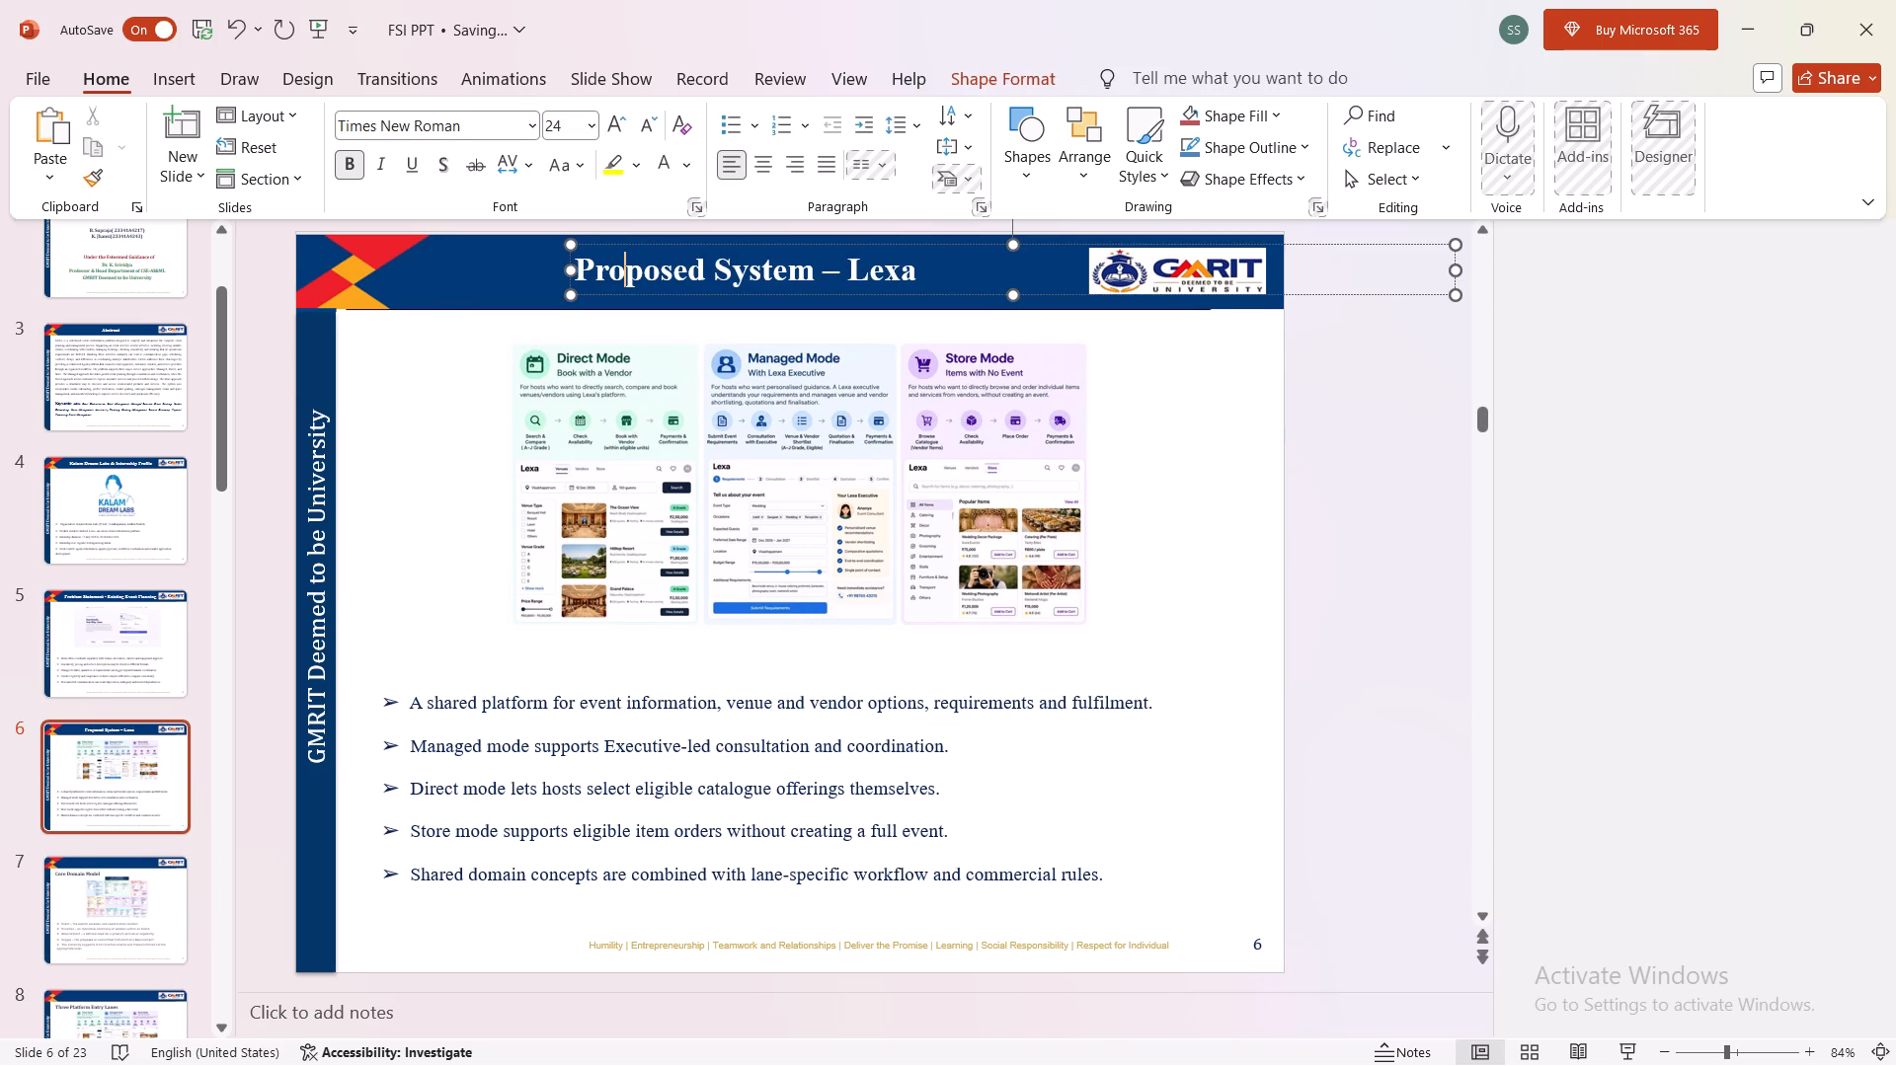
left_click_drag(631, 289, 656, 292)
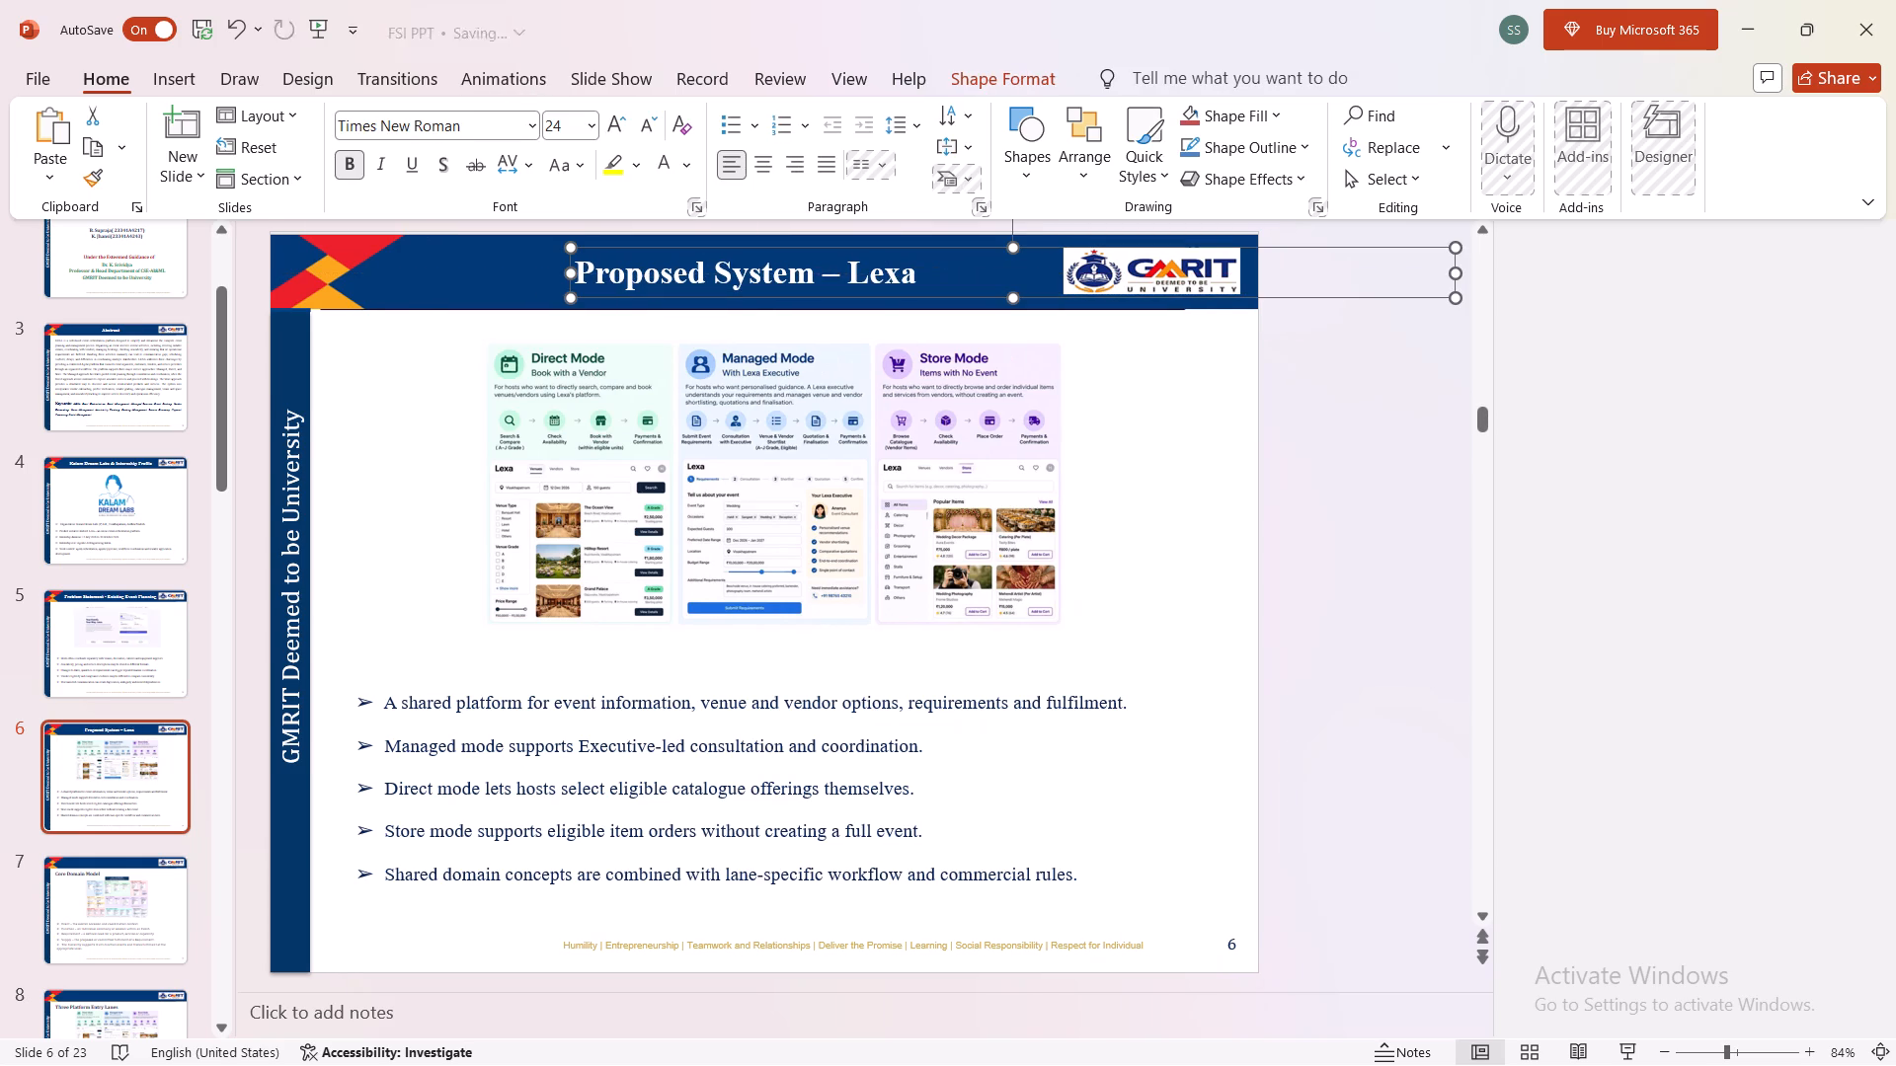
left_click(1119, 447)
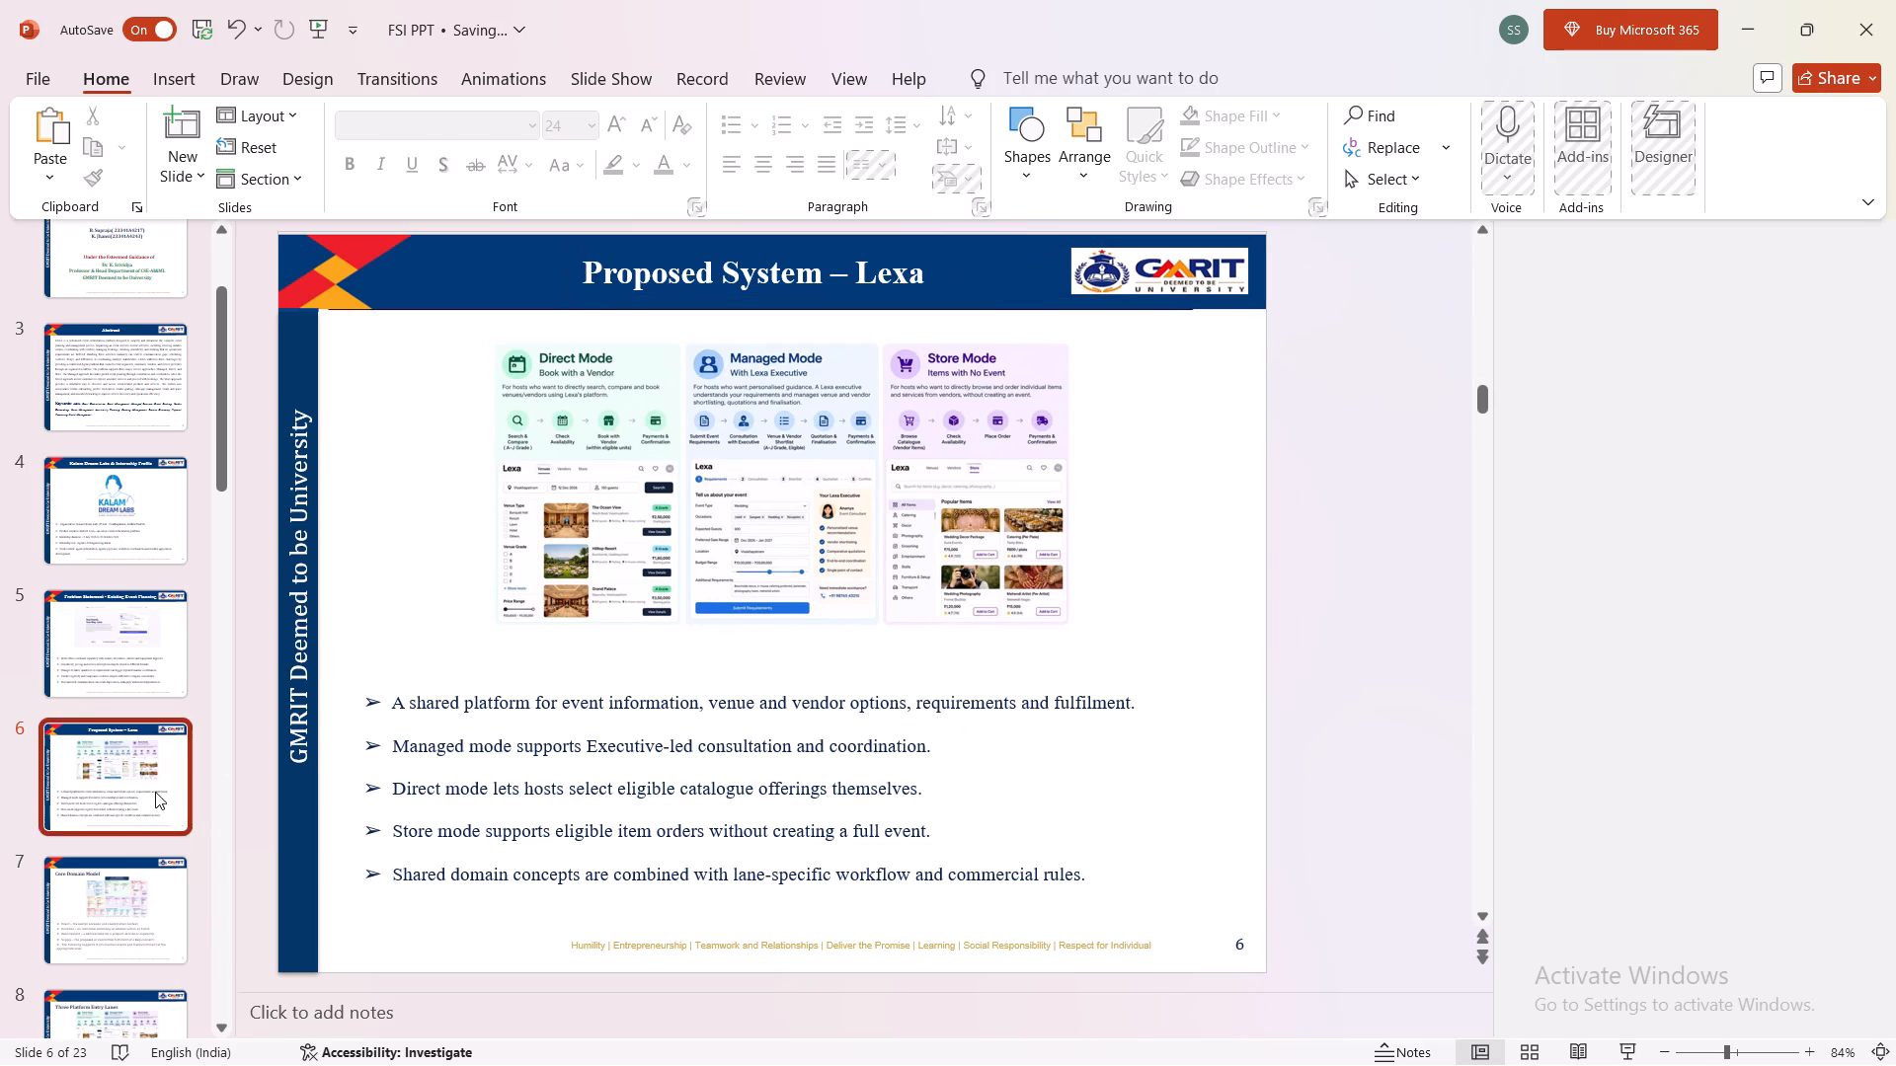
Look through the remaining slides from slide 7 to the end and compare them with the closing slides of the eventora presentation.
scroll(97, 882, "down", 1)
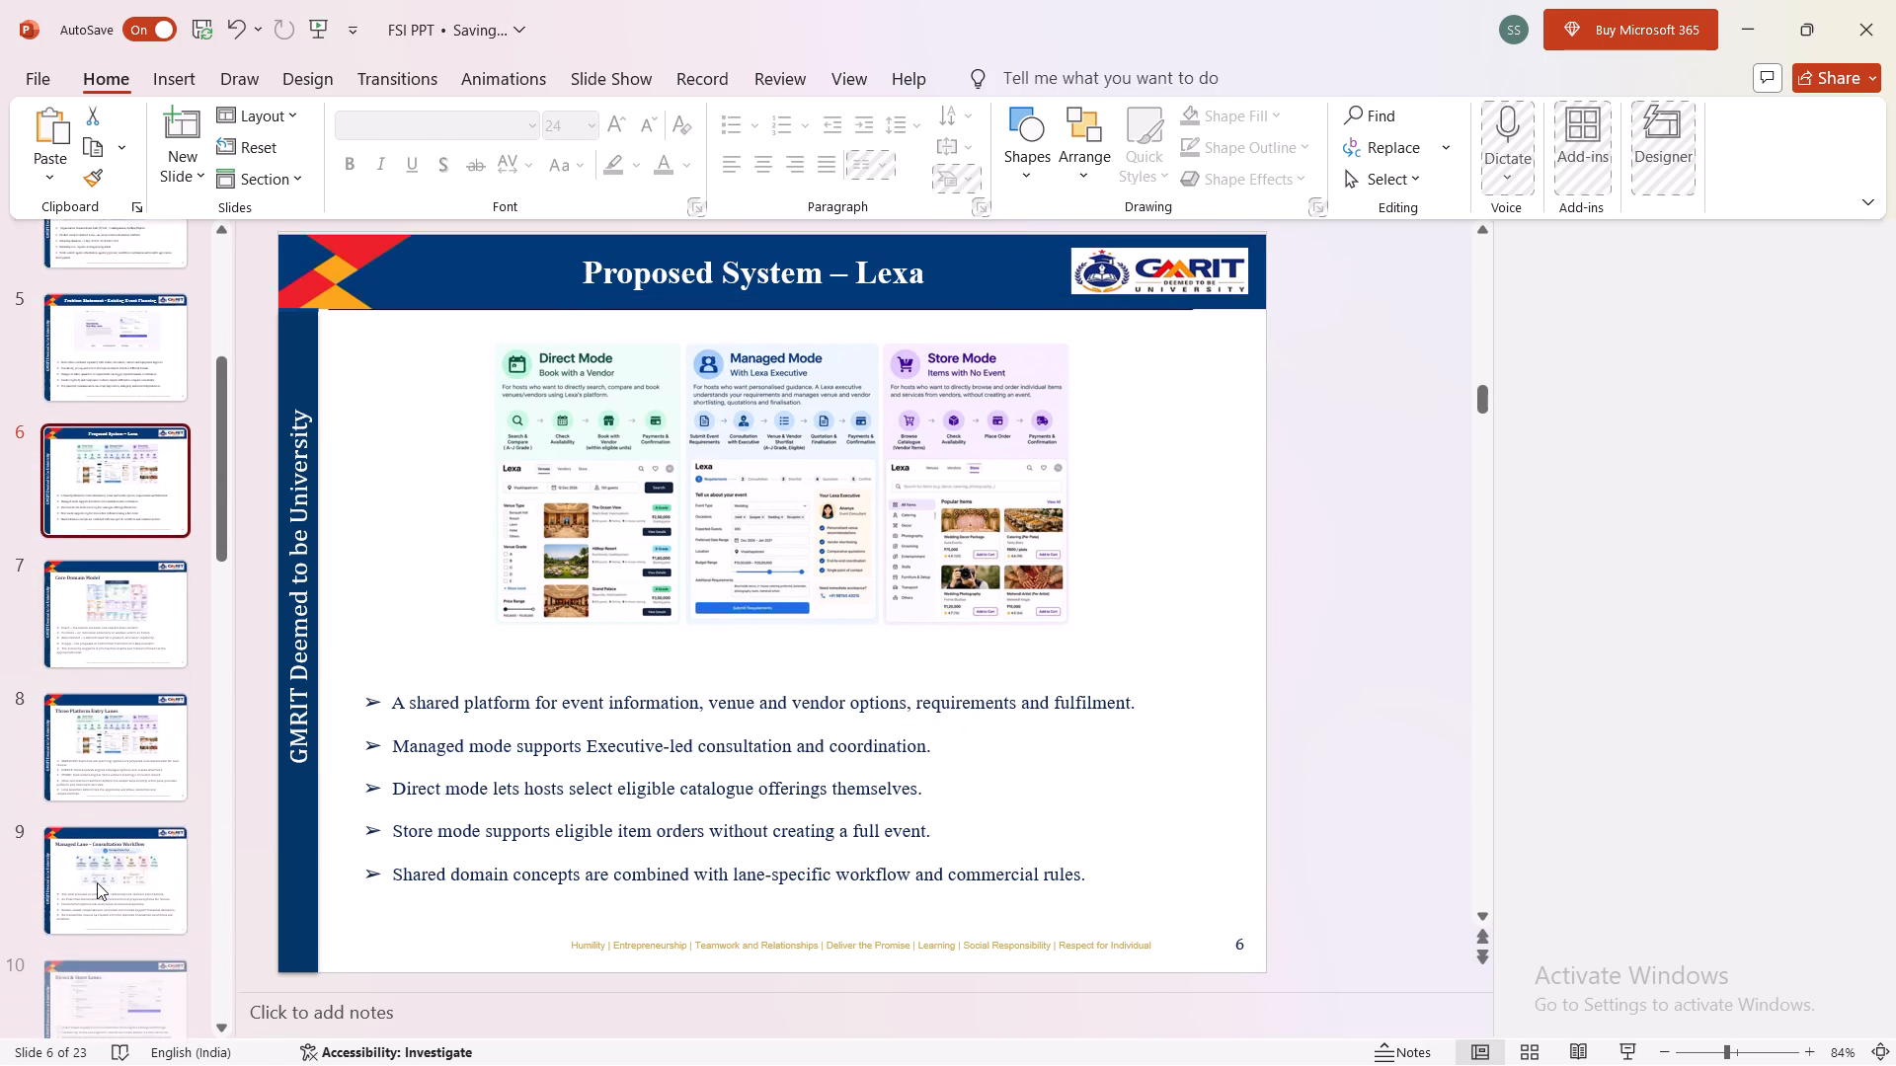
scroll(97, 882, "down", 1)
left_click(138, 634)
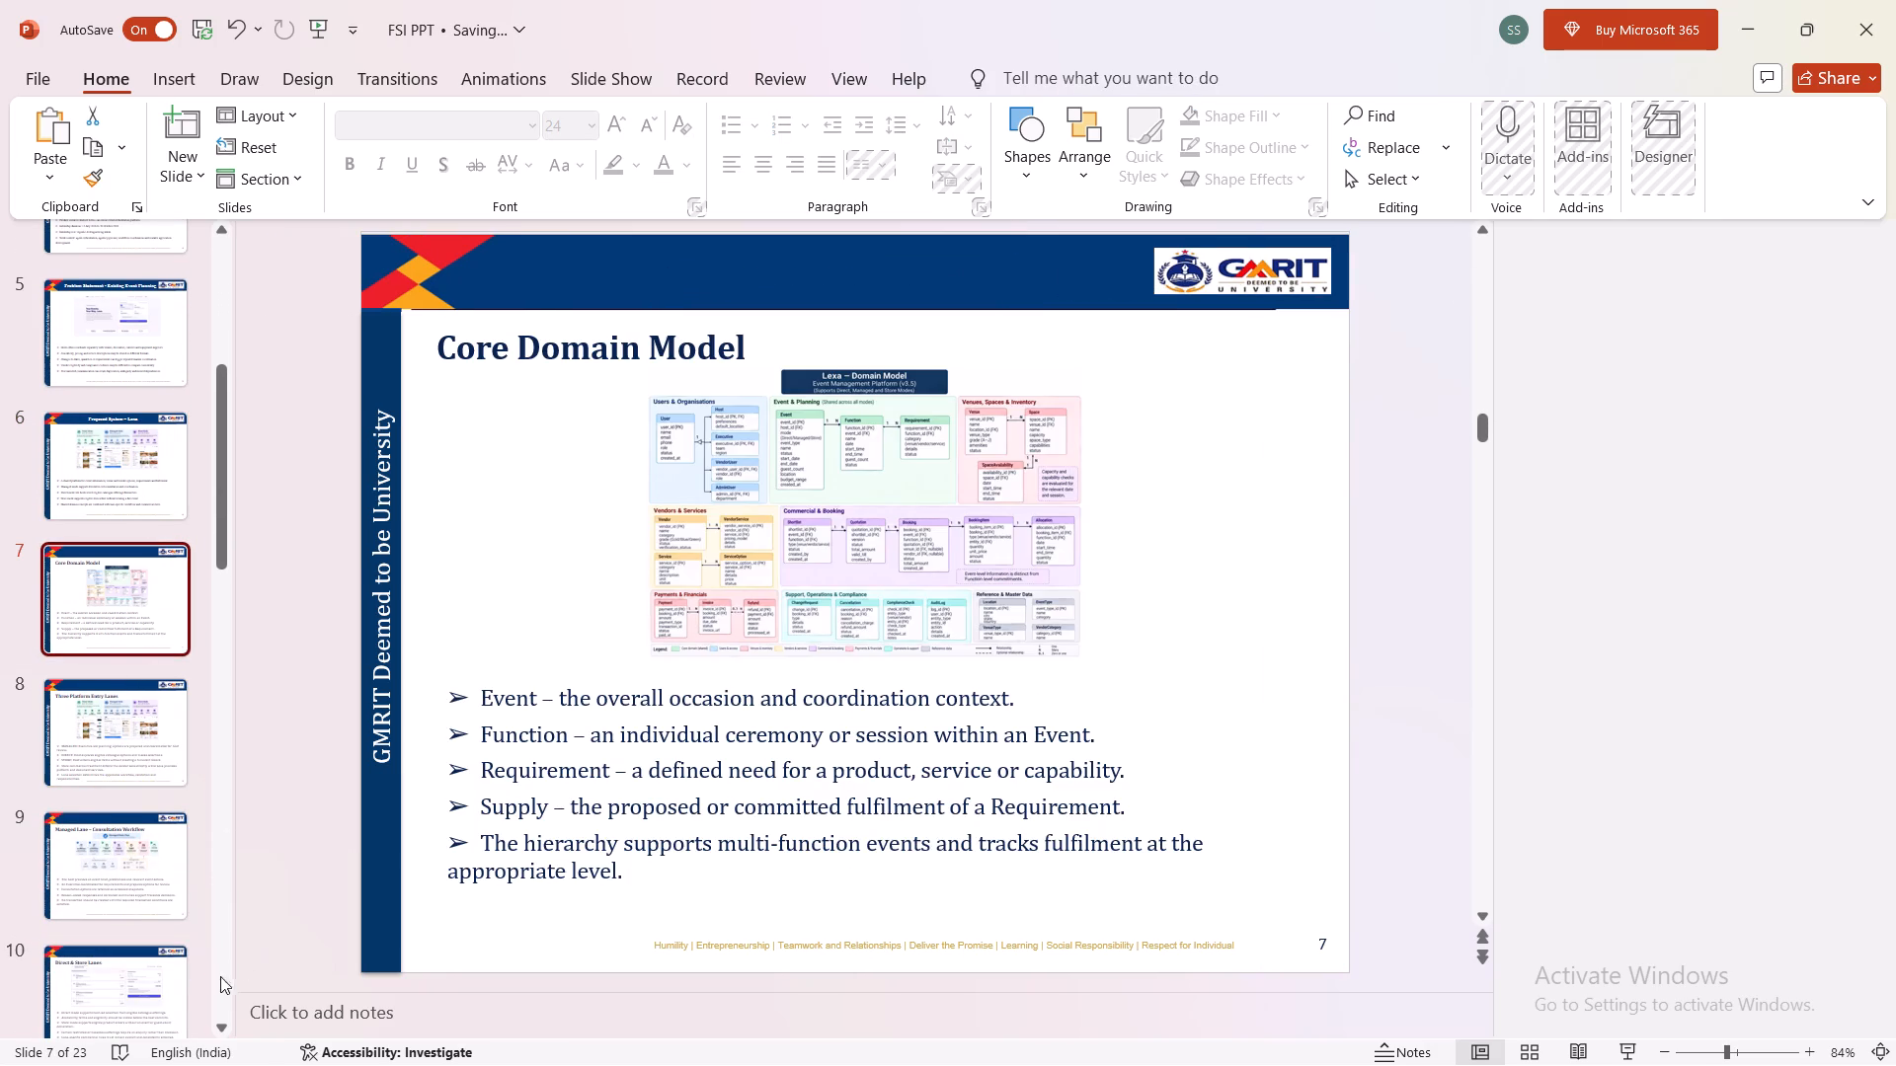
scroll(191, 977, "down", 4)
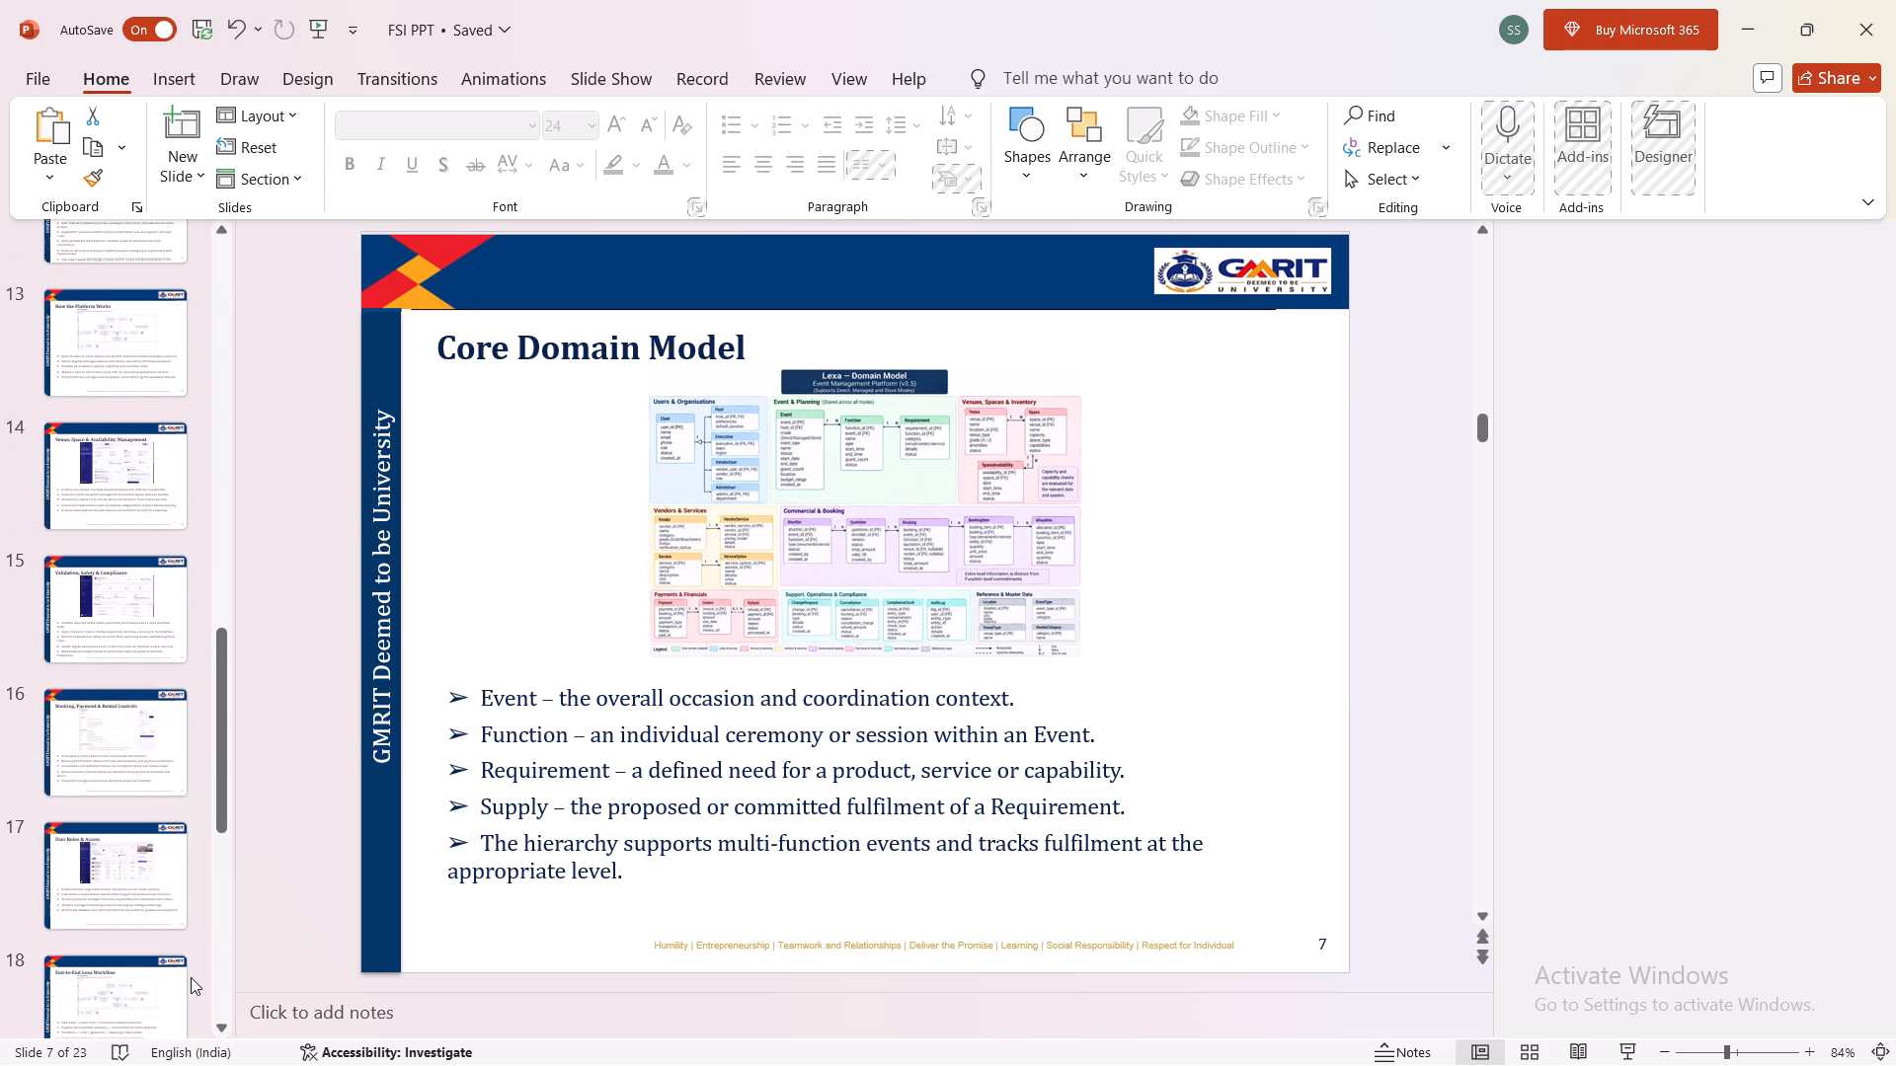
scroll(191, 977, "down", 4)
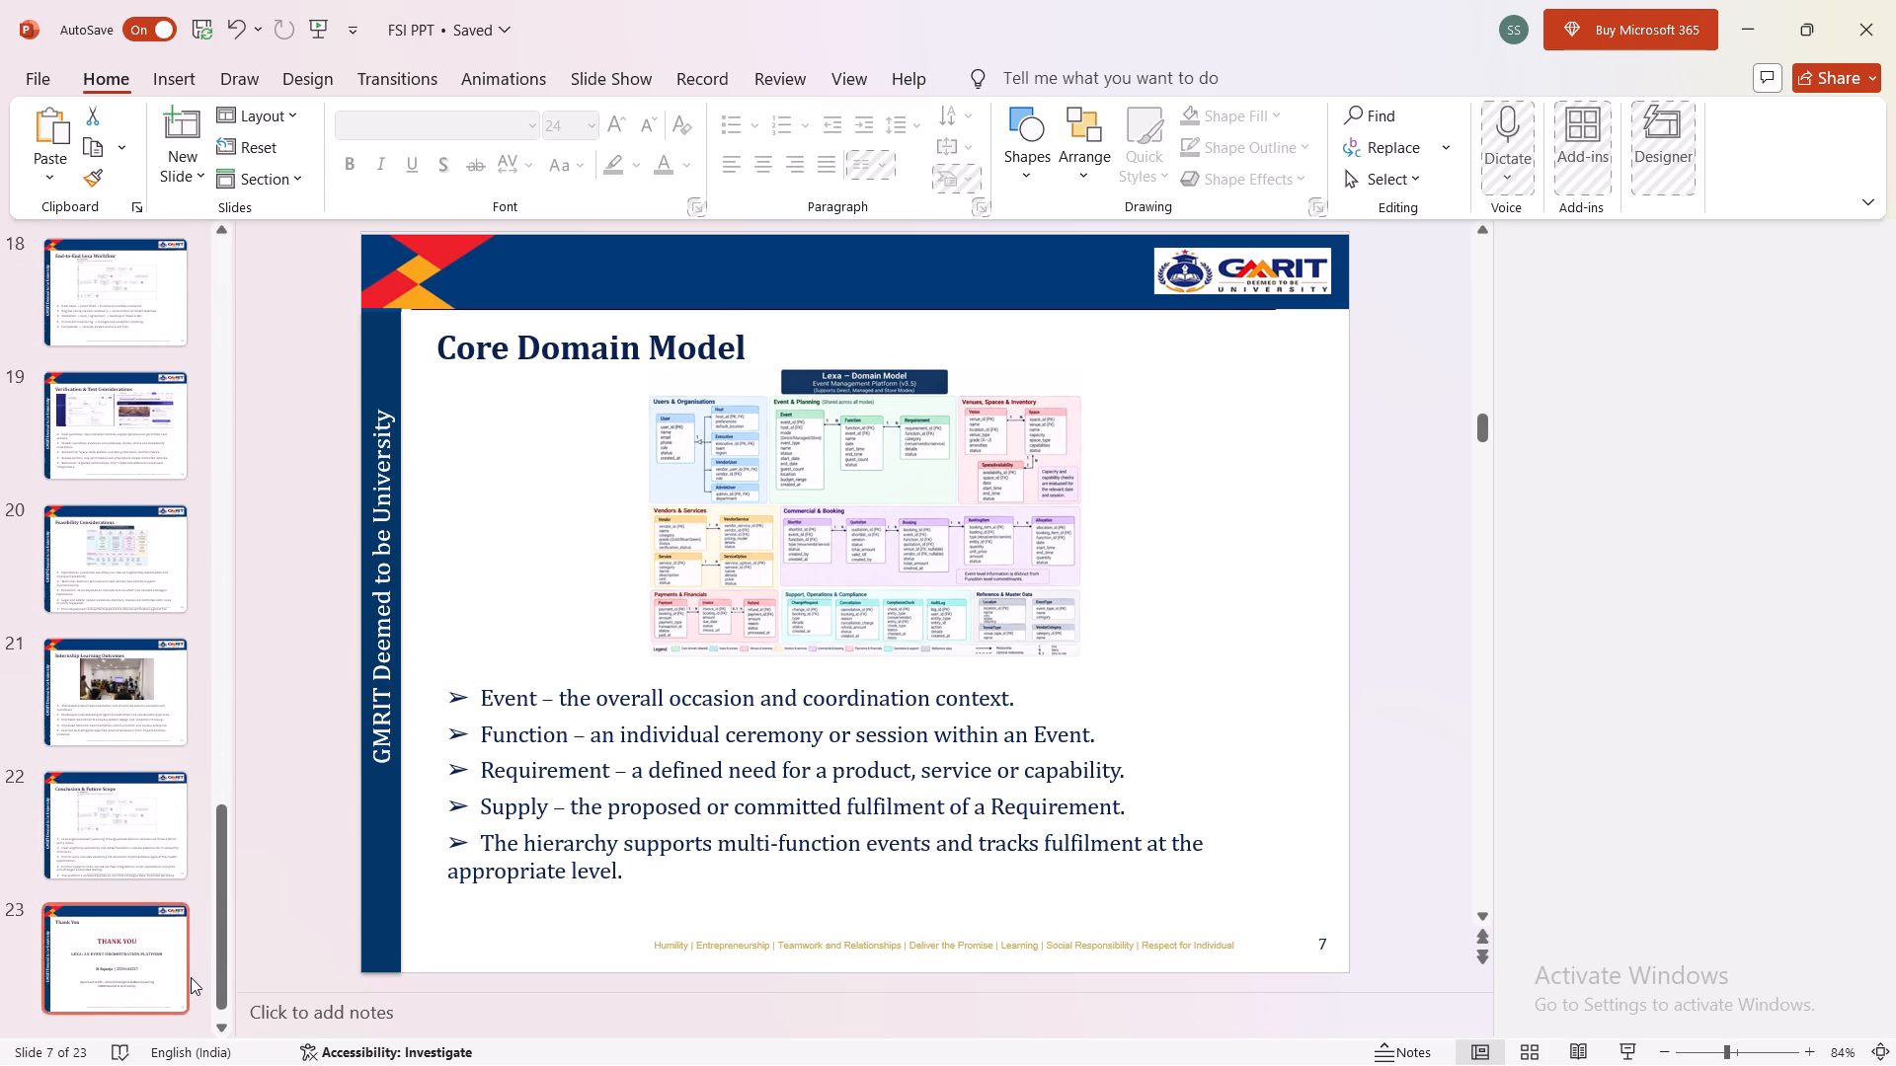
scroll(191, 977, "down", 2)
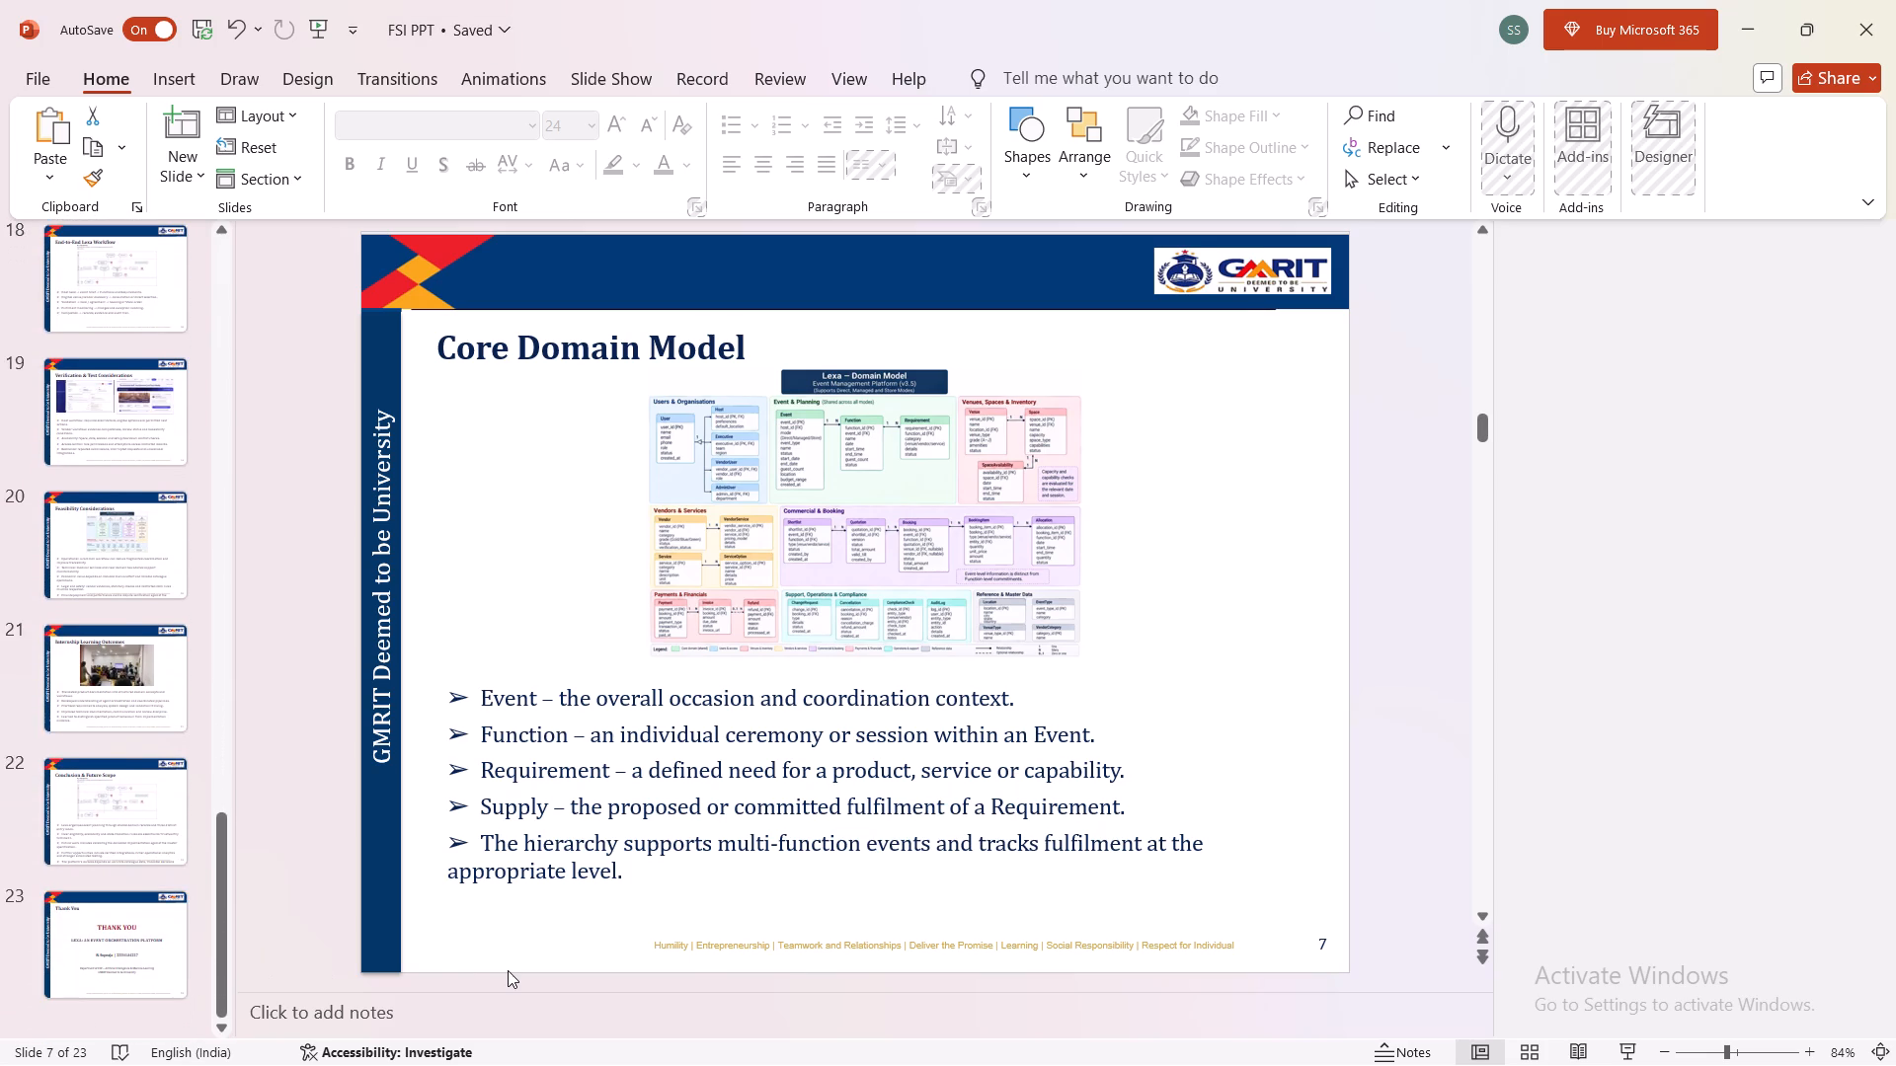
key("alt+Tab")
scroll(174, 934, "down", 20)
scroll(174, 934, "down", 20)
scroll(174, 934, "down", 2)
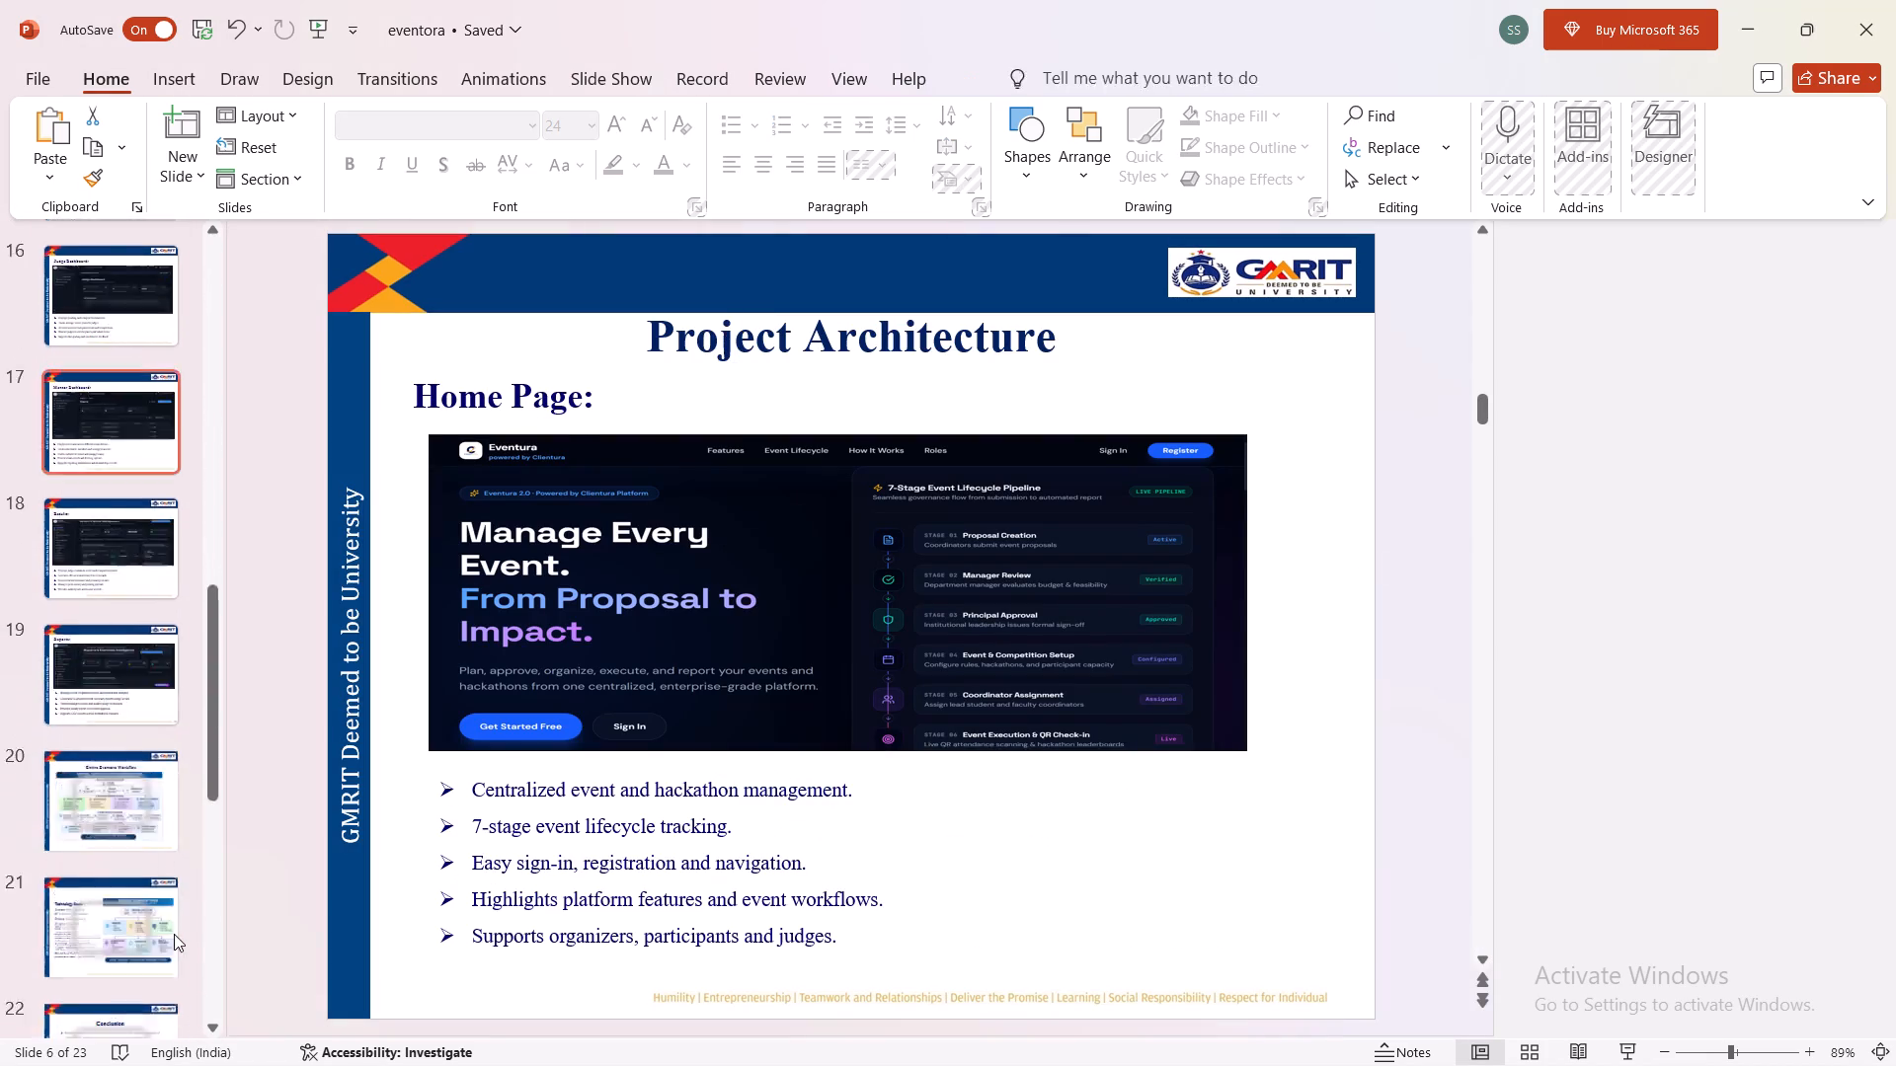
scroll(174, 934, "down", 20)
scroll(174, 934, "down", 7)
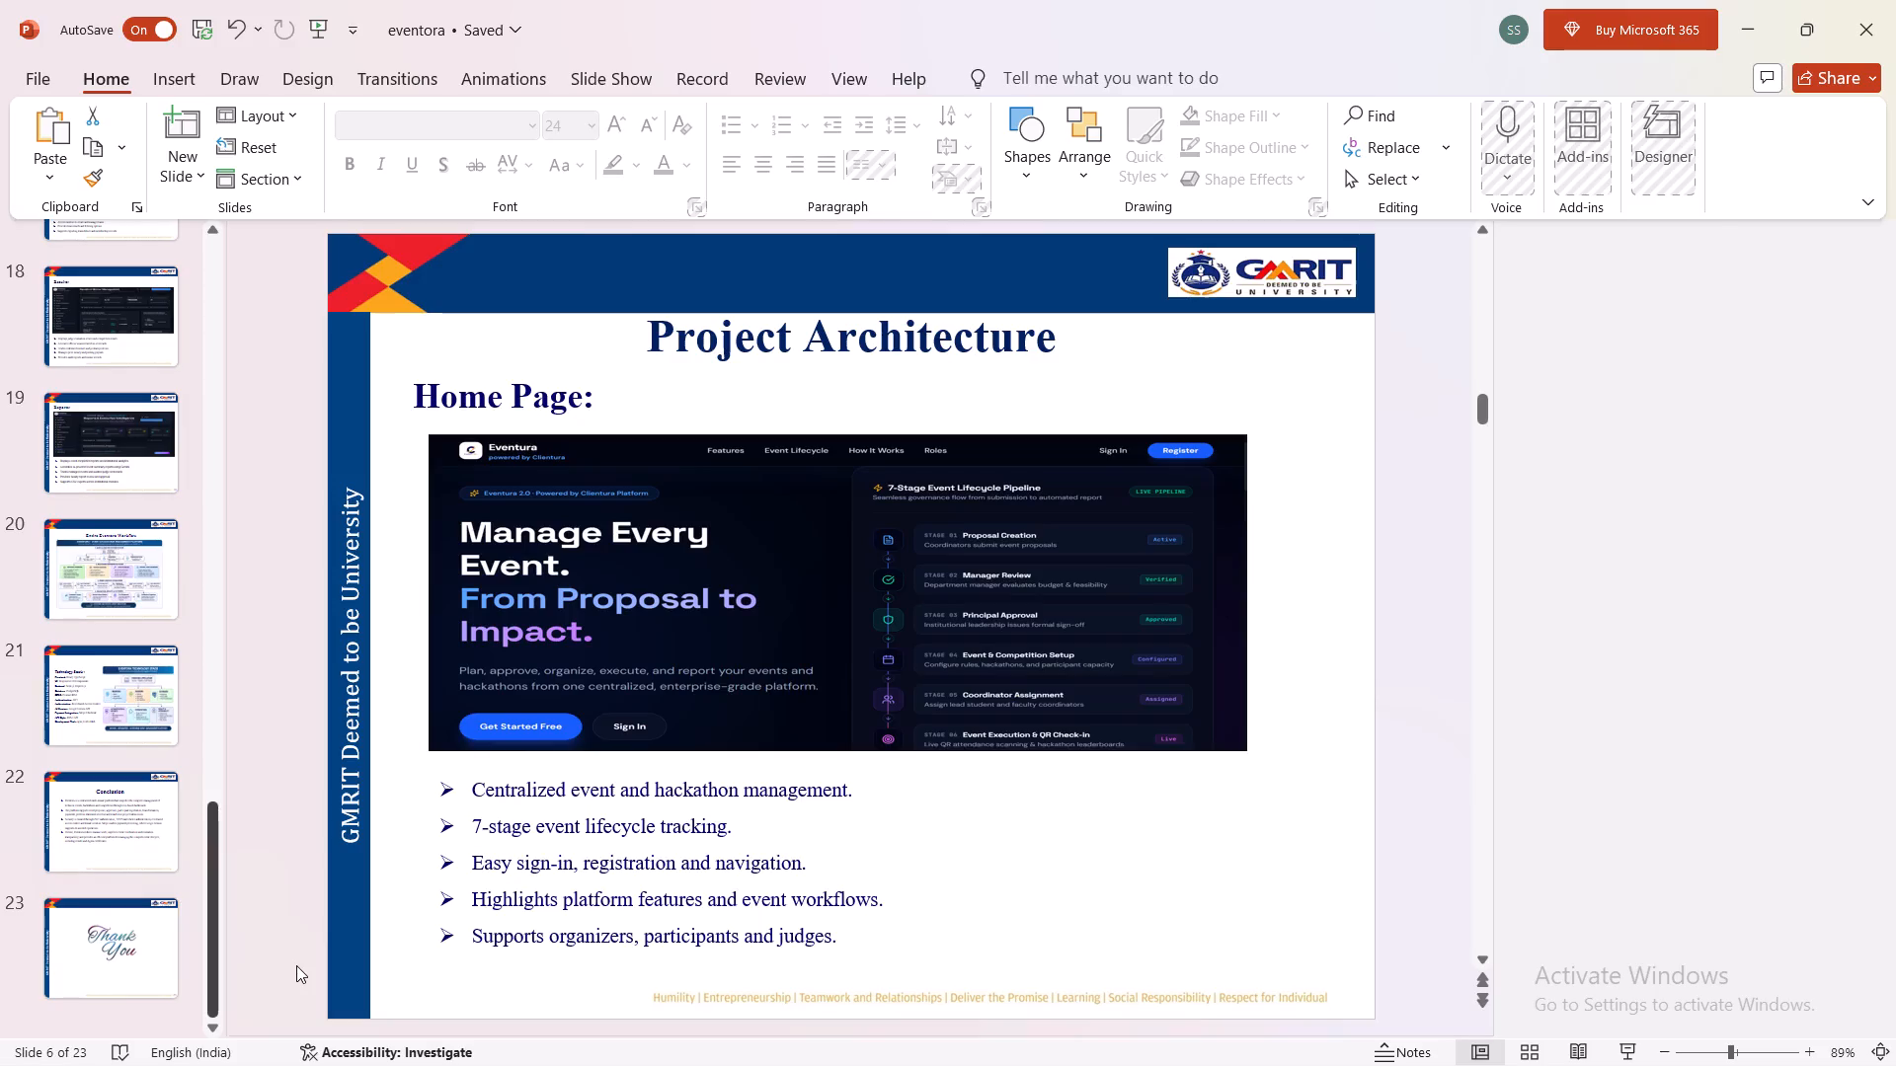
key("alt+Tab")
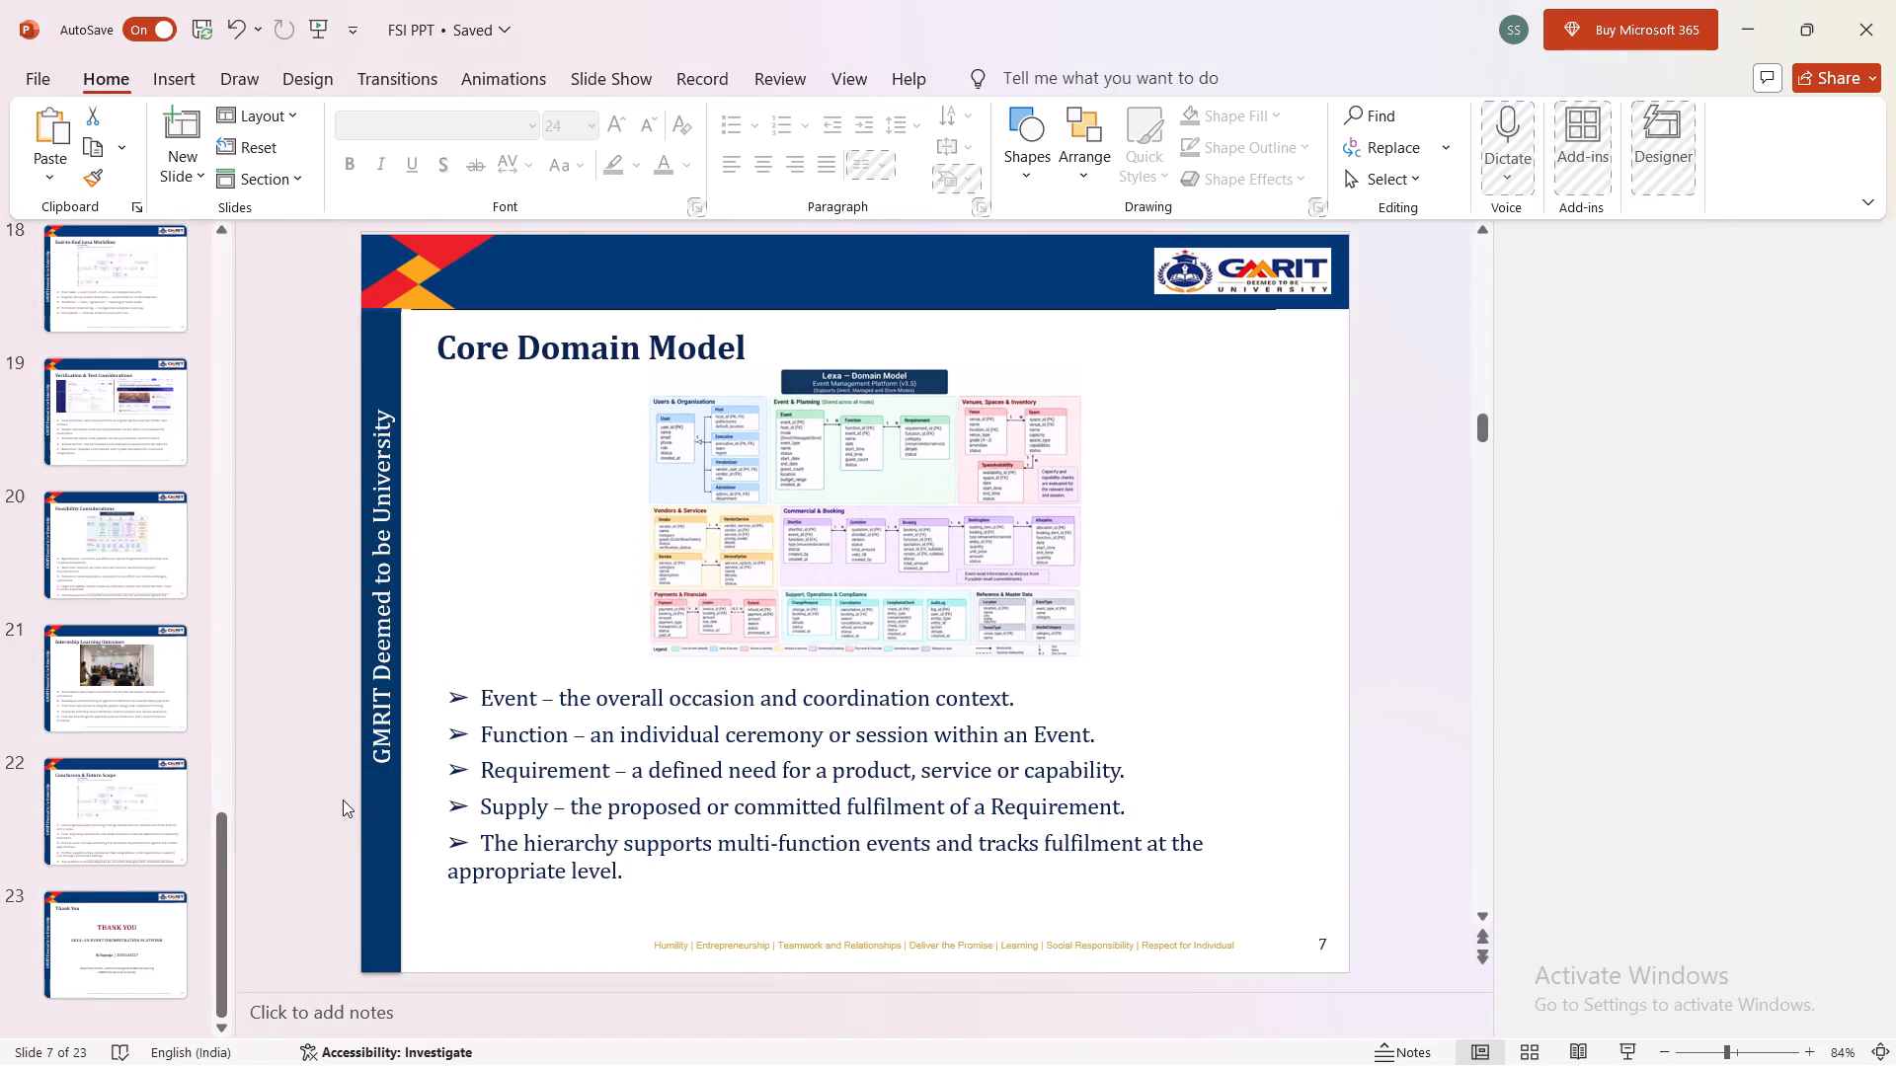